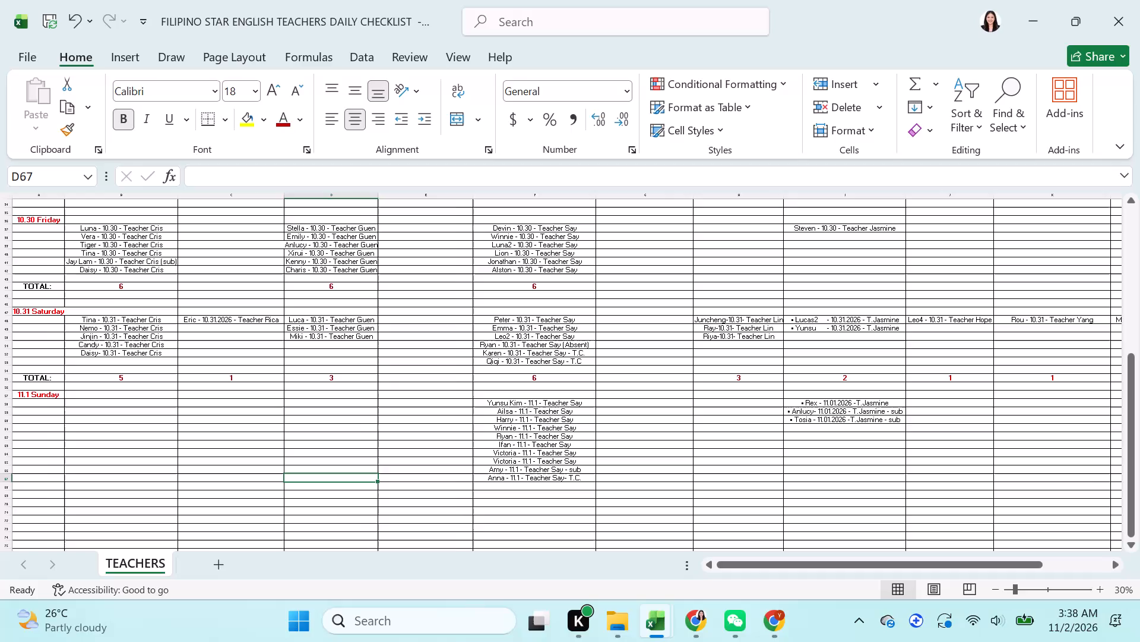
Copy the TOTAL: label from the 10.31 Saturday block into A70 beneath the 11.1 Sunday classes.
left_click(50, 379)
key("ctrl+c")
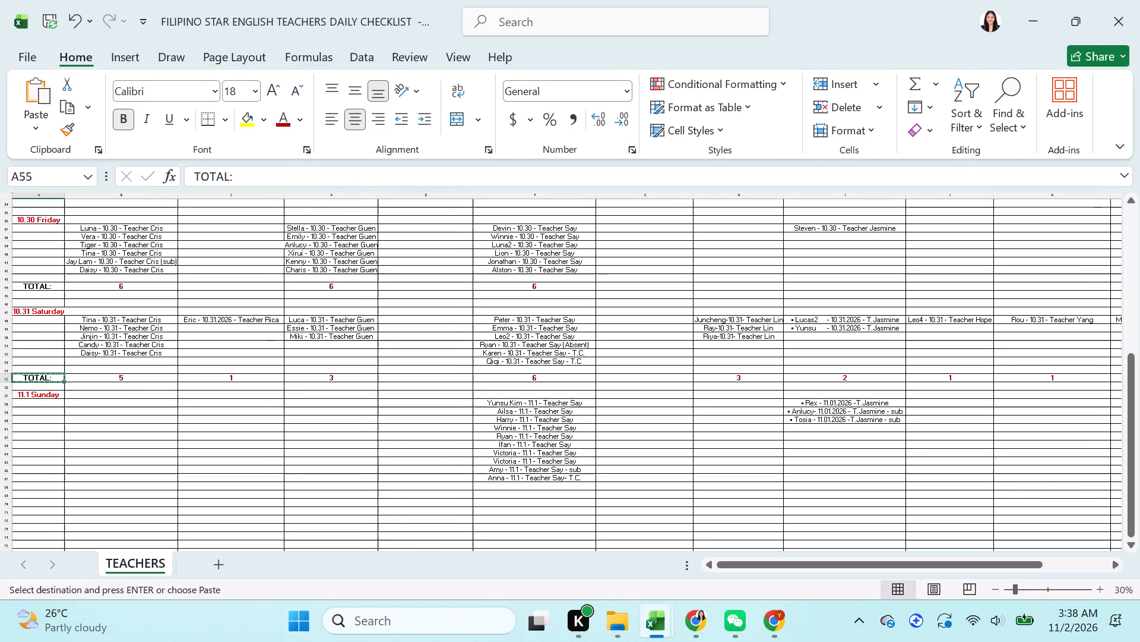
left_click(27, 503)
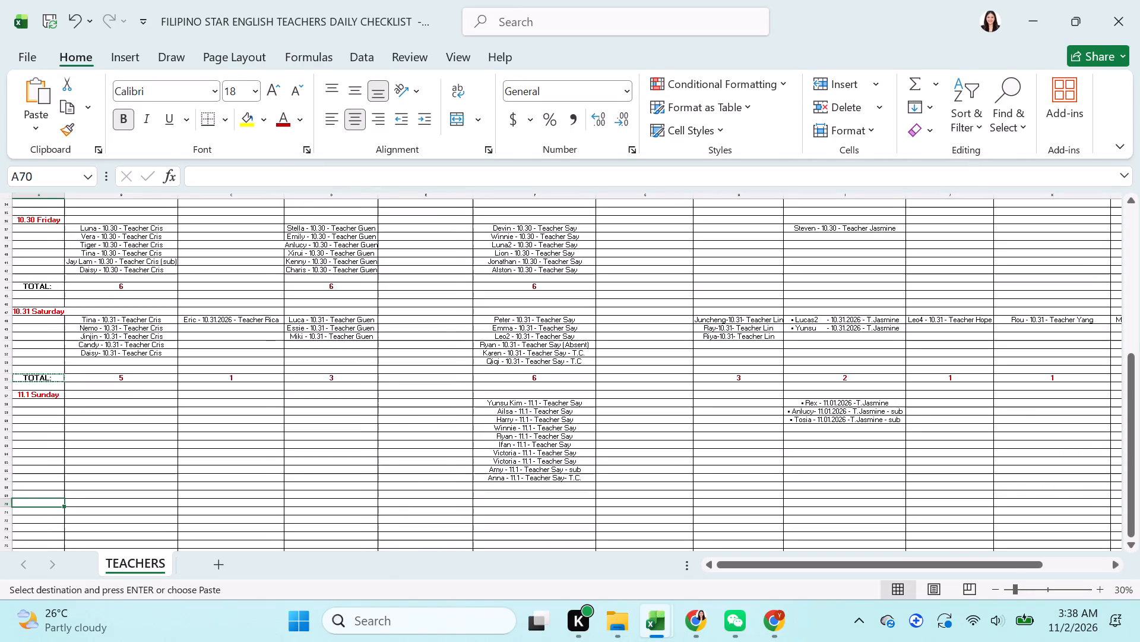
key("ctrl+v")
Enter 10 as Teacher Say's 11.1 Sunday total in F70, colour it red, and save the checklist.
left_click(94, 505)
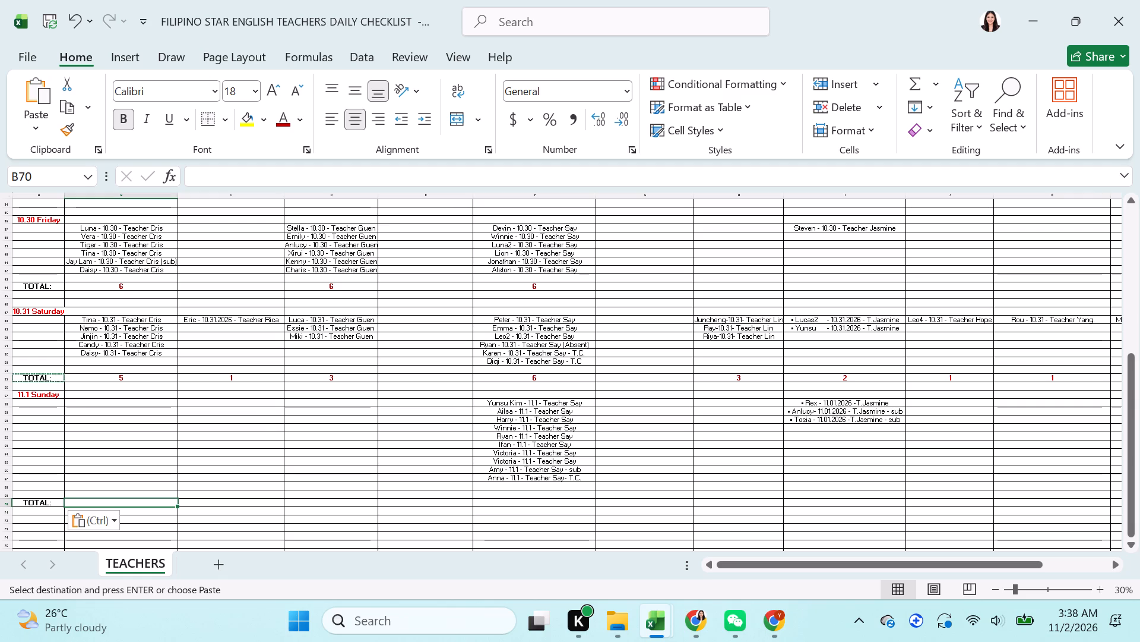
left_click(308, 501)
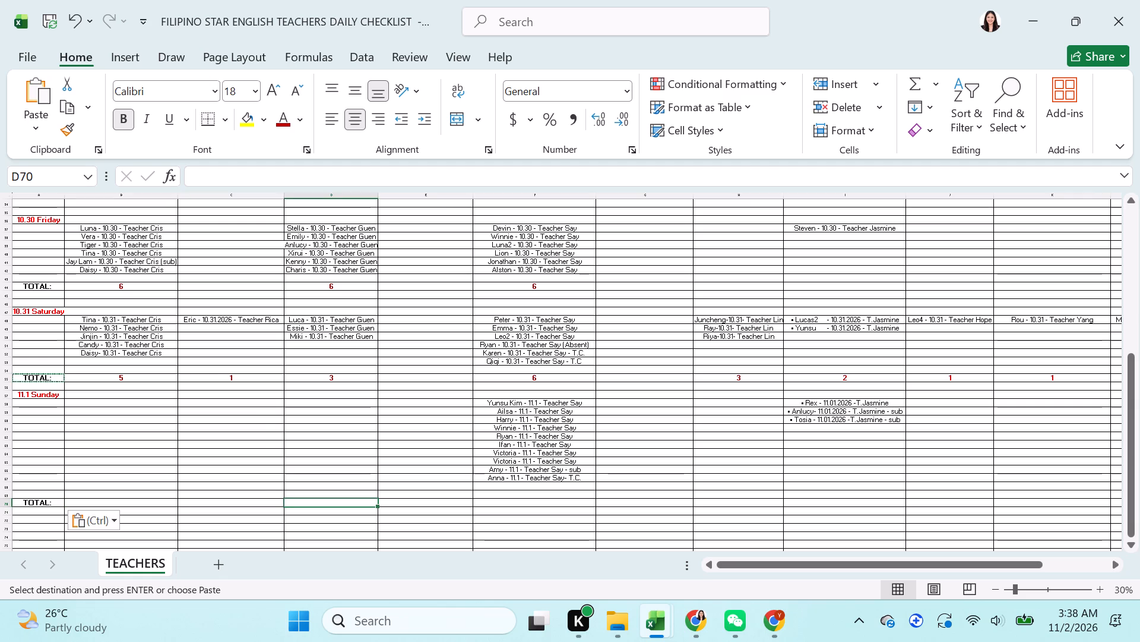
left_click(489, 502)
type("10")
left_click(728, 490)
left_click(572, 504)
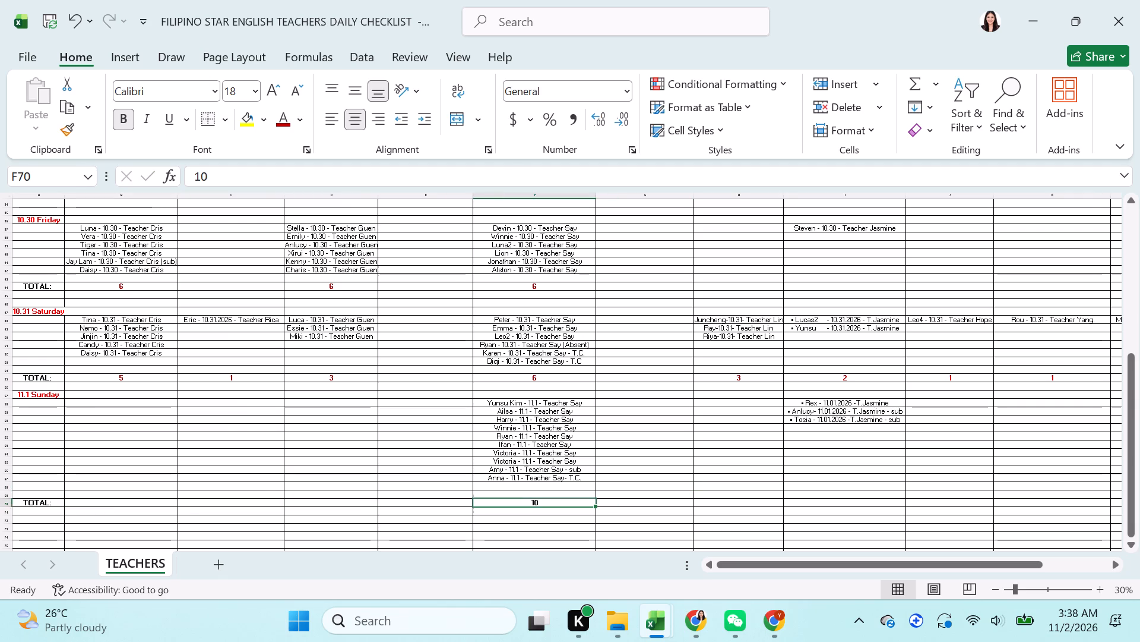
left_click(284, 124)
key("ctrl+s")
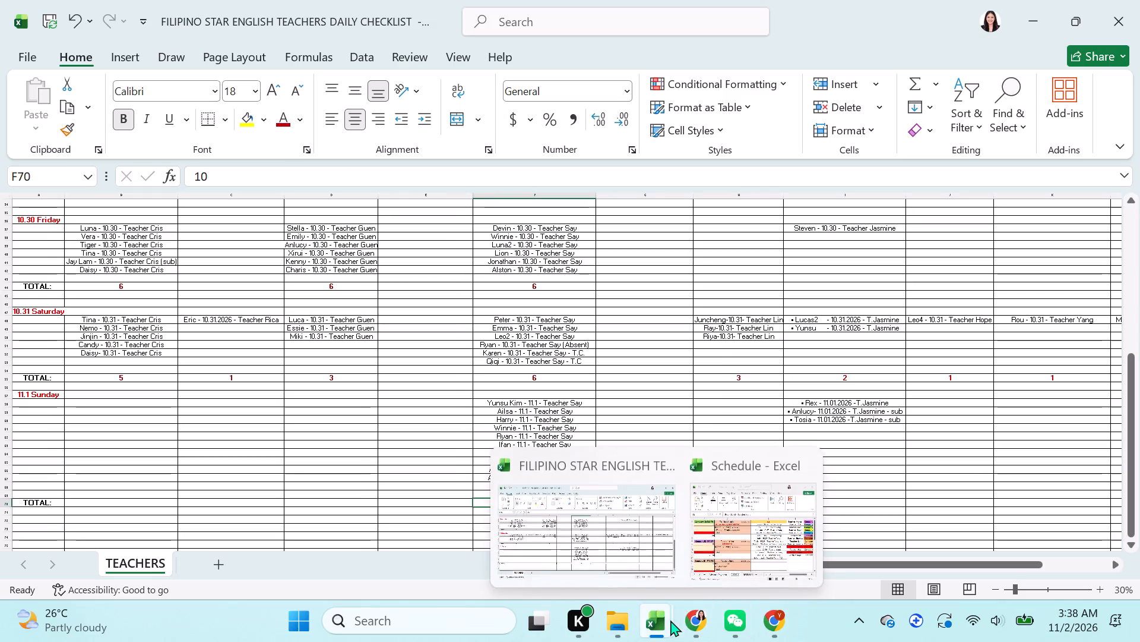
Copy the entry Seven - 11.1 - Teacher Yang - T.C. from the Schedule workbook's SALARY sheet and return to the checklist.
left_click(622, 545)
left_click(745, 553)
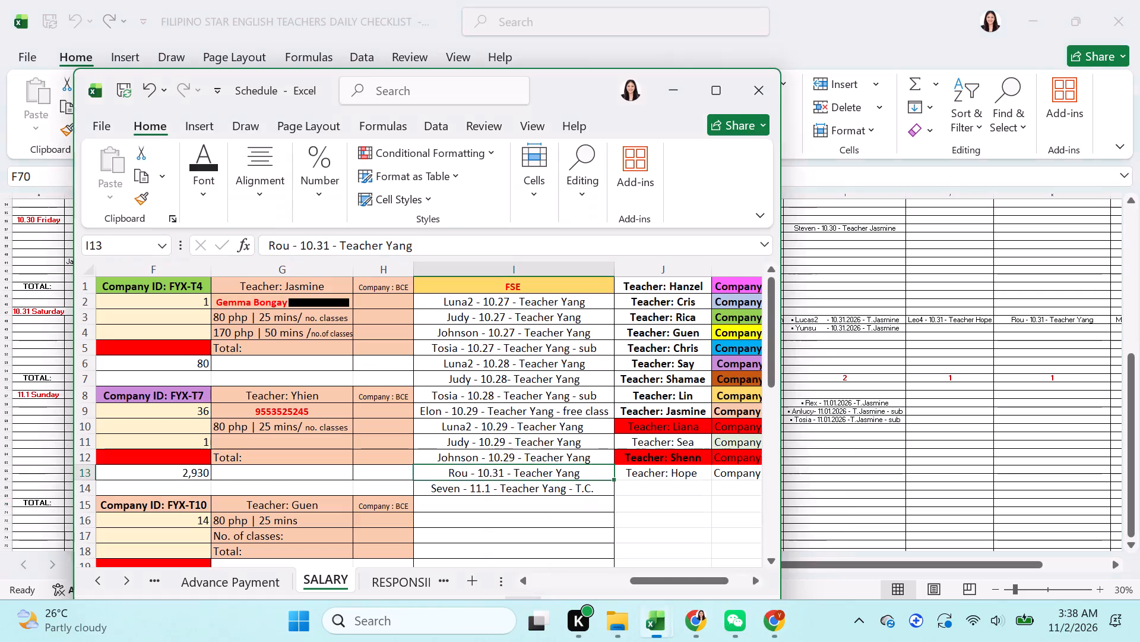
left_click(489, 489)
key("ctrl+c")
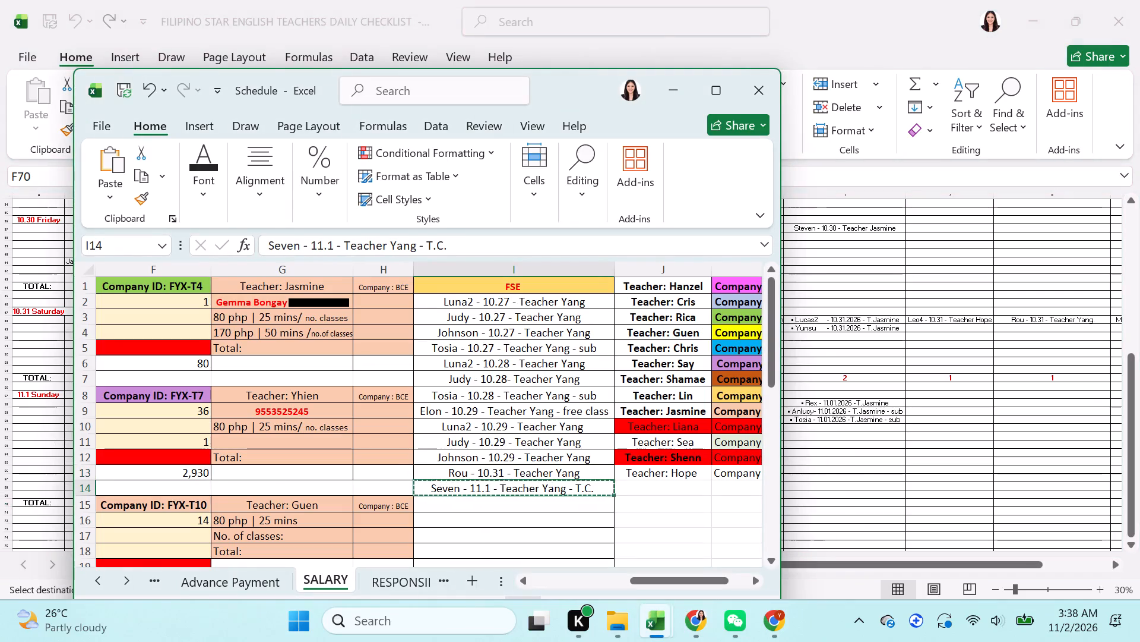
key("ctrl+c")
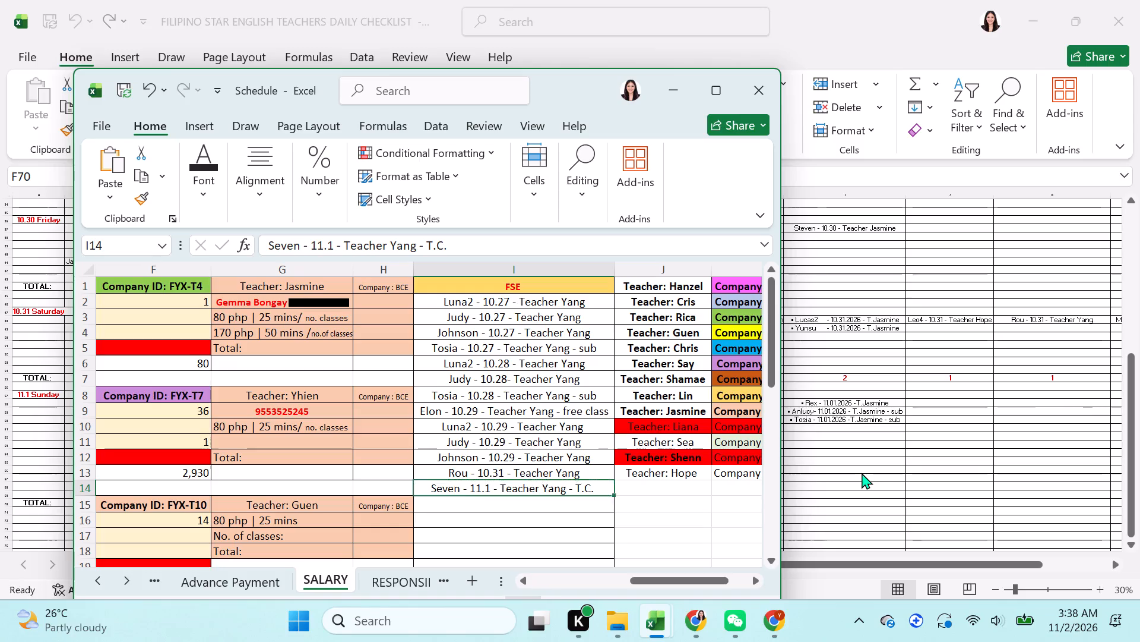
left_click(862, 472)
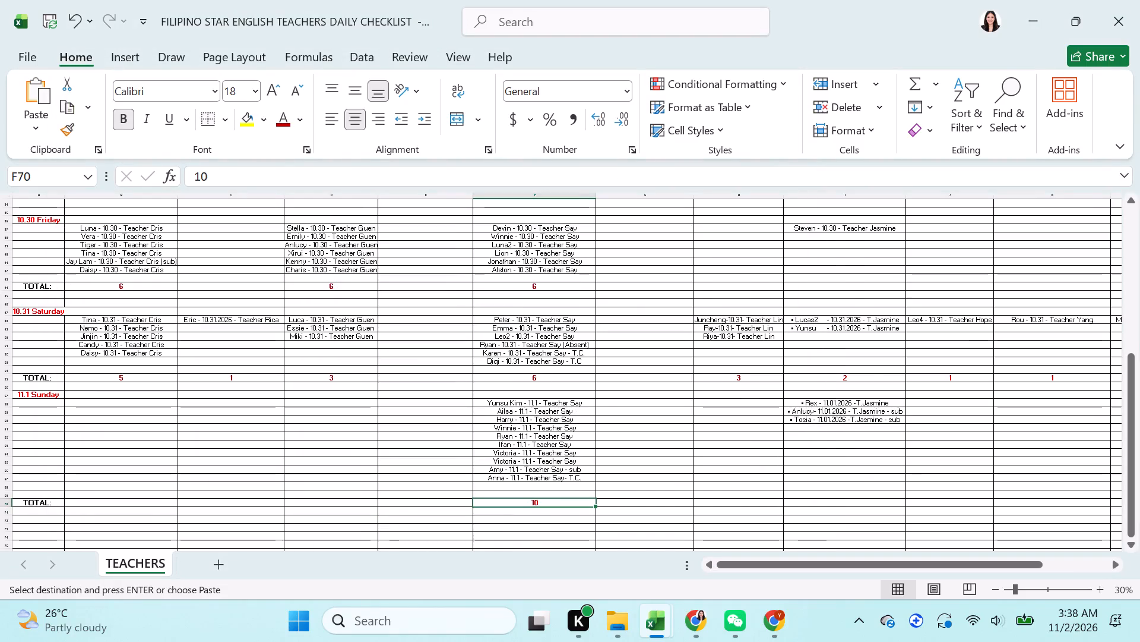
Paste Seven - 11.1 - Teacher Yang - T.C. into K58 under 11.1 Sunday, enlarge its text to match the other entries, and save the checklist.
left_click_drag(823, 567, 940, 561)
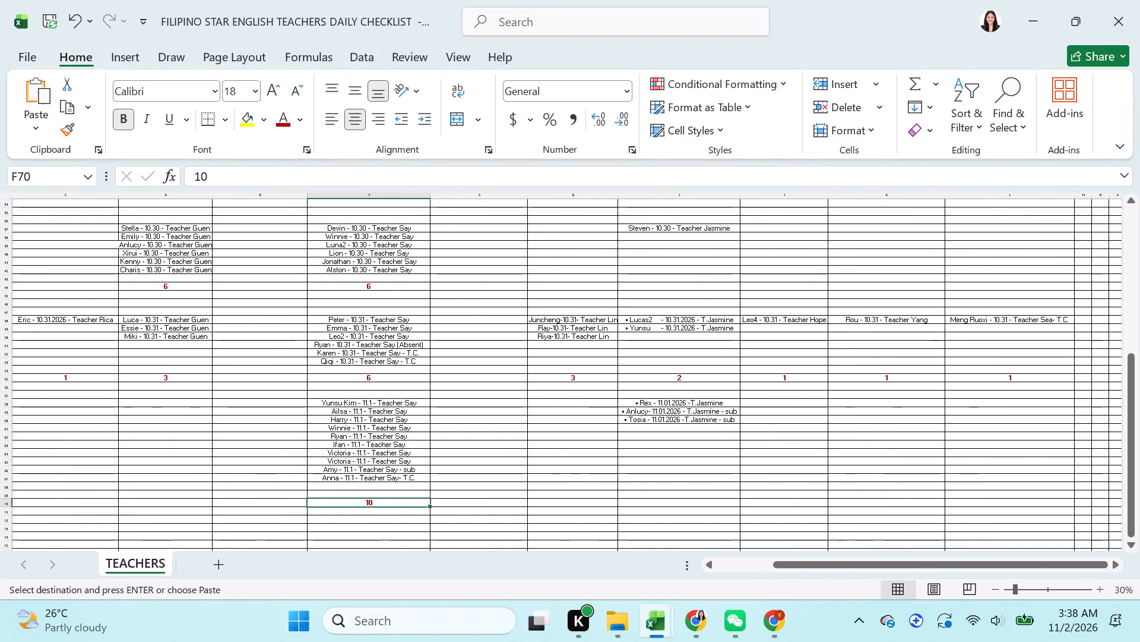
left_click(865, 402)
key("ctrl+v")
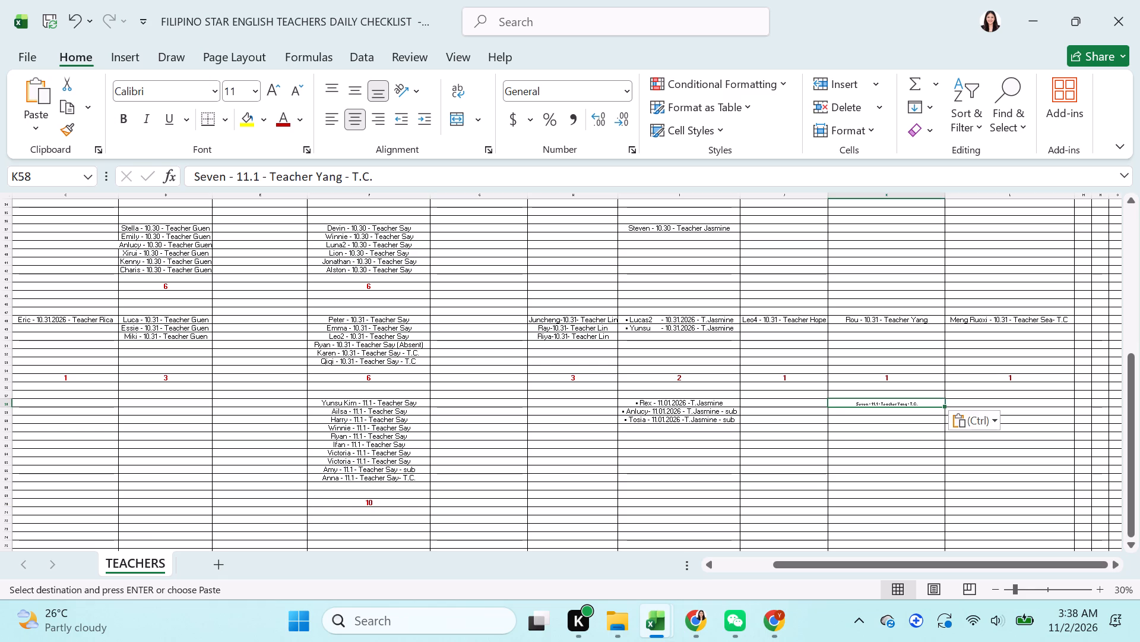
triple_click(270, 89)
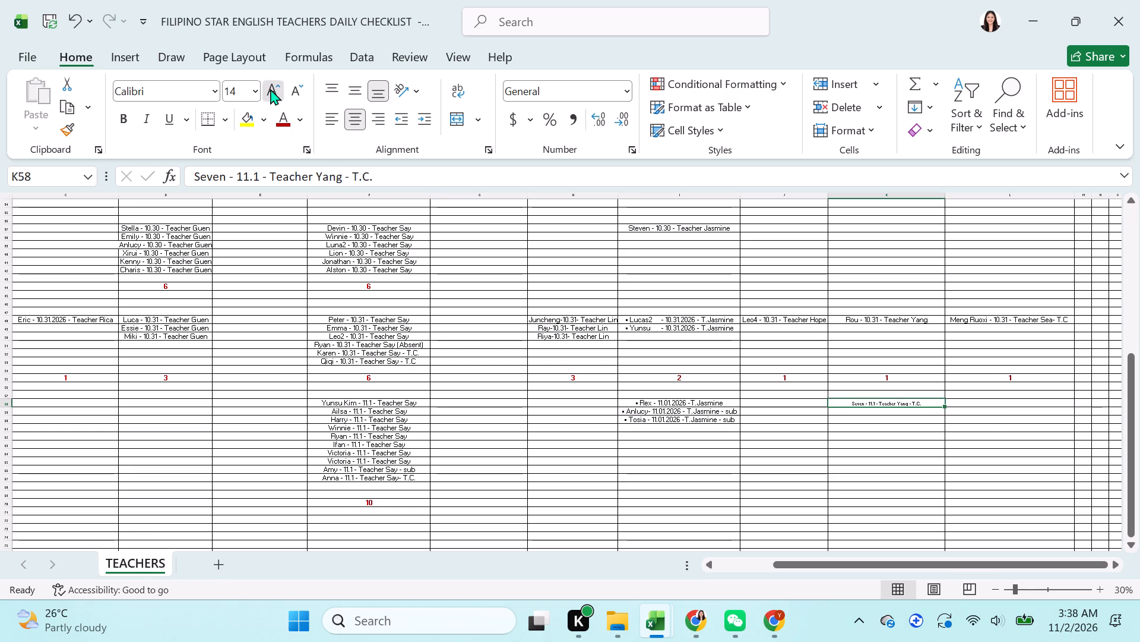
left_click(270, 89)
left_click(812, 417)
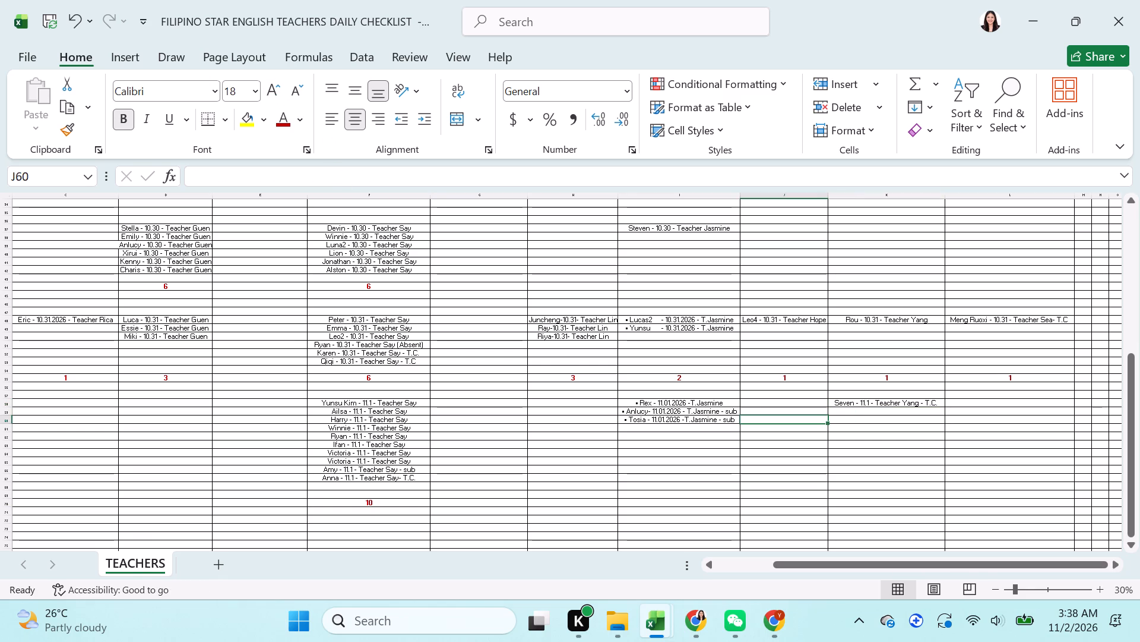
key("ctrl+s")
key("ctrl+s")
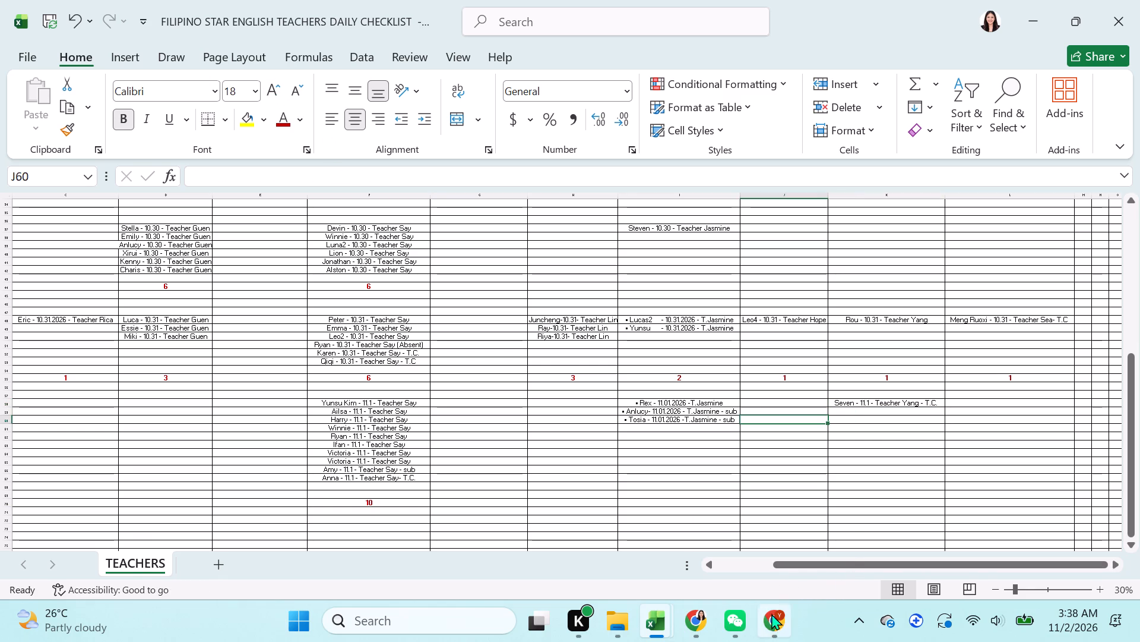
Switch to the Filipino Star English group chat on Facebook and react to Teacher 7's 11.1 class report with a thumbs-up.
left_click(700, 623)
scroll(914, 501, "down", 3)
scroll(914, 501, "up", 2)
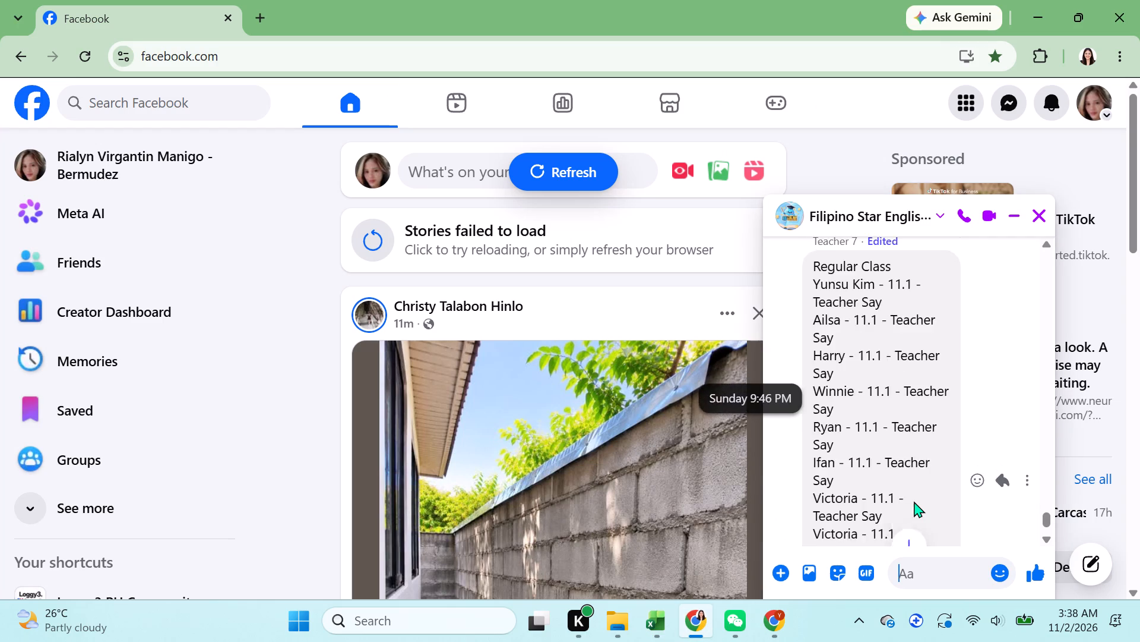
scroll(914, 501, "up", 4)
scroll(914, 501, "down", 3)
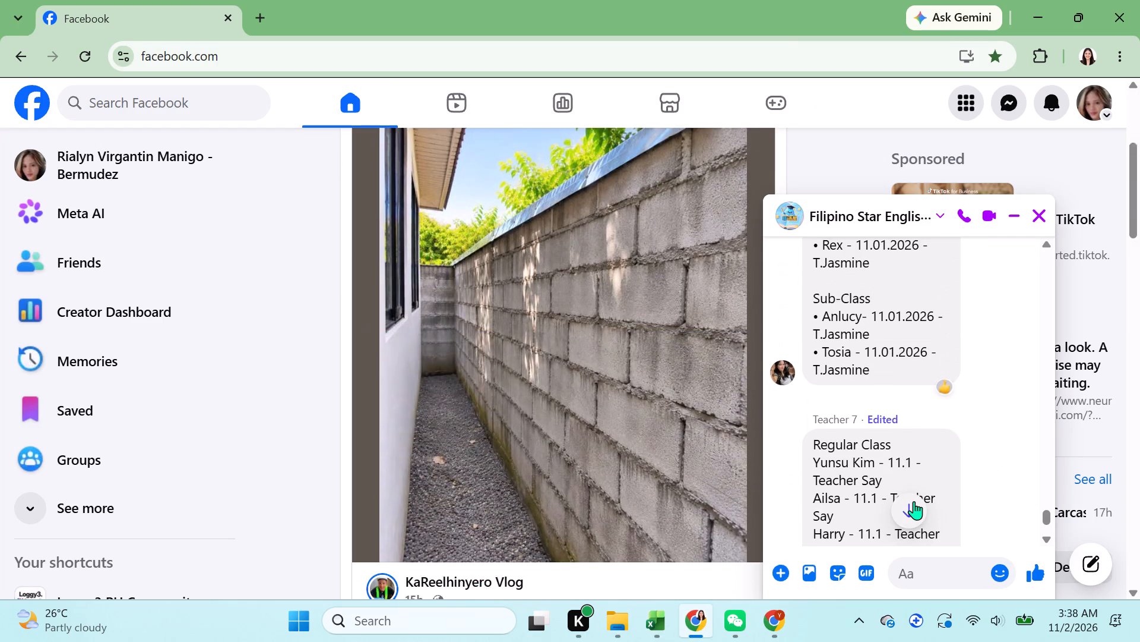
scroll(914, 501, "down", 3)
scroll(958, 472, "down", 6)
left_click(972, 296)
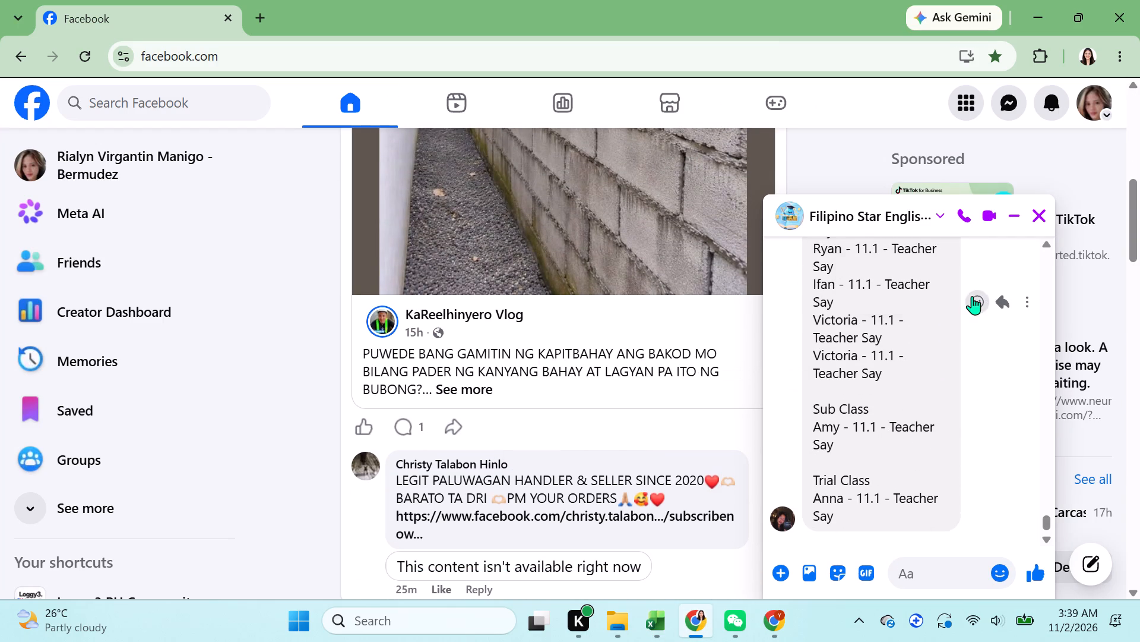
left_click(875, 253)
left_click(974, 290)
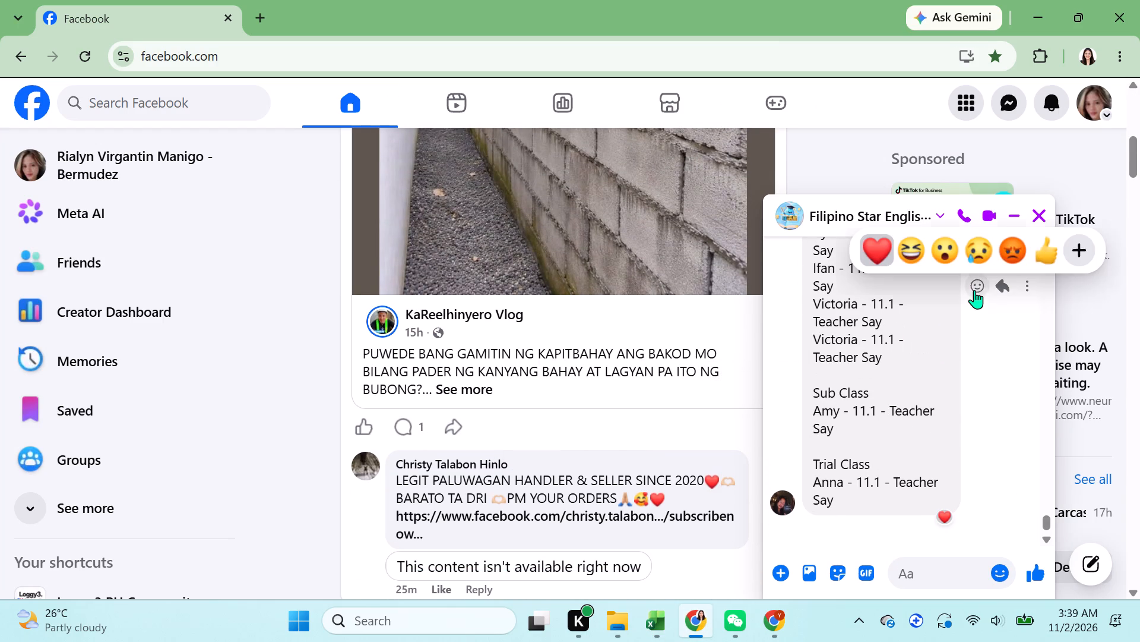
left_click(1050, 259)
left_click(1017, 369)
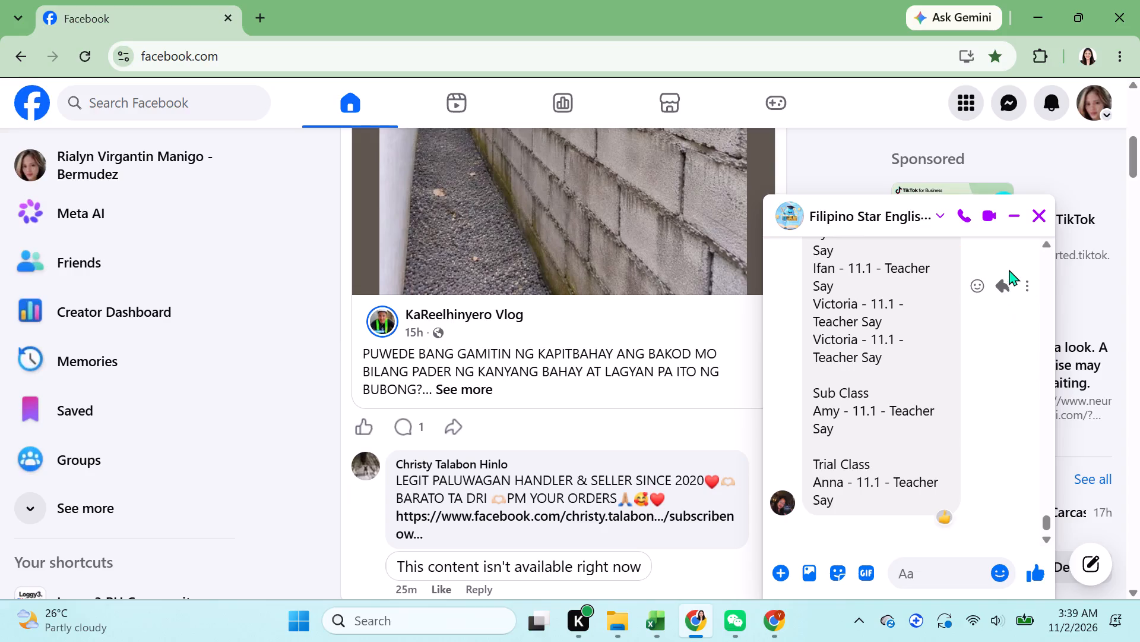
Close the group chat and refresh the Facebook home feed.
left_click(1039, 209)
left_click(801, 391)
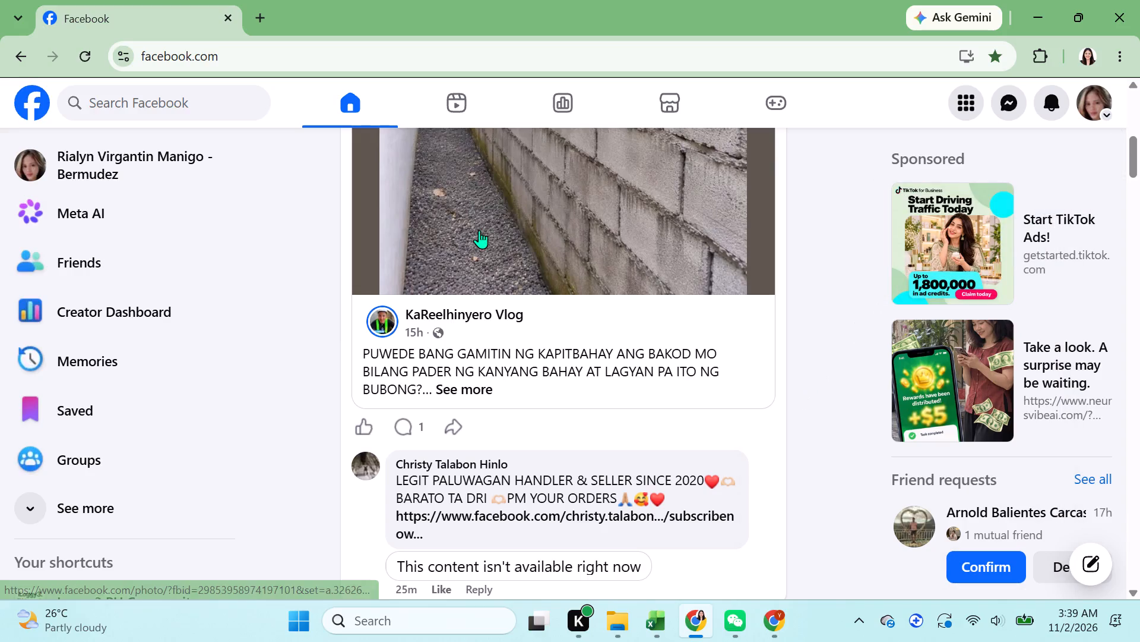
left_click(337, 97)
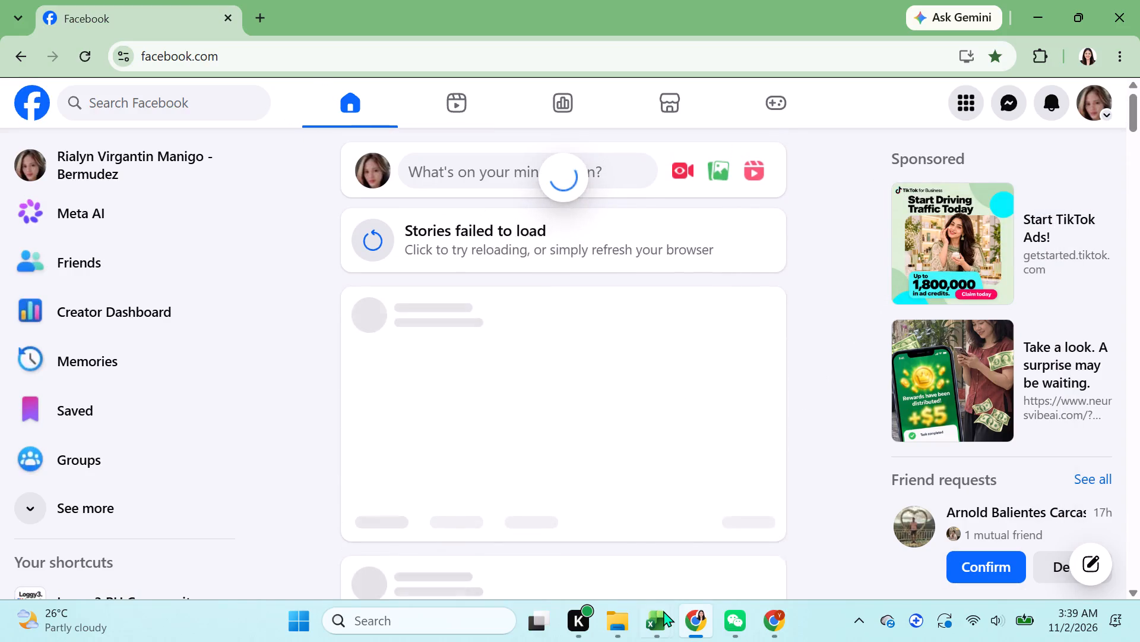
Switch to the Schedule workbook's SALARY sheet and enter a new teacher label starting with Teacher S in J14, beneath Teacher: Hope.
left_click(735, 533)
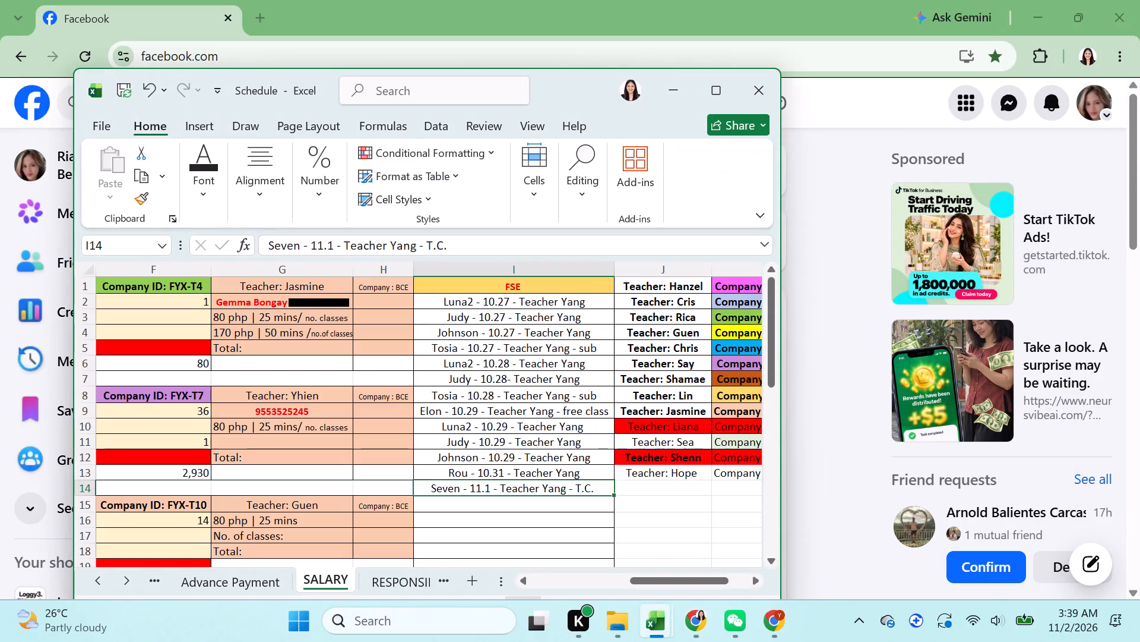
left_click(481, 449)
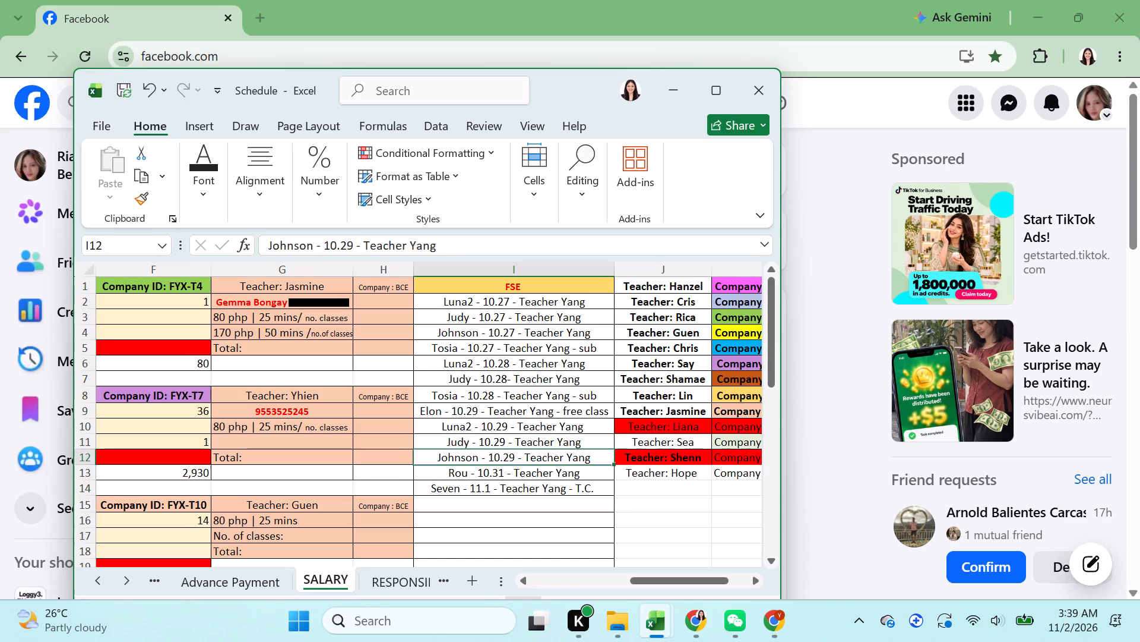
left_click(652, 485)
left_click_drag(653, 581, 671, 578)
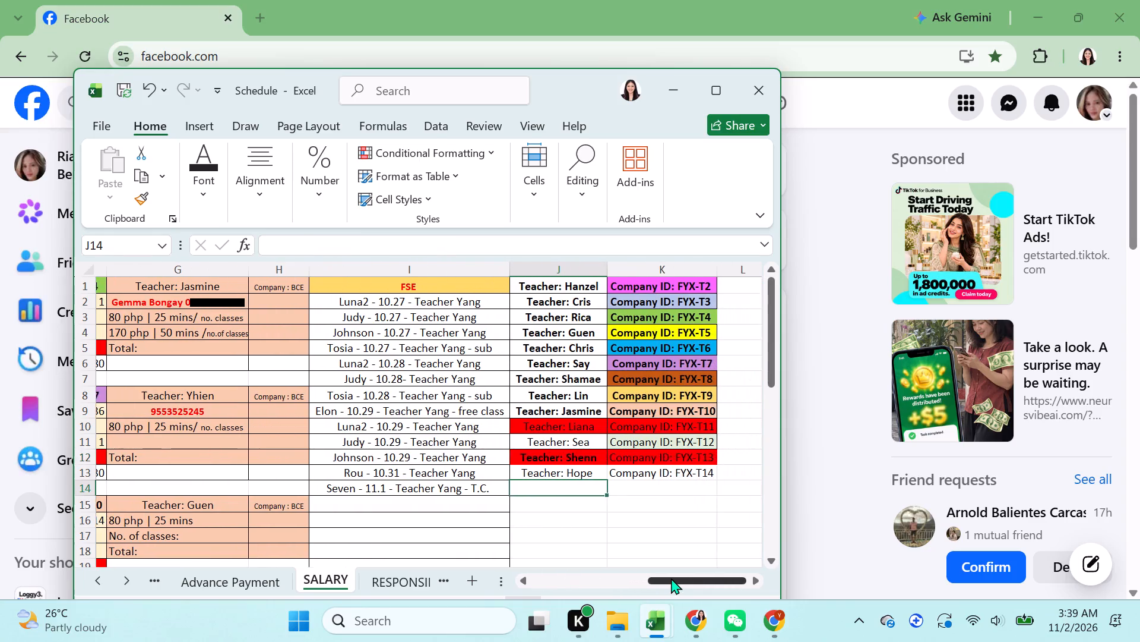
left_click_drag(671, 578, 681, 578)
left_click(622, 489)
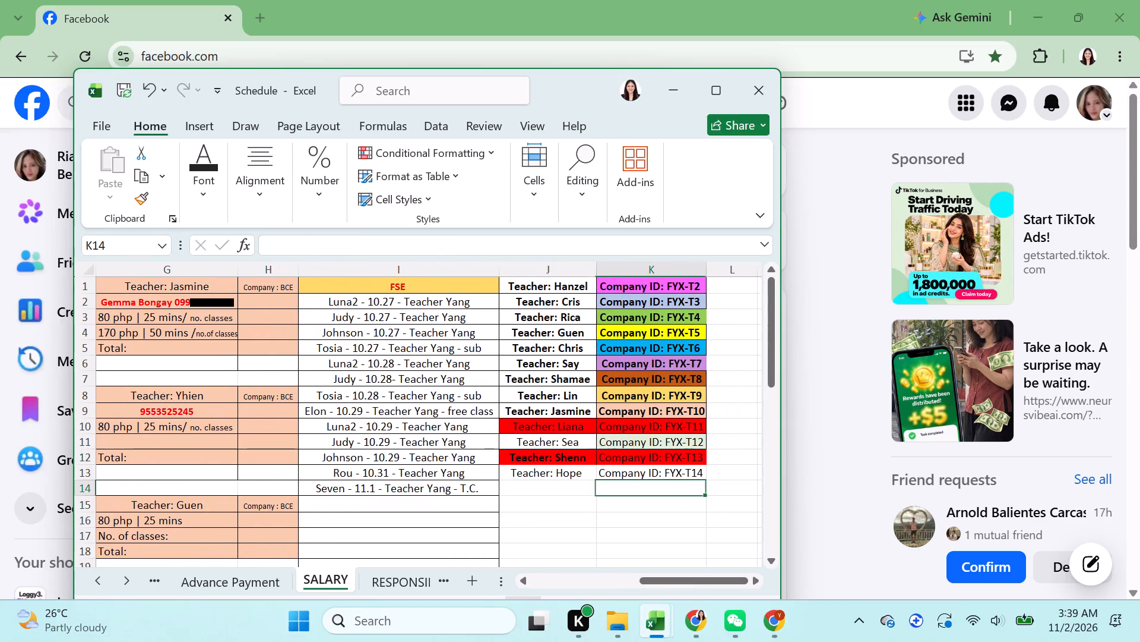
left_click(566, 486)
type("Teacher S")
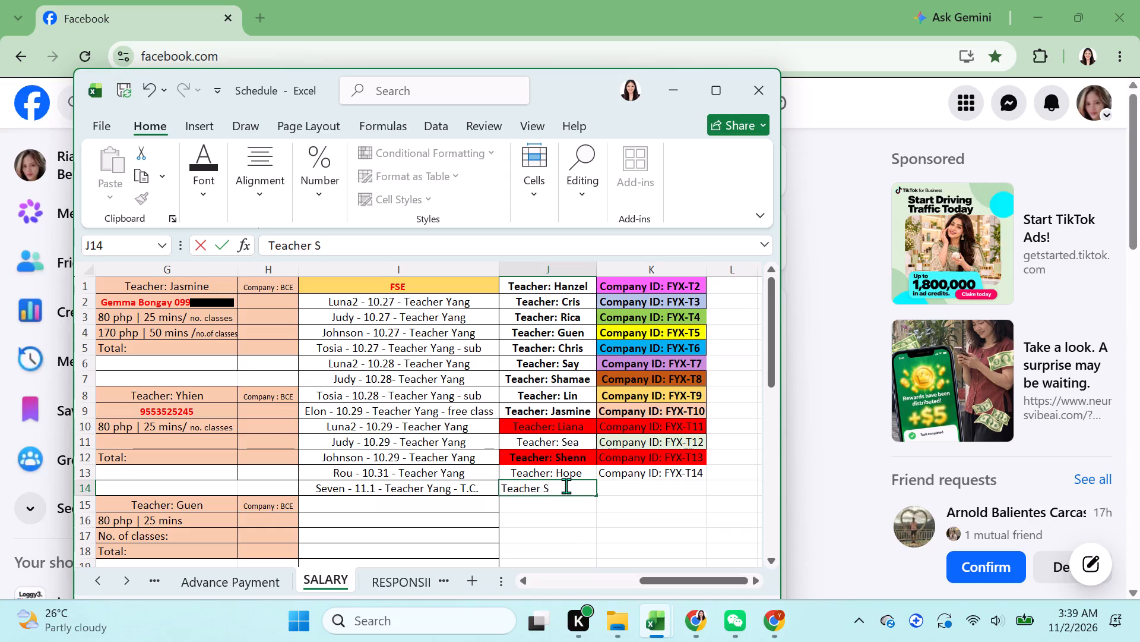
type("ofia")
left_click(622, 490)
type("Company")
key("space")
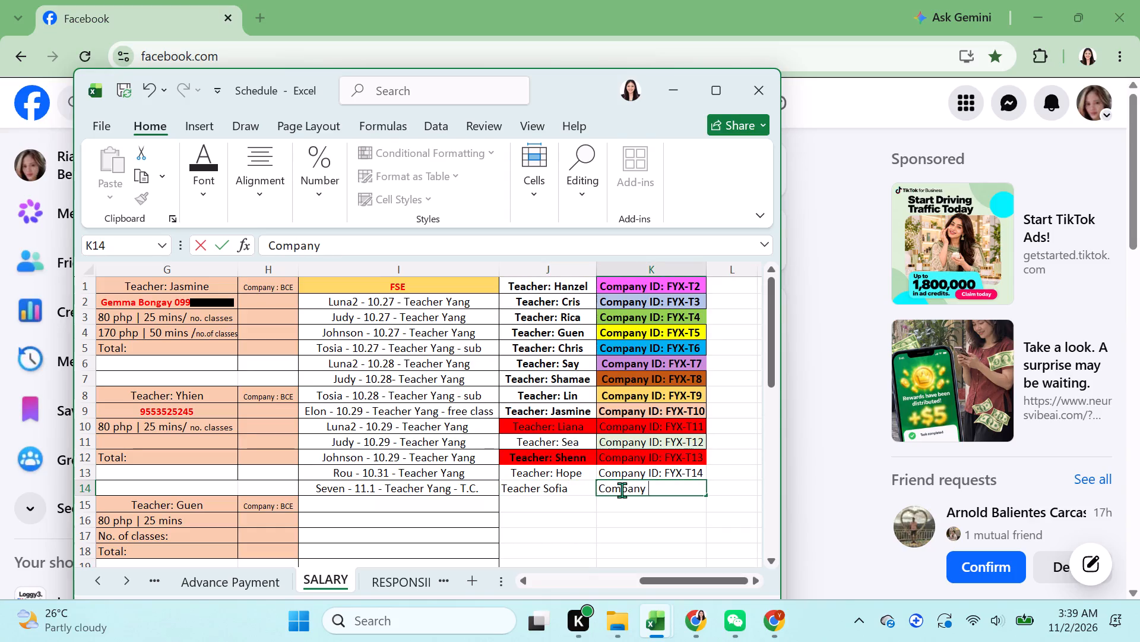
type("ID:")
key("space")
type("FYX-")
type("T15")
left_click(563, 503)
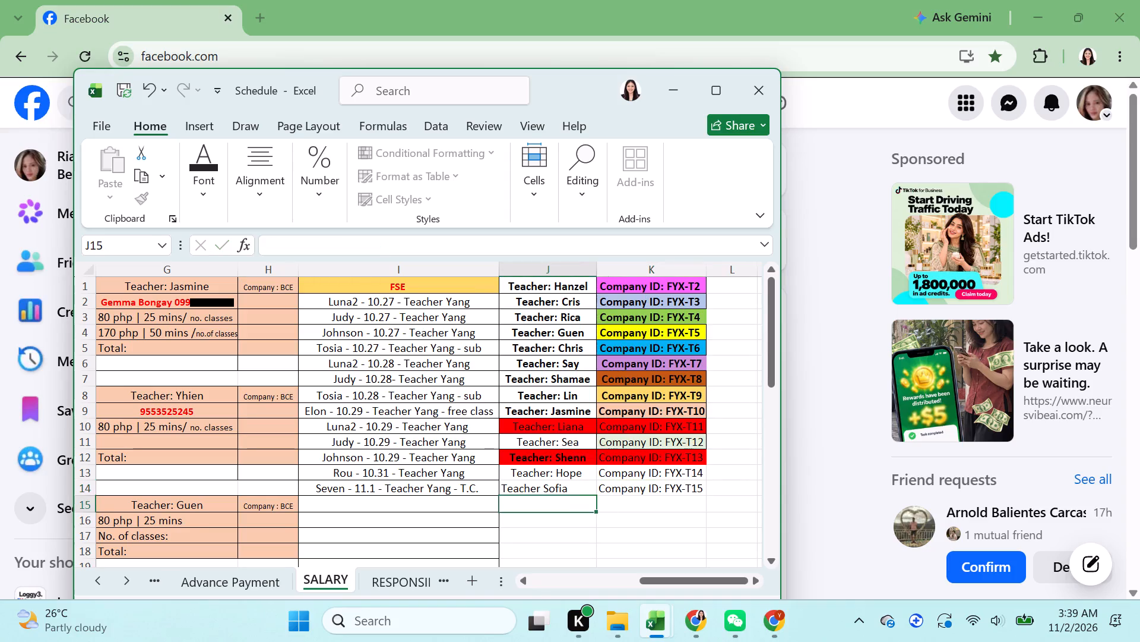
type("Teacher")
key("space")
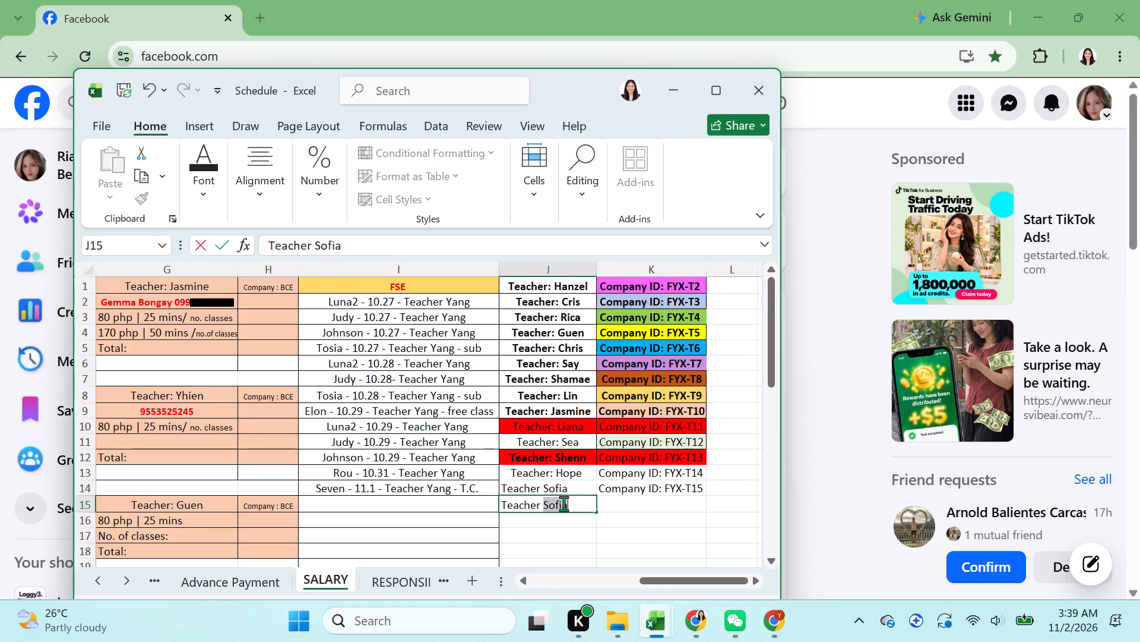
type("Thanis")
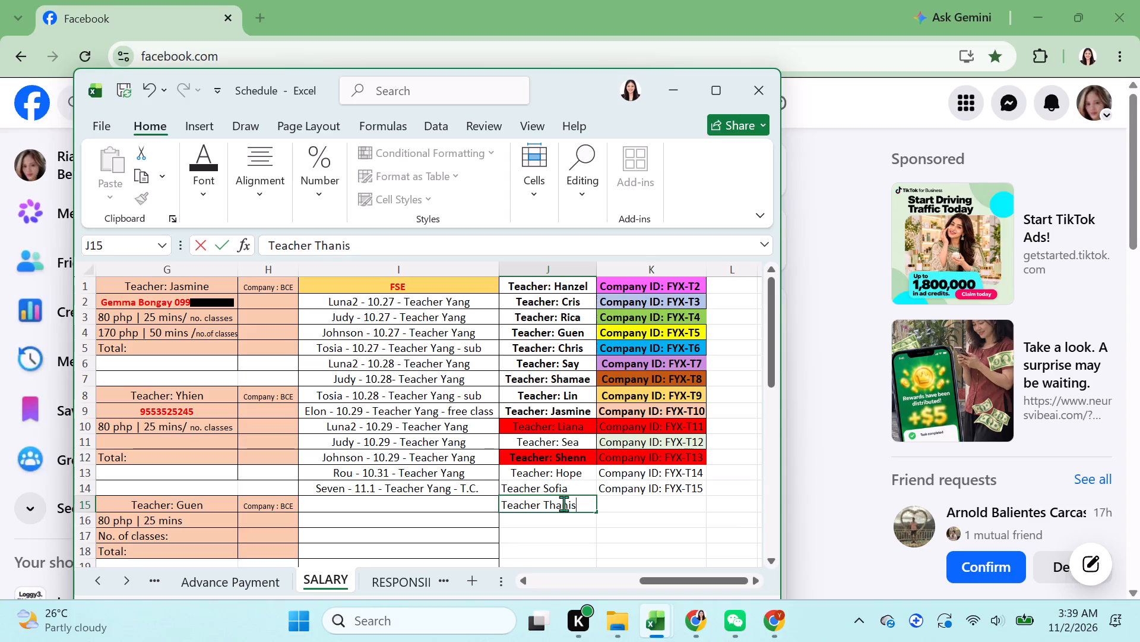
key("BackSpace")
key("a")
left_click(610, 503)
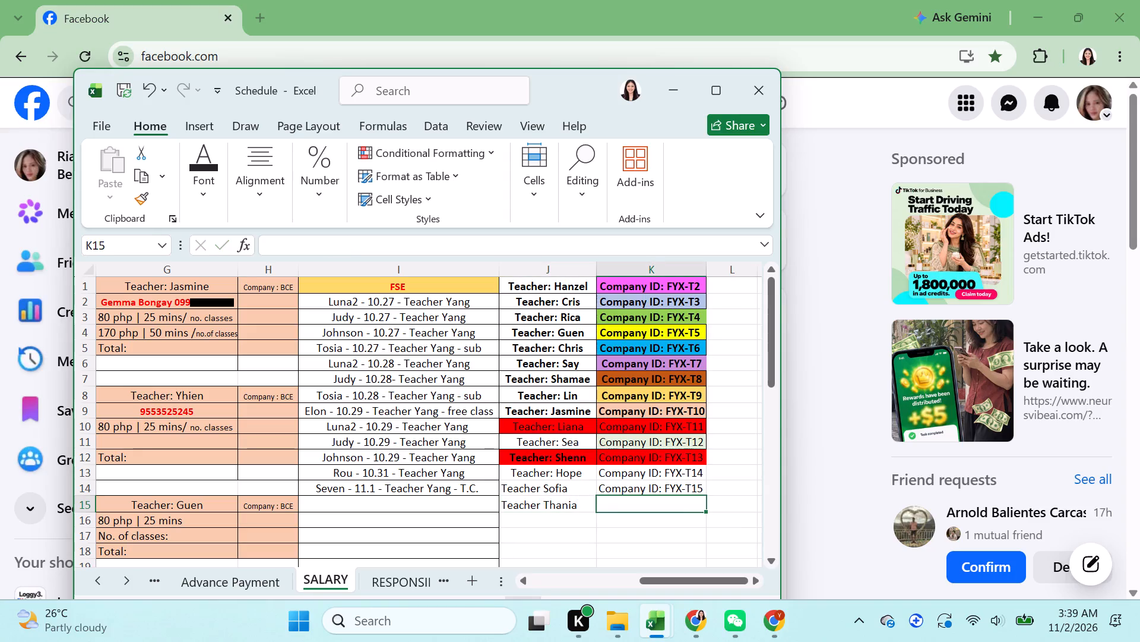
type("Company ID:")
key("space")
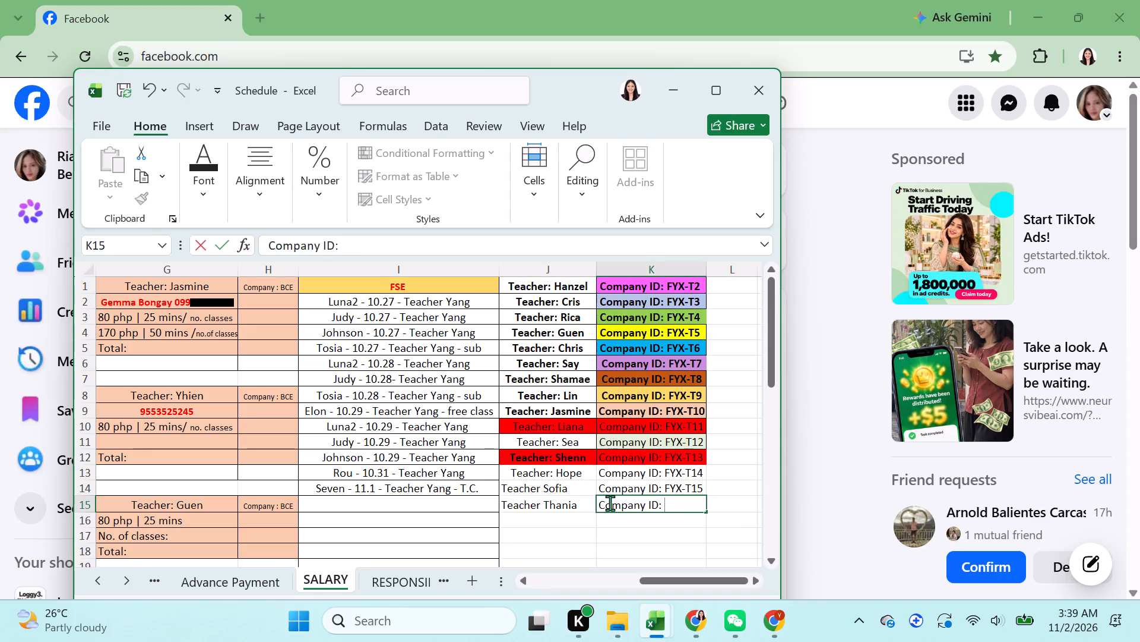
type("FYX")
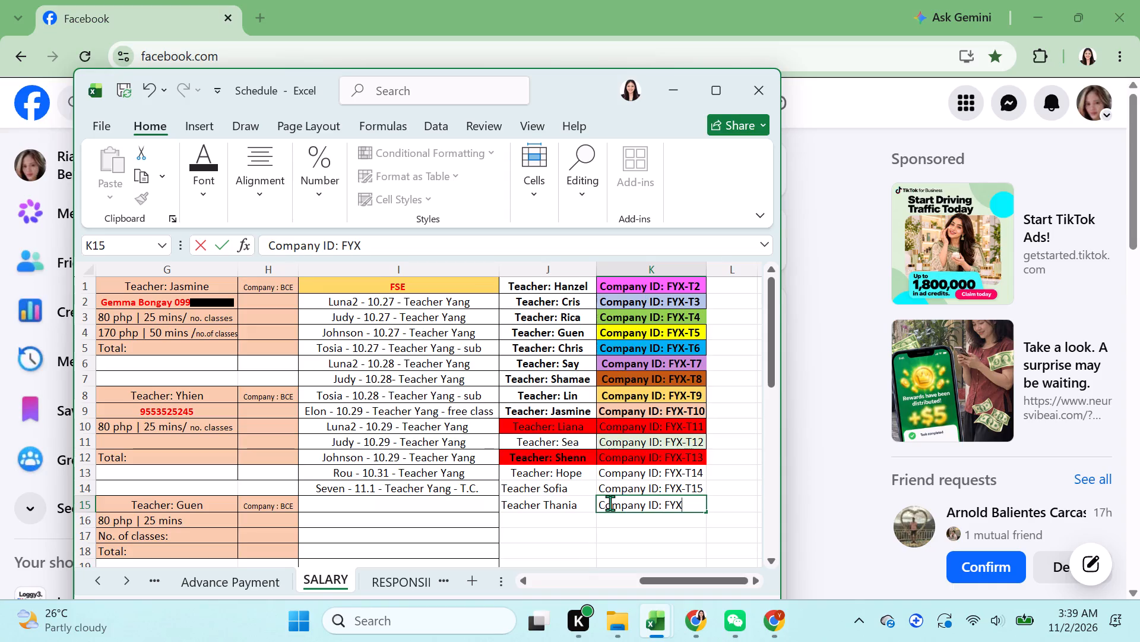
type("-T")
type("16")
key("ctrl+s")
left_click(509, 517)
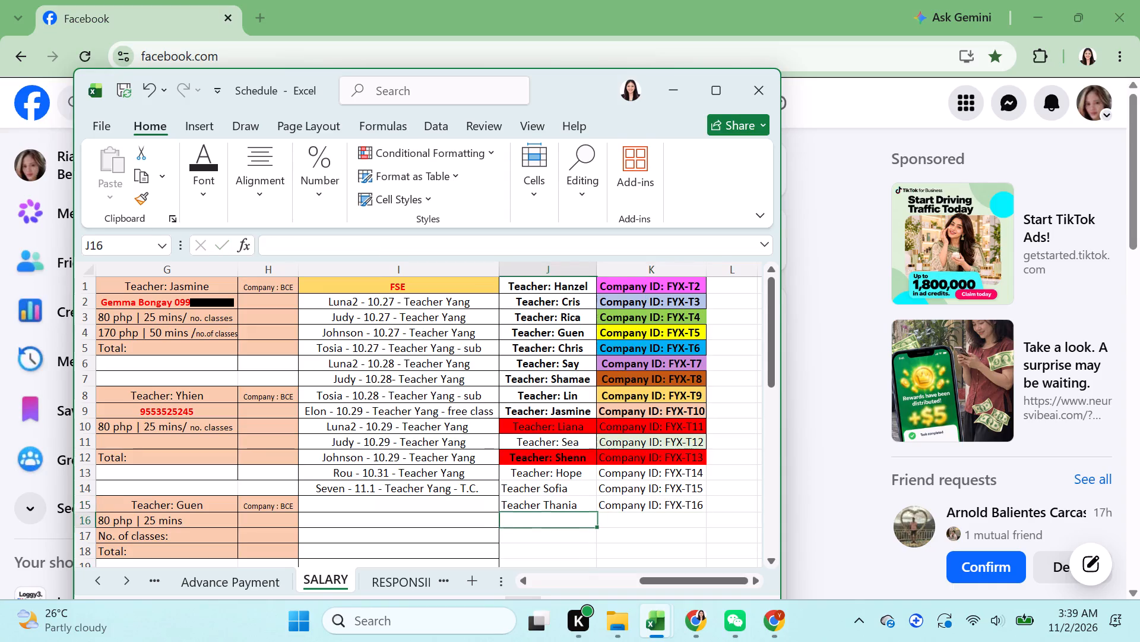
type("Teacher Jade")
left_click(691, 523)
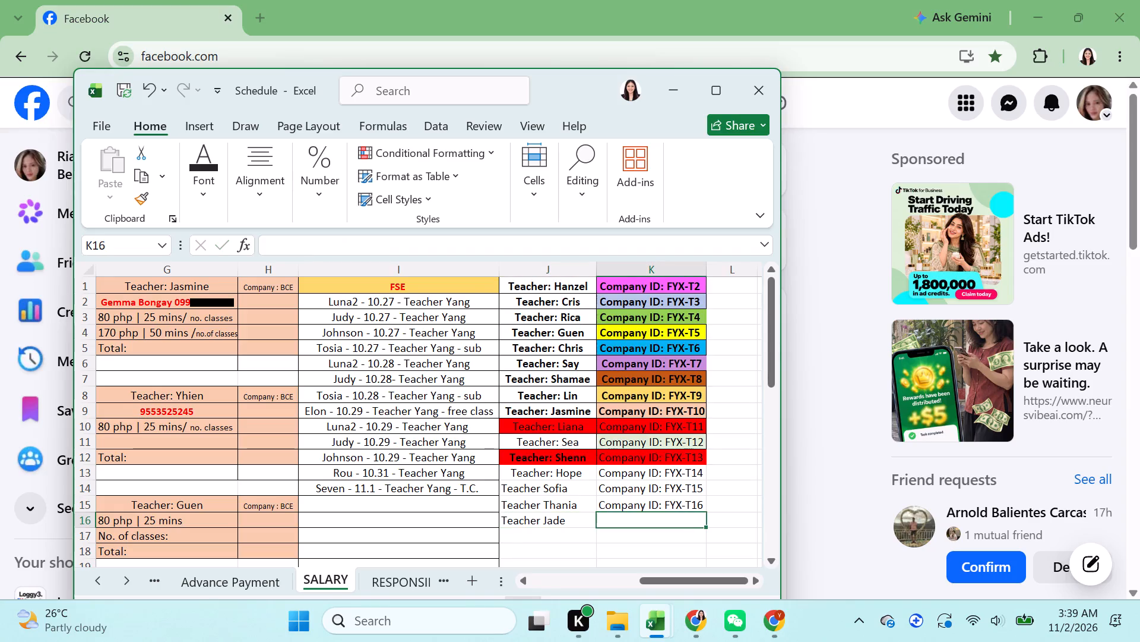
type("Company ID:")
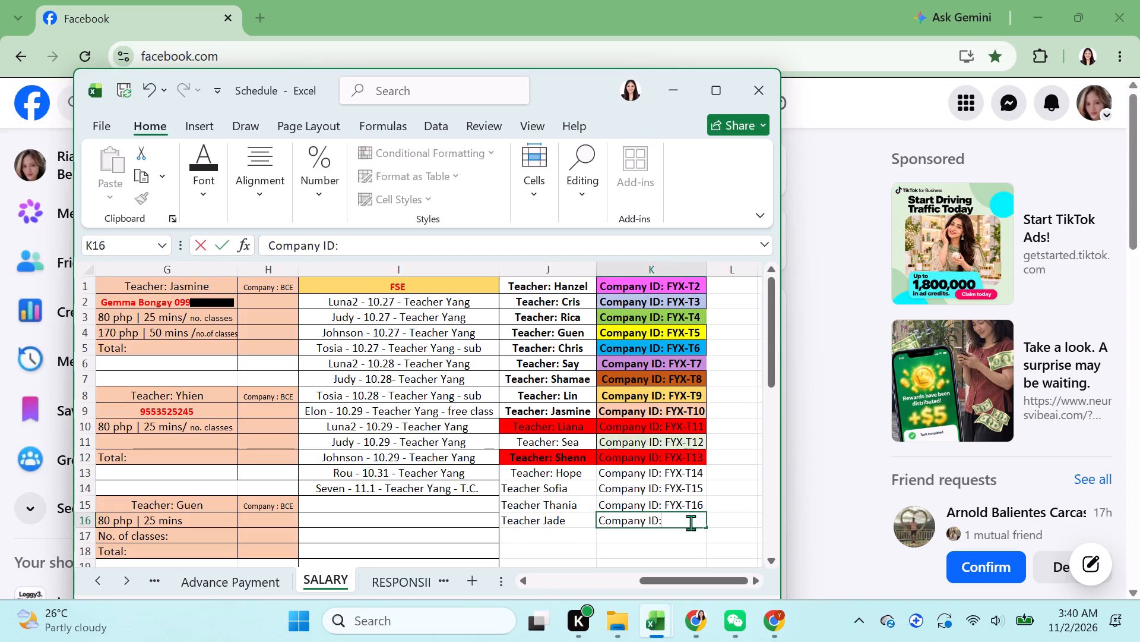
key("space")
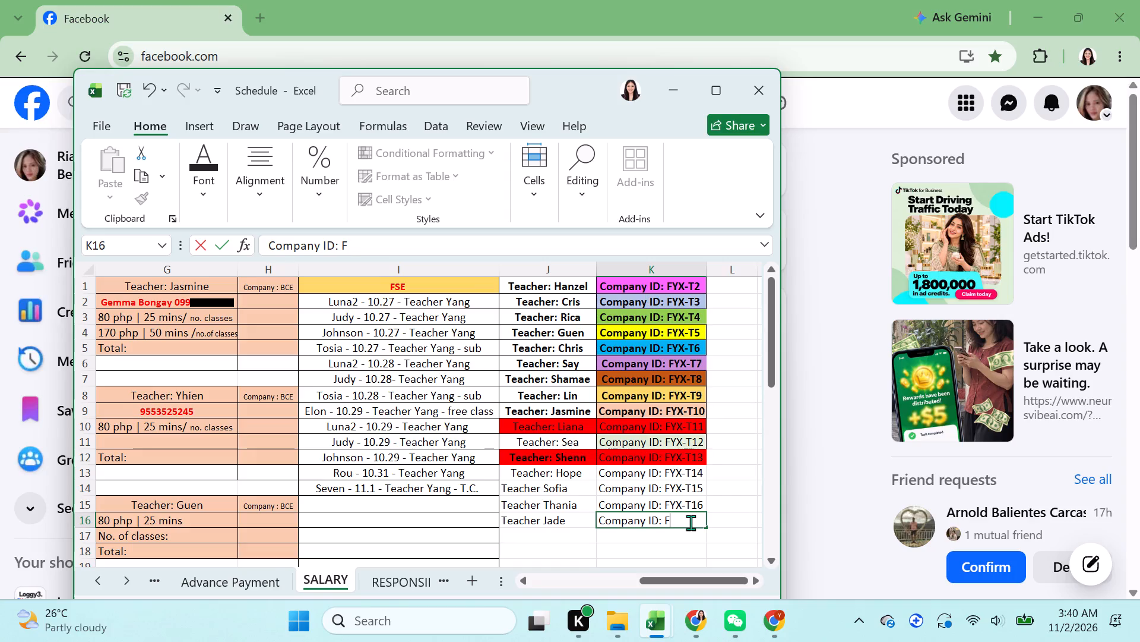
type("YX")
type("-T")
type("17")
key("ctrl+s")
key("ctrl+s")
left_click(653, 493)
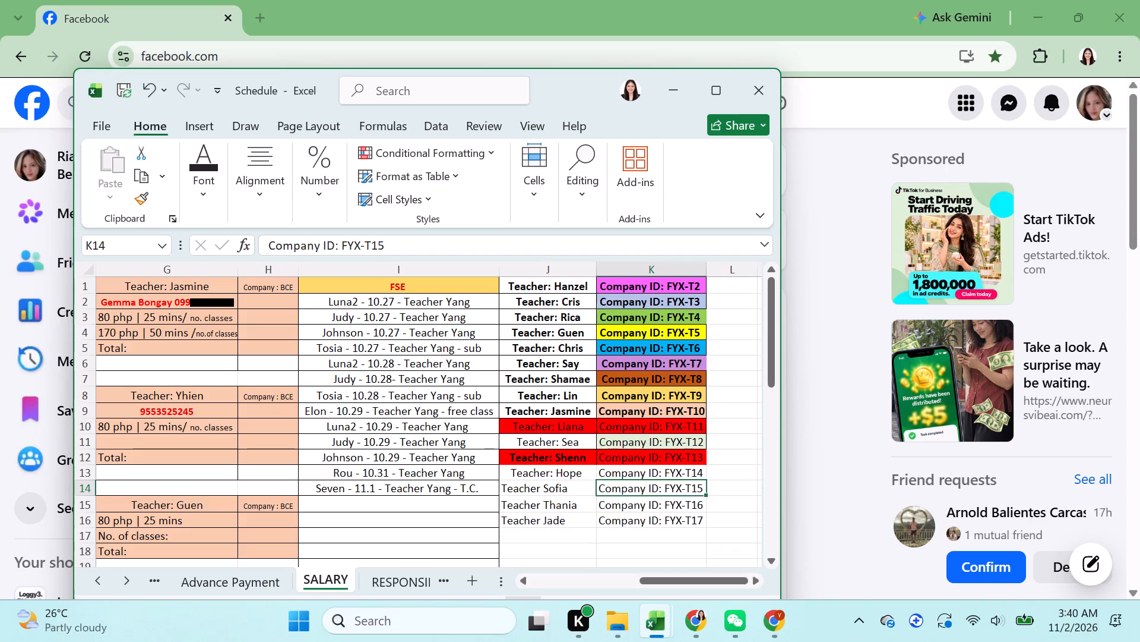
scroll(676, 472, "up", 1)
left_click(676, 468)
key("ctrl+s")
key("ctrl+s")
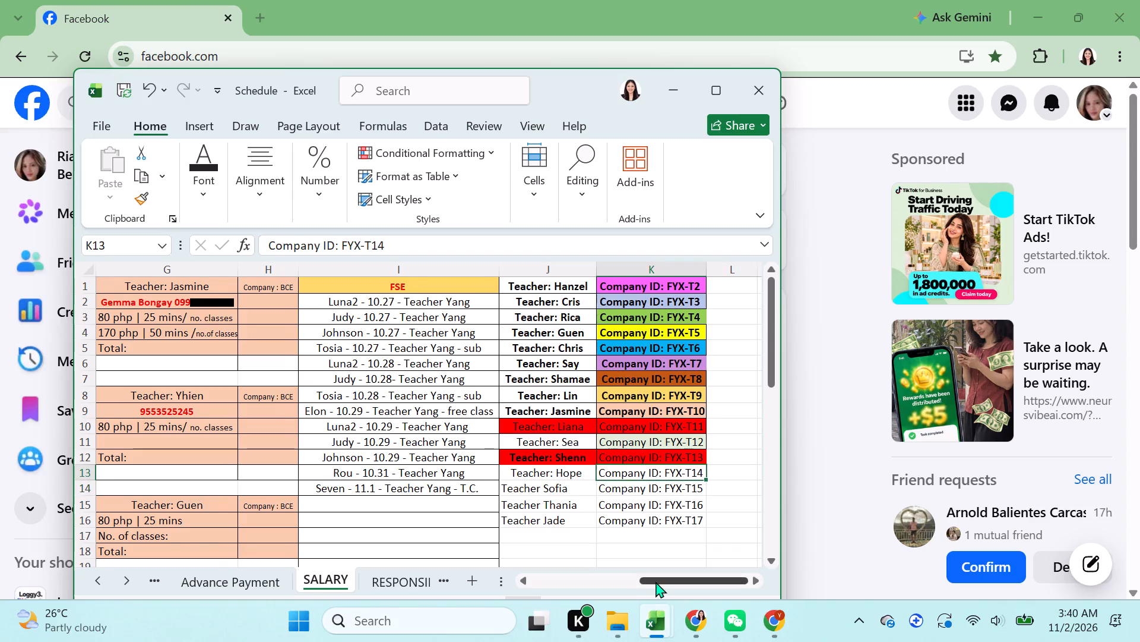
Check Teacher Yang's class entries in the FSE column one by one from 10.27 to 11.1, and save the workbook.
left_click_drag(654, 580, 634, 580)
left_click(584, 311)
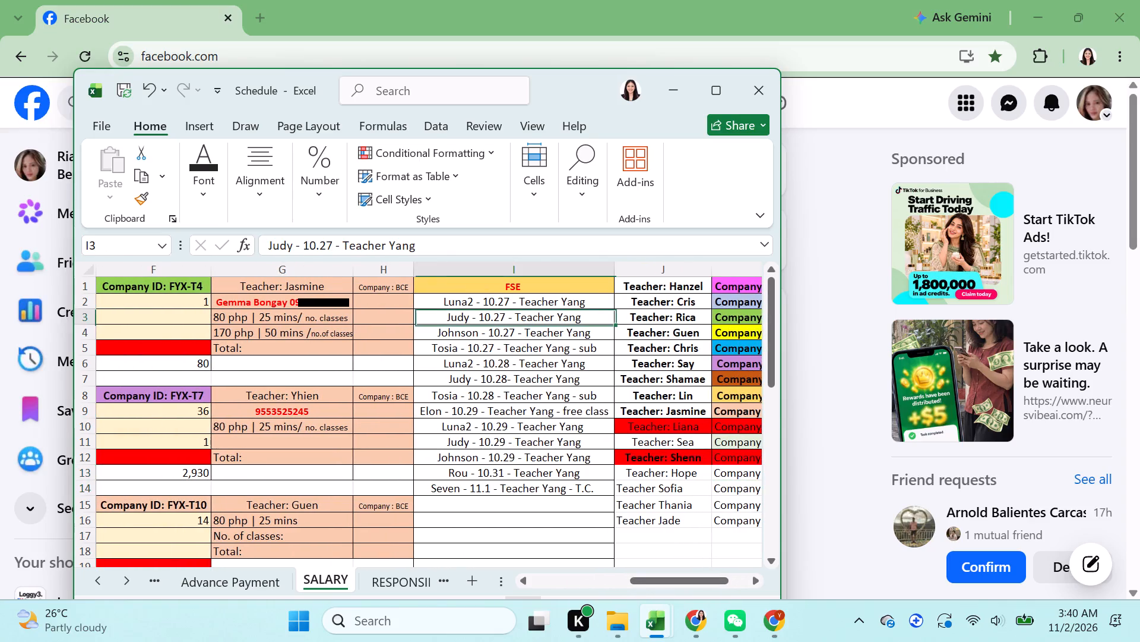
left_click(584, 331)
left_click(581, 347)
left_click(579, 357)
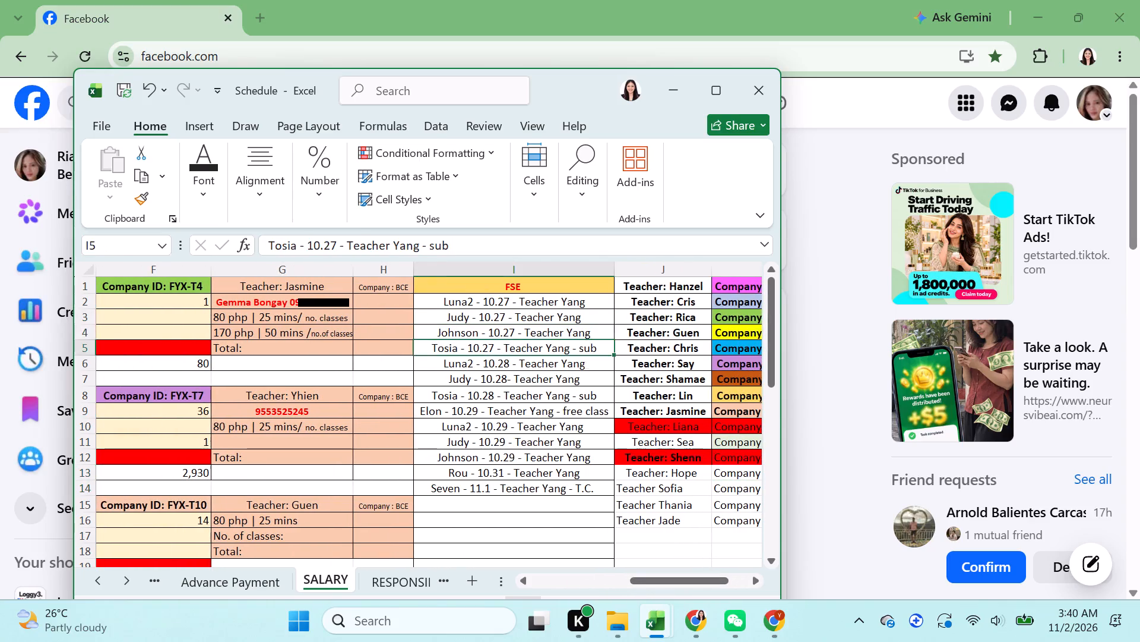
left_click(579, 364)
left_click(580, 377)
left_click(582, 394)
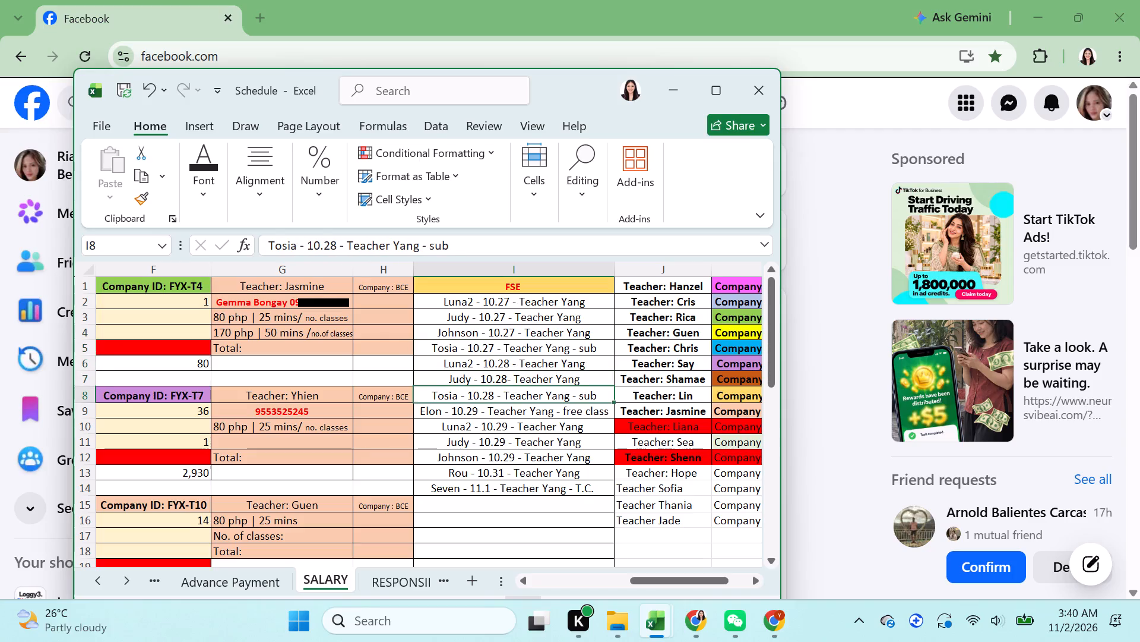
left_click(578, 426)
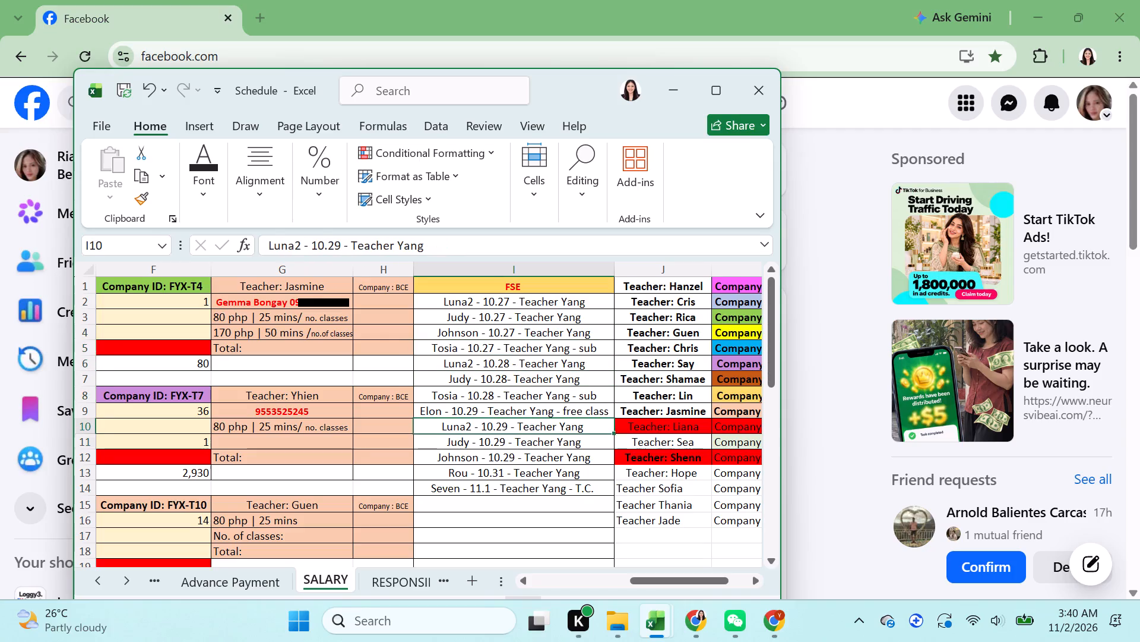
left_click(574, 442)
left_click(573, 459)
left_click(574, 477)
left_click(578, 492)
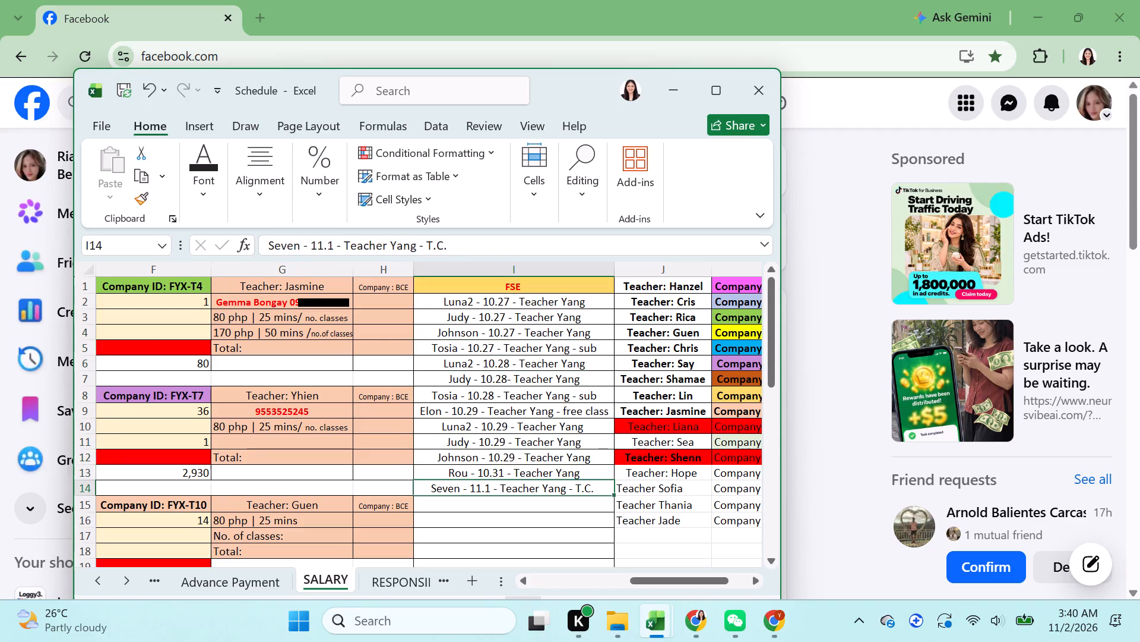
key("ctrl+s")
key("ctrl+s")
left_click_drag(644, 581, 598, 580)
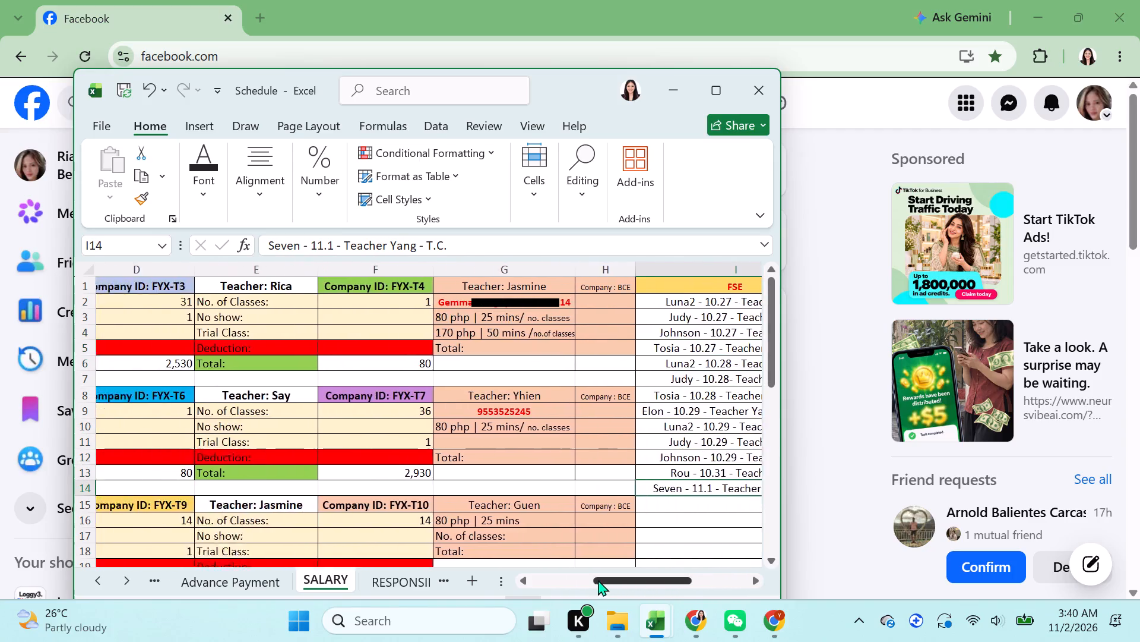
Clear the Total, Trial Class and No. of Classes values in Teacher Yang's block (B34, B32 and B30) of the SALARY sheet.
left_click_drag(598, 580, 536, 577)
scroll(195, 470, "down", 7)
left_click(270, 470)
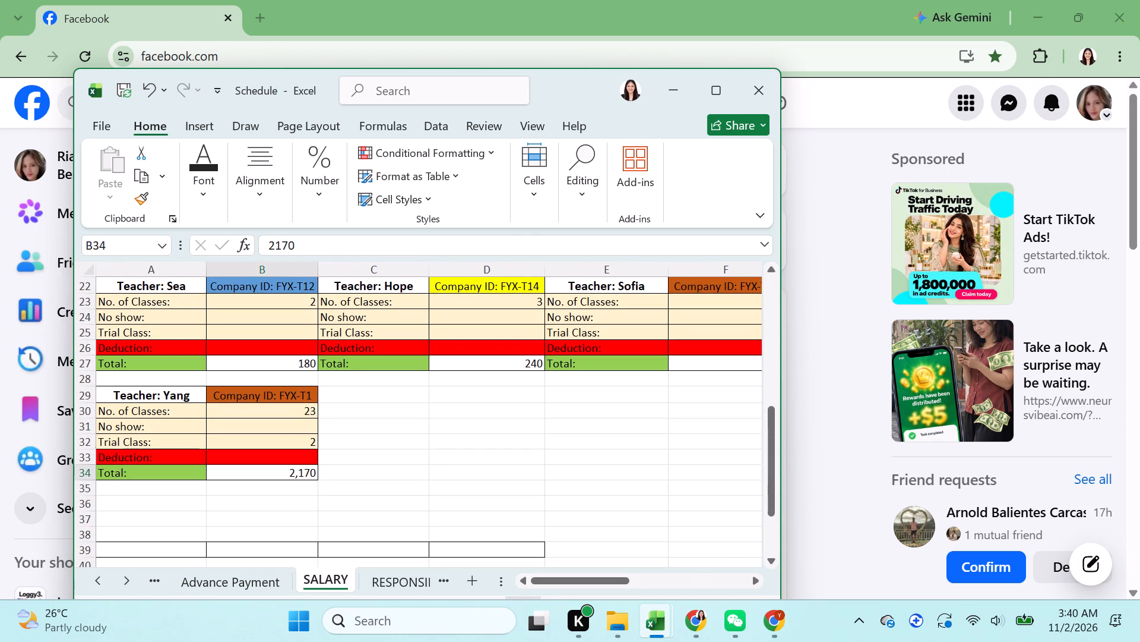
key("BackSpace")
left_click(286, 449)
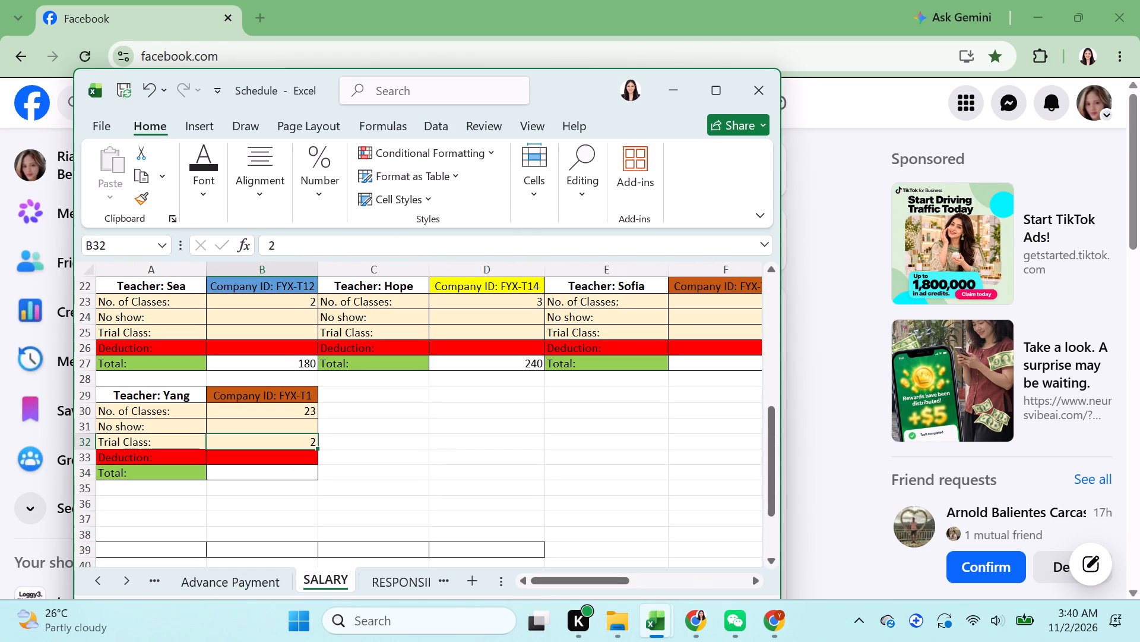
key("BackSpace")
left_click(286, 414)
key("BackSpace")
Clear the No. of Classes and Total values for Teacher Sea (B23, B27) and Teacher Hope (D23, D27).
scroll(286, 414, "up", 1)
left_click(287, 416)
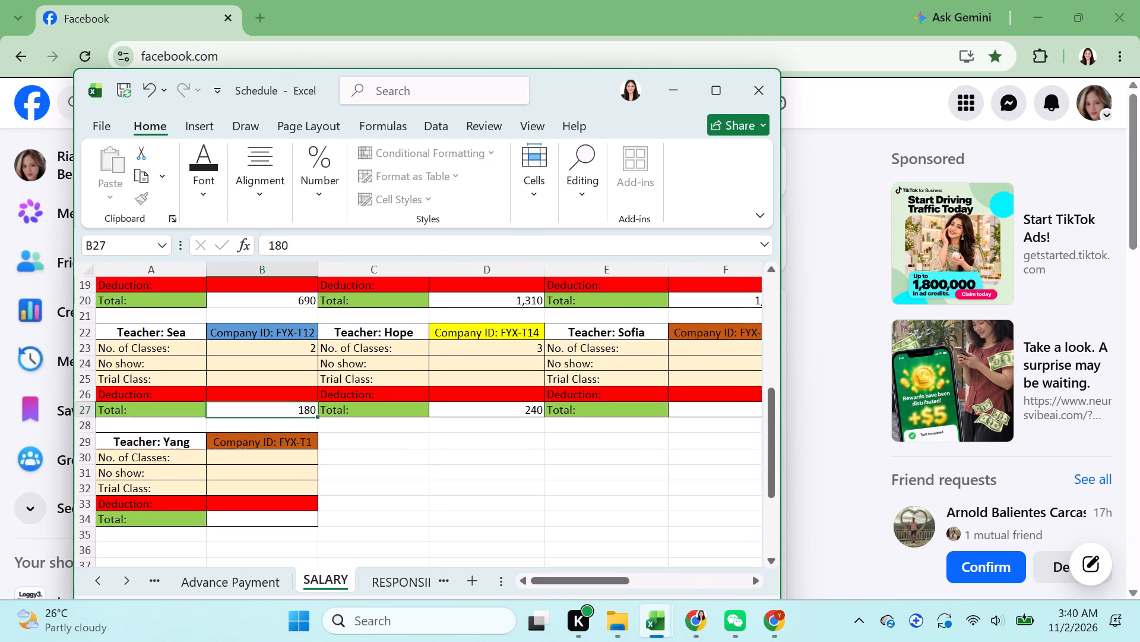
key("BackSpace")
left_click(312, 347)
key("BackSpace")
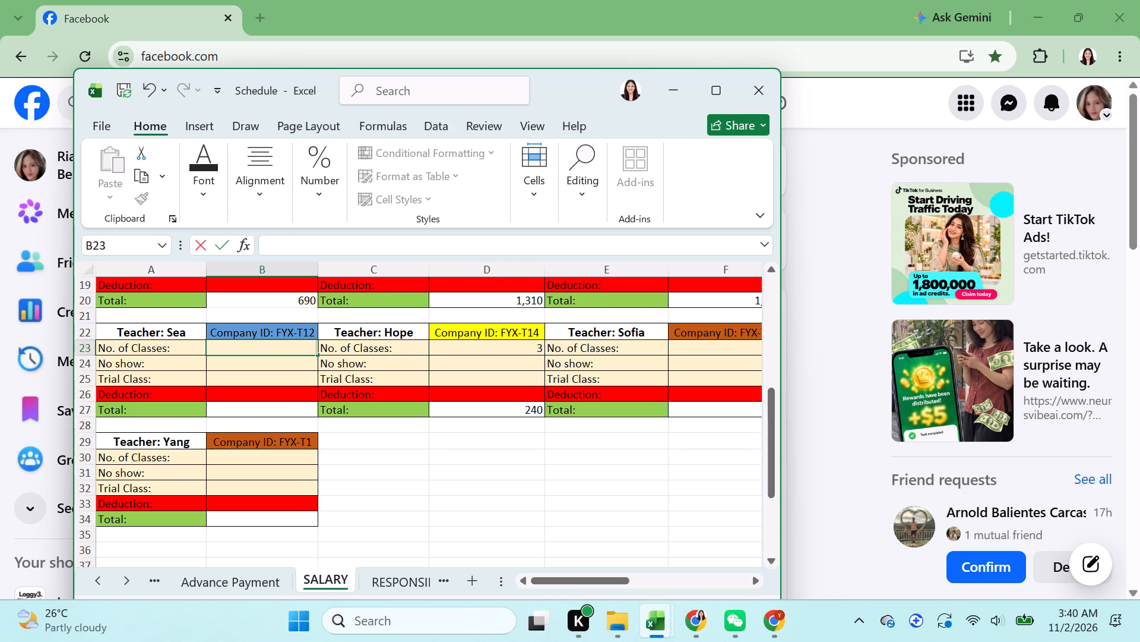
left_click(499, 347)
key("BackSpace")
left_click(511, 412)
key("BackSpace")
Maximize the workbook window and clear the Total values of Teachers Shamae, Lin and Jasmine in row 20.
left_click_drag(547, 579, 552, 579)
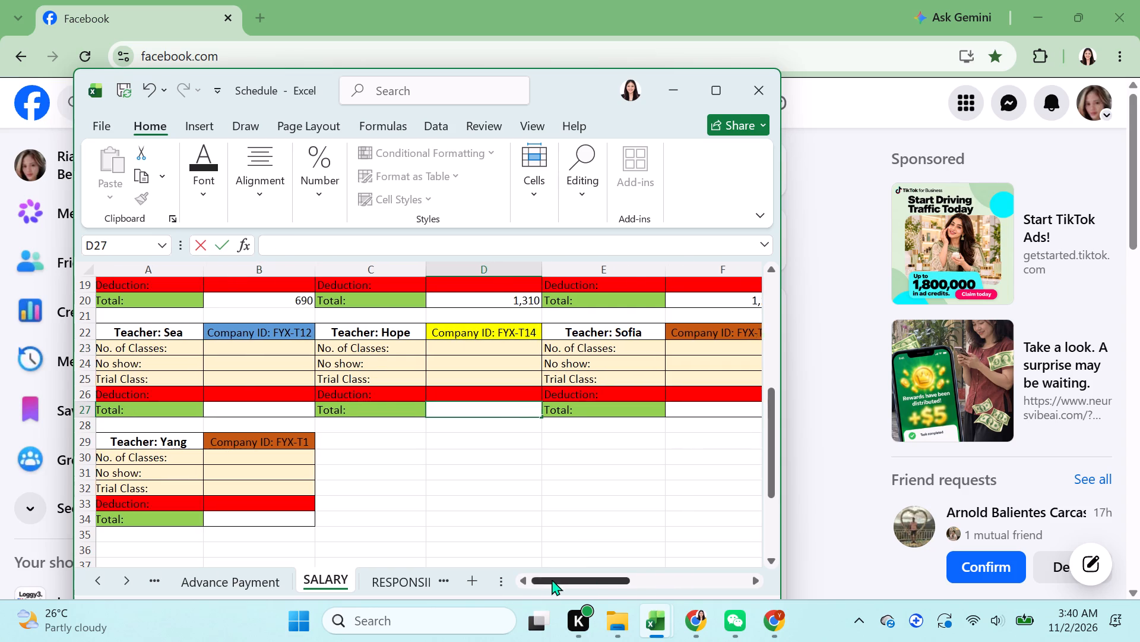
left_click_drag(552, 579, 552, 560)
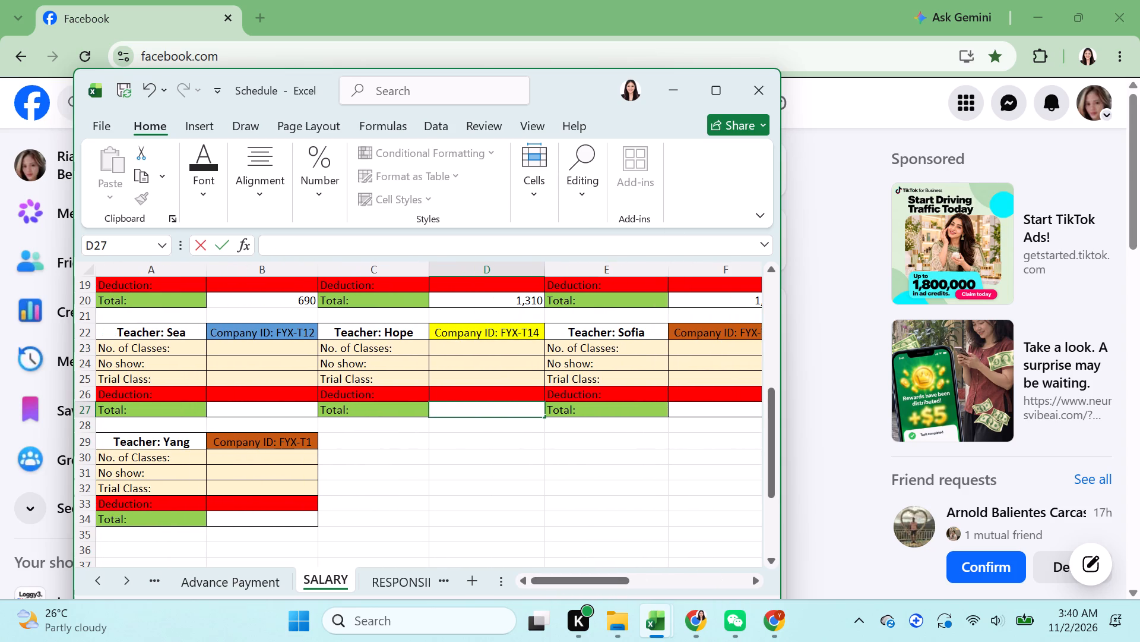
left_click(717, 93)
scroll(467, 464, "up", 2)
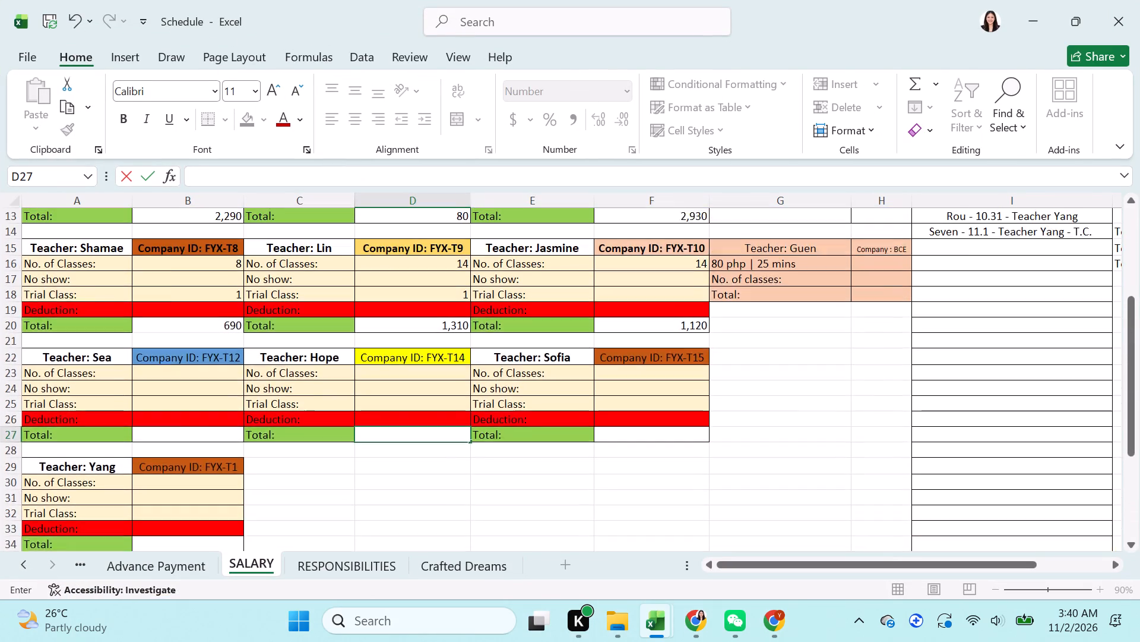
scroll(467, 464, "up", 1)
left_click(229, 371)
key("BackSpace")
left_click(397, 363)
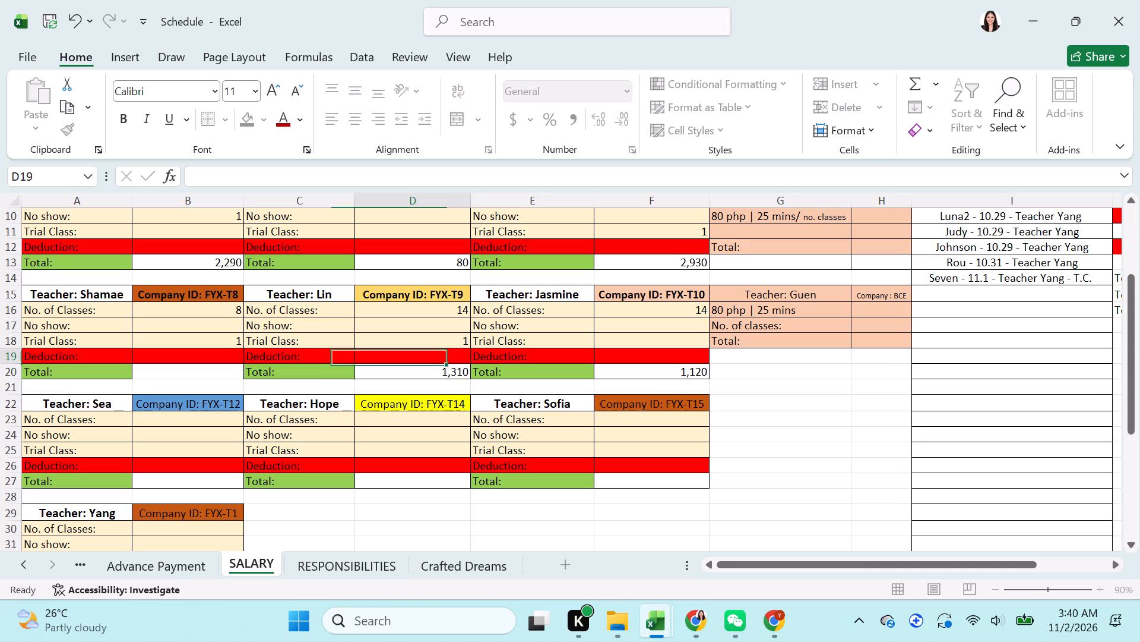
key("BackSpace")
left_click(434, 374)
key("BackSpace")
left_click(638, 368)
key("BackSpace")
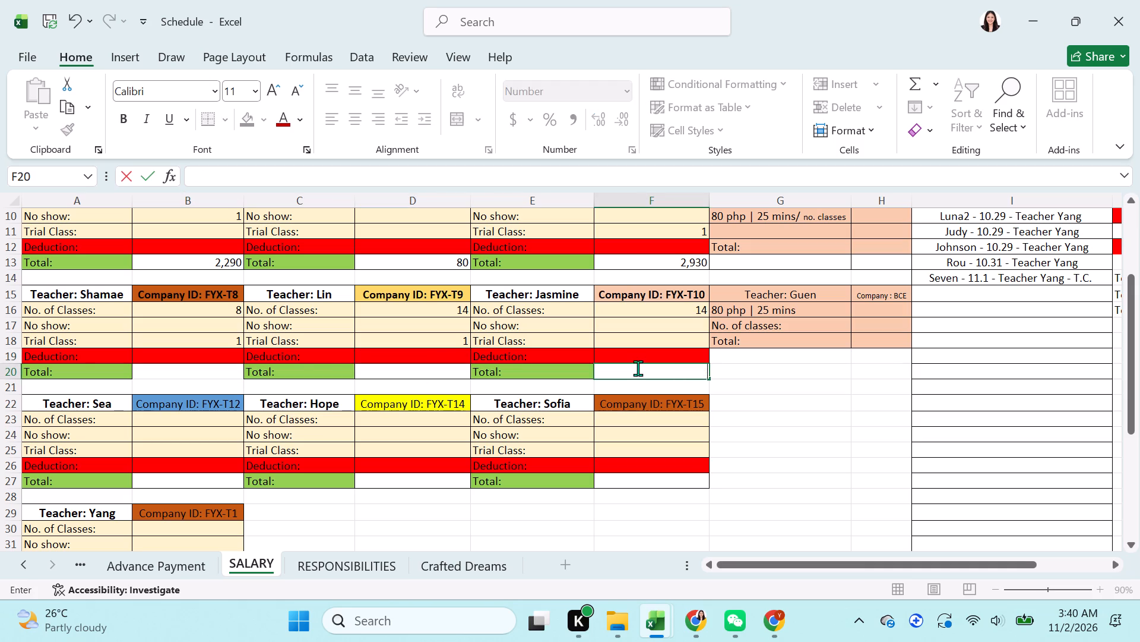
Clear Teacher Jasmine's No. of Classes in F16 and Teacher Shamae's No. of Classes and Trial Class in B16 and B18.
left_click(668, 315)
key("BackSpace")
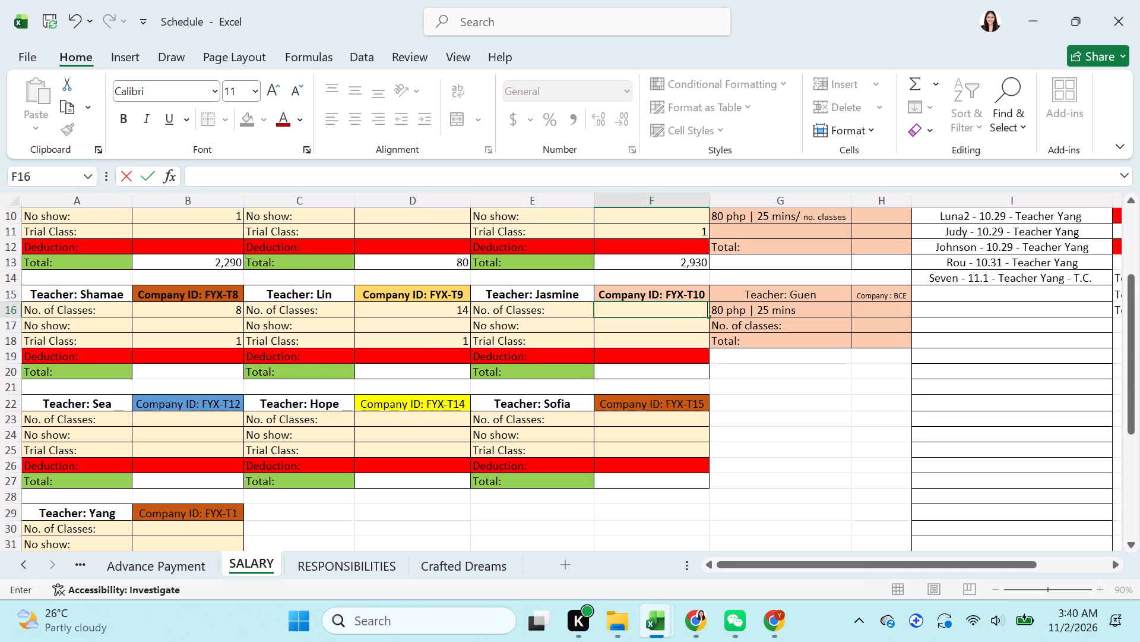
left_click(161, 310)
key("BackSpace")
left_click(186, 345)
key("BackSpace")
Clear Teacher Guen's Total, No. of Classes and No show values (B13, B9, B10) and Teacher Chris's No. of Classes and Total (D9, D13).
scroll(186, 345, "up", 1)
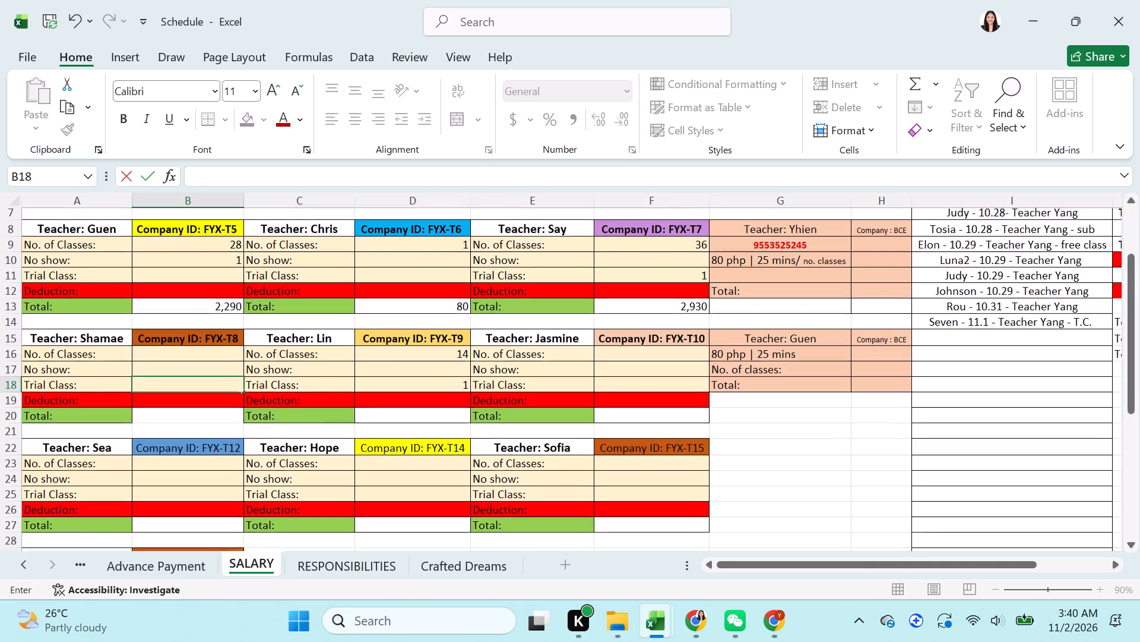
scroll(186, 345, "up", 1)
left_click(188, 357)
key("BackSpace")
left_click(199, 299)
key("BackSpace")
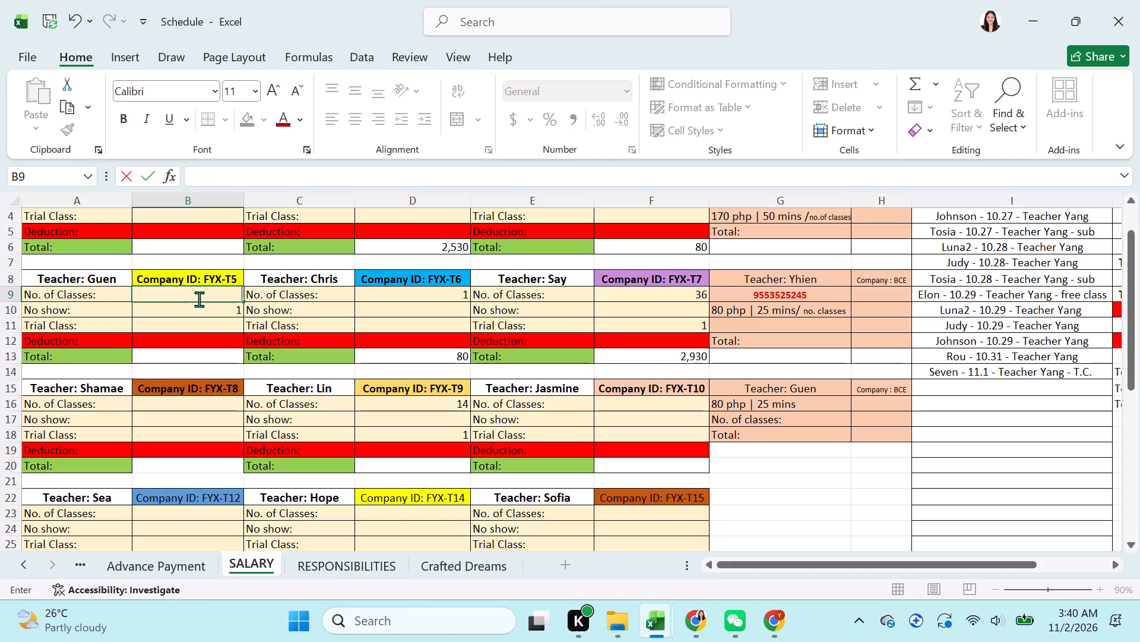
left_click(202, 310)
key("BackSpace")
left_click(433, 296)
key("BackSpace")
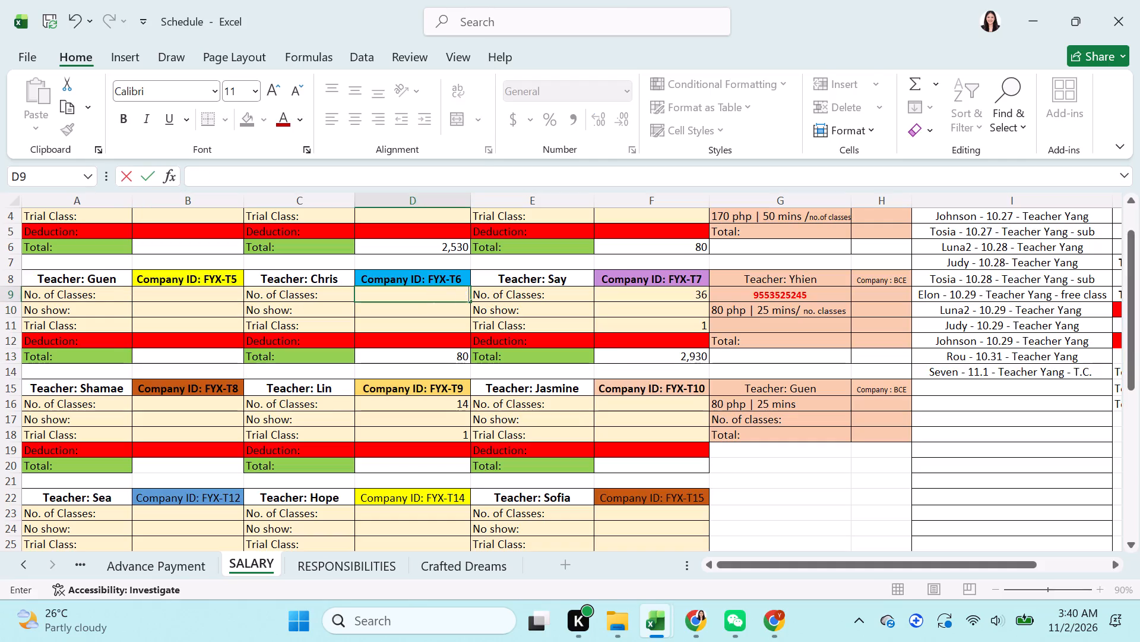
left_click(439, 362)
key("BackSpace")
Clear Teacher Say's Total, Trial Class and No. of Classes values in F13, F11 and F9.
left_click(659, 362)
key("BackSpace")
left_click(683, 321)
key("BackSpace")
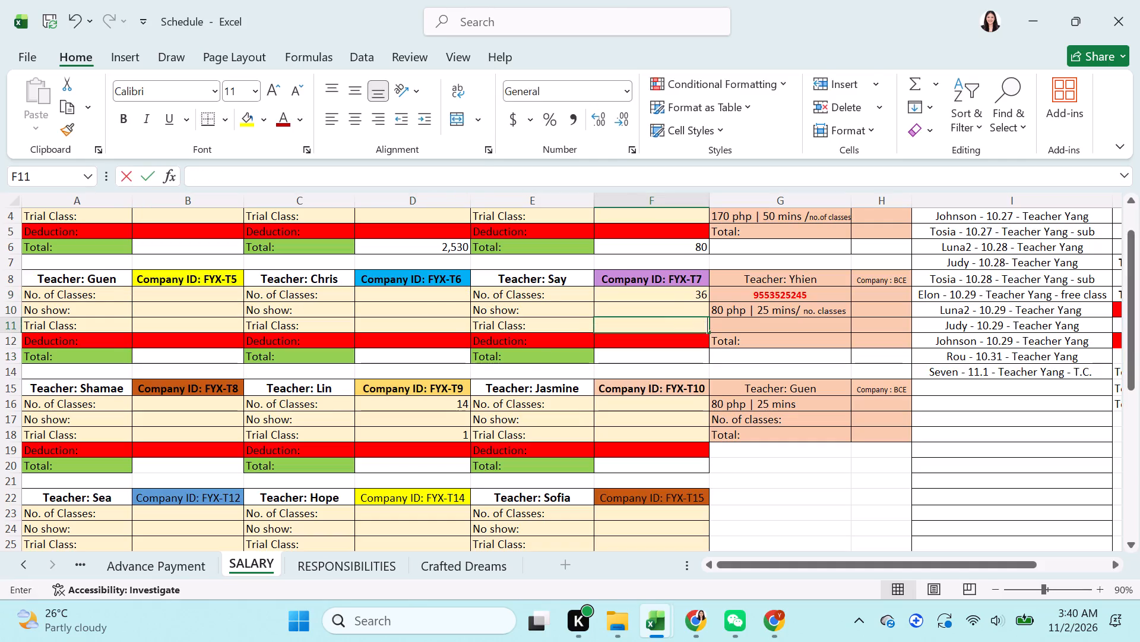
left_click(685, 295)
key("BackSpace")
Clear Teacher Cris's Total in D6 and Teacher Rica's Total and No. of Classes in F6 and F2, and save the workbook.
scroll(432, 480, "up", 1)
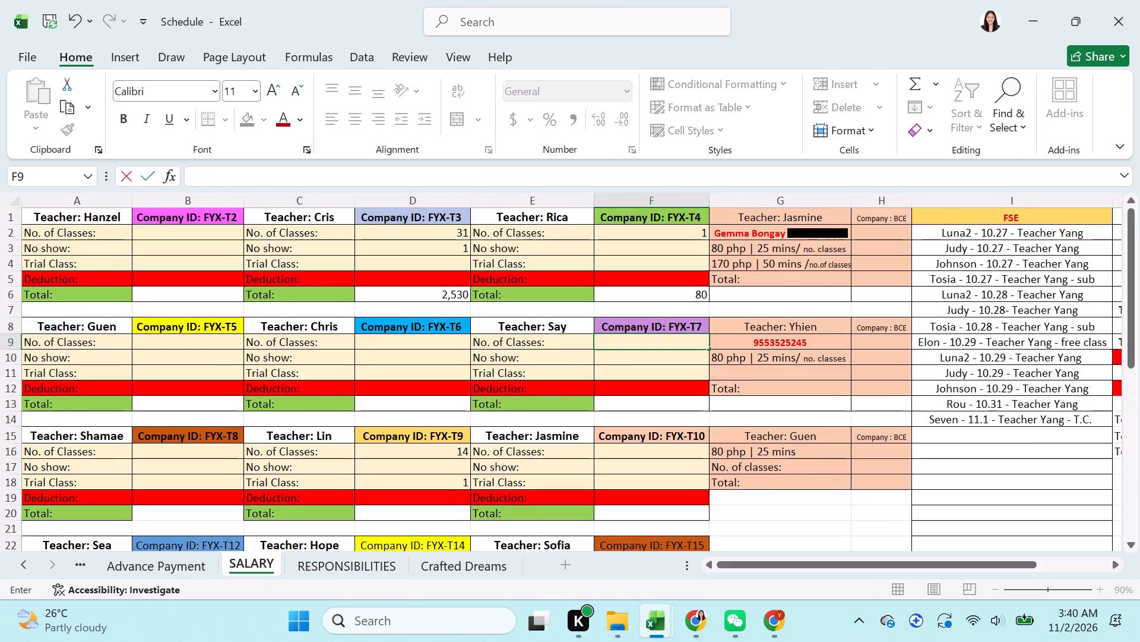
scroll(432, 480, "up", 2)
left_click(423, 293)
key("BackSpace")
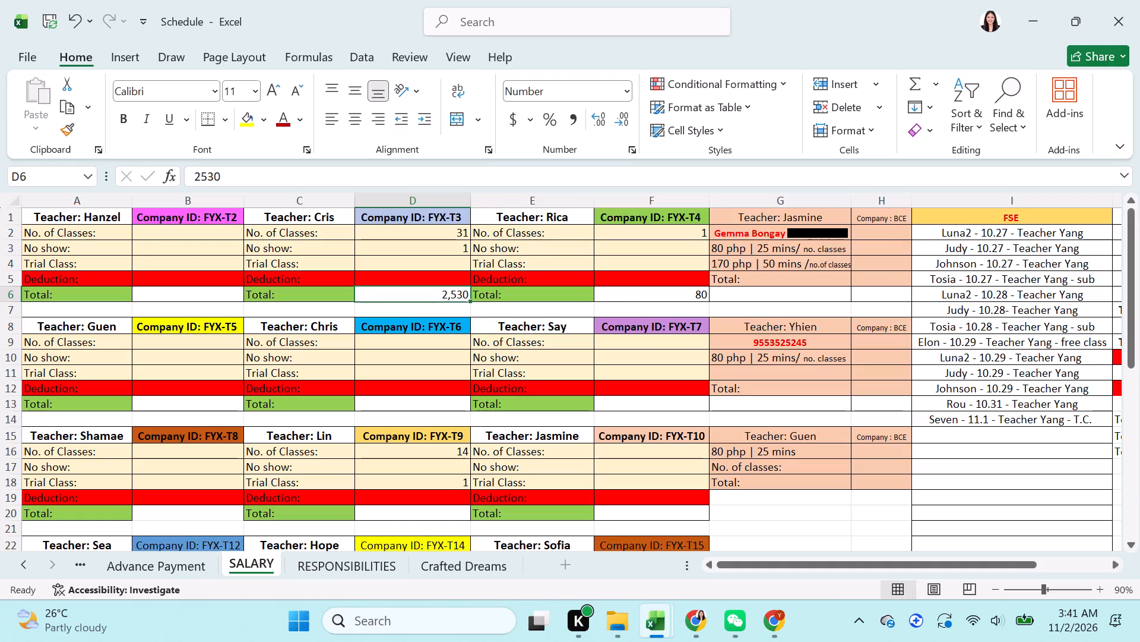
key("BackSpace")
left_click(648, 291)
key("BackSpace")
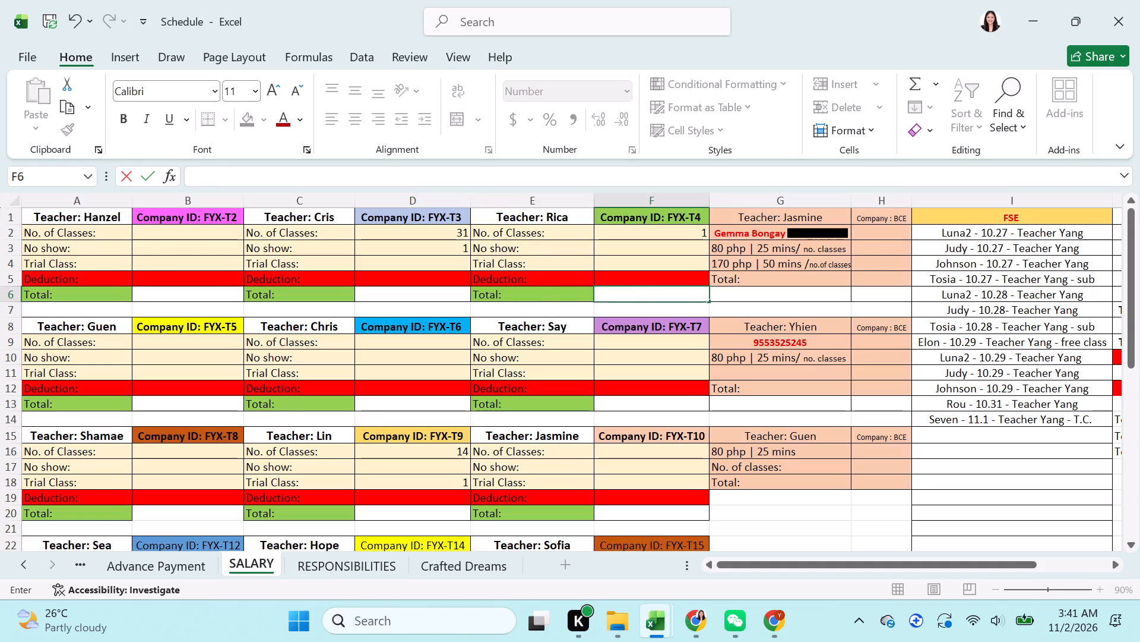
left_click(679, 236)
key("BackSpace")
key("ctrl+s")
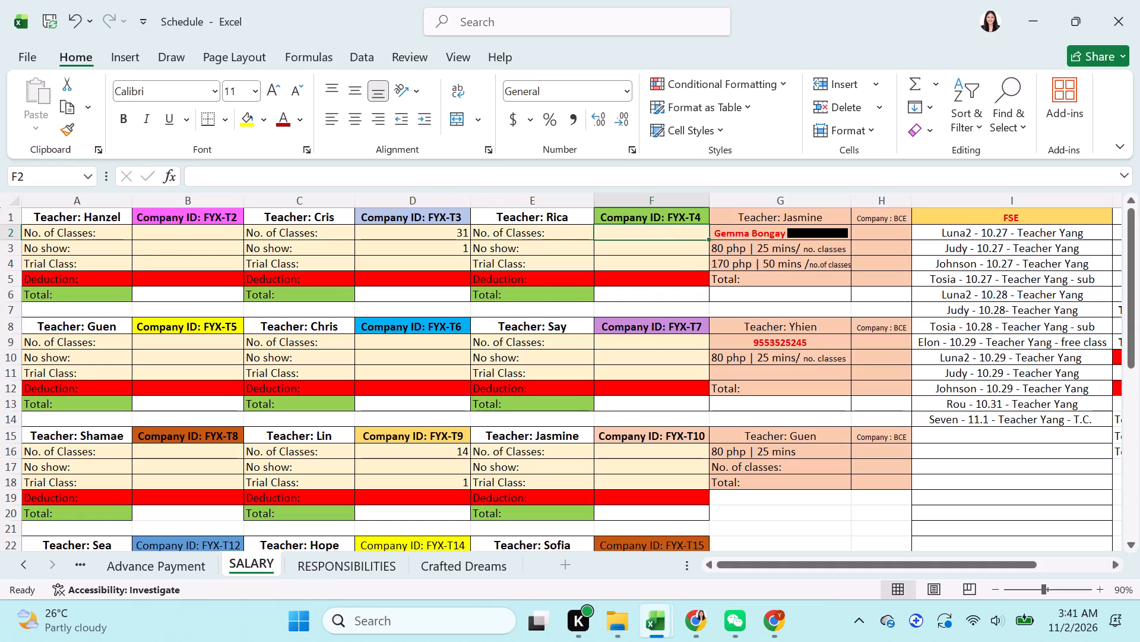
key("ctrl+s")
Clear Teacher Cris's No. of Classes and No show values in D2 and D3, and save the workbook.
left_click(436, 233)
key("BackSpace")
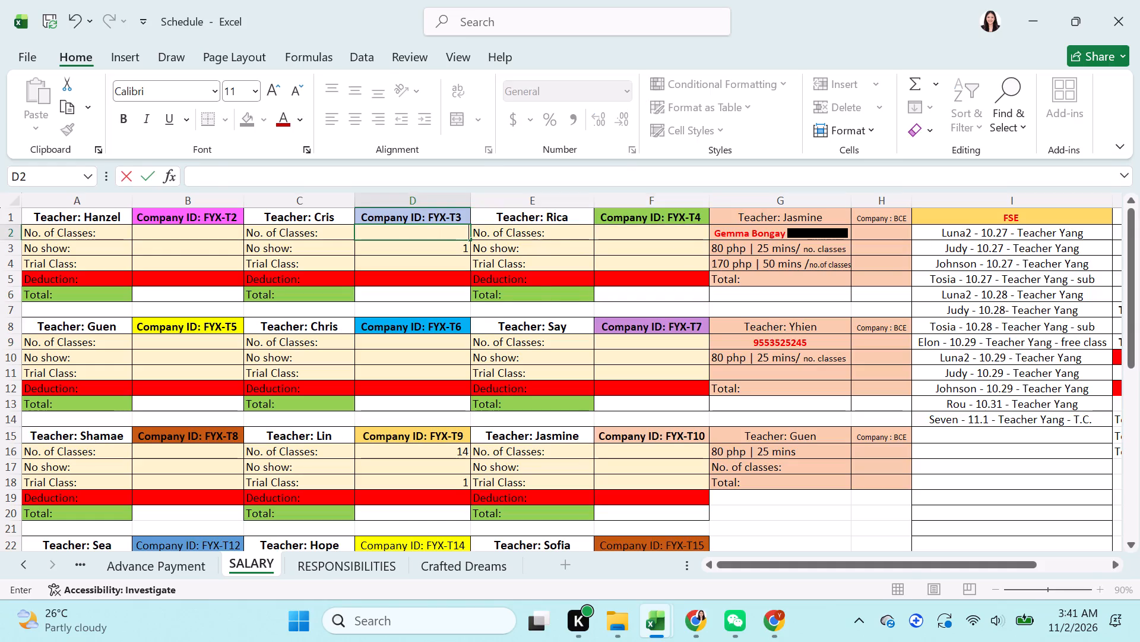
left_click(446, 247)
key("BackSpace")
scroll(228, 291, "up", 2)
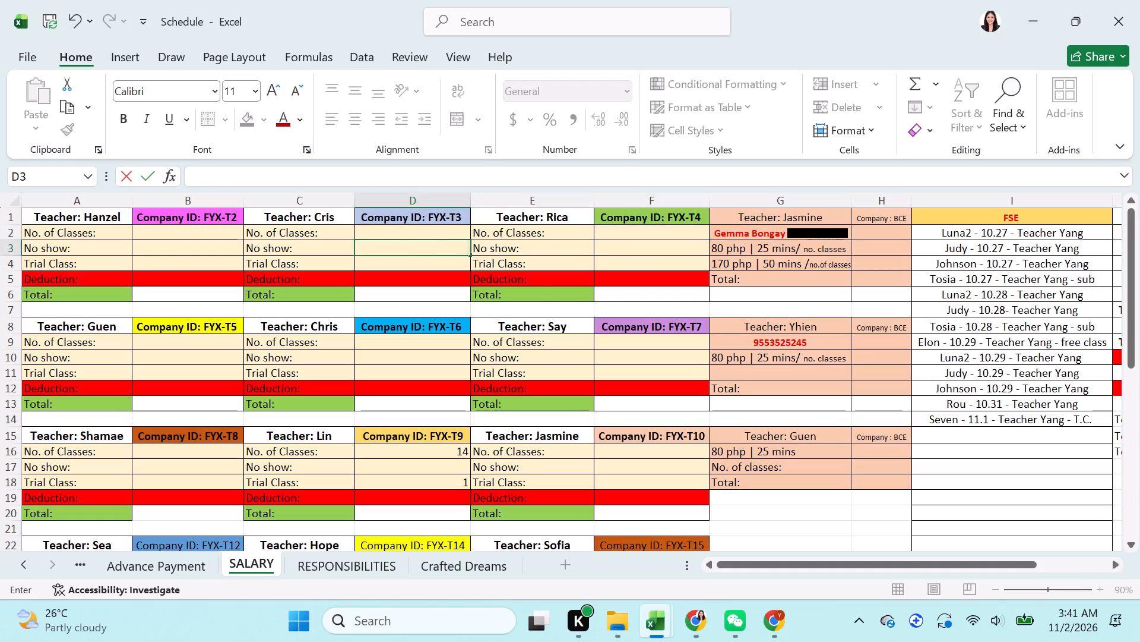
key("ctrl+s")
Remove all borders from the empty range A38:D45 below Teacher Yang's block, and save the workbook.
scroll(604, 384, "down", 3)
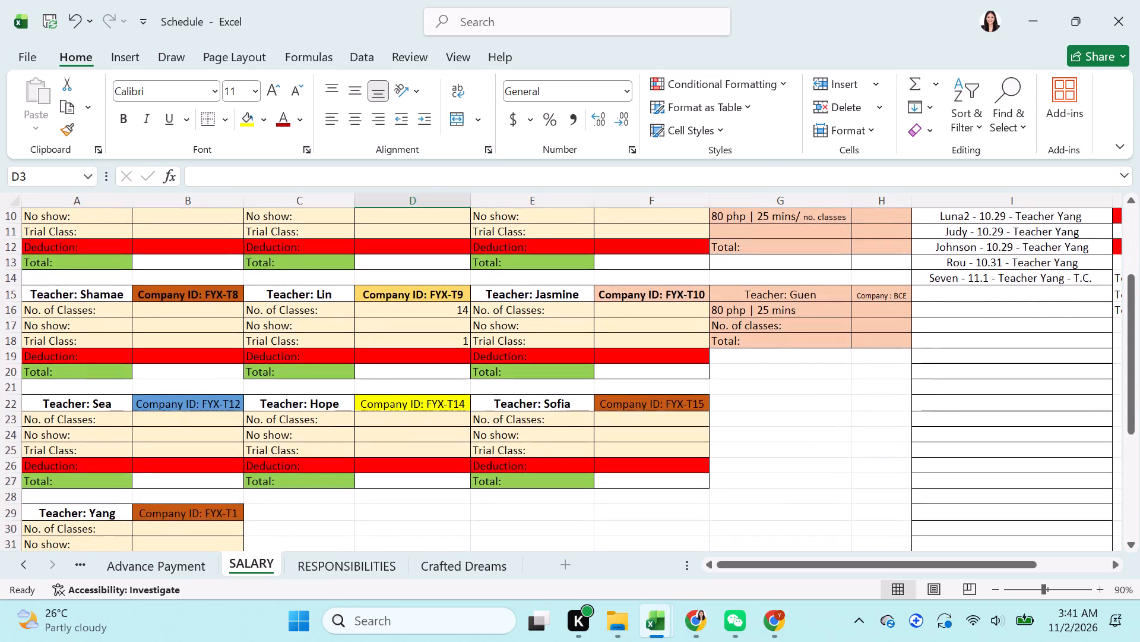
scroll(600, 374, "up", 6)
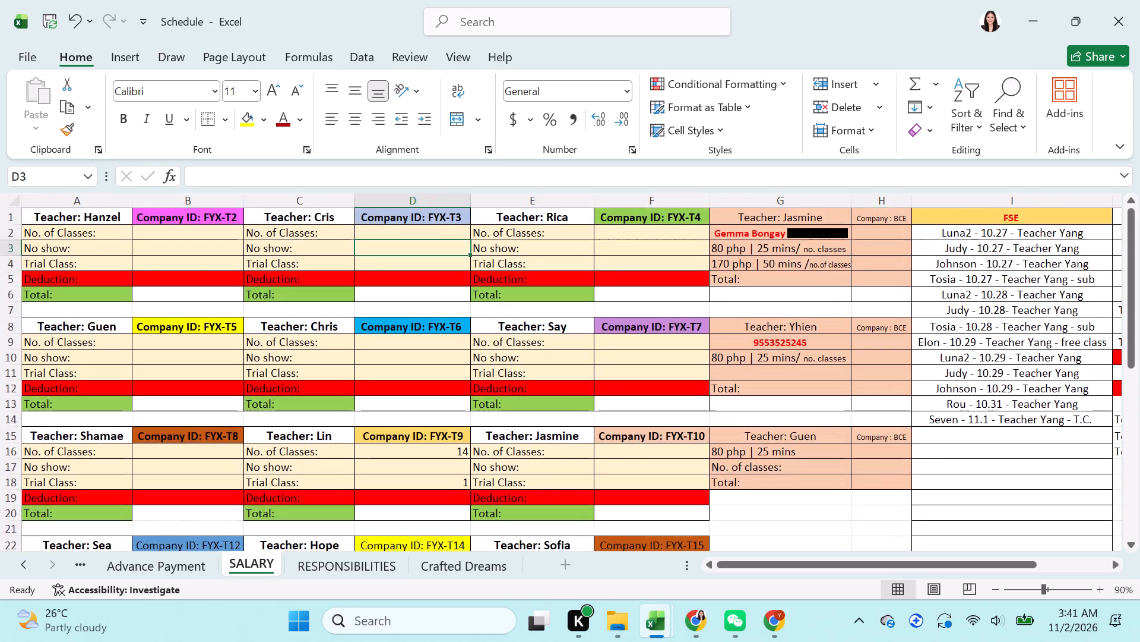
scroll(600, 374, "down", 6)
scroll(319, 401, "down", 3)
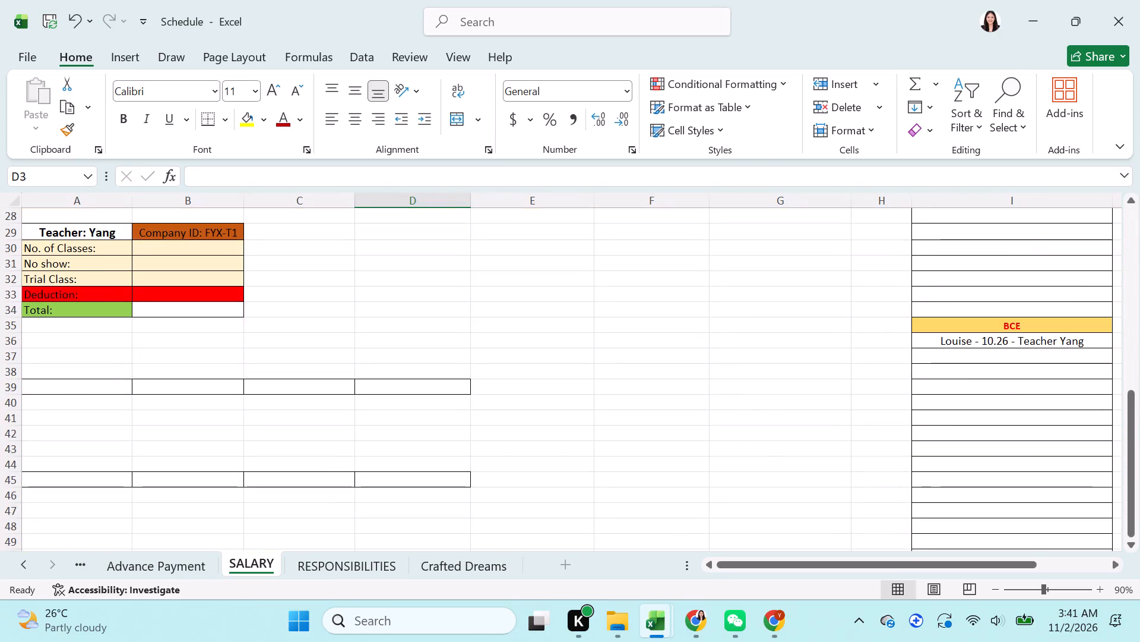
left_click_drag(110, 378, 444, 479)
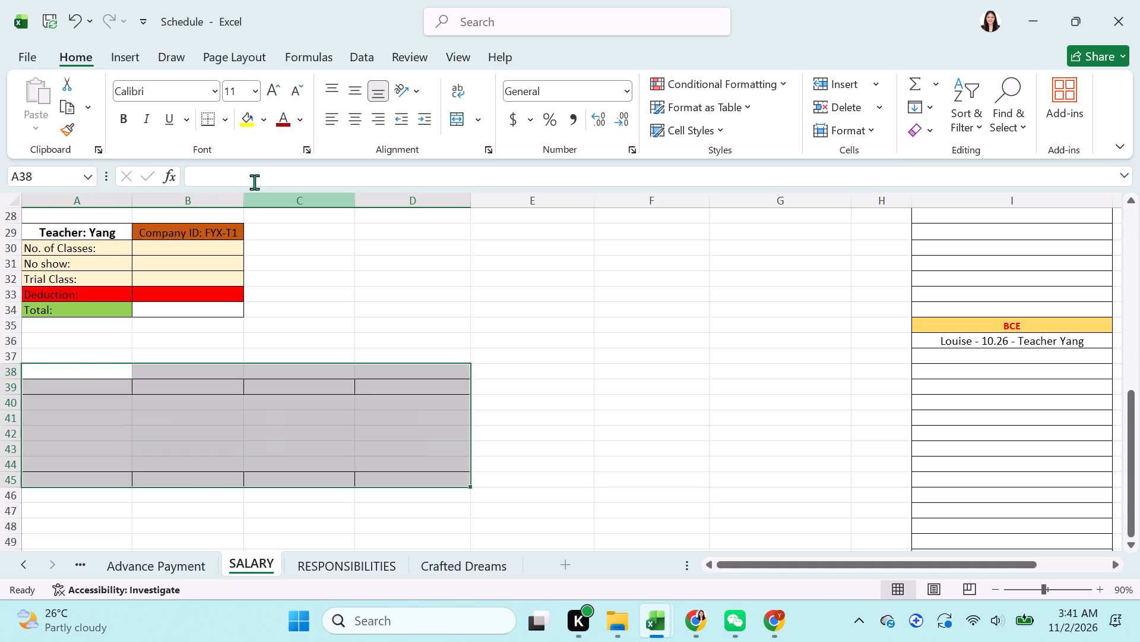
left_click(223, 122)
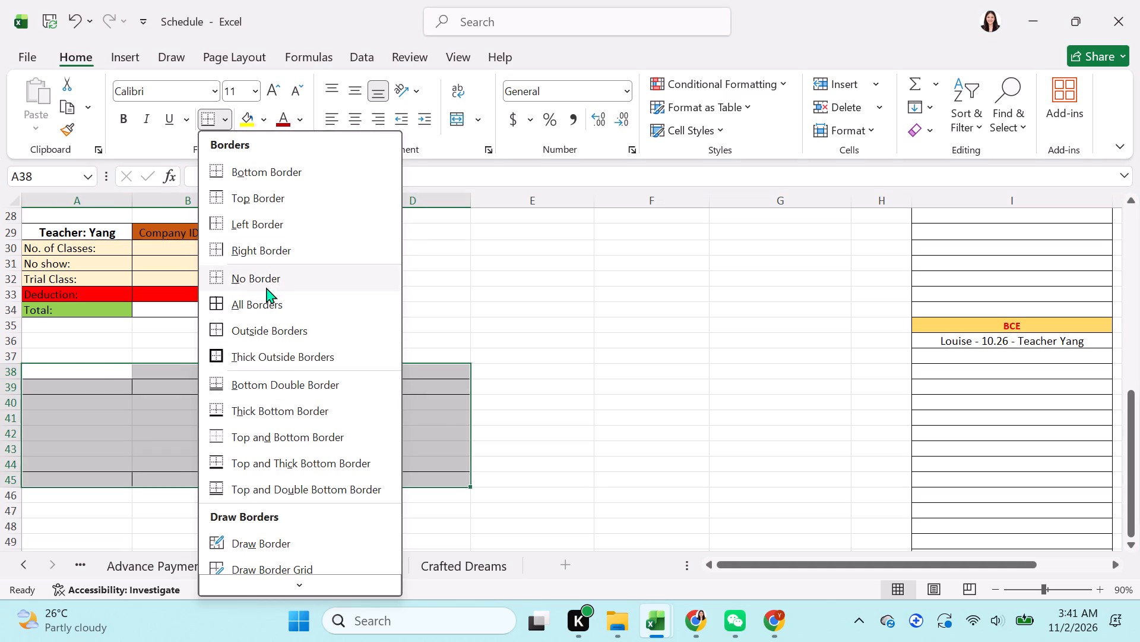
left_click(266, 276)
left_click(211, 460)
key("ctrl+s")
Duplicate Teacher Yang's block A29:B34 and place the copy at E29:F34.
scroll(321, 416, "up", 2)
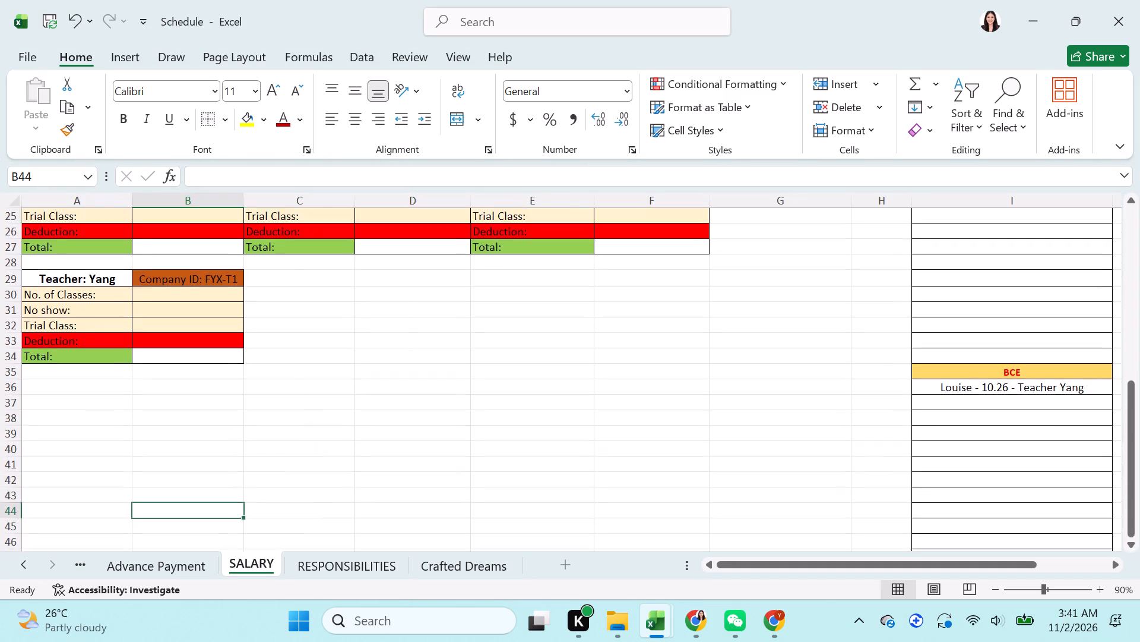
scroll(321, 416, "up", 1)
left_click_drag(102, 376, 160, 388)
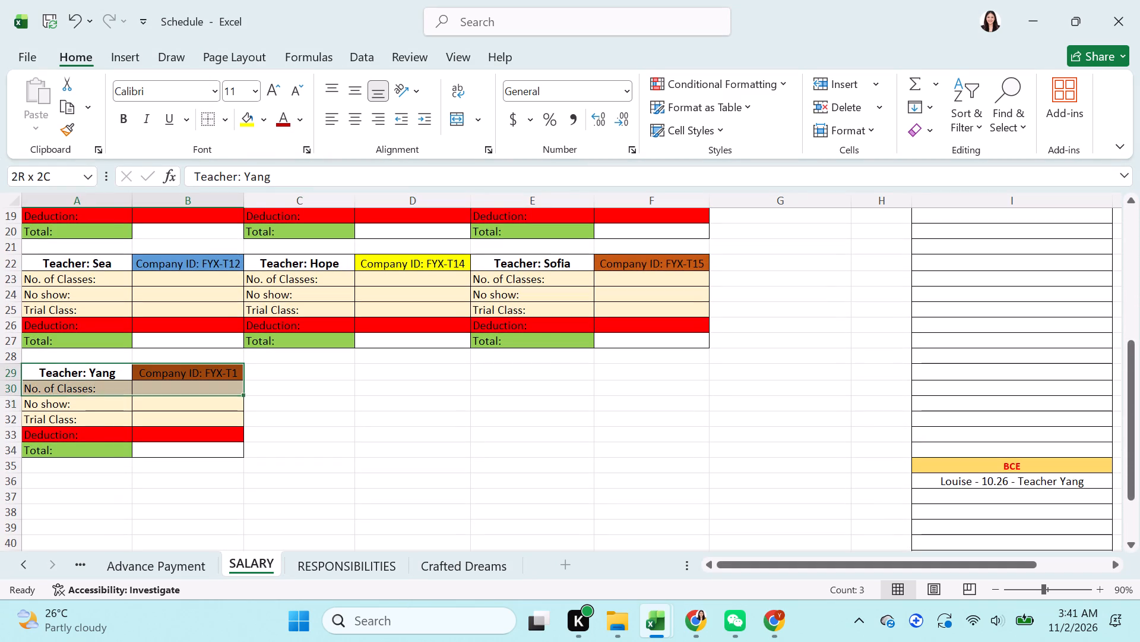
left_click_drag(160, 388, 199, 455)
key("ctrl+c")
left_click(294, 370)
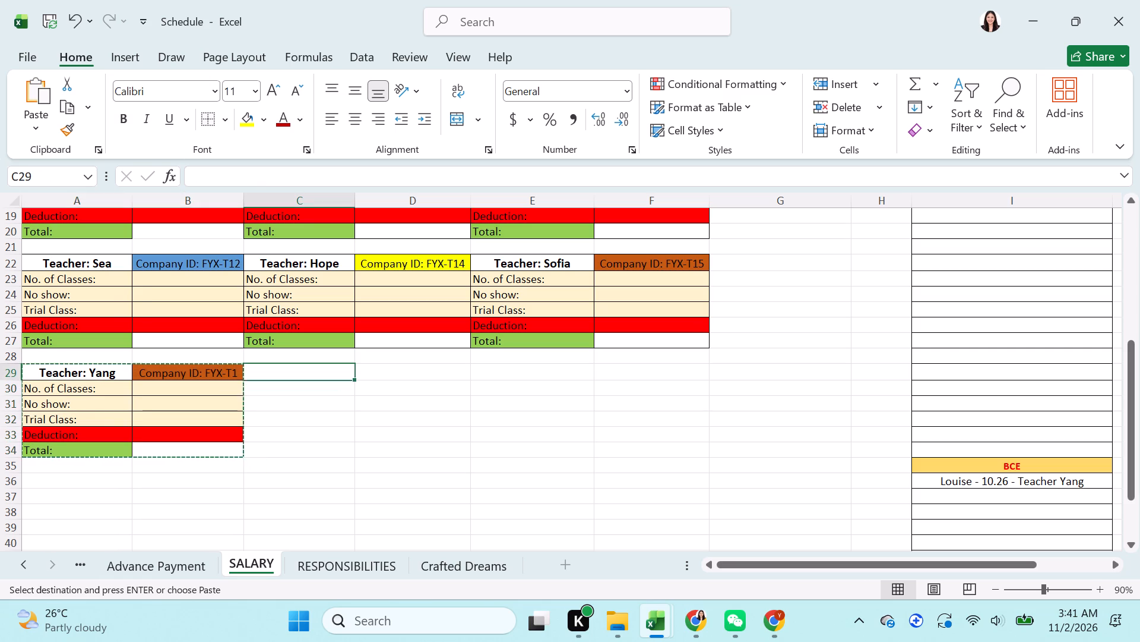
key("ctrl+v")
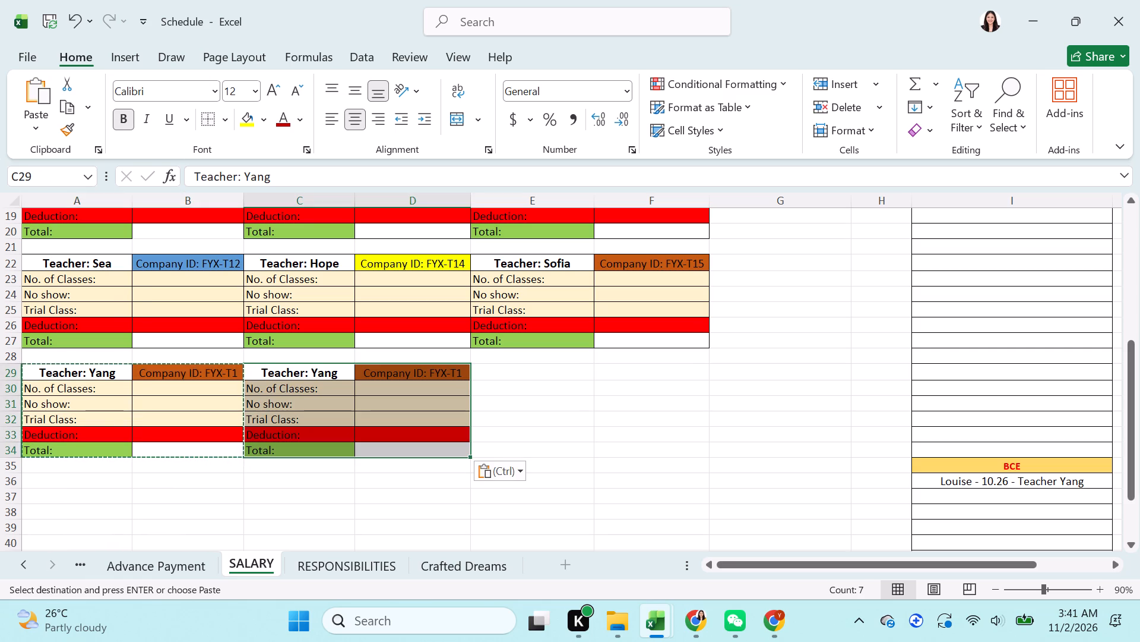
key("ctrl+x")
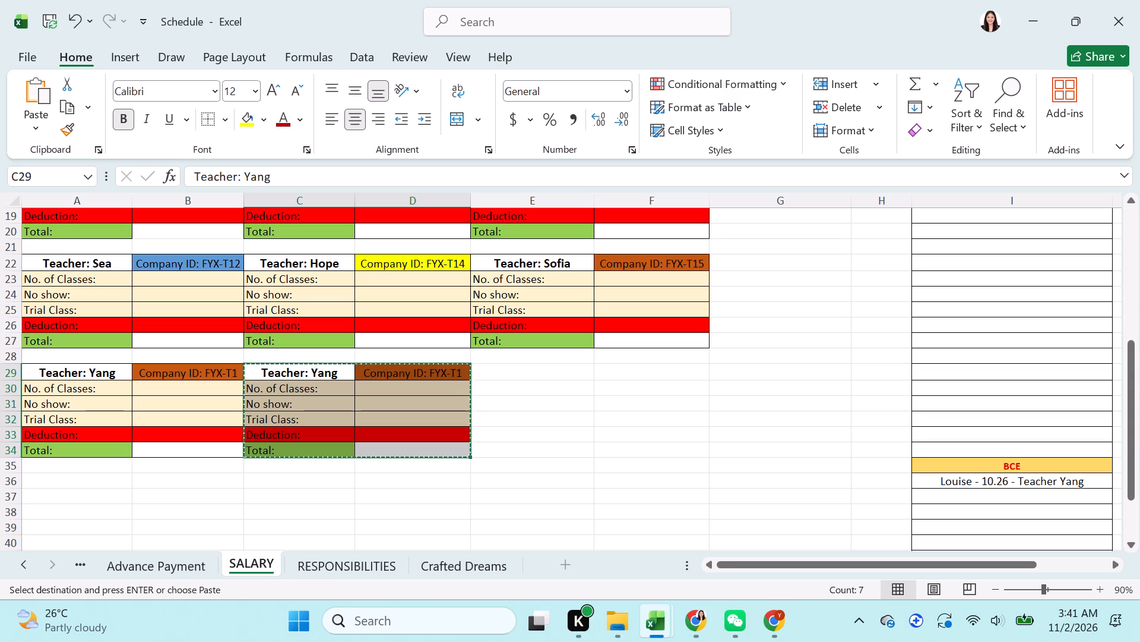
left_click(503, 377)
key("ctrl+v")
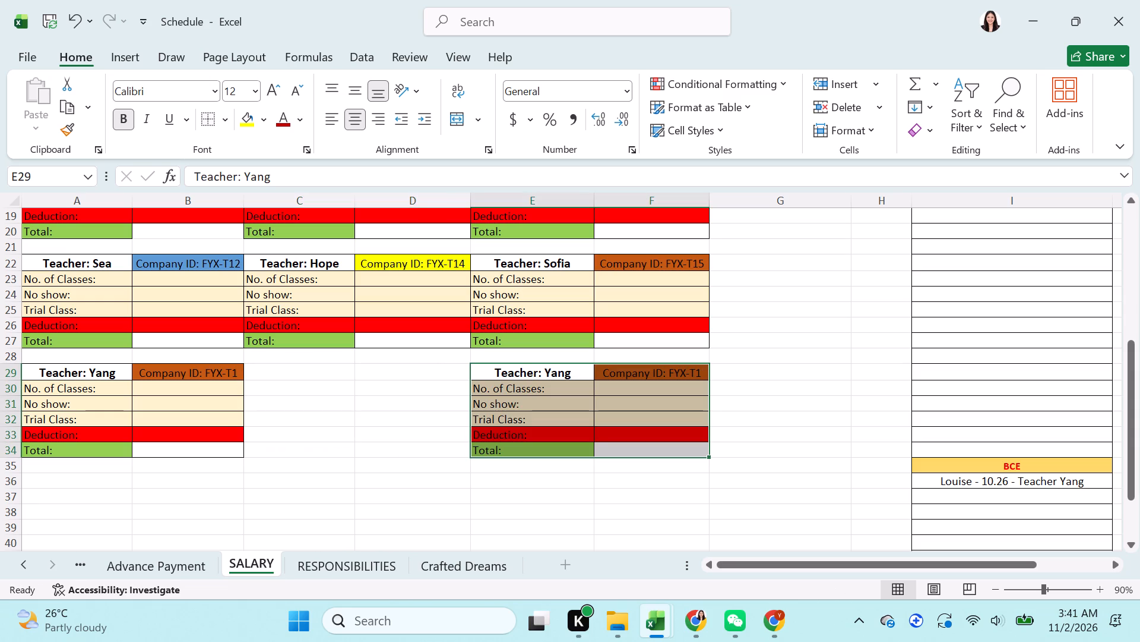
Move the original Teacher Yang block from A29:B34 to C29:D34.
left_click_drag(116, 375, 187, 445)
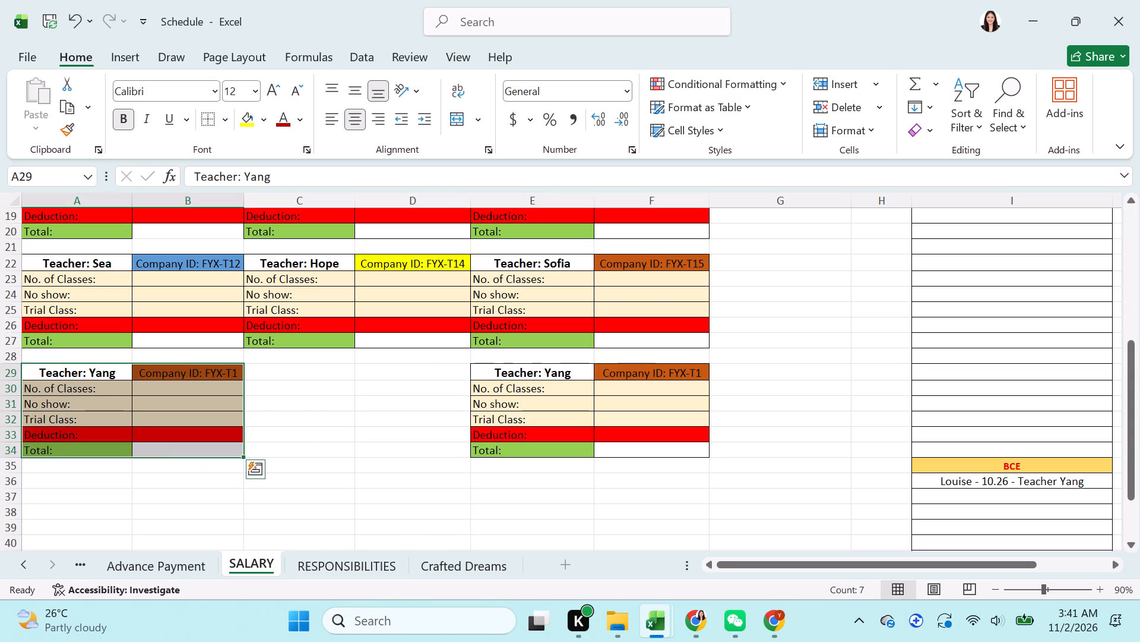
key("ctrl+x")
left_click(265, 373)
key("ctrl+v")
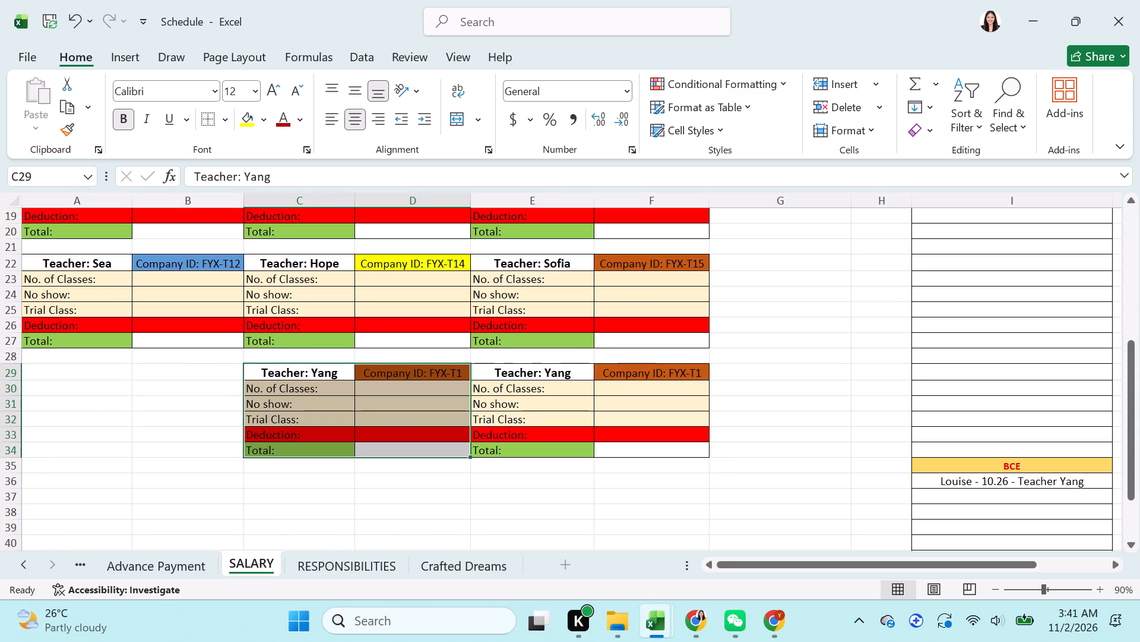
Duplicate Teacher Yang's block C29:D34 into the empty range A29:B34, and save the workbook.
left_click(87, 373)
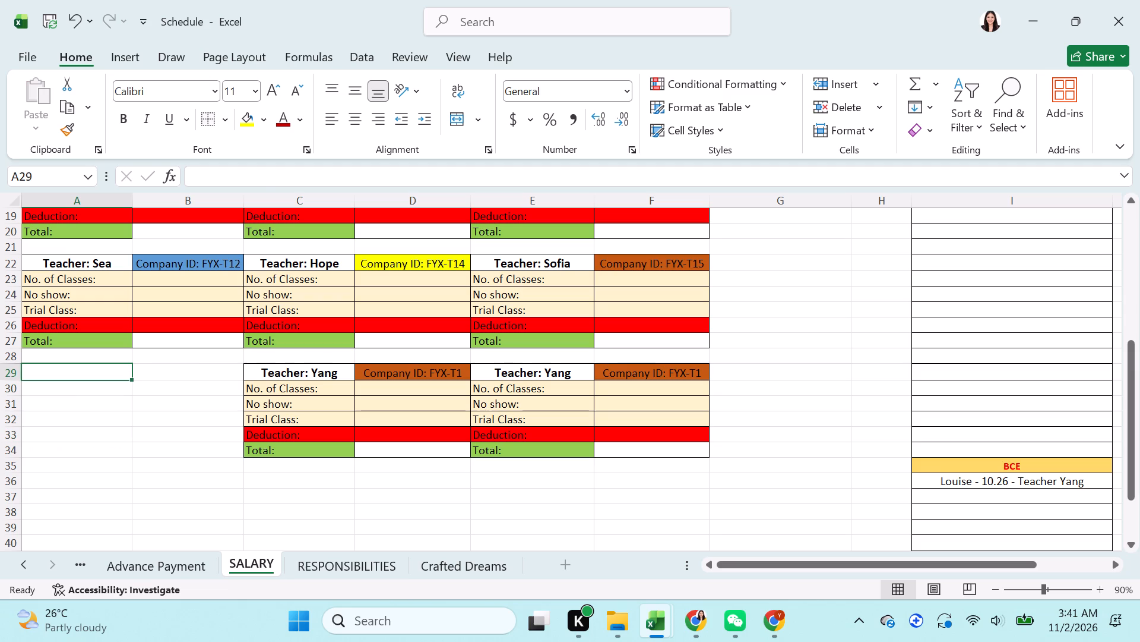
left_click_drag(296, 372, 404, 450)
key("ctrl+c")
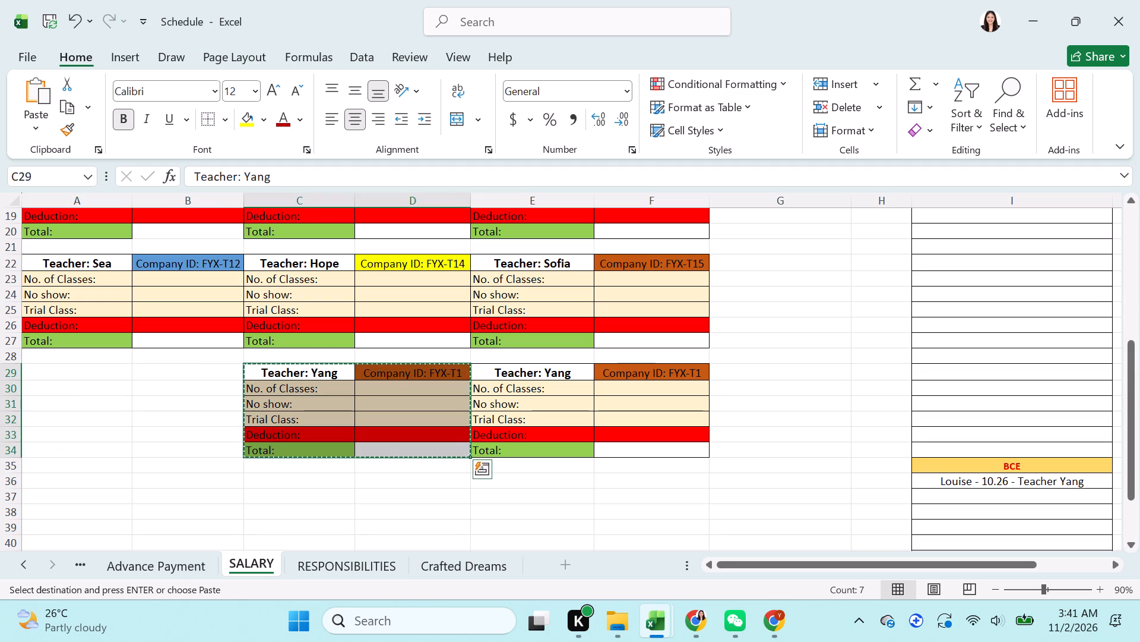
left_click(97, 375)
key("ctrl+v")
key("ctrl+s")
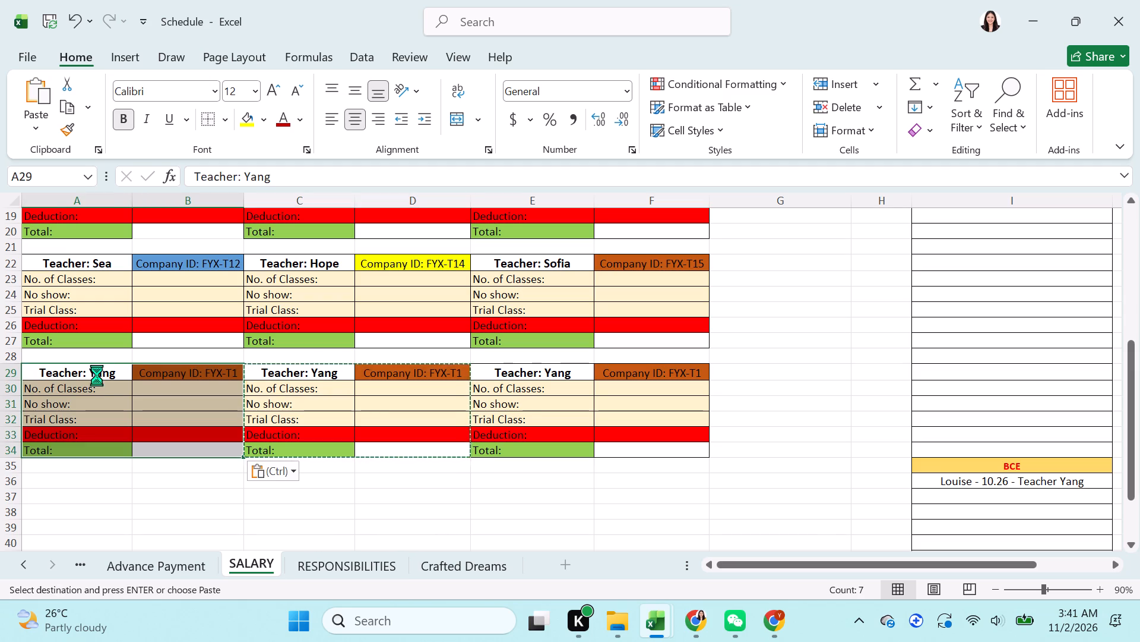
Change the teacher name in A29 to Thania, and save the workbook.
double_click(188, 371)
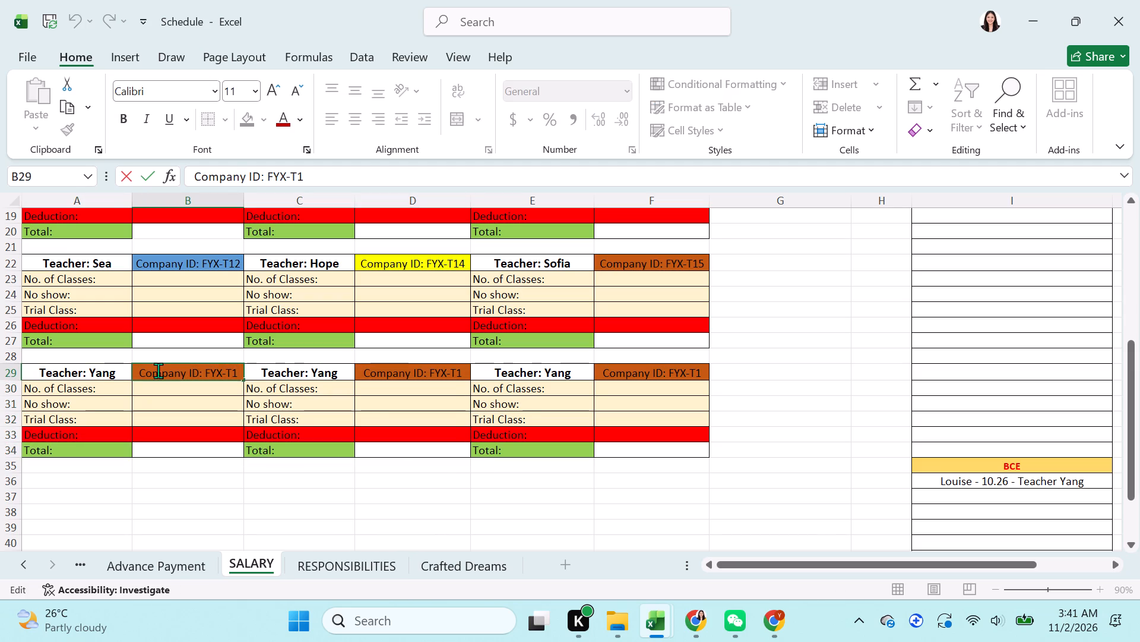
double_click(118, 369)
left_click_drag(118, 372, 90, 376)
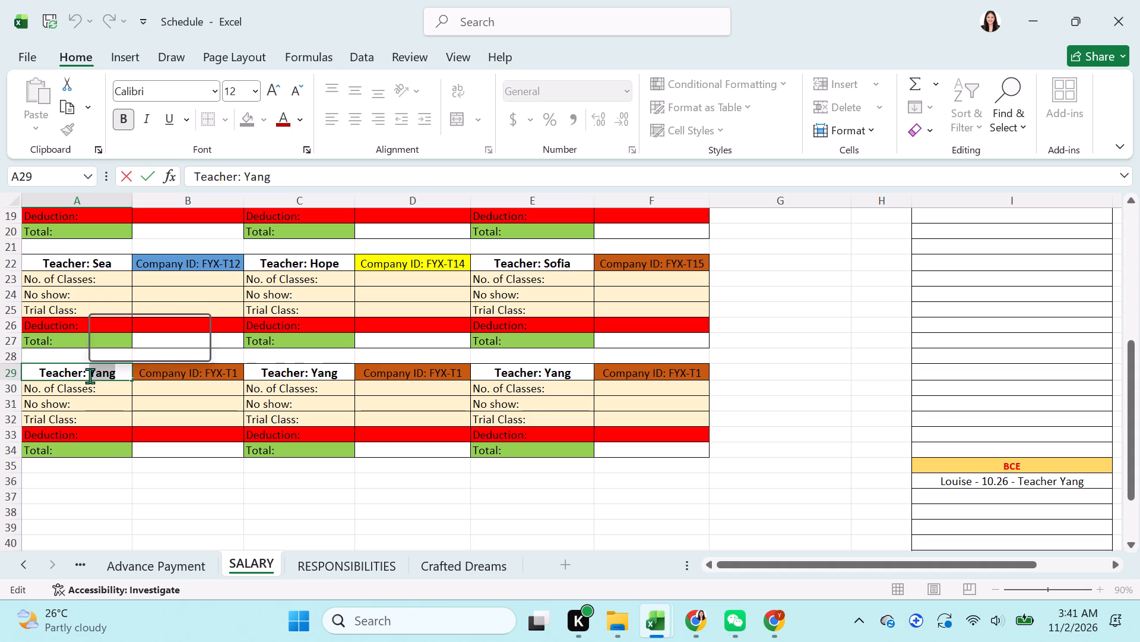
type("Thanis")
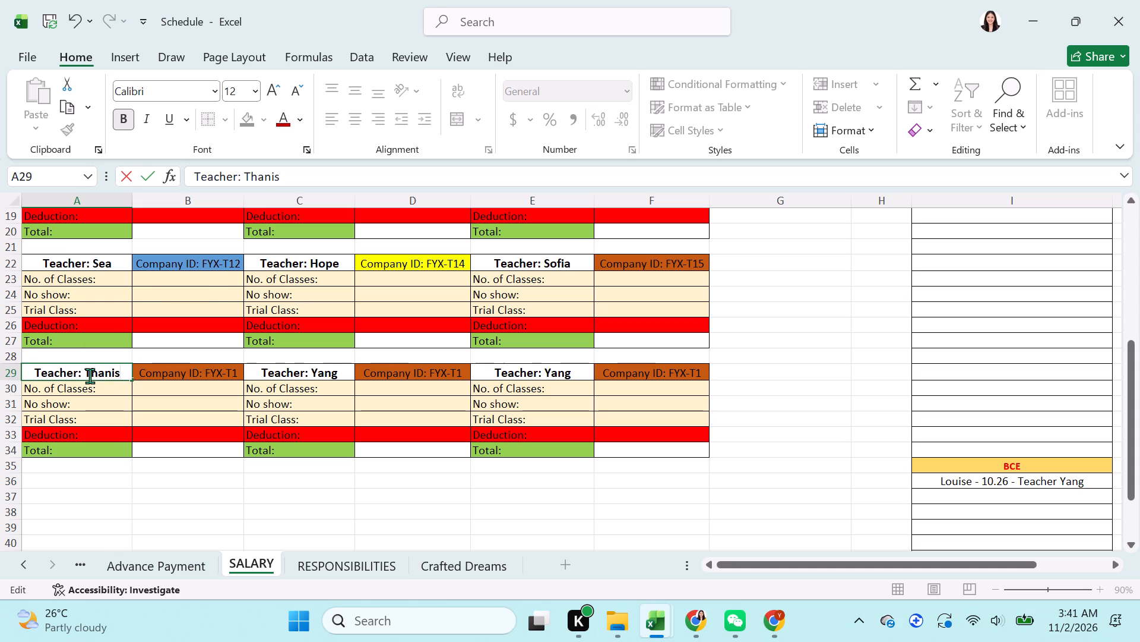
key("BackSpace")
key("a")
key("ctrl+s")
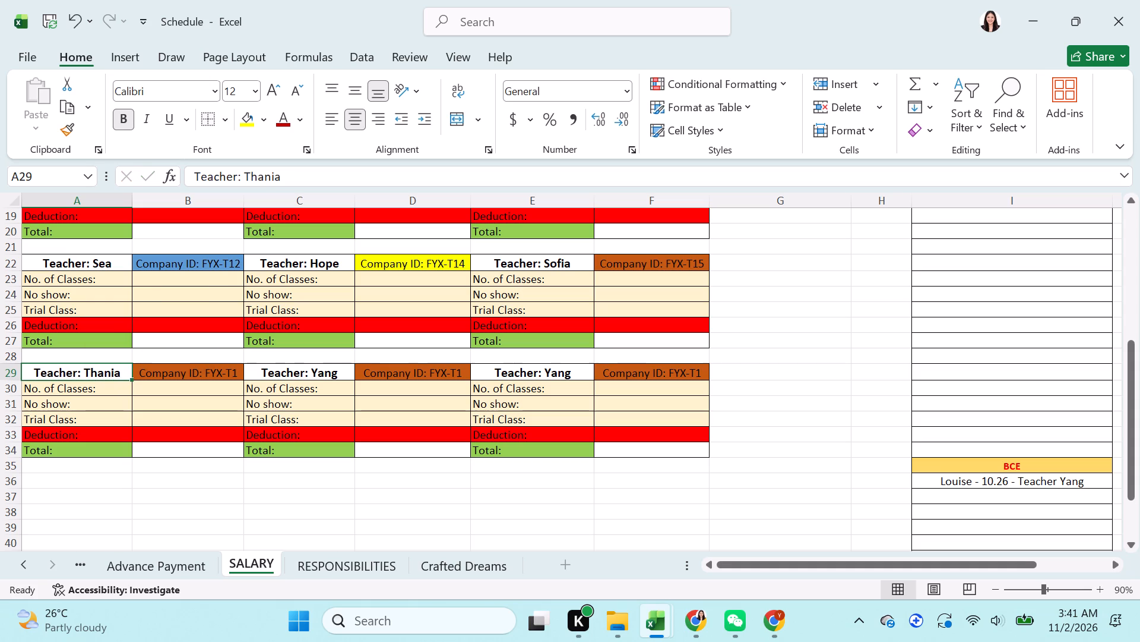
Append 16 to the company ID in B29 of Teacher Thania's block.
left_click(320, 372)
double_click(227, 370)
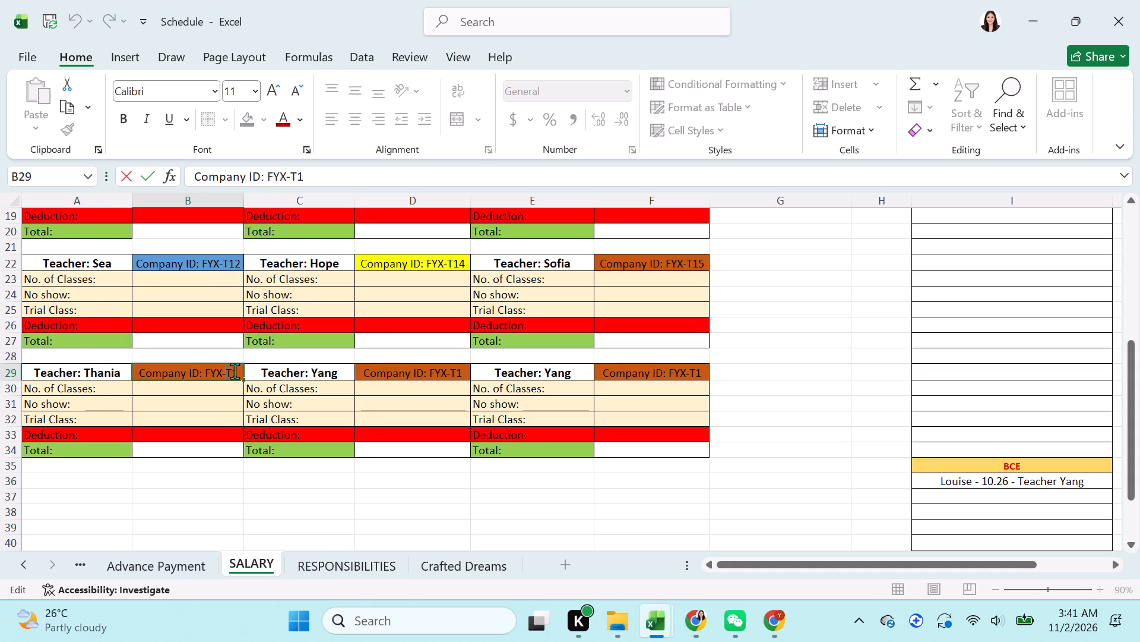
left_click(233, 370)
key("Right")
type("16")
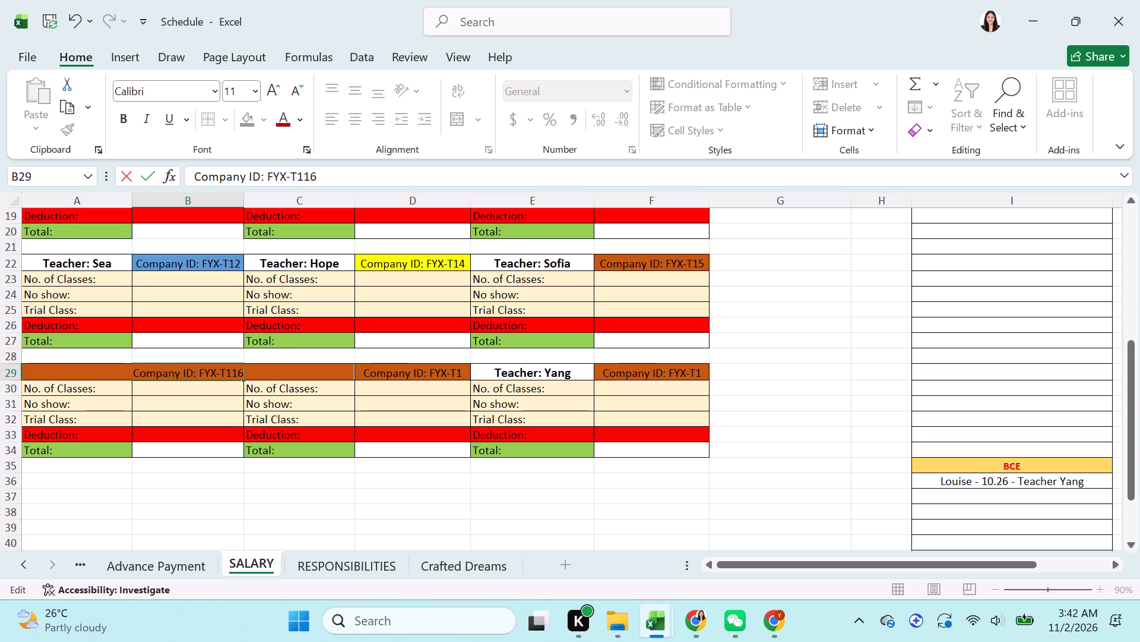
left_click(318, 401)
Fill Teacher Thania's company ID cell B29 with the recently used pink, and save the workbook.
left_click(224, 371)
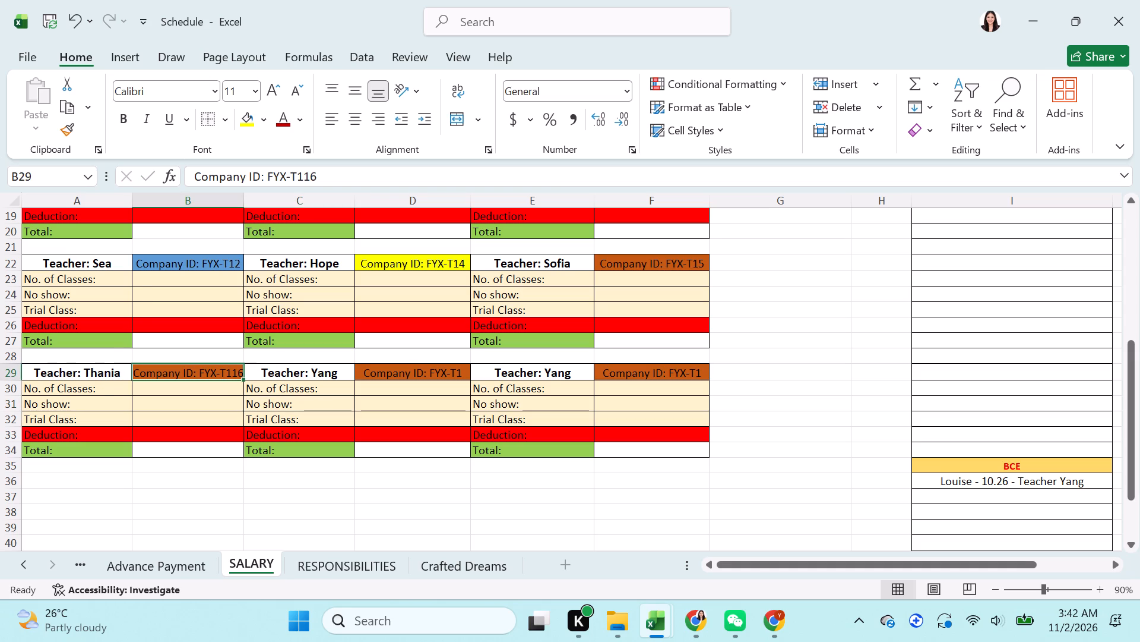
left_click(267, 118)
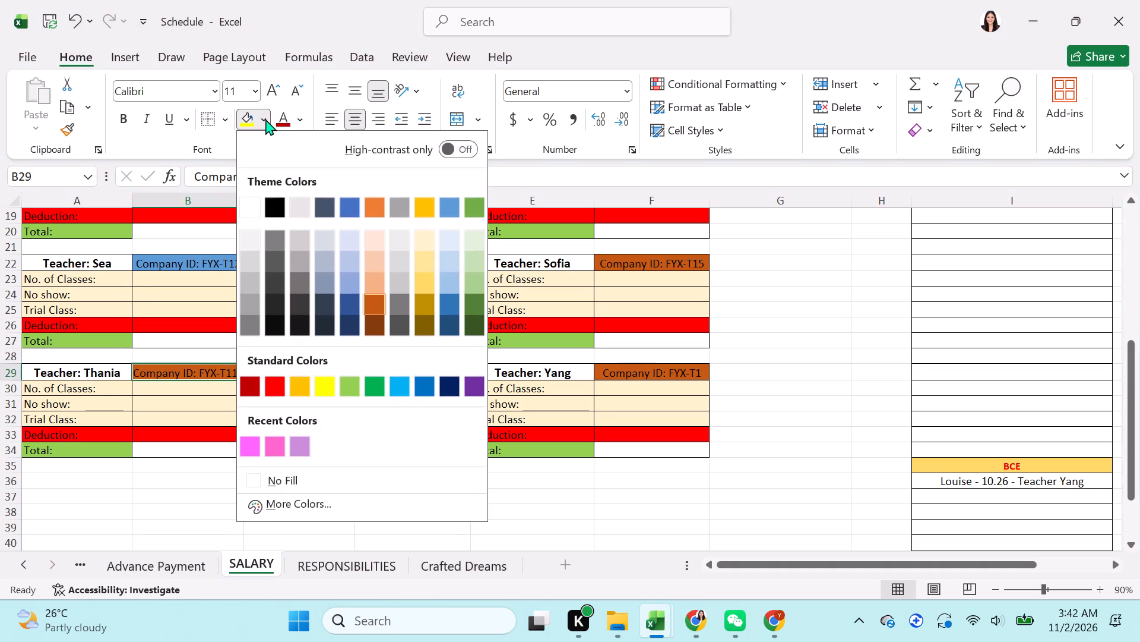
left_click(278, 443)
left_click(191, 432)
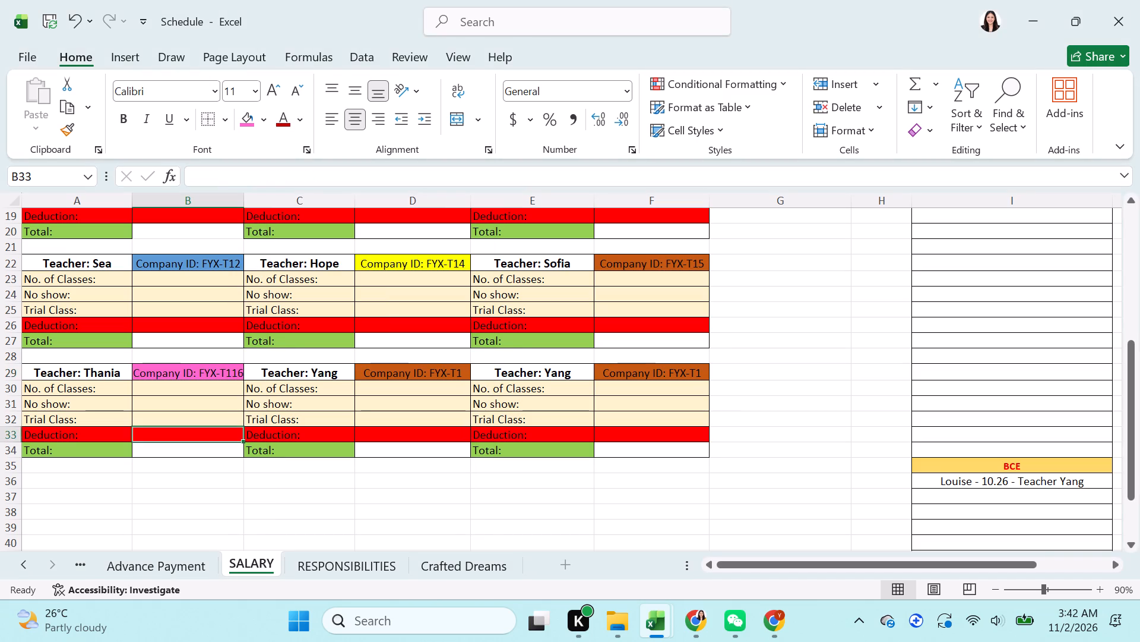
key("ctrl+s")
double_click(225, 376)
left_click(236, 374)
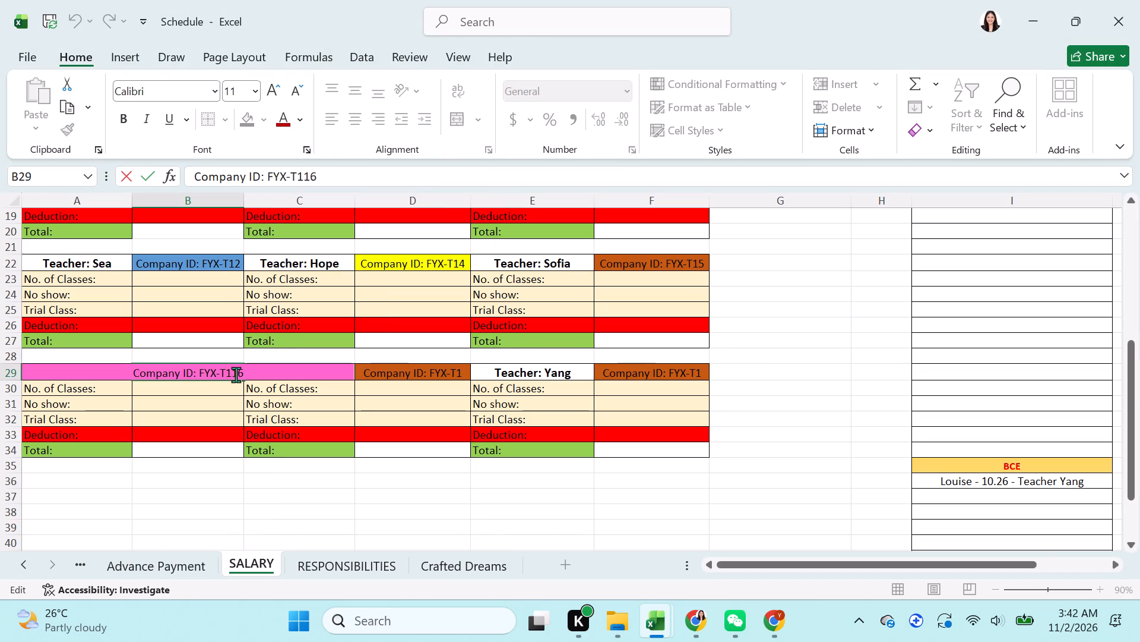
key("BackSpace")
key("ctrl+a")
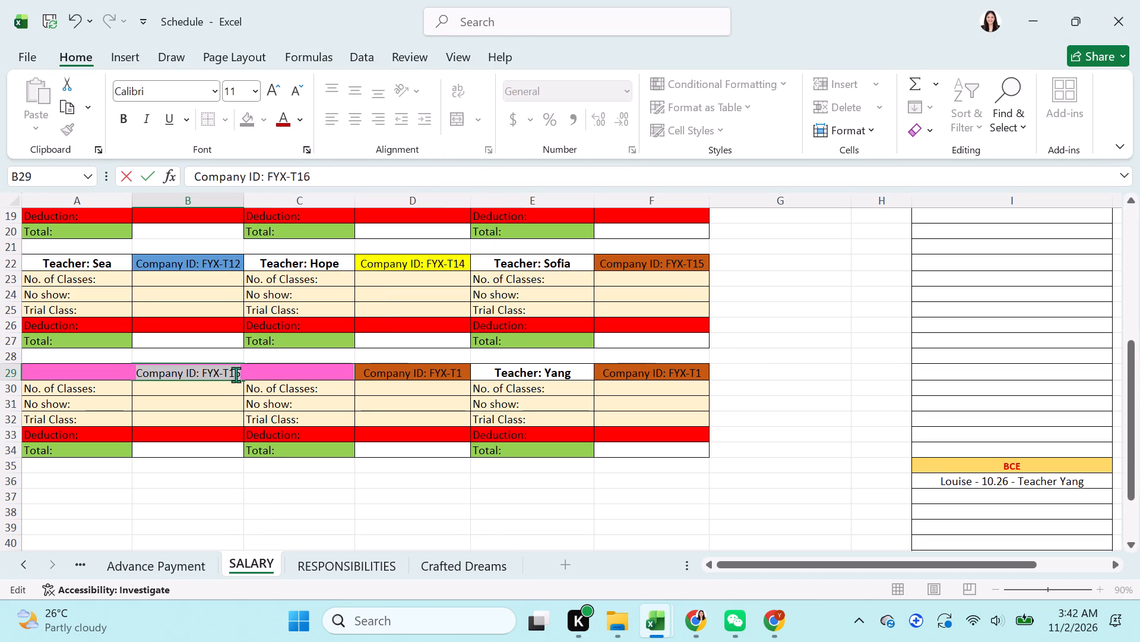
left_click(225, 394)
key("ctrl+s")
key("ctrl+s")
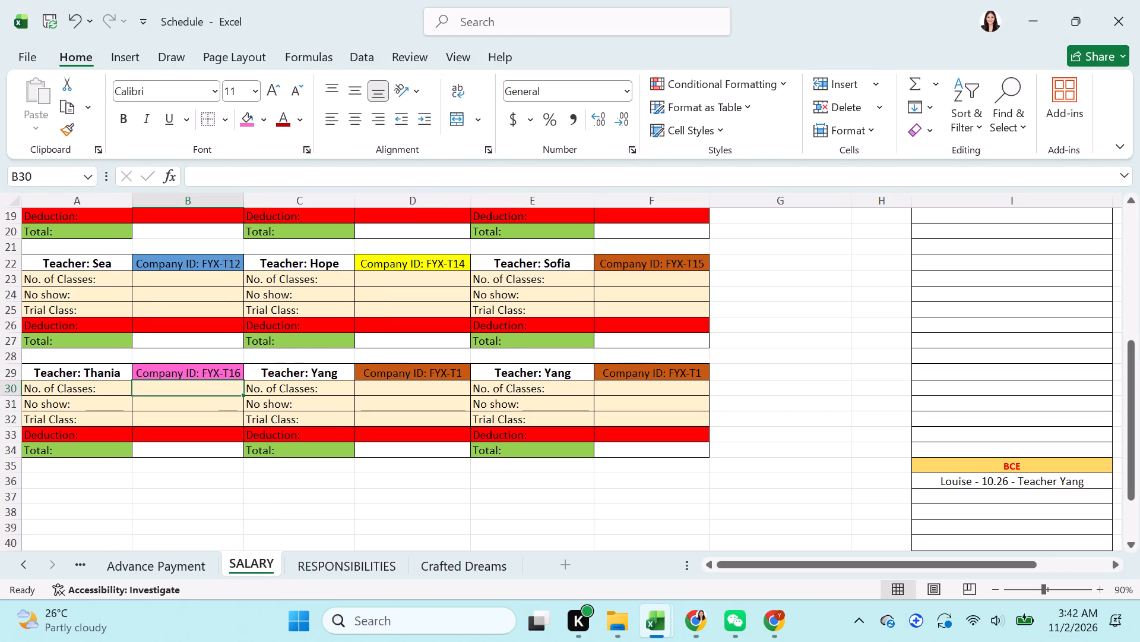
Change the teacher name in C29 to Jade, and save the workbook.
double_click(335, 375)
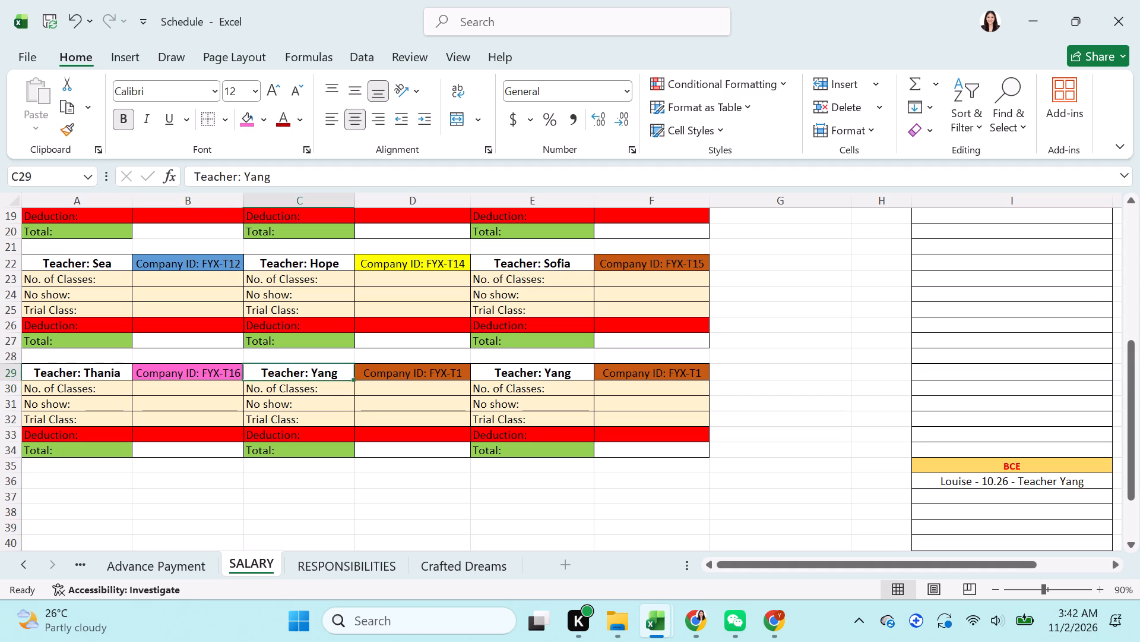
left_click_drag(338, 373, 312, 372)
type("Jade")
key("ctrl+s")
left_click(400, 390)
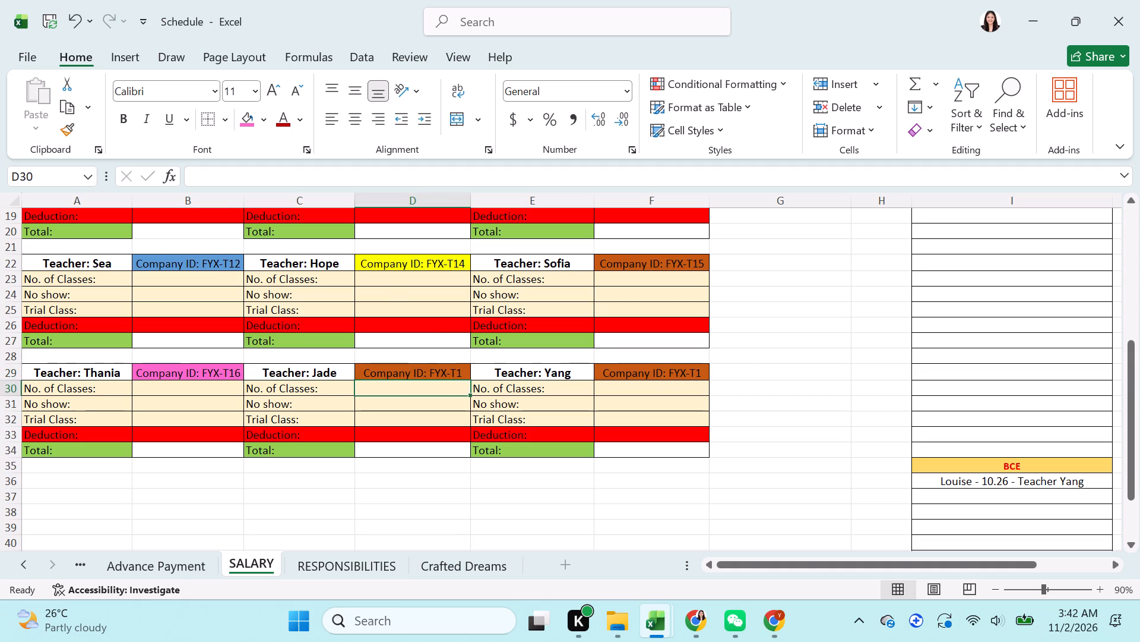
double_click(461, 372)
left_click_drag(465, 370, 455, 367)
type("17")
left_click(468, 423)
key("ctrl+s")
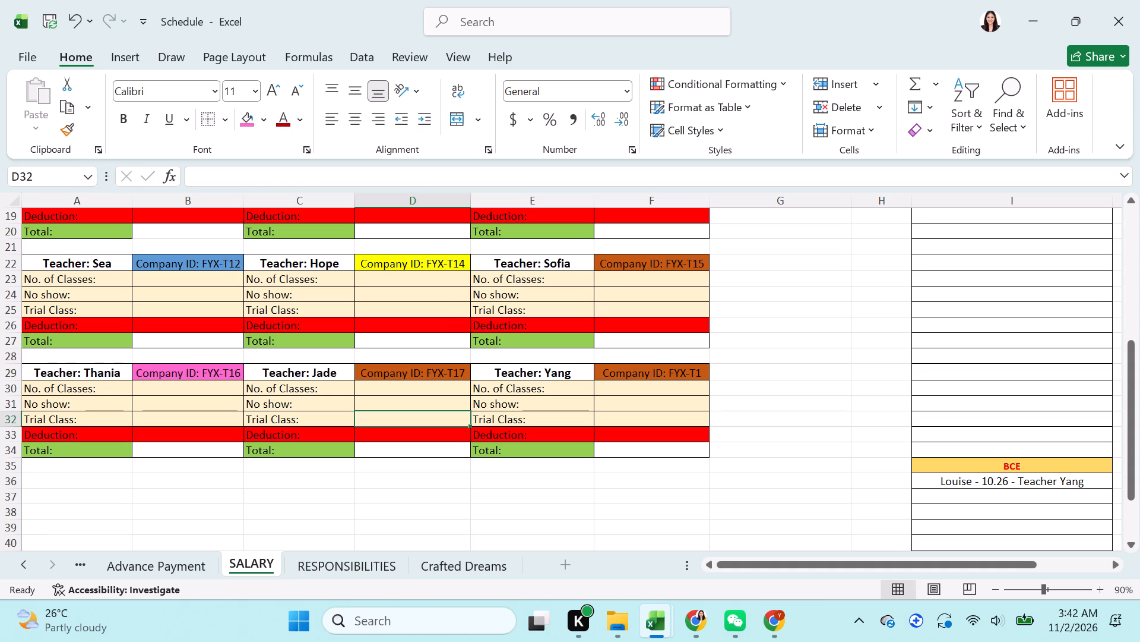
key("ctrl+s")
Fill Teacher Jade's company ID cell D29 with the recently used light purple.
left_click(644, 409)
left_click(427, 370)
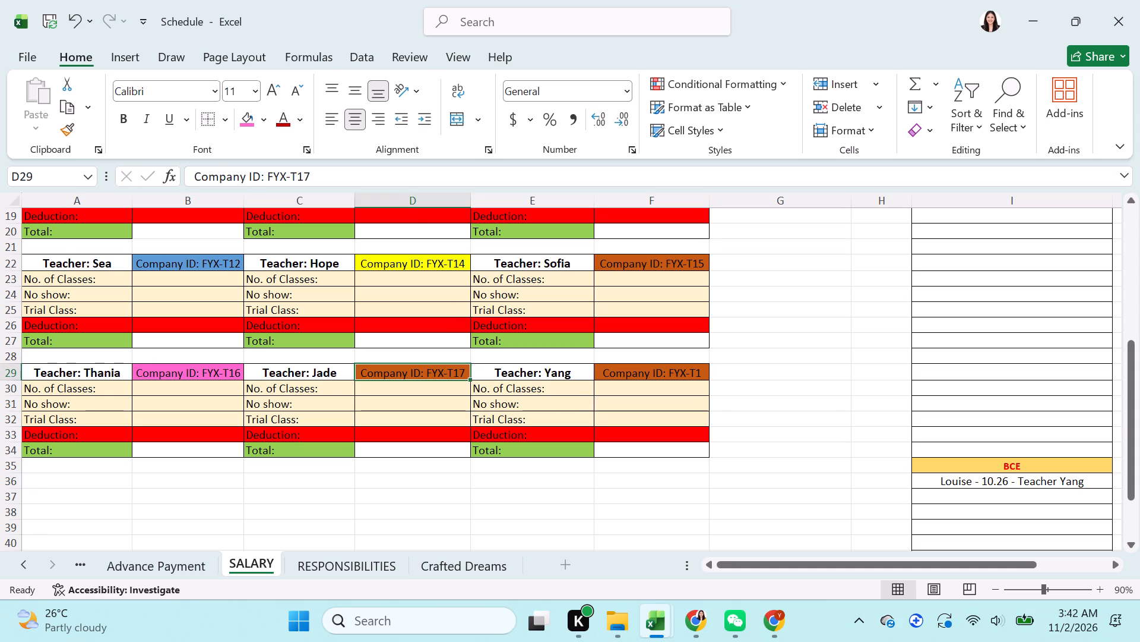
left_click(262, 119)
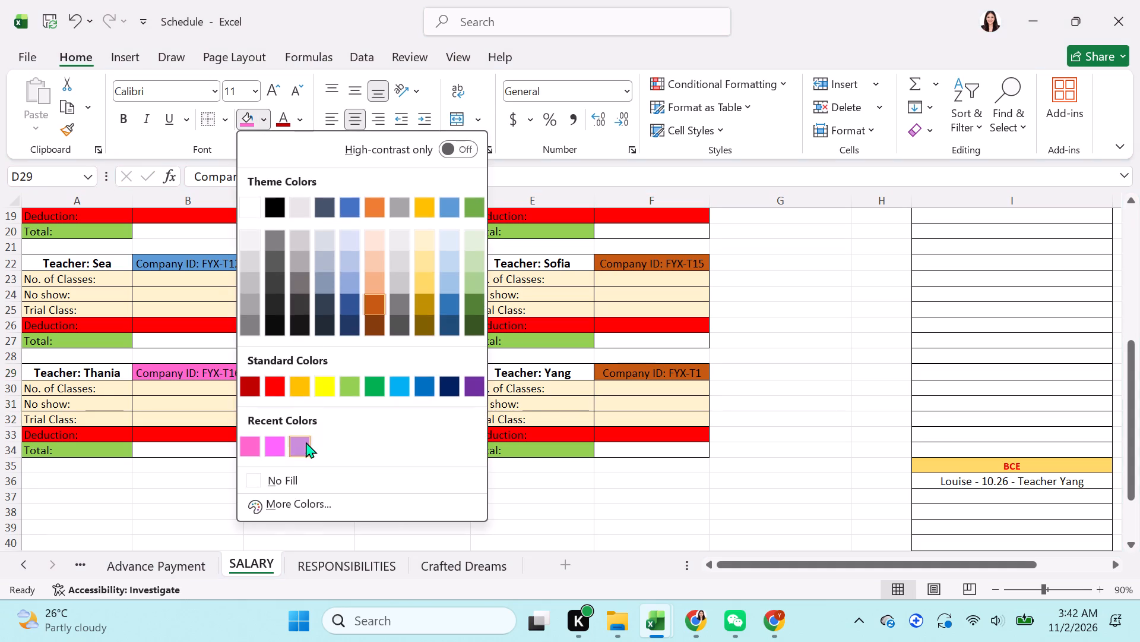
left_click(306, 442)
Fill Teacher Yang's company ID cell F29 with standard yellow, and save the workbook.
left_click(647, 372)
left_click(264, 116)
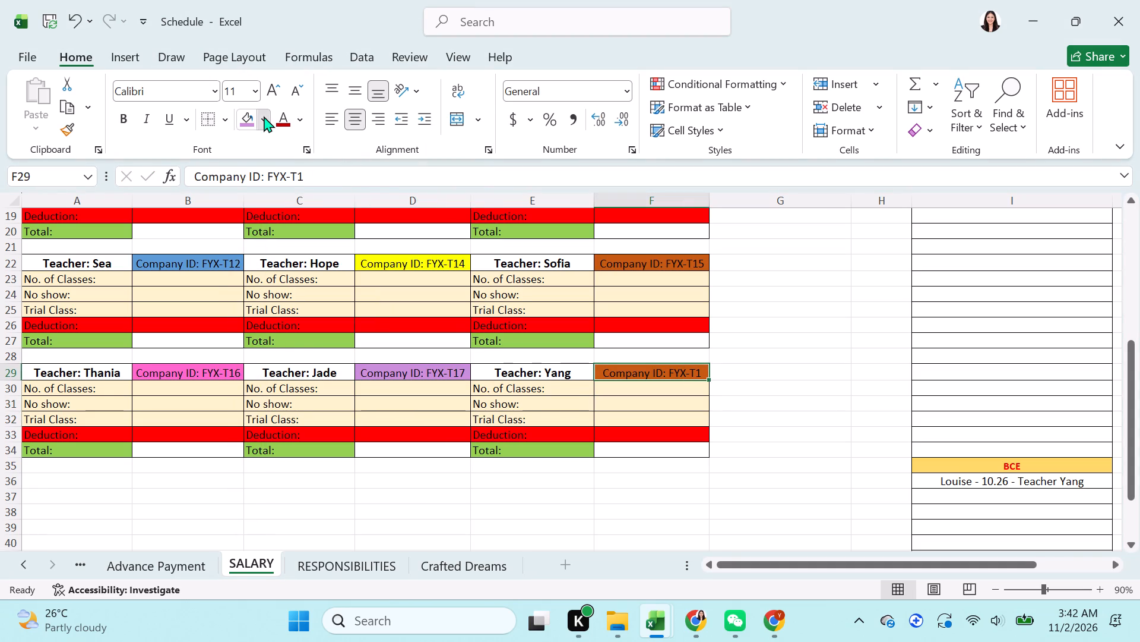
left_click(325, 380)
left_click(555, 393)
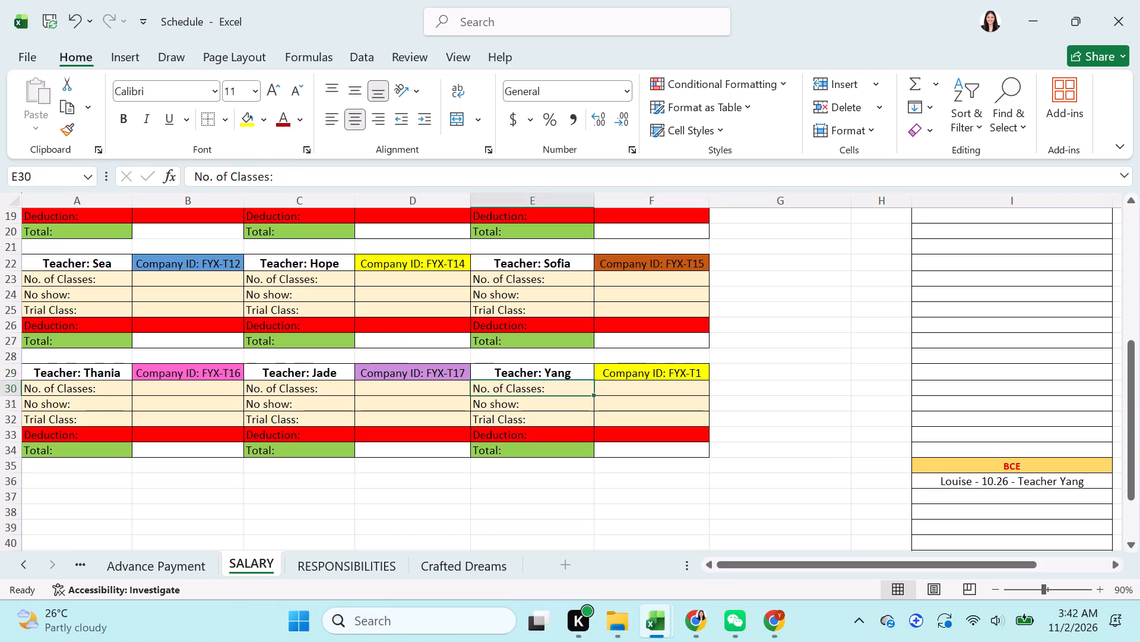
key("ctrl+s")
key("ctrl+s")
Review all teacher blocks on the SALARY sheet, comparing their company ID headers and formatting.
scroll(547, 389, "up", 14)
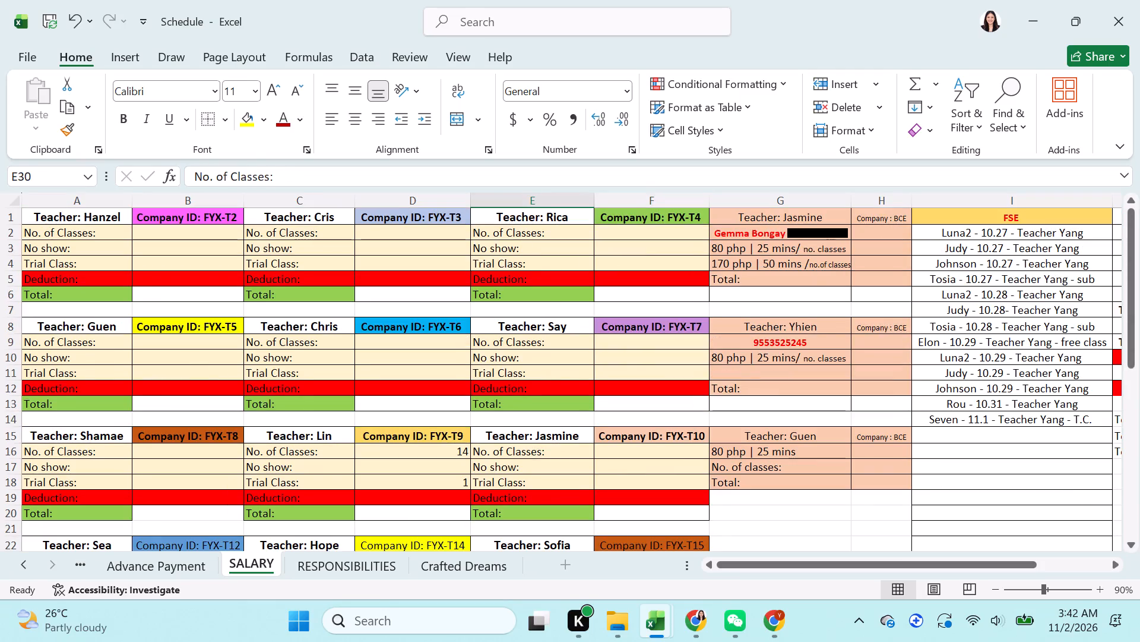
scroll(546, 388, "down", 4)
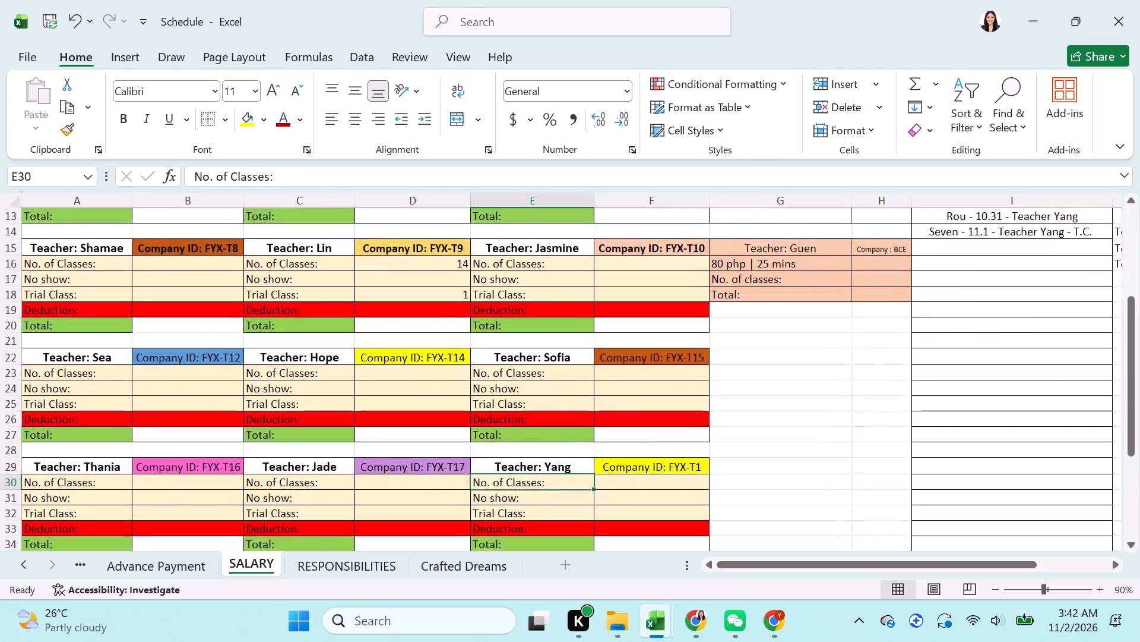
scroll(544, 383, "up", 5)
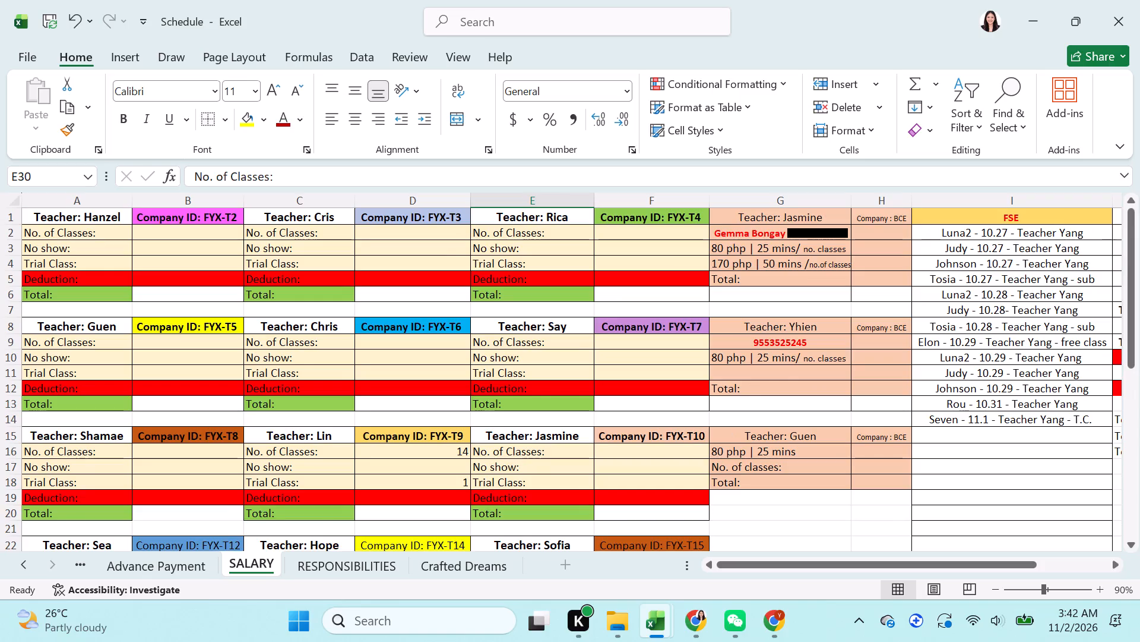
scroll(544, 383, "down", 2)
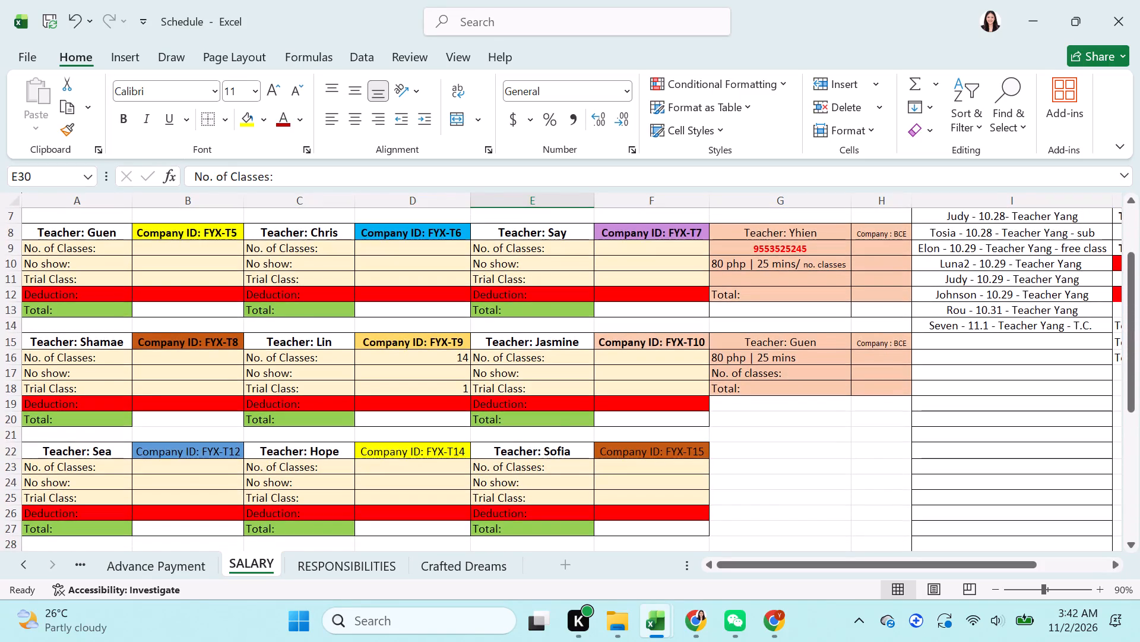
scroll(544, 383, "down", 3)
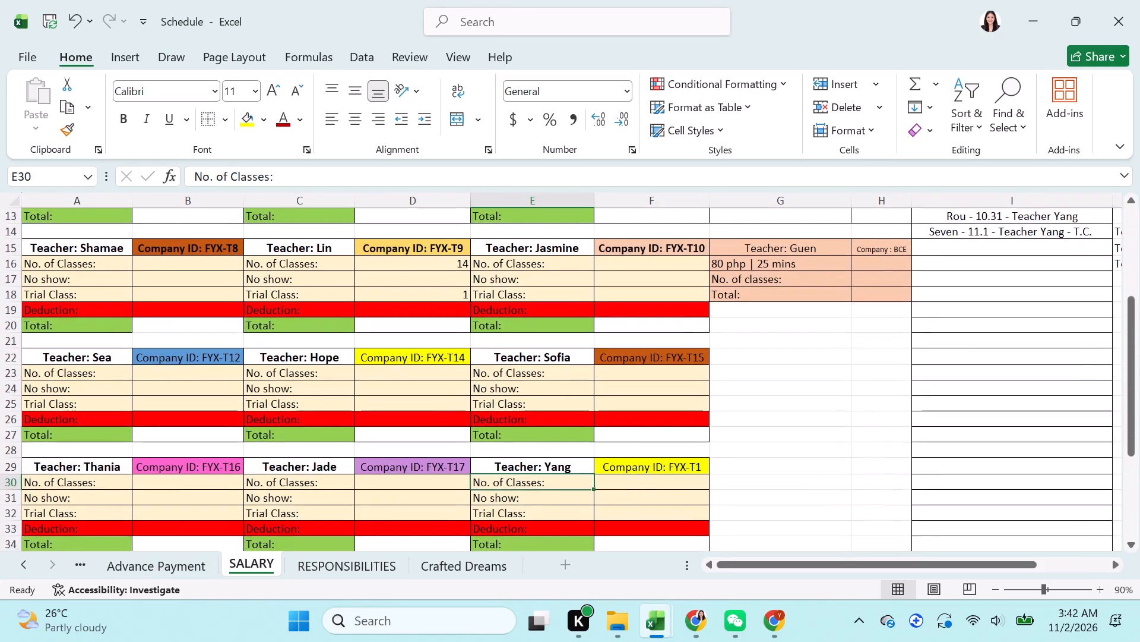
scroll(544, 383, "up", 2)
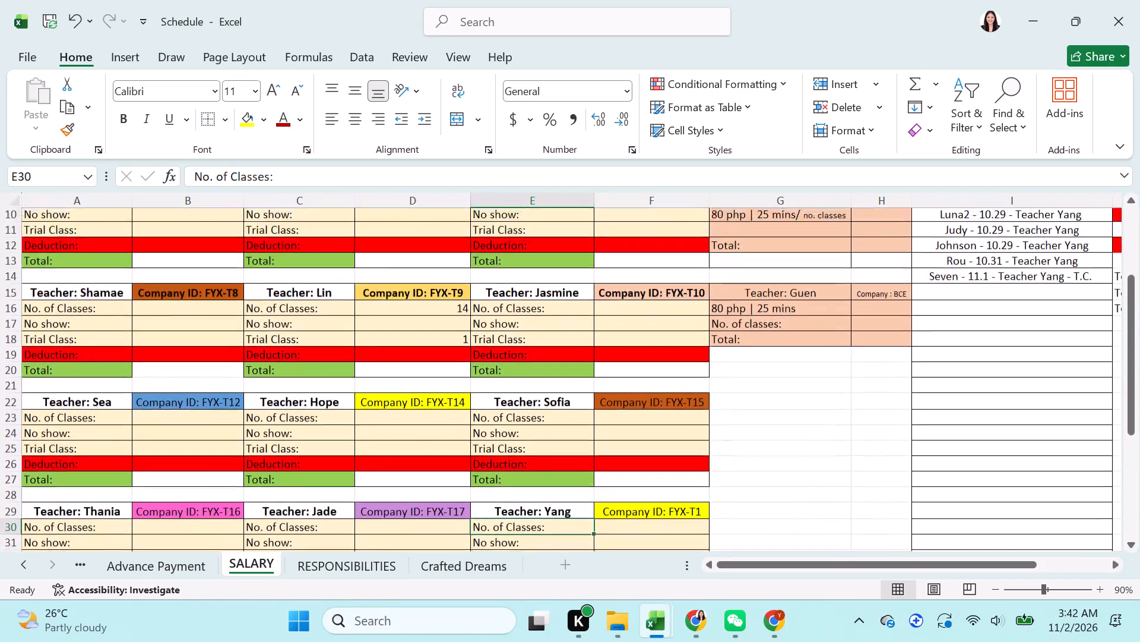
scroll(544, 383, "down", 1)
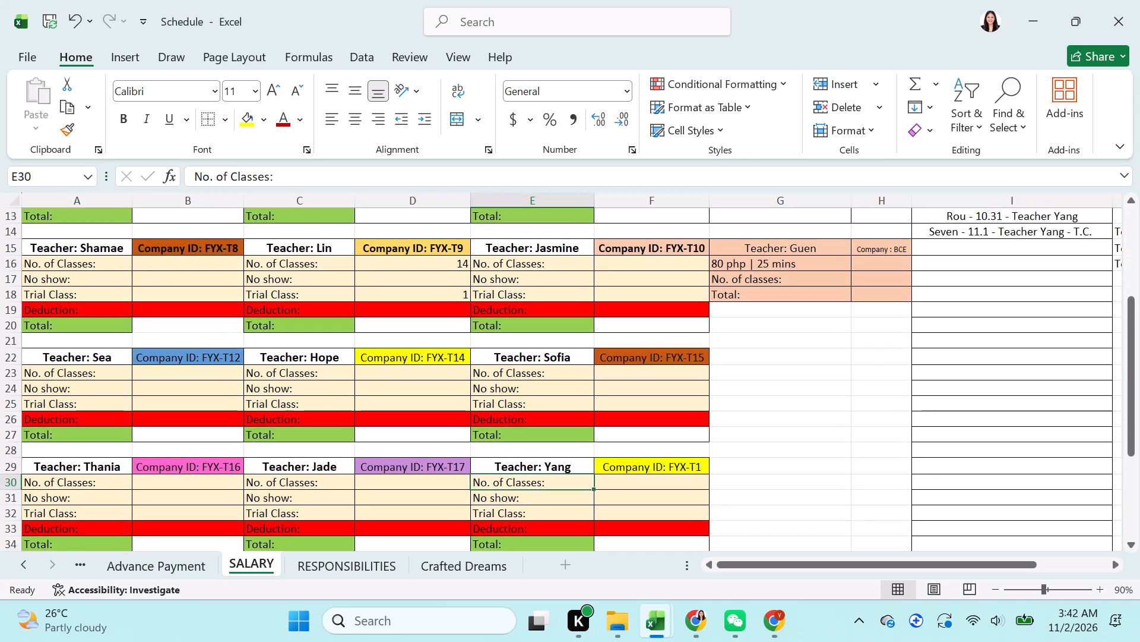
scroll(544, 383, "down", 2)
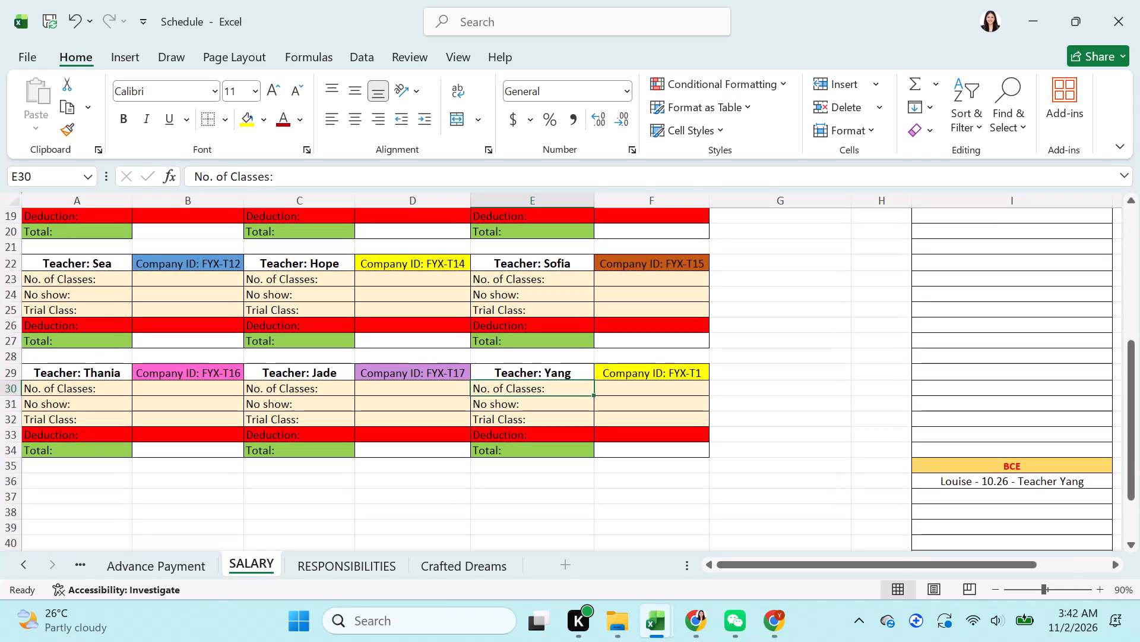
Make the company IDs of Teachers Jade, Yang and Thania in D29, F29 and B29 bold.
left_click(446, 369)
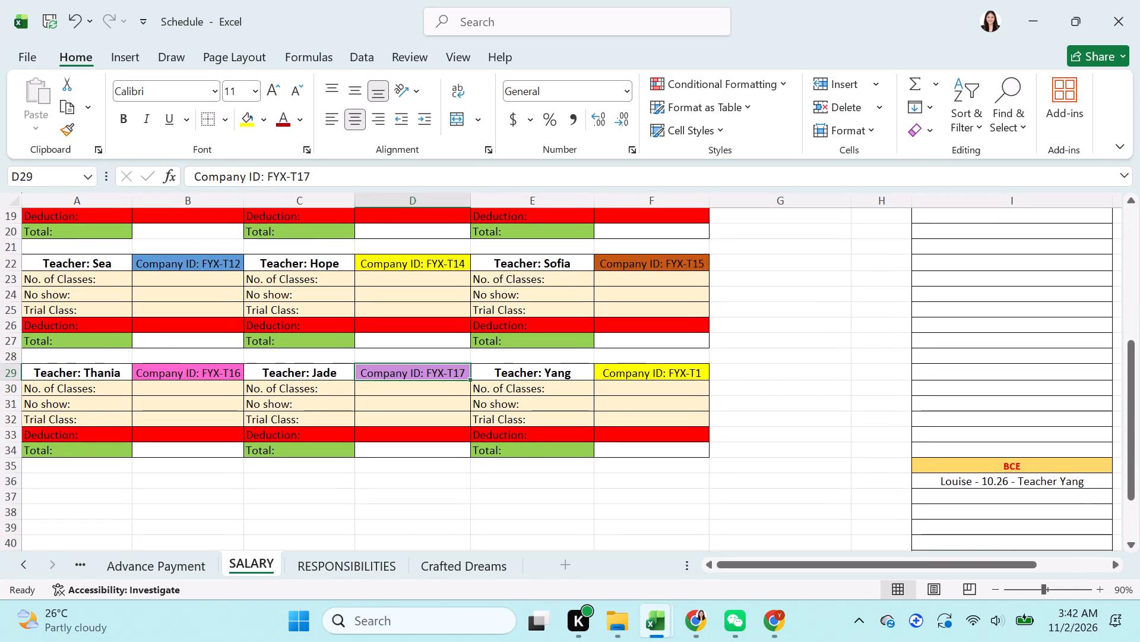
key("ctrl+b")
left_click(658, 373)
key("ctrl+b")
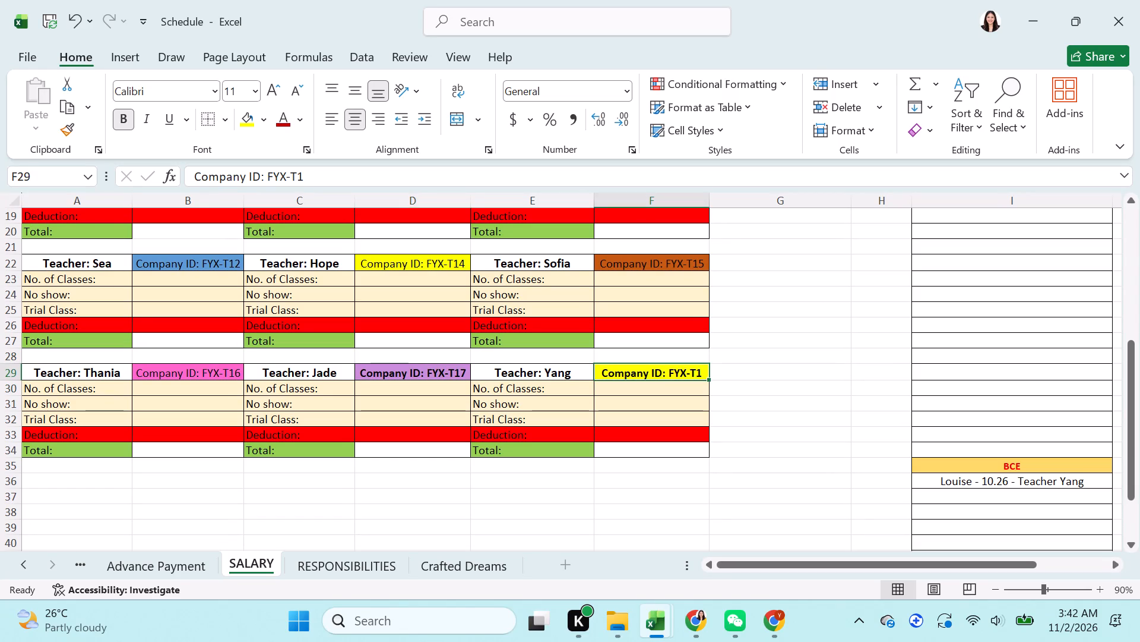
left_click(217, 377)
key("ctrl+b")
Make the company IDs of Teachers Sea, Hope and Sofia in B22, D22 and F22 bold.
scroll(217, 377, "up", 1)
left_click(213, 307)
key("ctrl+b")
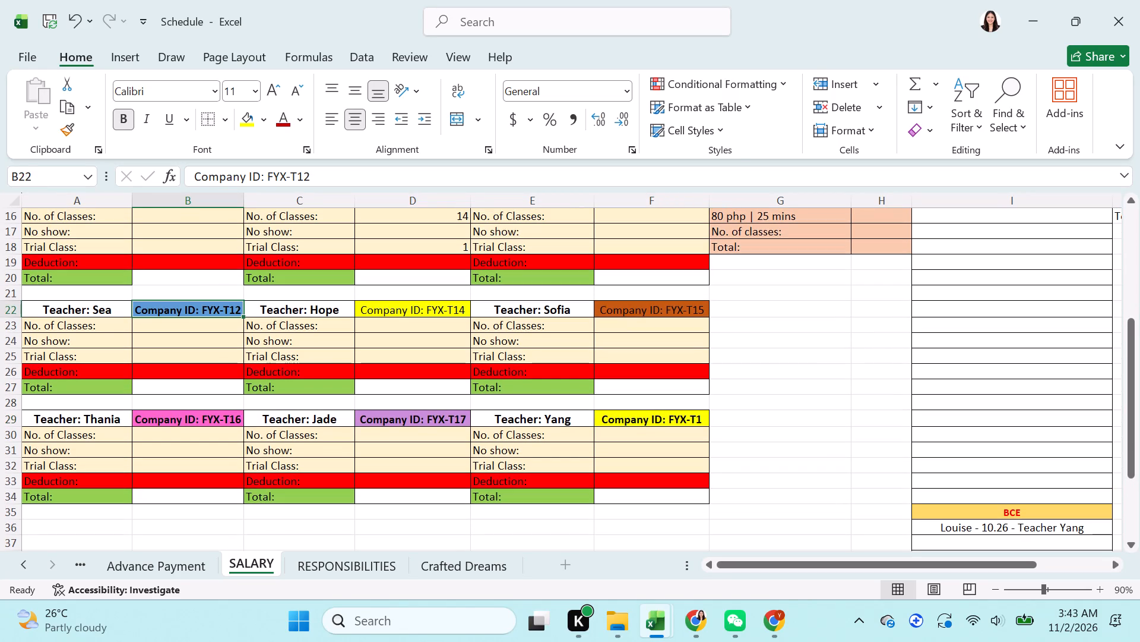
left_click(379, 307)
key("ctrl+b")
left_click(626, 311)
key("ctrl+b")
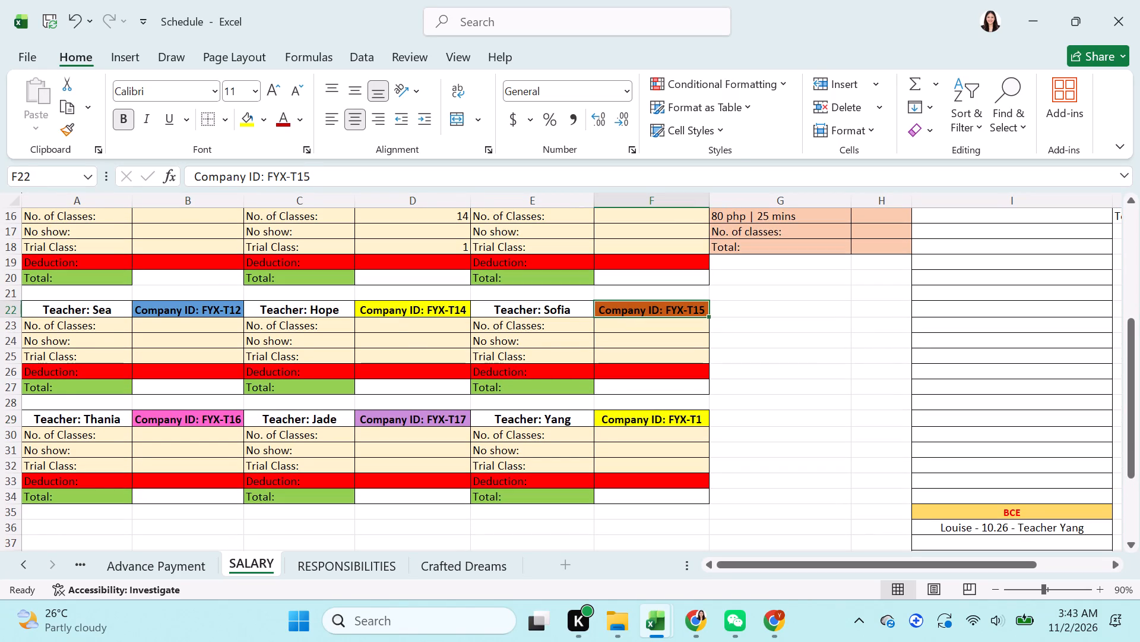
Make Teacher Jasmine's company ID in F15 bold, and save the workbook.
scroll(612, 311, "up", 2)
left_click(612, 298)
key("ctrl+b")
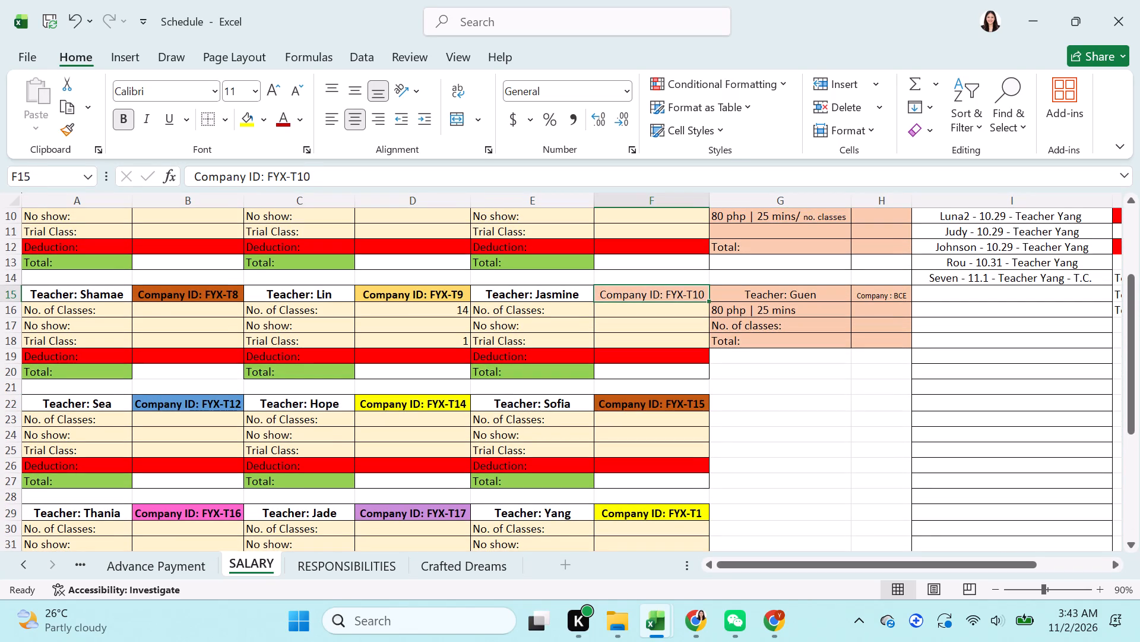
key("ctrl+b")
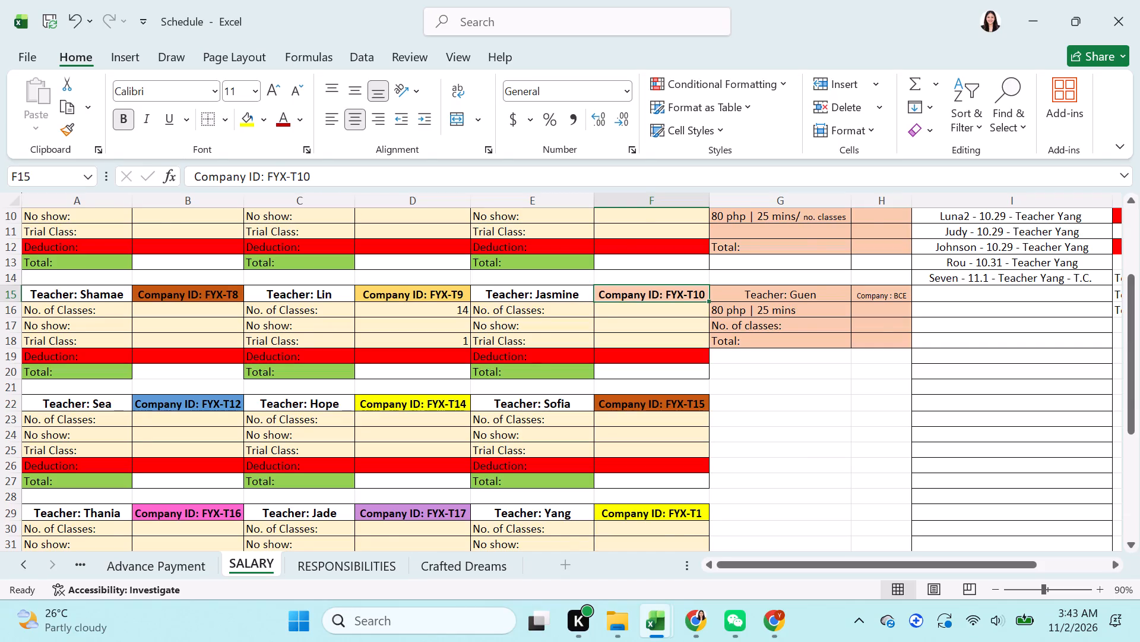
scroll(225, 317, "up", 3)
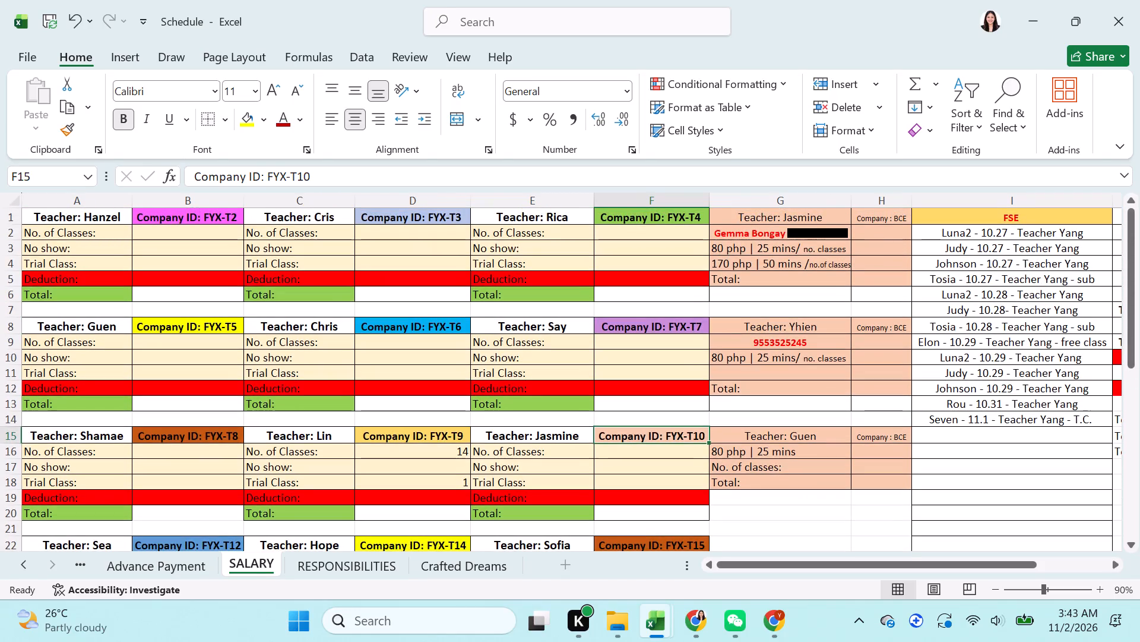
scroll(580, 332, "up", 1)
key("ctrl+s")
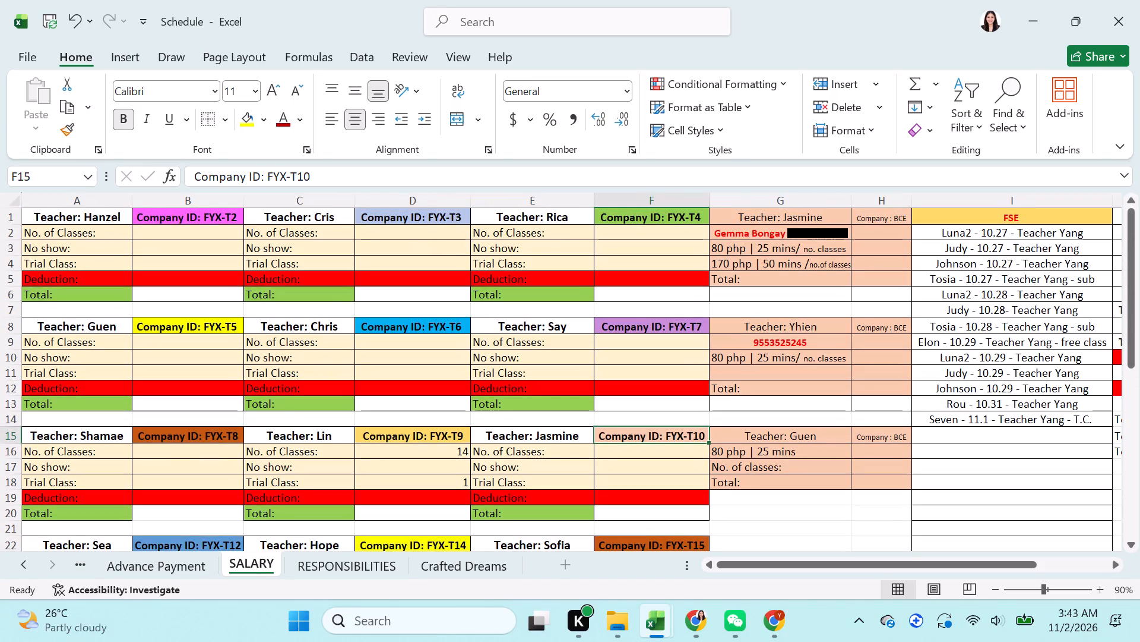
Center the names and company IDs of Teachers Sofia, Thania and Jade in J14:K16.
left_click_drag(868, 564, 1009, 547)
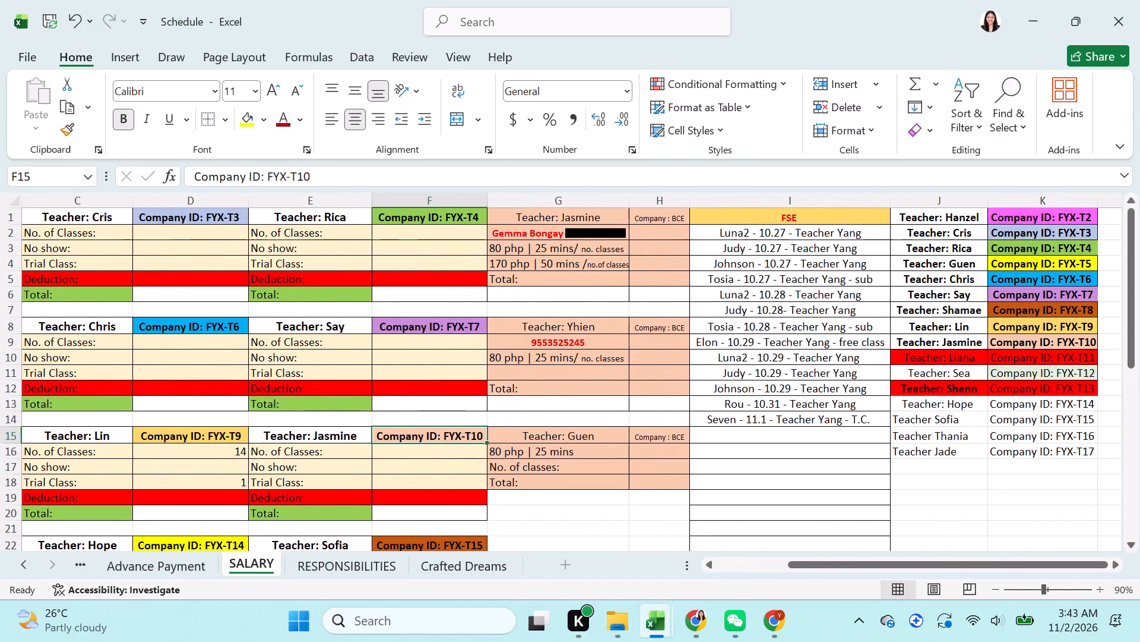
left_click_drag(957, 423, 1014, 451)
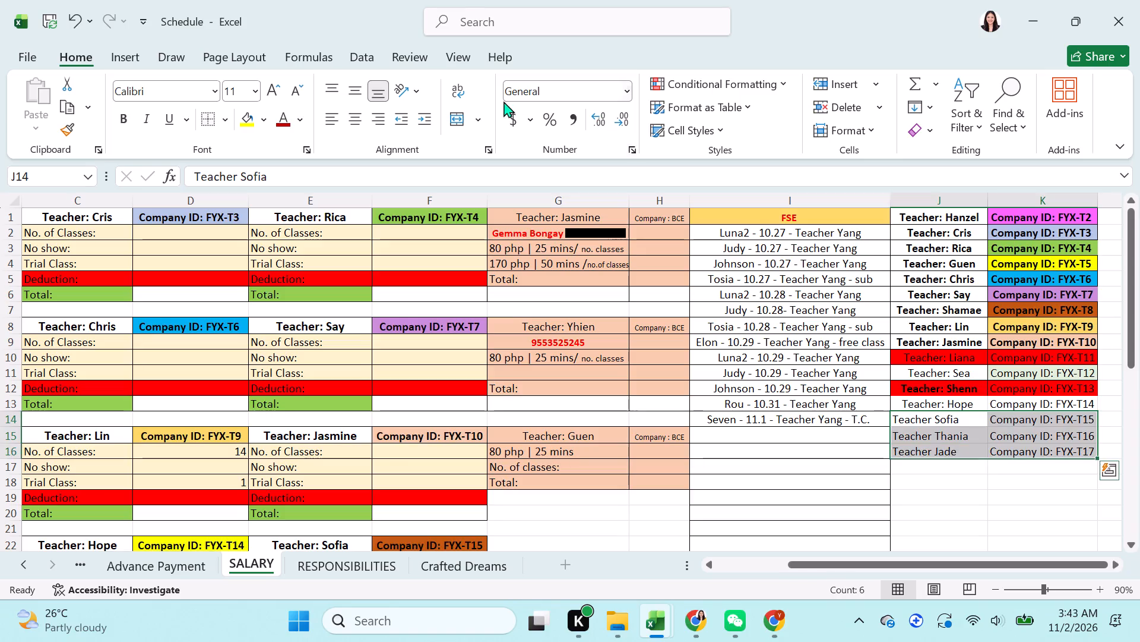
left_click(360, 115)
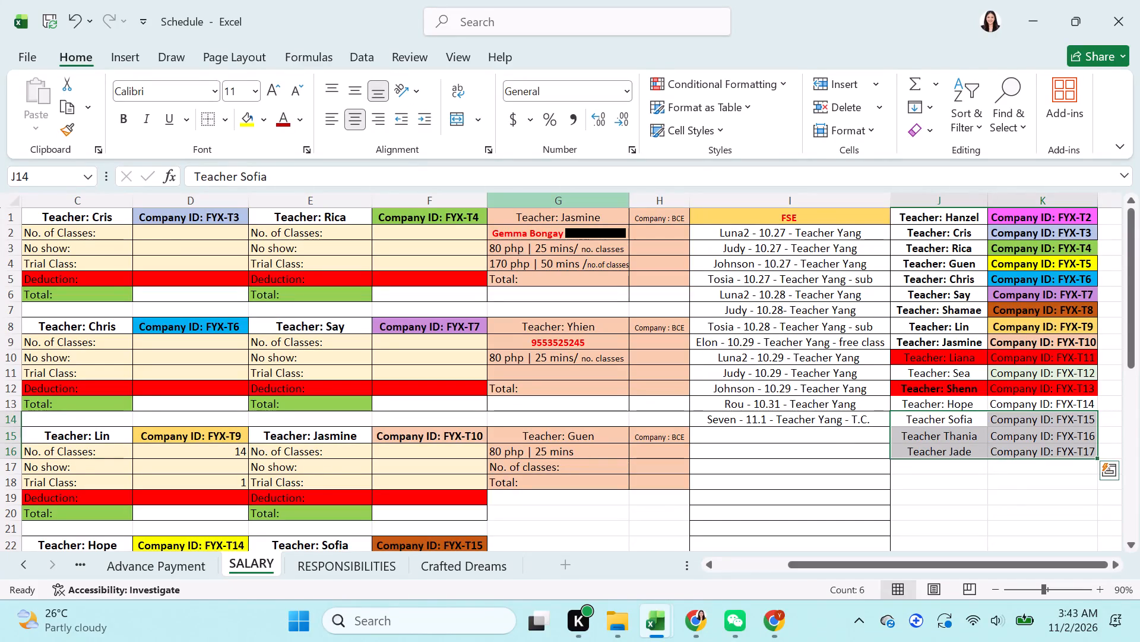
left_click(999, 431)
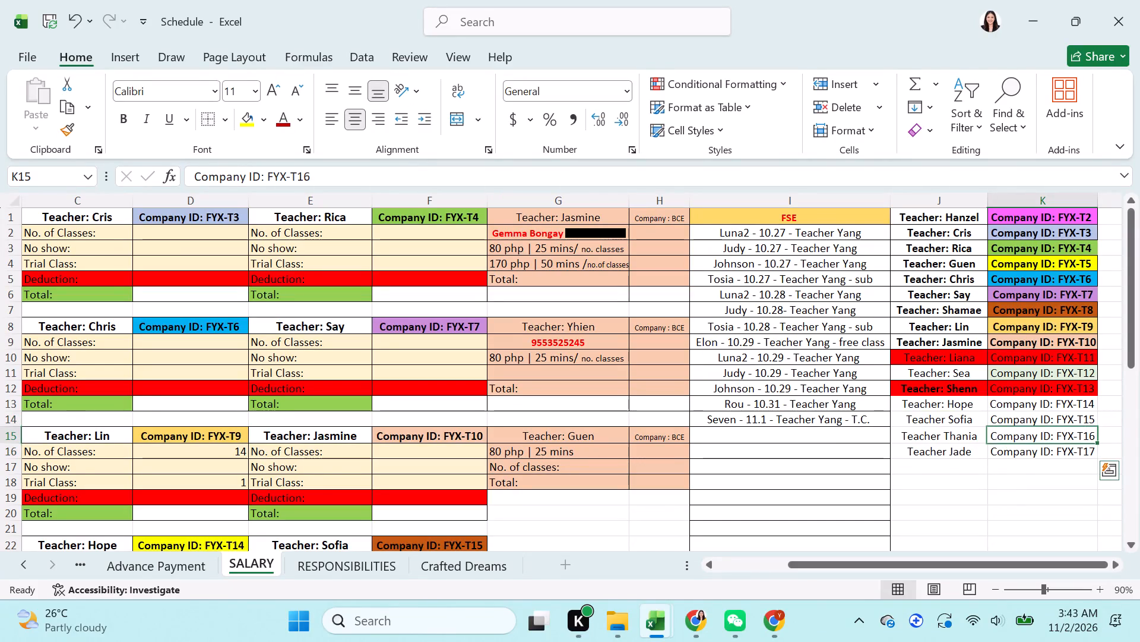
Make the names of Teachers Sea, Hope, Sofia, Thania and Jade in J11 and J13:J16 bold.
left_click(937, 376)
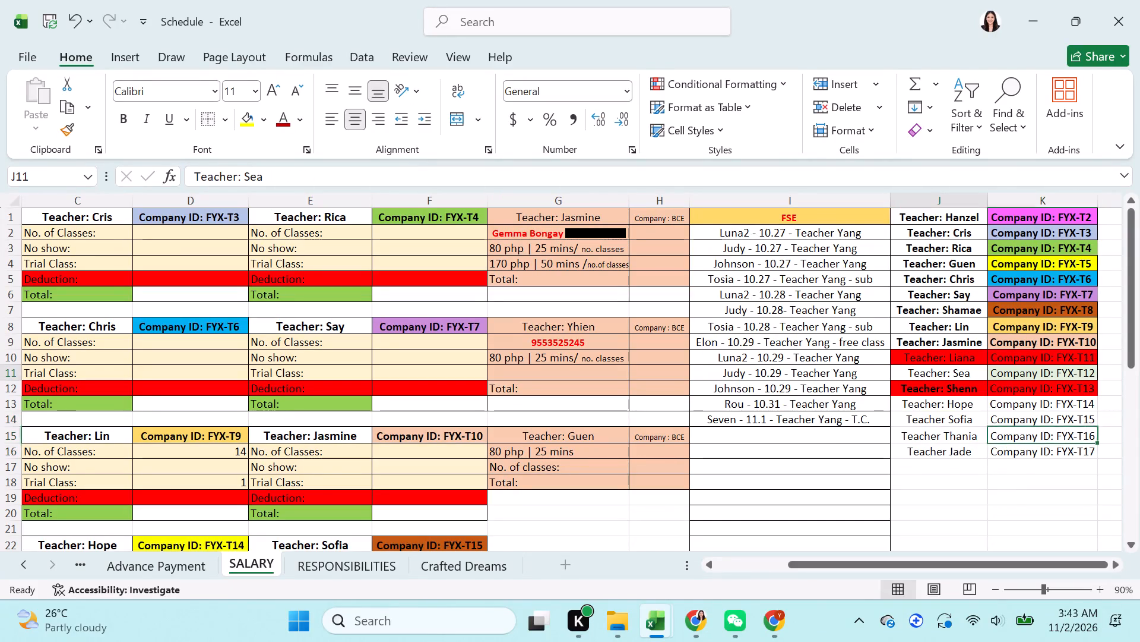
key("ctrl+b")
left_click_drag(939, 406, 940, 427)
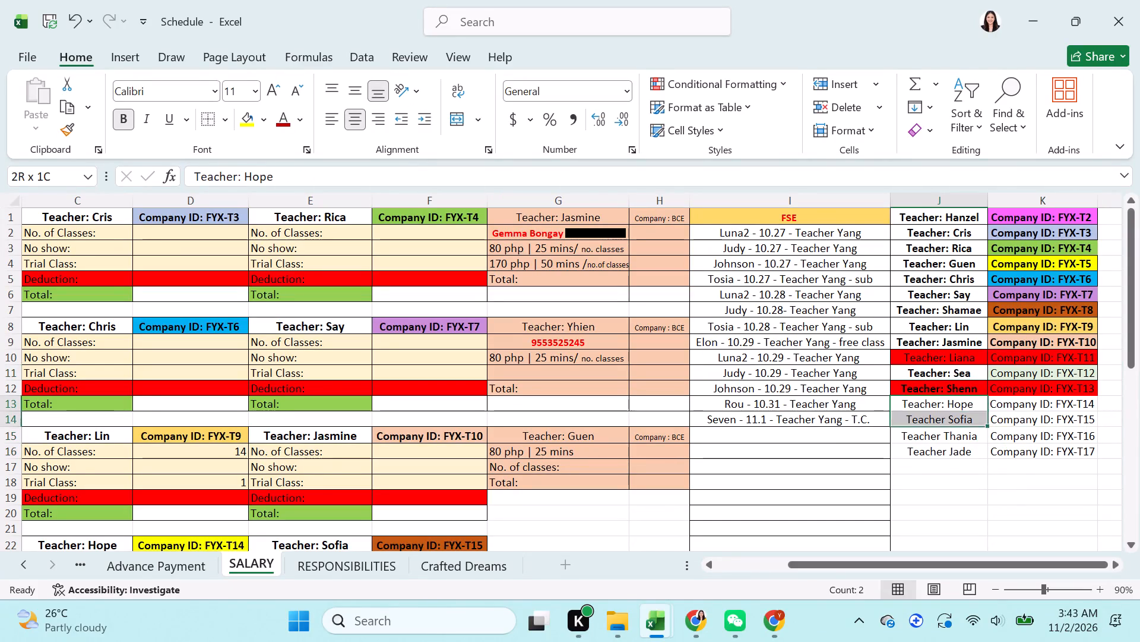
left_click_drag(940, 427, 943, 455)
key("ctrl+b")
Fill Teacher Hope's company ID cell K13 in the teacher list with yellow.
left_click(1005, 411)
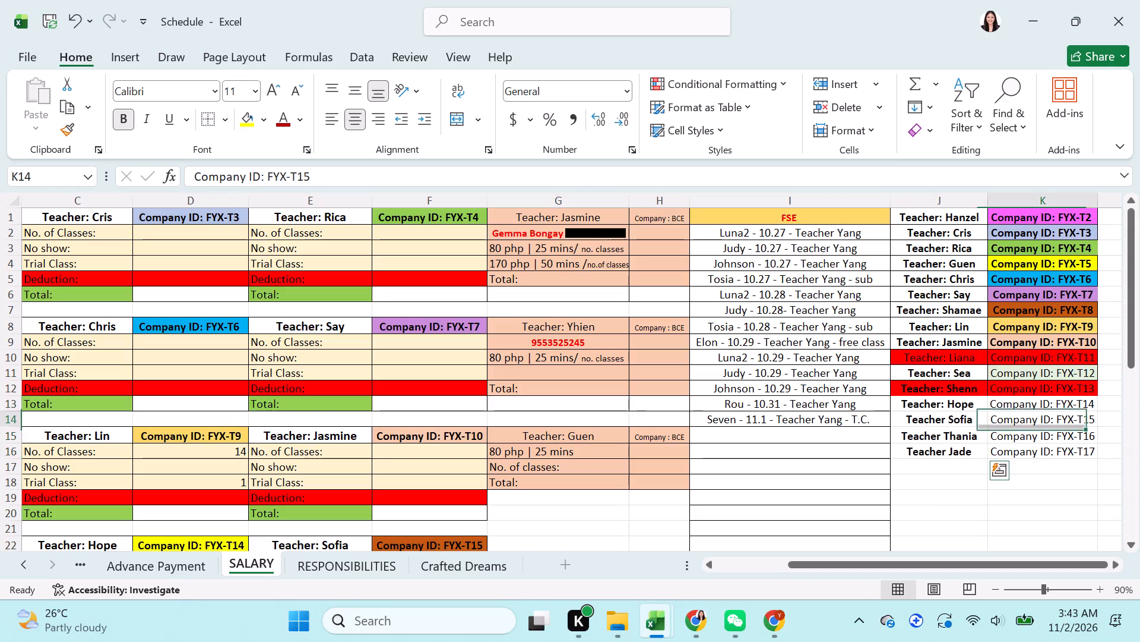
left_click(1011, 404)
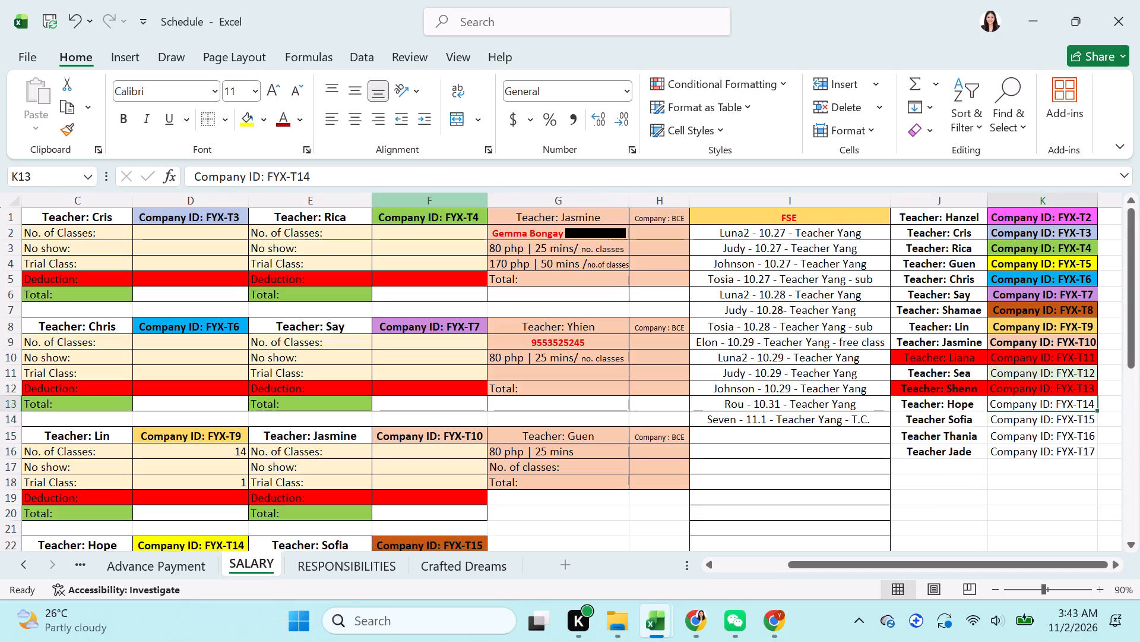
left_click(256, 117)
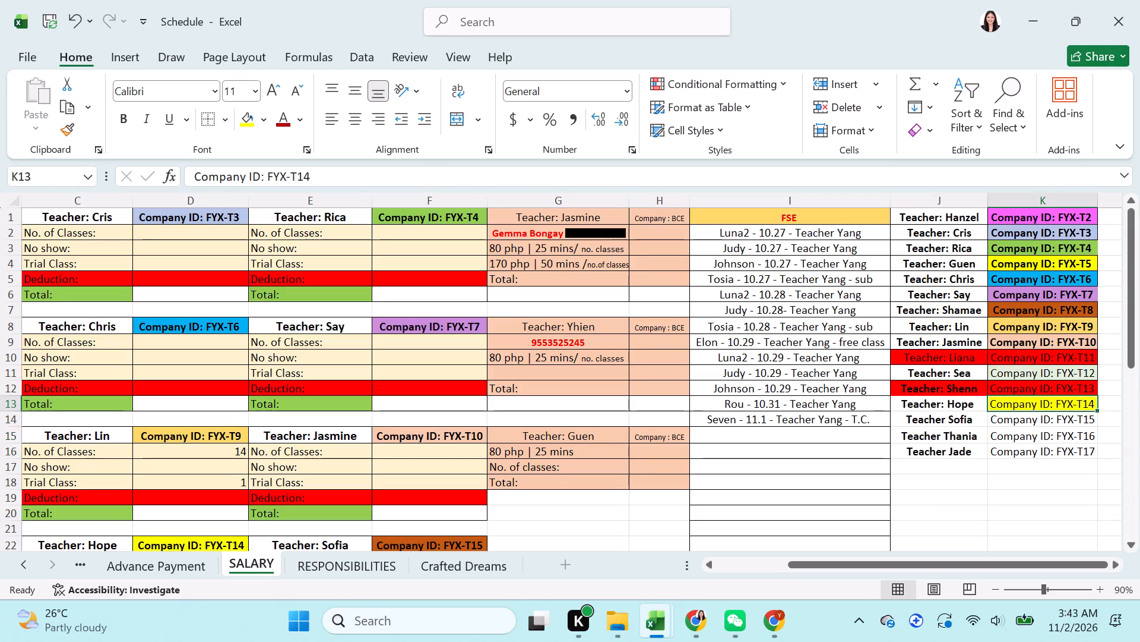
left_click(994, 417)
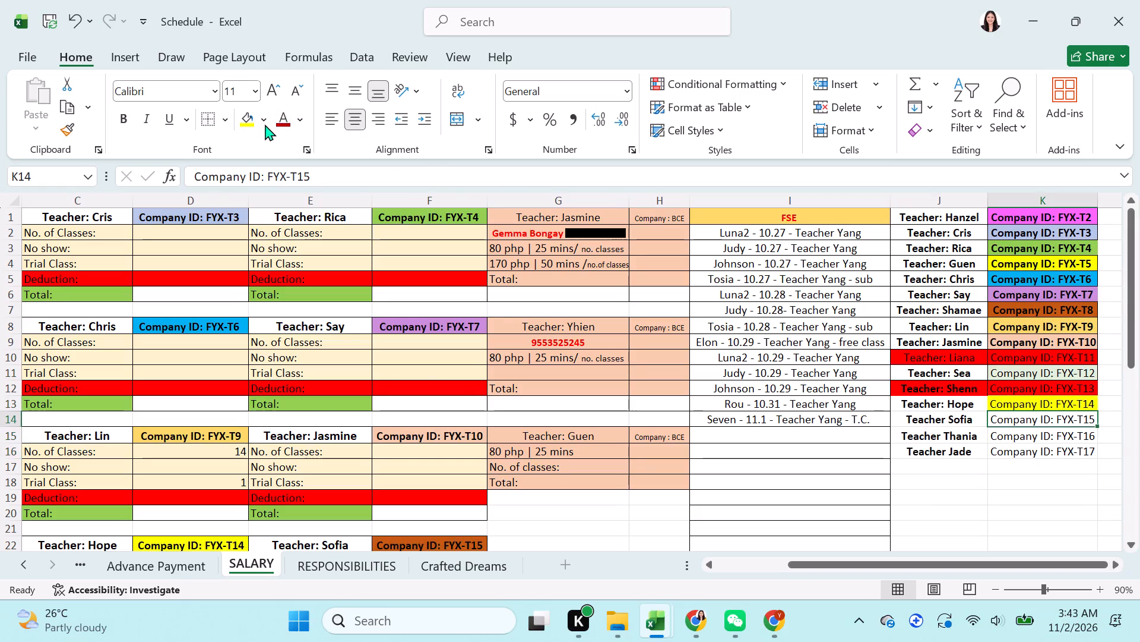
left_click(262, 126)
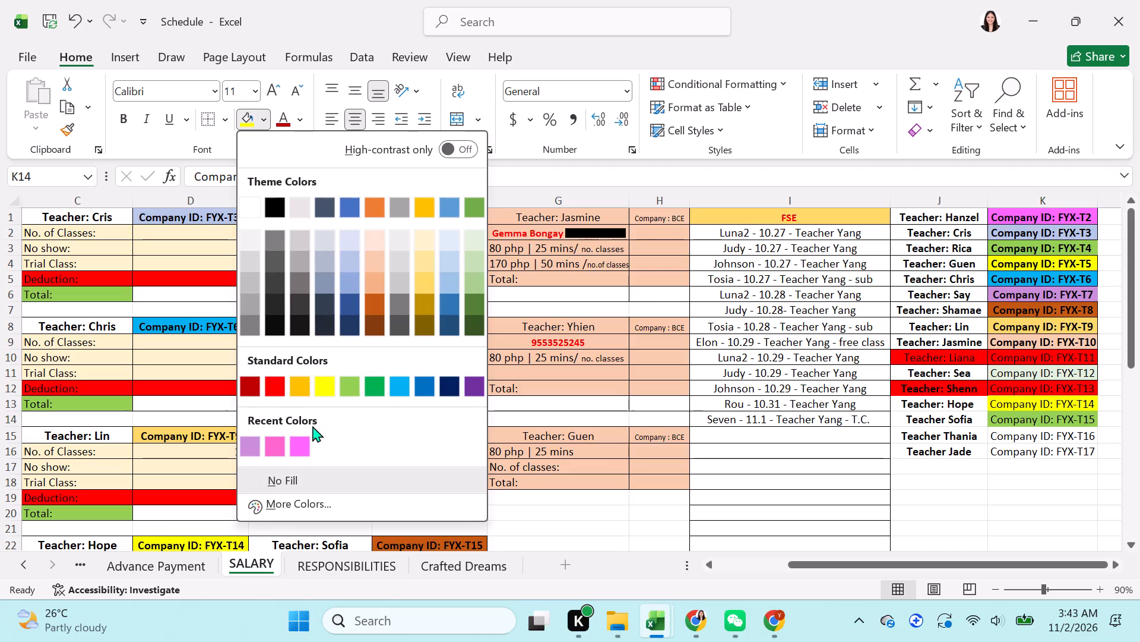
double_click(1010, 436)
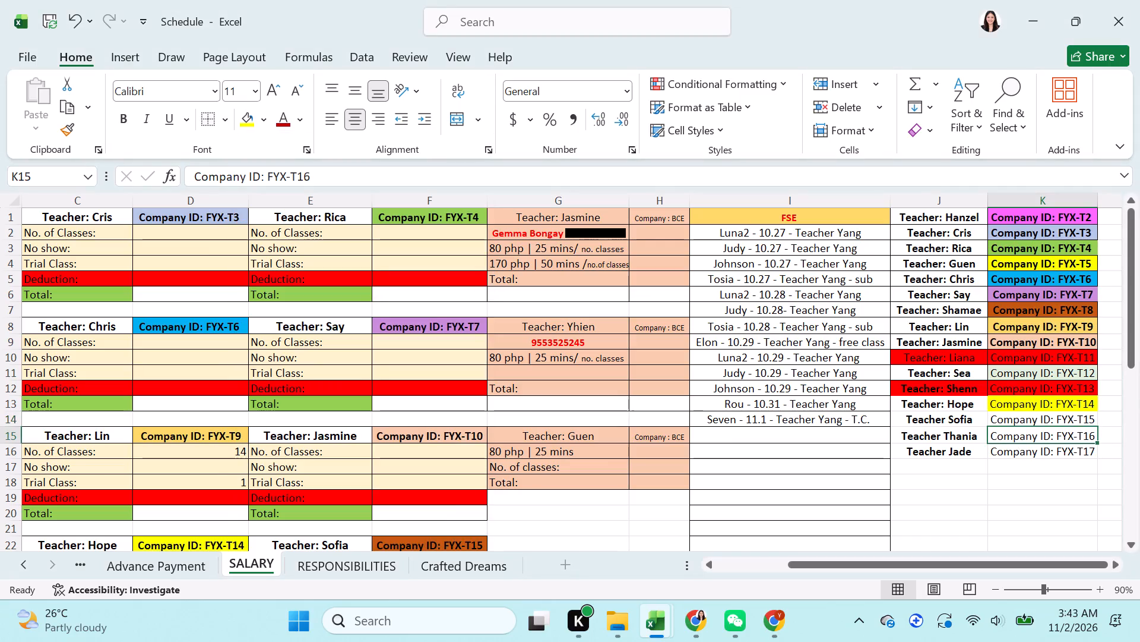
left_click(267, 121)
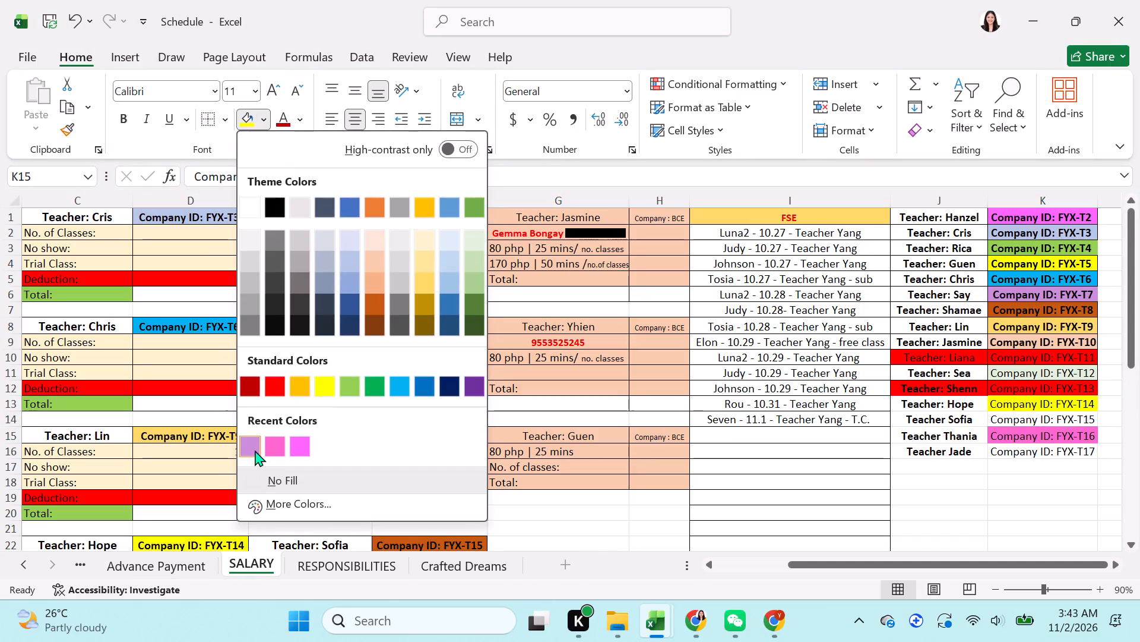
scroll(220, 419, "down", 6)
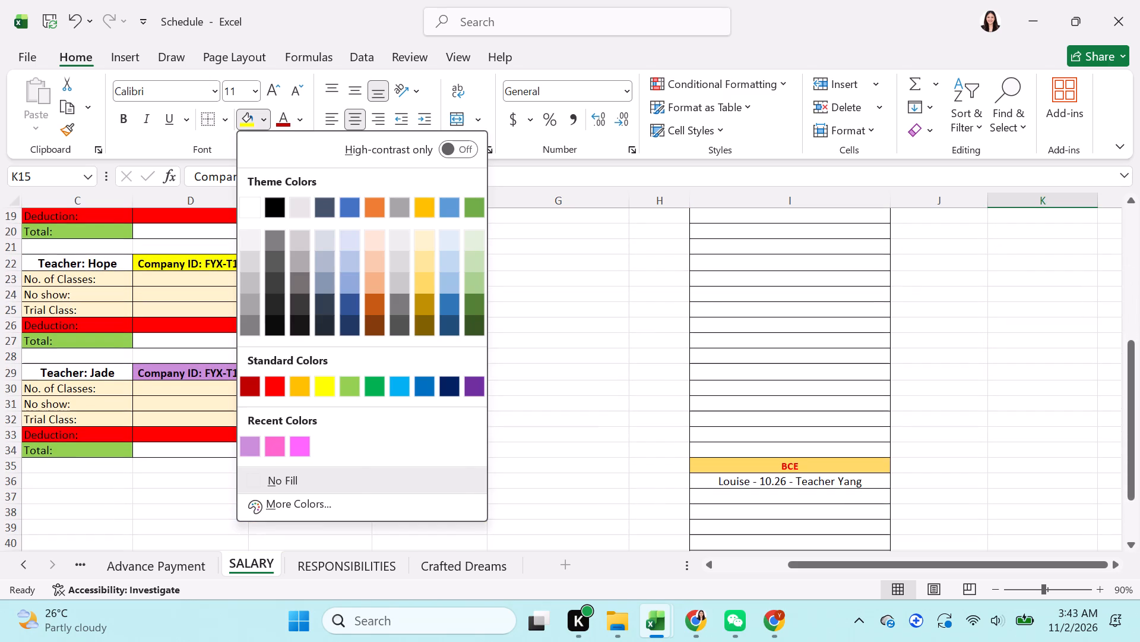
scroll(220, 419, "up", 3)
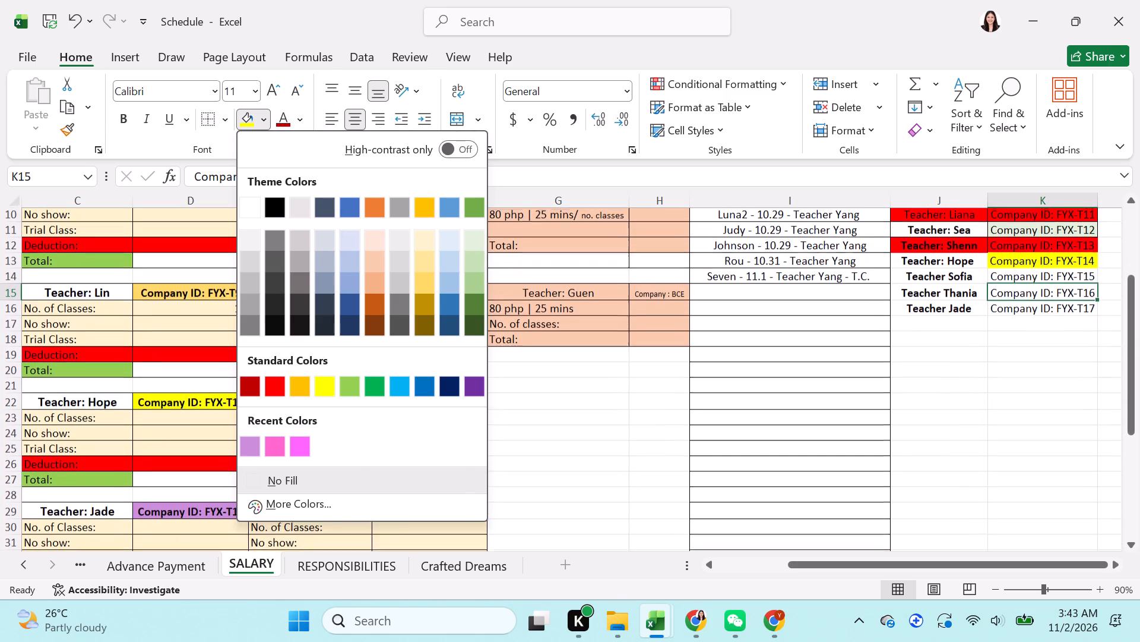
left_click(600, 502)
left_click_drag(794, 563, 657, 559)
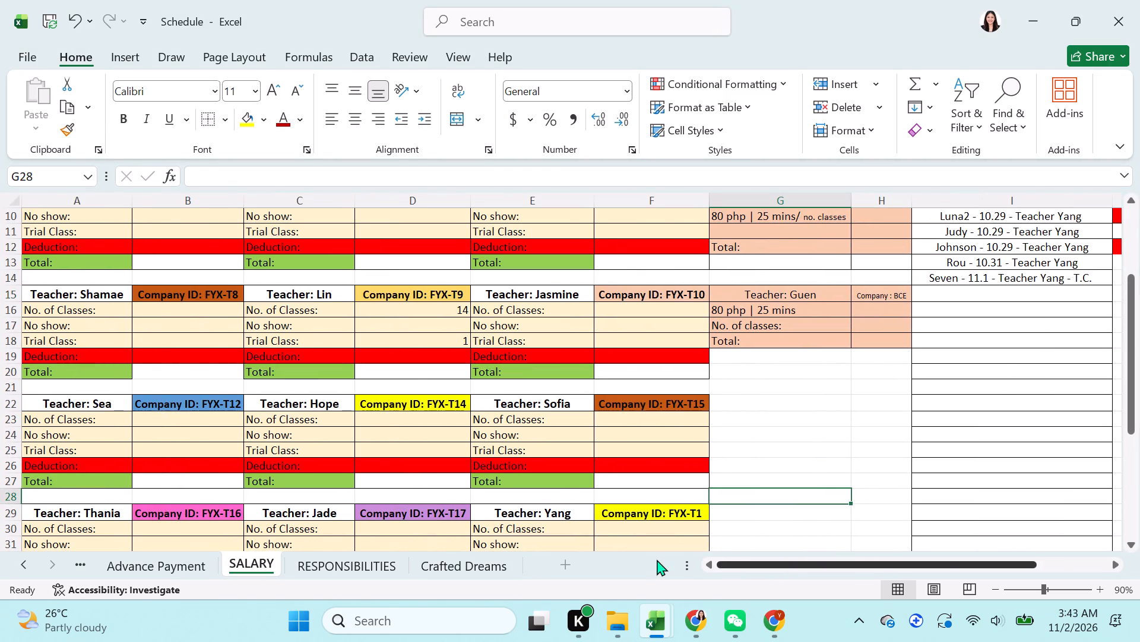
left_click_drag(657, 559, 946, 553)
Fill Teacher Thania's company ID cell K15 in the teacher list with the recently used pink of her salary block.
left_click(1009, 303)
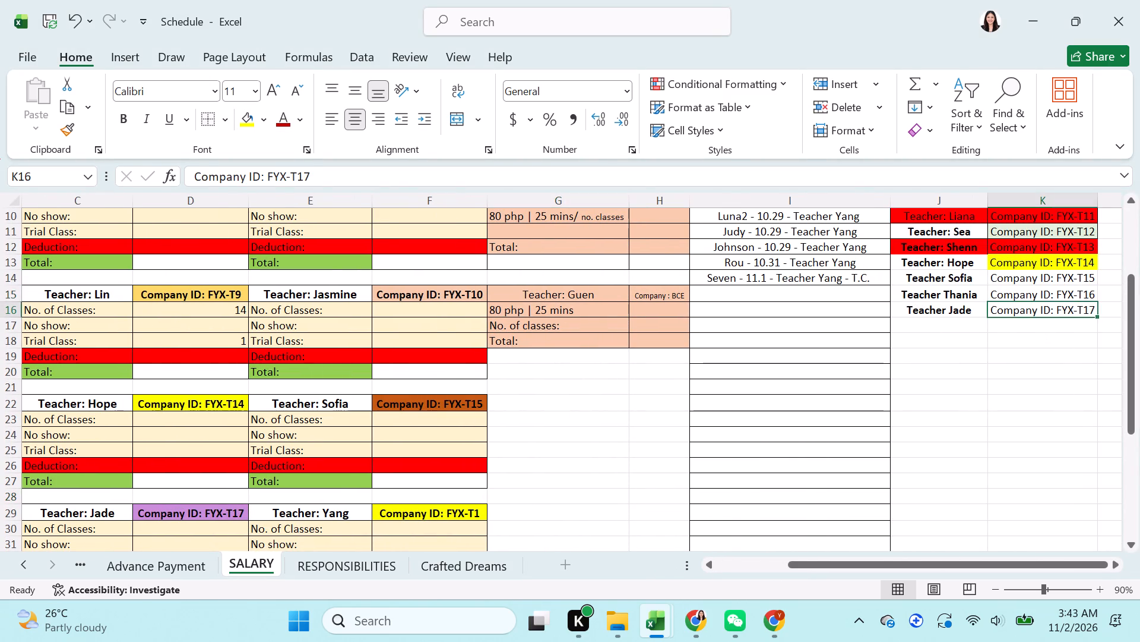
left_click(1010, 292)
left_click(266, 117)
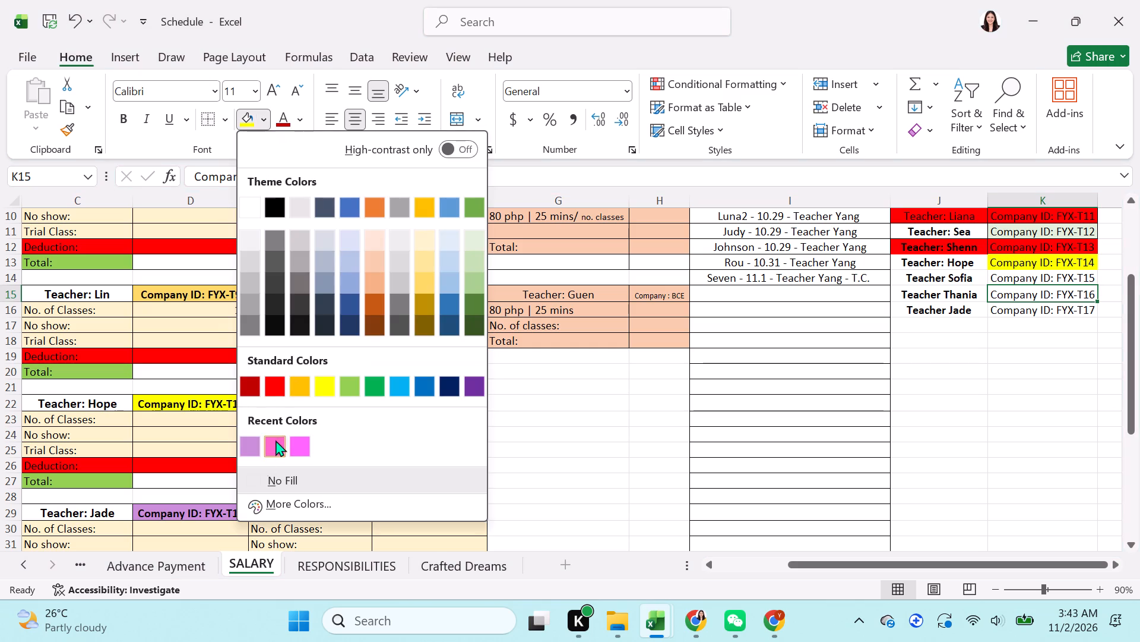
left_click(277, 445)
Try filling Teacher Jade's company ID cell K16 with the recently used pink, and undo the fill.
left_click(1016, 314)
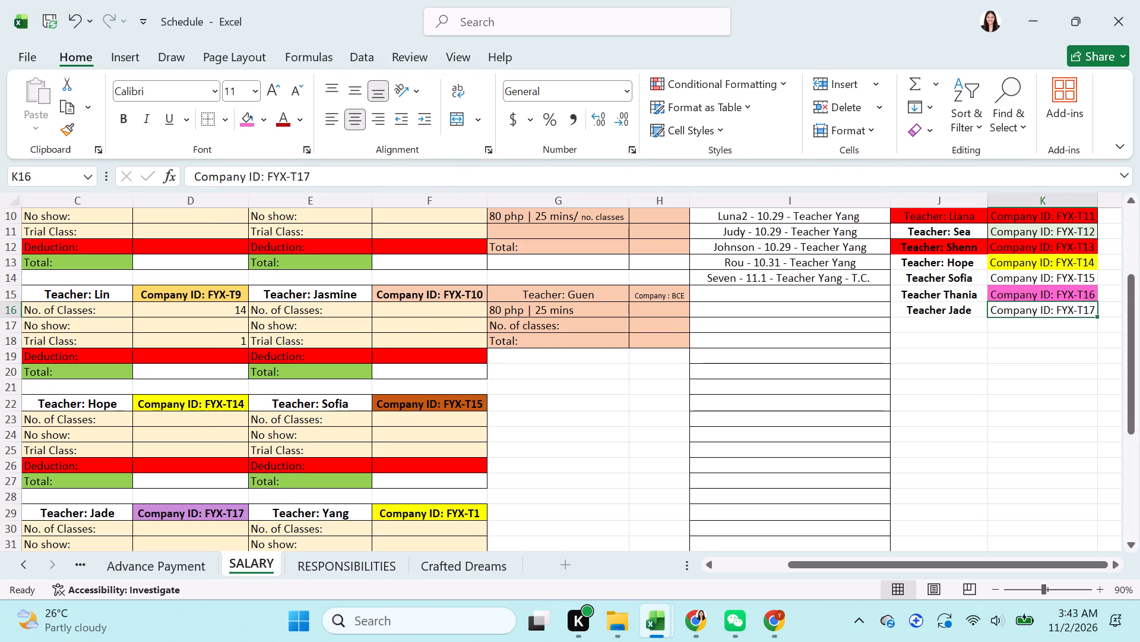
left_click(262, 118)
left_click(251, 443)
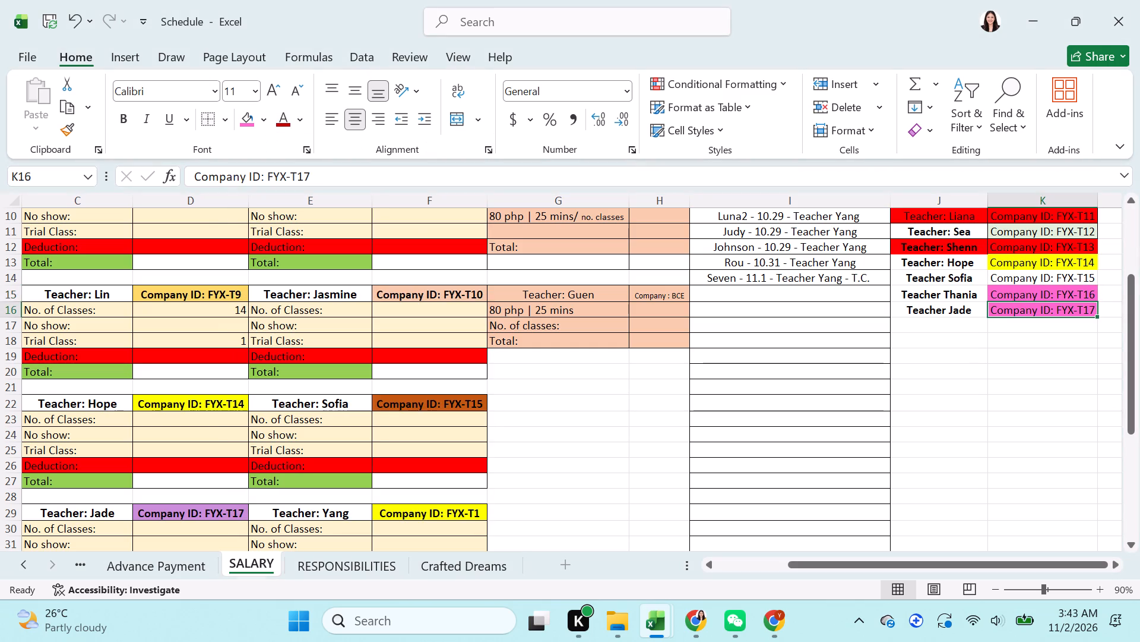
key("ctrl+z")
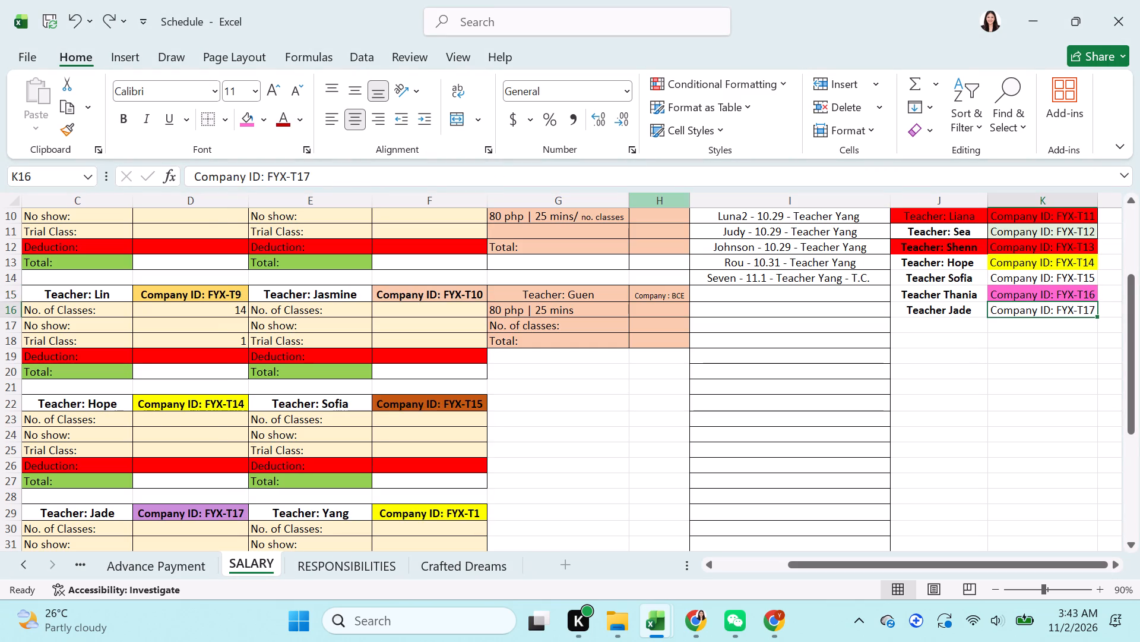
Fill Teacher Jade's company ID cell K16 with the recently used light purple, and save the workbook.
left_click(1021, 333)
left_click(1022, 312)
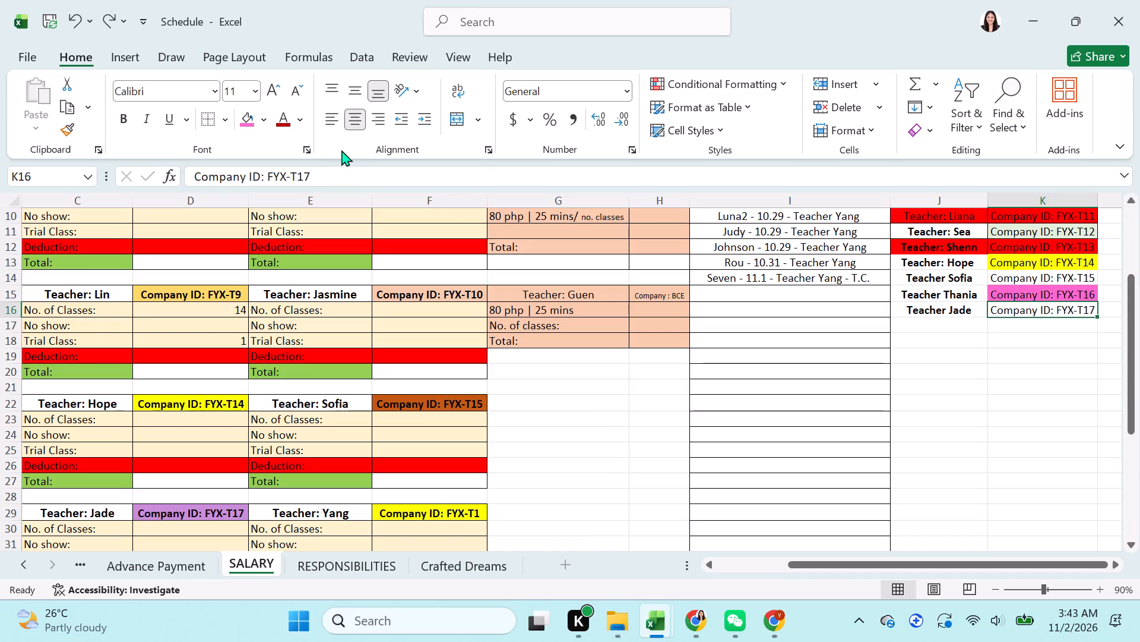
left_click(263, 121)
left_click(274, 446)
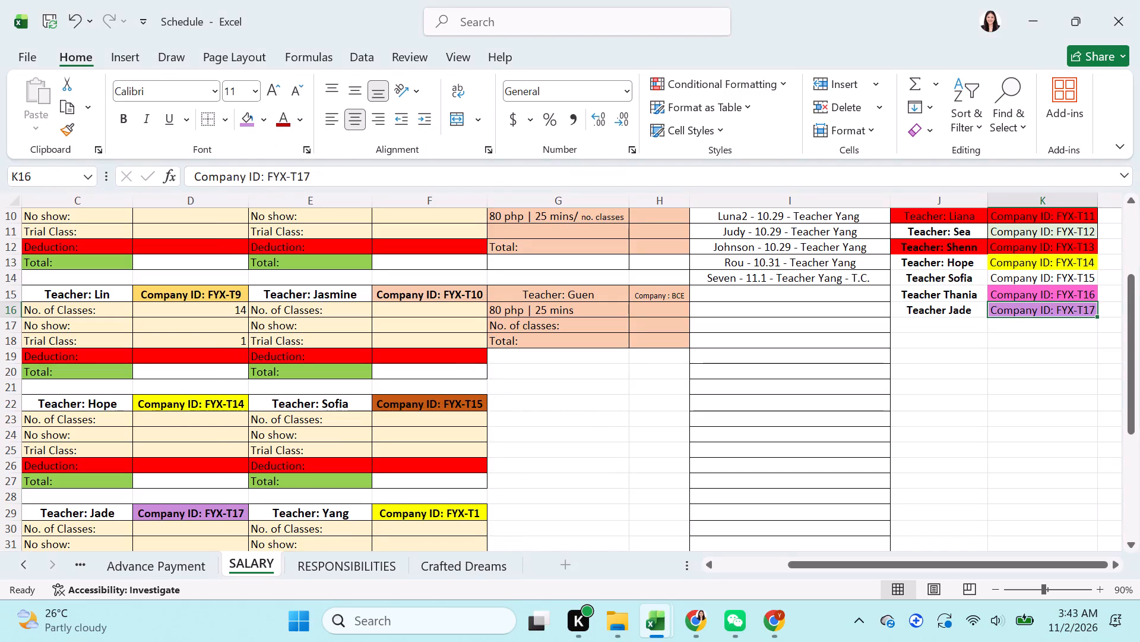
left_click(793, 372)
key("ctrl+s")
key("ctrl+s")
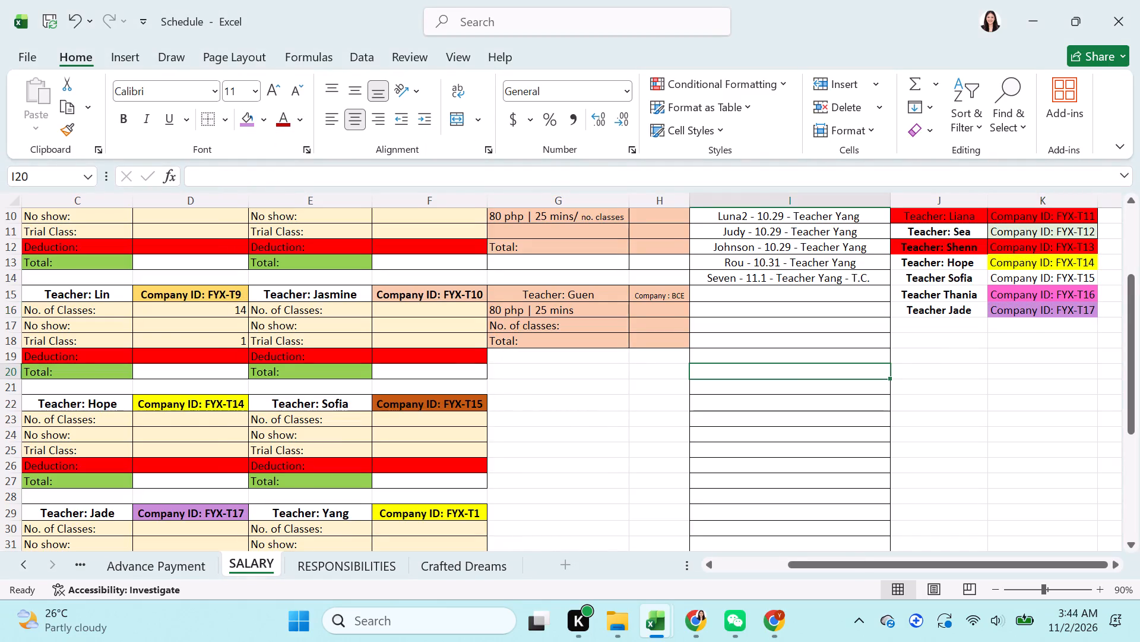
left_click_drag(855, 562, 904, 552)
left_click(803, 455)
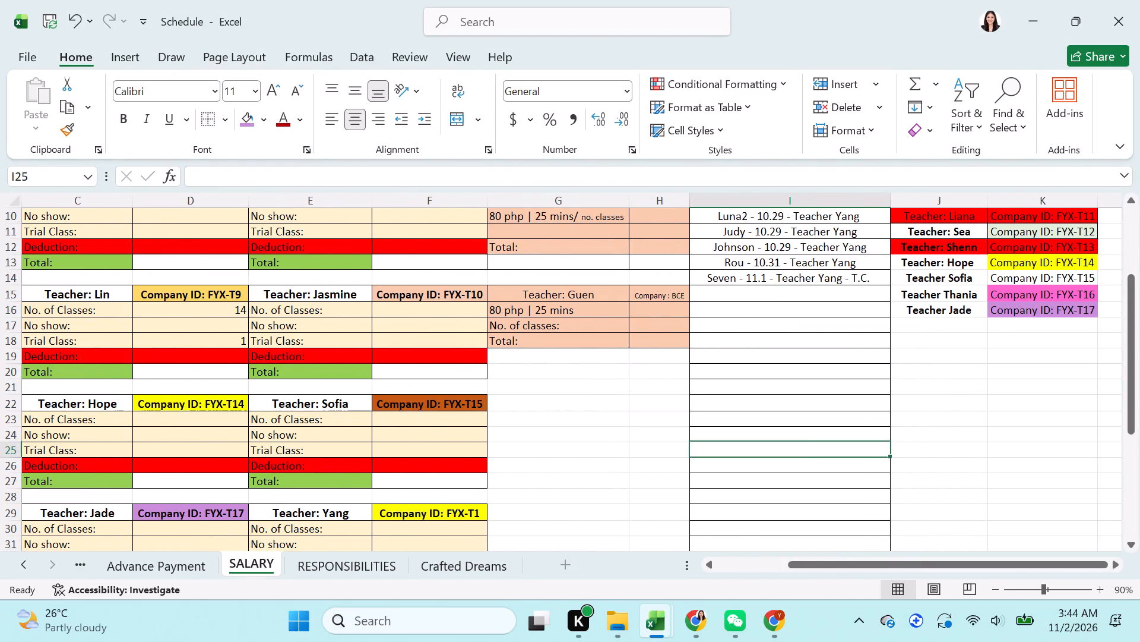
key("ctrl+s")
Review the teacher list in columns J and K and the teacher blocks on the SALARY sheet for consistent formatting.
scroll(802, 449, "up", 6)
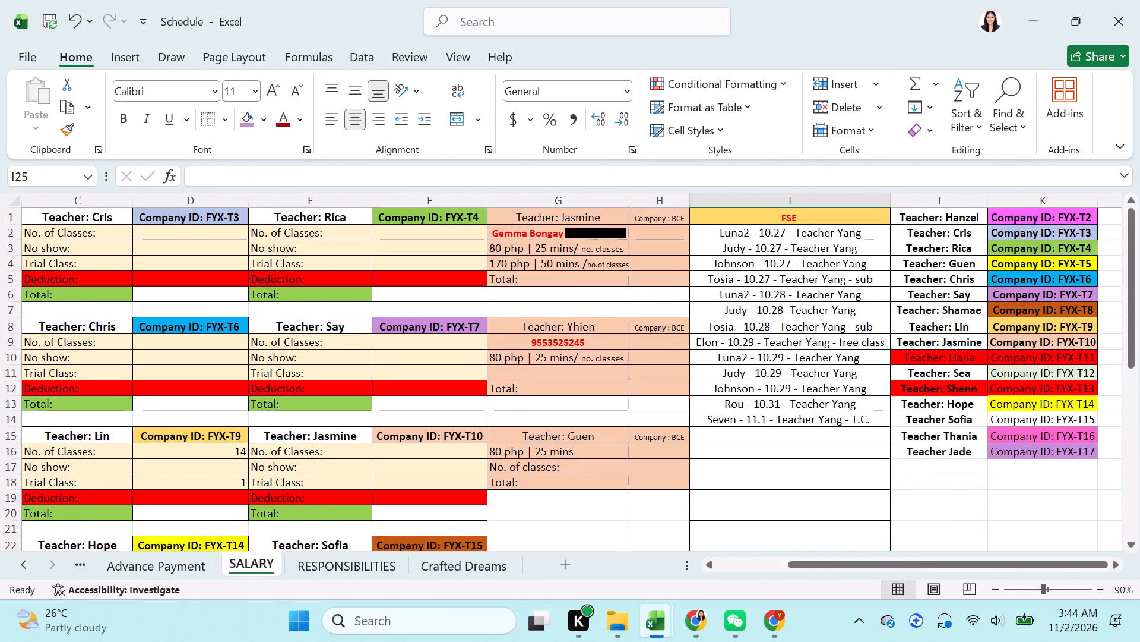
scroll(802, 449, "down", 3)
scroll(802, 449, "up", 3)
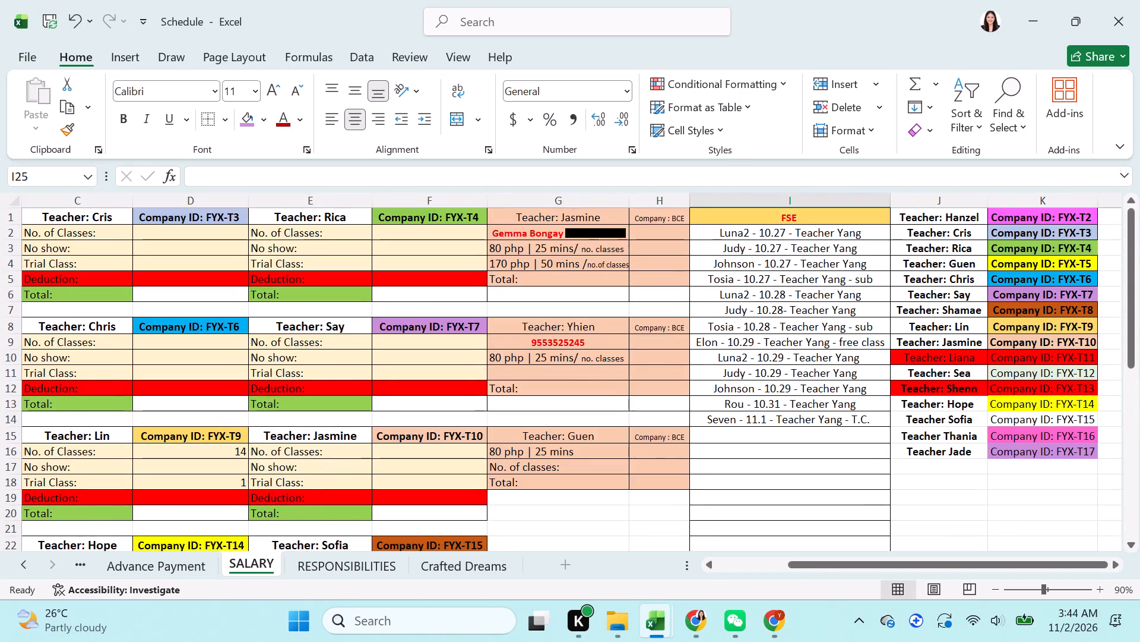
left_click_drag(815, 561, 736, 554)
scroll(275, 427, "down", 6)
scroll(275, 427, "up", 2)
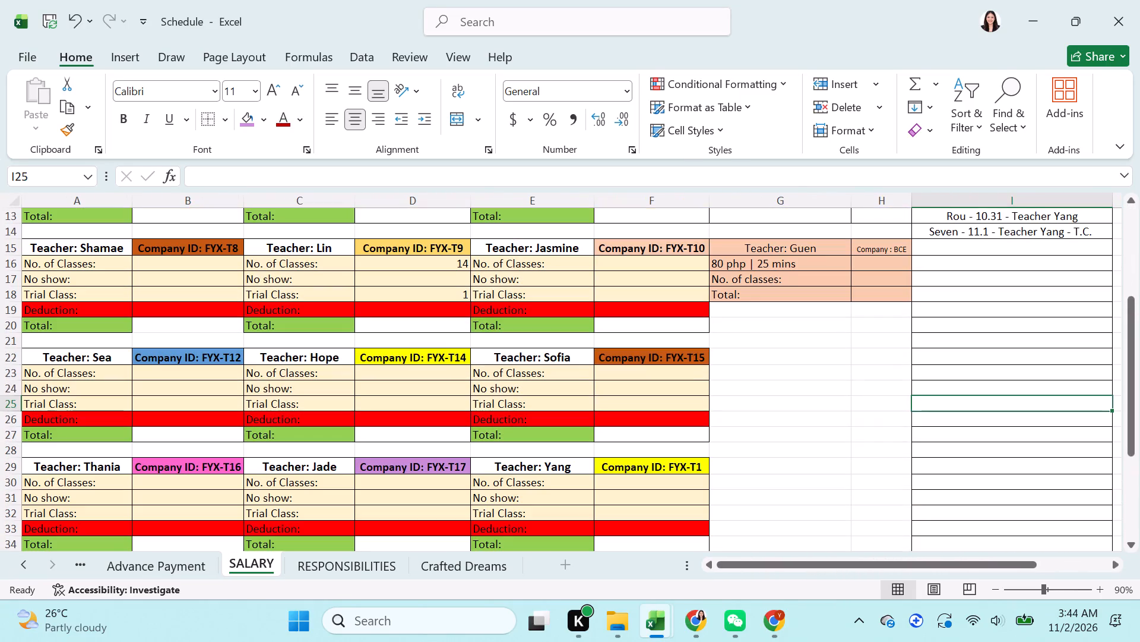
Save the Schedule workbook.
key("ctrl+s")
key("ctrl+s")
scroll(838, 429, "up", 4)
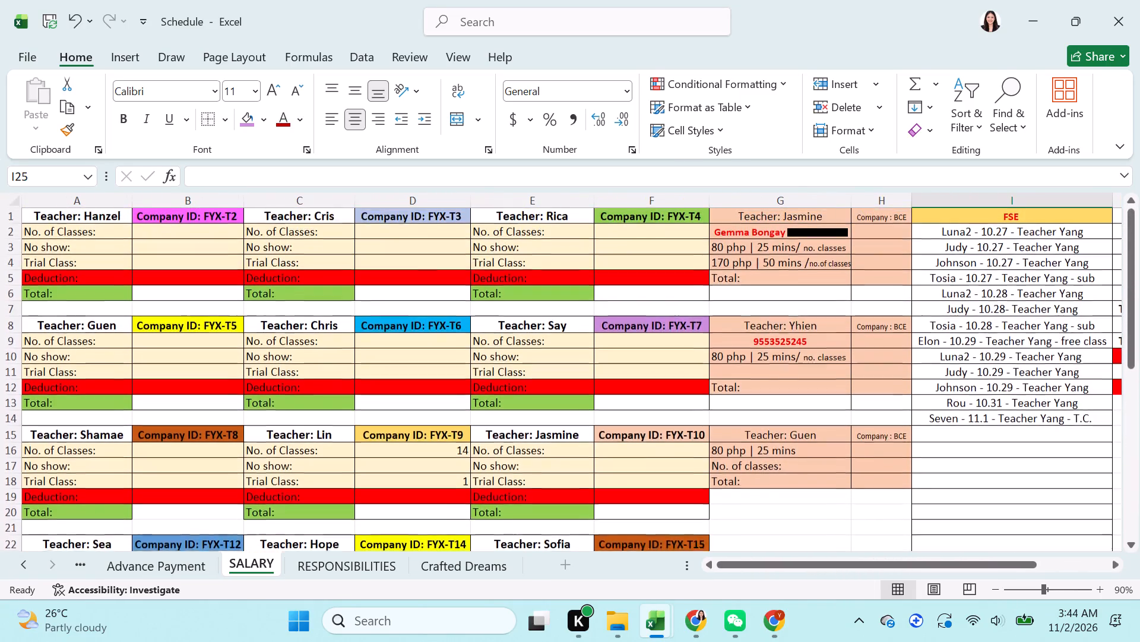
Switch to the FILIPINO STAR ENGLISH TEACHERS DAILY CHECKLIST workbook.
left_click(703, 536)
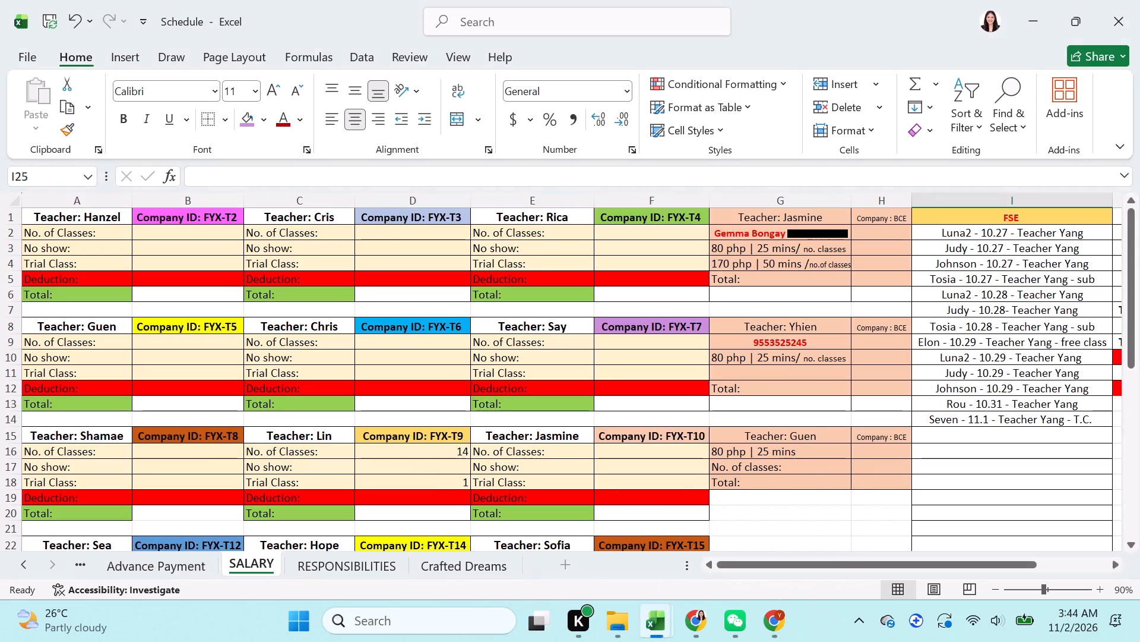
left_click(553, 539)
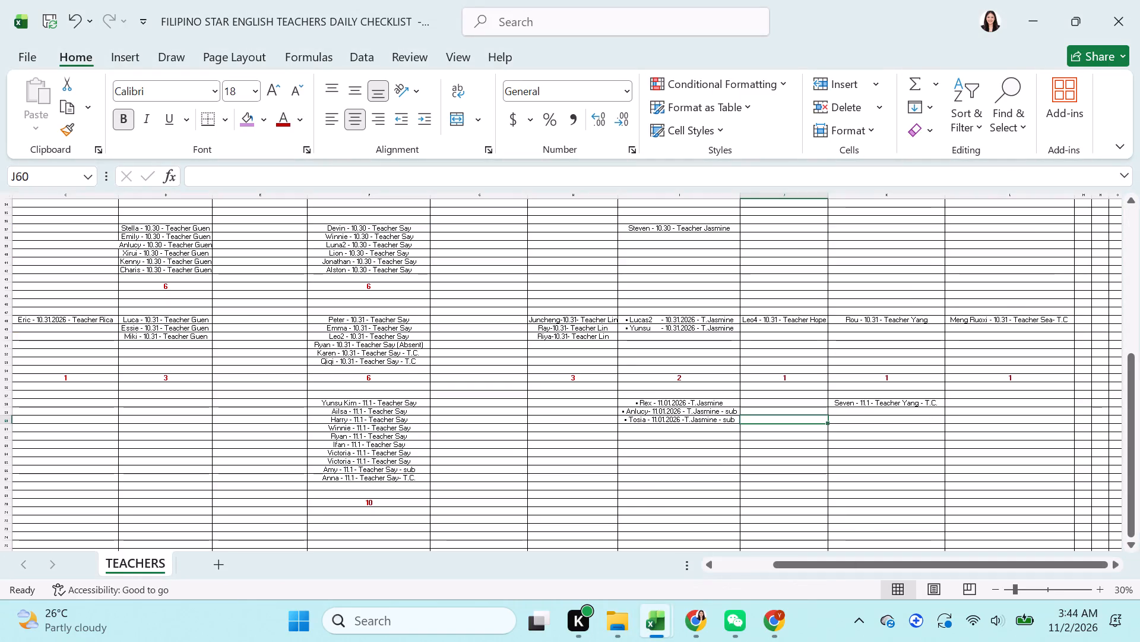
Review the daily class entries and totals on the TEACHERS sheet, from the latest dates back to 10.27 Tuesday.
scroll(362, 499, "down", 2)
scroll(362, 499, "up", 1)
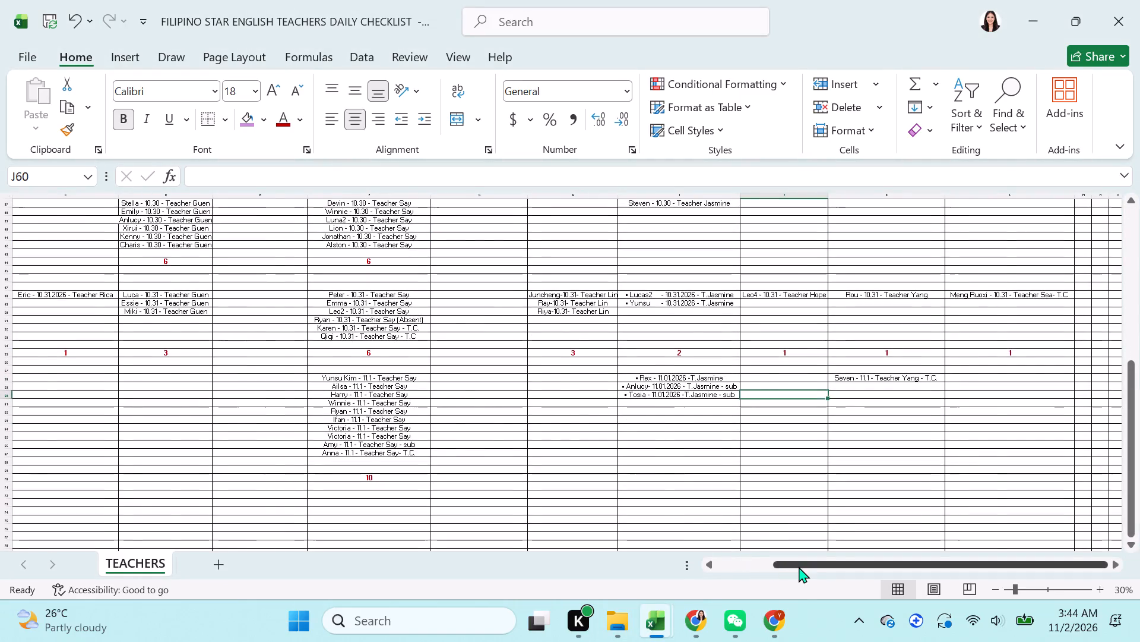
left_click_drag(799, 567, 709, 559)
scroll(280, 421, "up", 6)
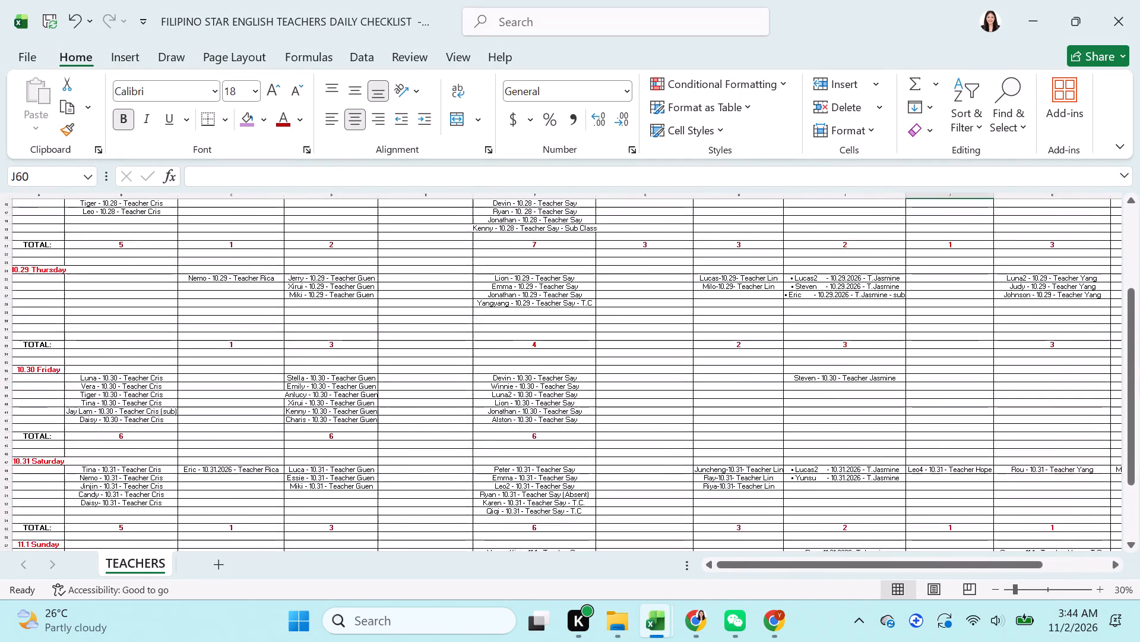
scroll(280, 421, "up", 10)
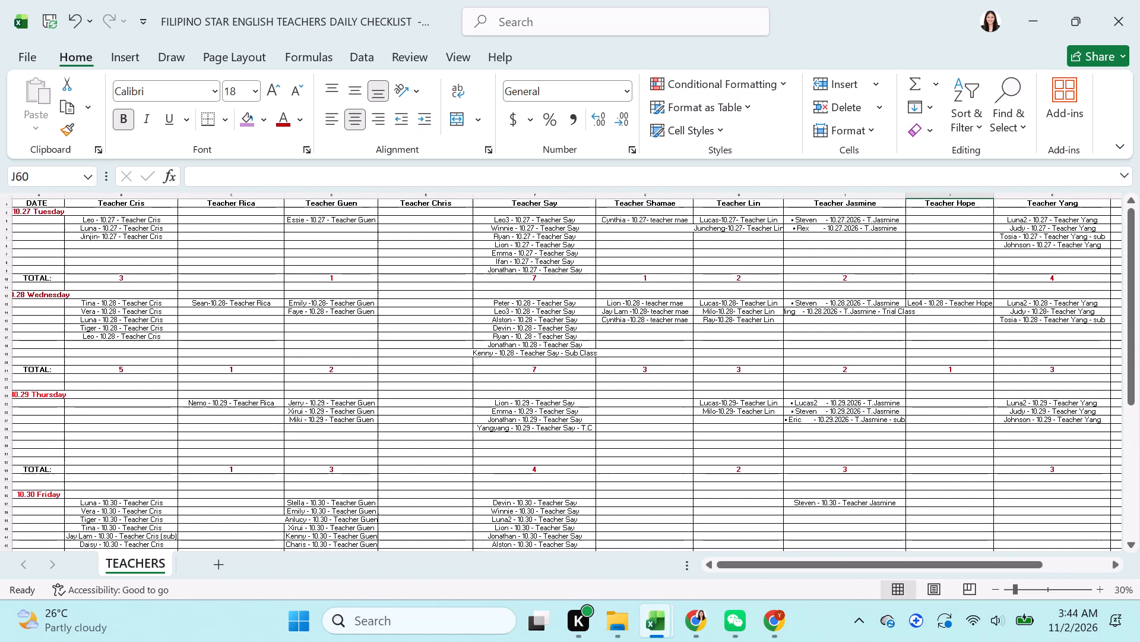
scroll(280, 421, "up", 2)
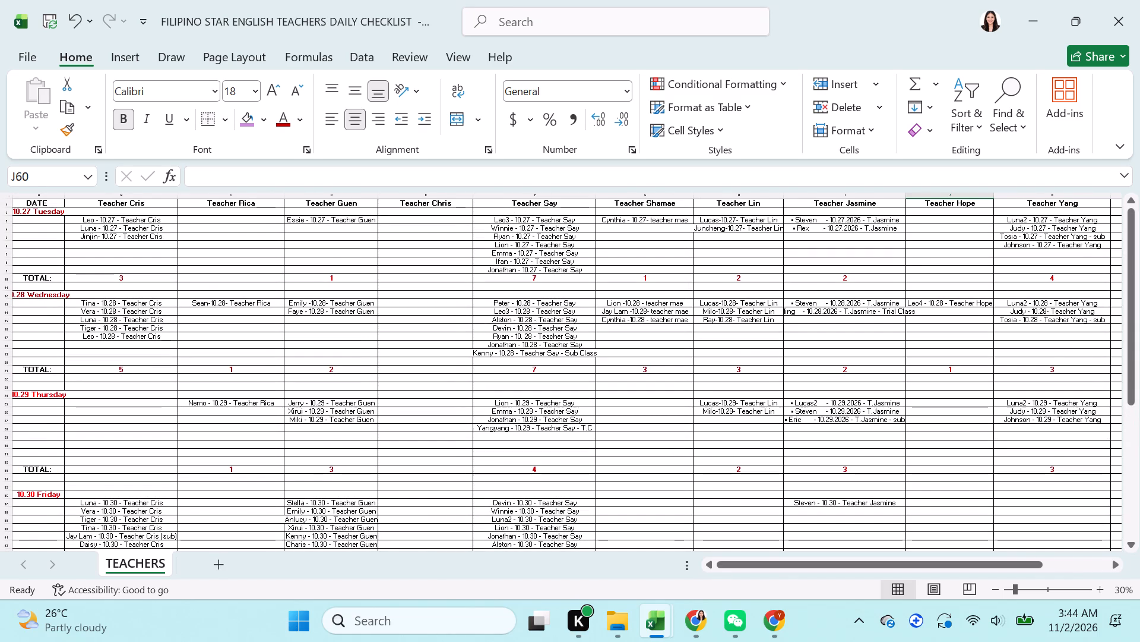
Open the FILIPINO STAR ENGLISH CLASSES - WEEKLY SUMMARY workbook from the Documents folder.
left_click(610, 620)
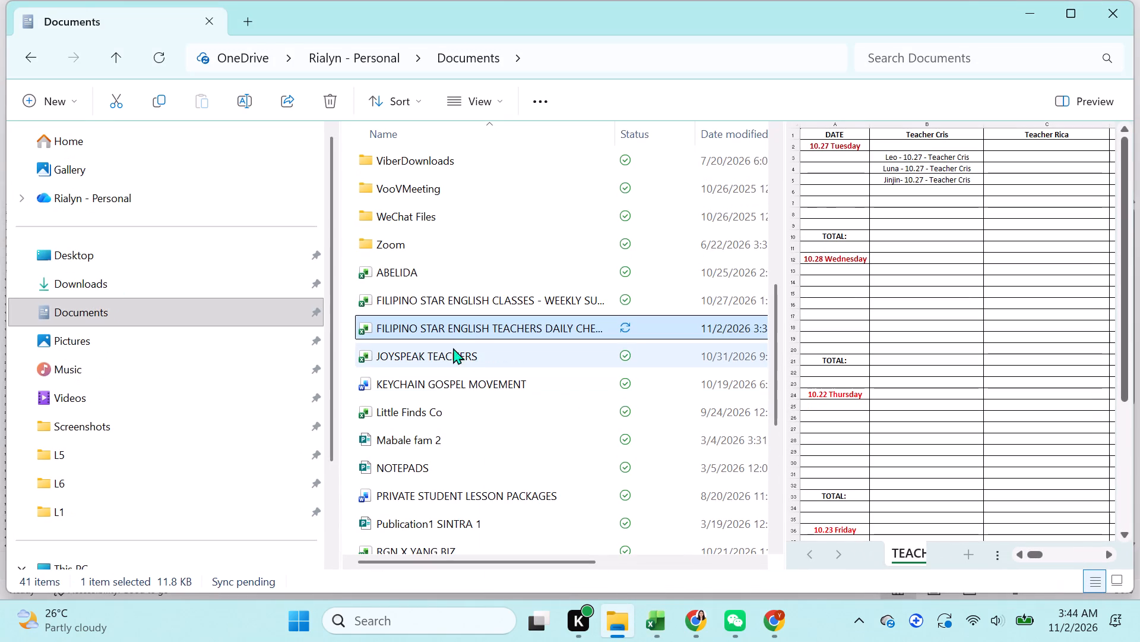
double_click(465, 303)
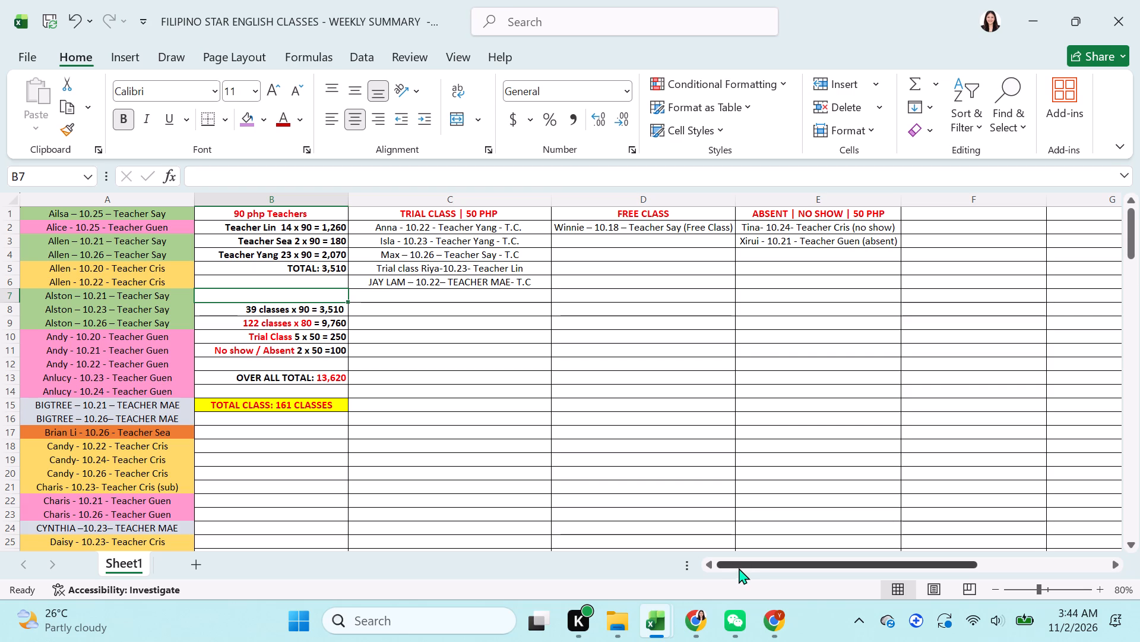
Move the FREE CLASS heading and its entry from D1:D2 to C9, below the trial class list.
left_click_drag(739, 569, 723, 563)
left_click_drag(641, 216, 646, 222)
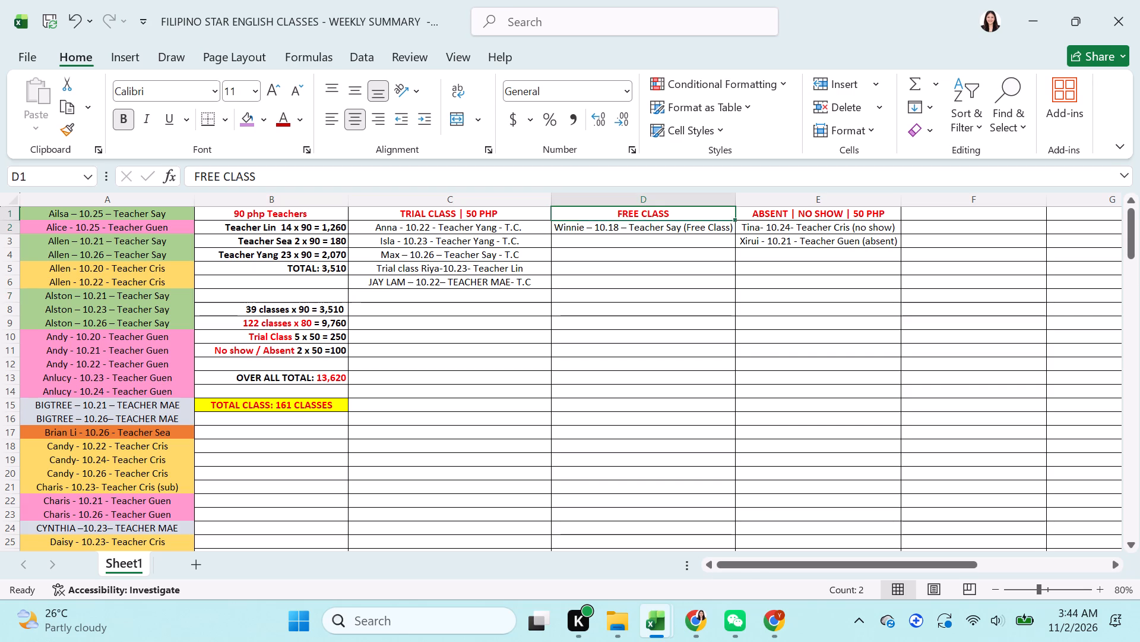
left_click_drag(646, 222, 648, 227)
key("ctrl+x")
left_click(440, 328)
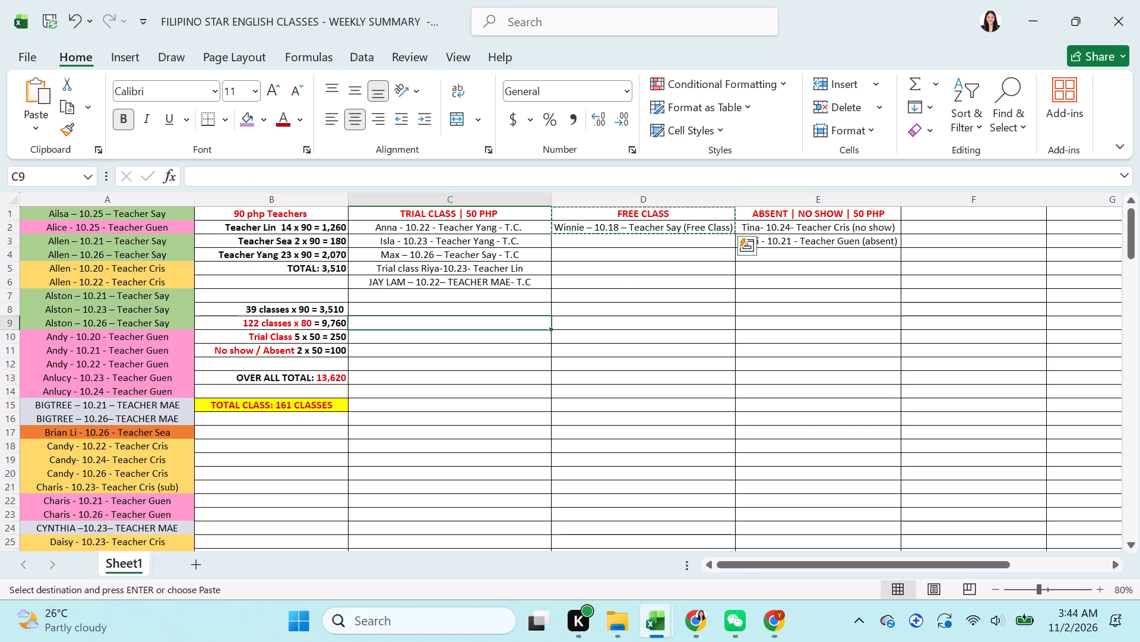
key("ctrl+v")
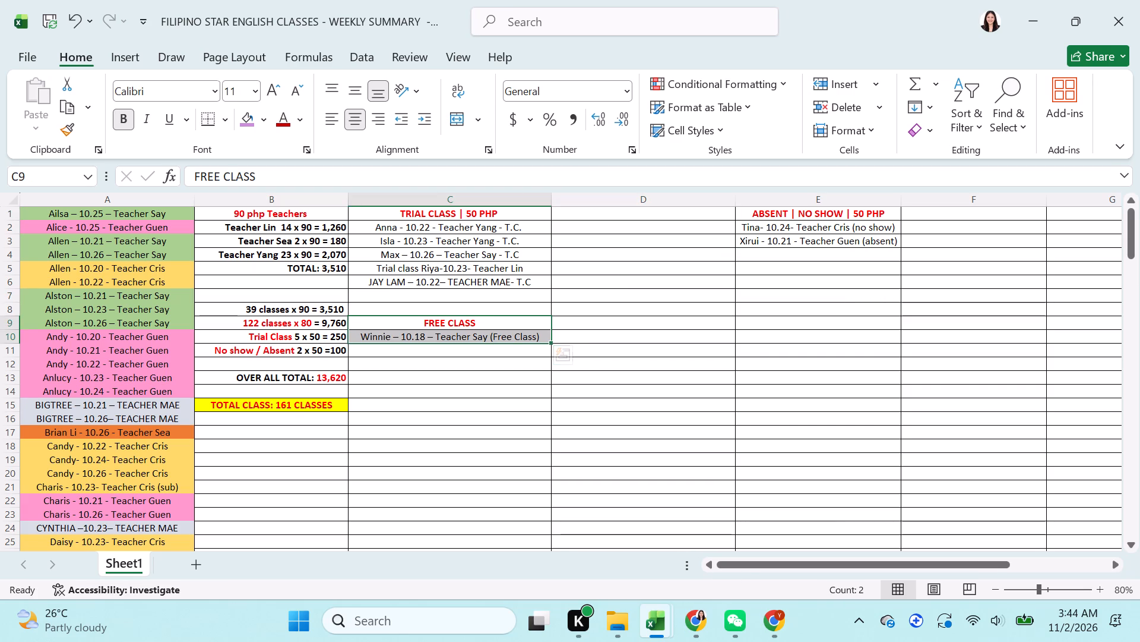
Move the ABSENT | NO SHOW | 50 PHP block from E1:E3 to C16, below the free class block.
left_click_drag(816, 213, 821, 237)
key("ctrl+x")
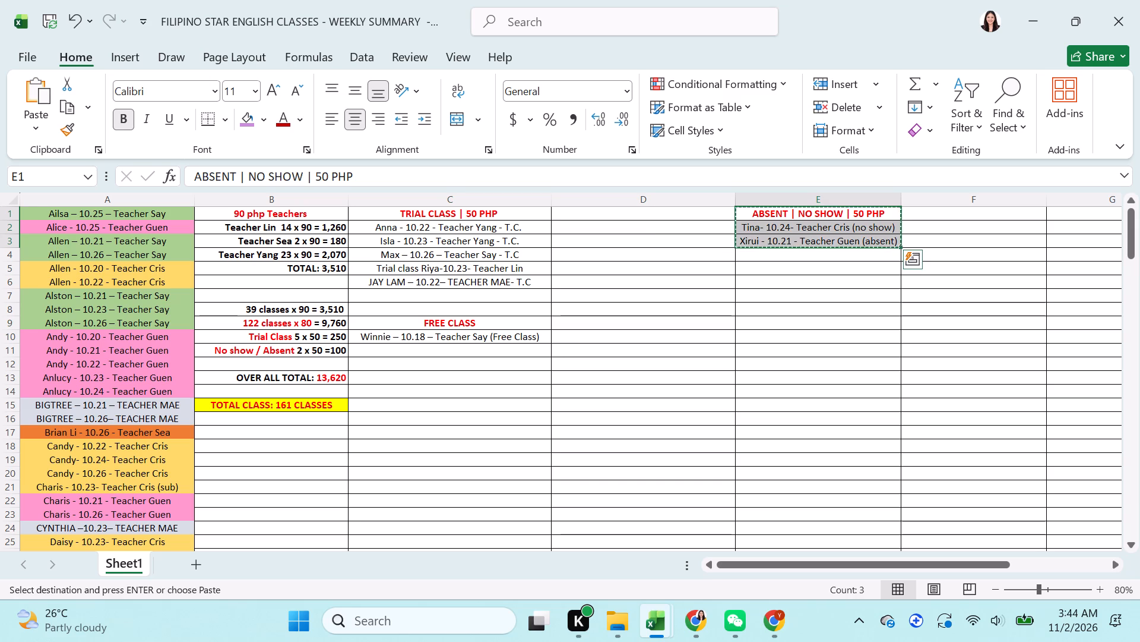
left_click(413, 426)
left_click(408, 414)
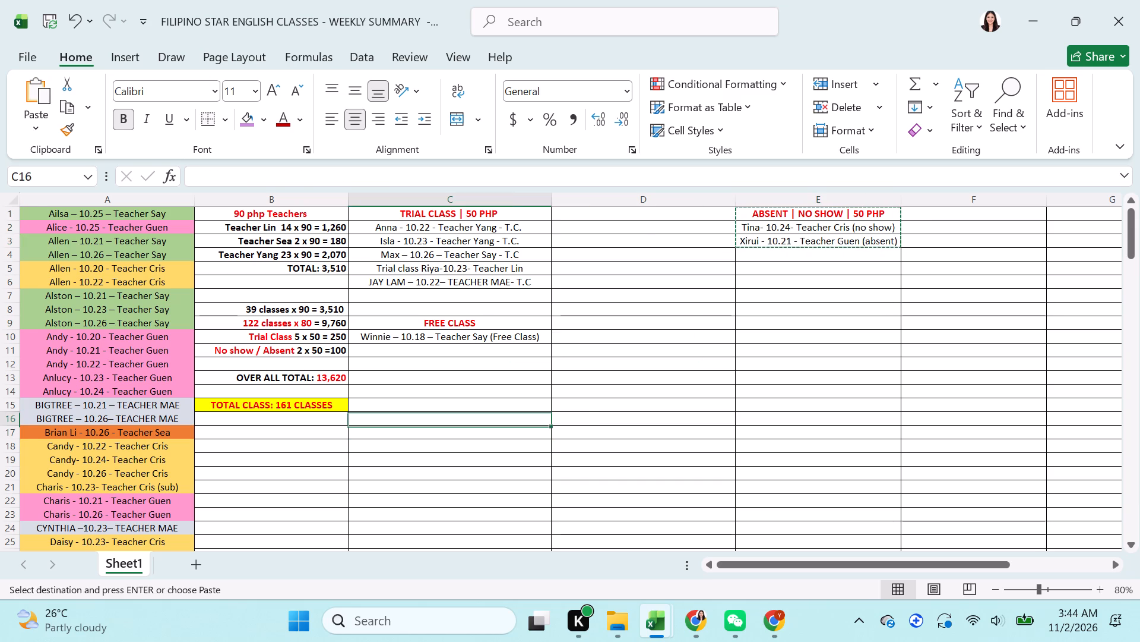
key("ctrl+v")
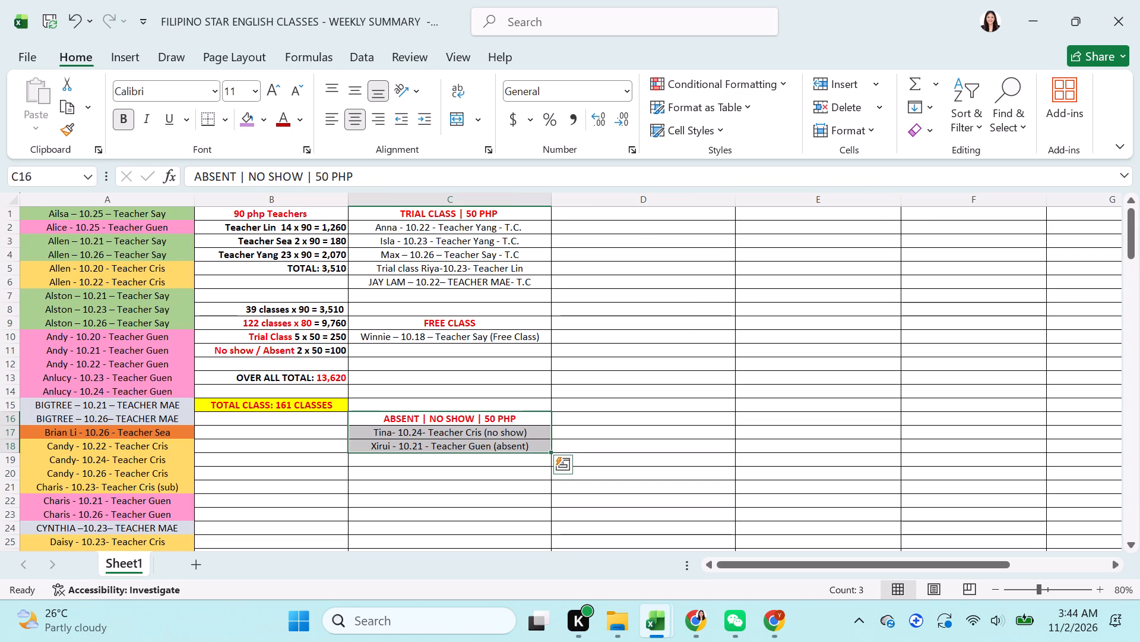
Move the class computation and totals block from B8:B15 to D11:D18.
left_click_drag(288, 307, 280, 405)
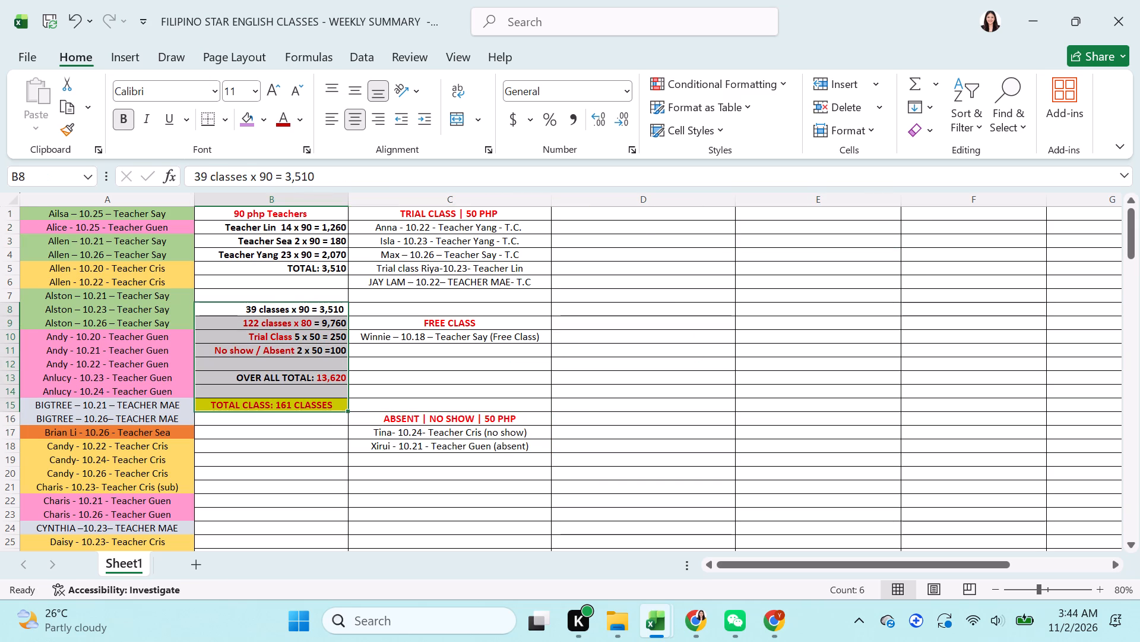
key("ctrl+x")
left_click(265, 430)
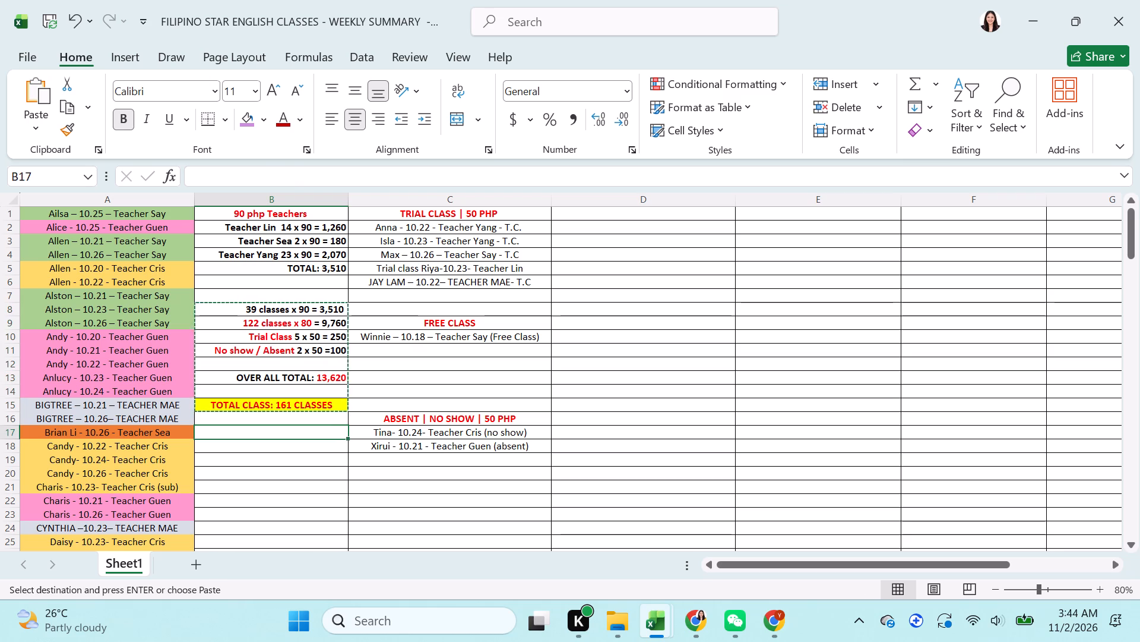
left_click(629, 357)
key("ctrl+v")
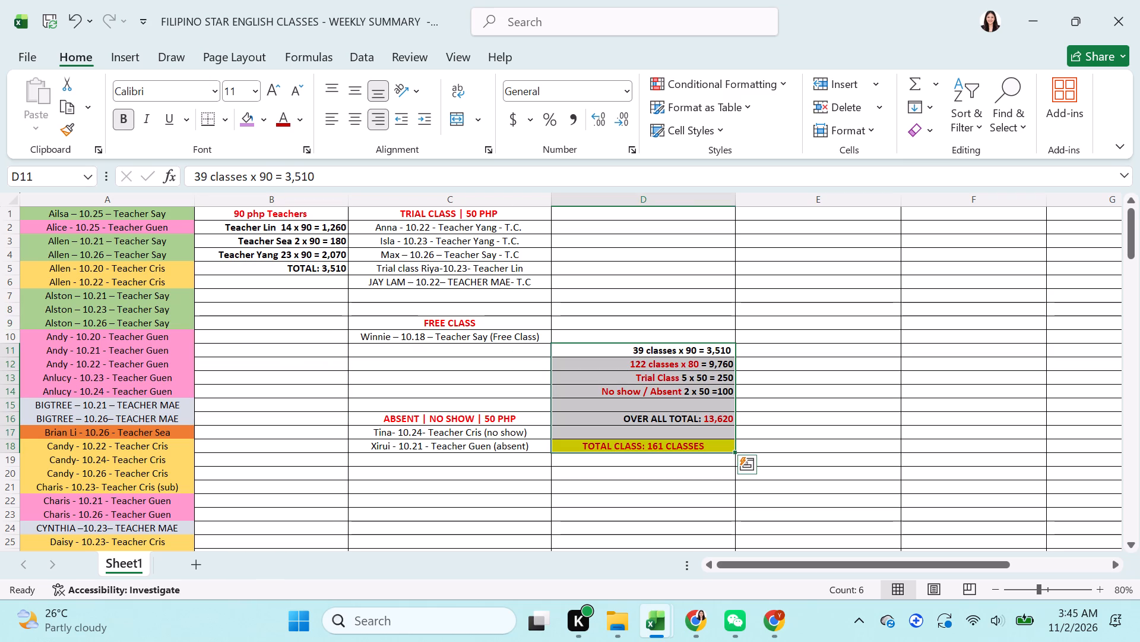
Move the class computation and totals block from D11:D18 back to column B, starting at B11.
left_click(247, 360)
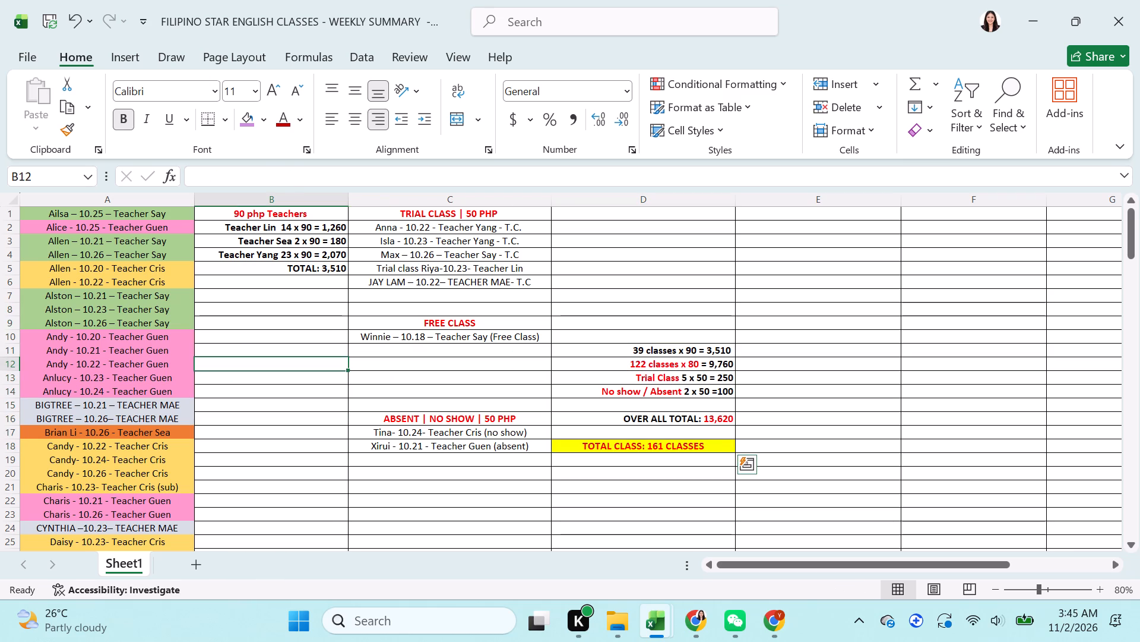
key("ctrl+v")
left_click_drag(611, 351, 648, 443)
key("ctrl+x")
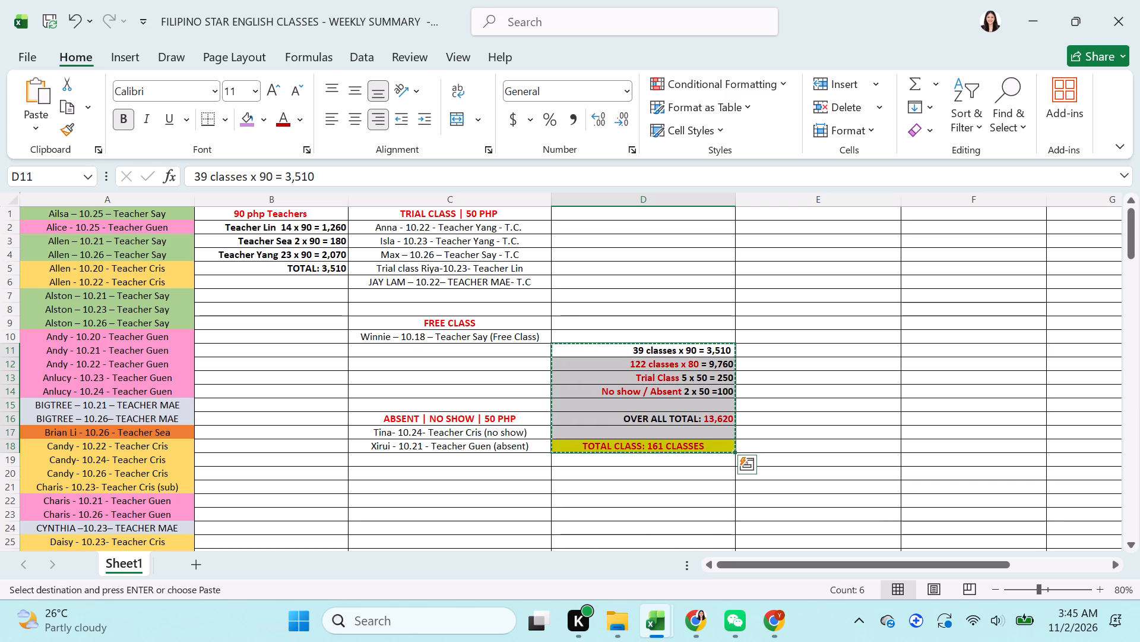
left_click(239, 354)
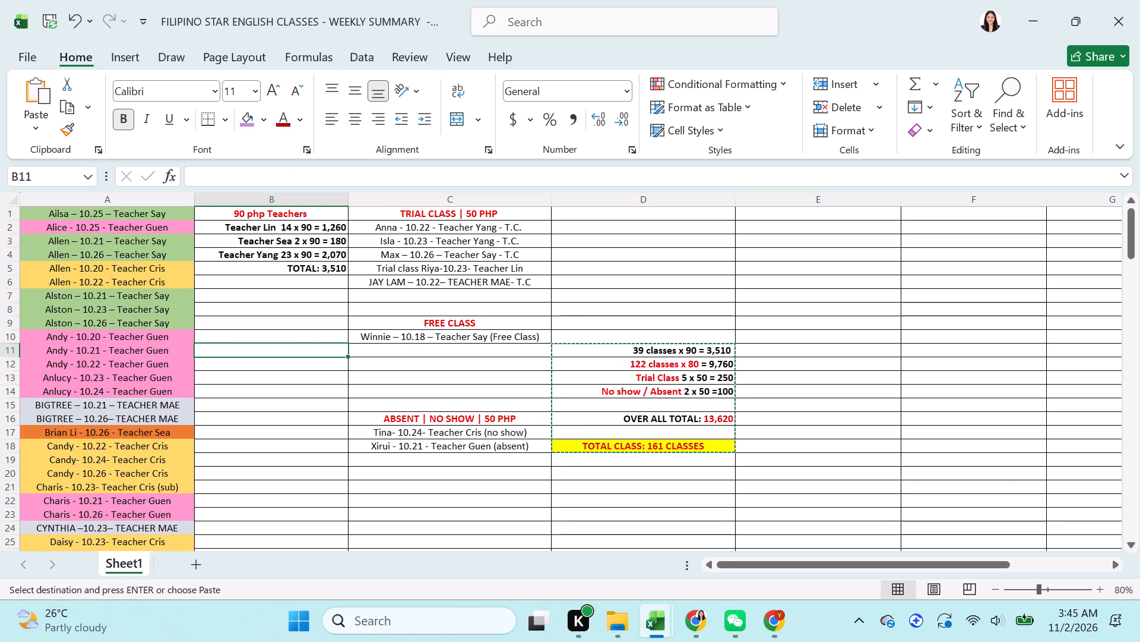
key("ctrl+v")
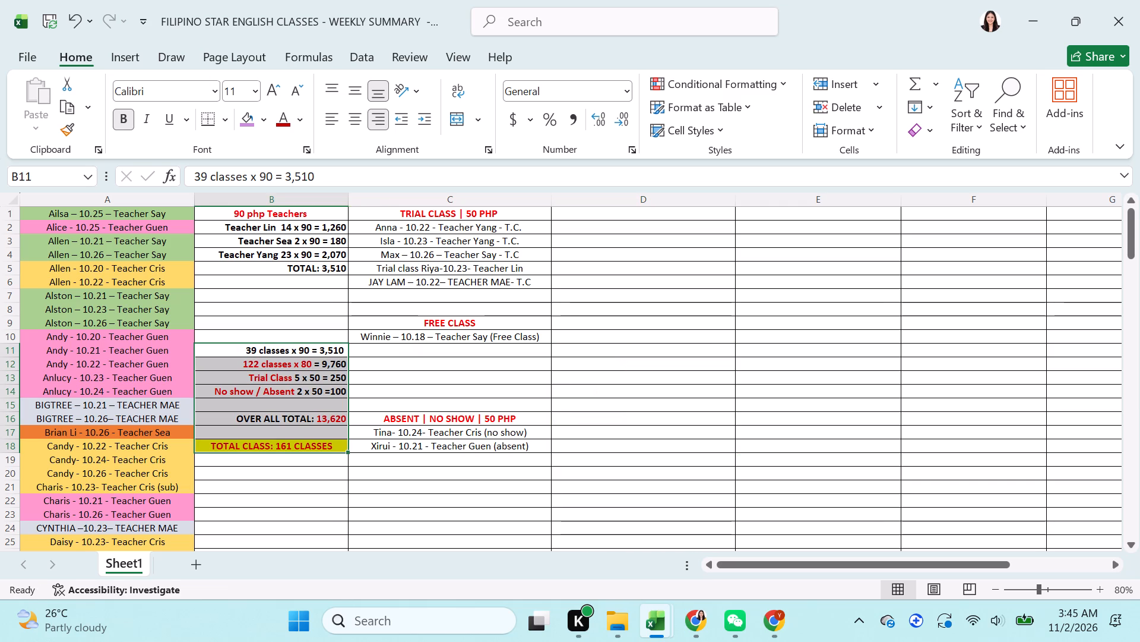
Delete the blank cells C13:C15 and shift the cells up so the ABSENT | NO SHOW block starts at C13.
left_click_drag(441, 376, 446, 399)
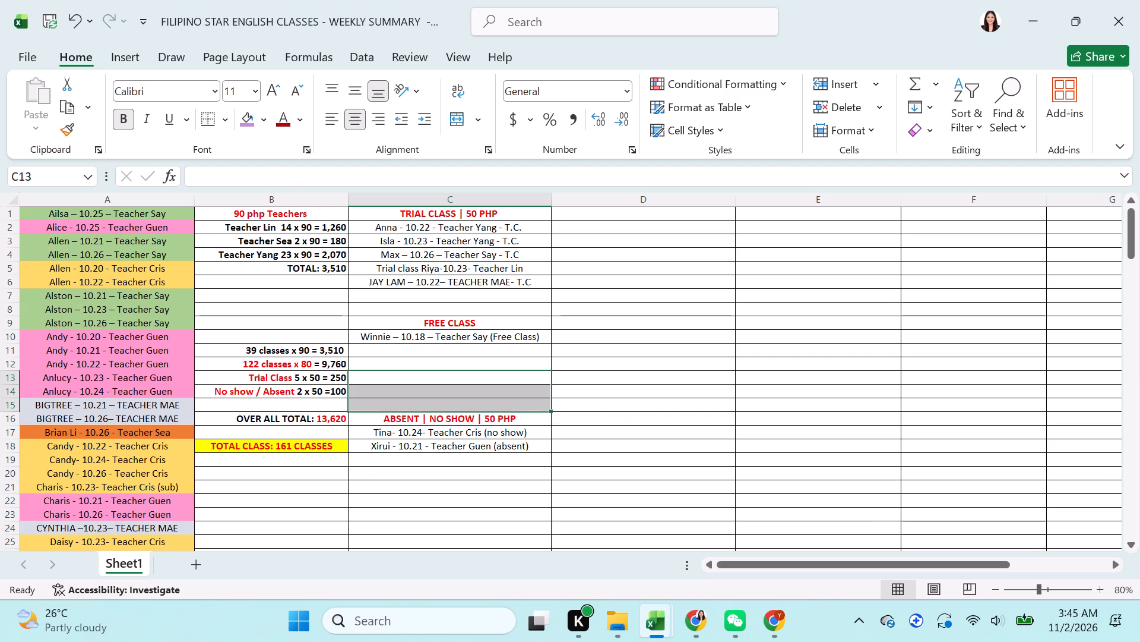
right_click(448, 364)
left_click(404, 385)
left_click_drag(403, 375, 403, 374)
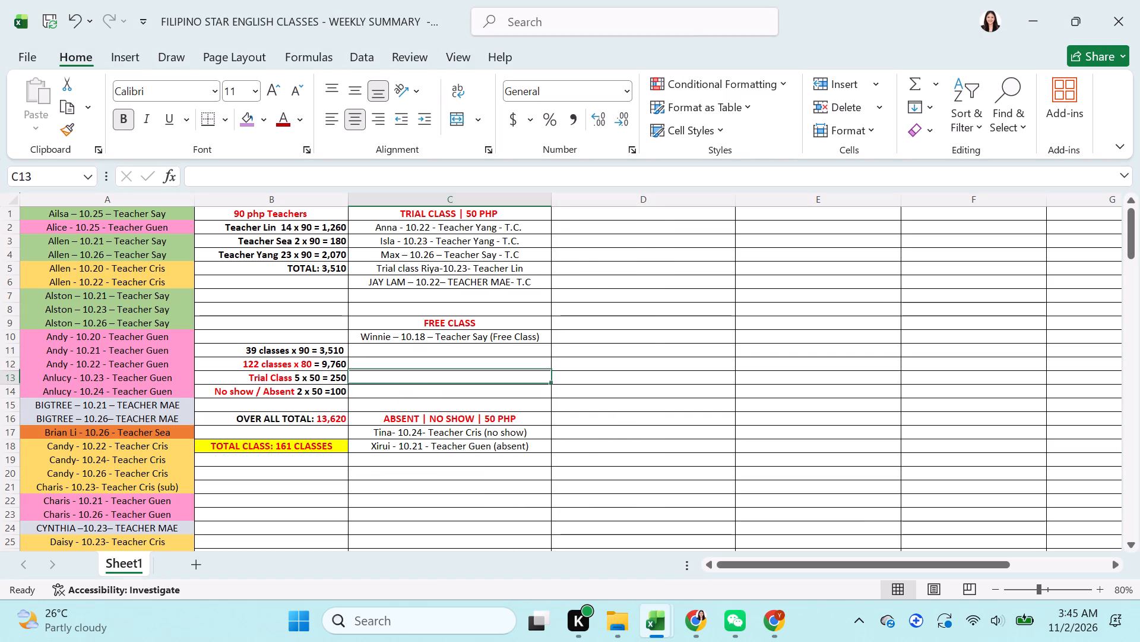
left_click_drag(403, 374, 408, 402)
right_click(408, 402)
left_click(477, 288)
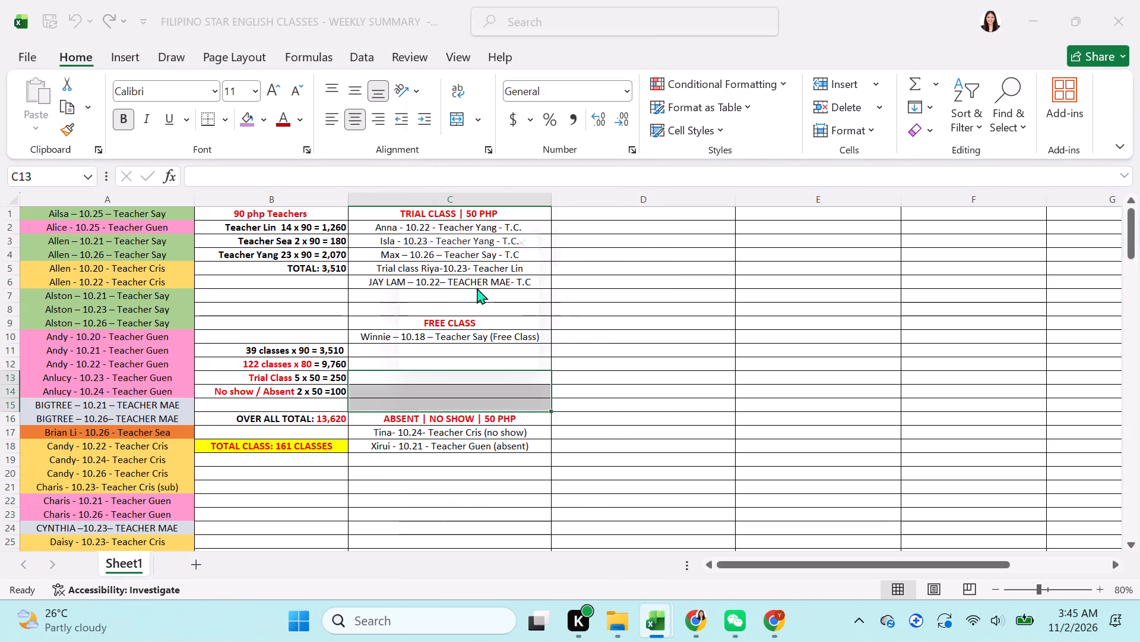
left_click(444, 305)
left_click(449, 373)
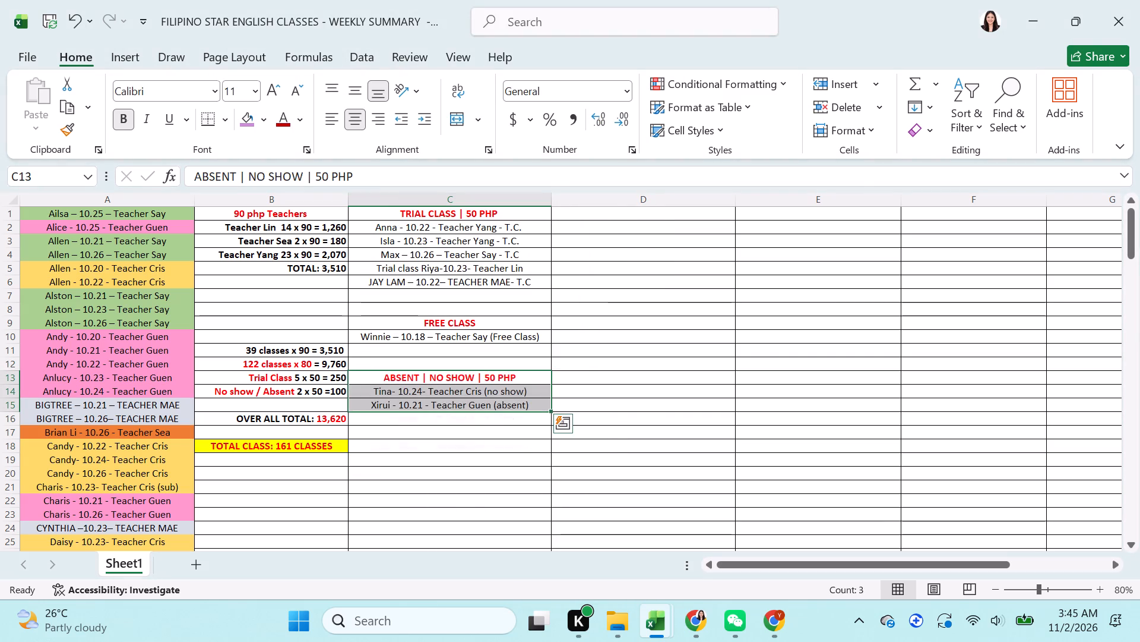
Save the weekly summary workbook with its rearranged blocks.
left_click(652, 352)
key("ctrl+s")
left_click_drag(460, 323, 460, 332)
left_click(633, 306)
key("ctrl+s")
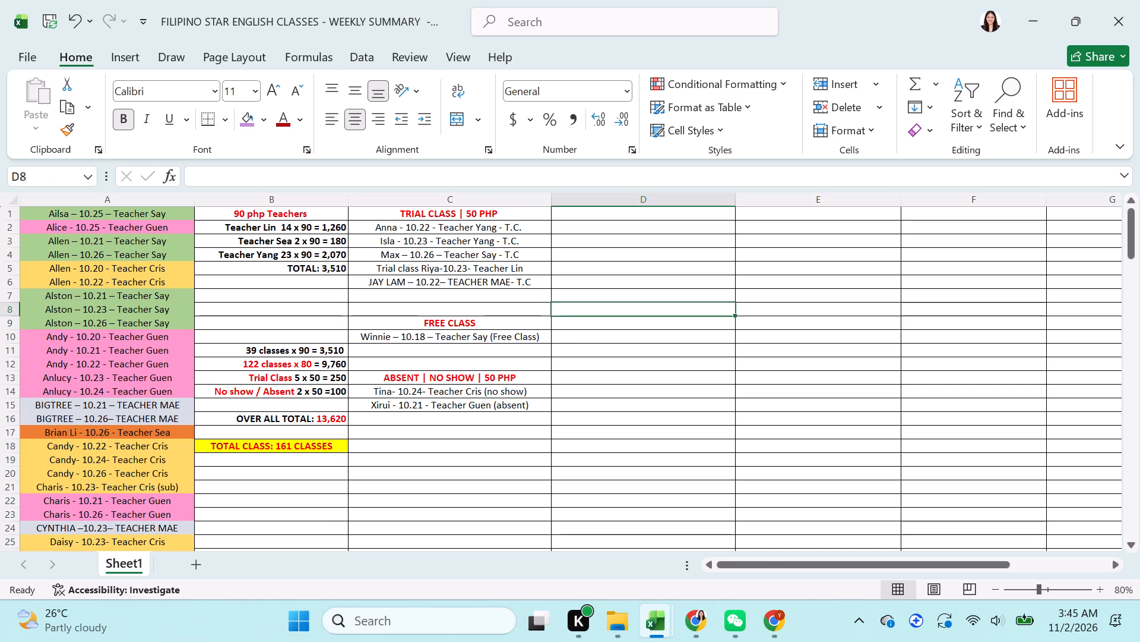
Clear the contents of the whole column A, which holds the weekly class list.
left_click_drag(761, 562, 761, 562)
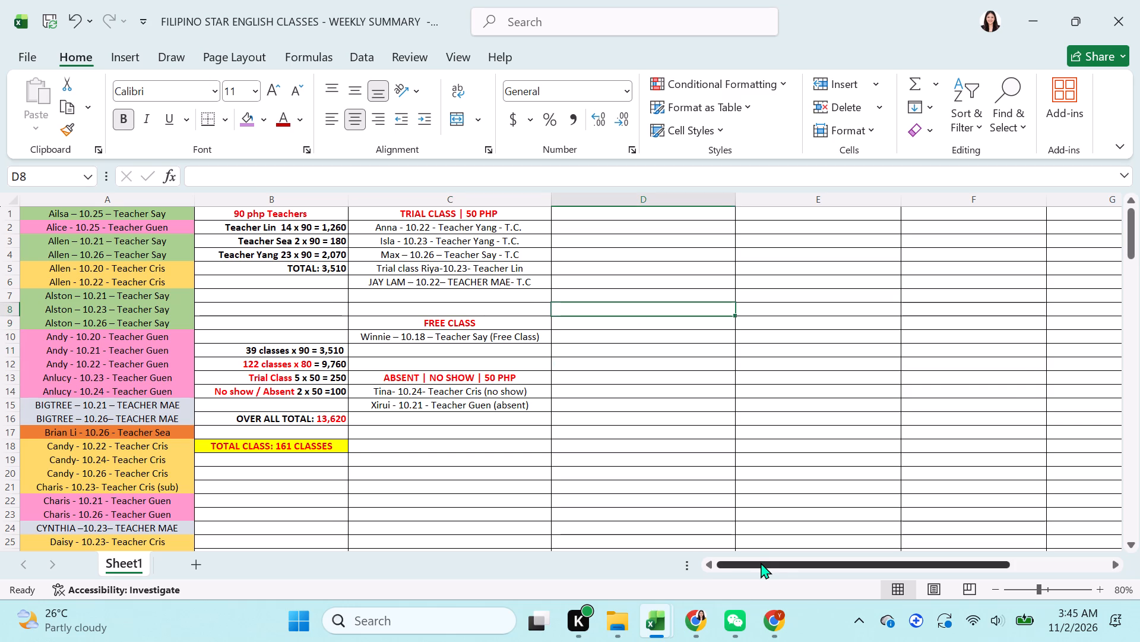
left_click_drag(761, 562, 813, 559)
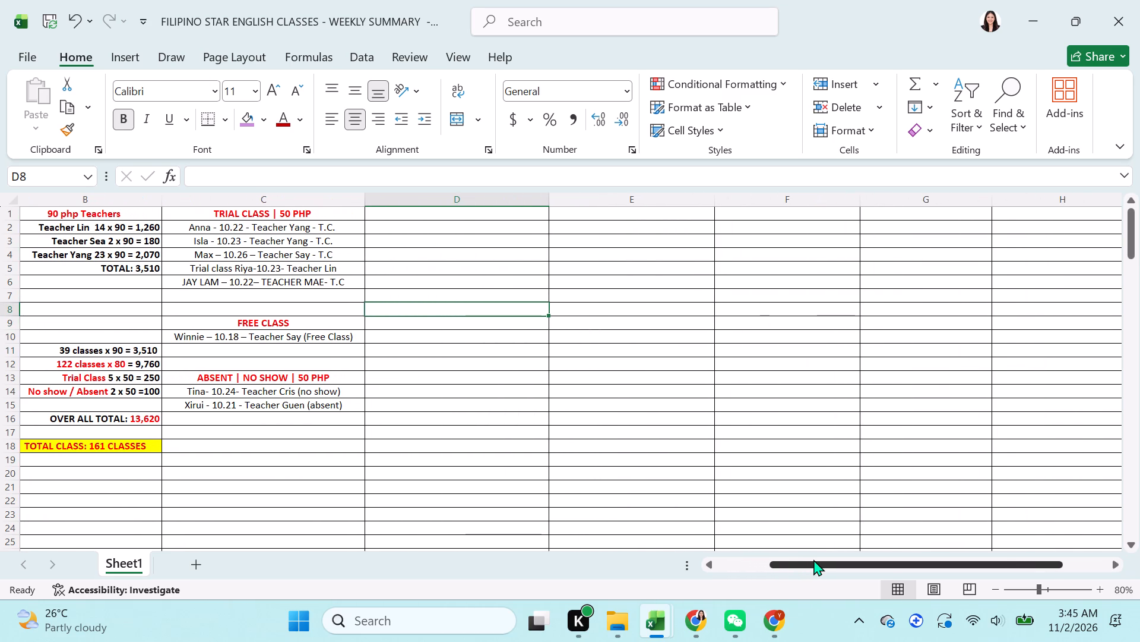
left_click_drag(813, 559, 736, 559)
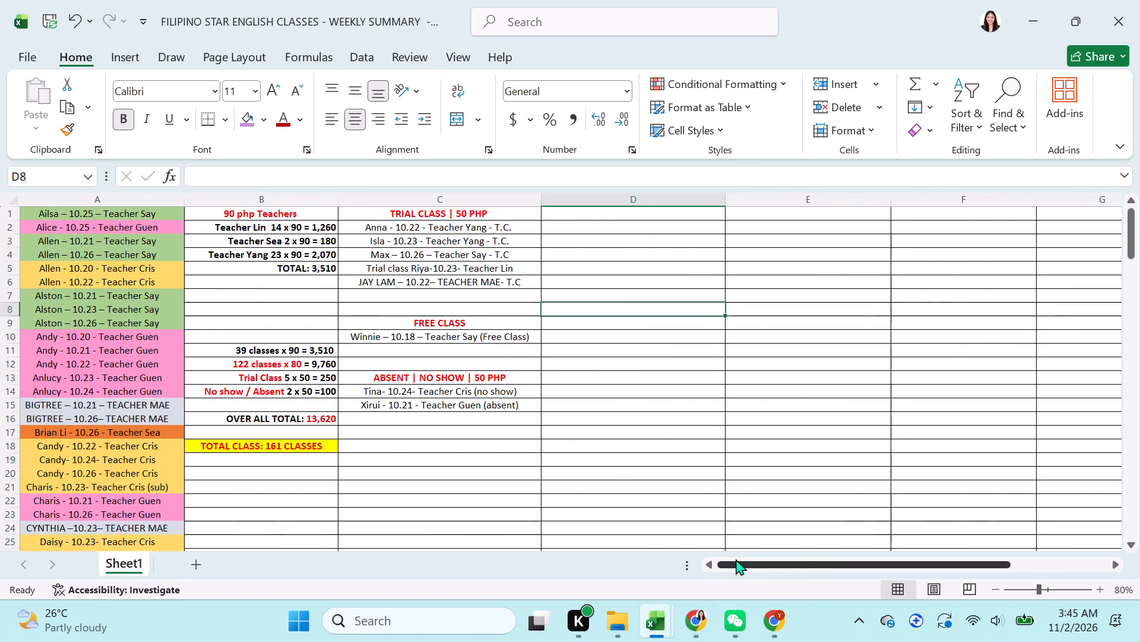
left_click_drag(736, 559, 733, 559)
scroll(142, 379, "up", 2)
left_click(113, 217)
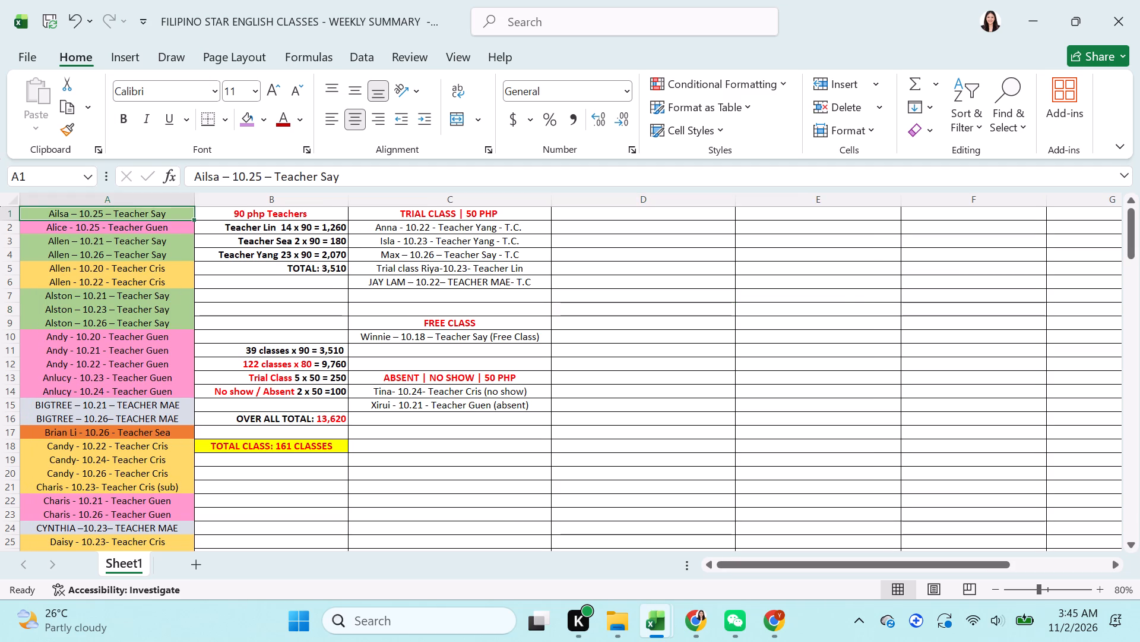
left_click(113, 196)
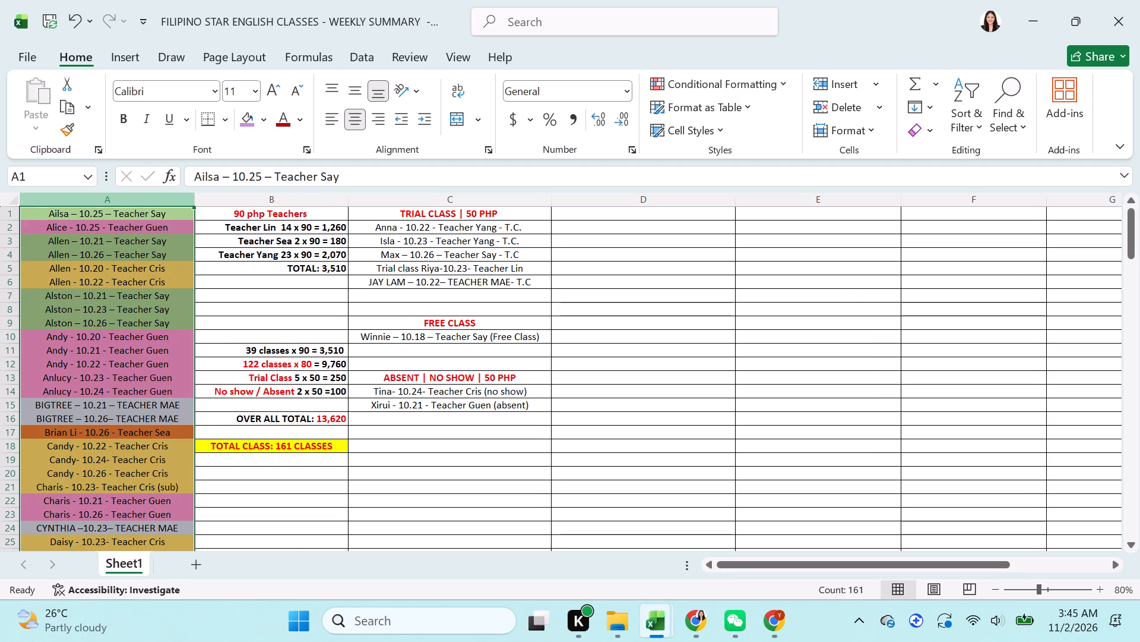
right_click(92, 241)
left_click(158, 468)
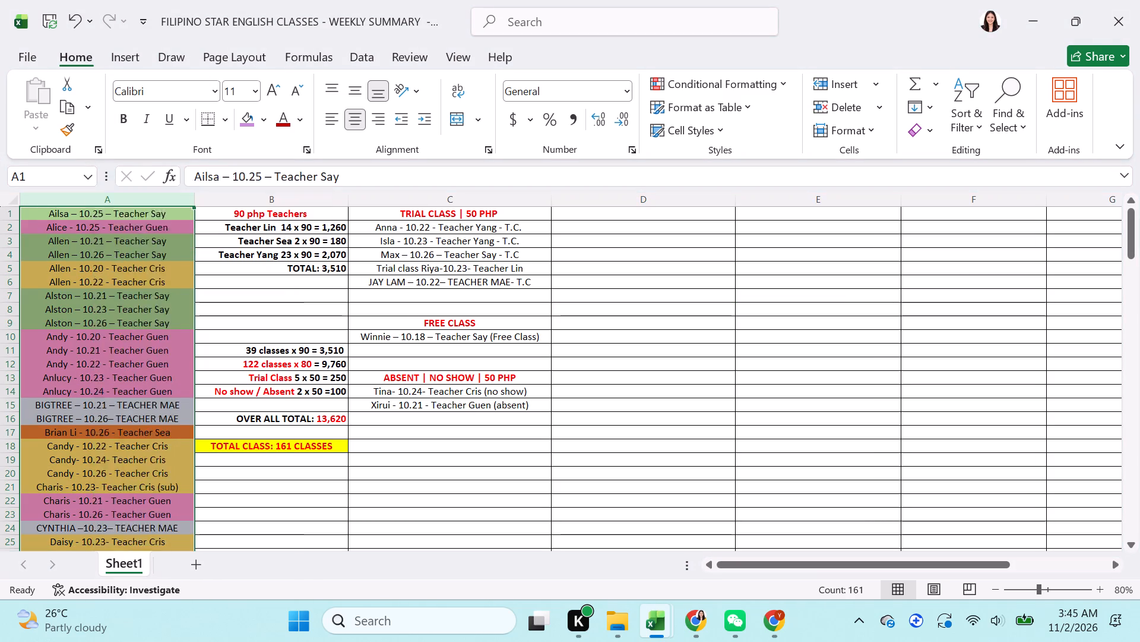
Remove the fill colors from column A and save the weekly summary workbook.
left_click(271, 121)
left_click(261, 122)
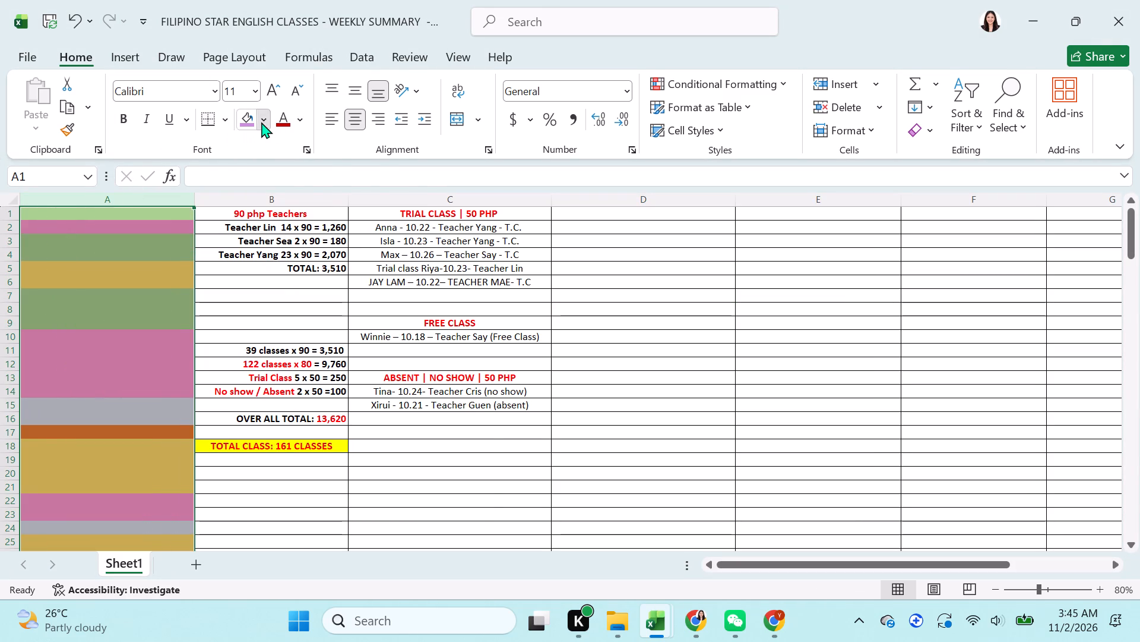
left_click(290, 474)
left_click(270, 399)
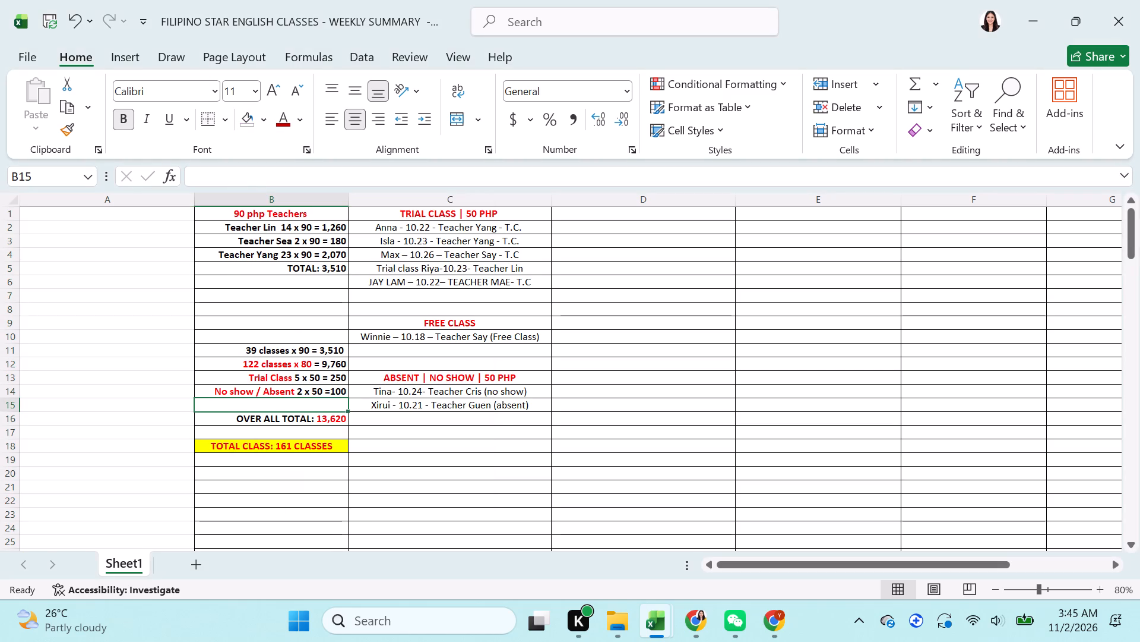
key("ctrl+s")
key("ctrl+s")
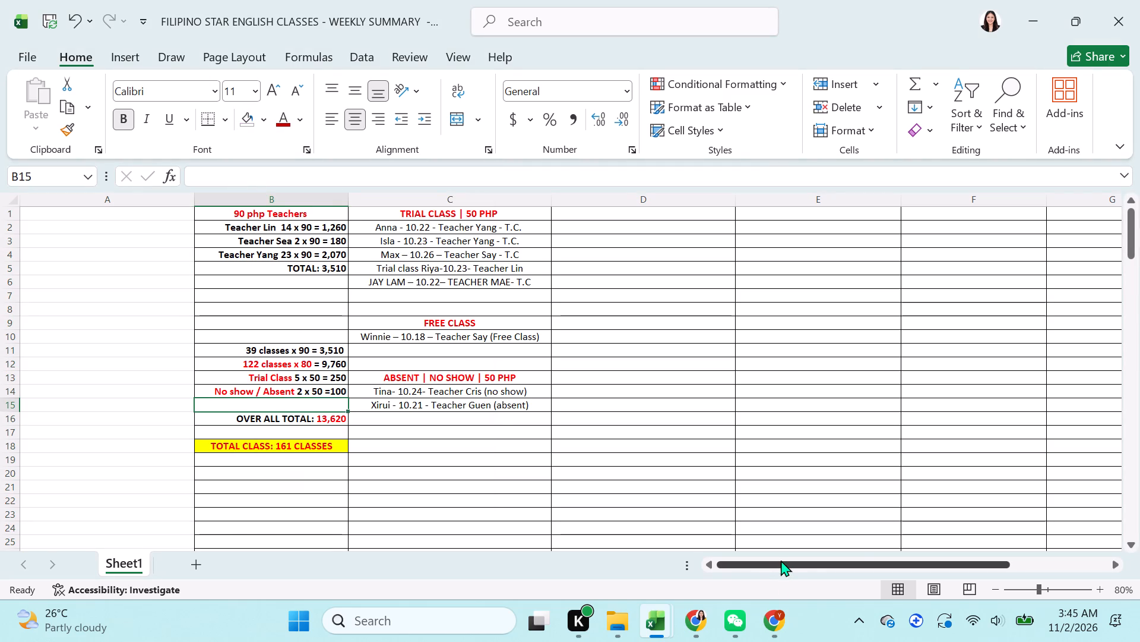
Switch back to the FILIPINO STAR ENGLISH TEACHERS DAILY CHECKLIST workbook.
left_click_drag(784, 562, 882, 550)
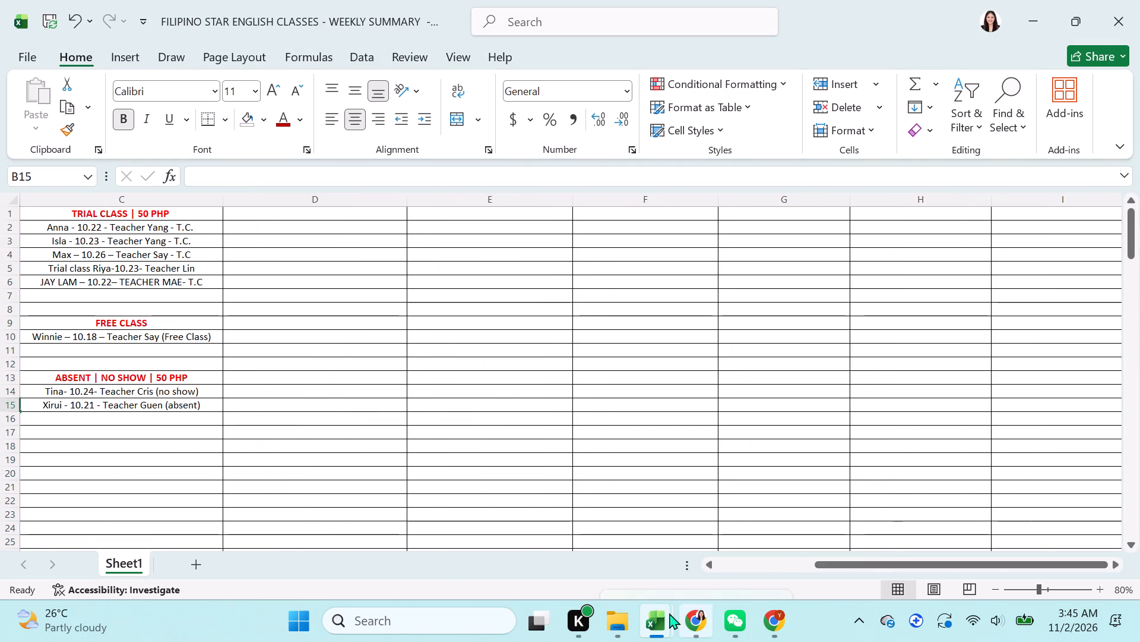
left_click(531, 539)
scroll(119, 287, "up", 3)
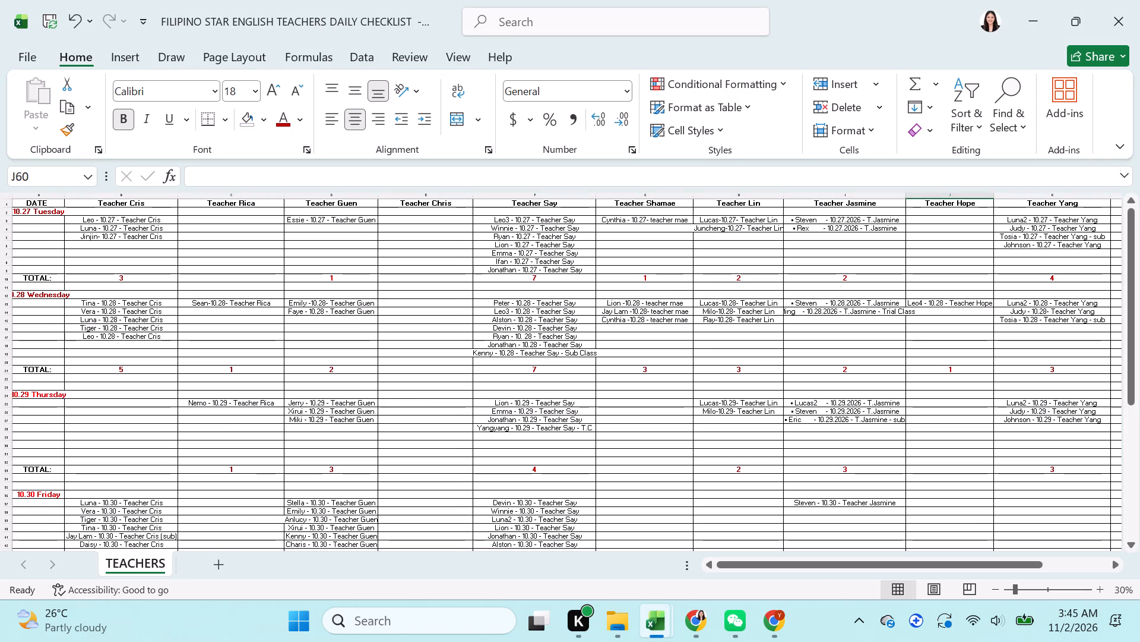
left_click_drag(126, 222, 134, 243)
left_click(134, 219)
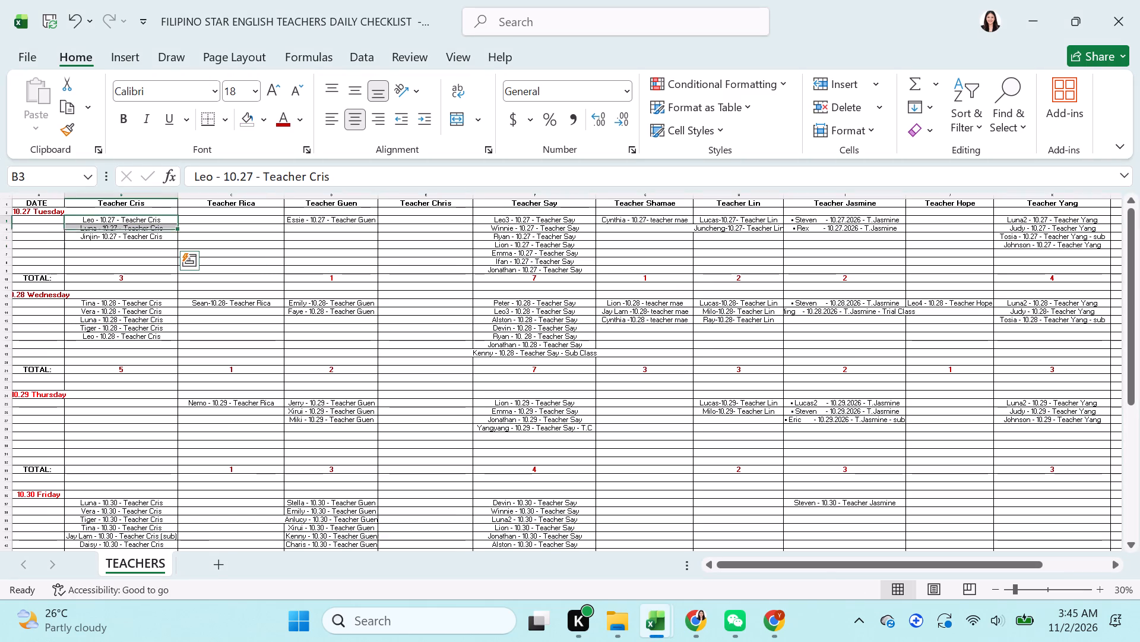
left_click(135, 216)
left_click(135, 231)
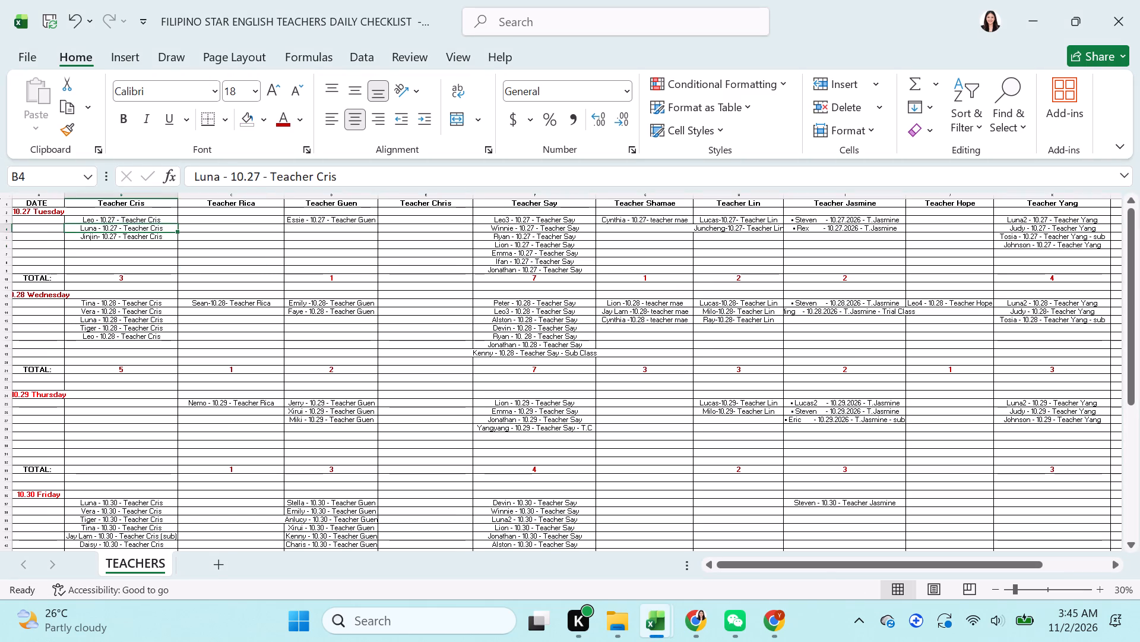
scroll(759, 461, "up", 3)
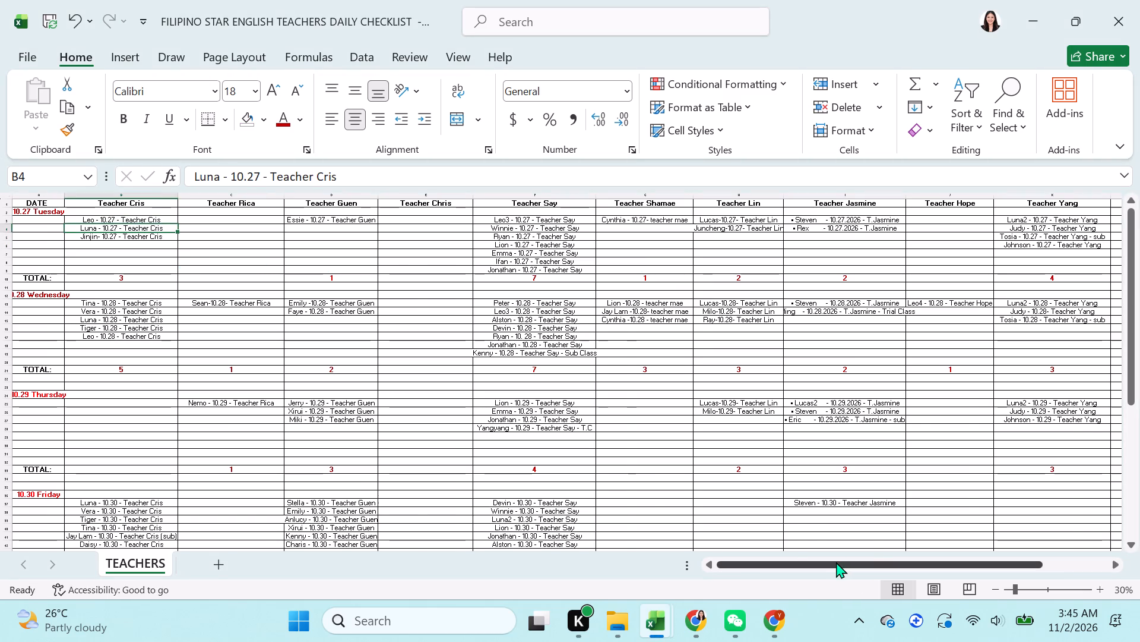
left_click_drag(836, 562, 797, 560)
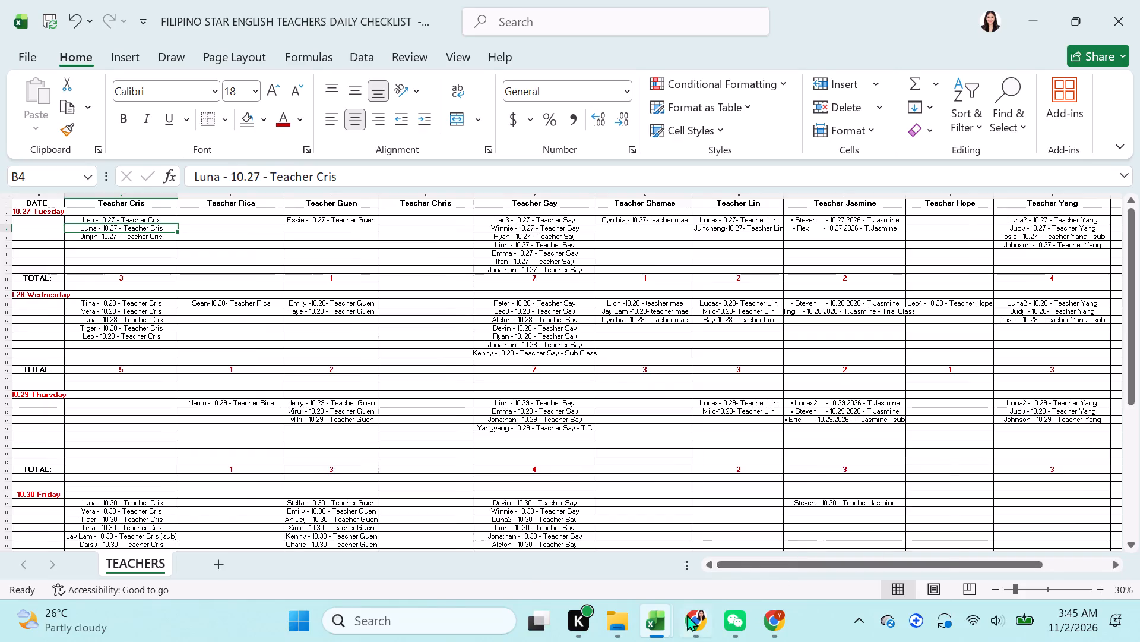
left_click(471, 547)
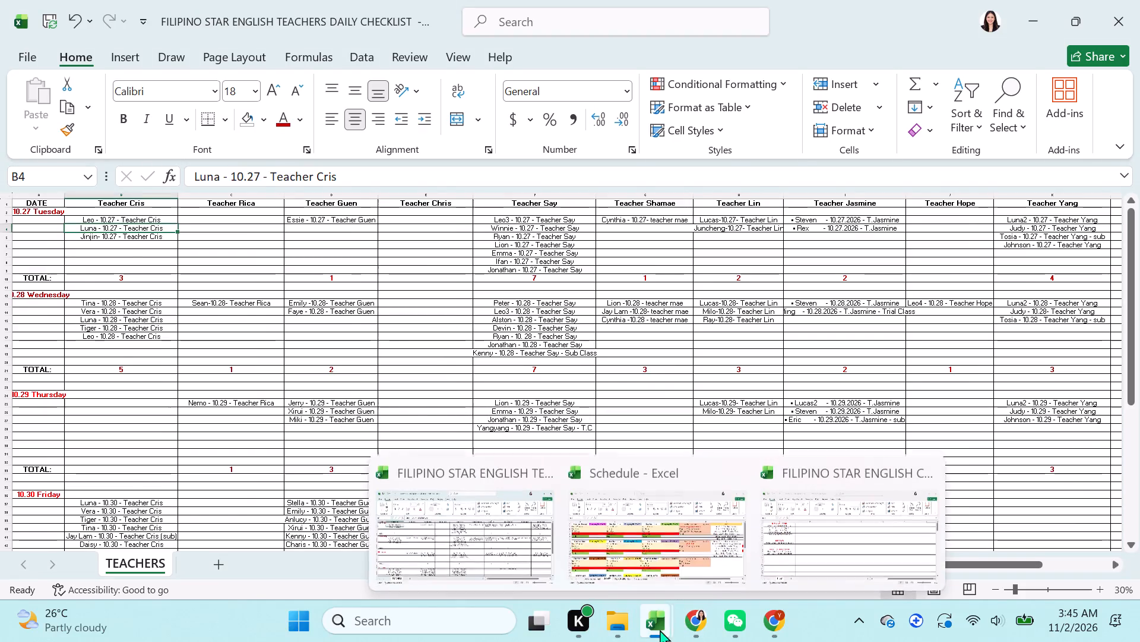
Move Teacher Yang's class entries from I2:I14 of the Schedule workbook's SALARY sheet to the weekly summary workbook, starting at D1.
left_click(673, 561)
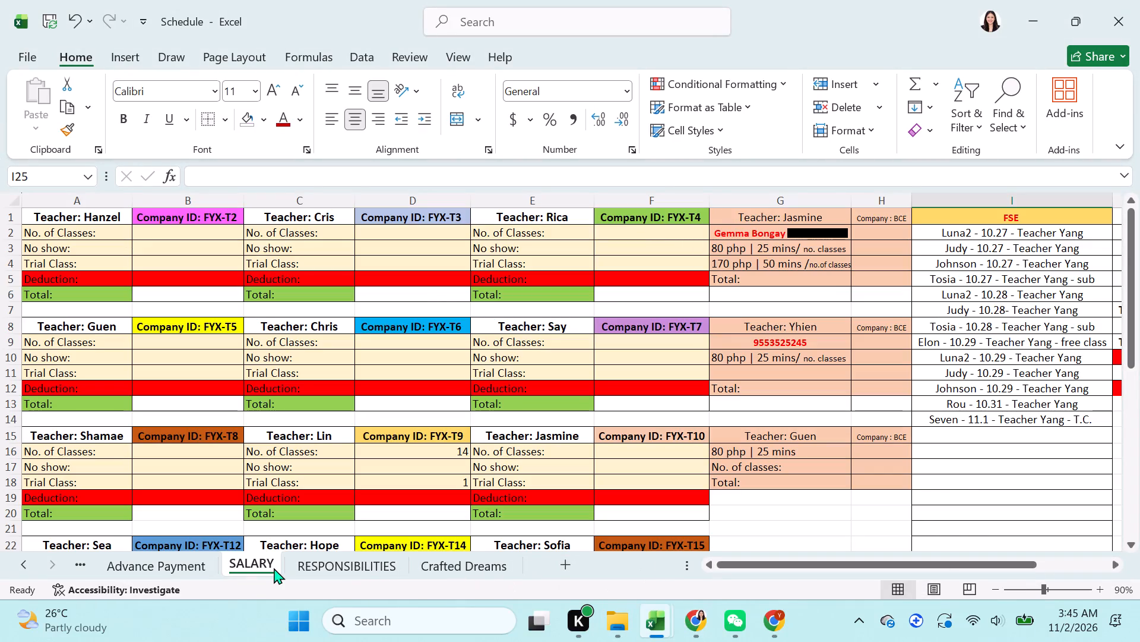
left_click_drag(911, 562, 1051, 558)
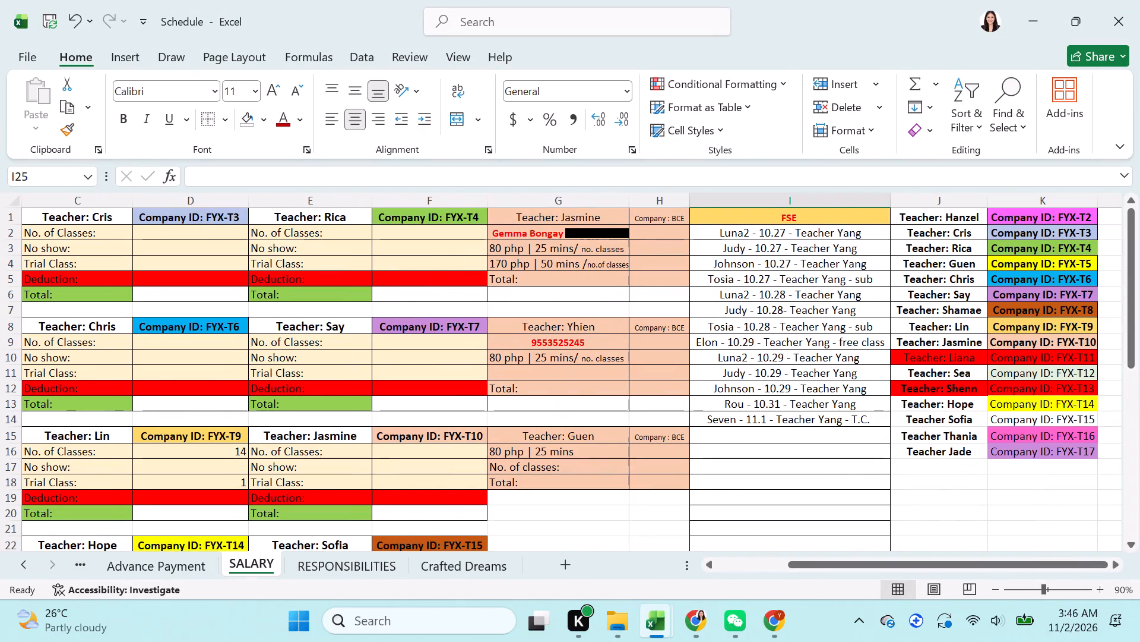
left_click_drag(829, 235, 837, 414)
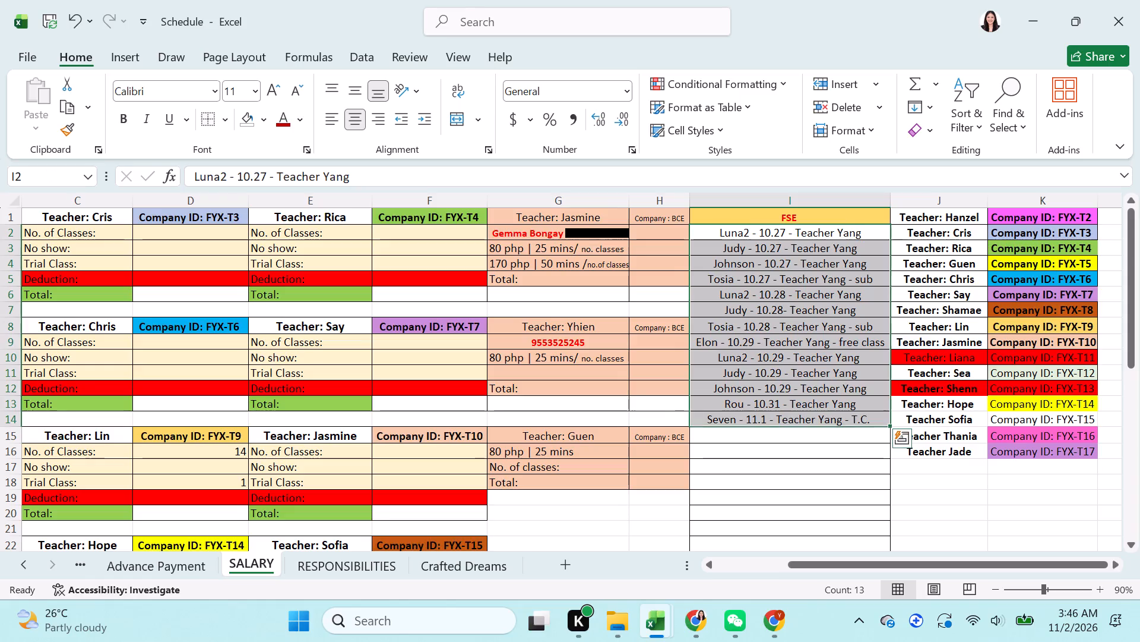
key("ctrl+x")
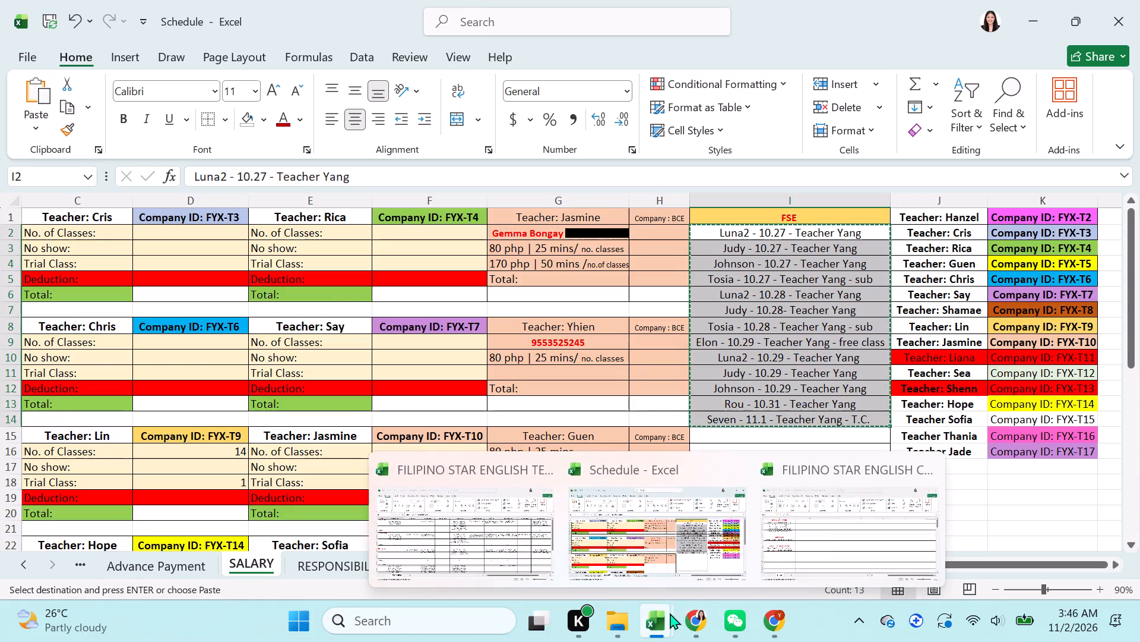
left_click(825, 537)
scroll(324, 323, "up", 4)
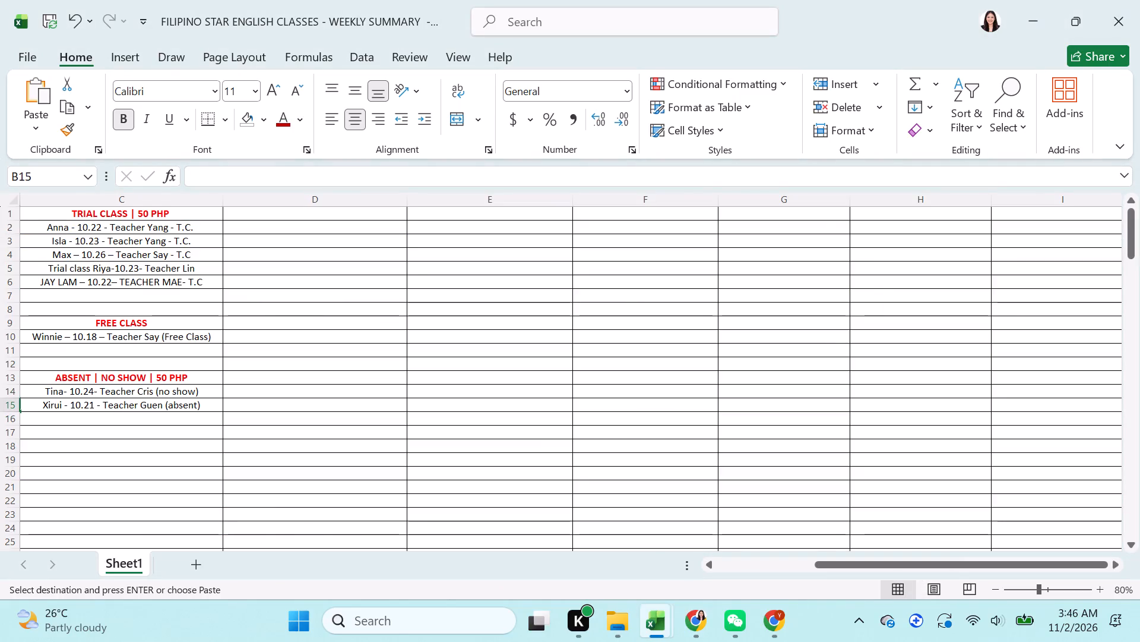
left_click(342, 213)
key("ctrl+v")
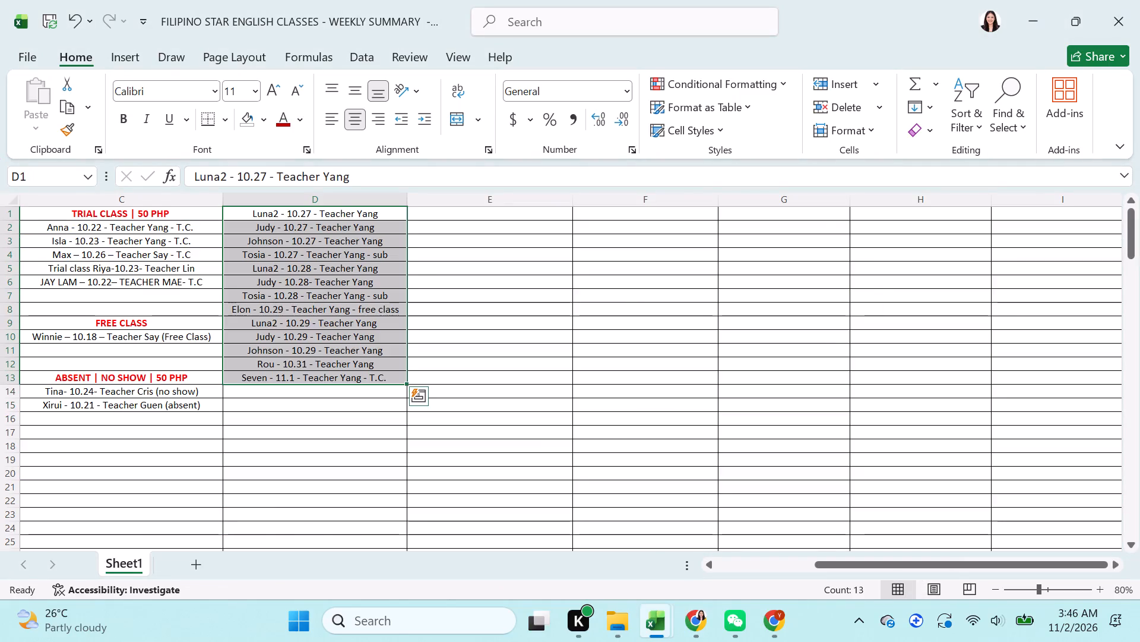
Clear the old entries under the TRIAL CLASS, FREE CLASS and ABSENT | NO SHOW headings in column C.
left_click_drag(178, 229, 180, 287)
right_click(163, 269)
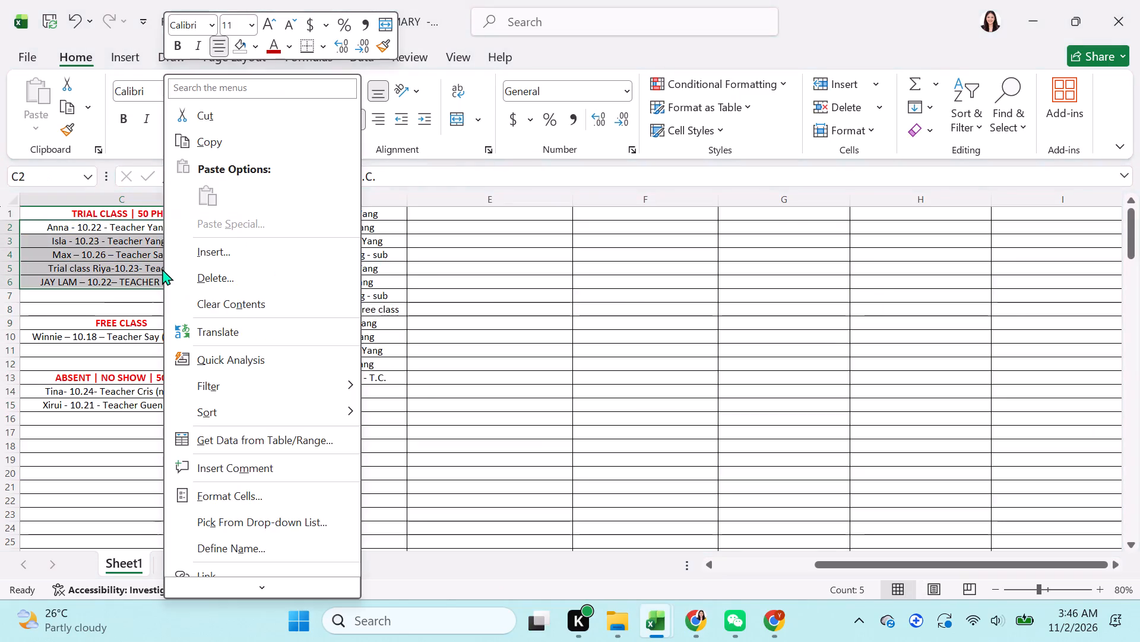
left_click(227, 304)
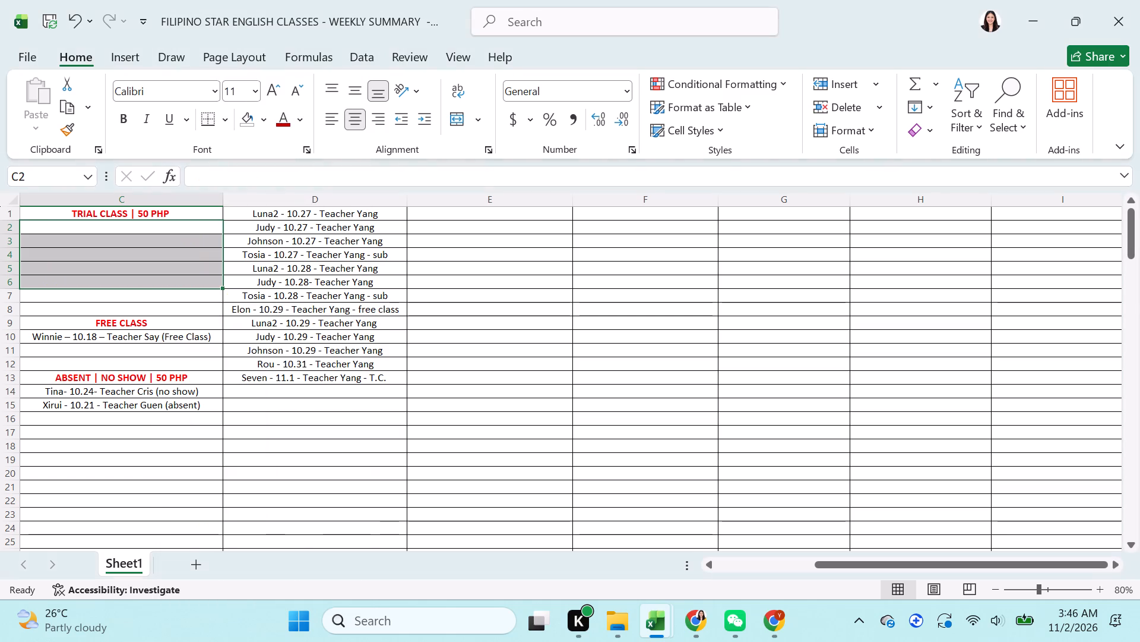
left_click(137, 336)
key("BackSpace")
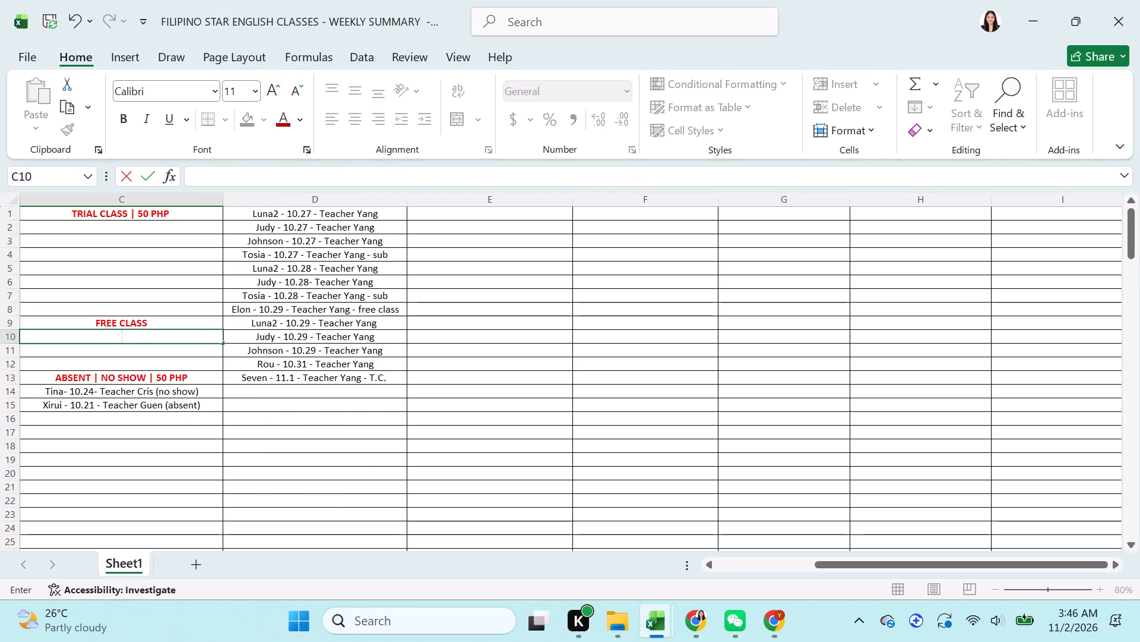
left_click_drag(146, 397, 148, 405)
key("BackSpace")
right_click(148, 402)
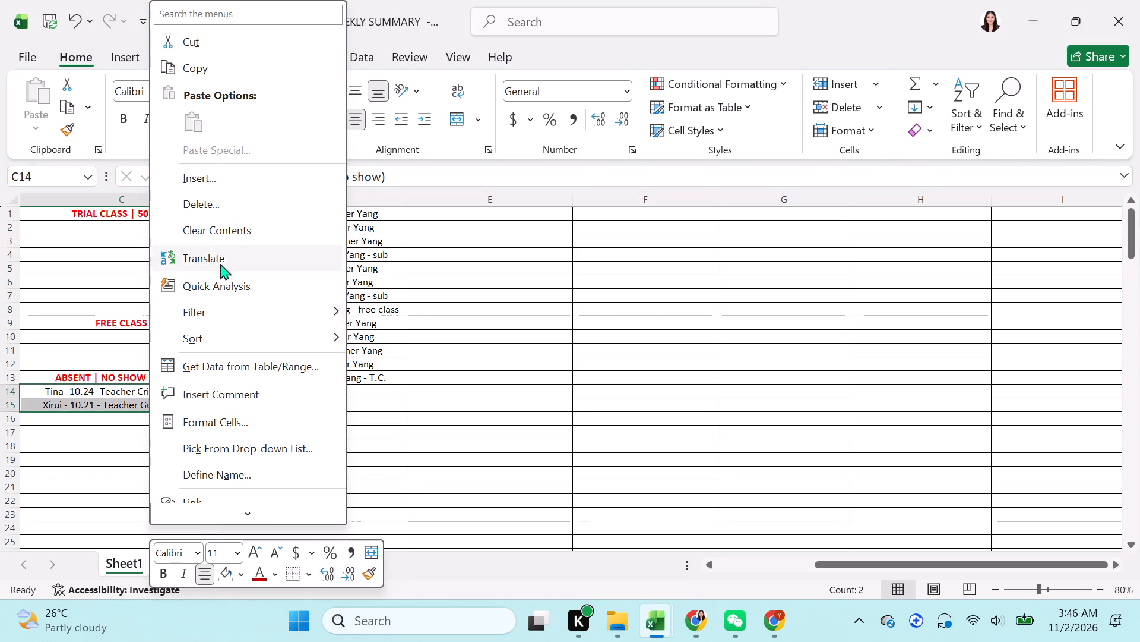
left_click(224, 231)
Move the Elon 10.29 free class entry from D8 to C10 under FREE CLASS and save the workbook.
left_click(315, 363)
left_click(303, 312)
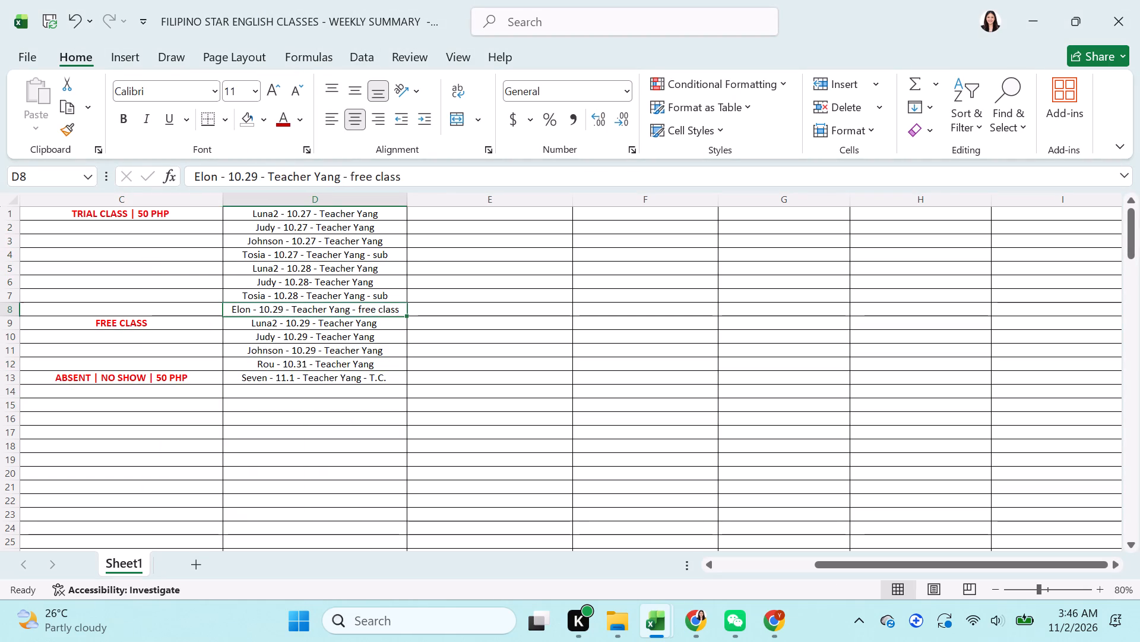
key("ctrl+x")
left_click(122, 391)
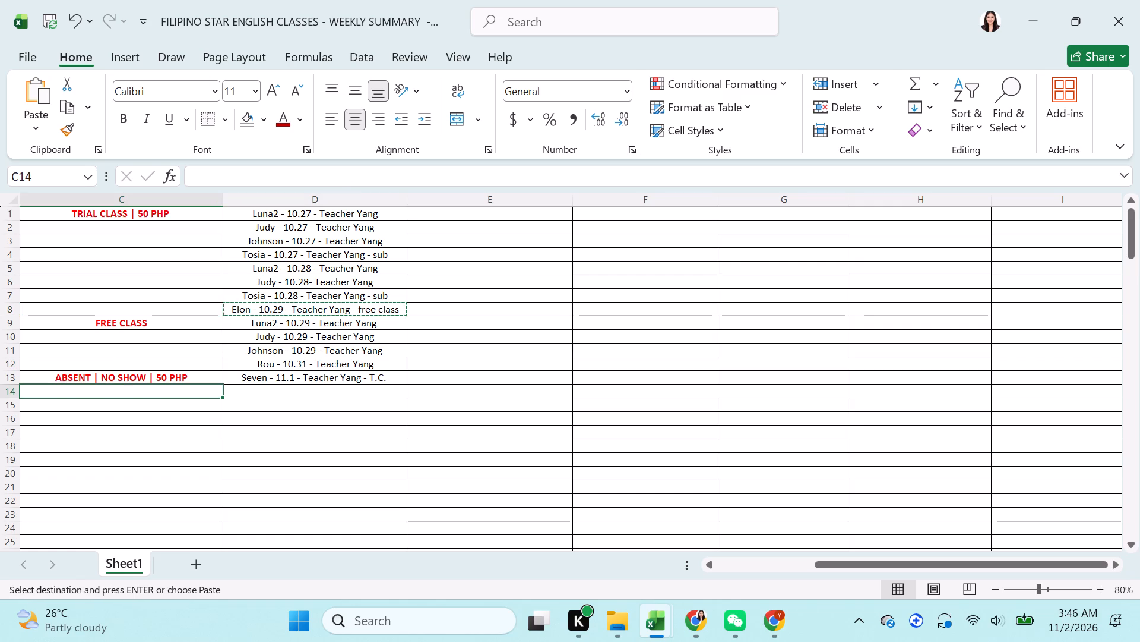
key("ctrl+v")
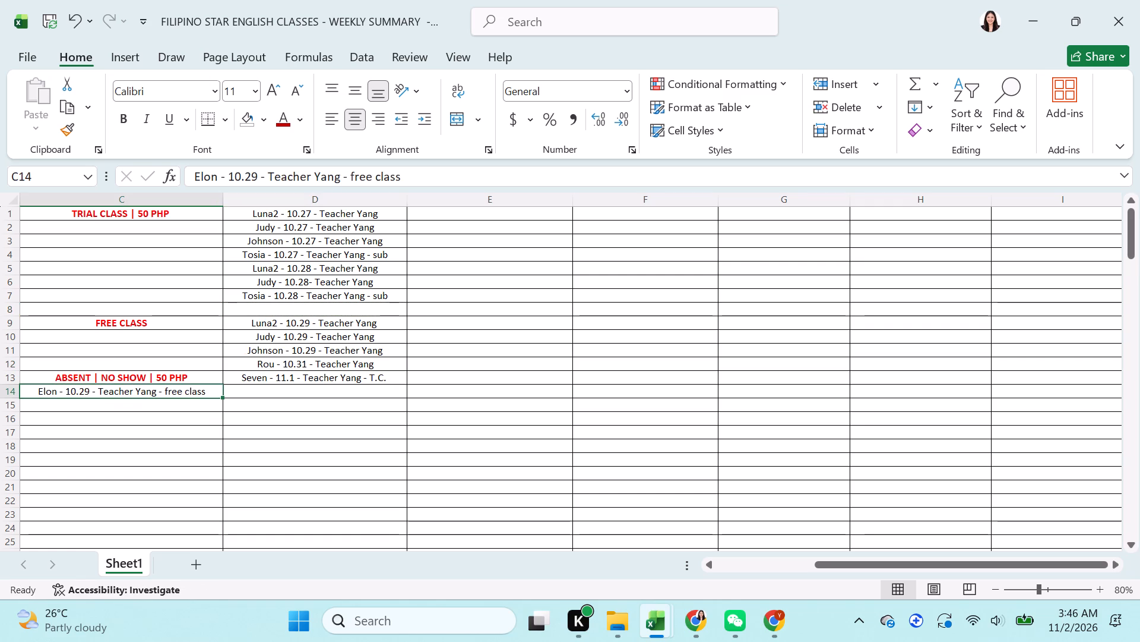
key("ctrl+z")
left_click(120, 339)
key("ctrl+v")
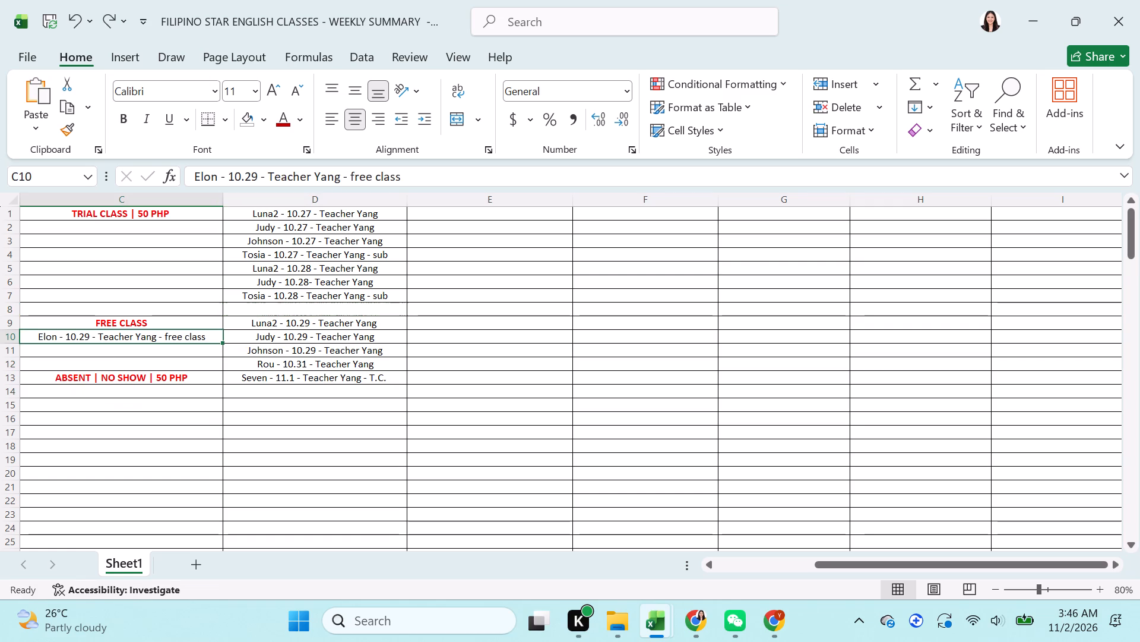
key("ctrl+s")
Delete the empty cell D8 with the cells below shifted up, and save the workbook.
left_click(303, 314)
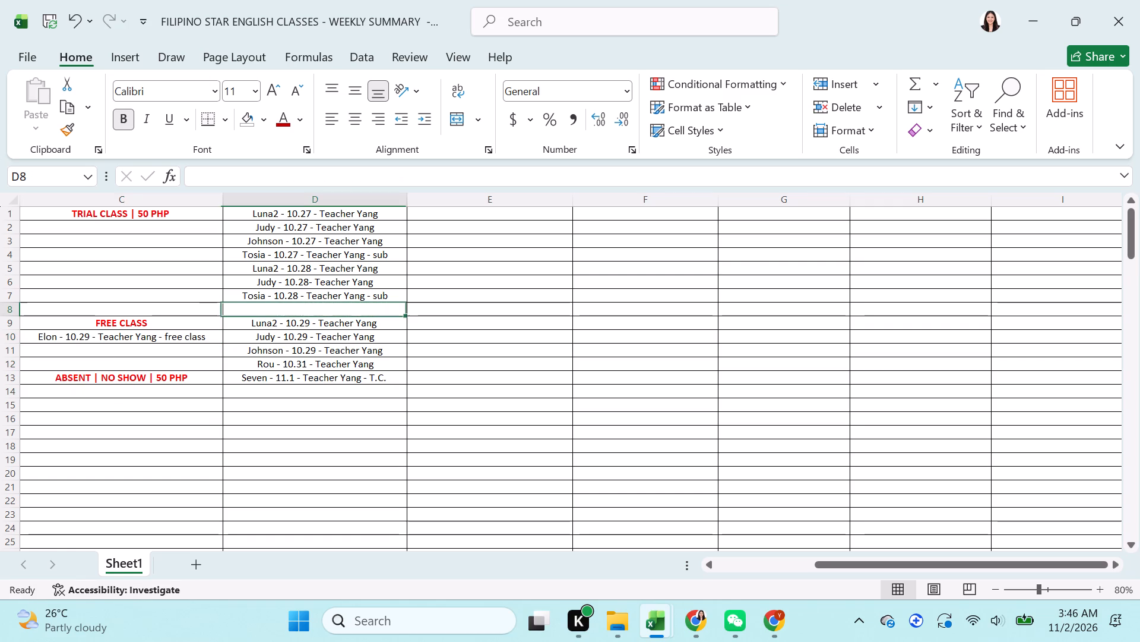
right_click(306, 306)
left_click(359, 285)
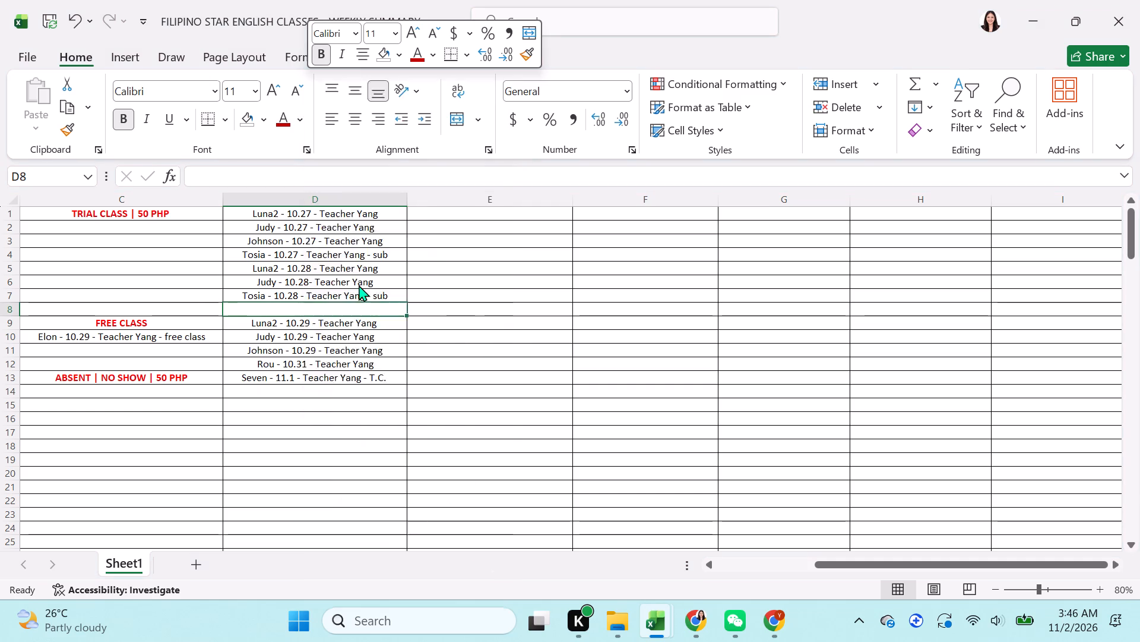
left_click(340, 304)
left_click(330, 361)
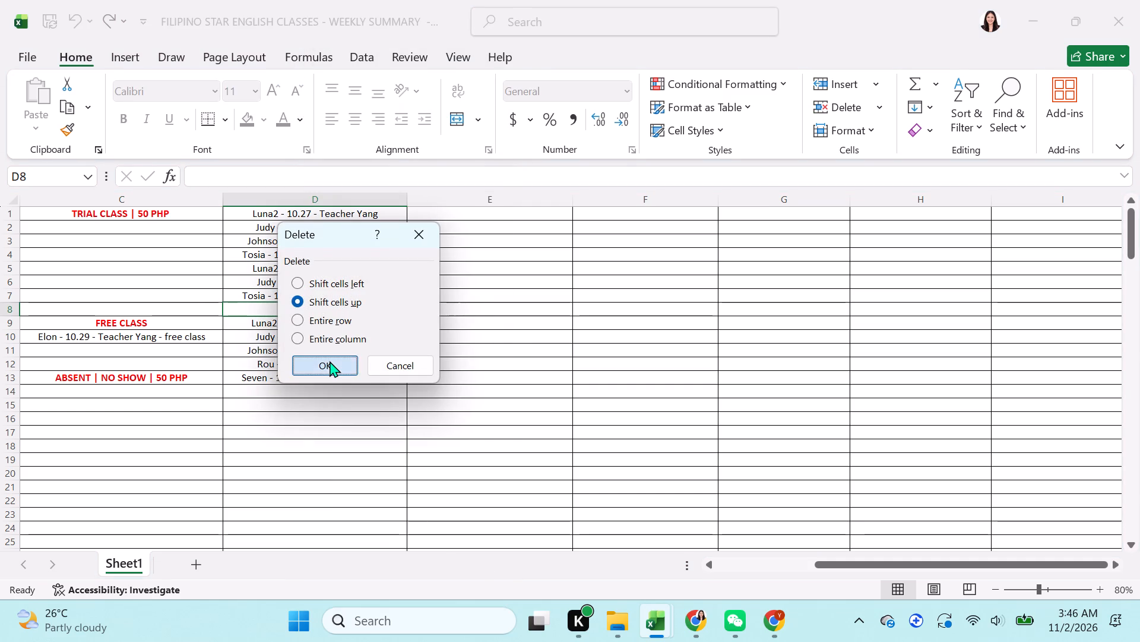
left_click(330, 361)
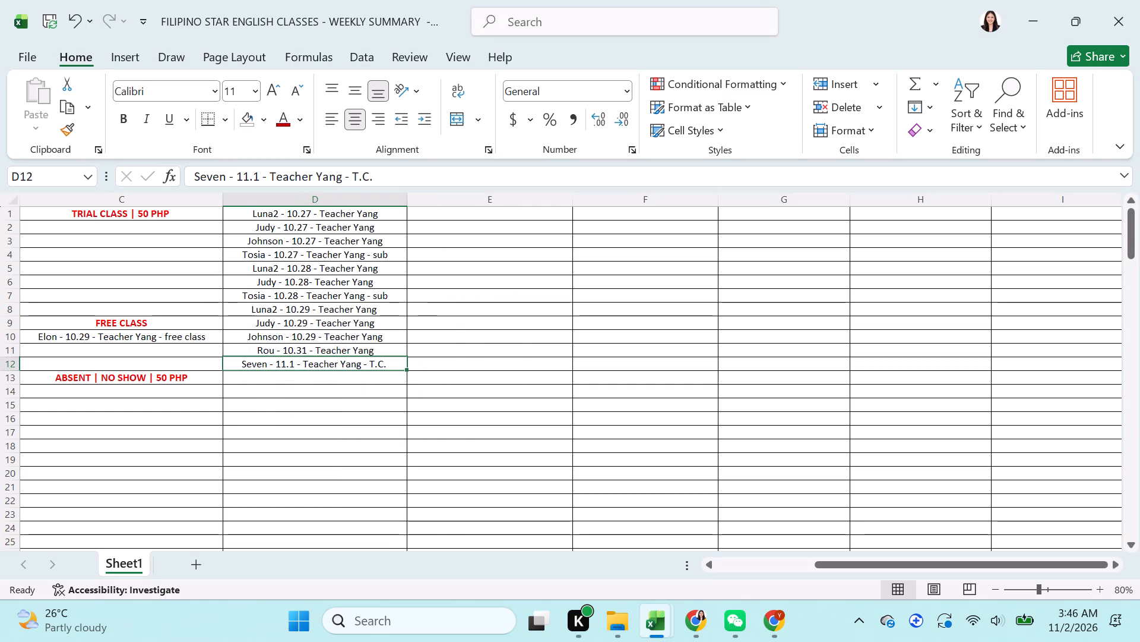
key("ctrl+s")
Move the Seven 11.1 T.C. entry from D12 to C2 under TRIAL CLASS and save the workbook.
left_click(312, 363)
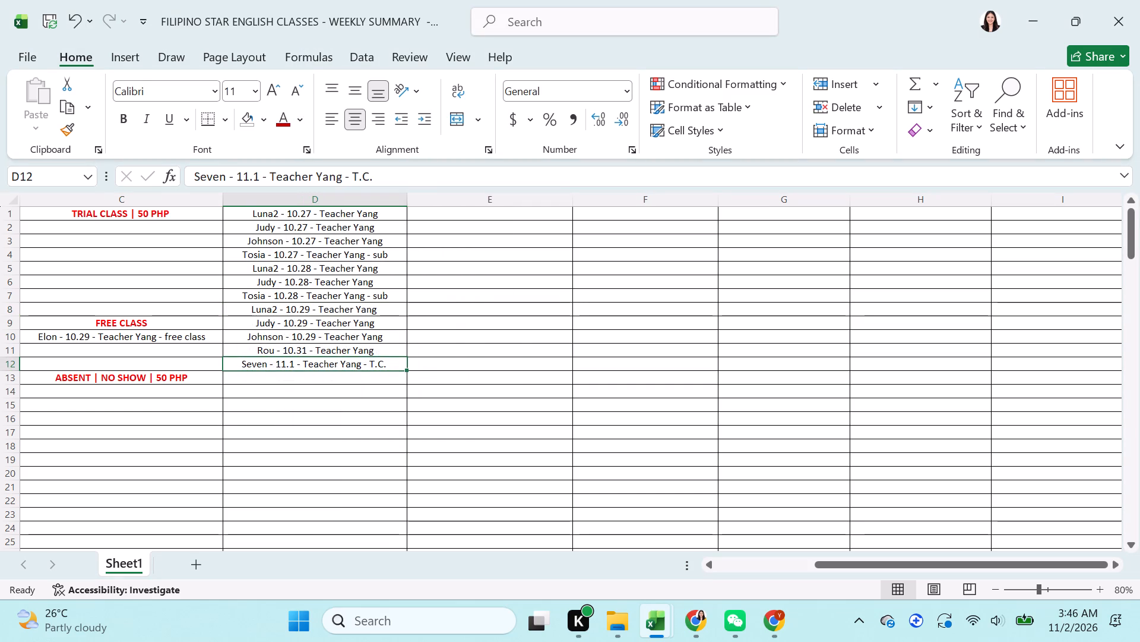
key("ctrl+x")
left_click(125, 229)
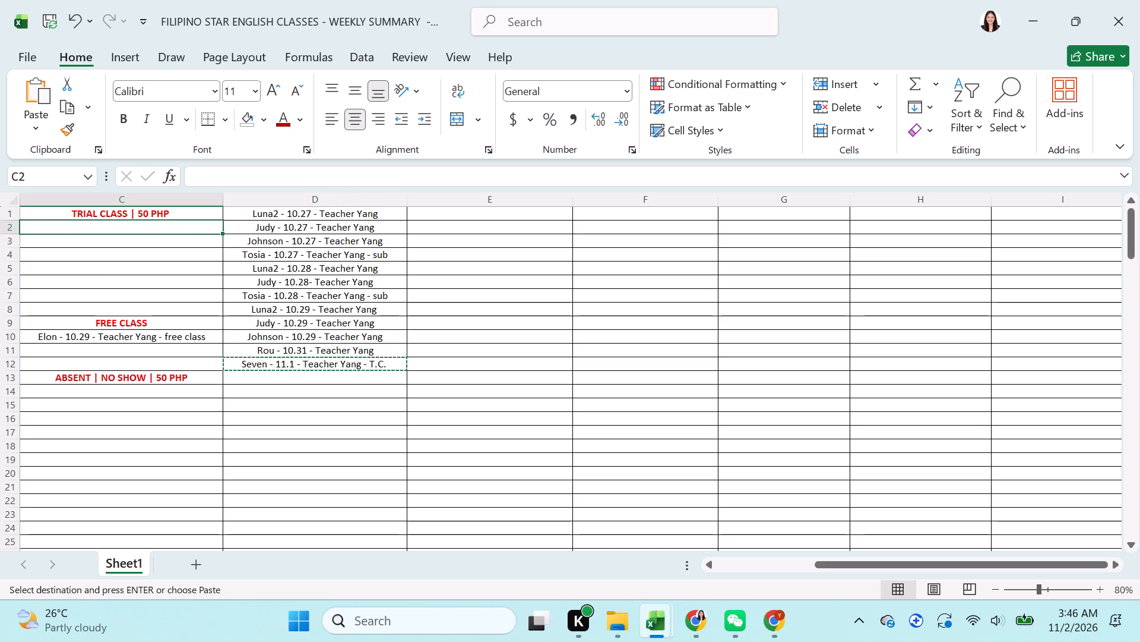
key("ctrl+v")
key("ctrl+s")
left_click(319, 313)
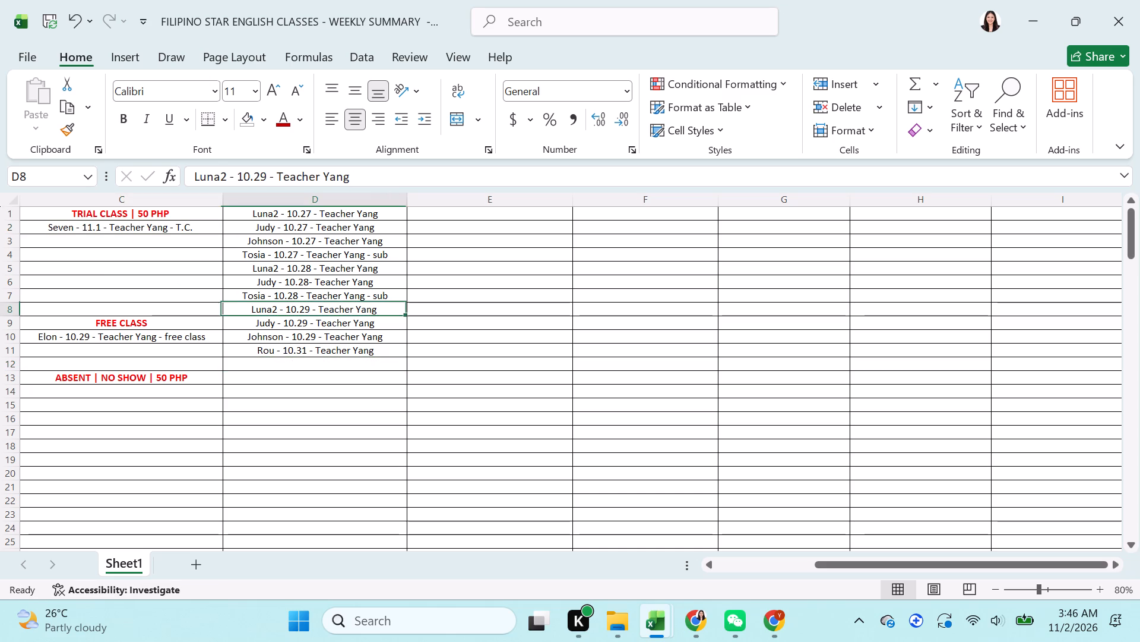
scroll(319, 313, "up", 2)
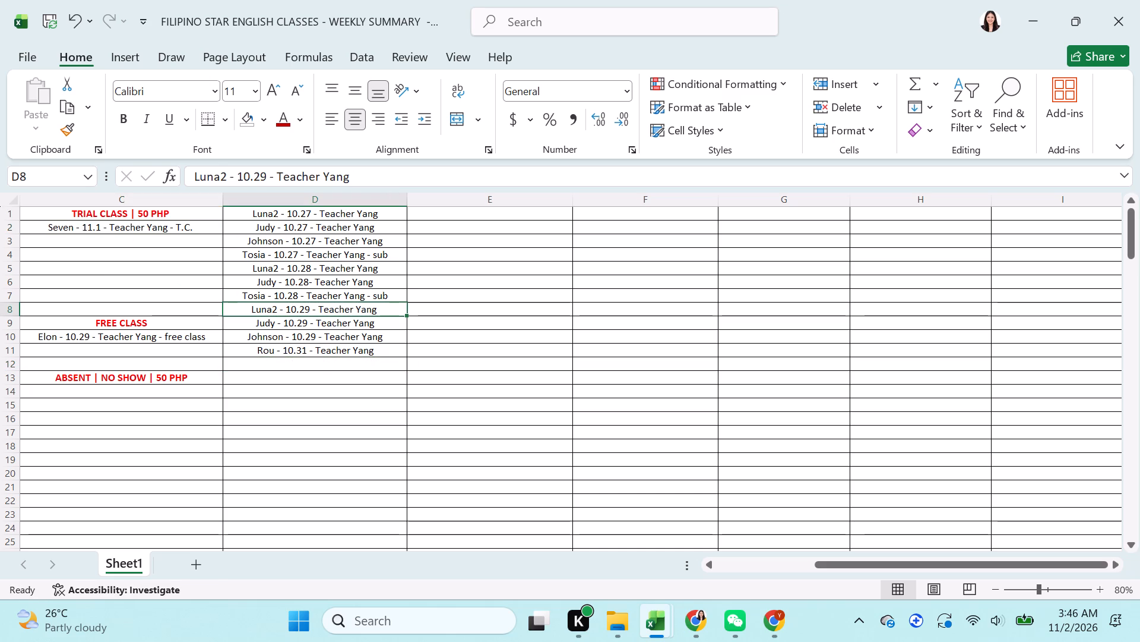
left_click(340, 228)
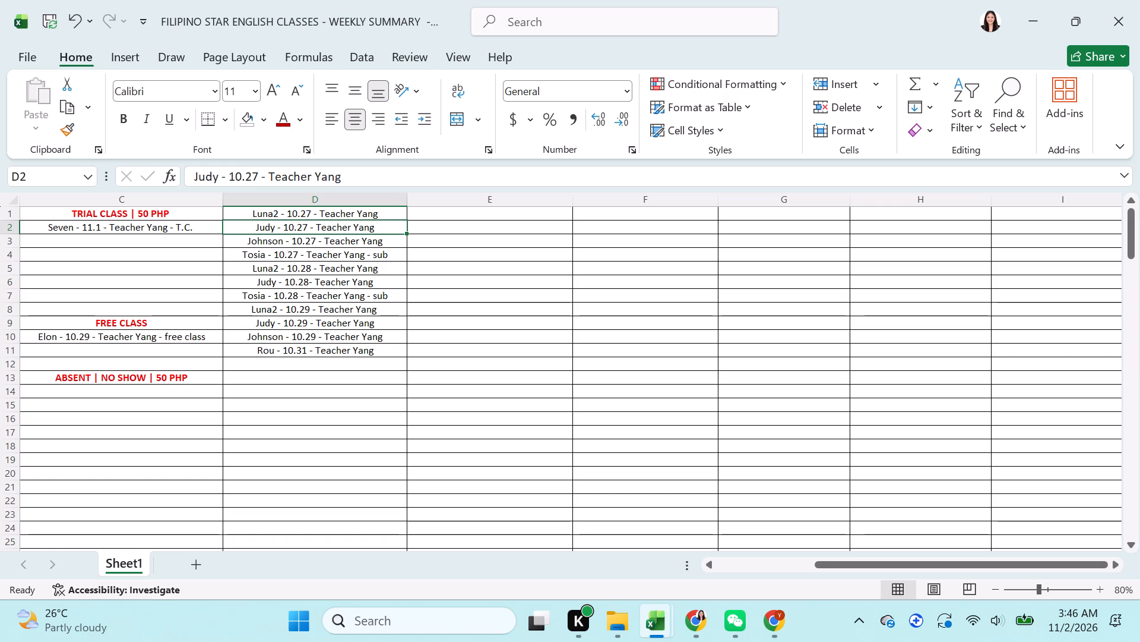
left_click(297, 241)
Group the Luna2 entries for 10.27, 10.28 and 10.29 by moving them from column D to E1:E3.
left_click(298, 215)
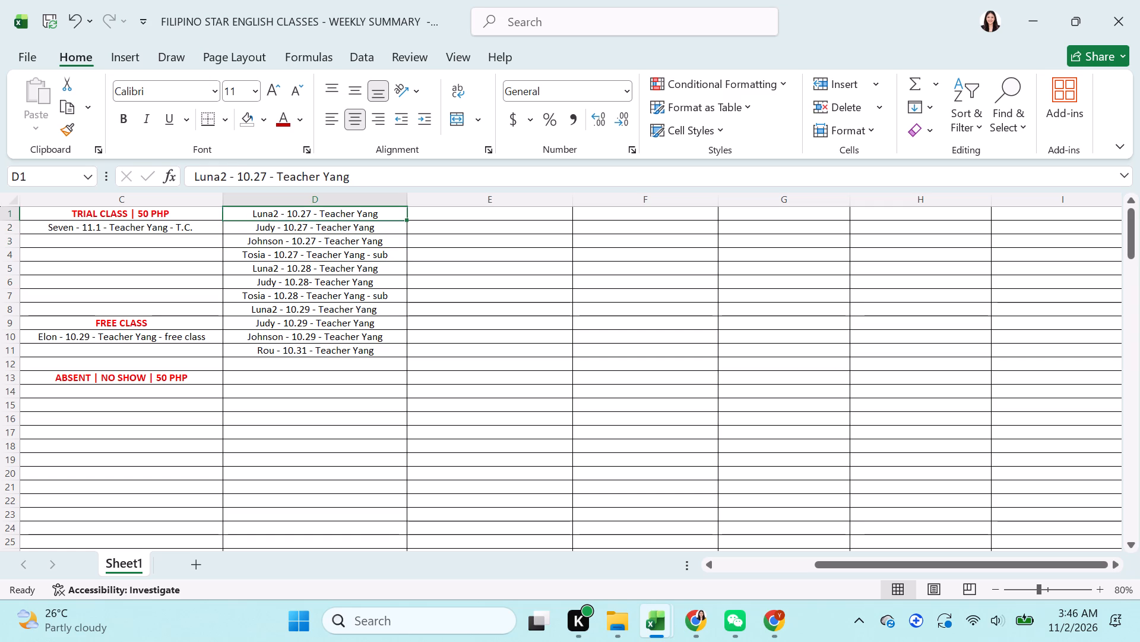
key("ctrl+x")
left_click(435, 214)
key("ctrl+v")
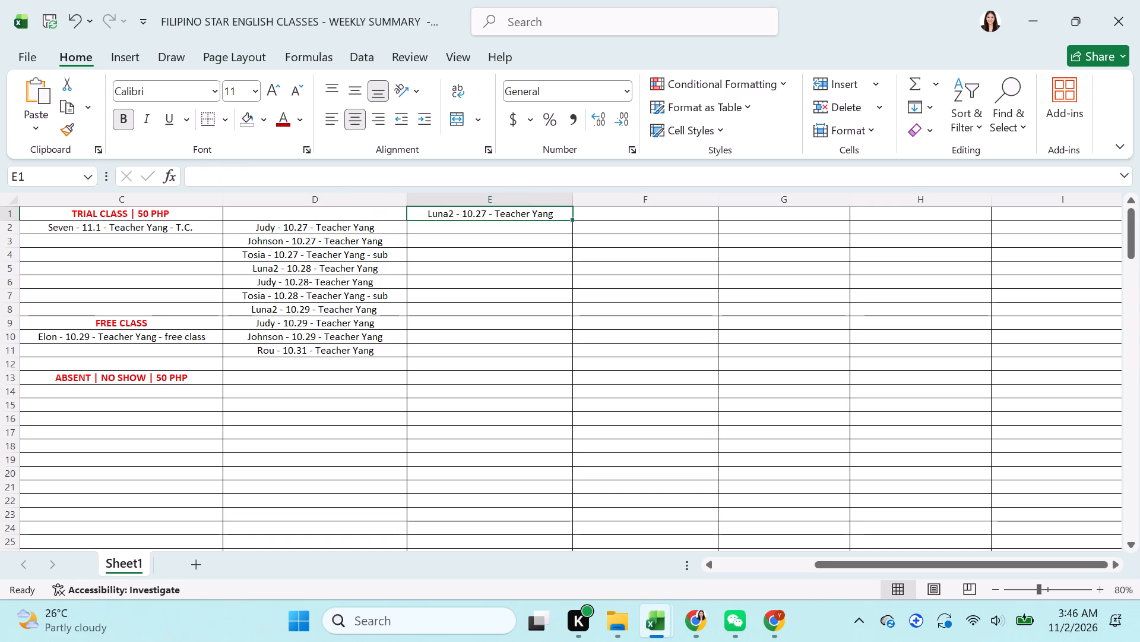
left_click(287, 267)
key("ctrl+x")
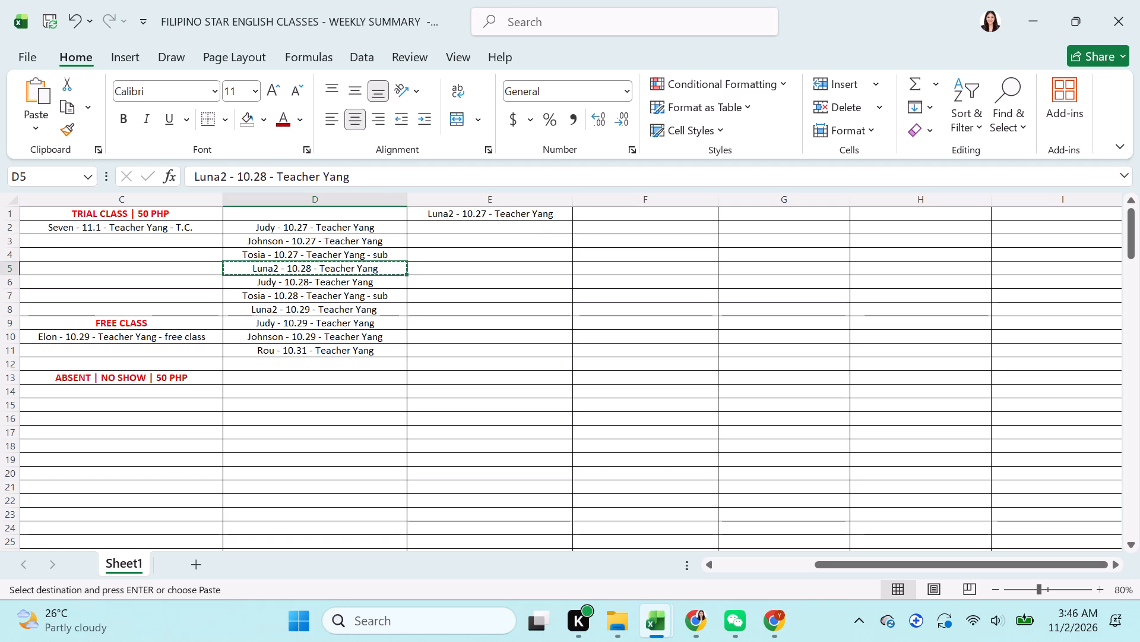
left_click(452, 225)
key("ctrl+v")
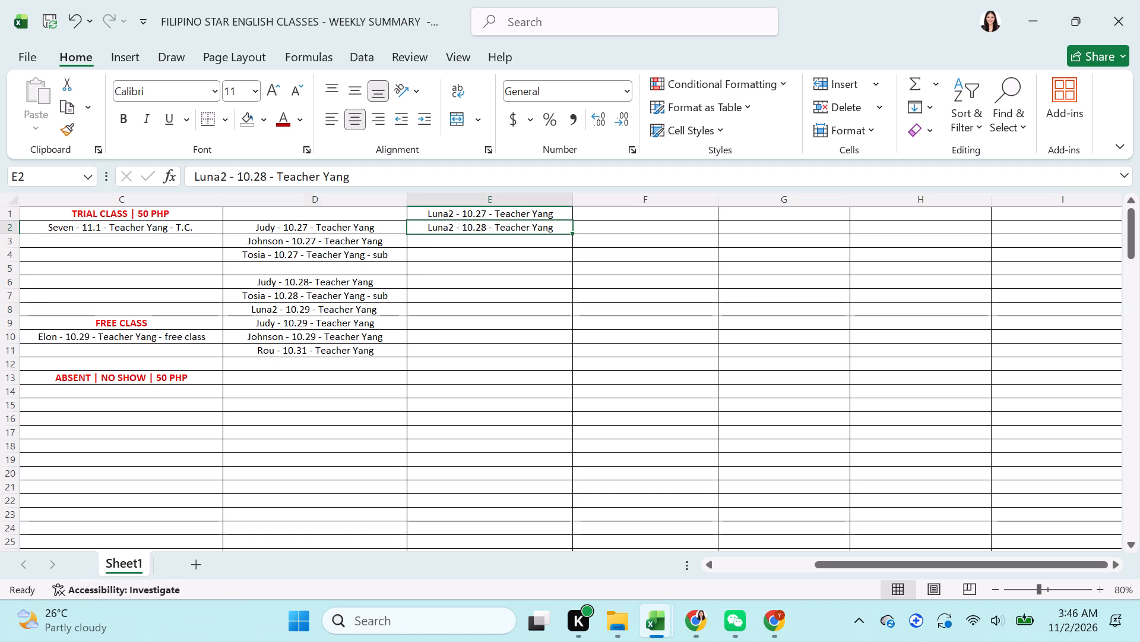
left_click(297, 310)
key("ctrl+x")
left_click(443, 240)
key("ctrl+v")
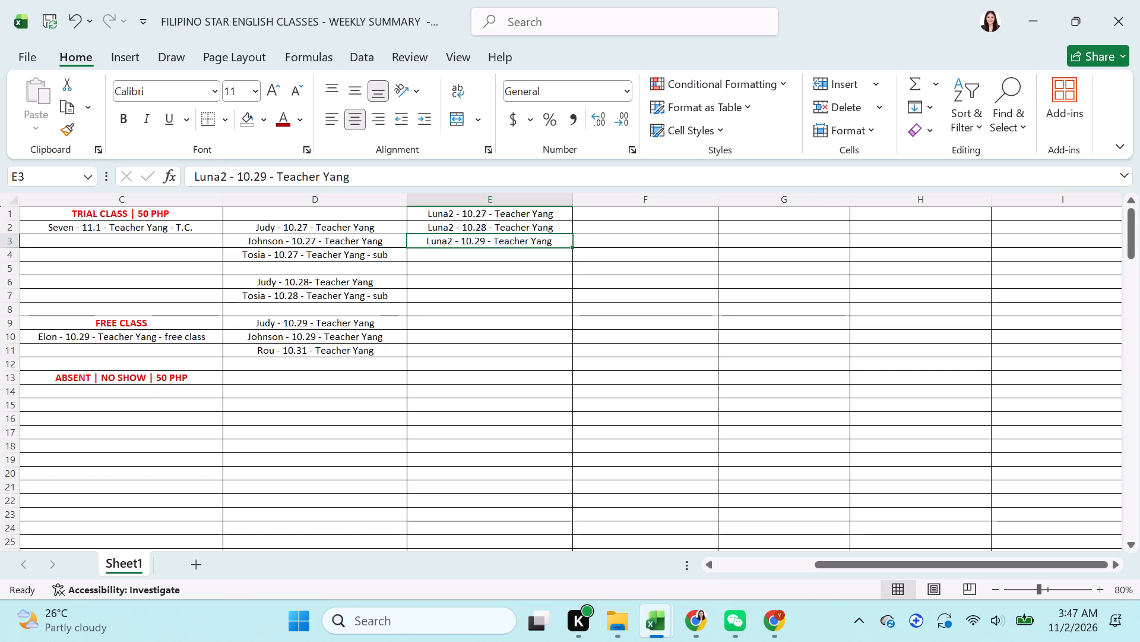
Group the Johnson entries for 10.27 and 10.29 by moving them from column D to E4:E5.
left_click(324, 240)
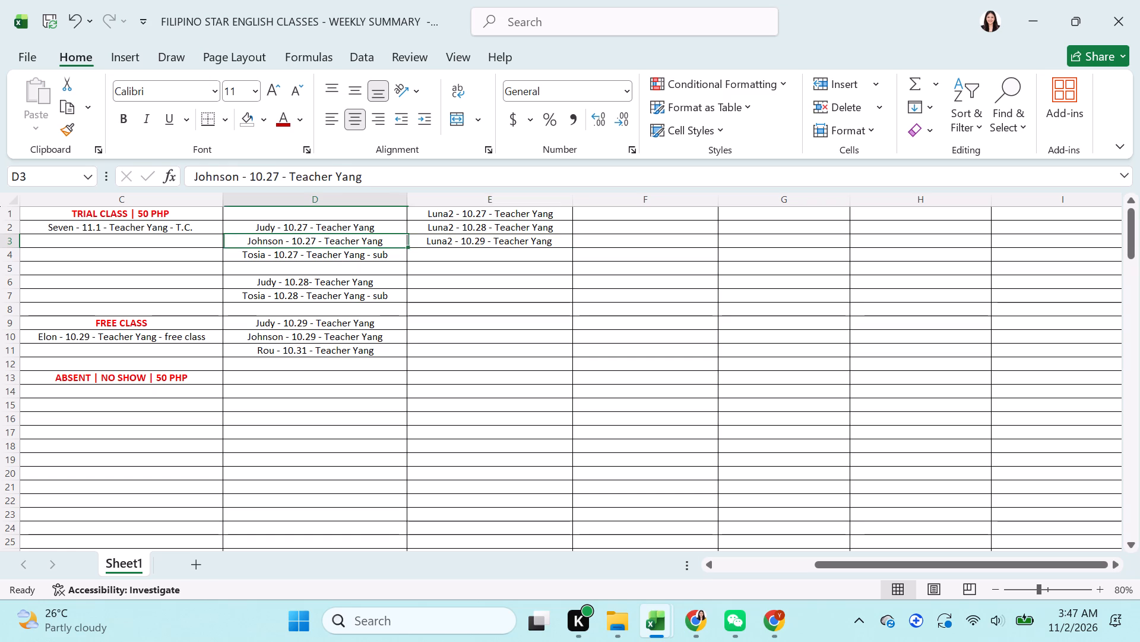
key("ctrl+x")
left_click(449, 247)
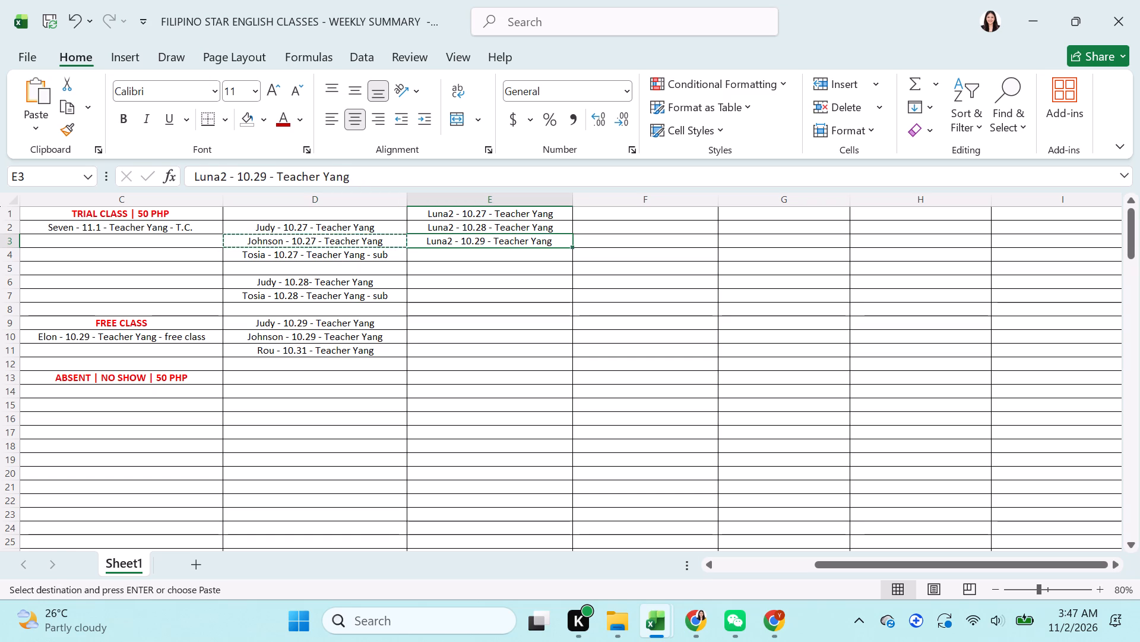
left_click(449, 253)
key("ctrl+v")
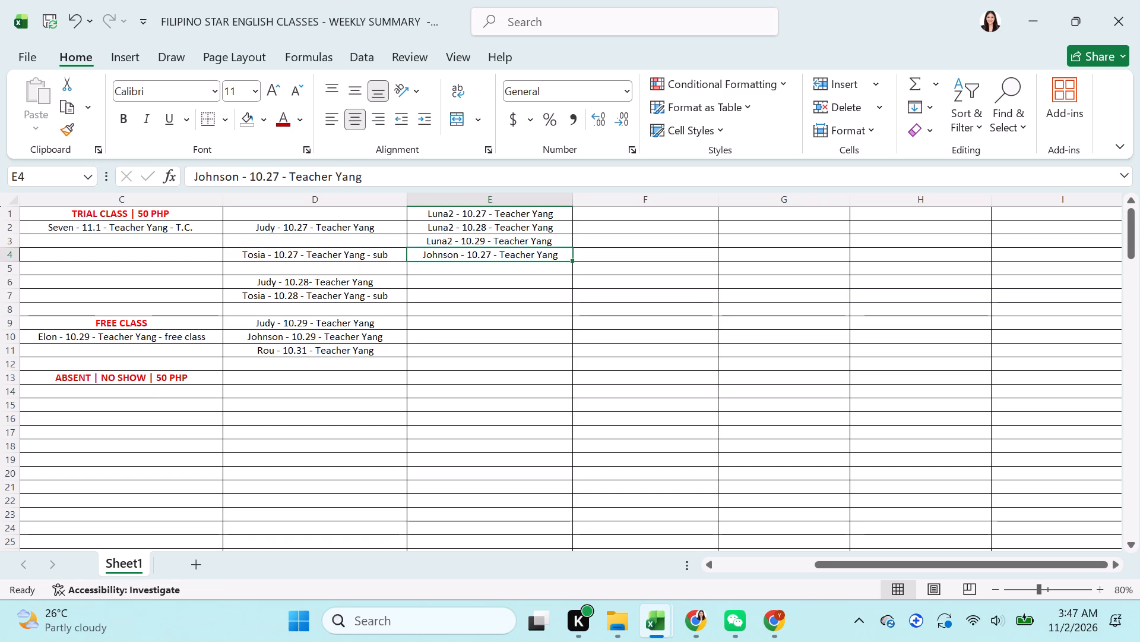
left_click(302, 335)
key("ctrl+x")
left_click(432, 272)
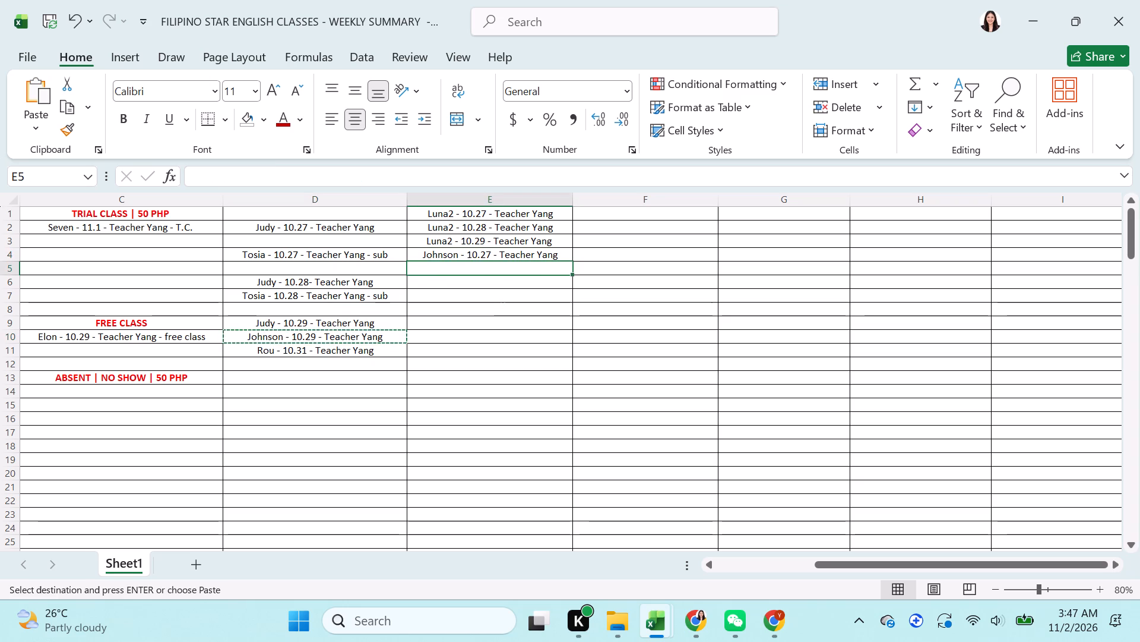
key("ctrl+v")
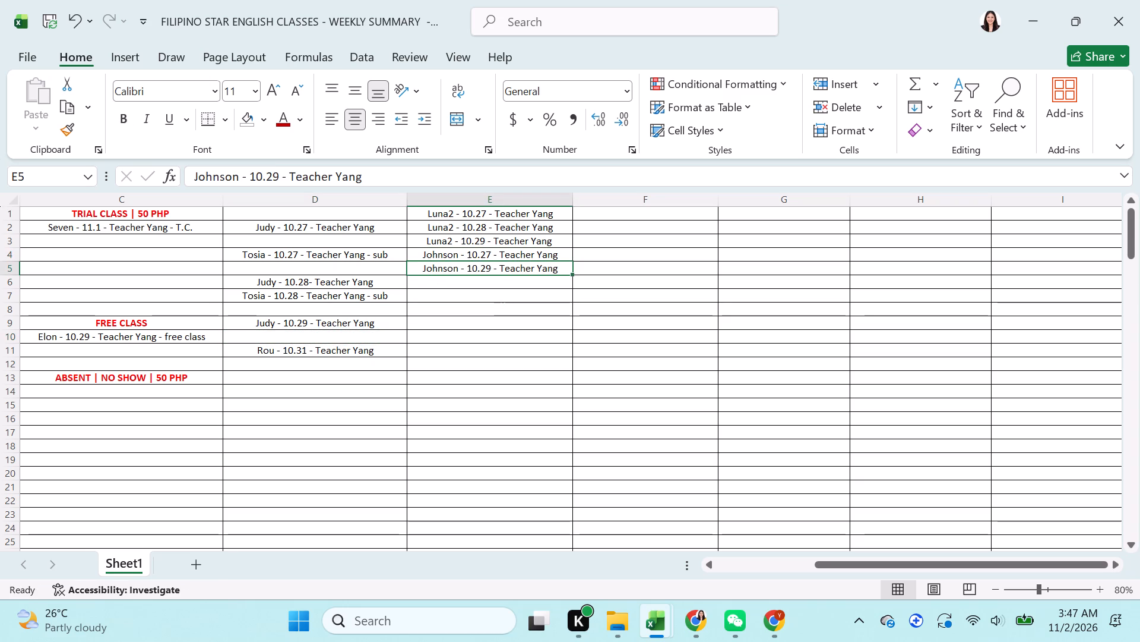
Move the Judy 10.27 entry from D2 to E6, below the Johnson entries.
left_click(330, 231)
key("ctrl+x")
left_click(427, 279)
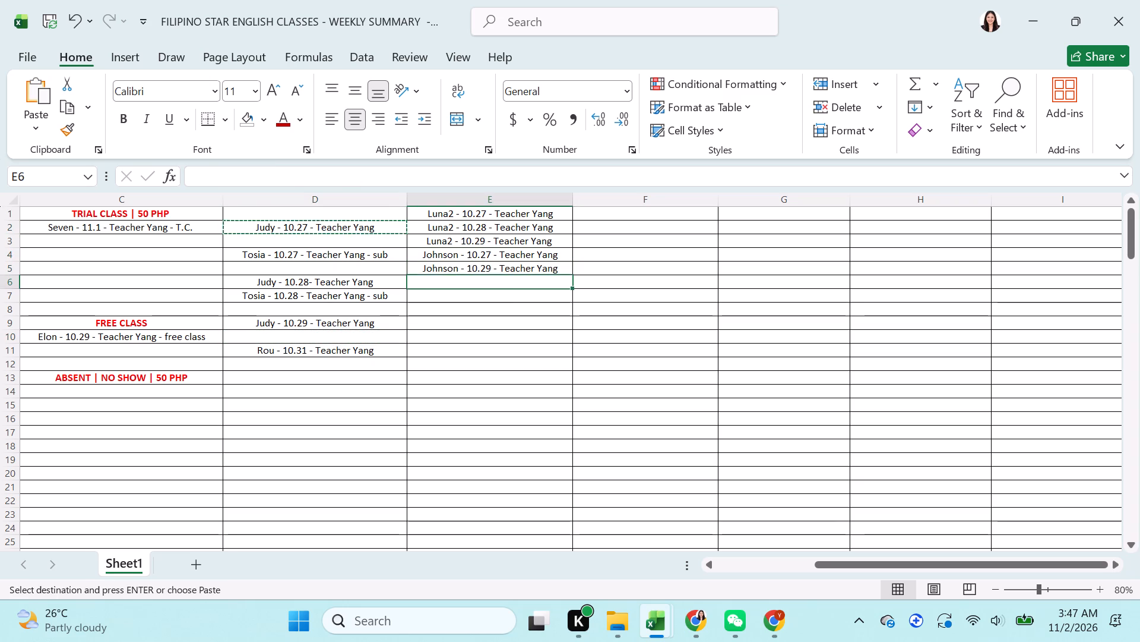
key("ctrl+c")
left_click(353, 229)
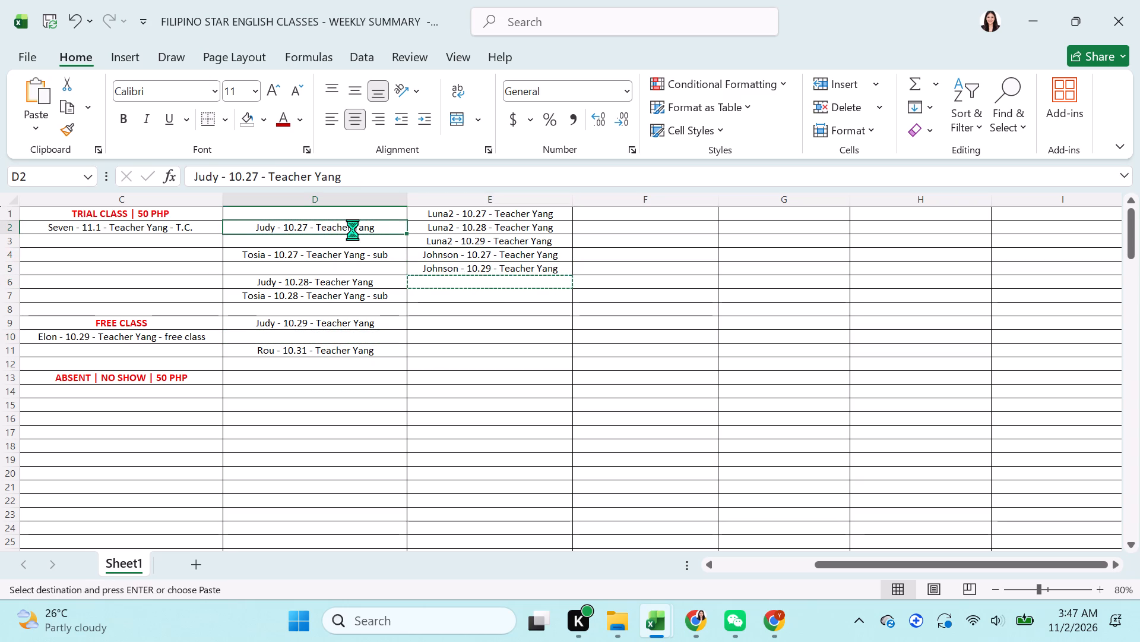
key("ctrl+x")
left_click(447, 278)
key("ctrl+v")
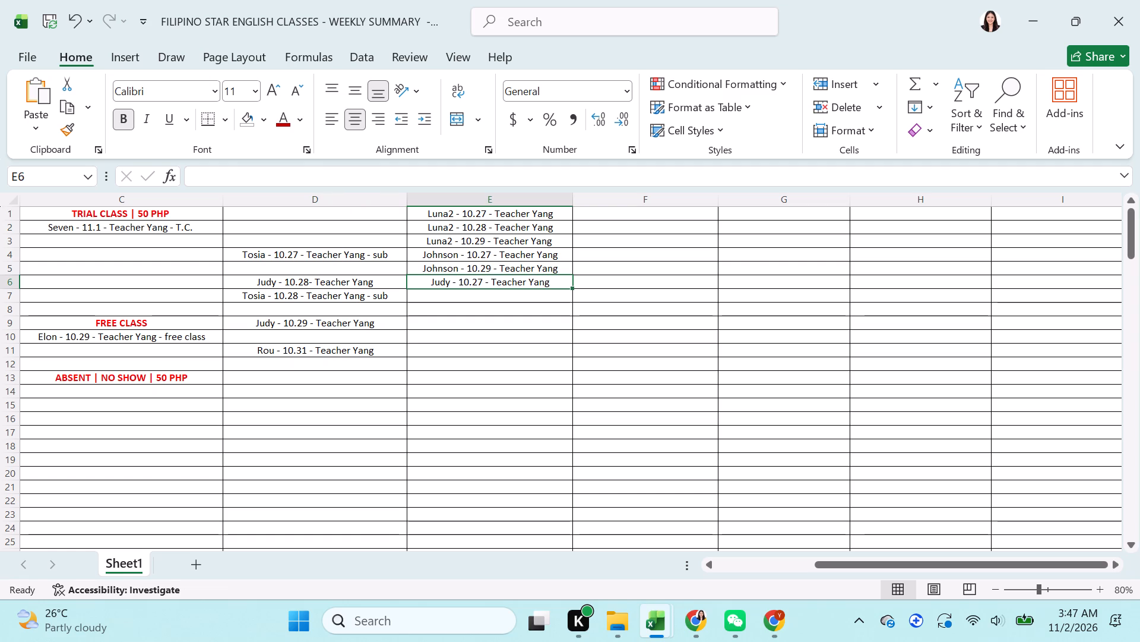
Move the remaining Judy entries for 10.28 and 10.29 from column D to E7:E8.
left_click(321, 279)
key("ctrl+x")
left_click(435, 298)
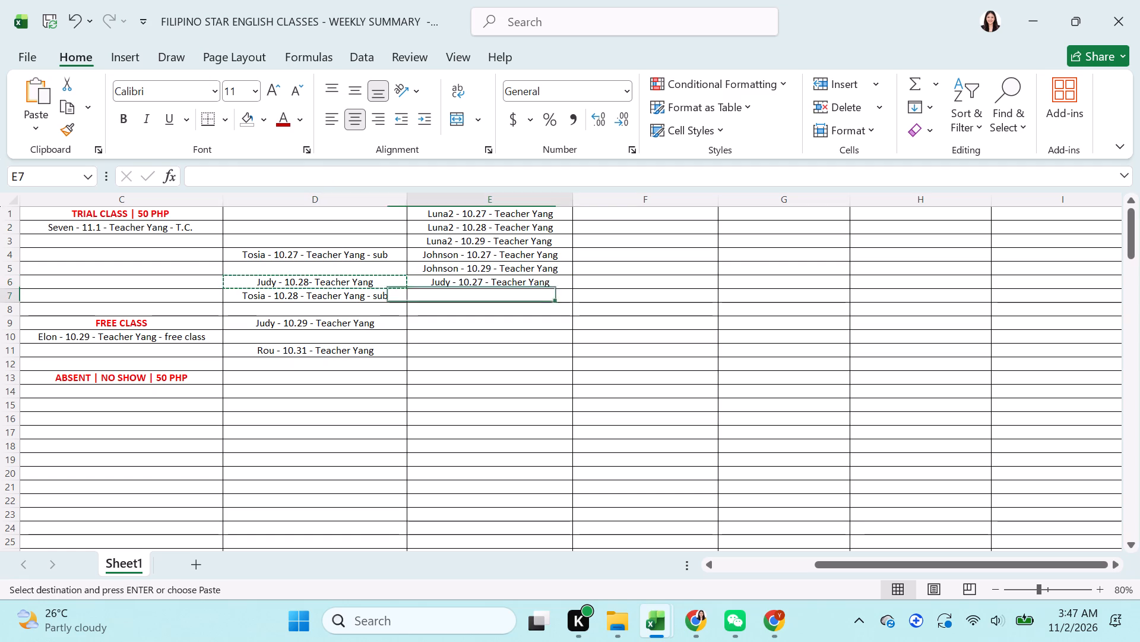
key("ctrl+c")
key("ctrl+v")
left_click(337, 298)
left_click(337, 284)
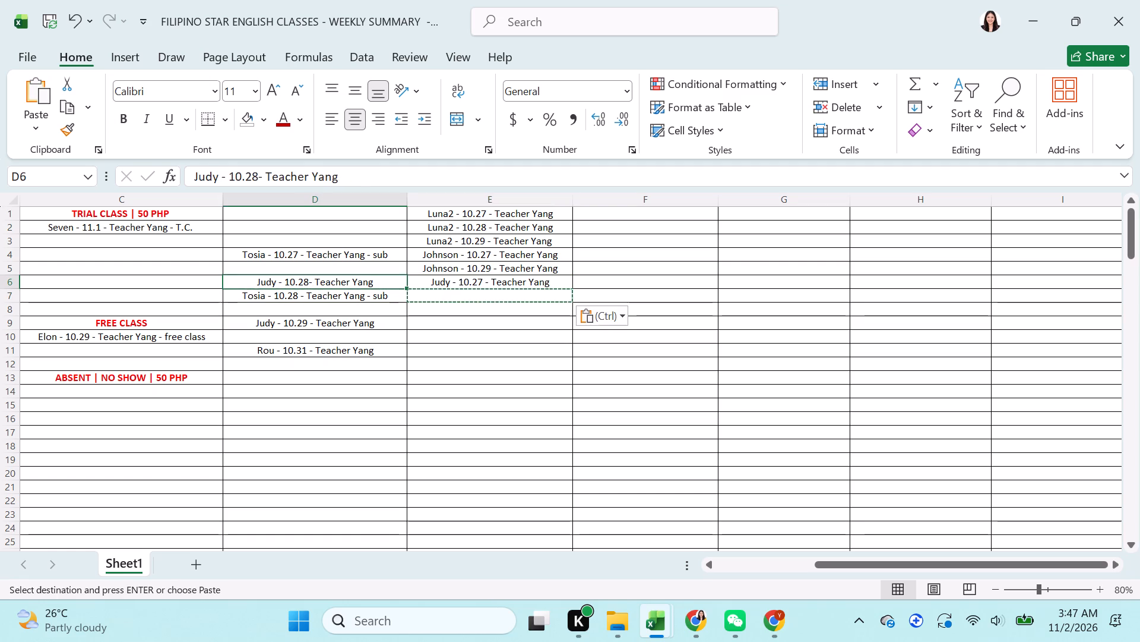
key("ctrl+x")
left_click(440, 292)
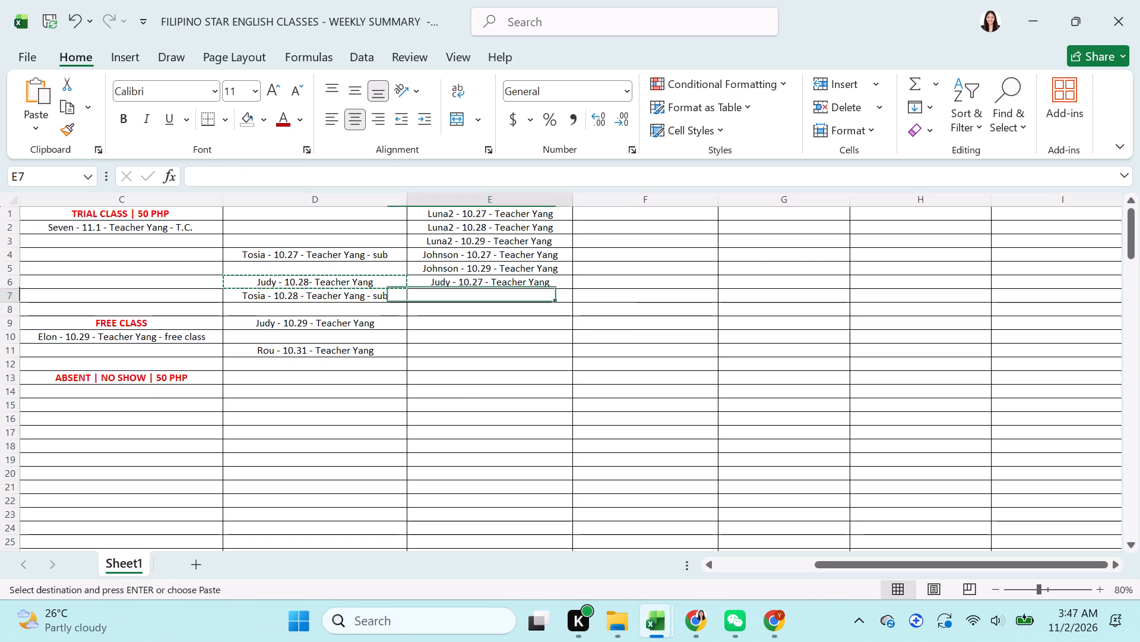
key("ctrl+v")
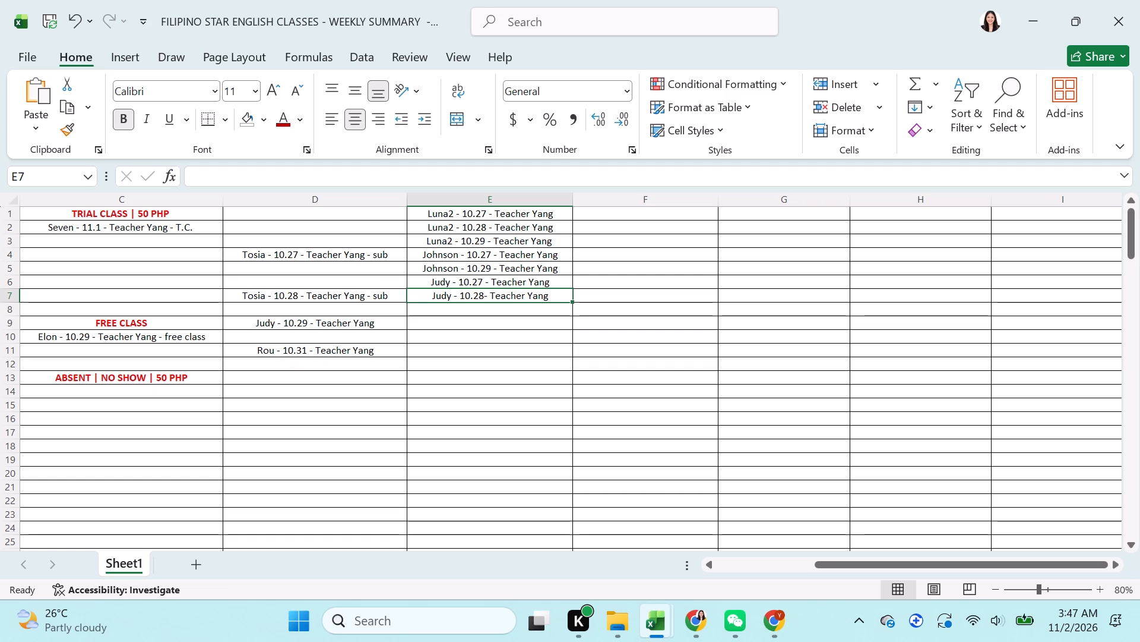
left_click(344, 321)
key("ctrl+x")
left_click(426, 305)
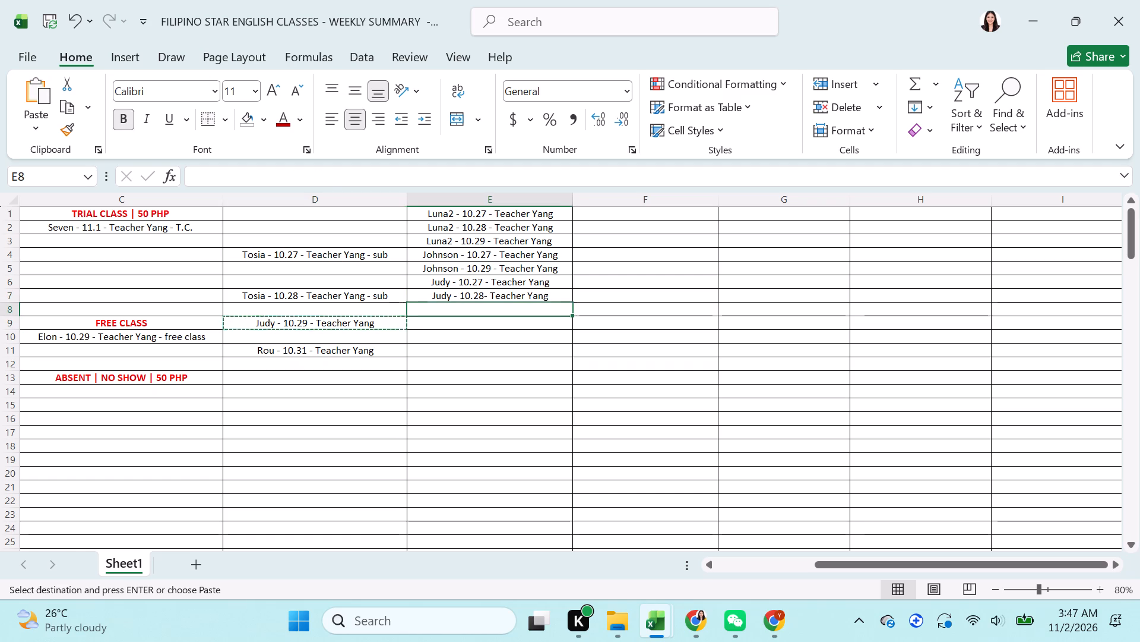
key("ctrl+v")
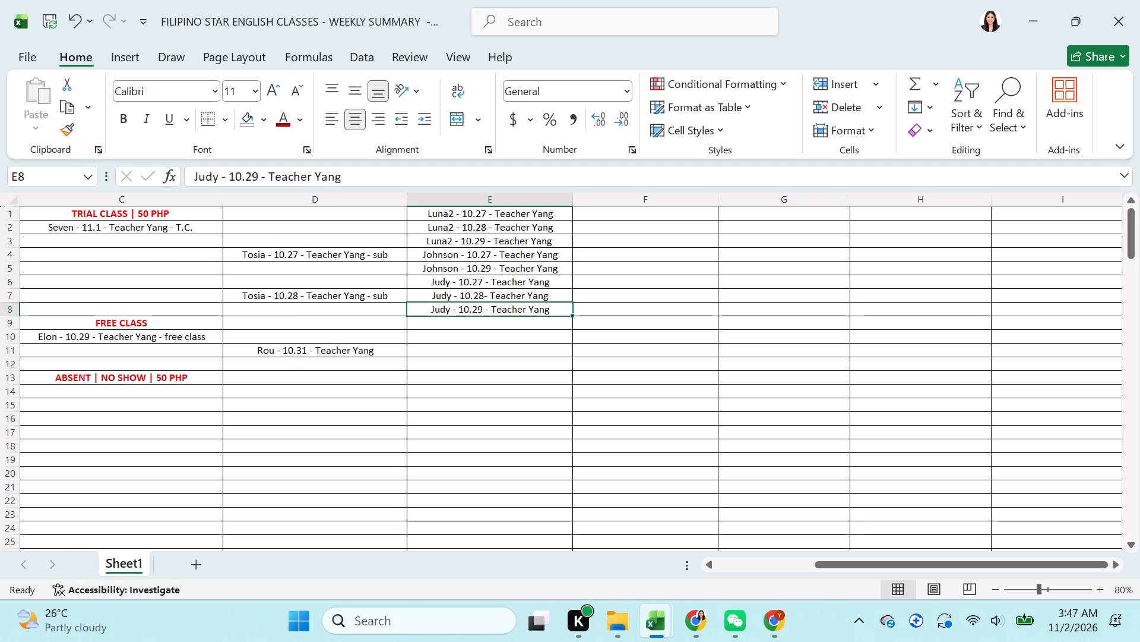
Group the Tosia sub entries for 10.27 and 10.28 by moving them from column D to E9:E10.
left_click(352, 259)
key("ctrl+x")
left_click(431, 326)
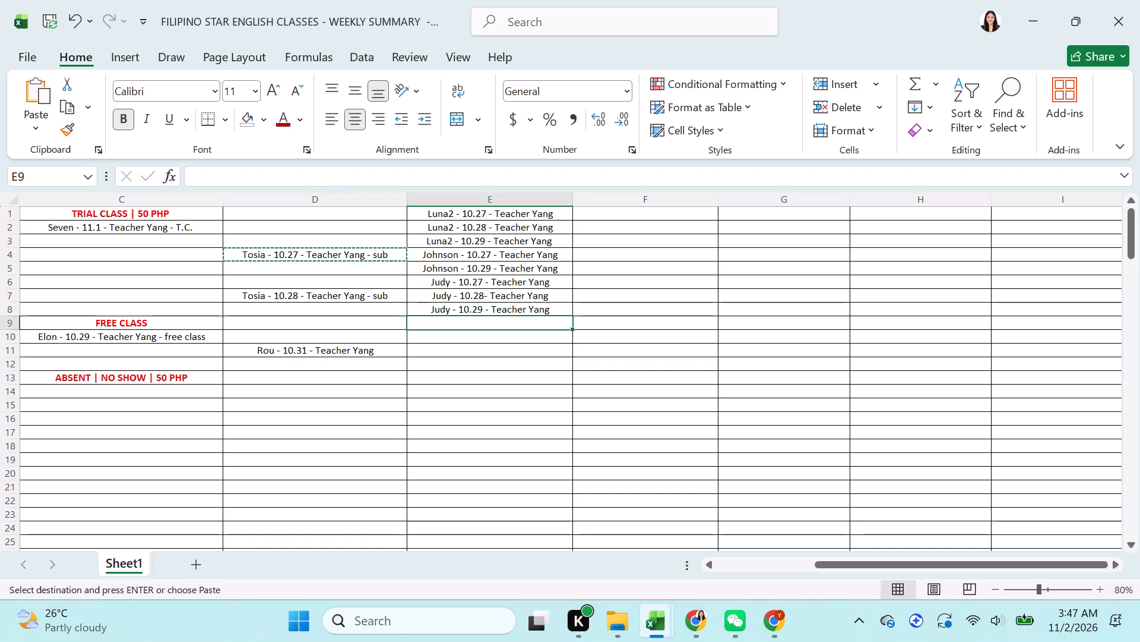
key("ctrl+v")
left_click(365, 303)
left_click(363, 292)
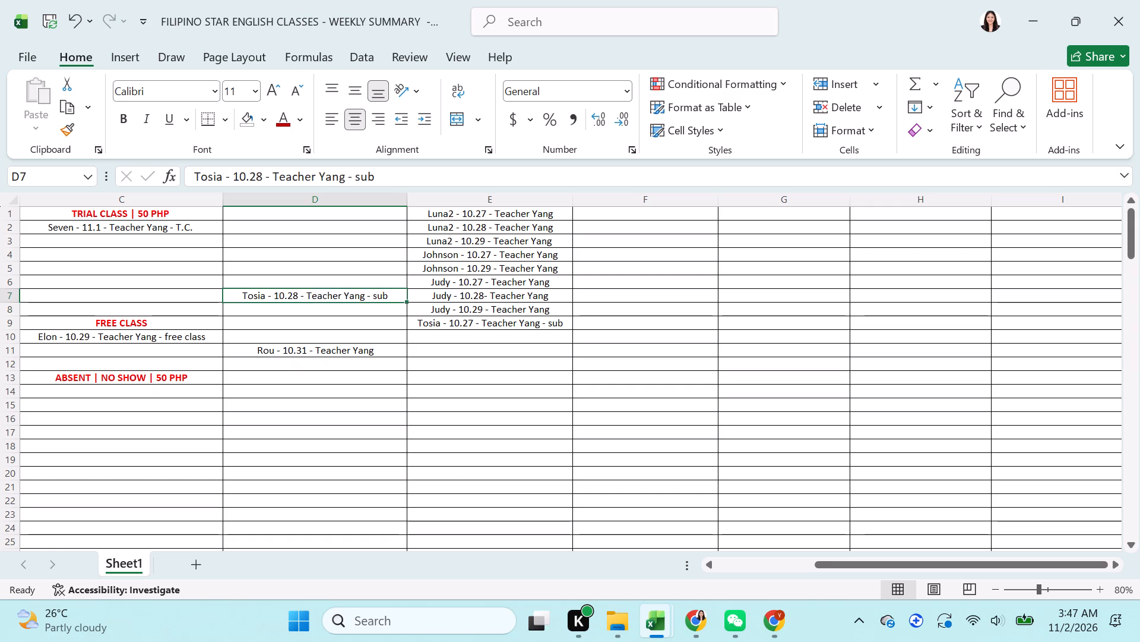
key("ctrl+x")
left_click(427, 333)
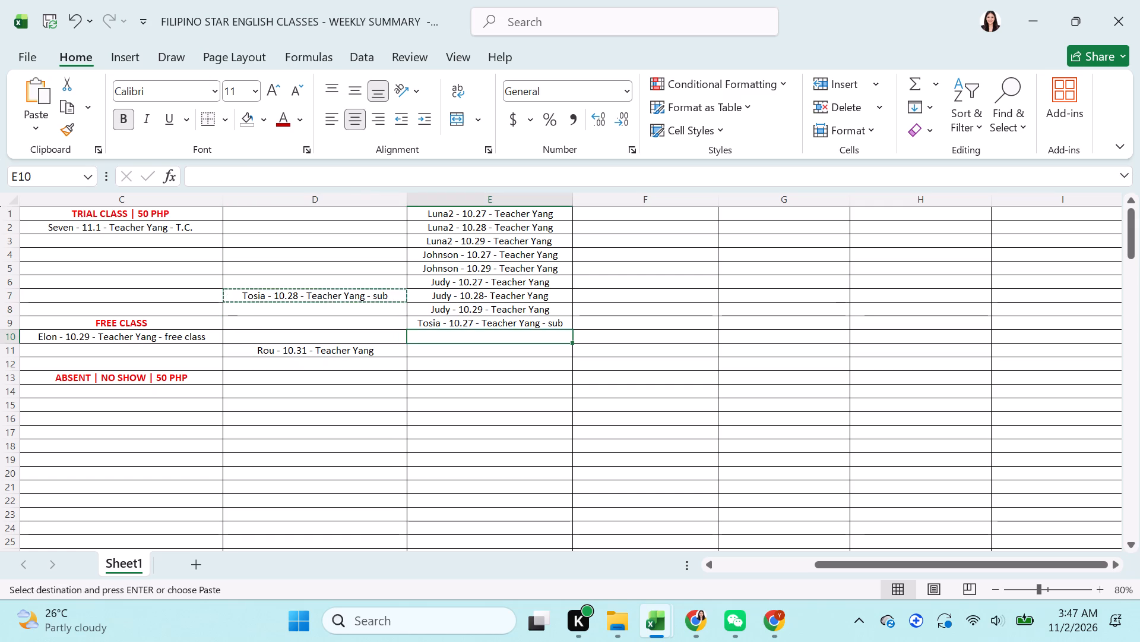
key("ctrl+v")
Move the Rou 10.31 entry from D11 to E11 and save the workbook.
left_click(354, 353)
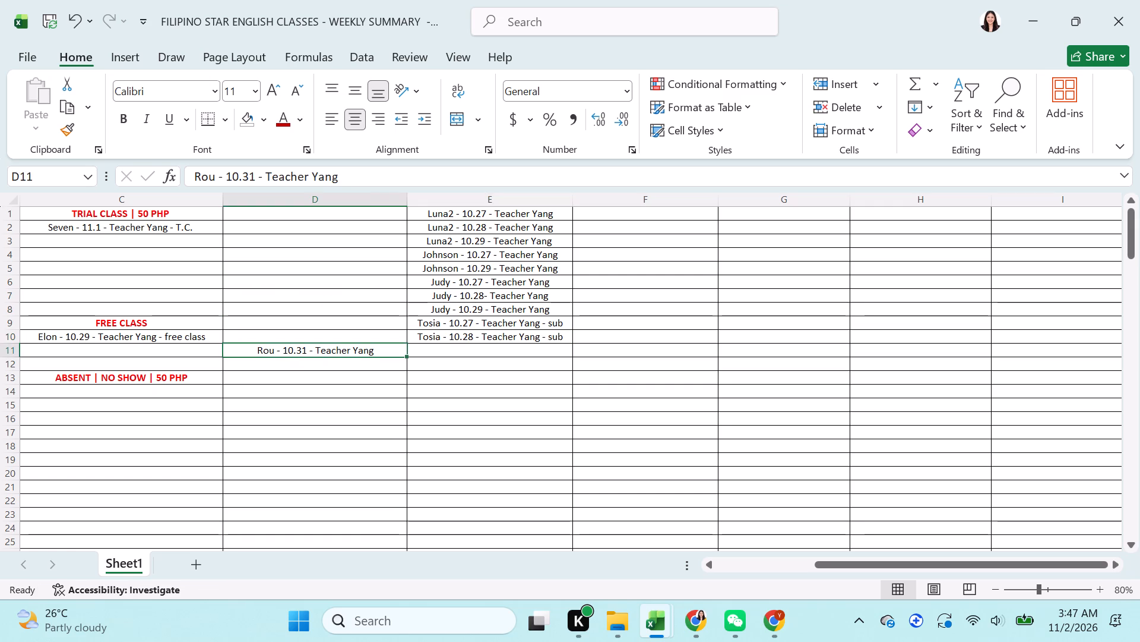
key("ctrl+x")
left_click(414, 348)
key("ctrl+v")
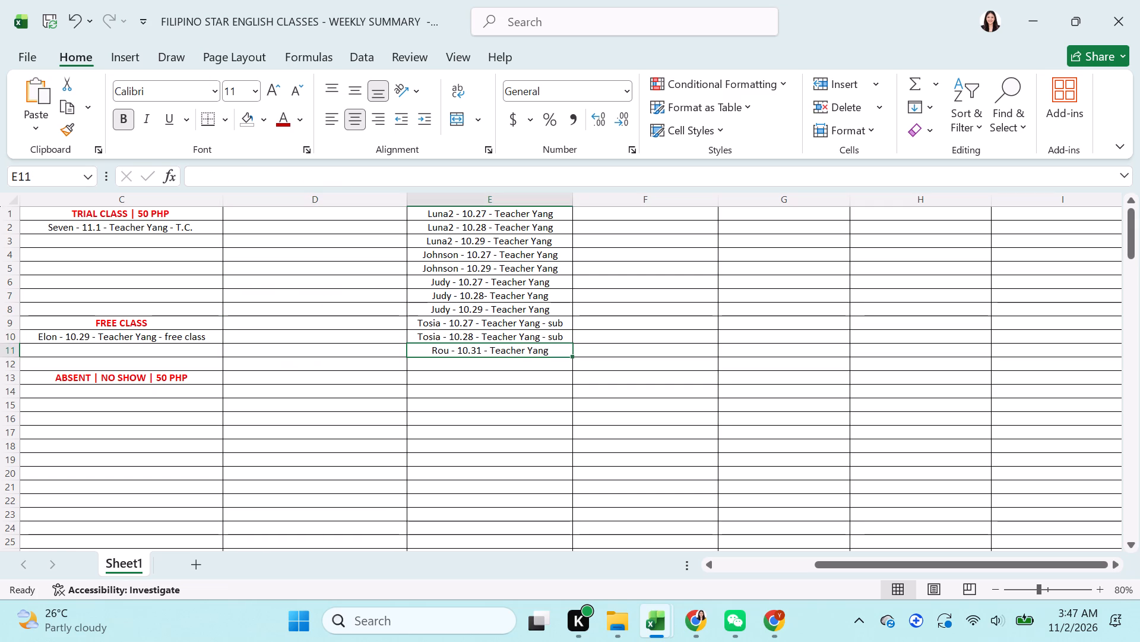
key("ctrl+s")
key("ctrl+s")
key("ctrl+s")
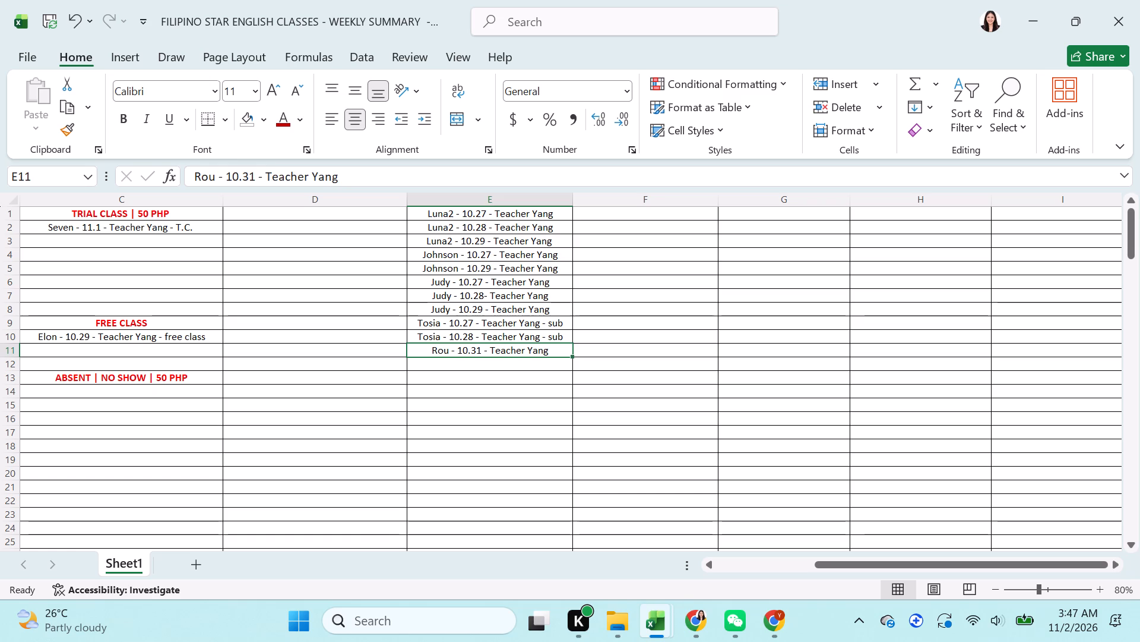
Move the whole grouped Teacher Yang list from E1:E11 back to column D, starting at D1.
left_click_drag(465, 221, 471, 273)
left_click_drag(480, 213, 486, 364)
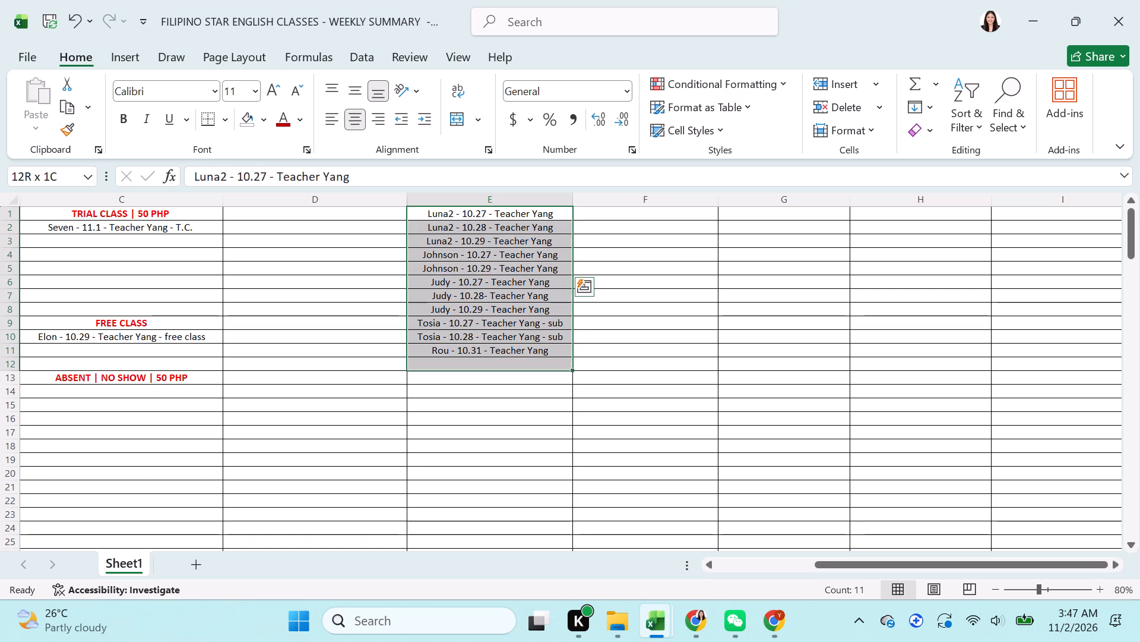
left_click_drag(486, 364, 487, 348)
key("ctrl+x")
left_click(301, 212)
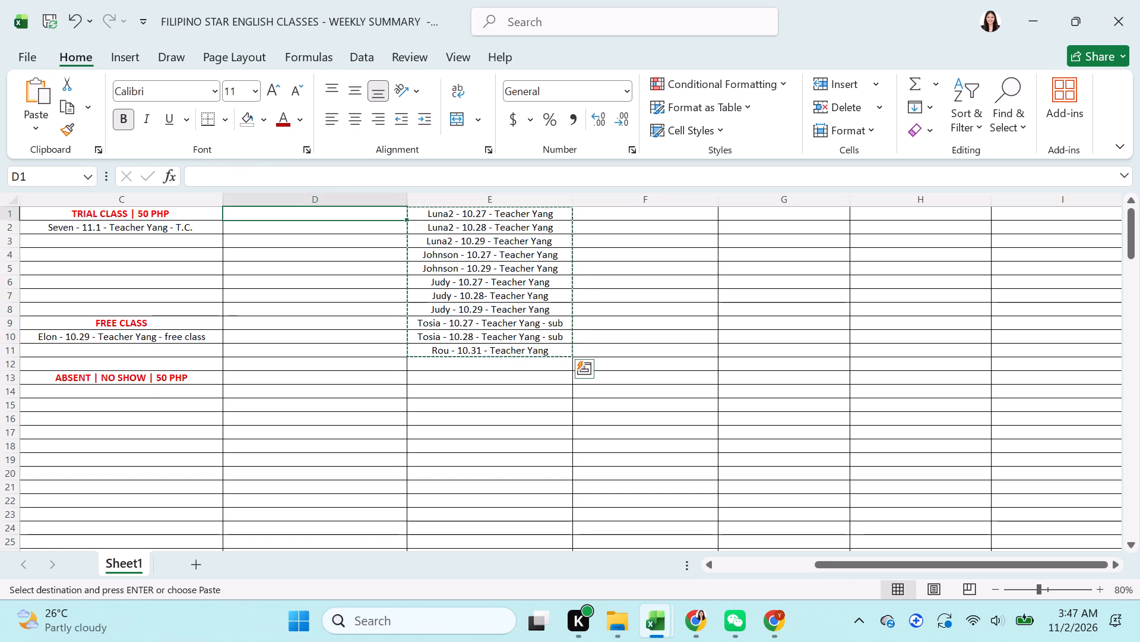
key("ctrl+v")
Highlight the Teacher Yang entries in D1:D11 with a yellow fill.
left_click(265, 121)
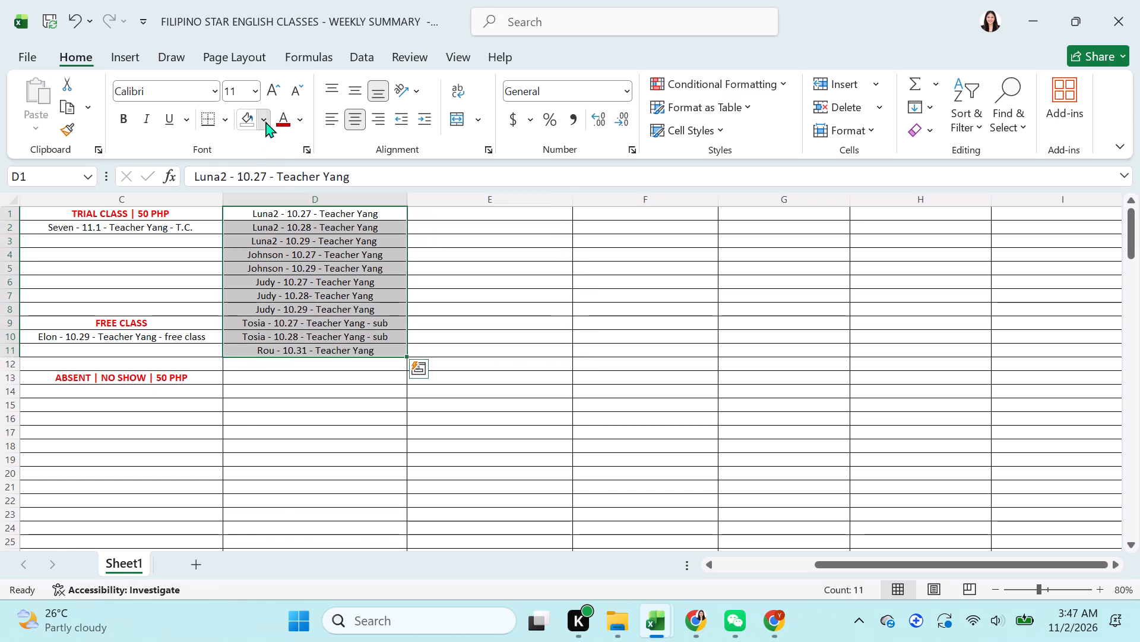
left_click(321, 383)
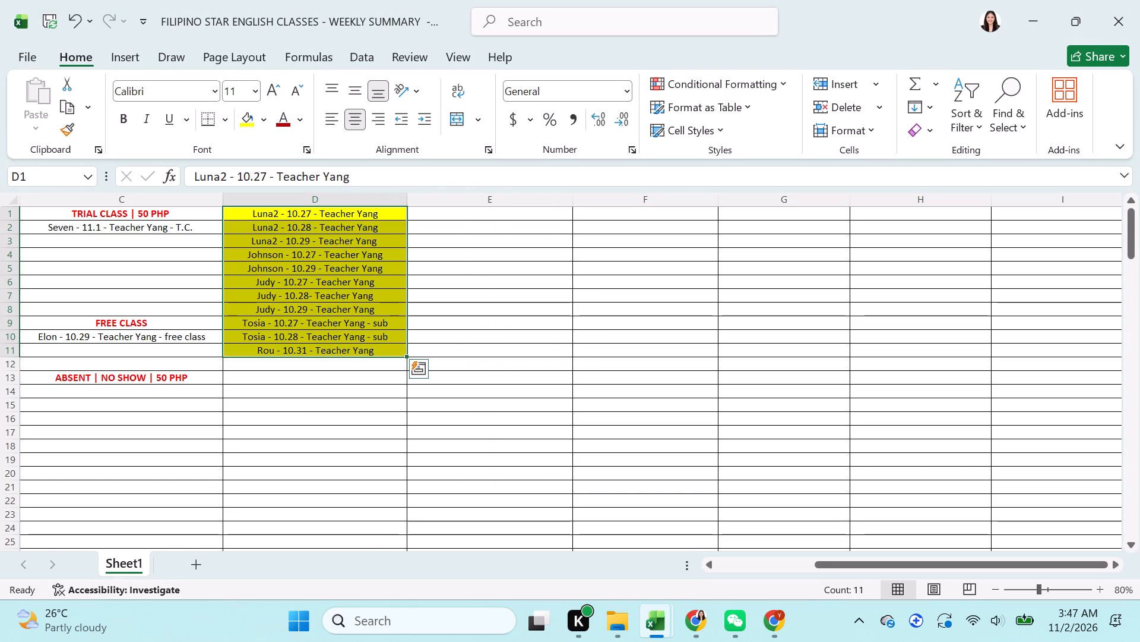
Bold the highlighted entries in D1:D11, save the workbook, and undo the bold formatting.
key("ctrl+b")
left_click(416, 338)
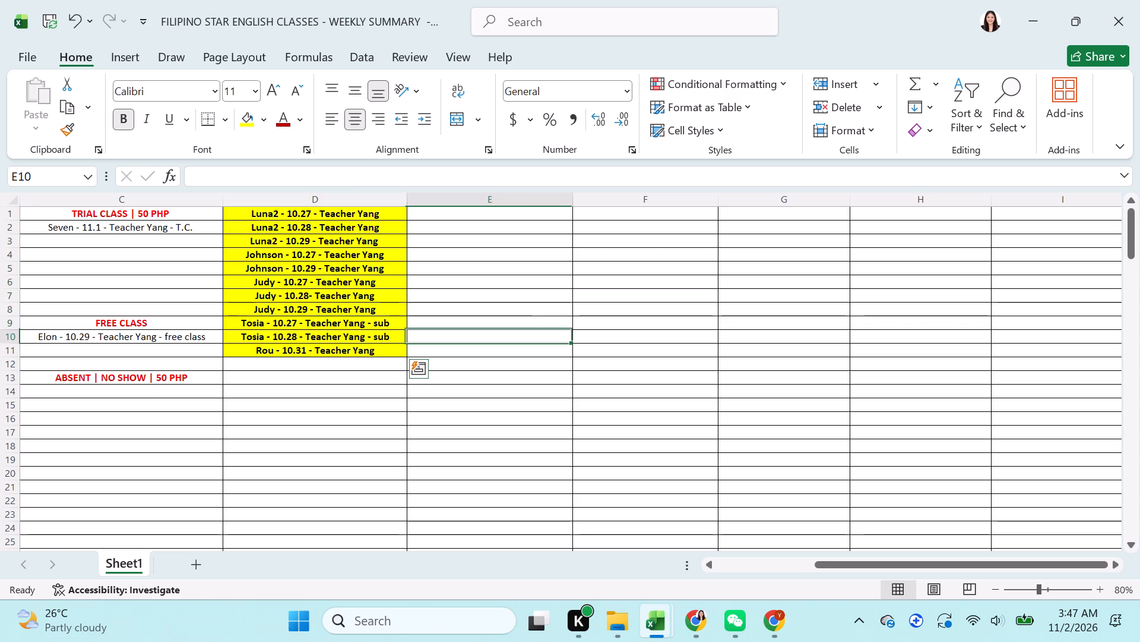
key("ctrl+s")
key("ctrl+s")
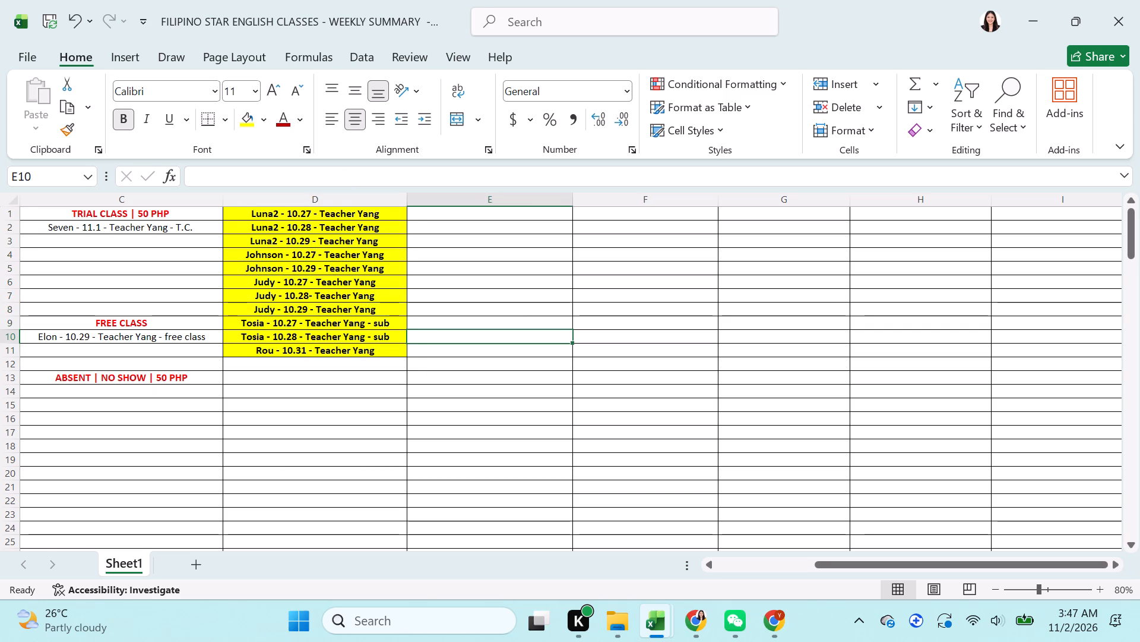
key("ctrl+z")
Save the weekly summary workbook.
key("ctrl+s")
left_click(439, 259)
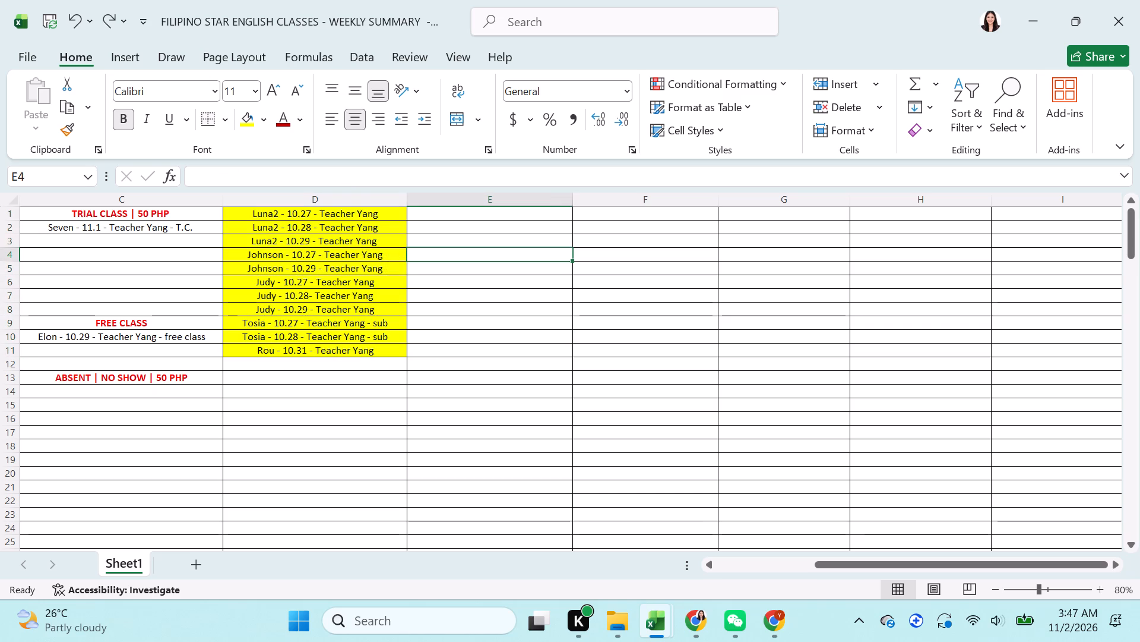
Copy Teacher Cris's column from the 10.27 through 10.31 entries in the Teachers Daily Checklist into the weekly summary, starting at E1.
left_click(462, 537)
scroll(106, 409, "up", 1)
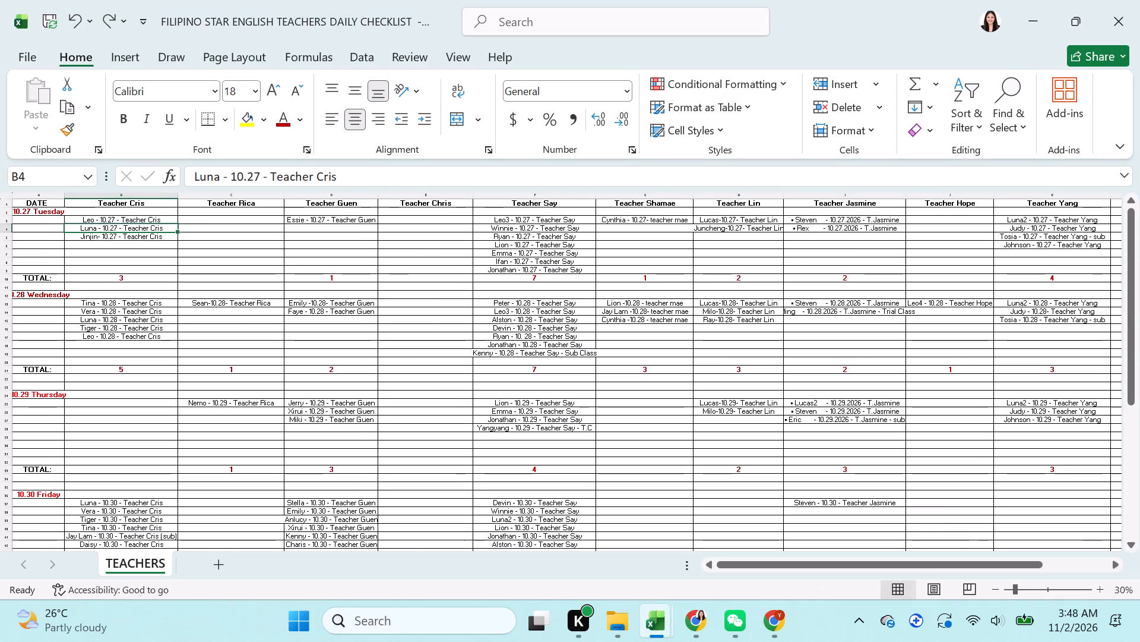
scroll(106, 409, "up", 2)
left_click_drag(134, 218, 134, 367)
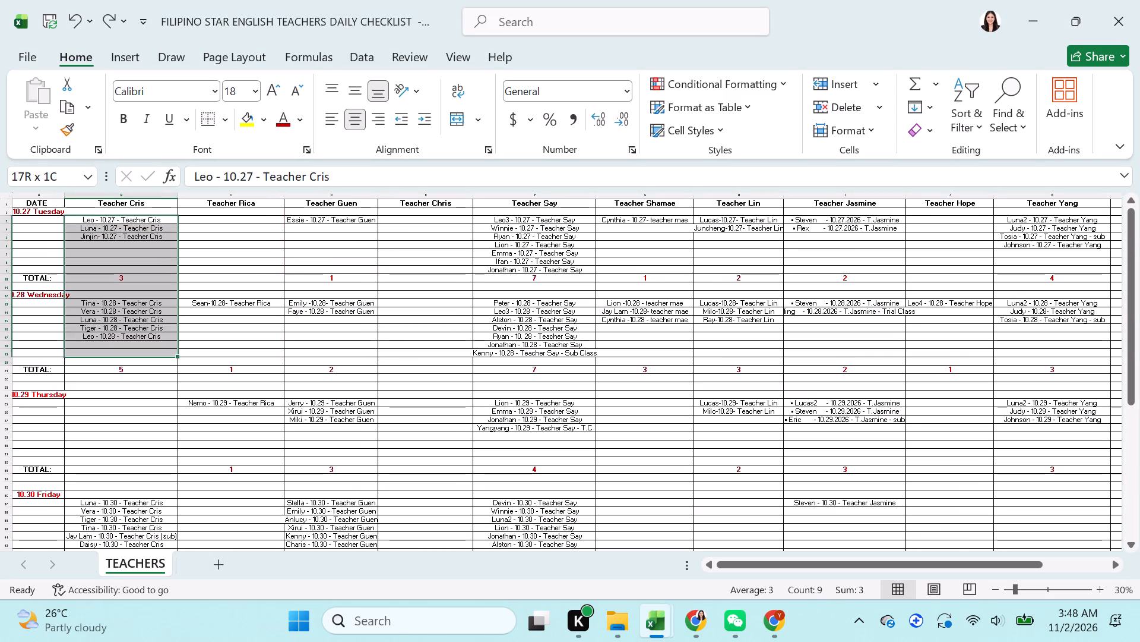
left_click_drag(134, 367, 144, 565)
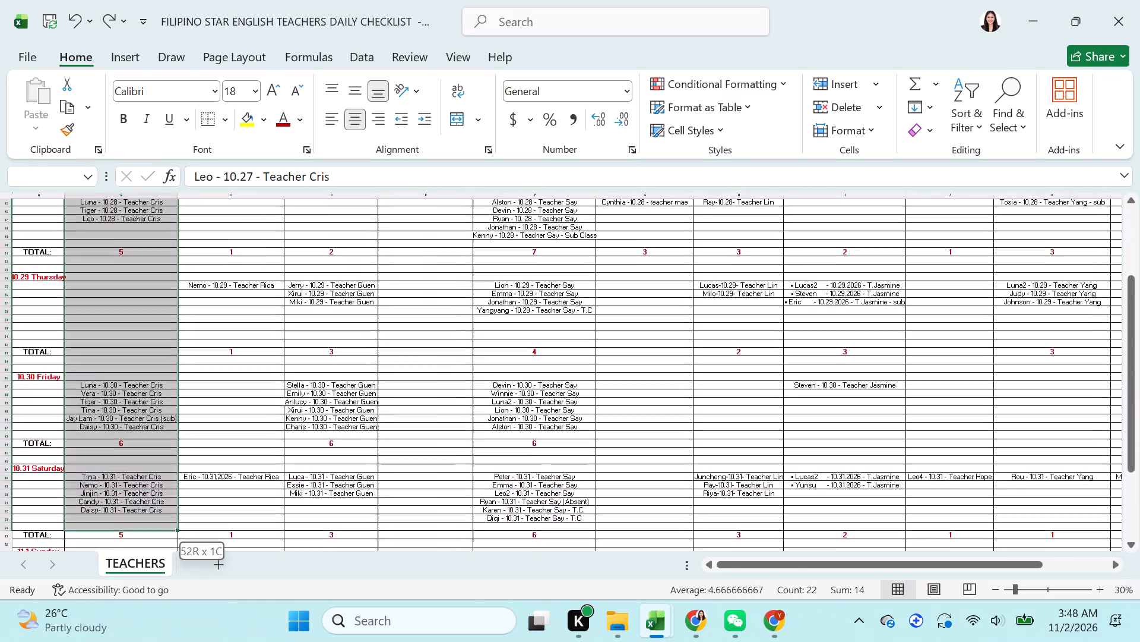
left_click_drag(144, 565, 145, 415)
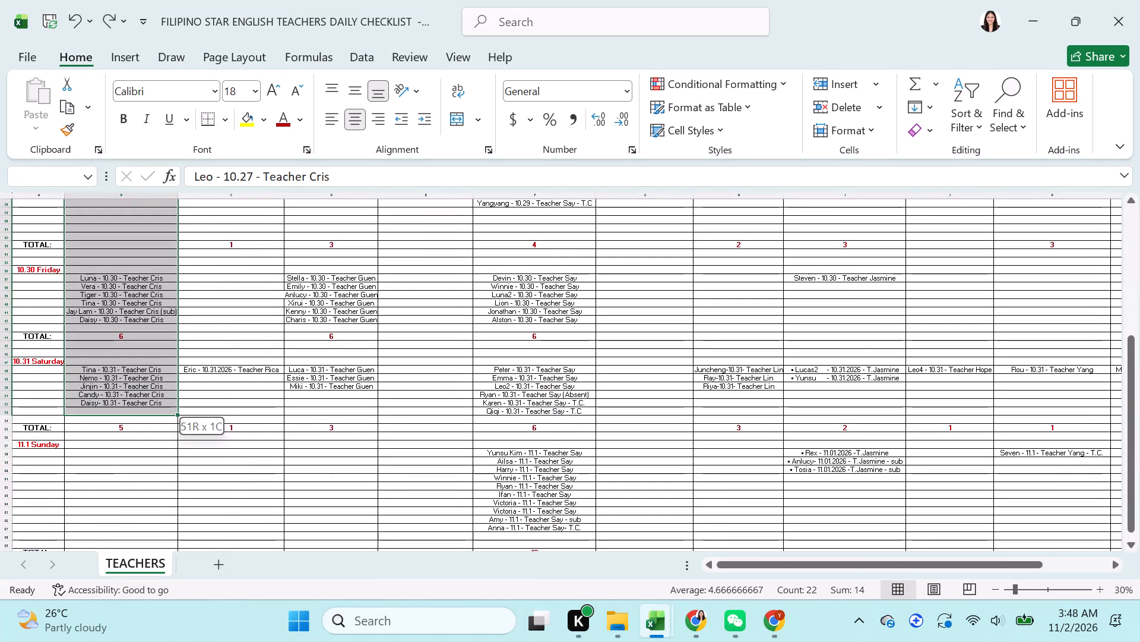
left_click_drag(145, 415, 141, 404)
key("ctrl+c")
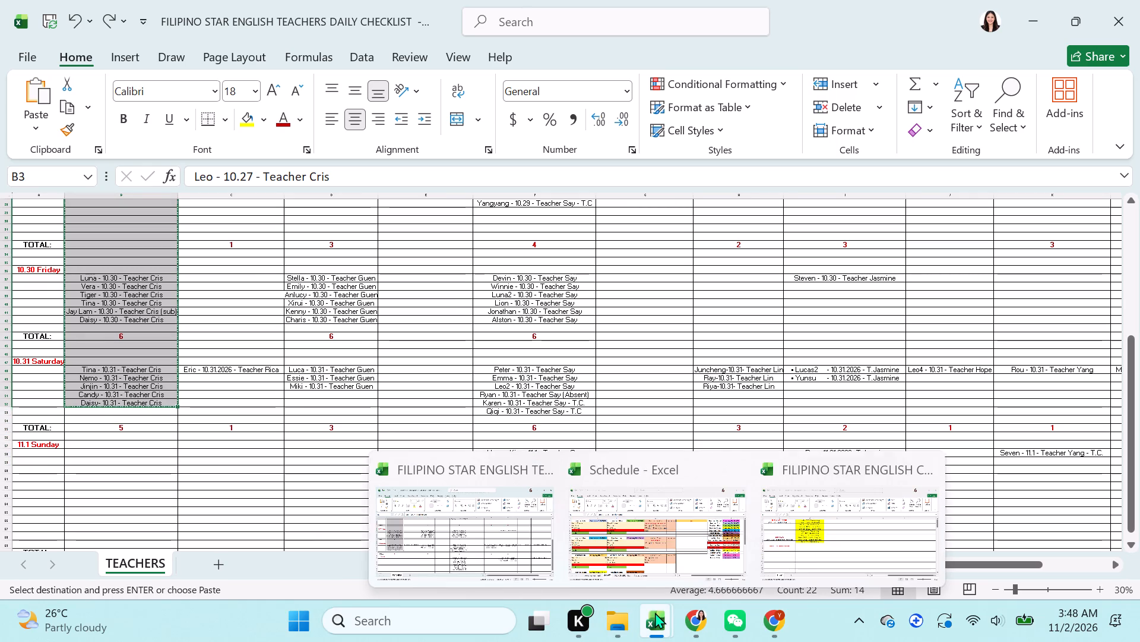
left_click(805, 553)
scroll(400, 382, "up", 4)
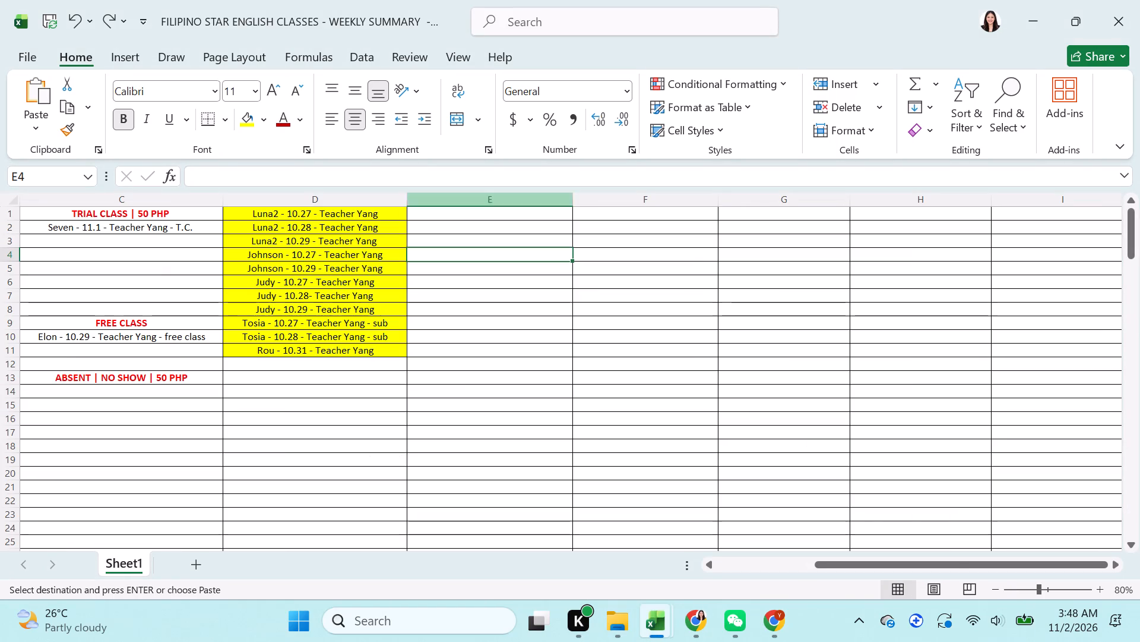
left_click(520, 204)
left_click(517, 212)
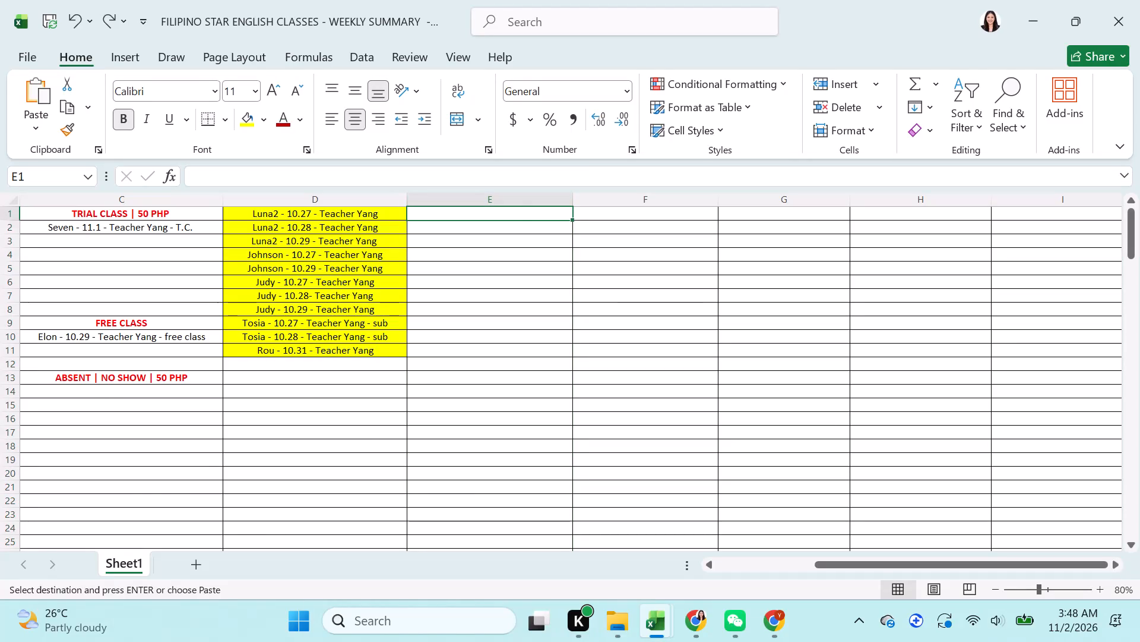
key("ctrl+v")
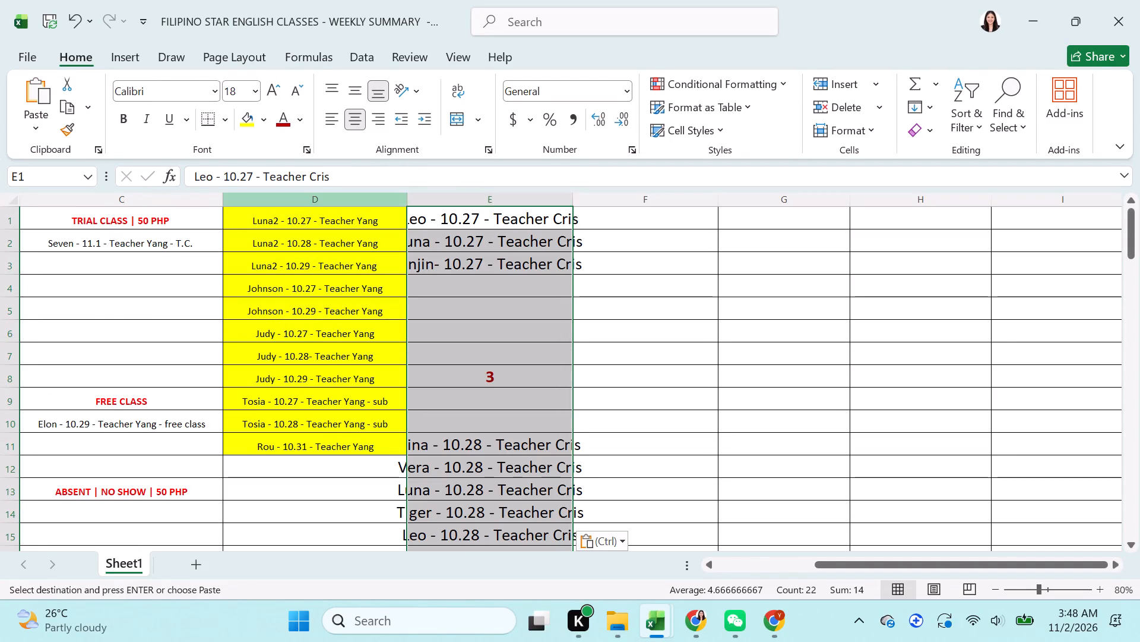
Reduce the font size of column E, holding Teacher Cris's pasted entries, to 11.
left_click(334, 246)
left_click(451, 247)
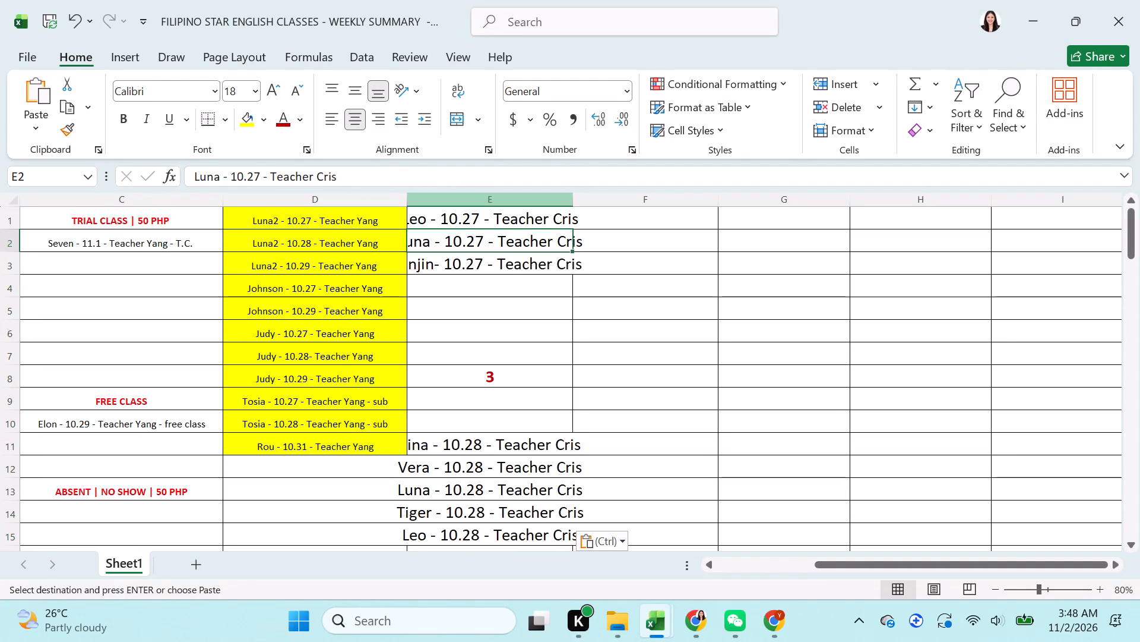
left_click(474, 202)
left_click(303, 292)
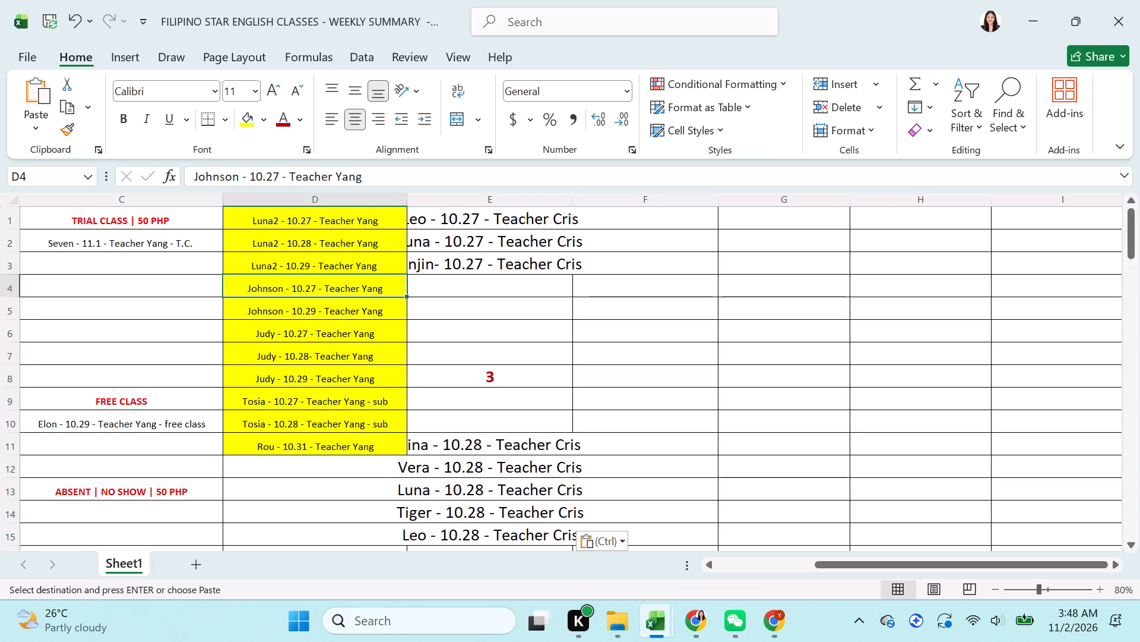
left_click(472, 218)
left_click(479, 205)
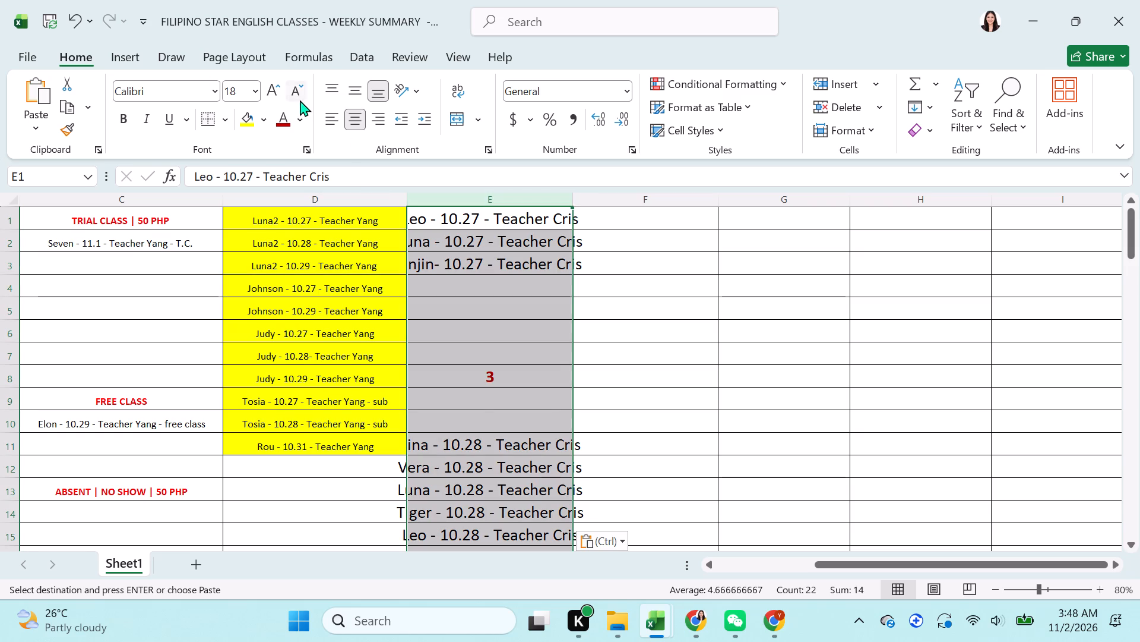
double_click(299, 95)
left_click(299, 95)
left_click(299, 95)
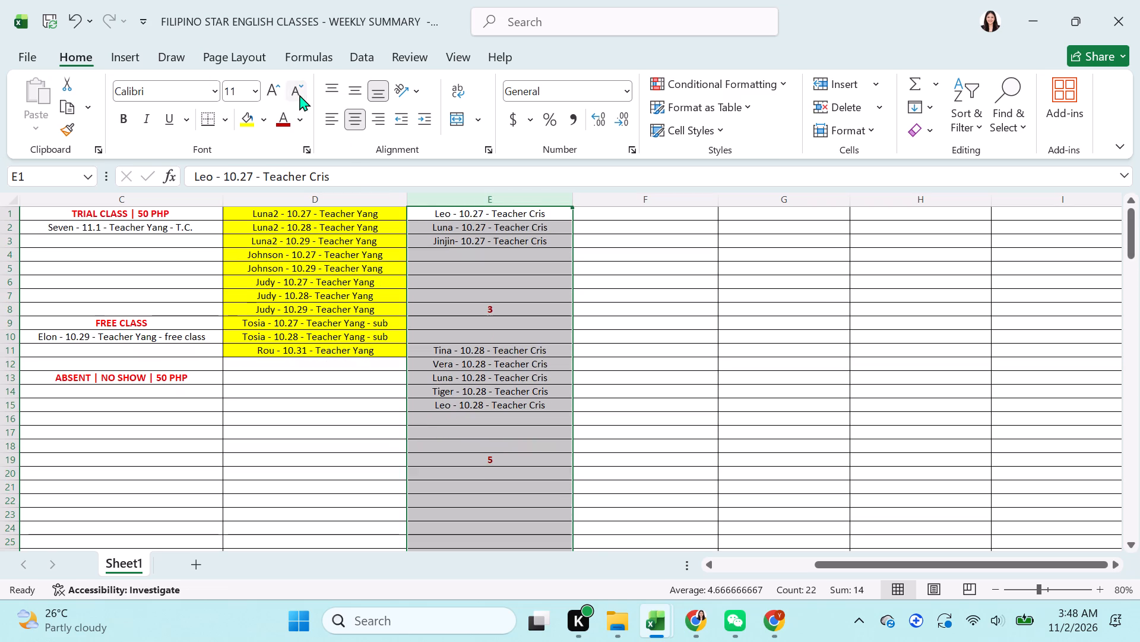
Delete cells E4:E10 between Teacher Cris's 10.27 and 10.28 entries, shifting the cells up.
left_click(520, 331)
scroll(517, 329, "up", 1)
left_click_drag(511, 258, 515, 334)
right_click(510, 310)
left_click(563, 288)
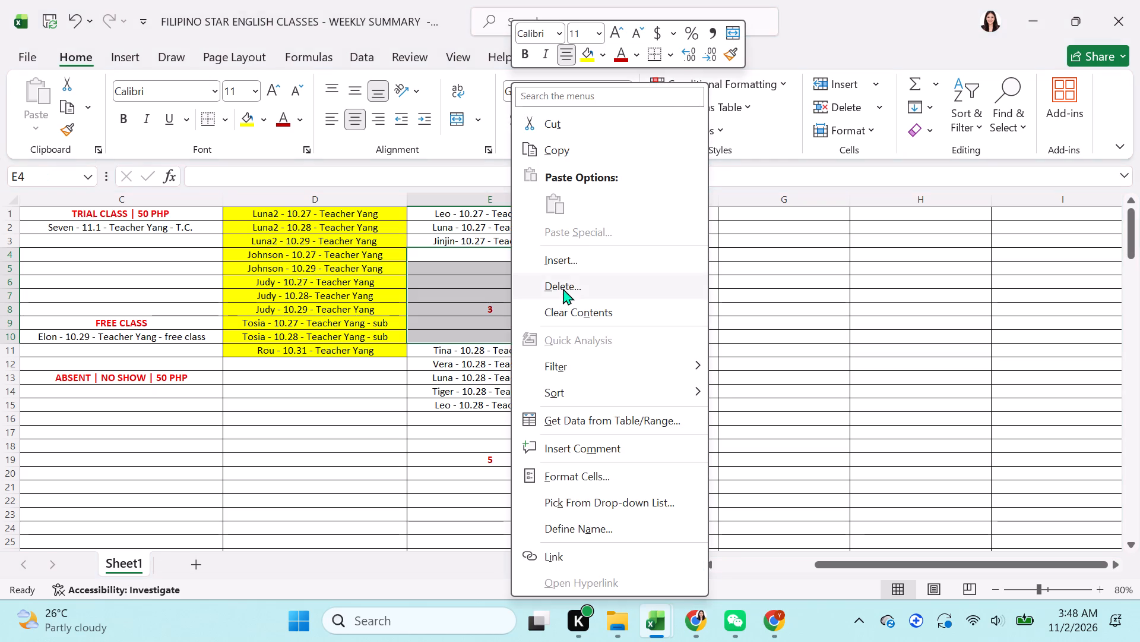
left_click(528, 307)
left_click(531, 370)
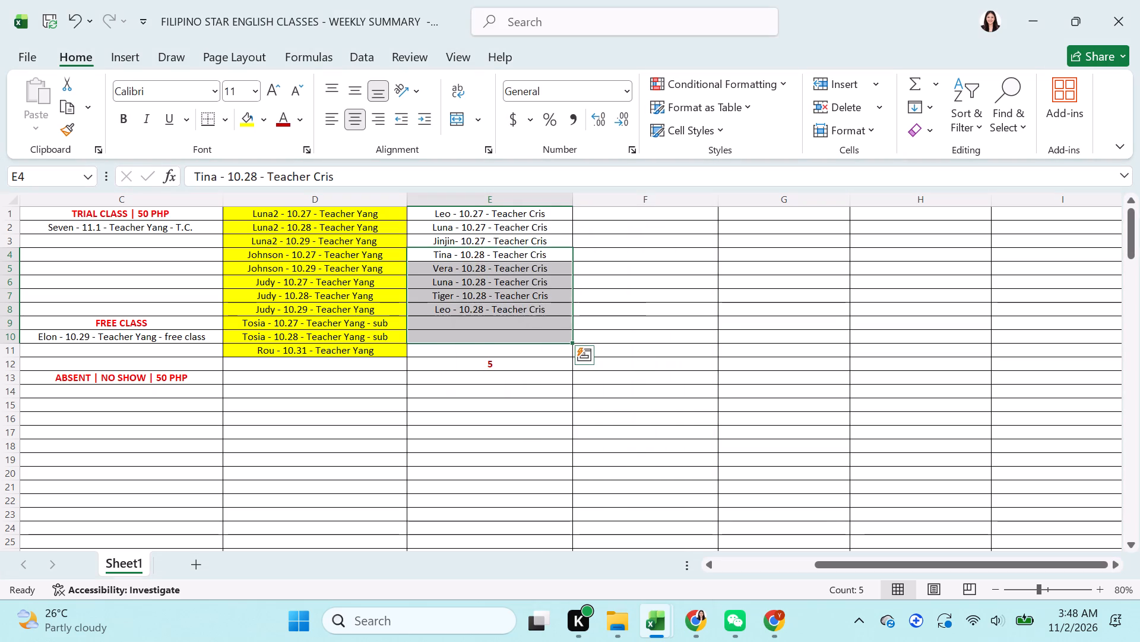
Delete the blank and count cells between Teacher Cris's 10.28 and 10.30 entries in column E, shifting the cells up.
left_click_drag(493, 325, 503, 369)
right_click(503, 369)
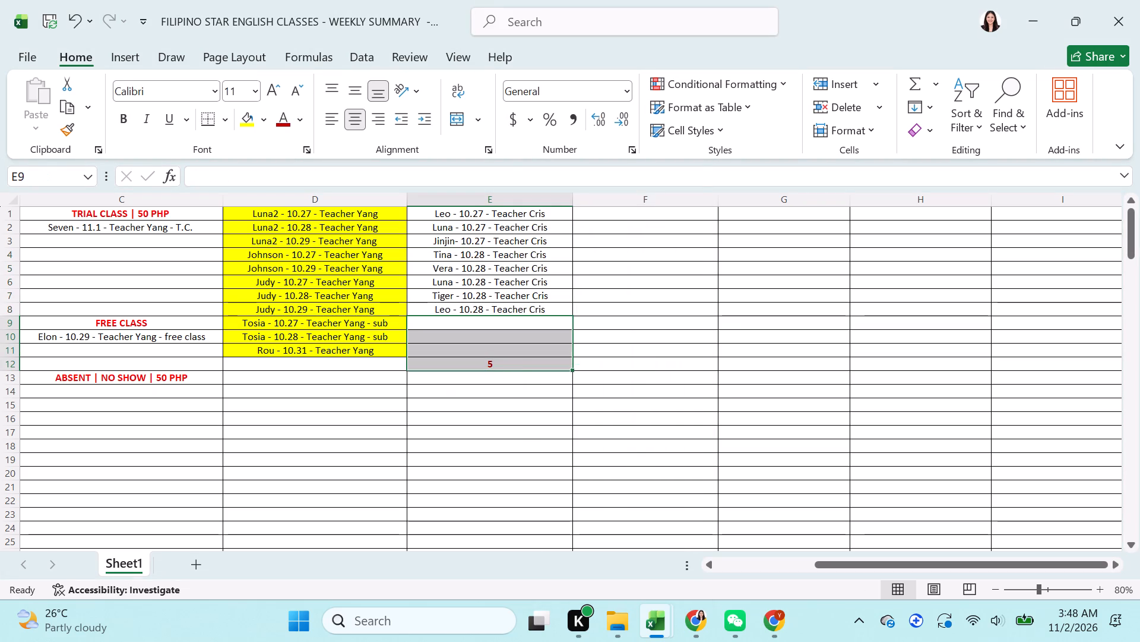
right_click(503, 366)
left_click(566, 289)
left_click(536, 306)
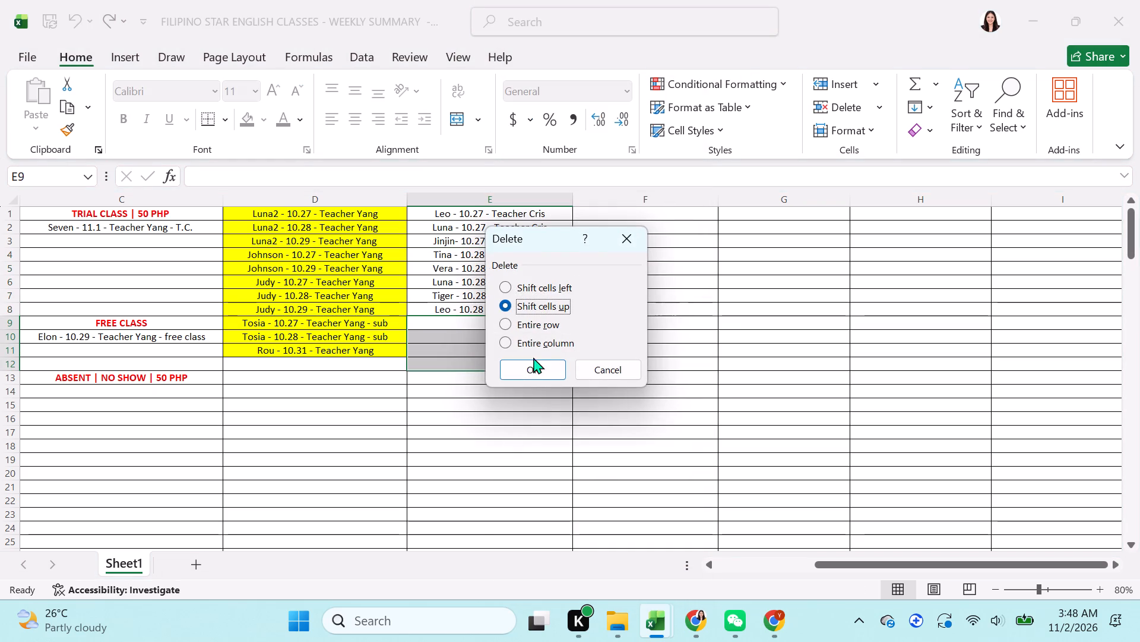
left_click(533, 368)
scroll(506, 374, "up", 1)
left_click_drag(497, 322, 502, 404)
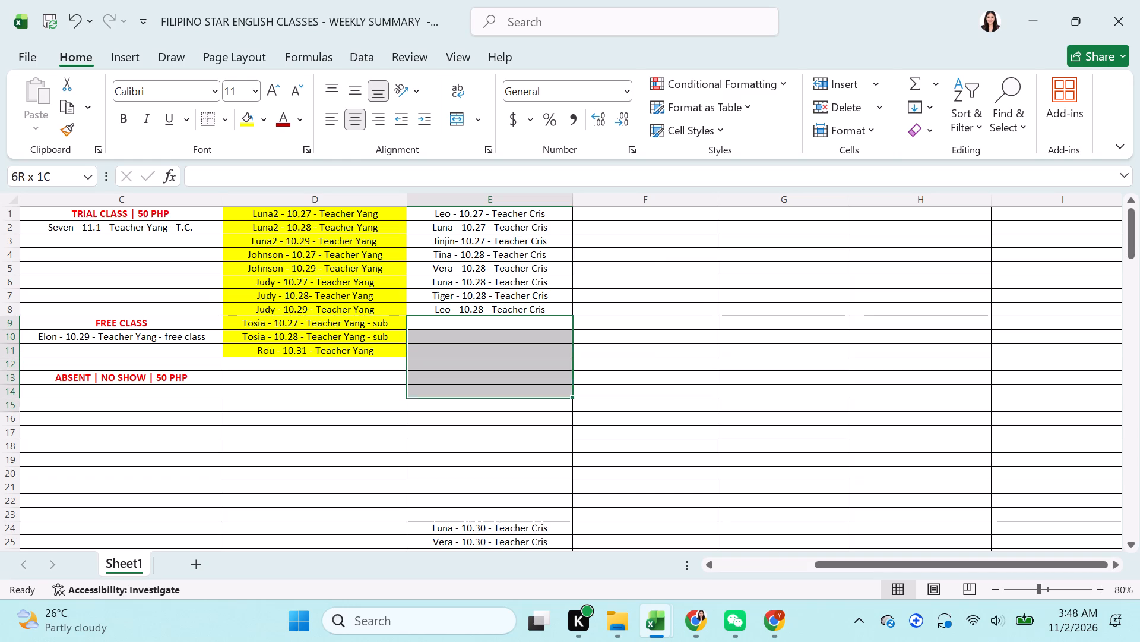
left_click_drag(502, 404, 507, 511)
right_click(484, 413)
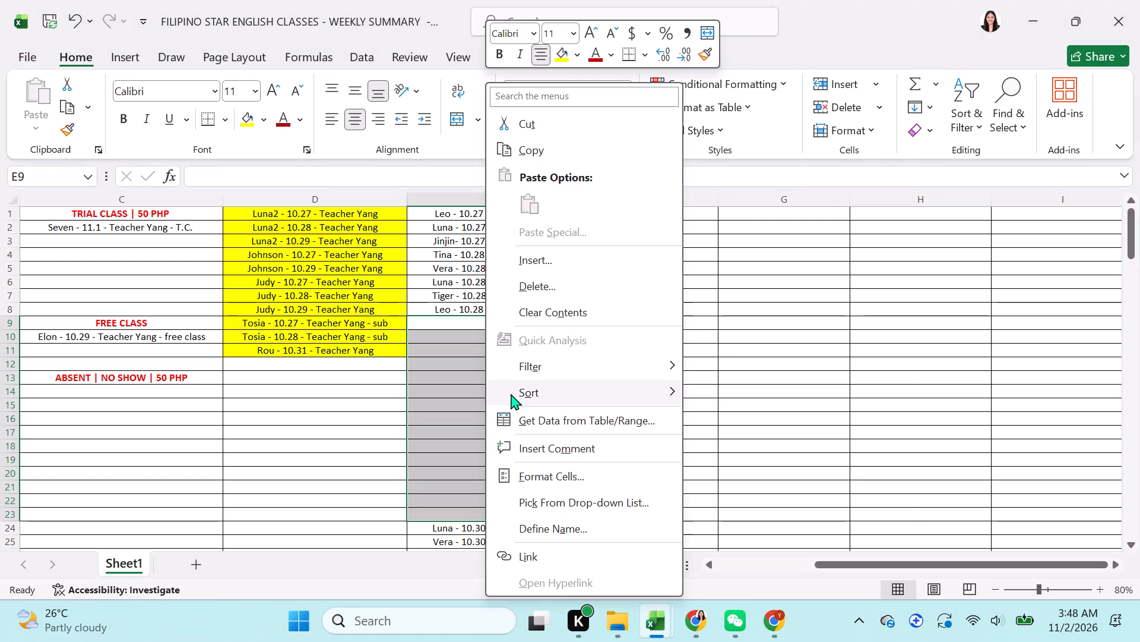
left_click(555, 292)
left_click(540, 304)
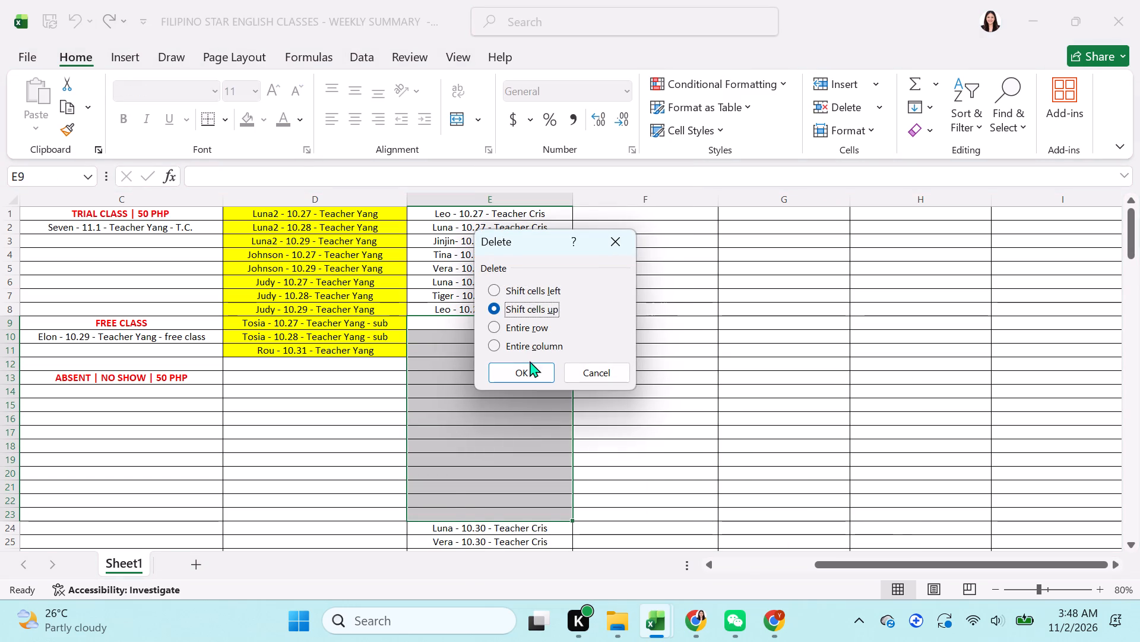
left_click(527, 369)
Delete cells E15:E19 between Teacher Cris's 10.30 and 10.31 entries, shifting the cells up.
left_click(490, 405)
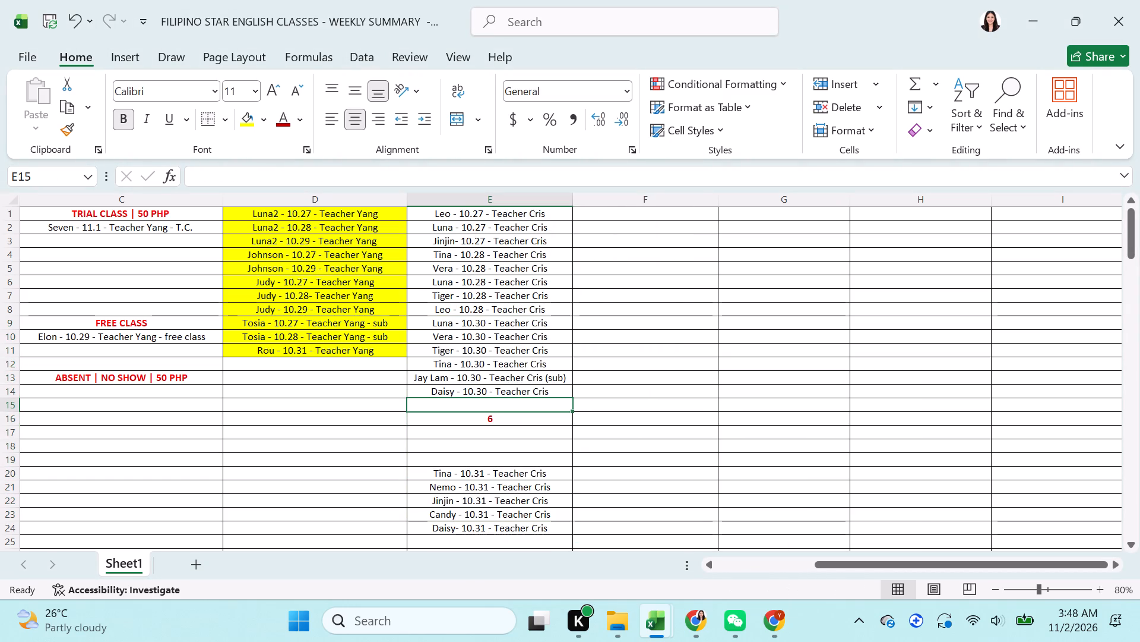
left_click_drag(490, 400, 493, 442)
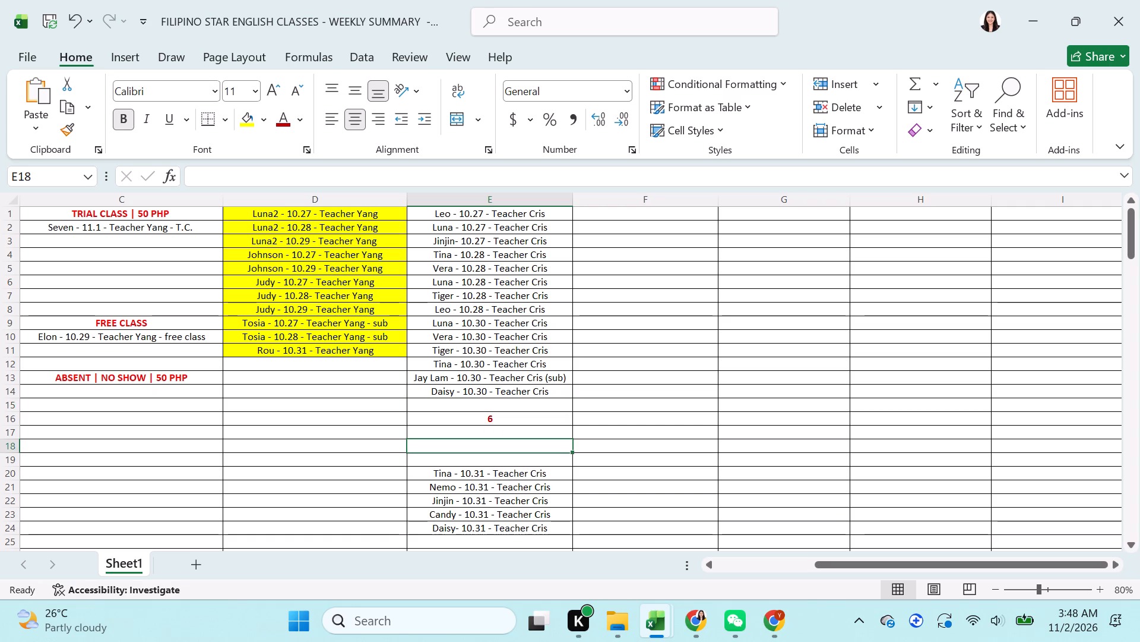
left_click(584, 414)
left_click_drag(523, 404, 525, 451)
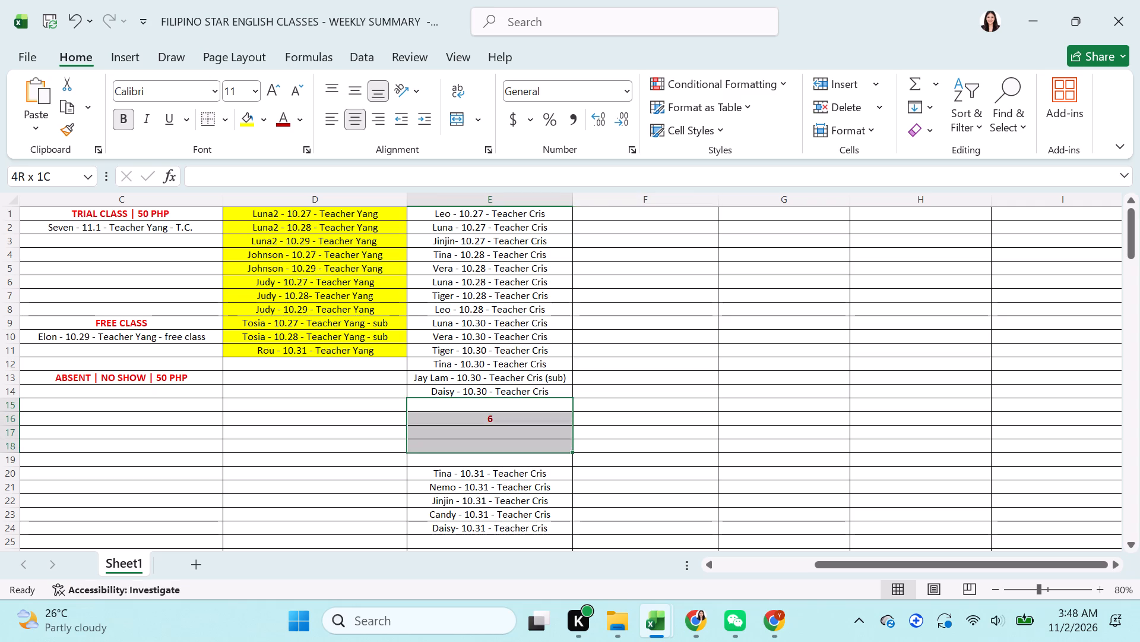
left_click_drag(525, 451, 525, 457)
right_click(501, 427)
left_click(567, 284)
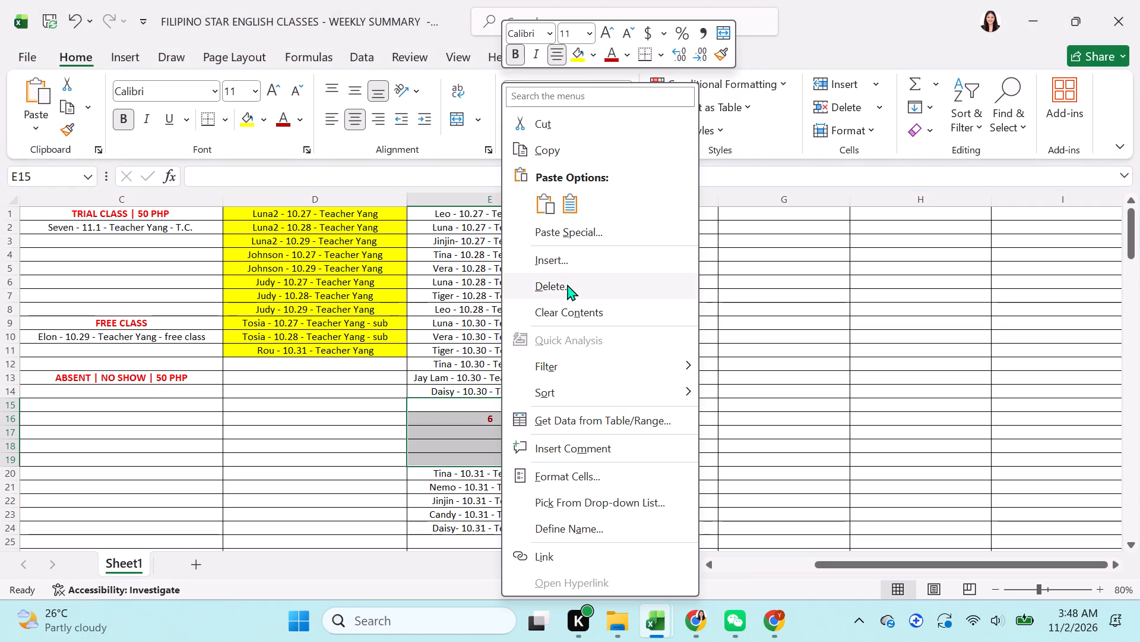
left_click(561, 295)
left_click(537, 363)
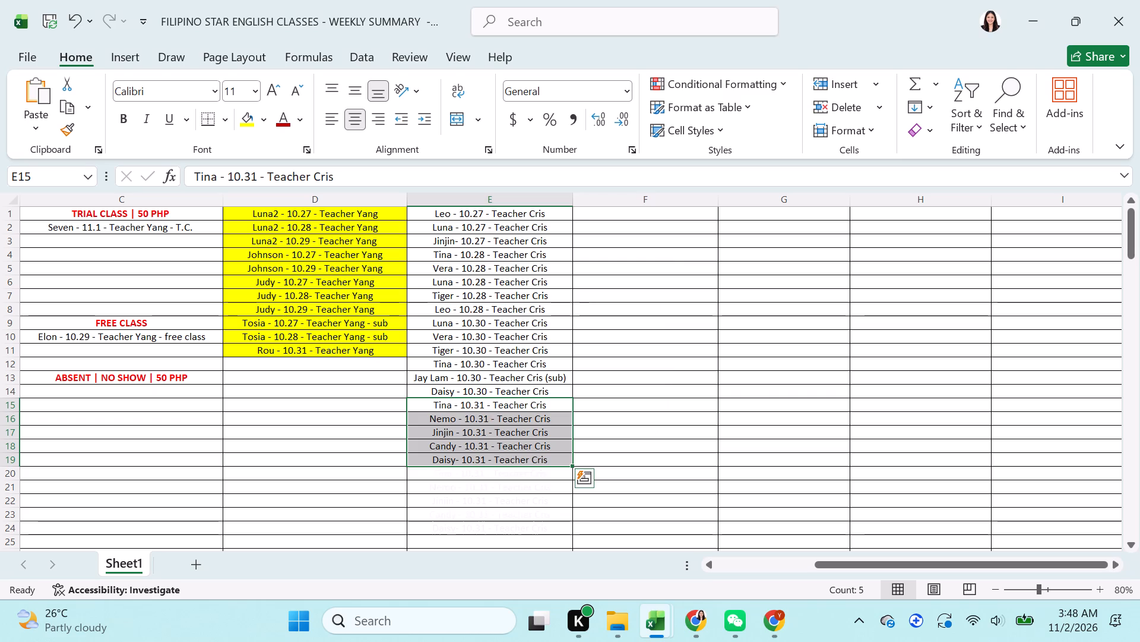
scroll(512, 454, "up", 4)
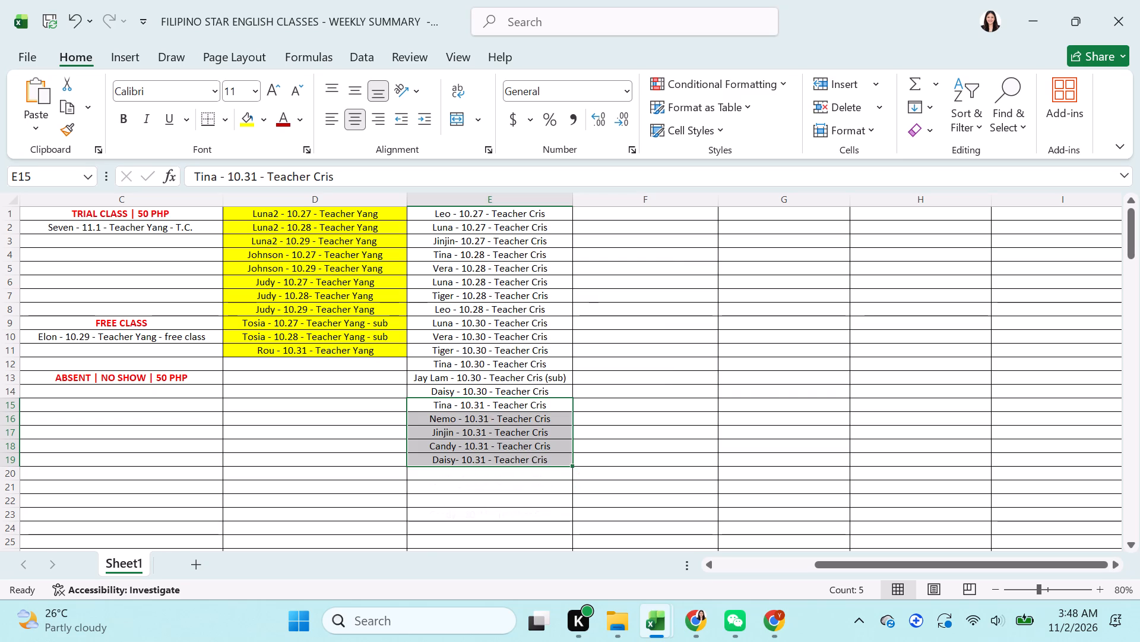
Save the weekly summary workbook.
left_click(509, 271)
key("ctrl+s")
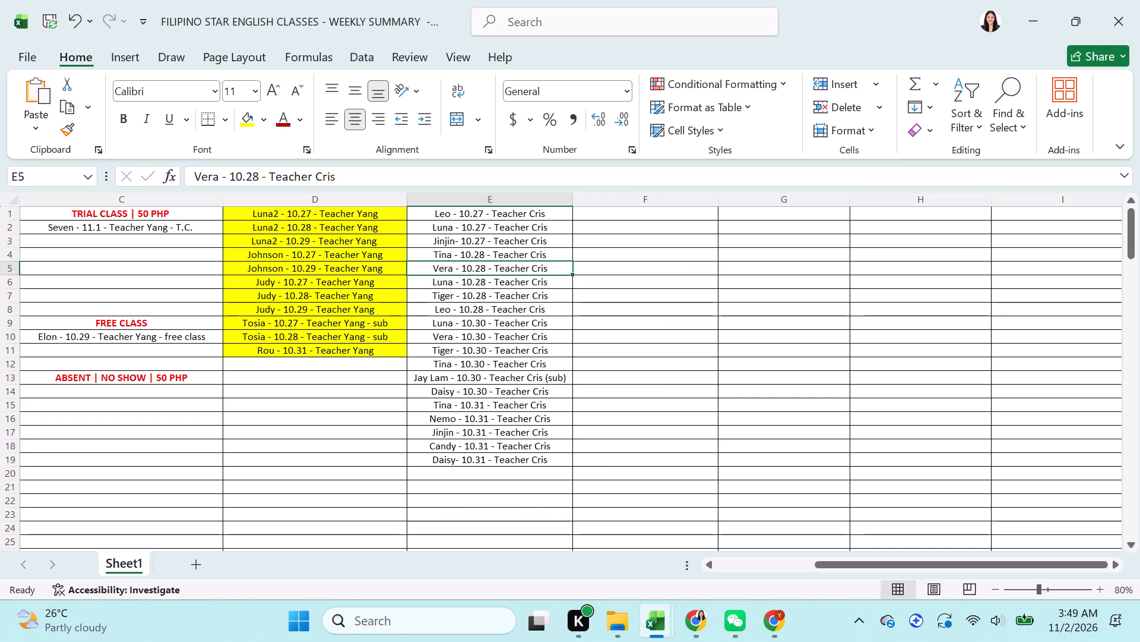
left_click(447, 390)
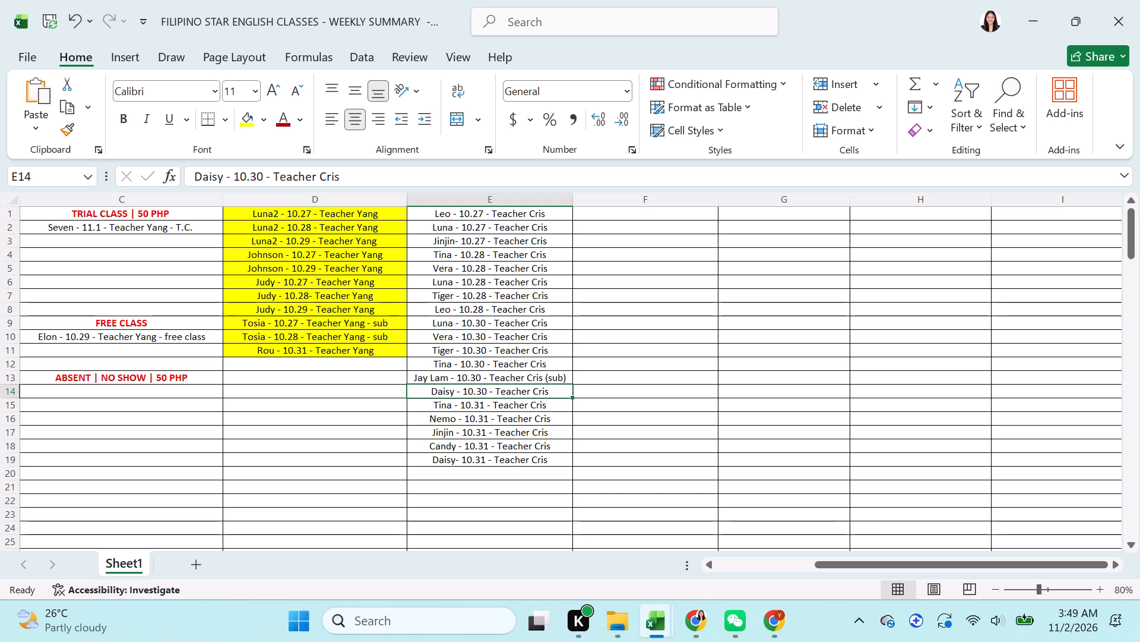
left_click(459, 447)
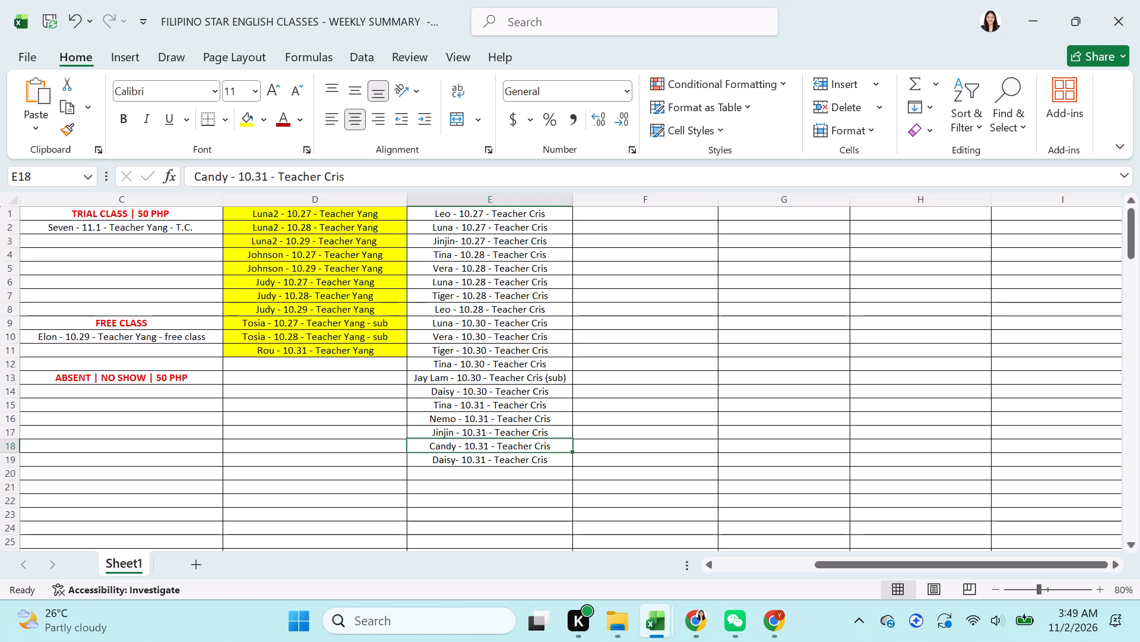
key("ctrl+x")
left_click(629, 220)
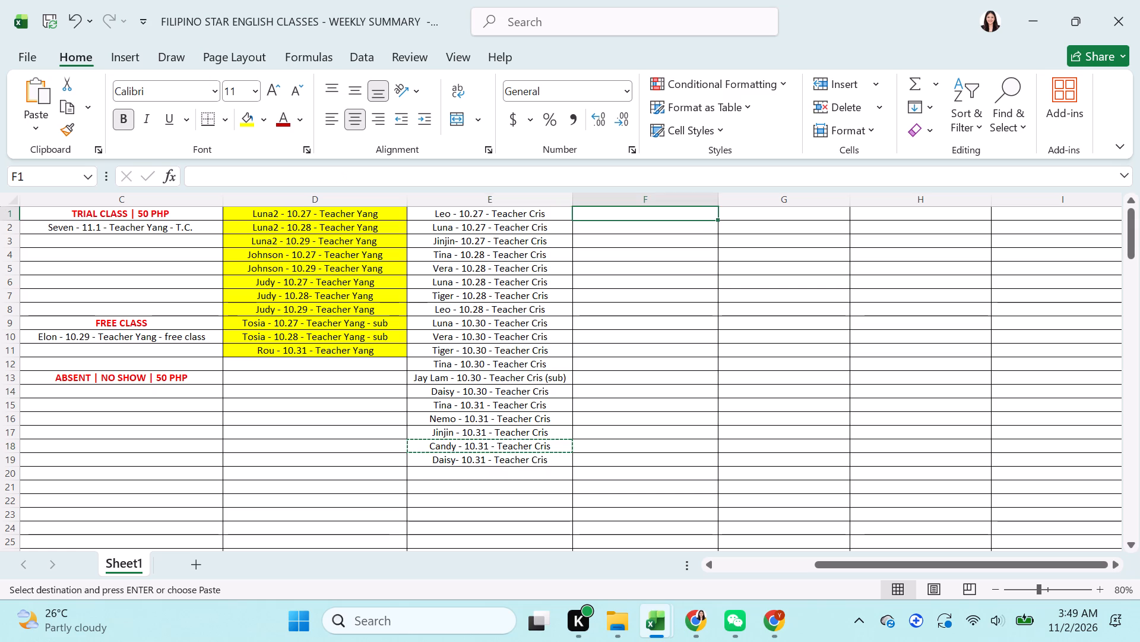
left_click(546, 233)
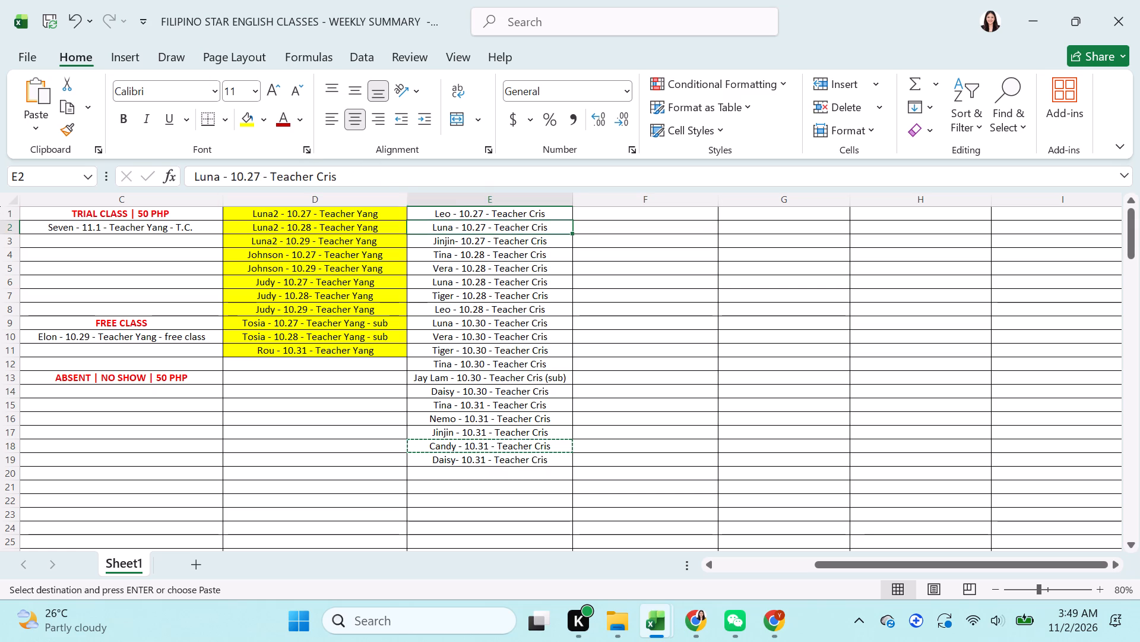
Highlight the Teacher Cris entries in E1:E19 with a light gold fill.
left_click_drag(432, 213, 479, 460)
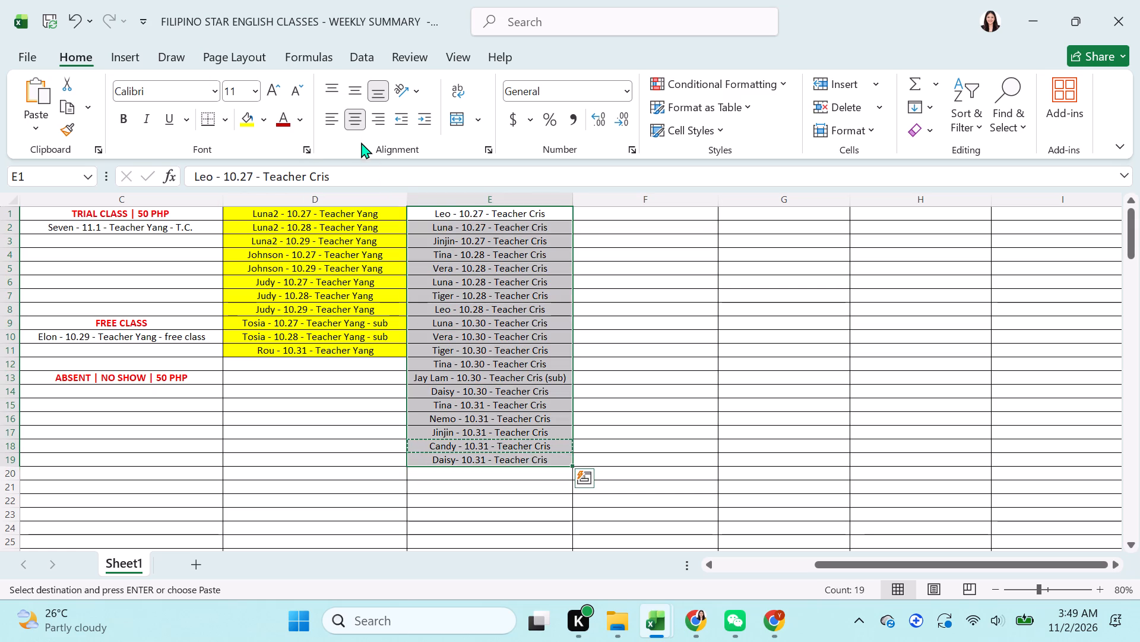
left_click(265, 112)
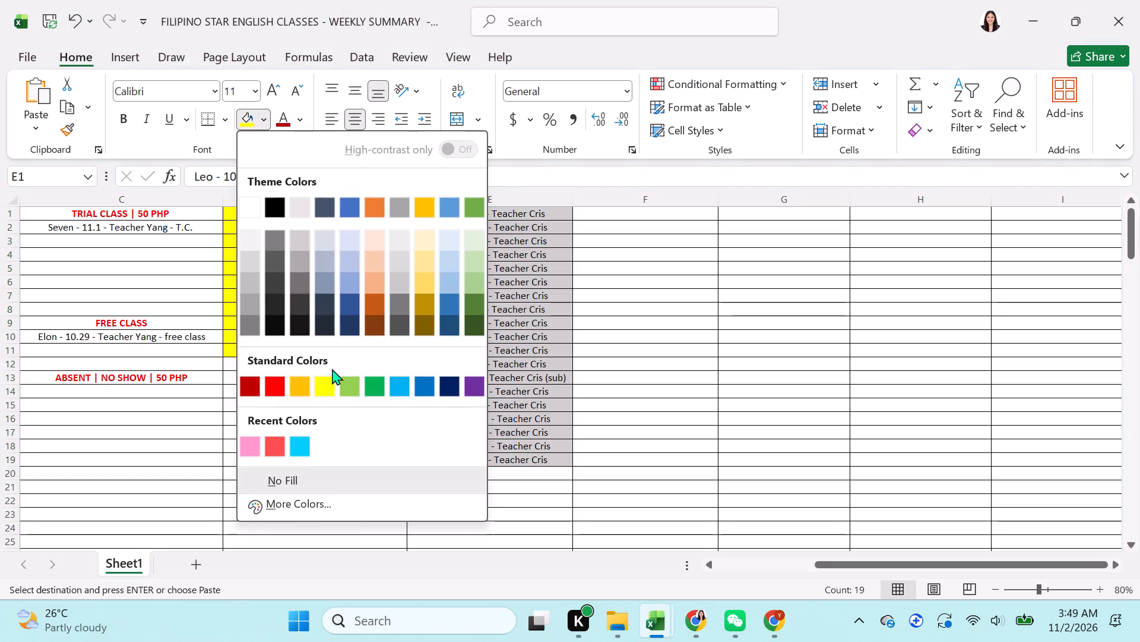
left_click(422, 279)
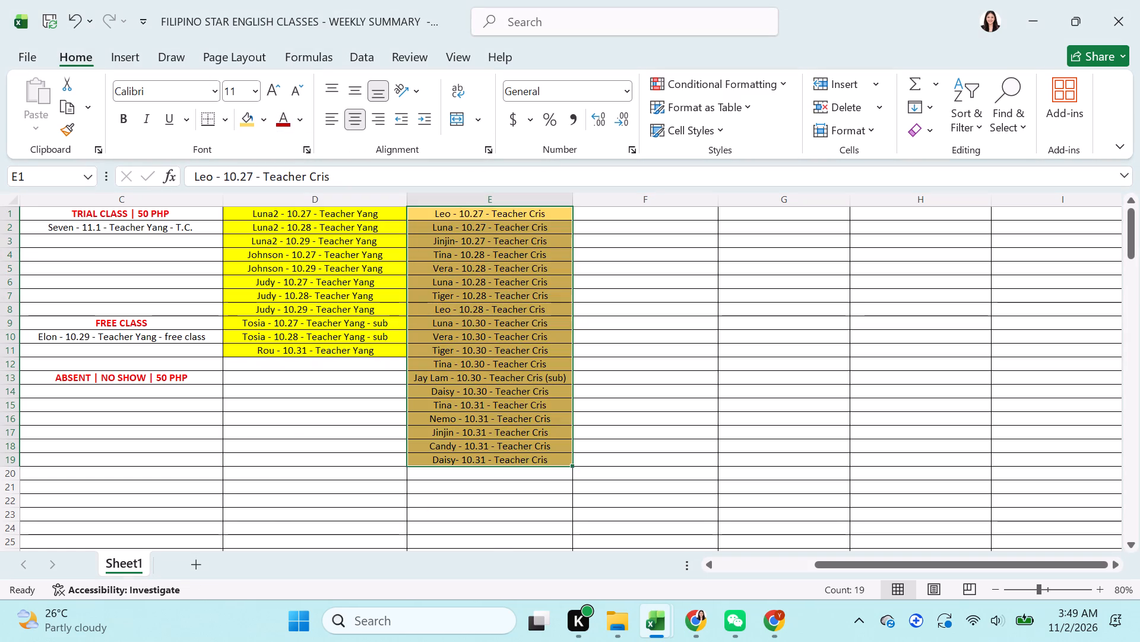
left_click(480, 243)
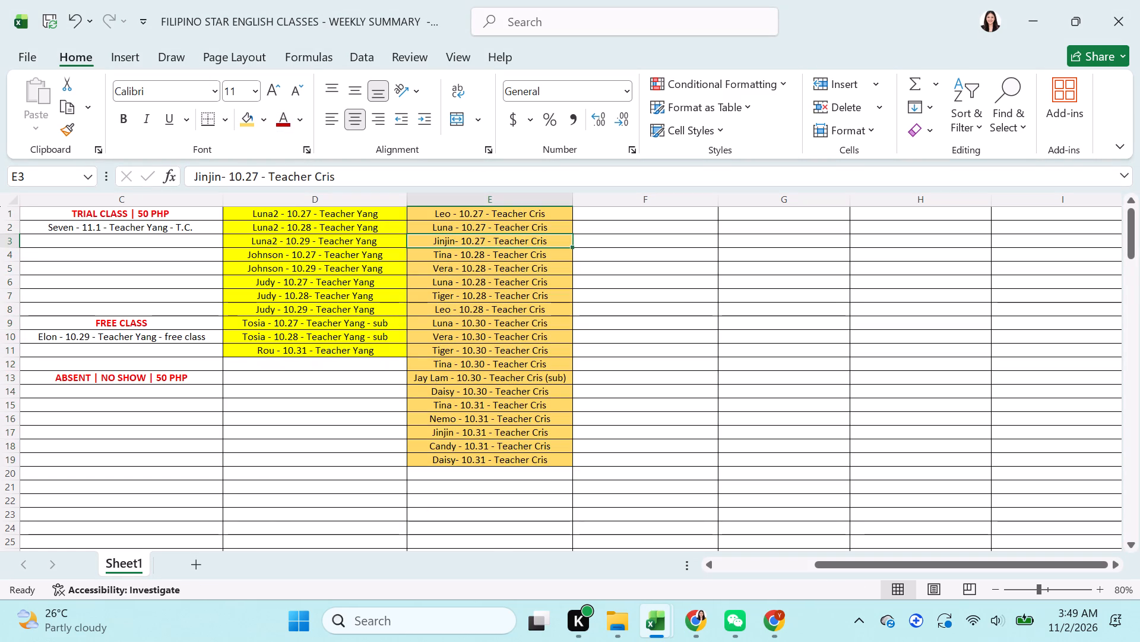
Move Candy's 10.31 Teacher Cris entry from E18 to F1.
left_click(462, 446)
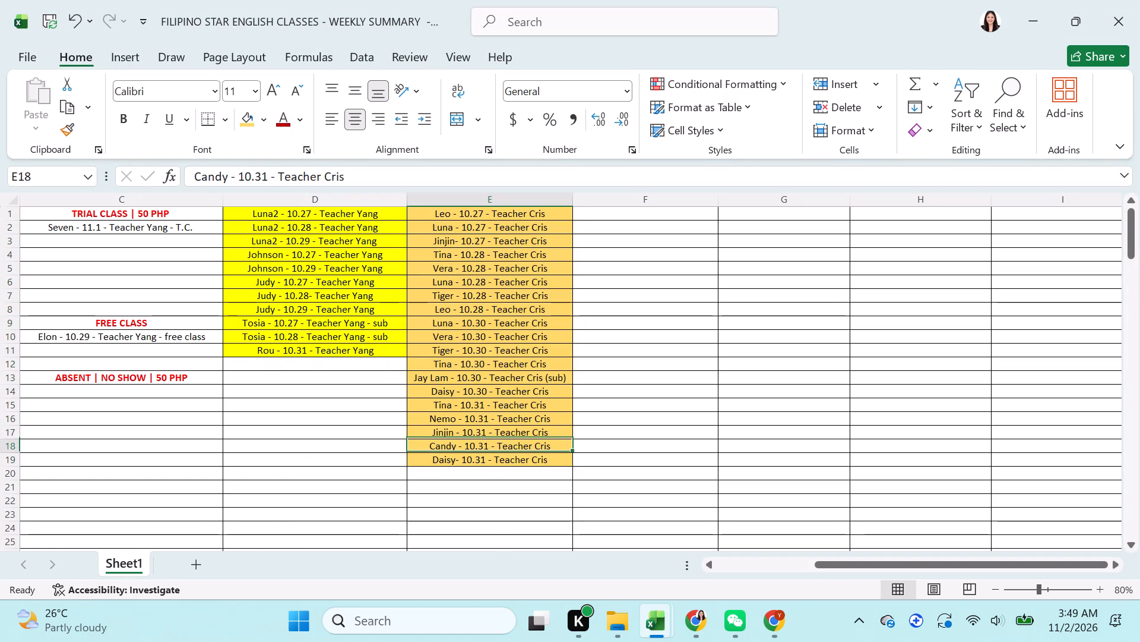
key("ctrl+x")
left_click(637, 211)
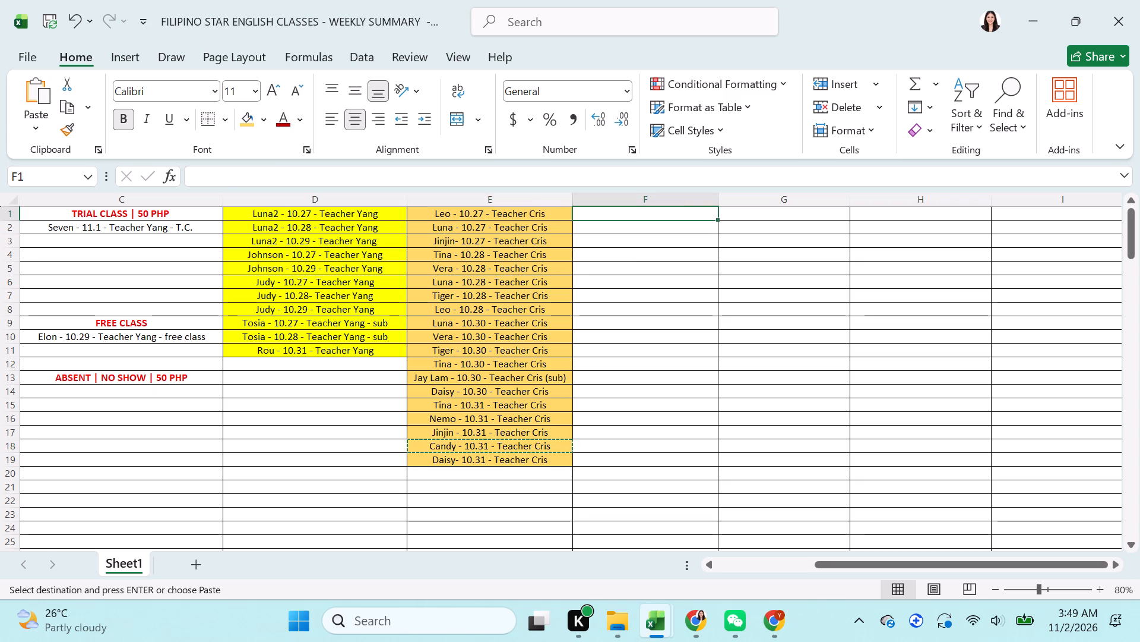
key("ctrl+v")
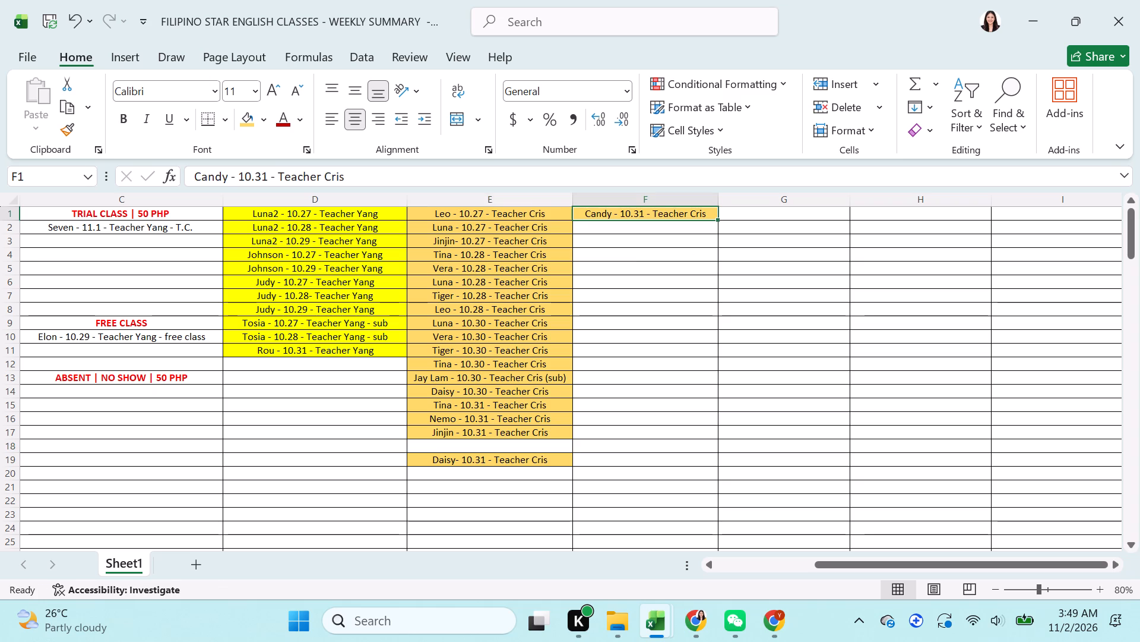
Move Daisy's 10.30 and 10.31 Teacher Cris entries from column E to F2 and F3, below Candy's.
left_click(483, 395)
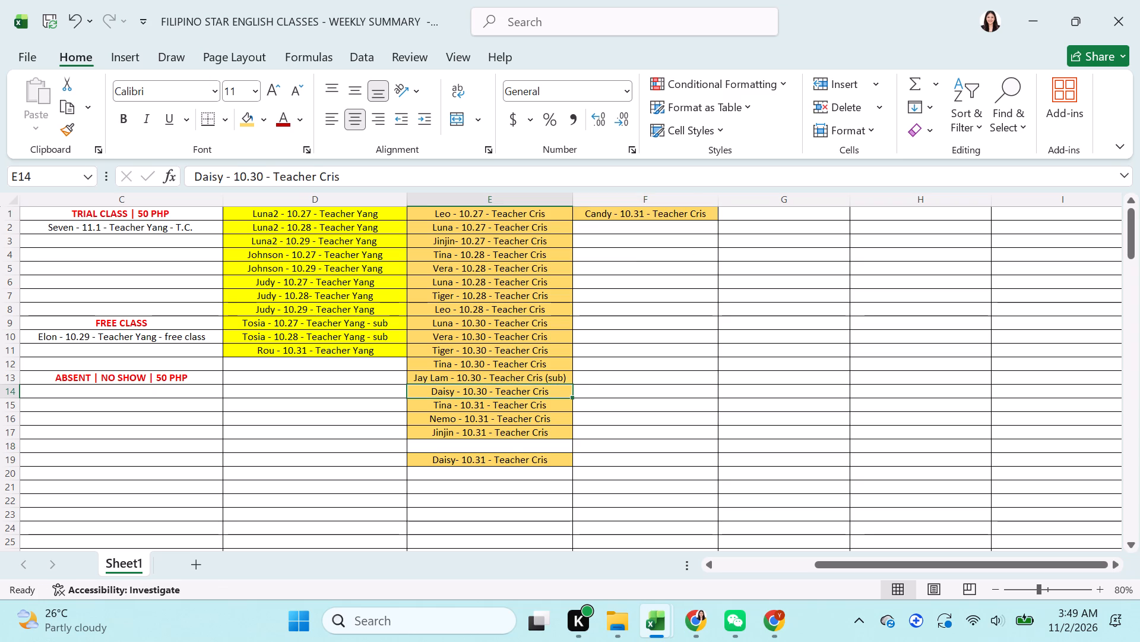
key("ctrl+x")
left_click(612, 229)
key("ctrl+v")
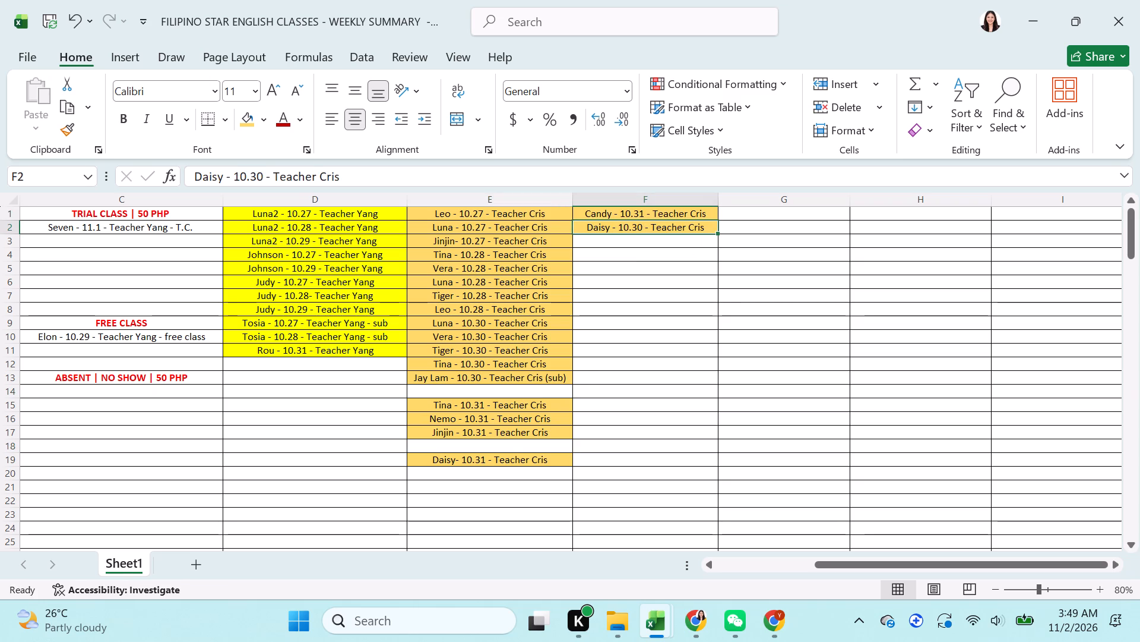
left_click(481, 460)
key("ctrl+x")
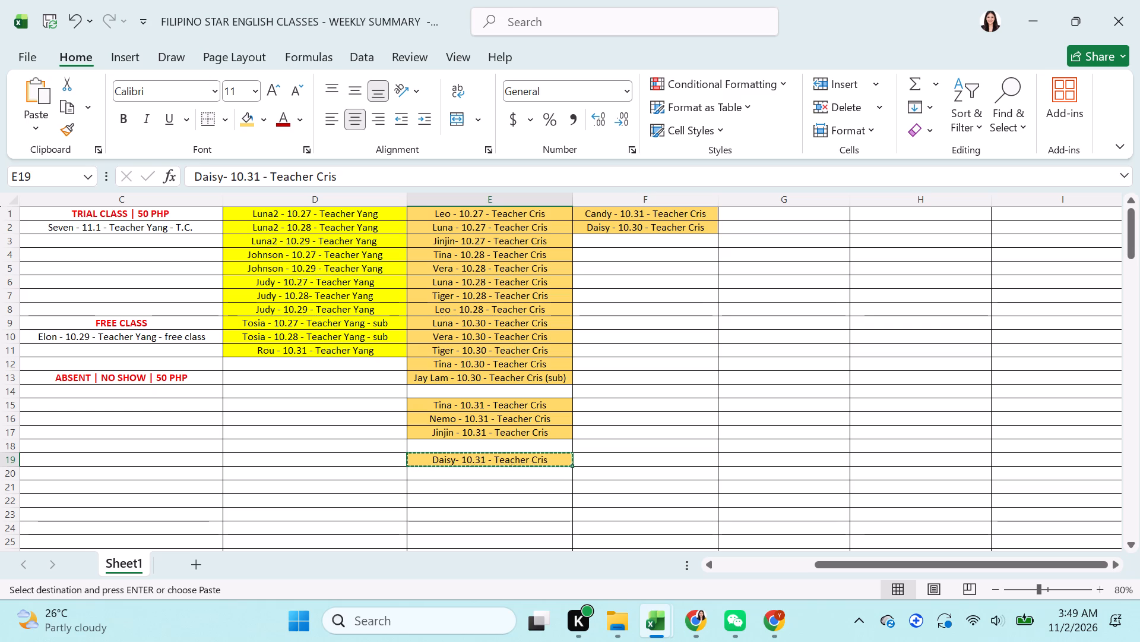
left_click(627, 238)
key("ctrl+v")
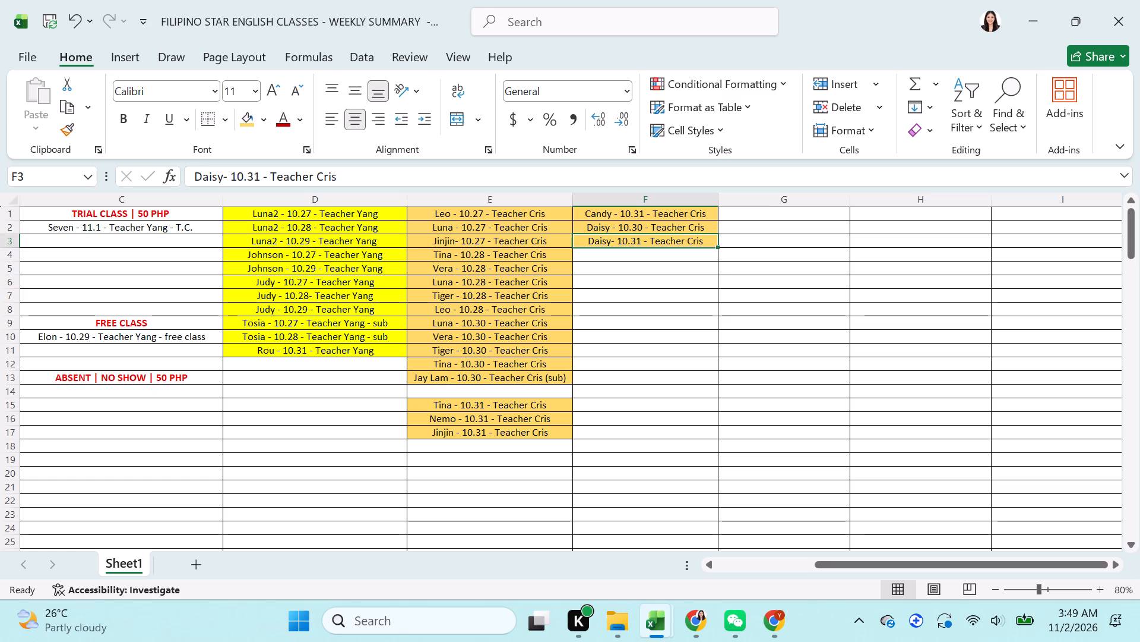
Move the 10.30 Teacher Cris (sub) entry from E13 to F4 and widen column F to fit its text.
left_click(449, 377)
key("ctrl+x")
left_click(609, 254)
key("ctrl+v")
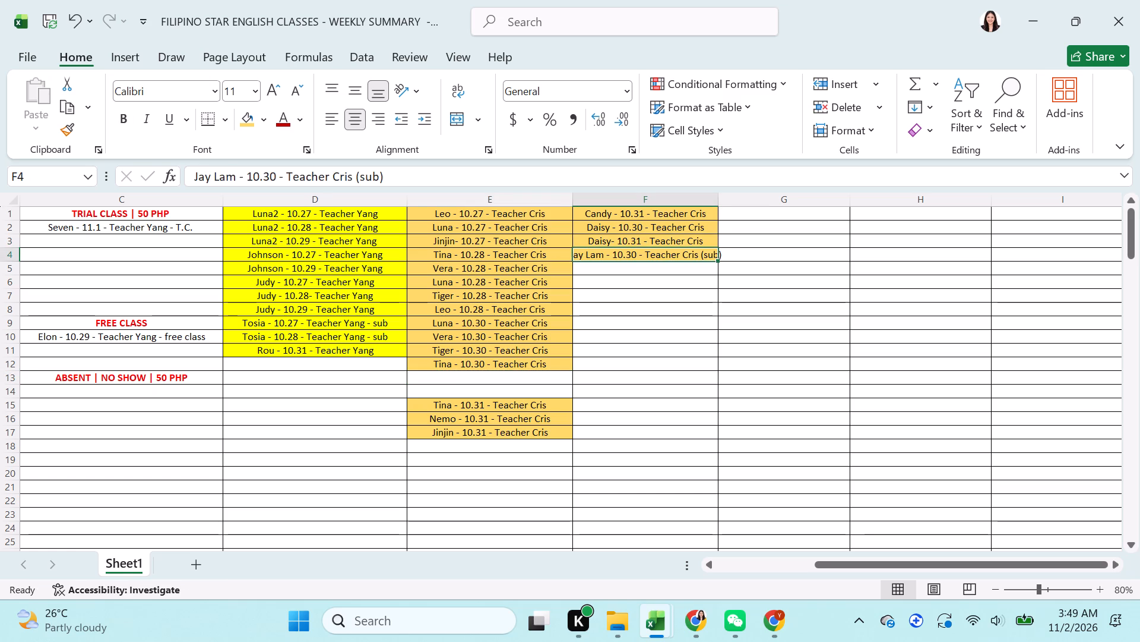
left_click_drag(714, 199, 732, 201)
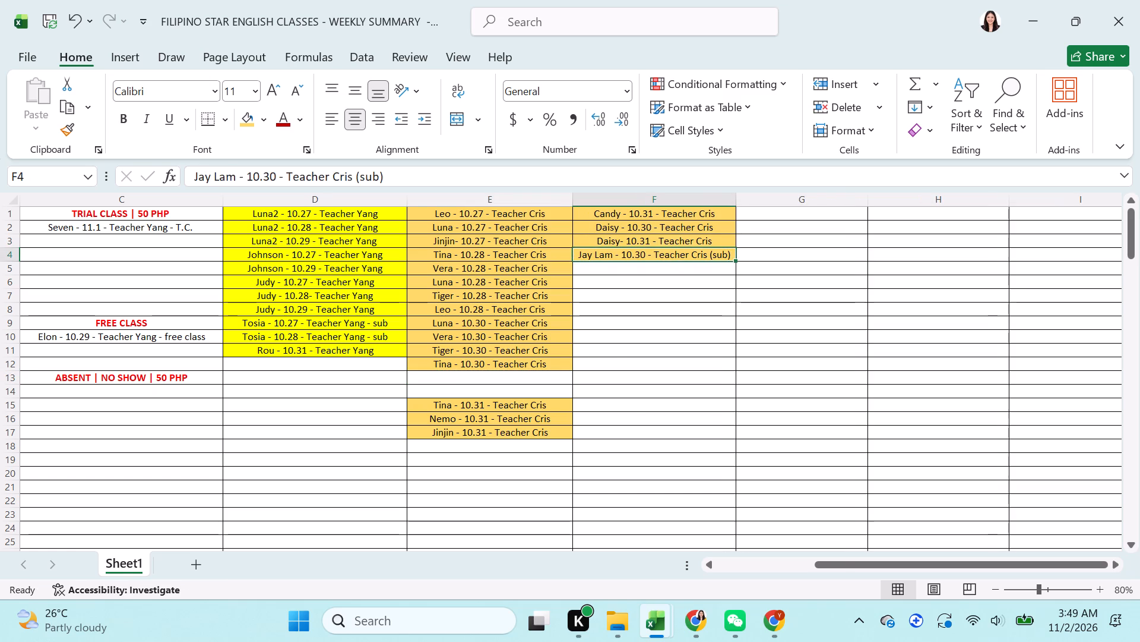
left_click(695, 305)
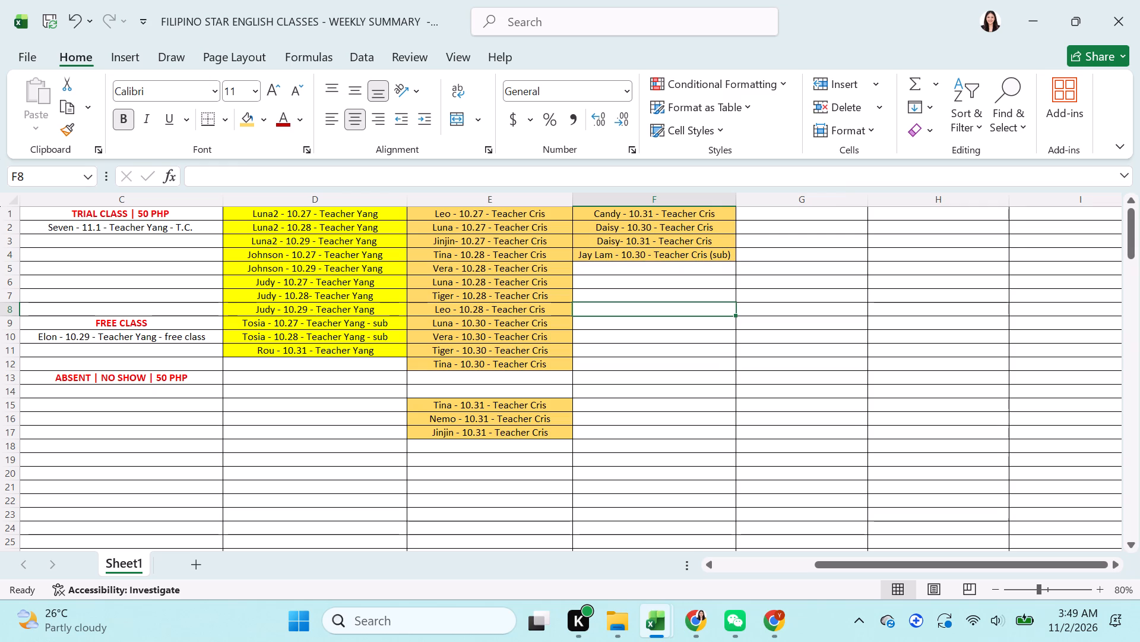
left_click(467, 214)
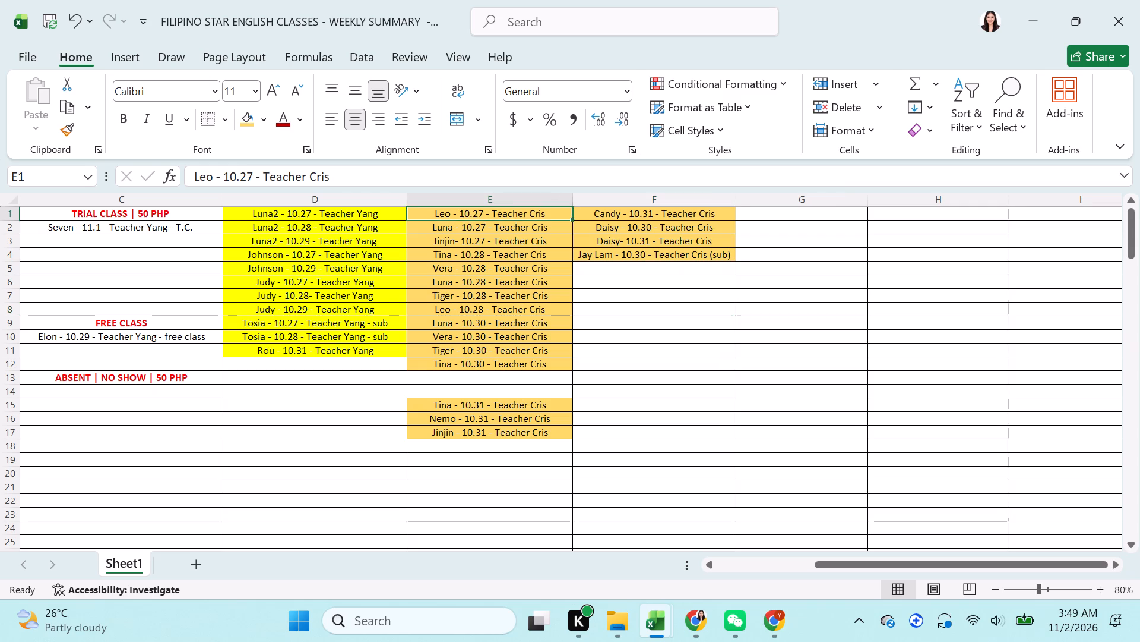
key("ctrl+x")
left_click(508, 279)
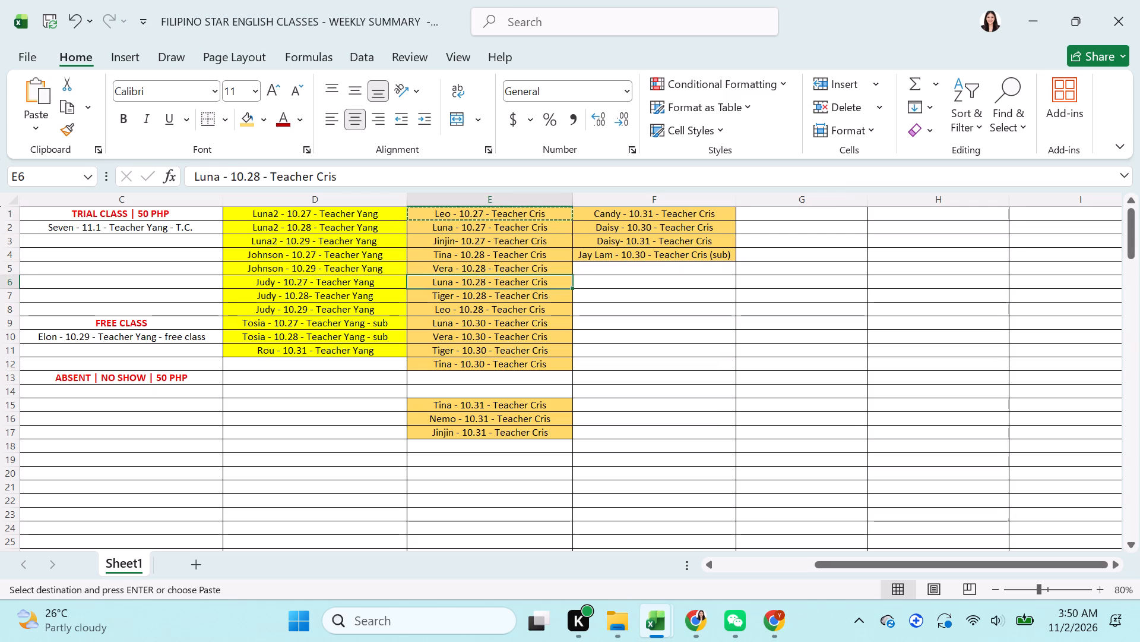
Move Jinjin's 10.27 and 10.31 Teacher Cris entries from E3 and E17 to F5 and F6.
left_click(457, 242)
key("ctrl+x")
left_click(591, 266)
key("ctrl+v")
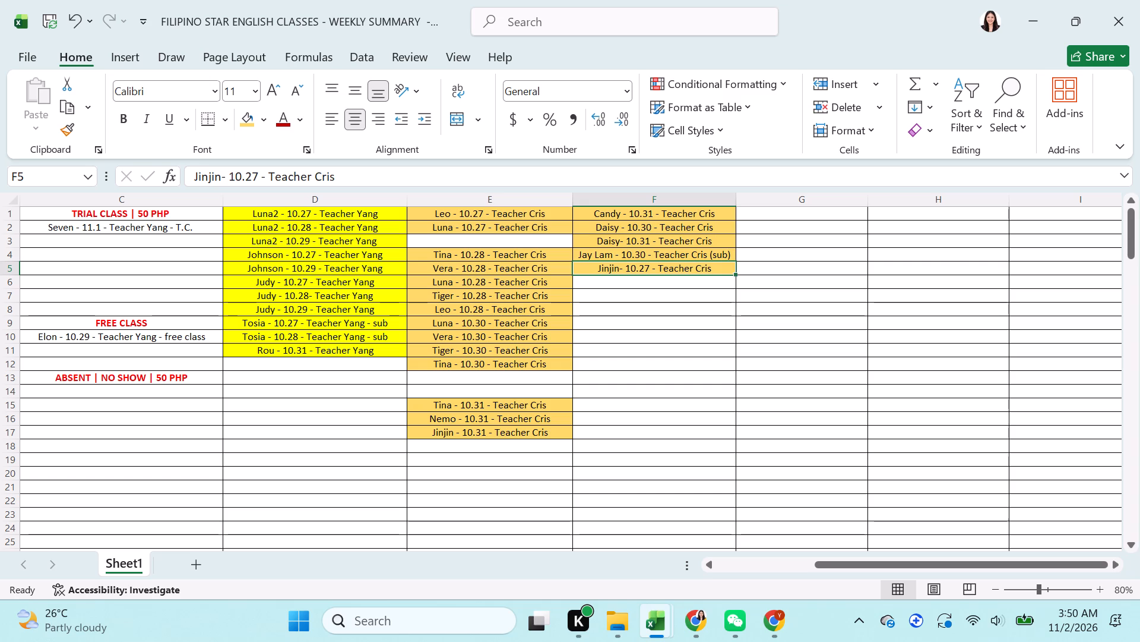
left_click(490, 433)
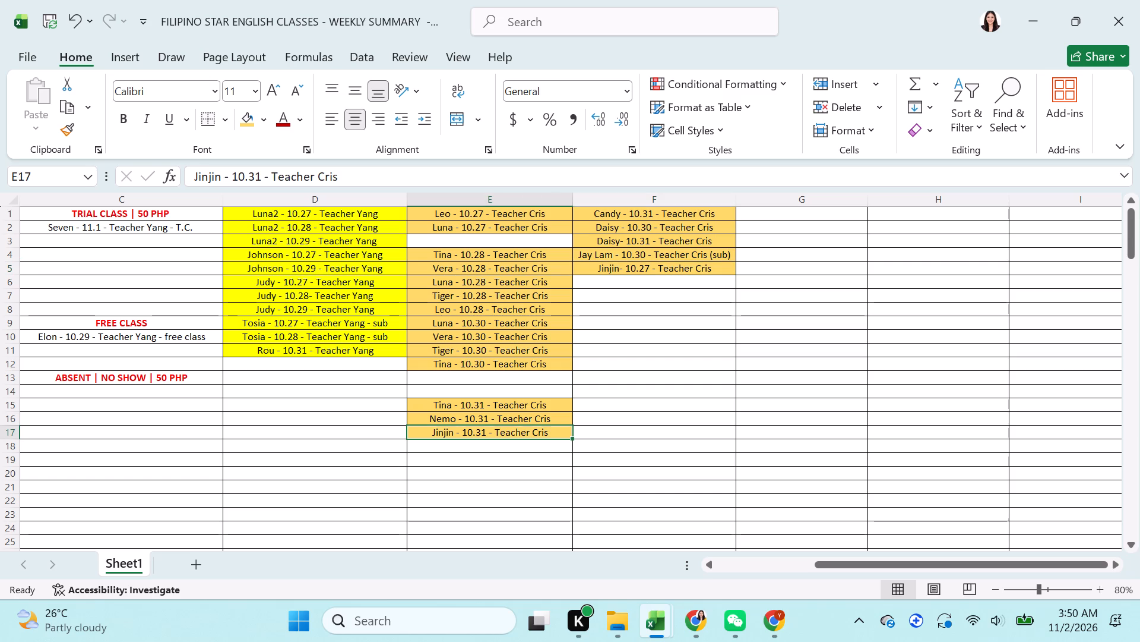
key("ctrl+x")
left_click(636, 282)
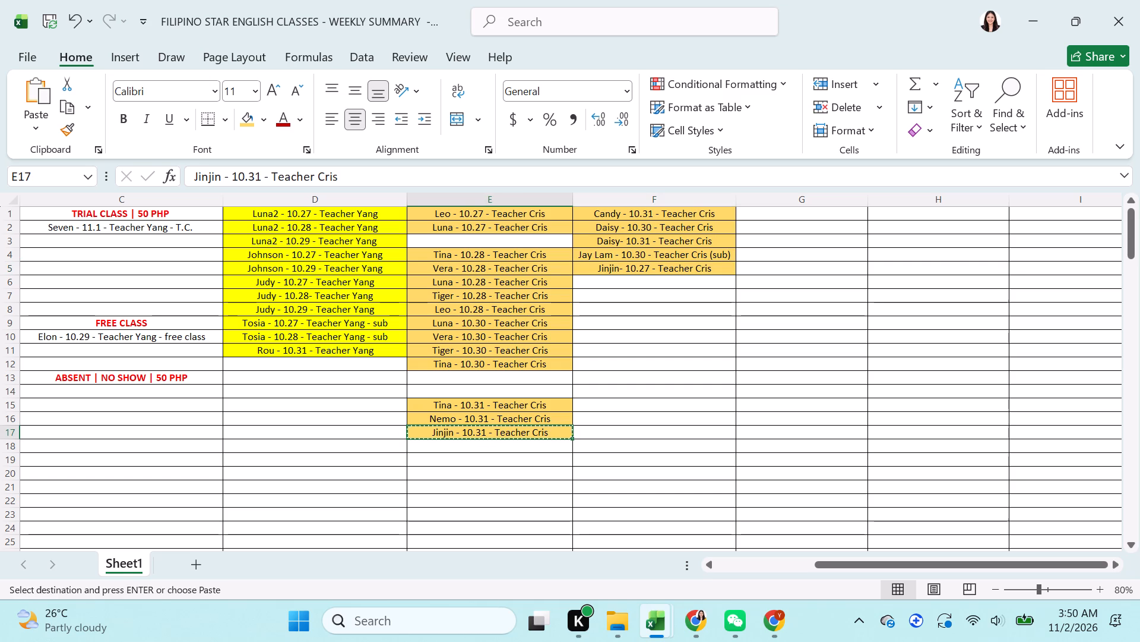
key("ctrl+v")
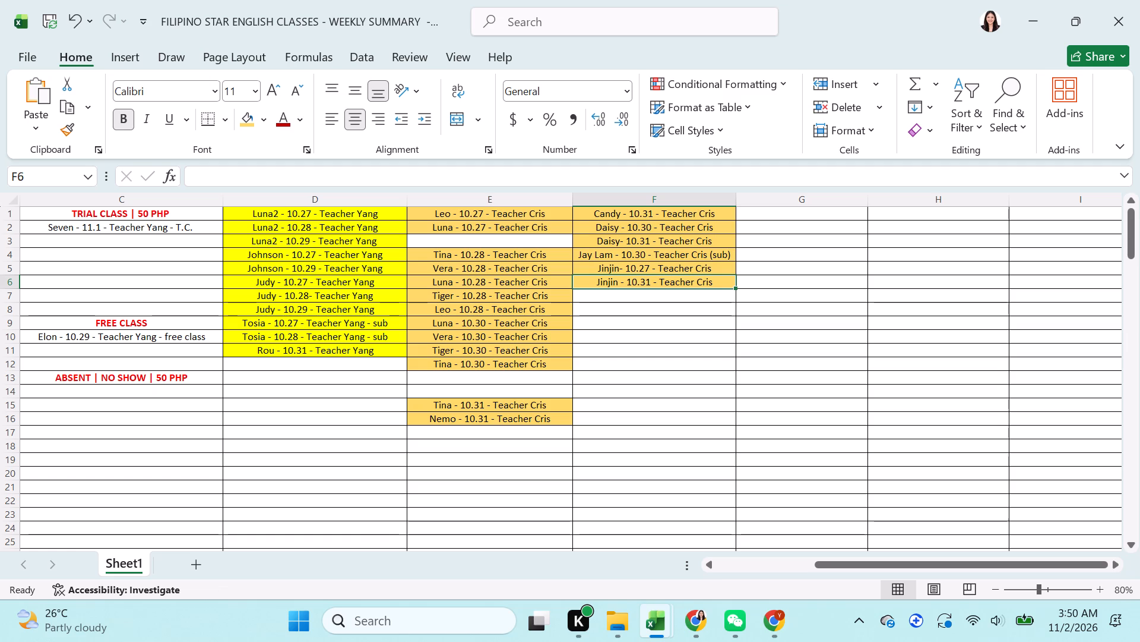
Move Leo's 10.27 and 10.28 Teacher Cris entries from E1 and E8 to F7 and F8, below Jinjin's.
left_click(521, 219)
key("ctrl+x")
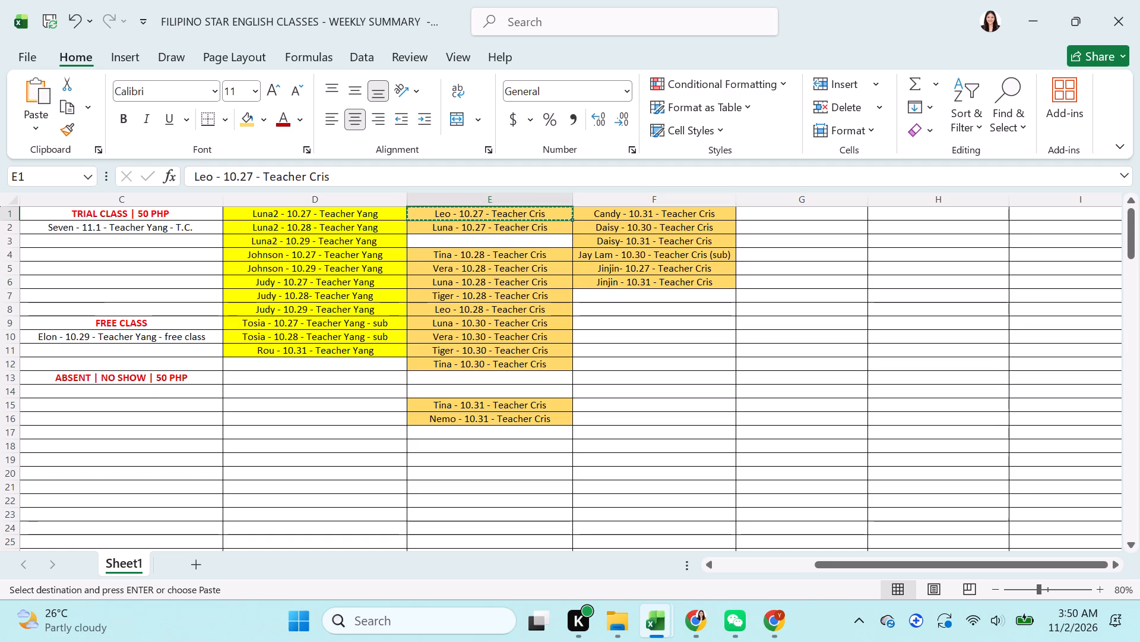
left_click(654, 300)
key("ctrl+v")
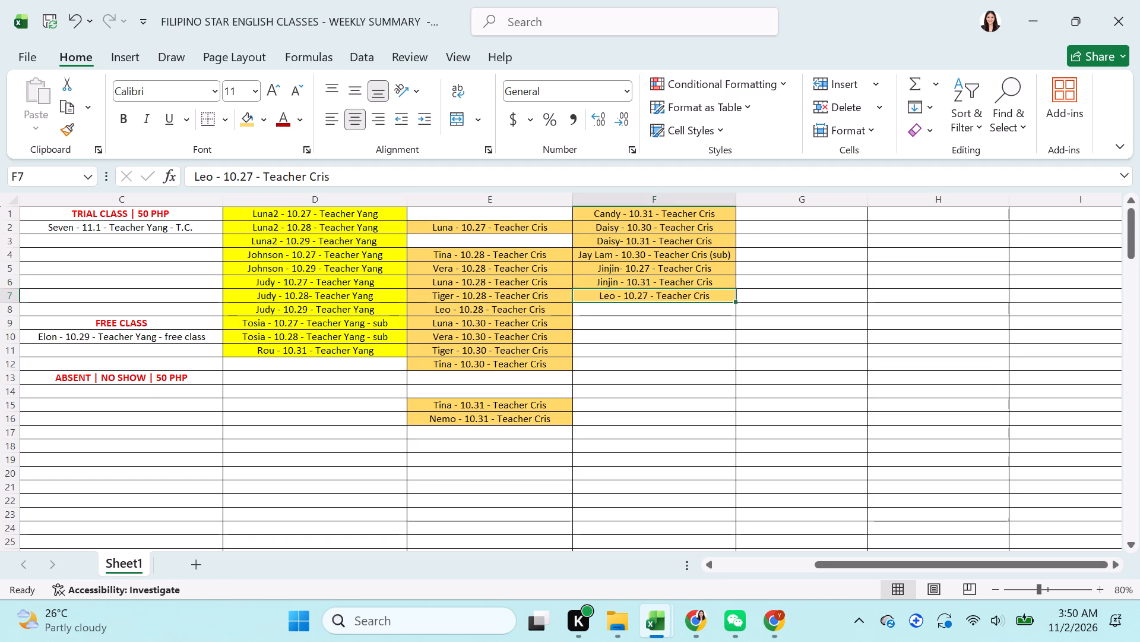
left_click(483, 309)
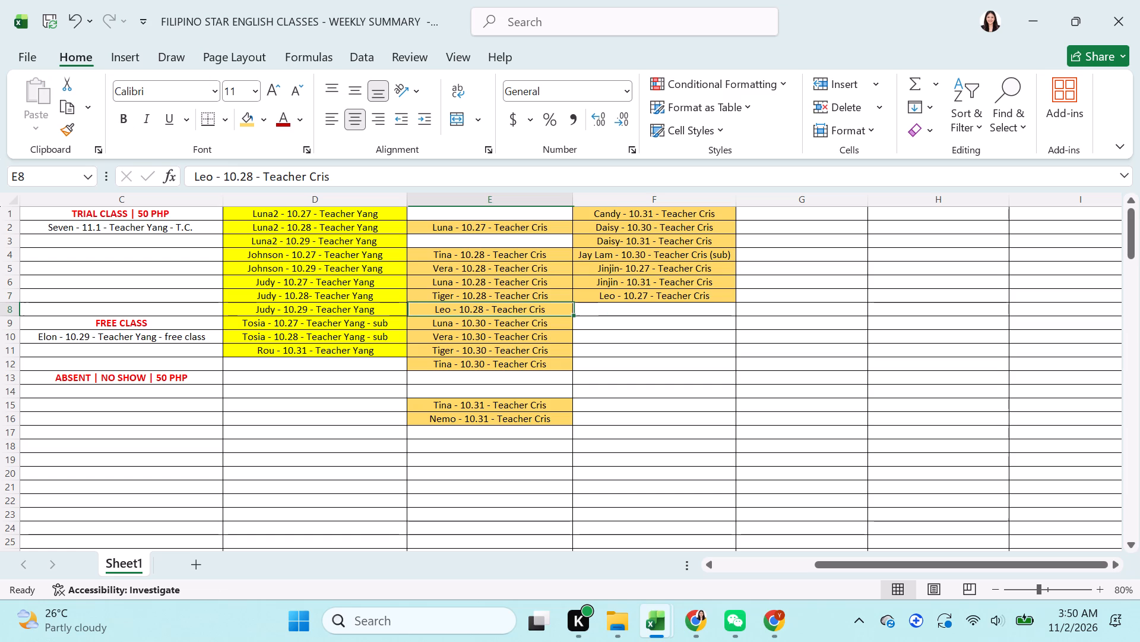
key("ctrl+x")
left_click(691, 306)
key("ctrl+v")
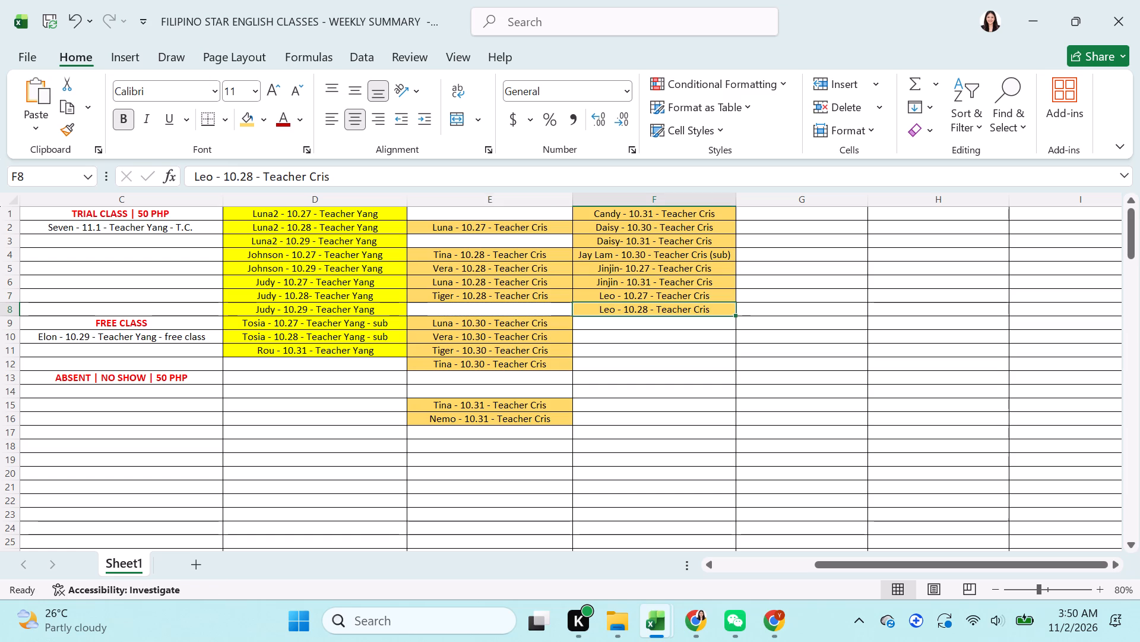
Move Luna's 10.27, 10.28 and 10.30 Teacher Cris entries from column E to F9:F11 in date order.
left_click(490, 232)
key("ctrl+x")
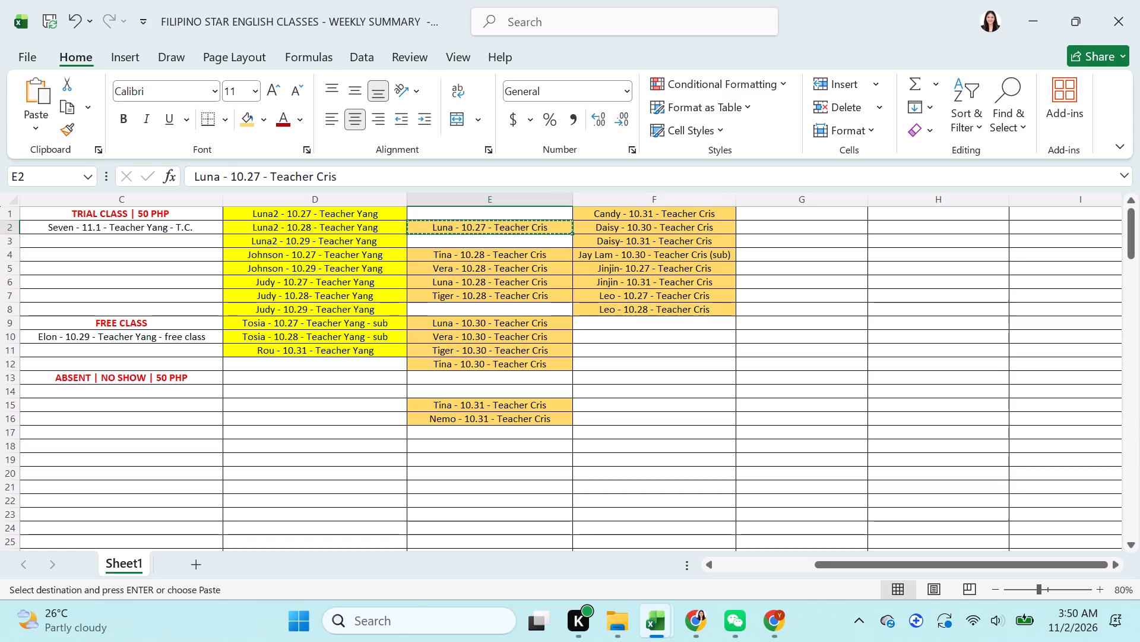
left_click(613, 323)
key("ctrl+v")
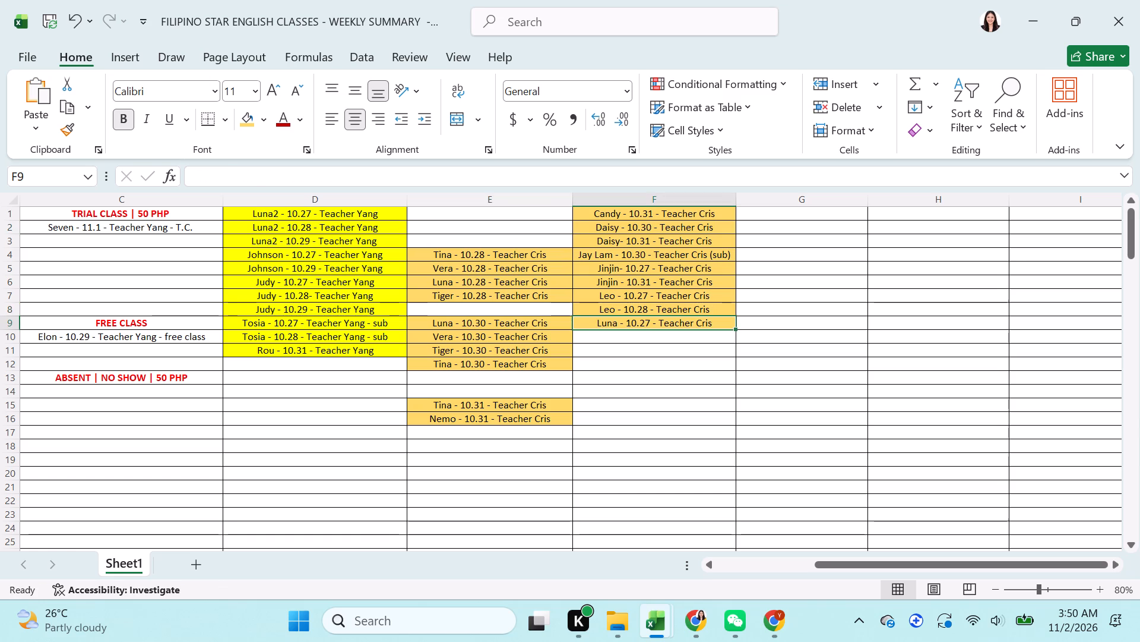
left_click(489, 285)
key("ctrl+x")
left_click(590, 335)
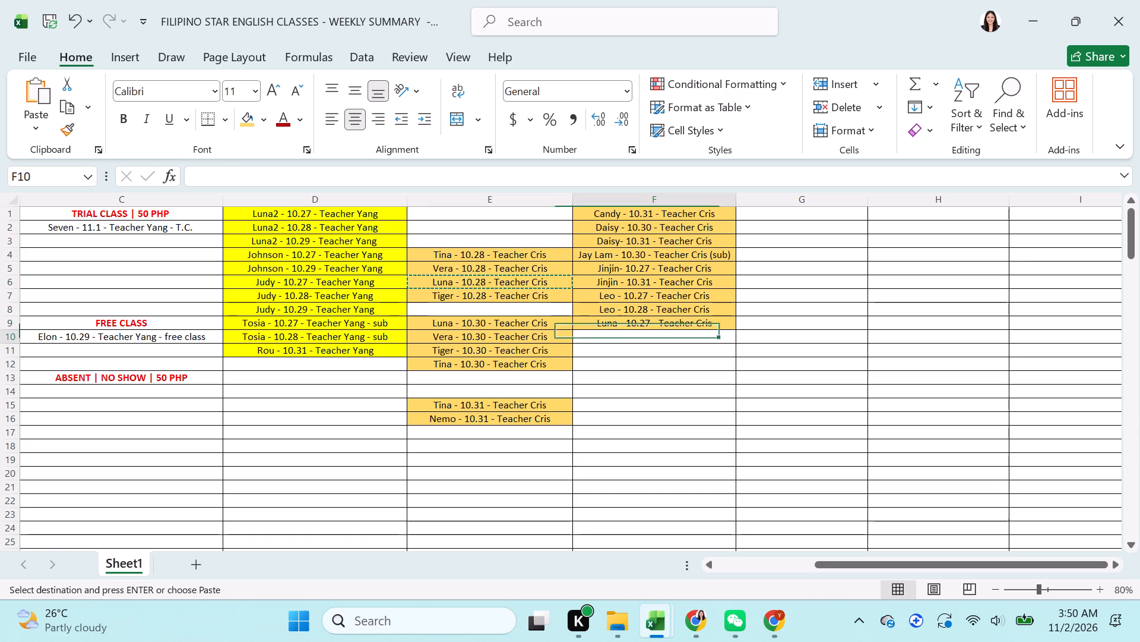
key("ctrl+v")
left_click(487, 323)
key("ctrl+x")
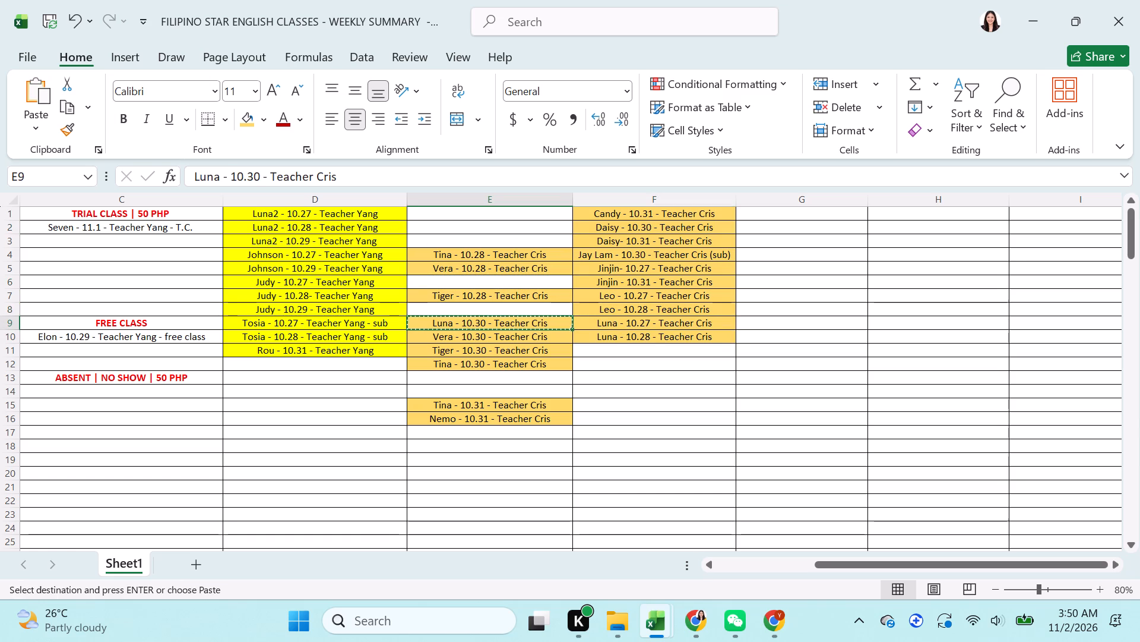
left_click(590, 347)
key("ctrl+v")
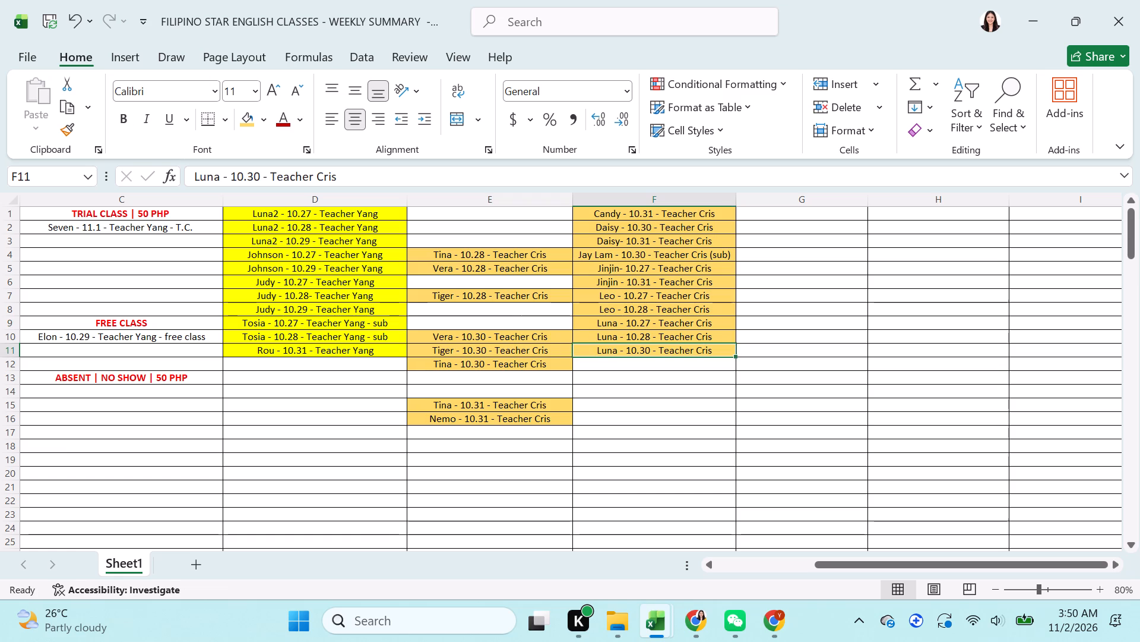
Move Nemo's 10.31 Teacher Cris entry from E16 to F12, below Luna's.
left_click(484, 414)
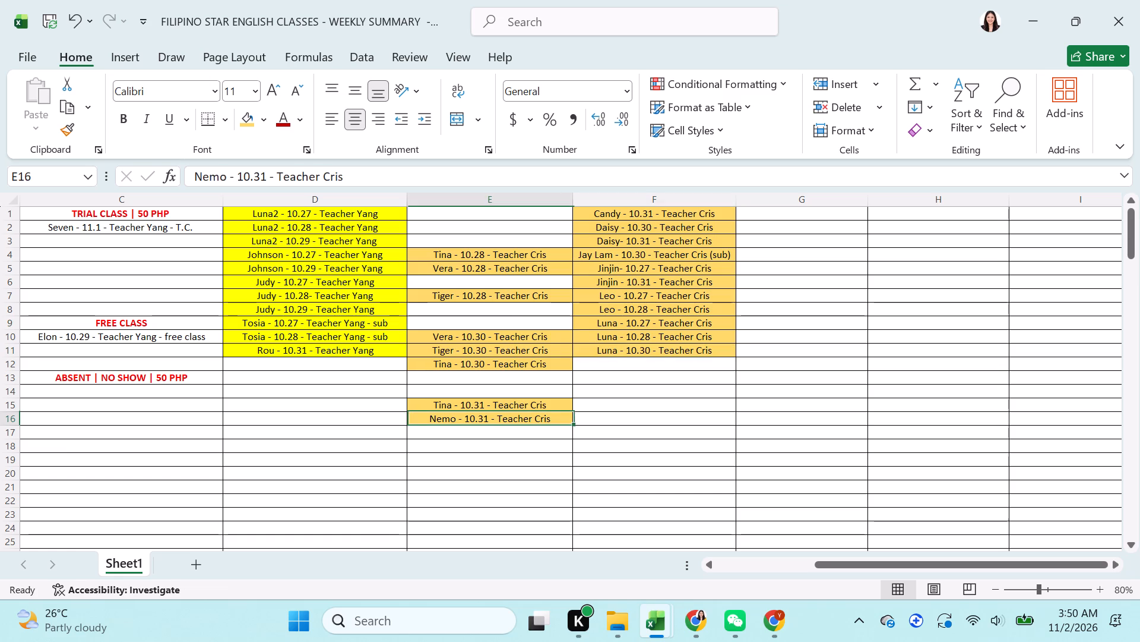
key("ctrl+x")
left_click(641, 360)
key("ctrl+v")
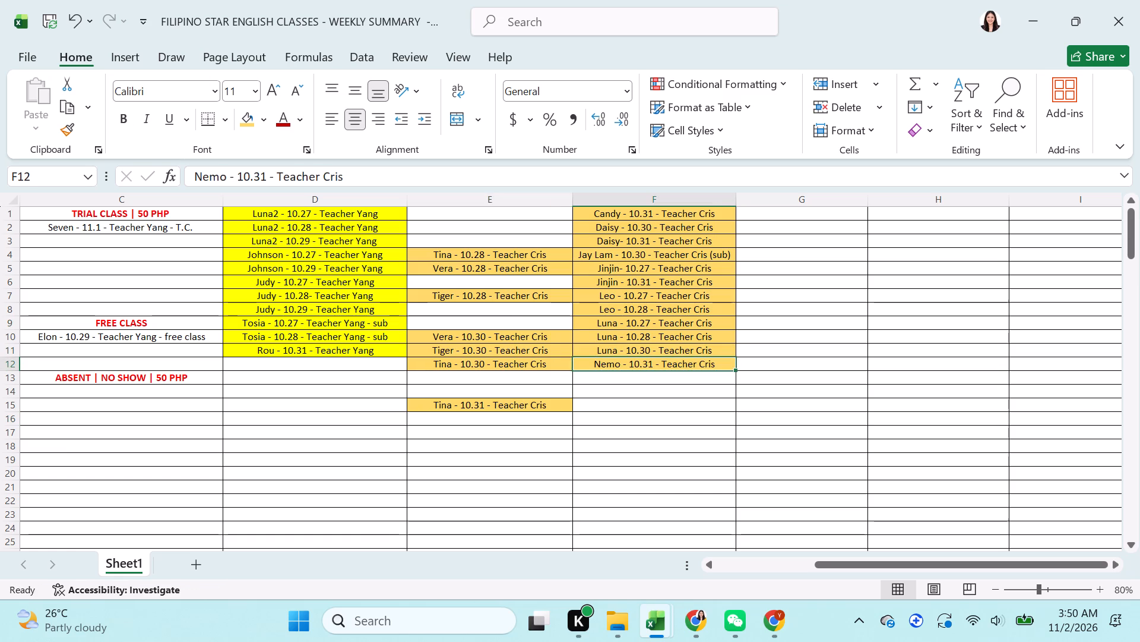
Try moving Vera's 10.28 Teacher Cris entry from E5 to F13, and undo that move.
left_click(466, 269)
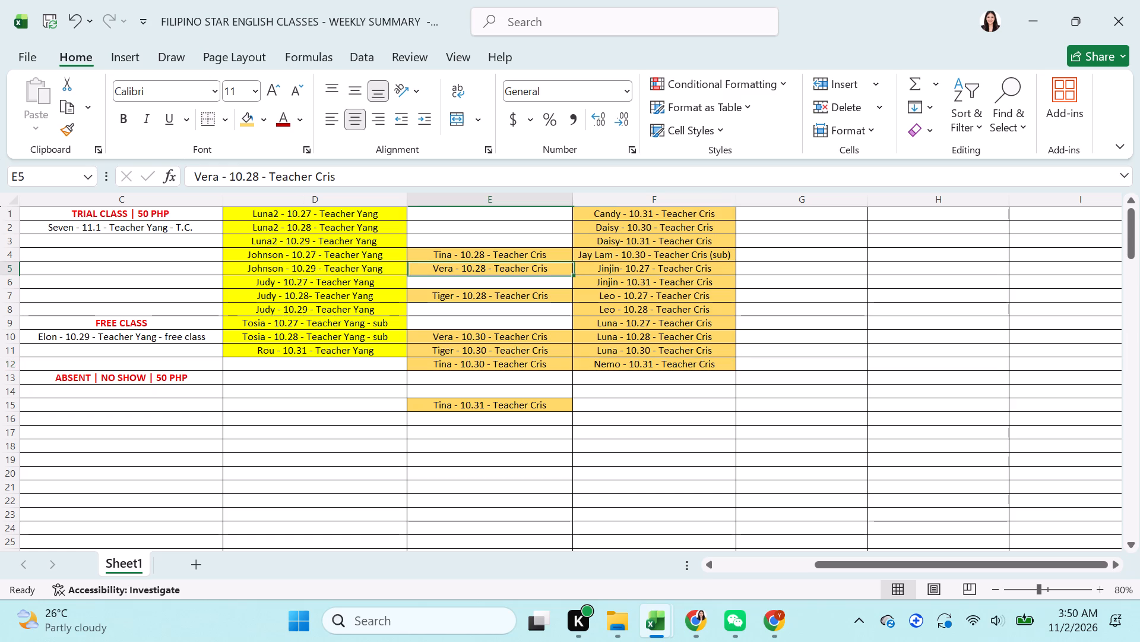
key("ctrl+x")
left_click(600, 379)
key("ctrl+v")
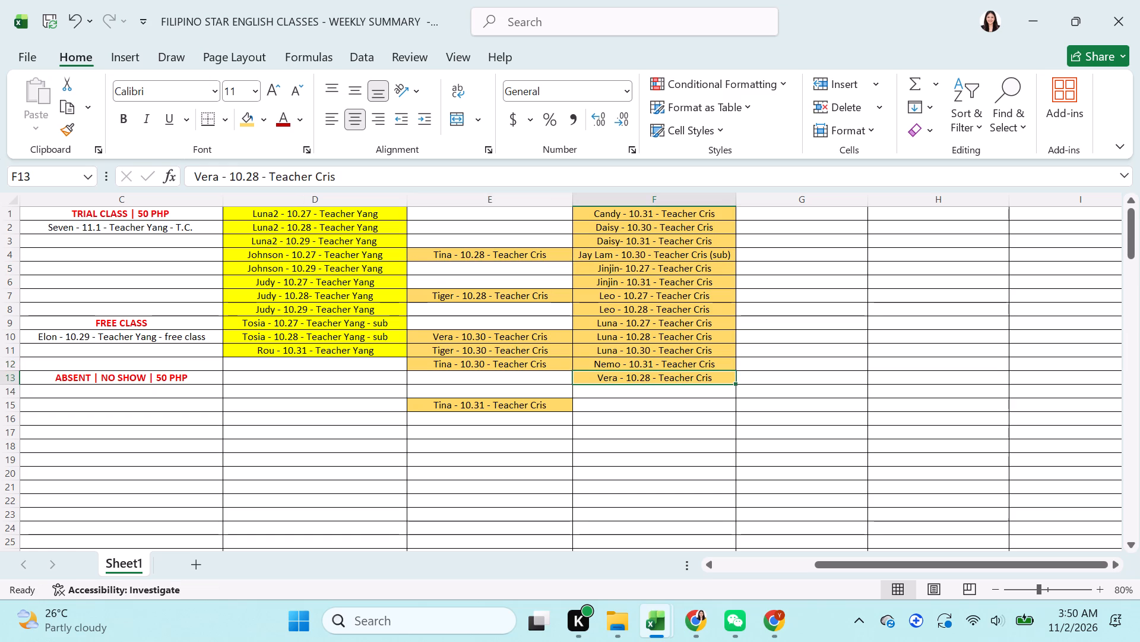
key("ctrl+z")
Move Tiger's 10.28 Teacher Cris entry from E7 to F13, below Nemo's.
left_click(480, 255)
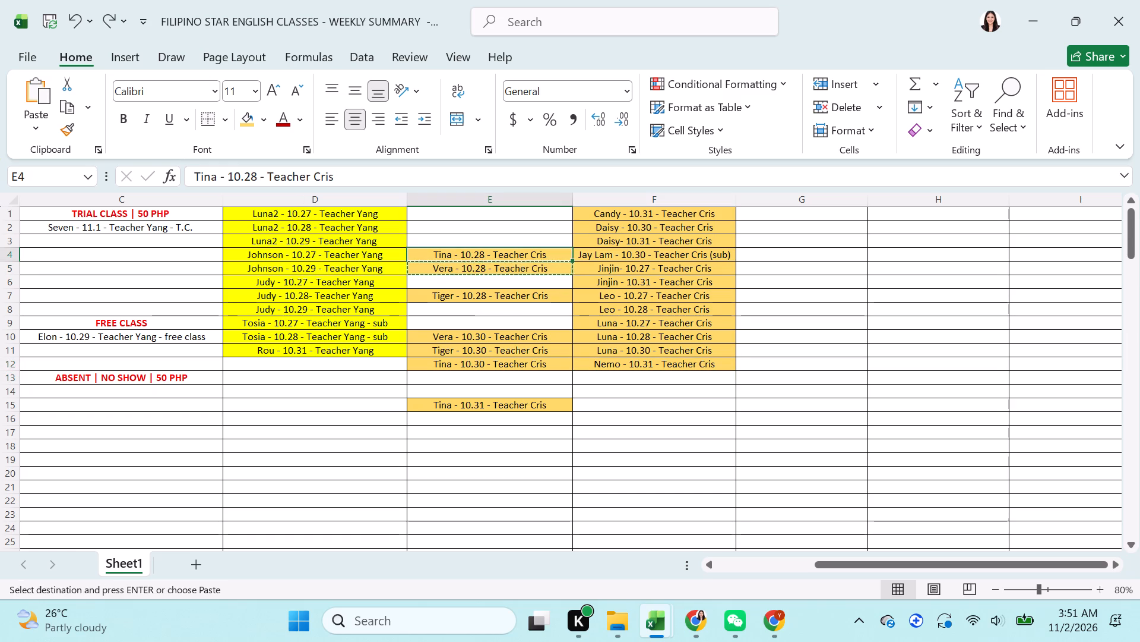
left_click(474, 291)
key("ctrl+x")
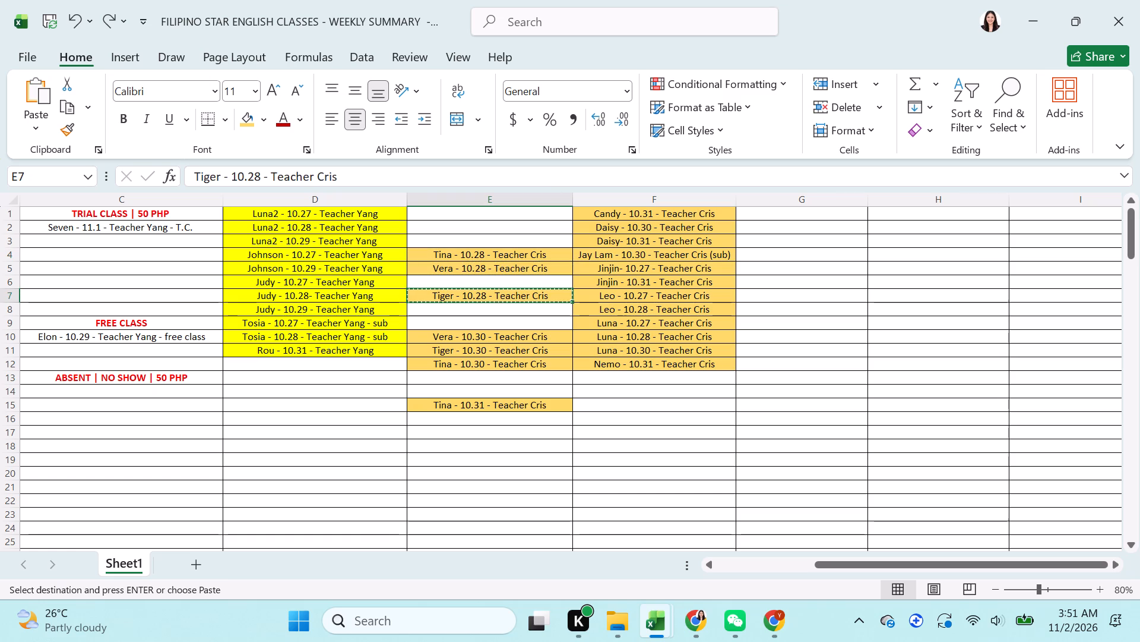
left_click(593, 377)
key("ctrl+v")
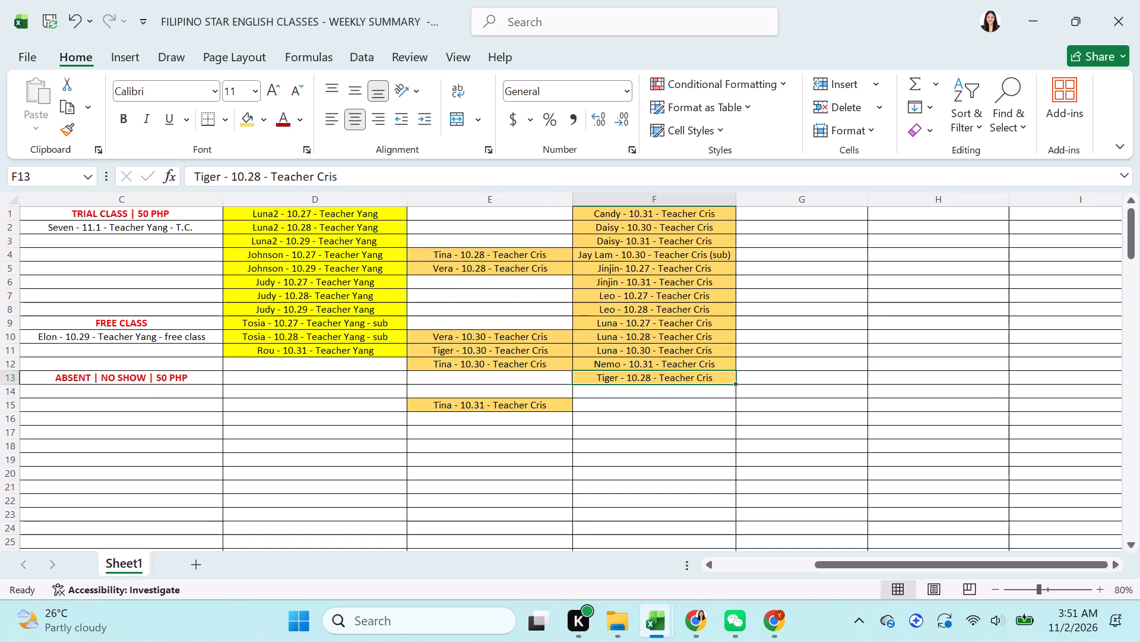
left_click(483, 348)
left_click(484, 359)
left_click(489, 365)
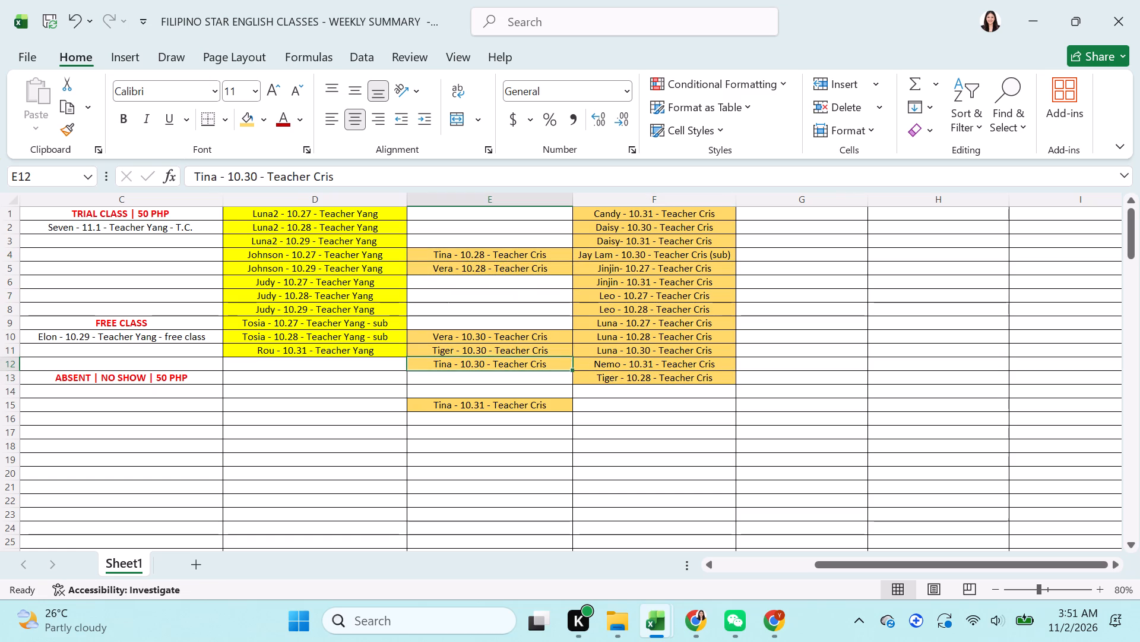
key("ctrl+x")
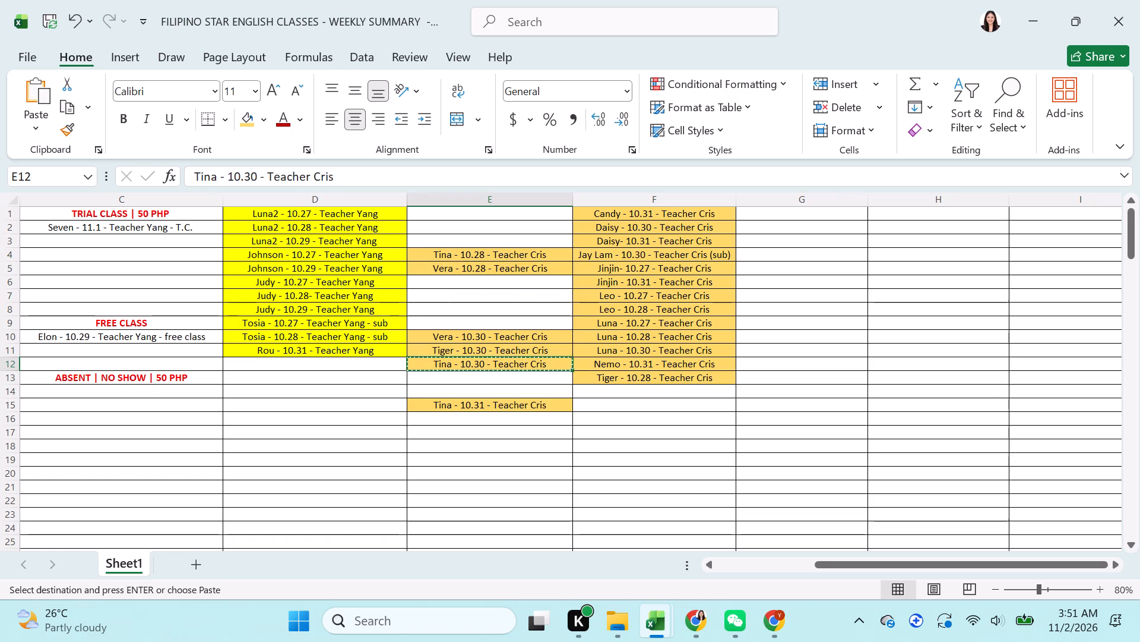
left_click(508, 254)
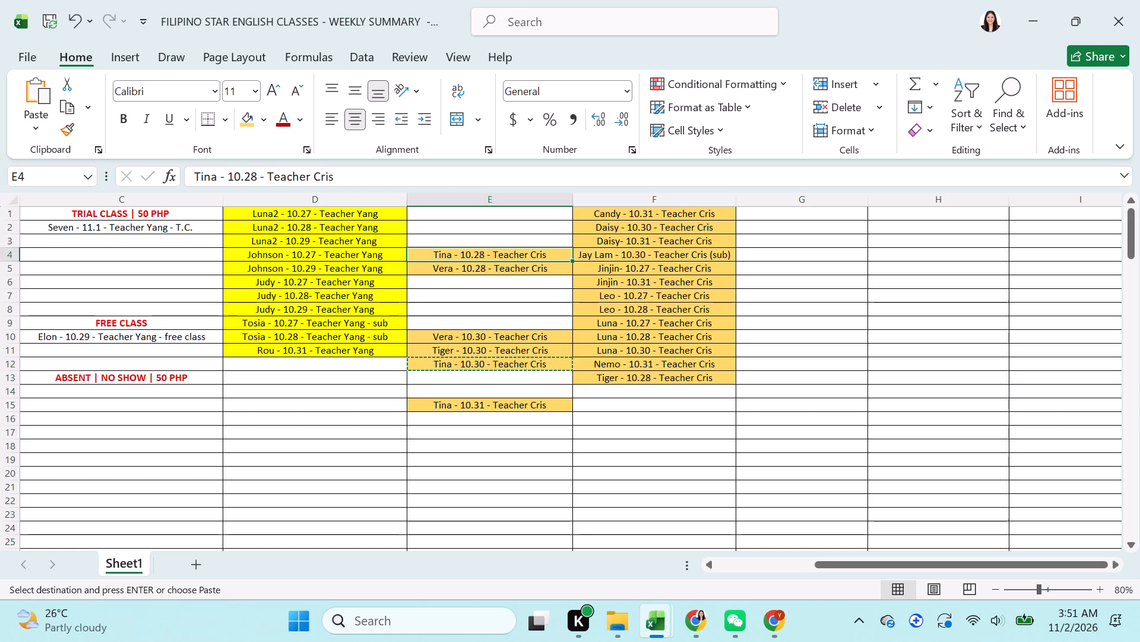
Move Tiger's 10.30 Teacher Cris entry from E11 to F14, directly below his 10.28 entry.
left_click(493, 348)
key("ctrl+x")
left_click(611, 391)
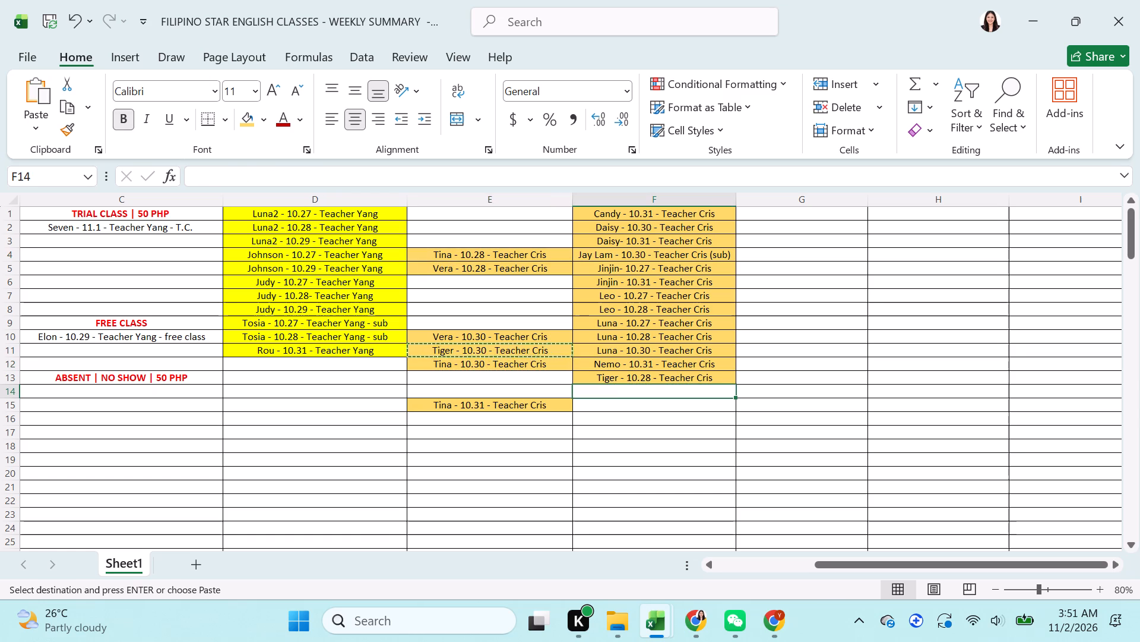
key("ctrl+v")
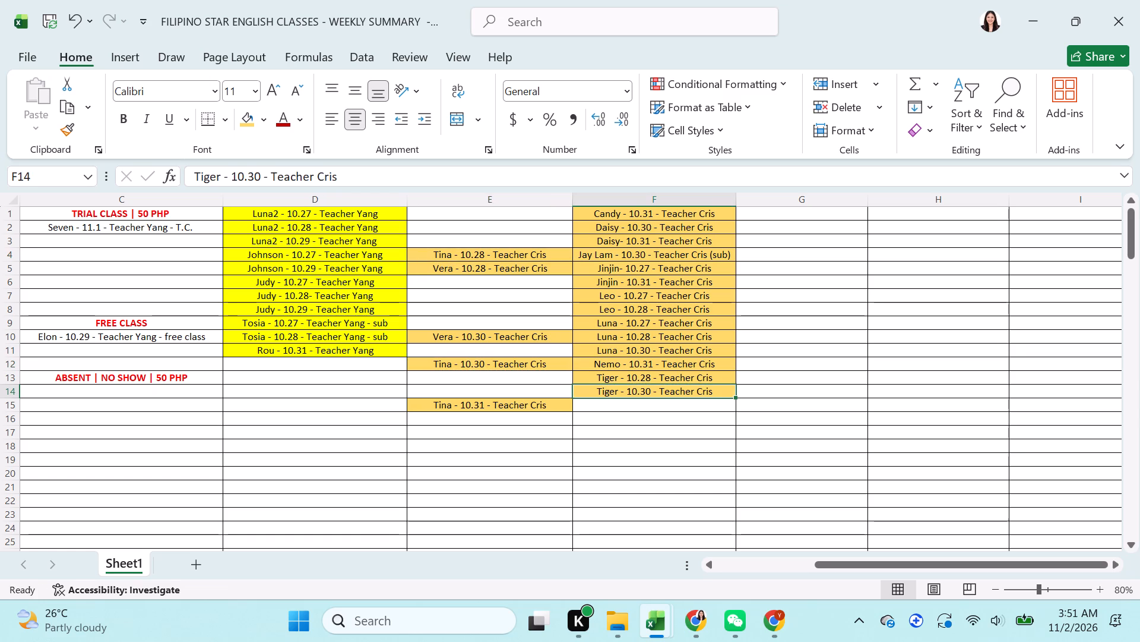
Move Tina's 10.28, 10.30 and 10.31 Teacher Cris entries from column E to F15:F17 in date order.
left_click(509, 259)
key("ctrl+x")
left_click(612, 405)
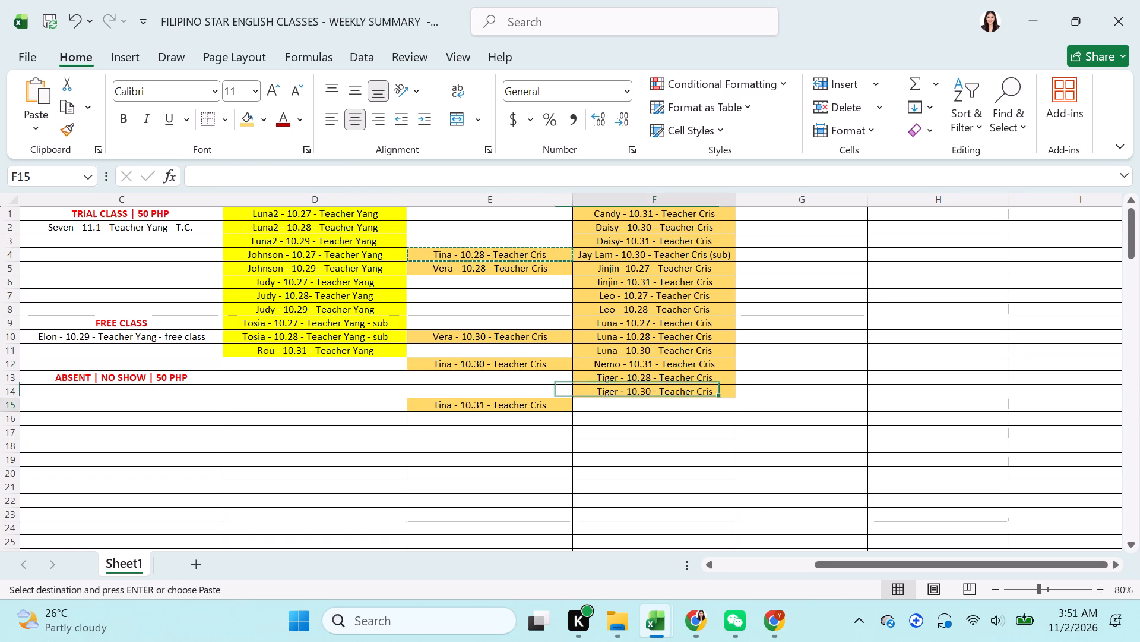
key("ctrl+v")
left_click(511, 368)
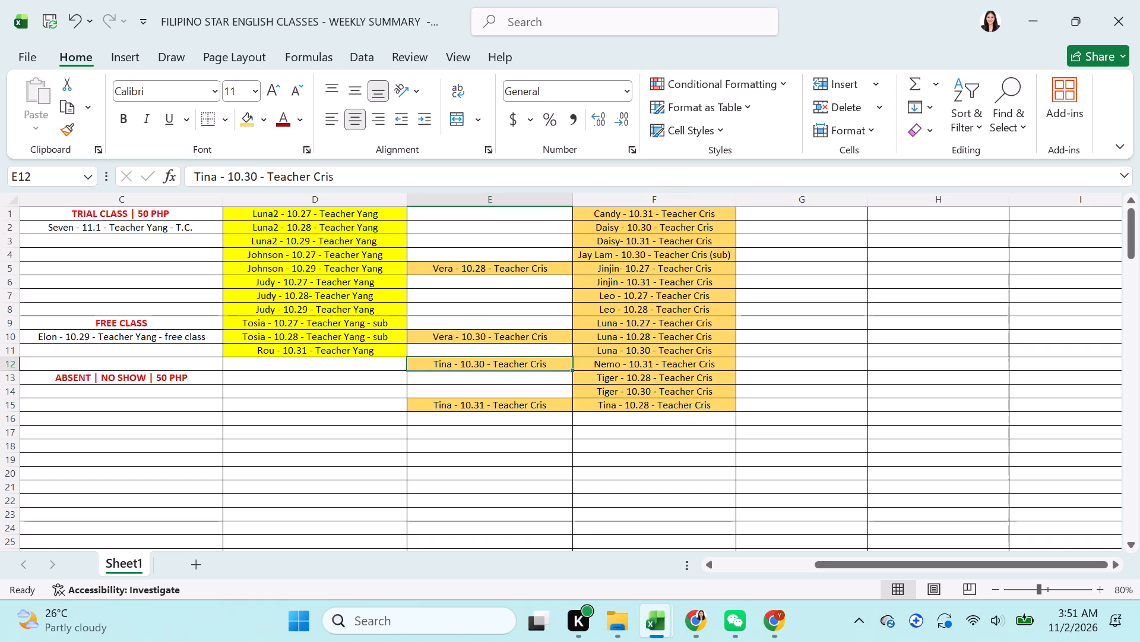
key("ctrl+x")
left_click(585, 417)
key("ctrl+v")
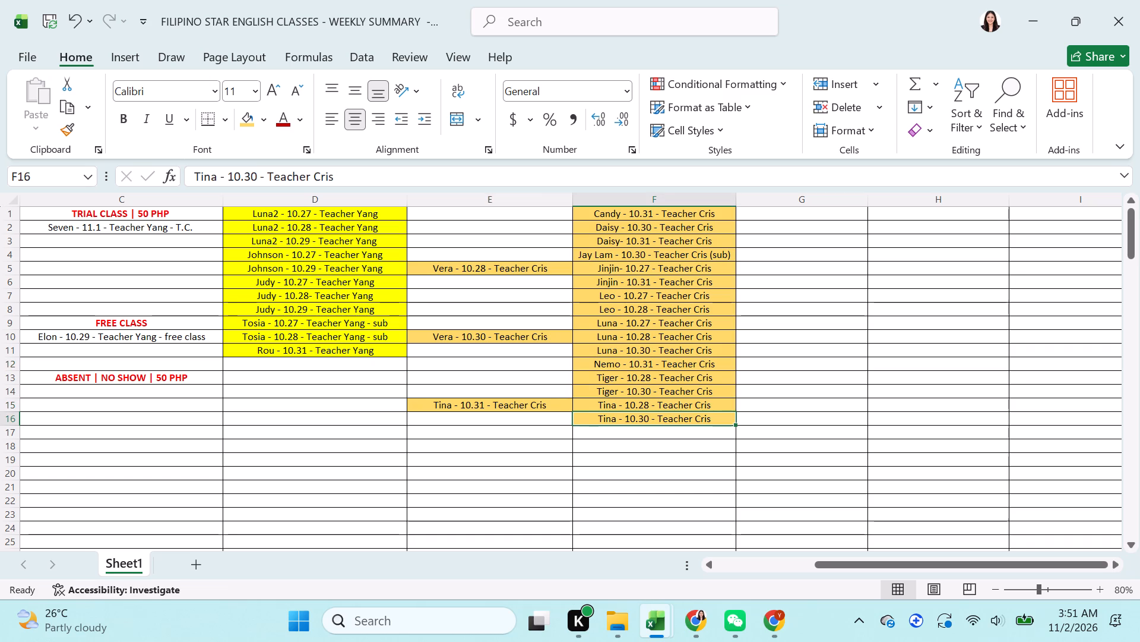
left_click(495, 408)
key("ctrl+x")
left_click(589, 432)
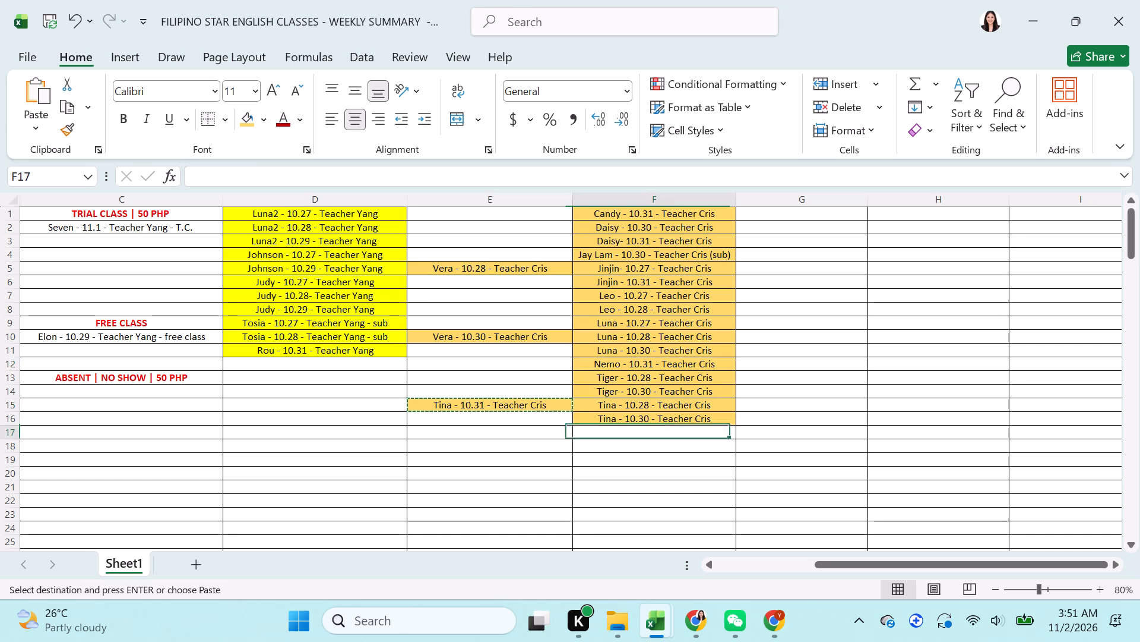
key("ctrl+v")
Move Vera's 10.28 and 10.30 Teacher Cris entries from column E to F18:F19, below Tina's, and save the workbook.
left_click(504, 272)
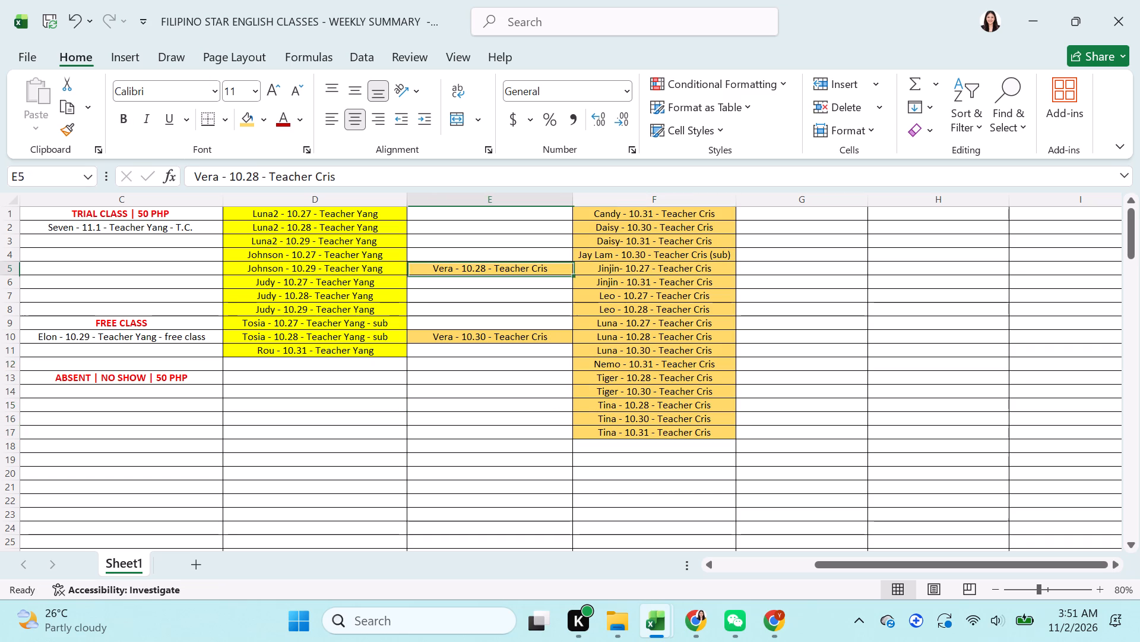
key("ctrl+x")
left_click(616, 446)
key("ctrl+v")
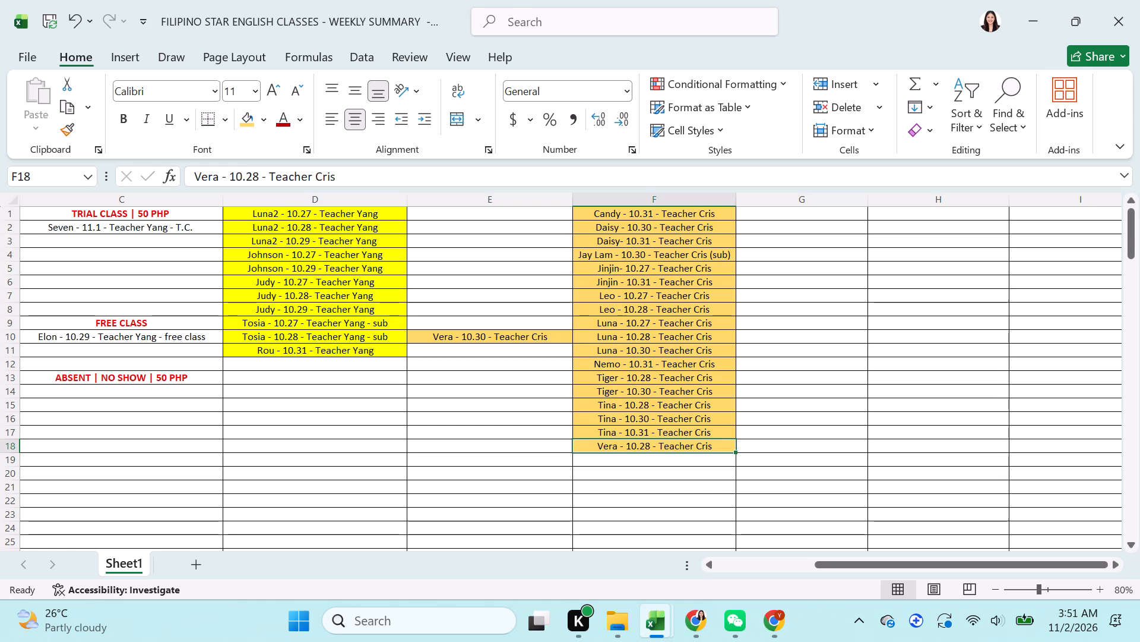
left_click(517, 341)
key("ctrl+x")
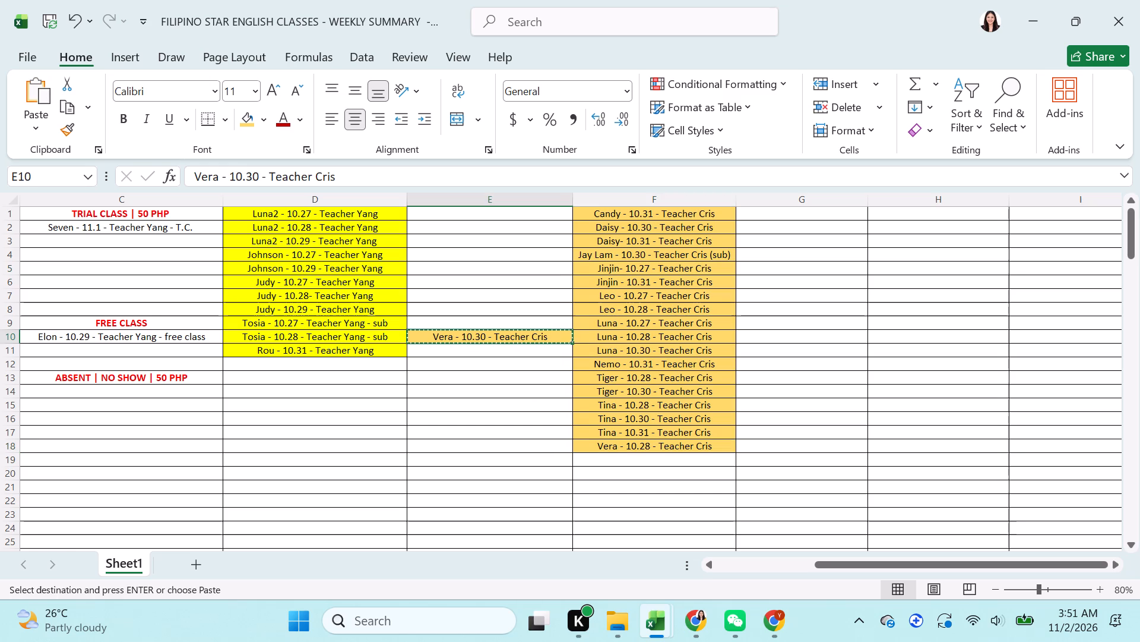
left_click(613, 463)
key("ctrl+v")
key("ctrl+s")
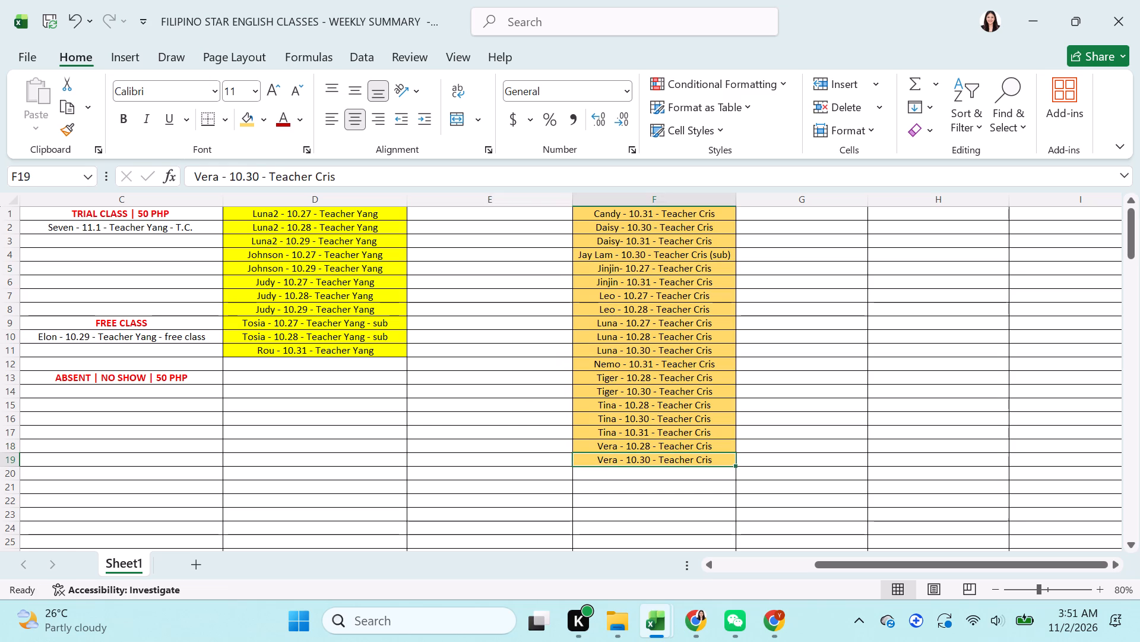
Move the student-grouped Teacher Cris list from F1:F19 into column E starting at E1, and save the workbook.
left_click_drag(615, 211, 635, 455)
key("ctrl+x")
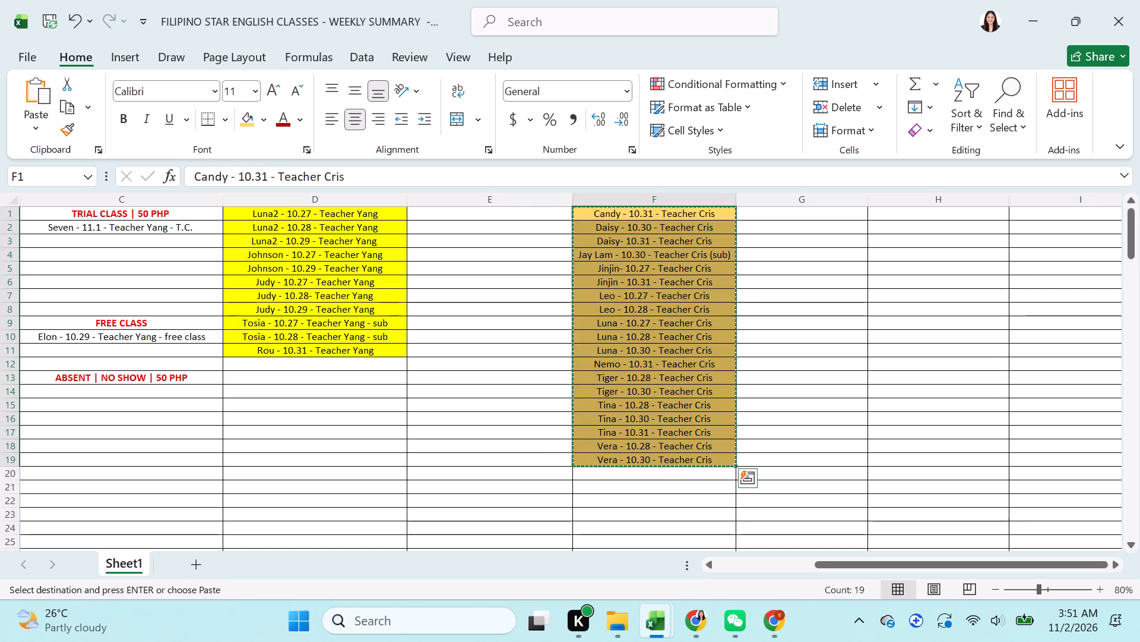
left_click(463, 216)
key("ctrl+v")
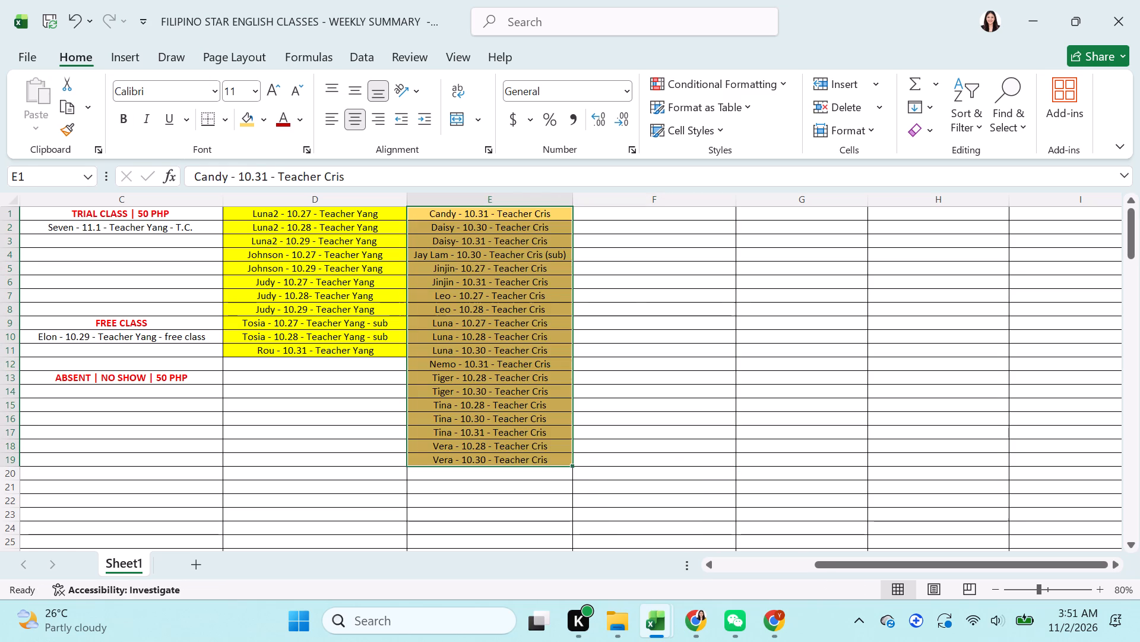
key("ctrl+s")
left_click(624, 305)
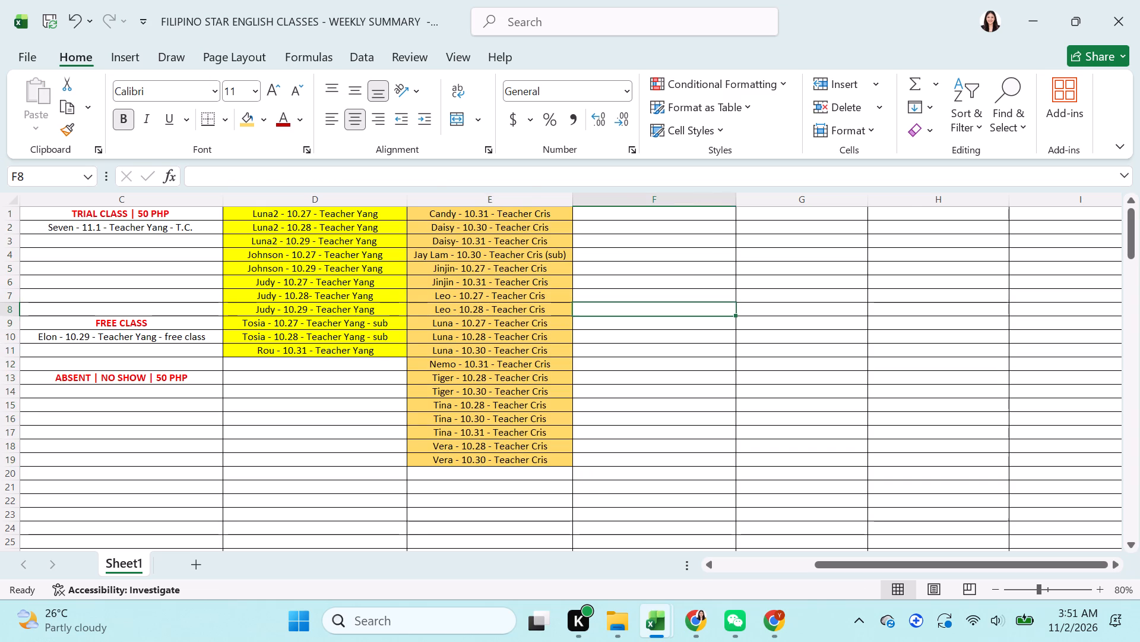
Narrow column D slightly so it fits its class entries more closely.
left_click_drag(405, 199, 386, 199)
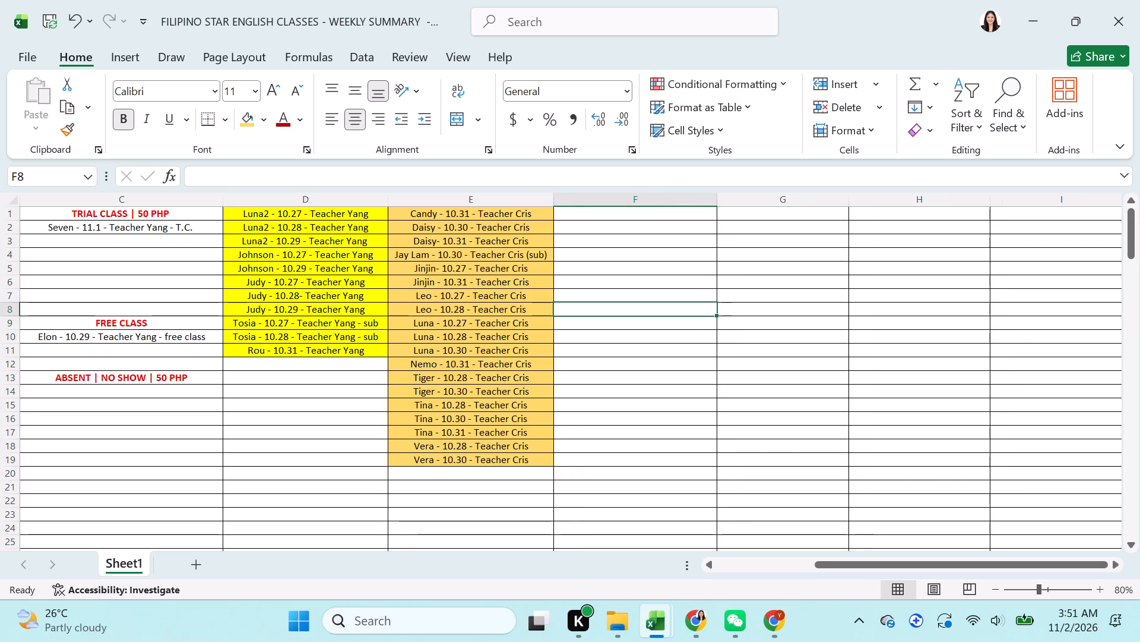
Move the Teacher Cris list from E1:E19 to D12:D30, directly below Rou's Teacher Yang entry, and save the workbook.
scroll(451, 303, "up", 1)
left_click_drag(460, 216, 460, 456)
key("ctrl+x")
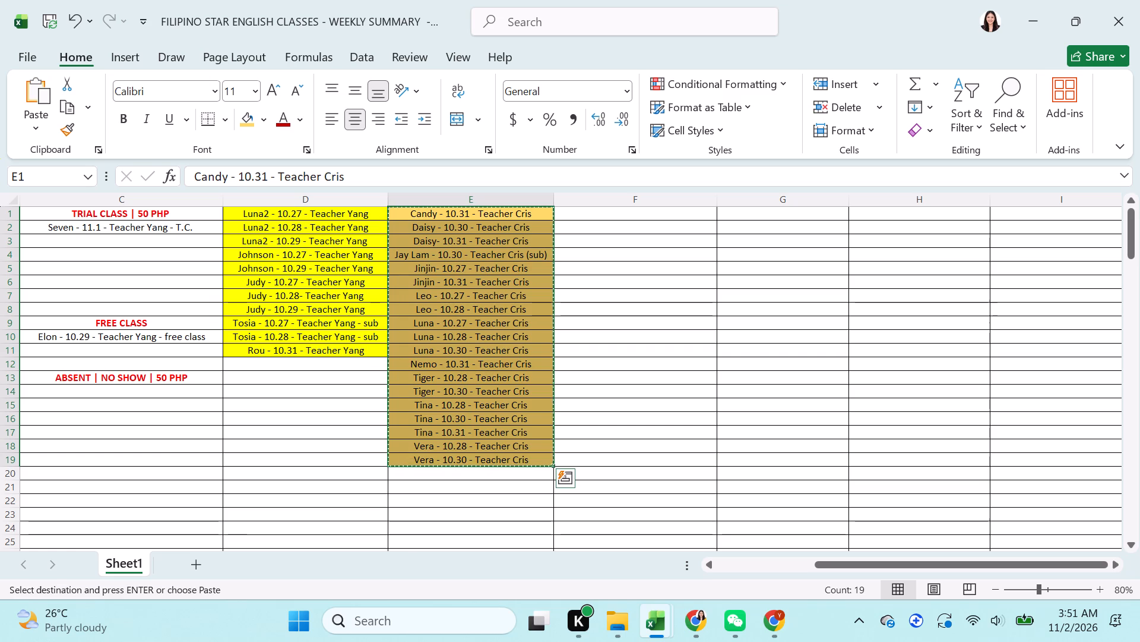
left_click(293, 366)
key("ctrl+v")
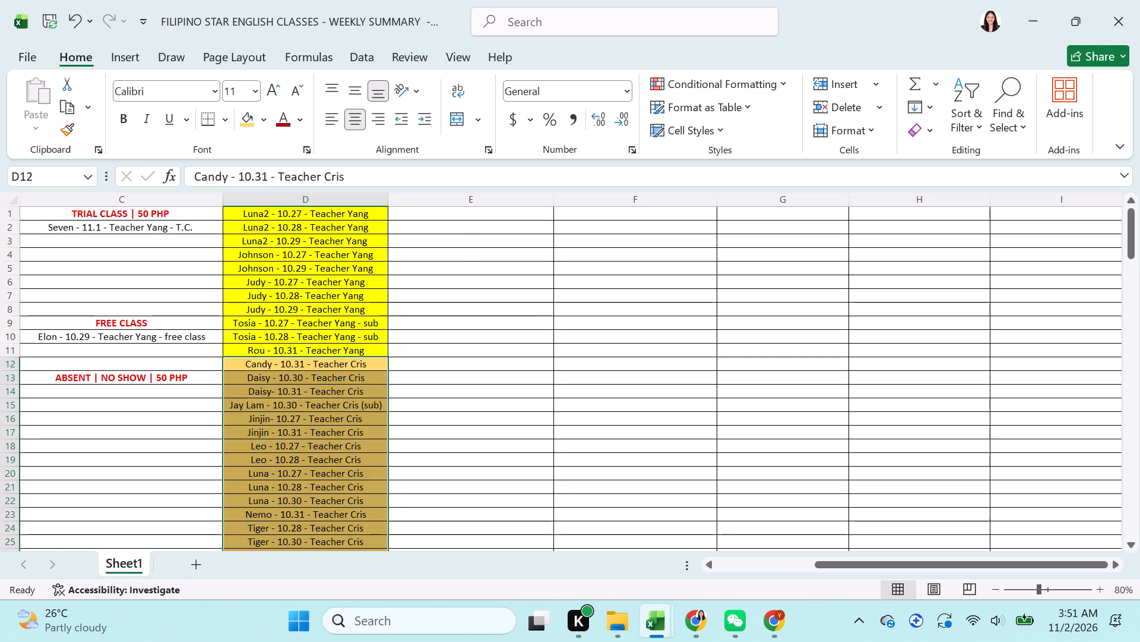
key("ctrl+s")
left_click(430, 349)
scroll(320, 361, "down", 3)
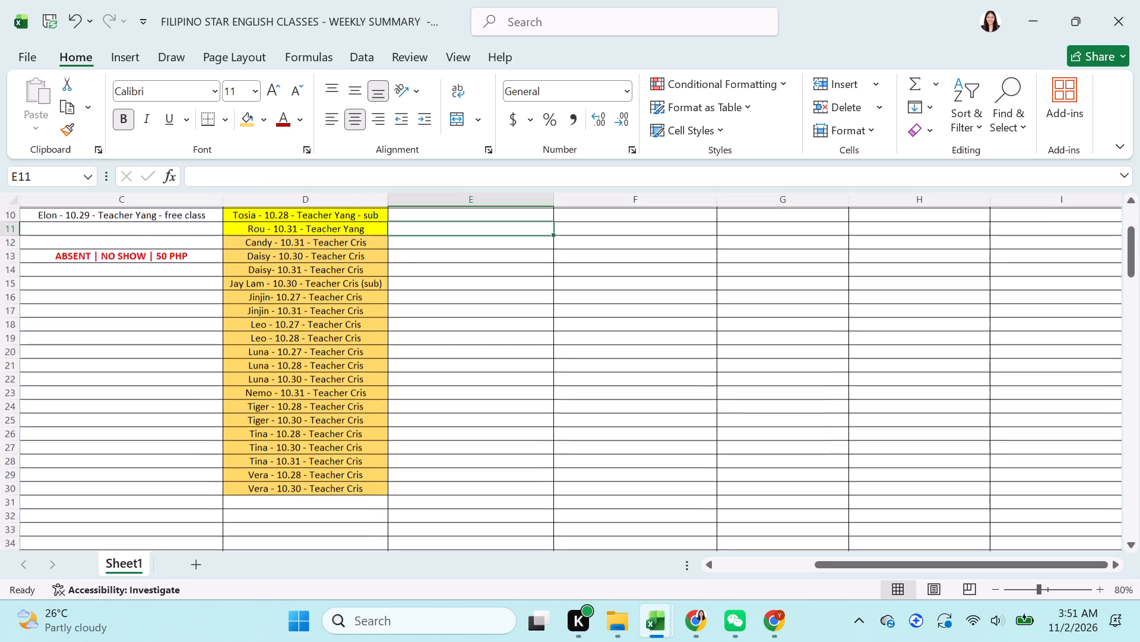
scroll(320, 361, "up", 2)
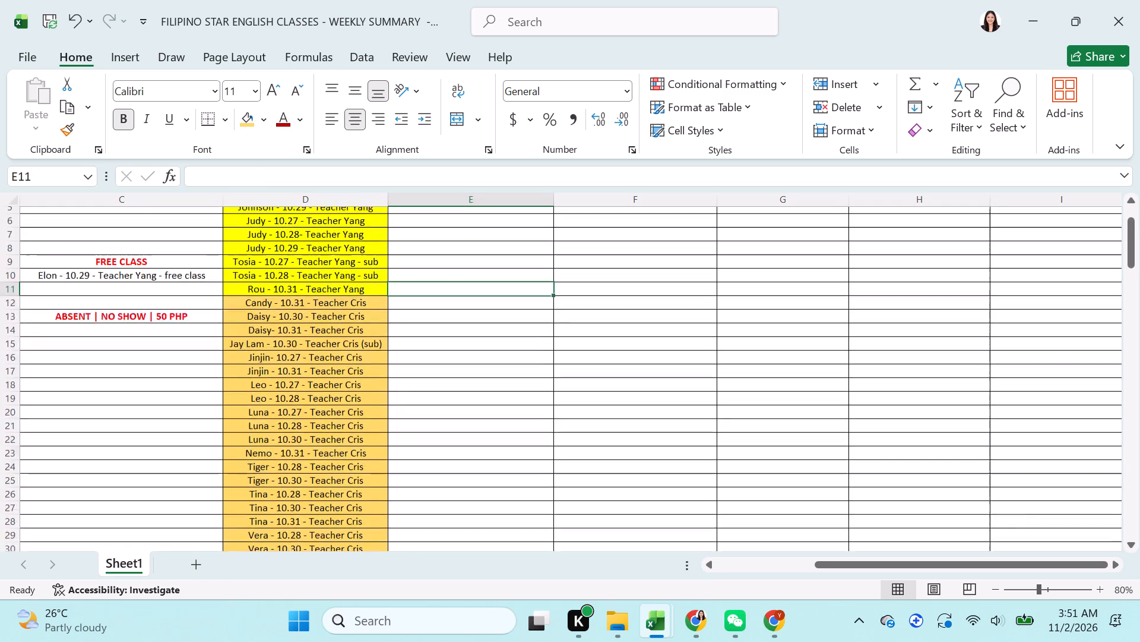
scroll(320, 361, "up", 5)
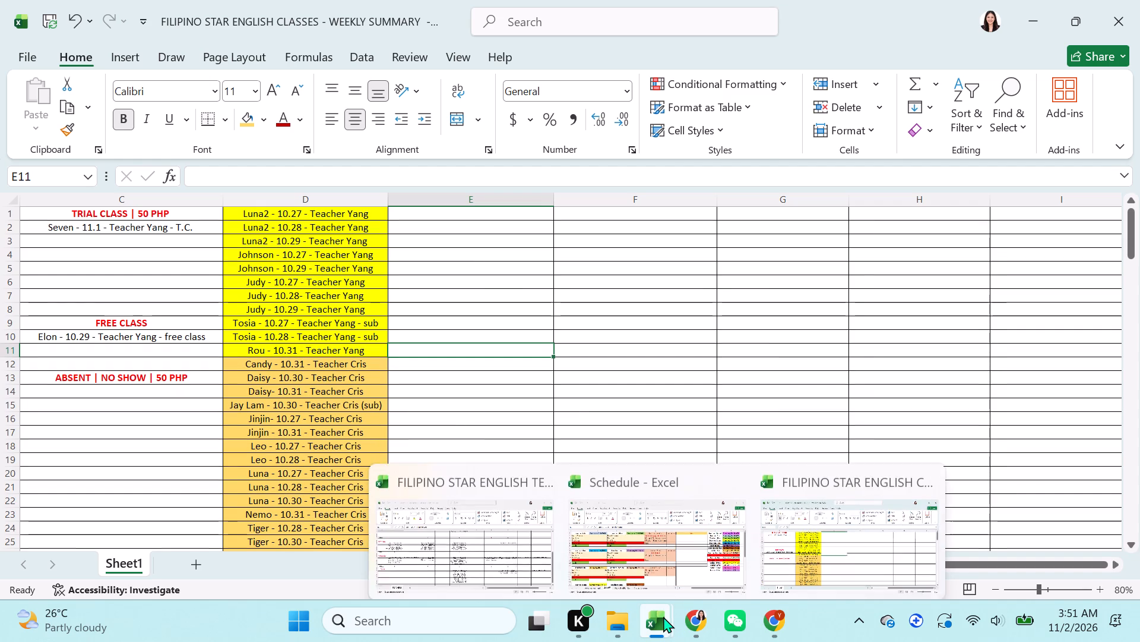
Copy Teacher Rica's column from 10.28 Wednesday through Eric's 10.31 entry in the daily checklist, and paste it at E1 of the weekly summary.
left_click(473, 531)
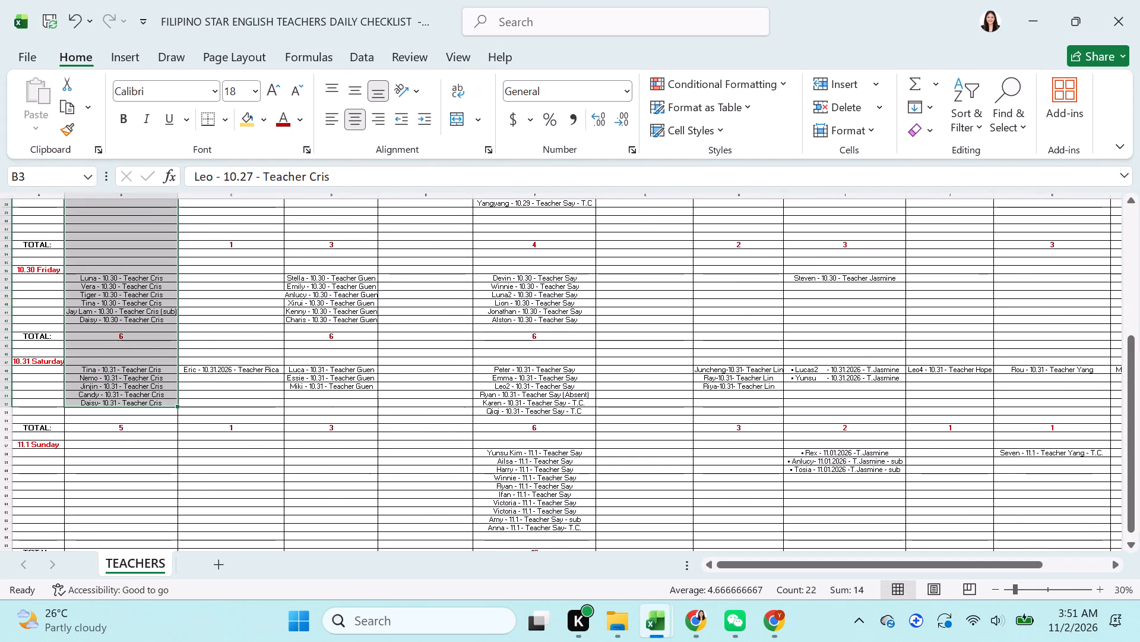
scroll(226, 338, "up", 12)
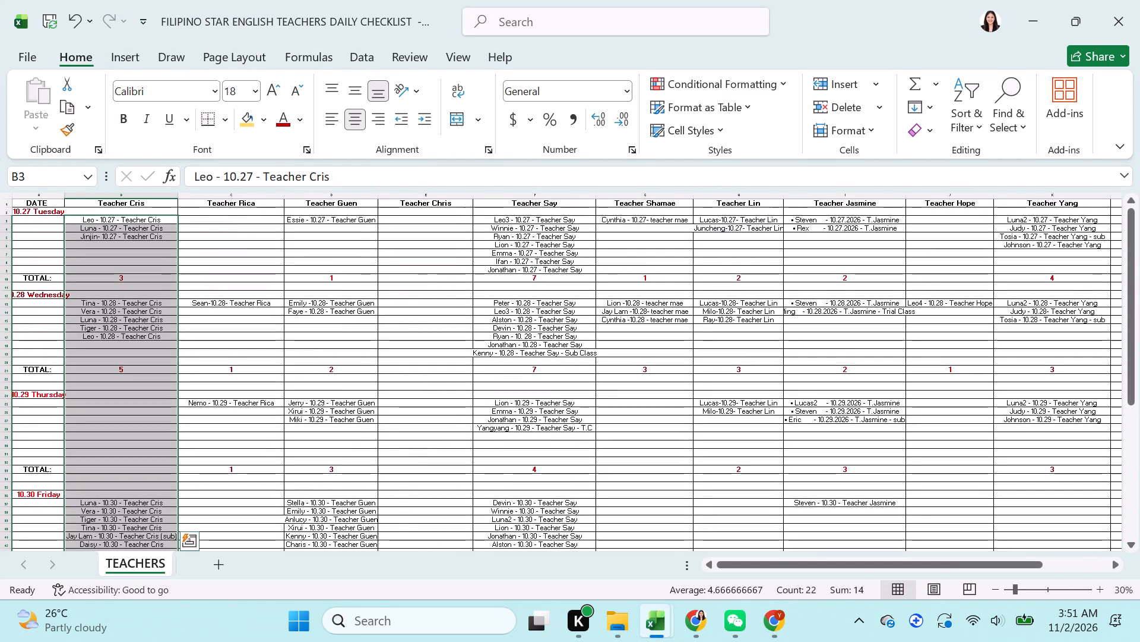
left_click_drag(227, 298, 233, 399)
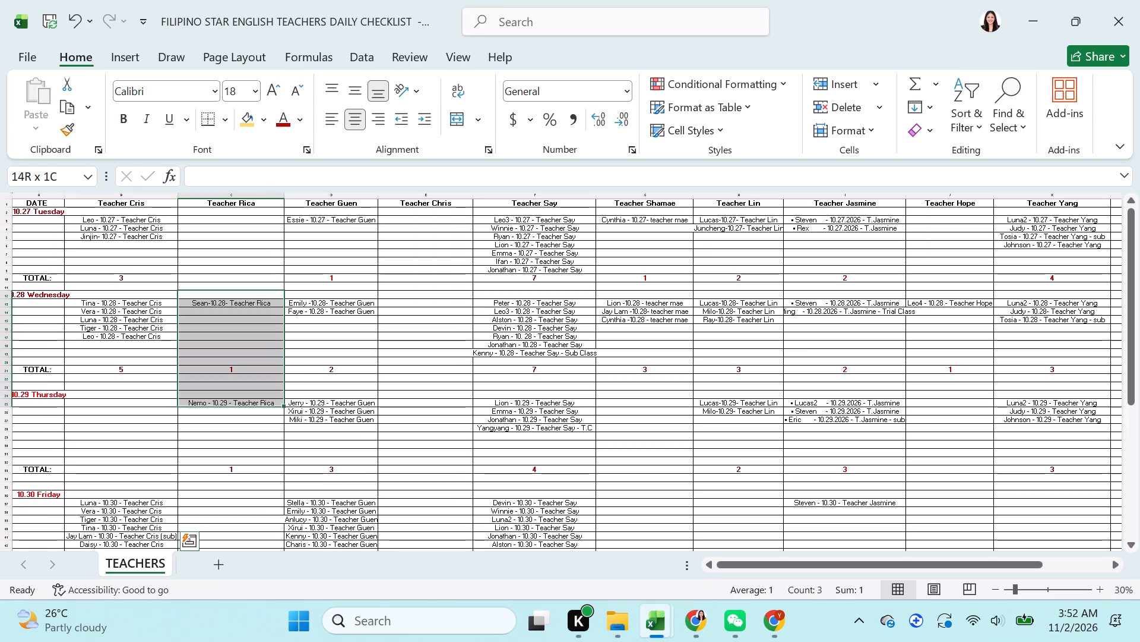
left_click_drag(233, 399, 233, 550)
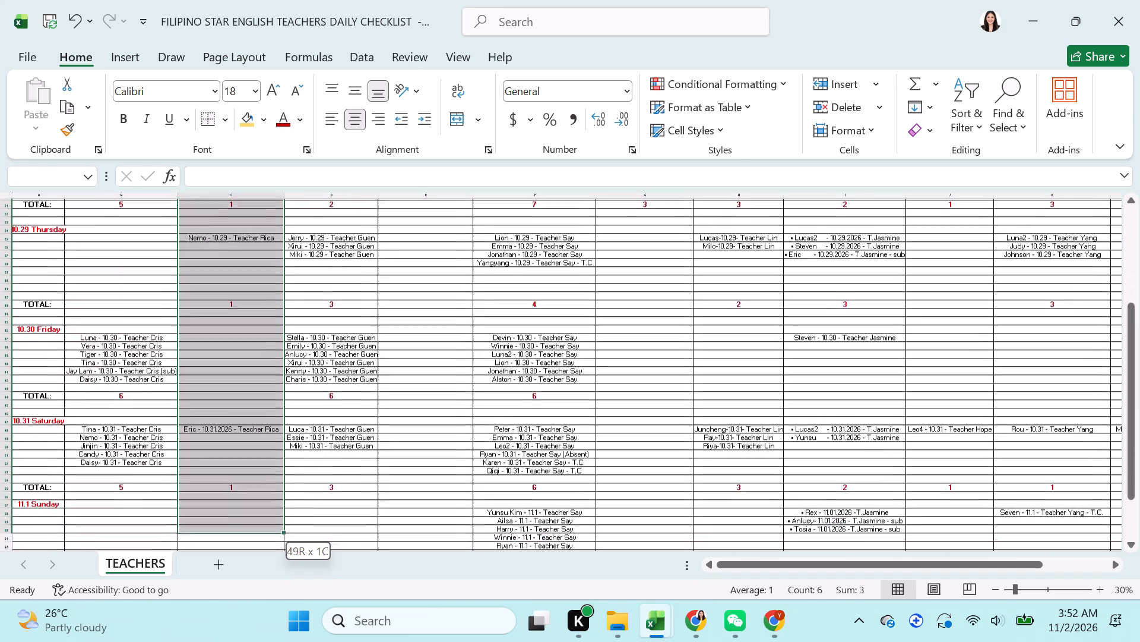
left_click_drag(233, 550, 230, 417)
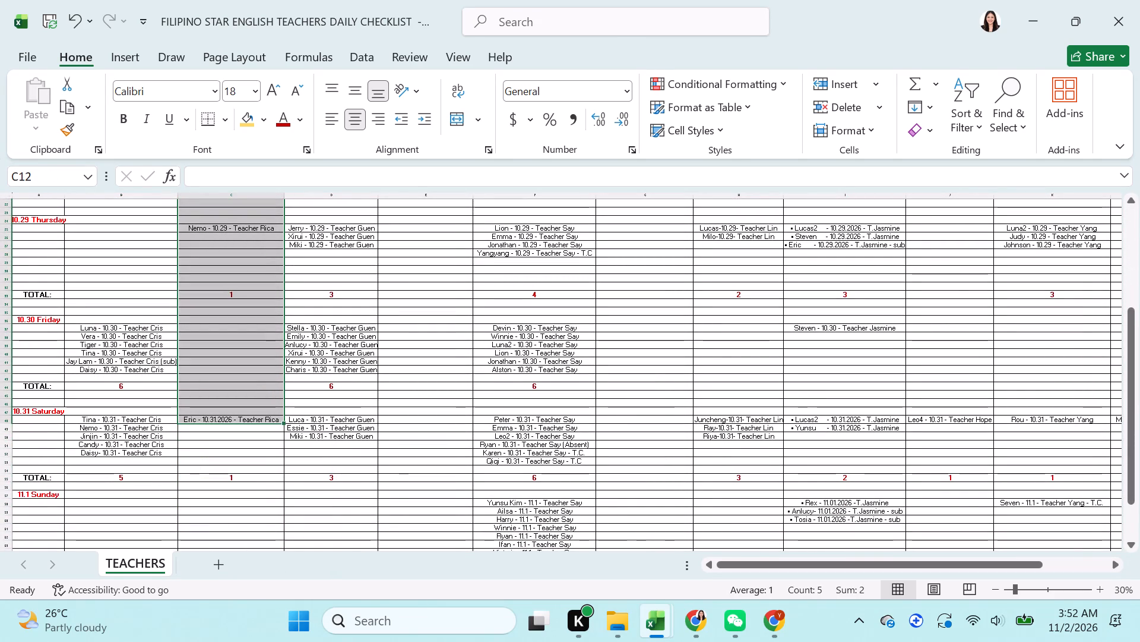
key("ctrl+c")
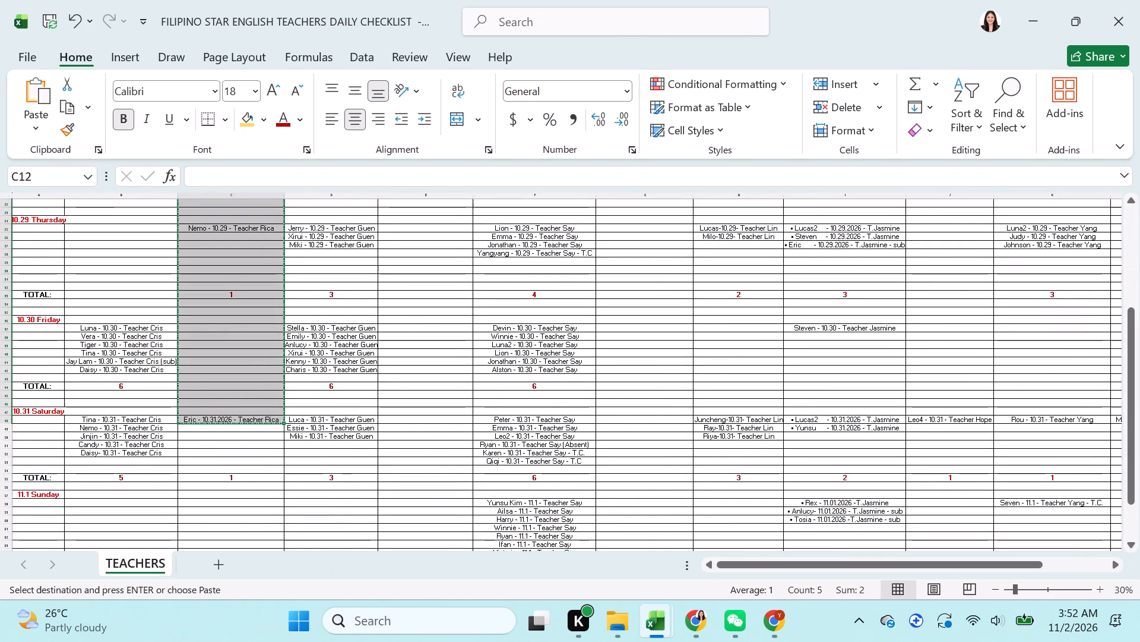
left_click(863, 545)
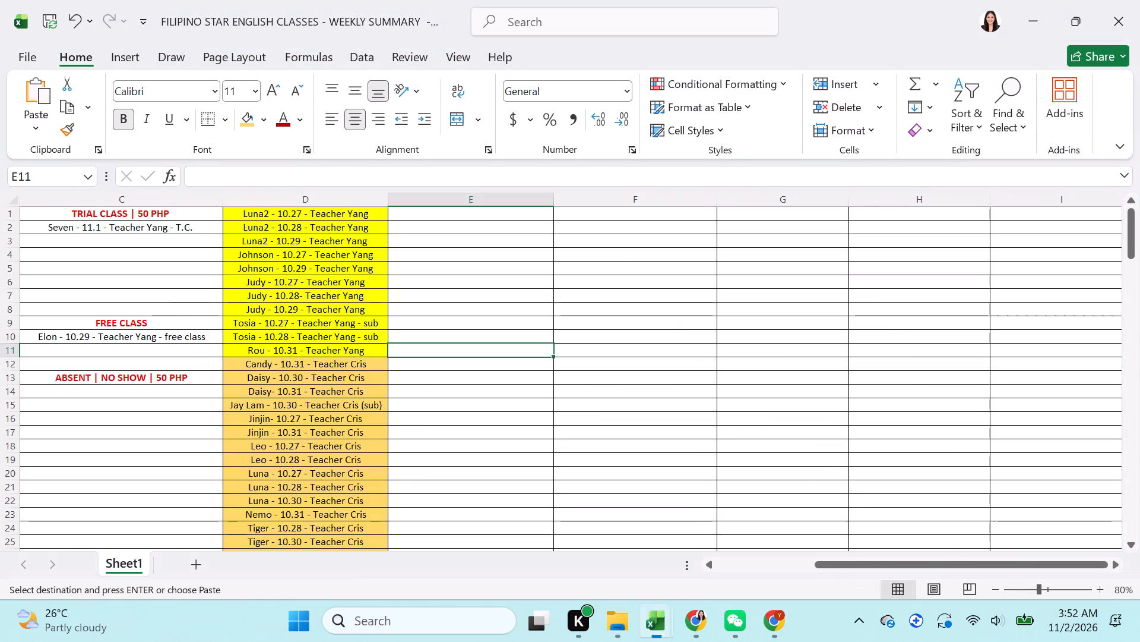
scroll(436, 241, "up", 3)
left_click(452, 214)
key("ctrl+v")
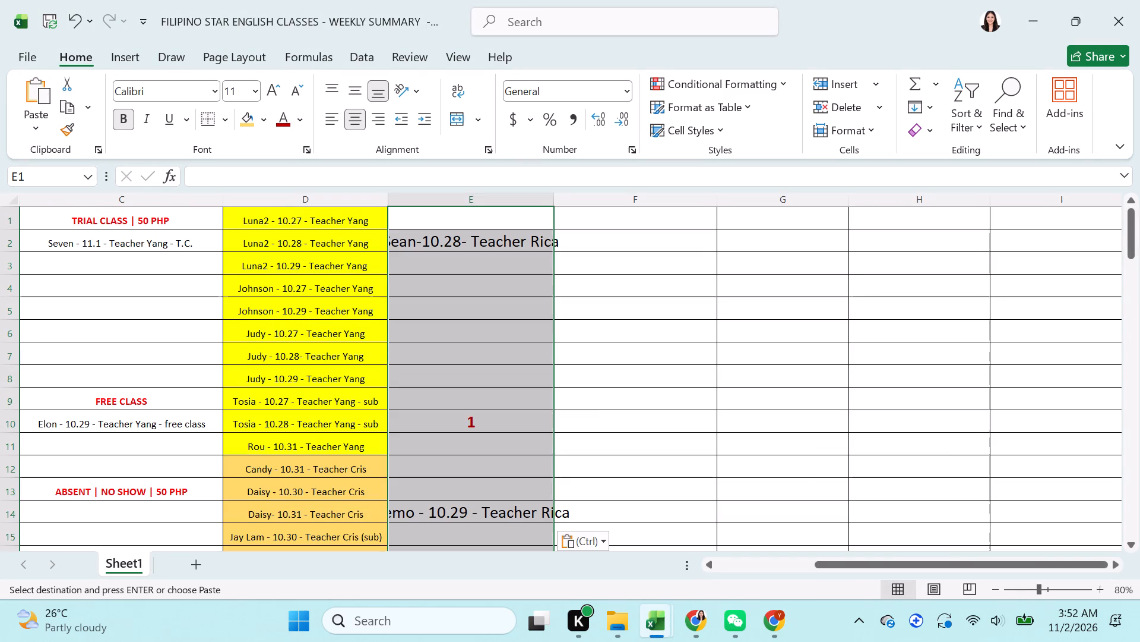
Reduce the font size of the pasted Teacher Rica cells to 11.
triple_click(292, 89)
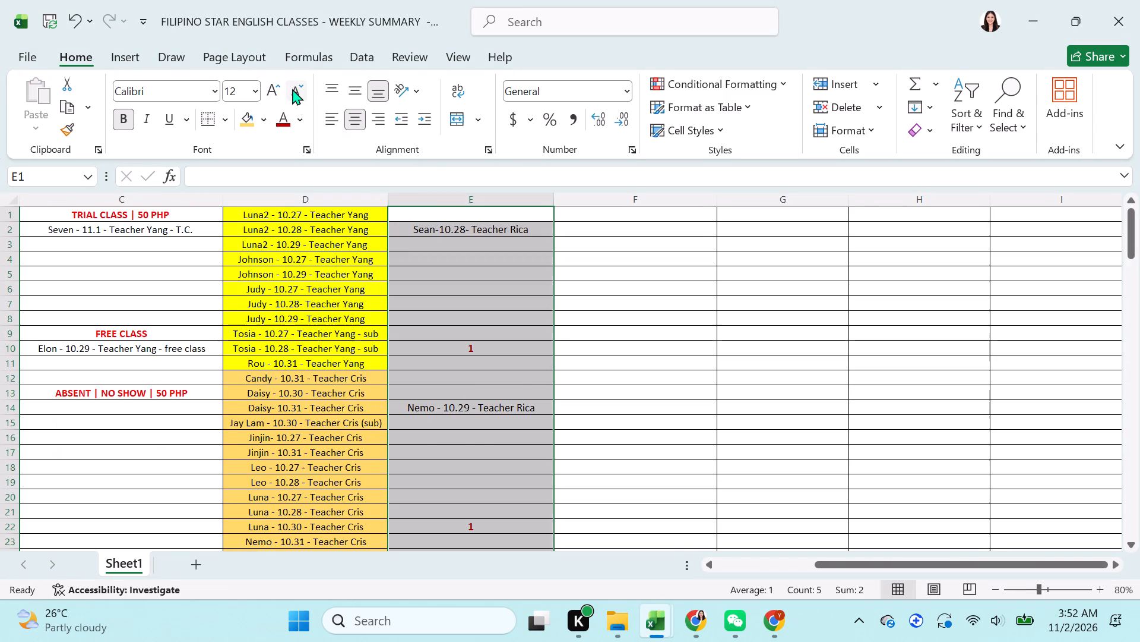
left_click(292, 89)
left_click(532, 302)
Delete cells E3:E13 between Sean's and Nemo's Teacher Rica entries, shifting the cells below up.
left_click_drag(505, 243, 505, 257)
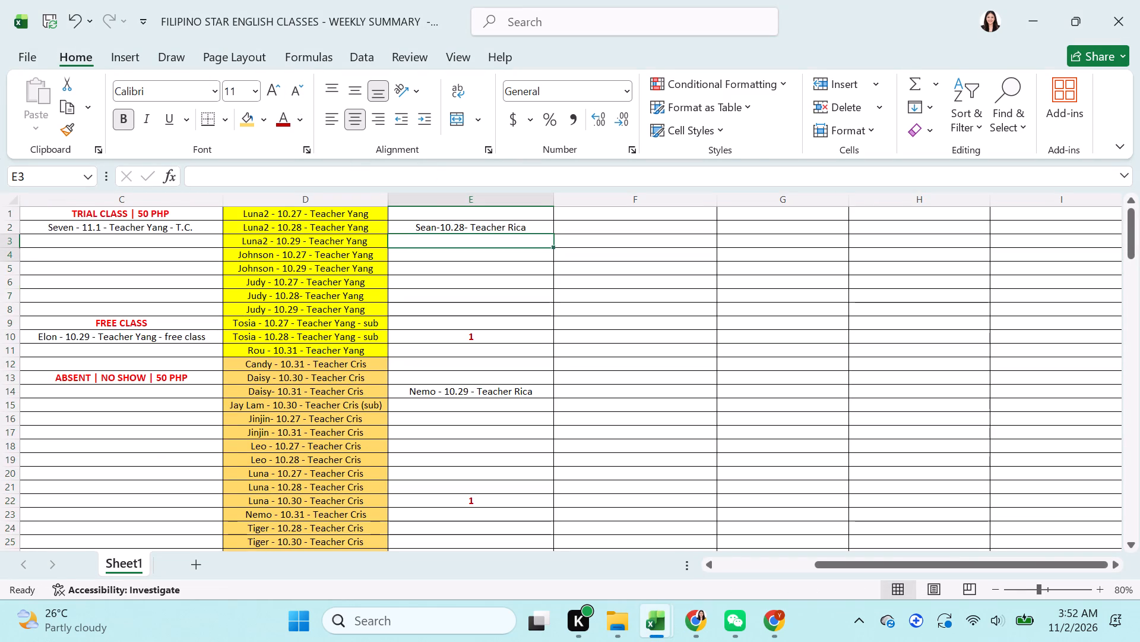
left_click_drag(505, 257, 505, 373)
right_click(448, 272)
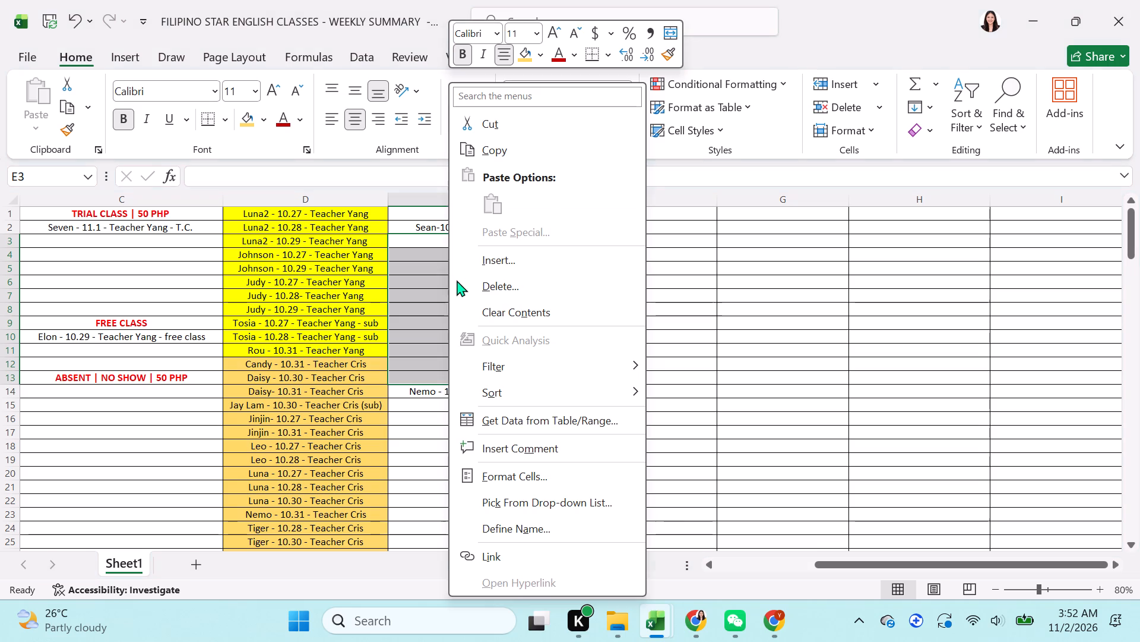
left_click(473, 288)
left_click(447, 302)
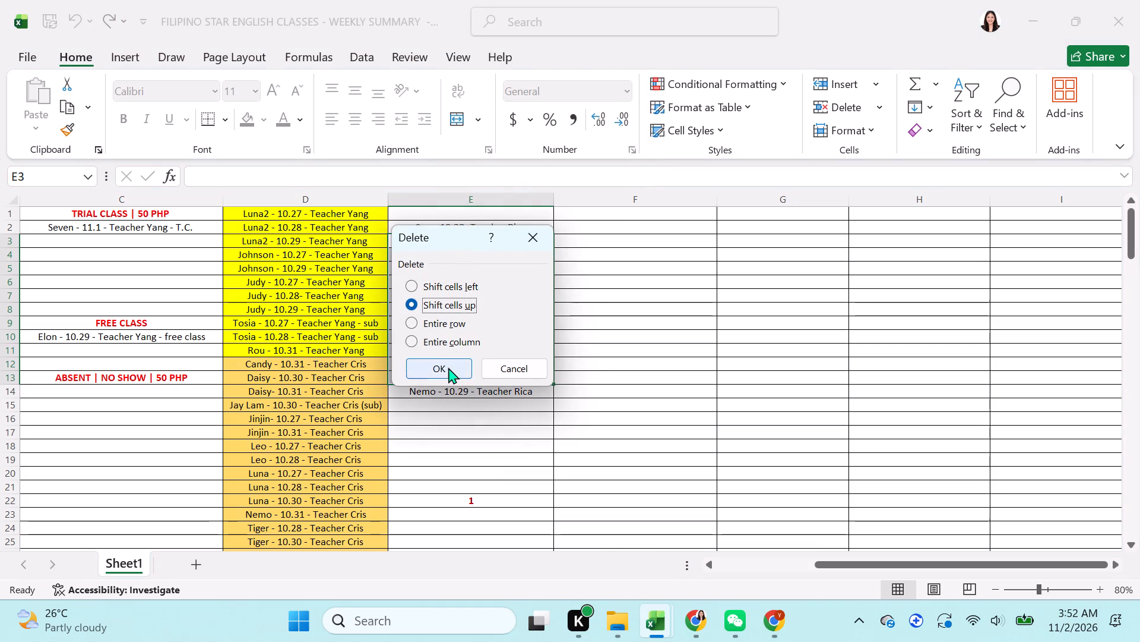
left_click(448, 367)
Delete cells E4:E23 below Nemo's Teacher Rica entry, including the leftover total, shifting the remaining cells up.
left_click_drag(448, 256, 457, 490)
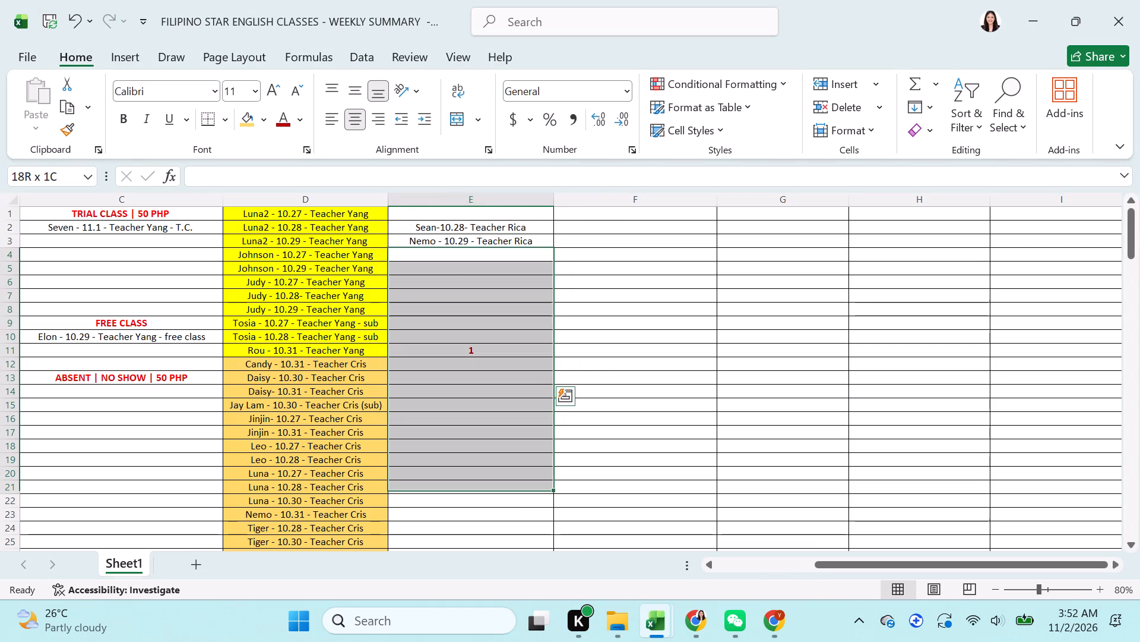
left_click_drag(457, 490, 461, 509)
right_click(459, 306)
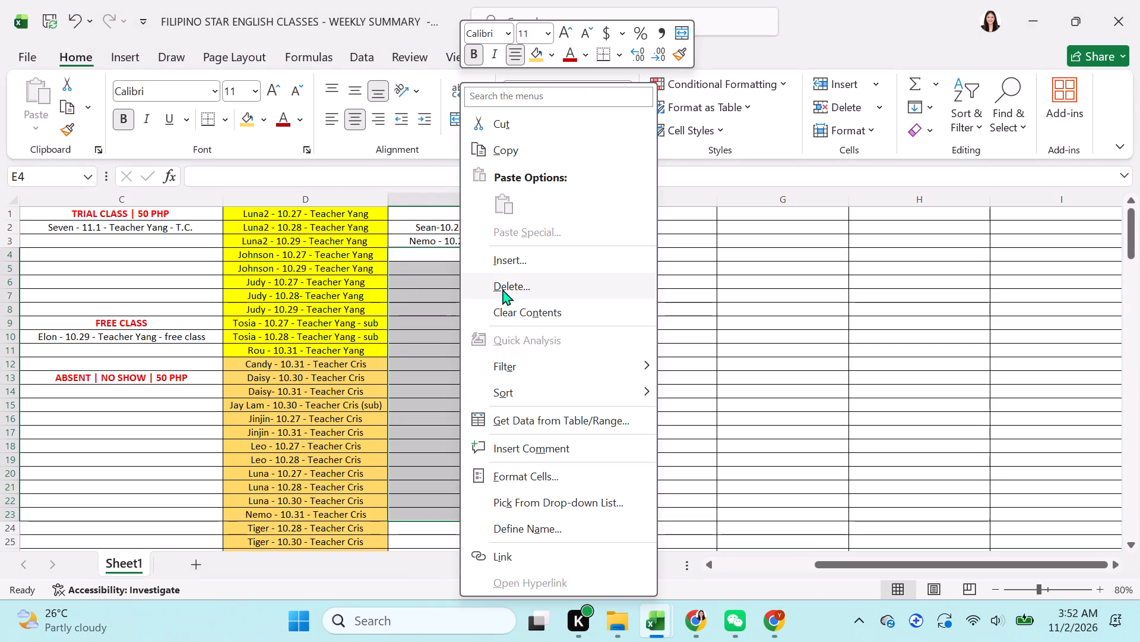
left_click(502, 289)
left_click(445, 301)
left_click(465, 366)
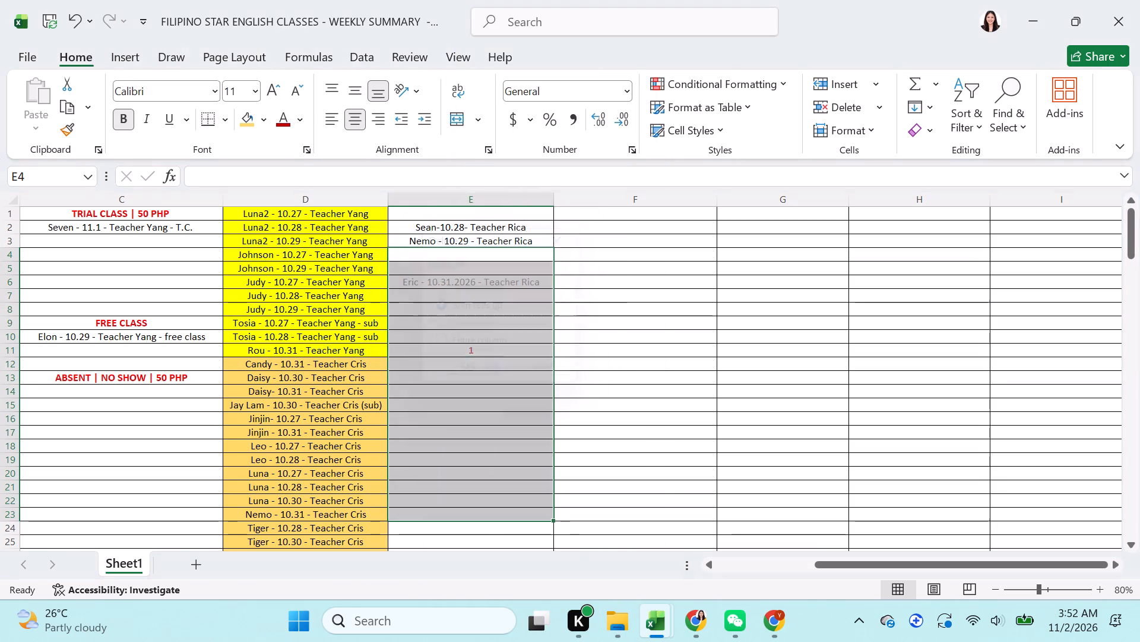
Delete the blank cells E4:E5 above Eric's Teacher Rica entry, shifting cells up, and save the workbook.
left_click_drag(453, 257, 457, 267)
right_click(457, 267)
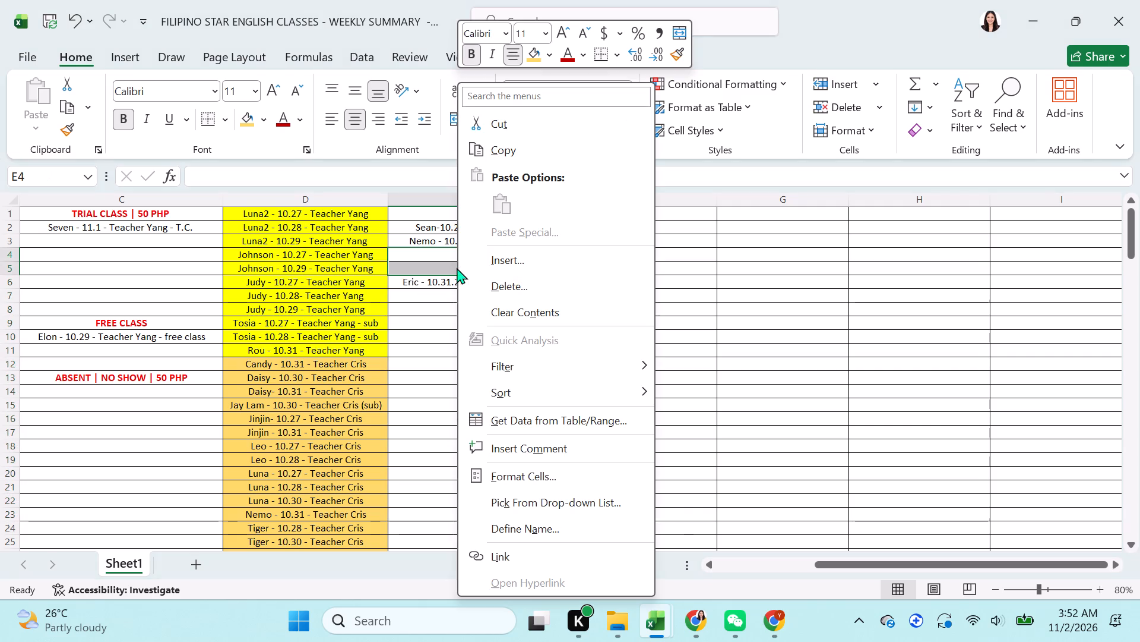
left_click(497, 292)
left_click(467, 306)
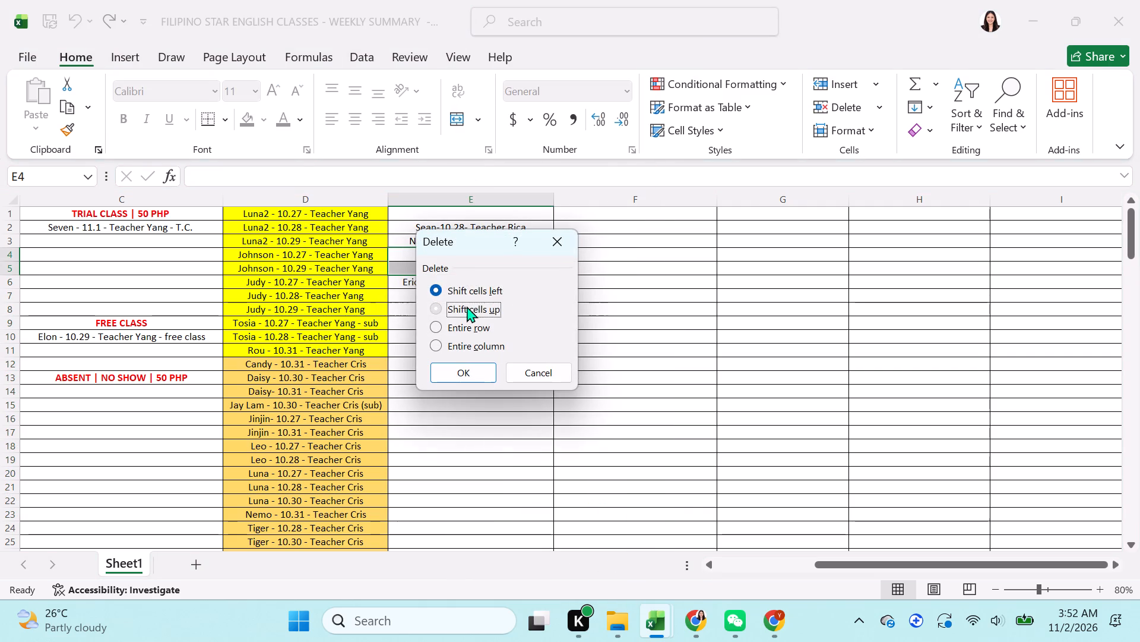
left_click(470, 374)
left_click(454, 261)
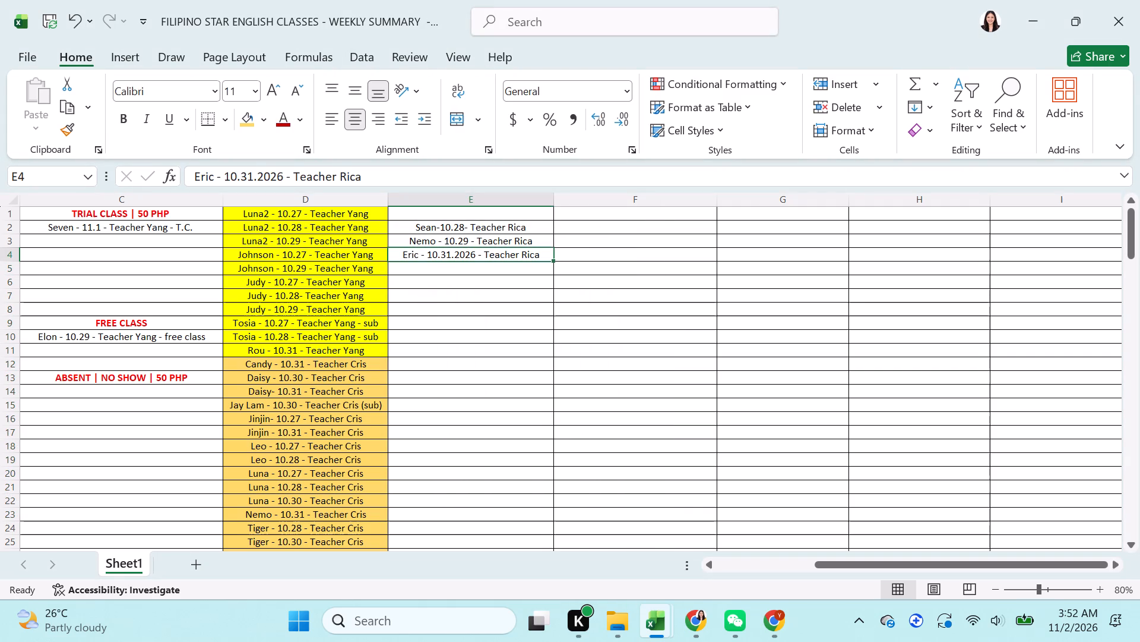
key("ctrl+s")
Delete the blank cell E1 above Sean's Teacher Rica entry, shifting the cells up.
scroll(471, 262, "up", 2)
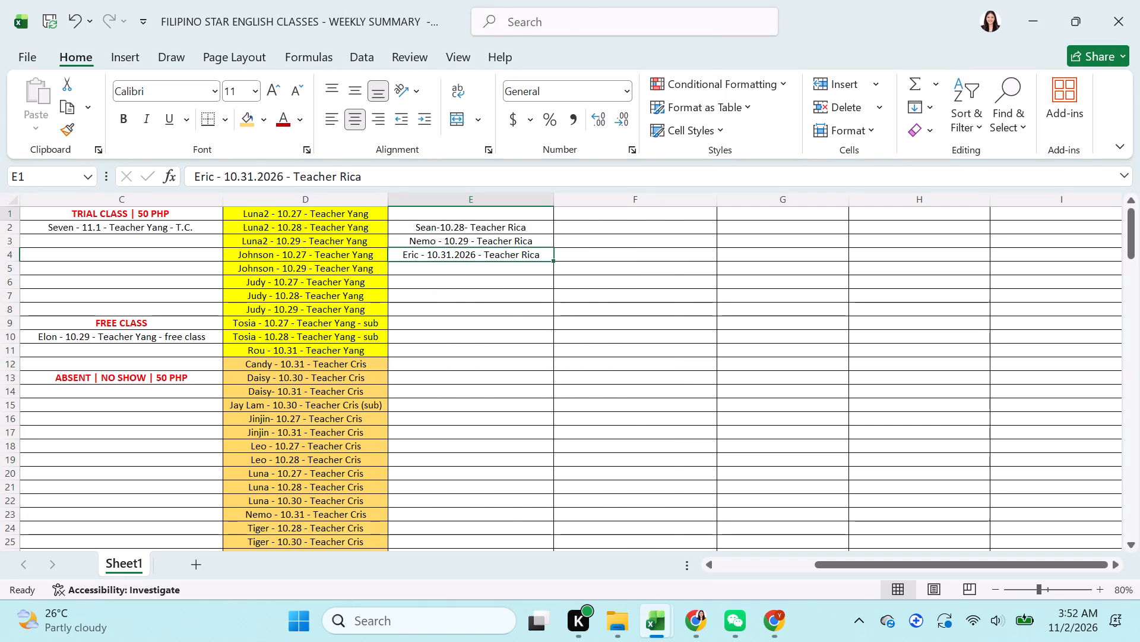
left_click(476, 215)
right_click(476, 215)
left_click(530, 282)
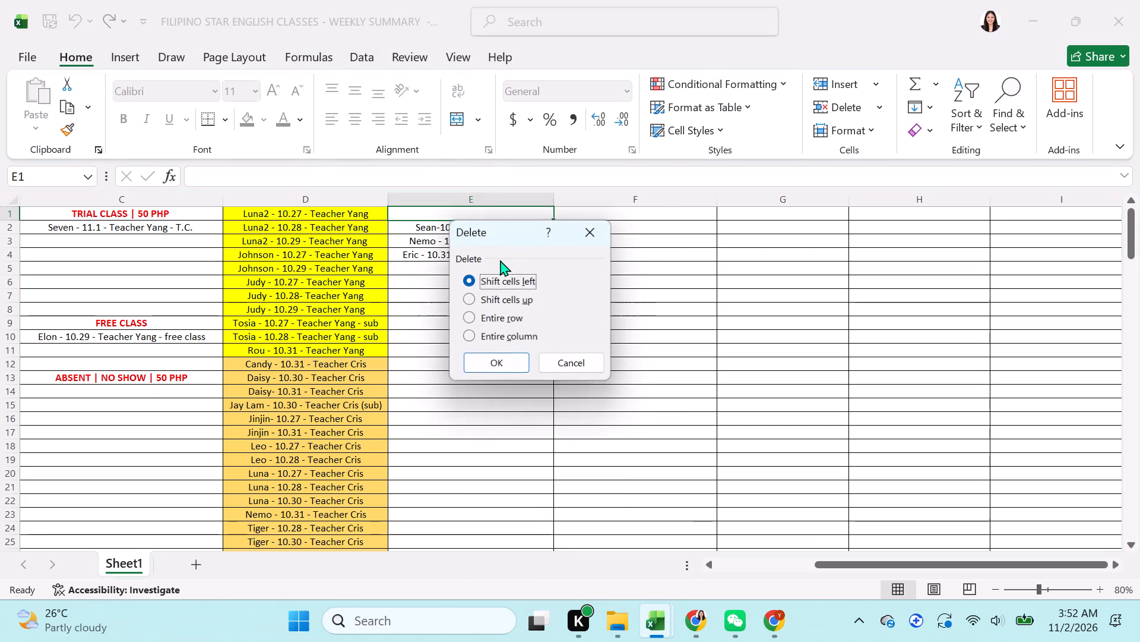
left_click(493, 295)
left_click(502, 360)
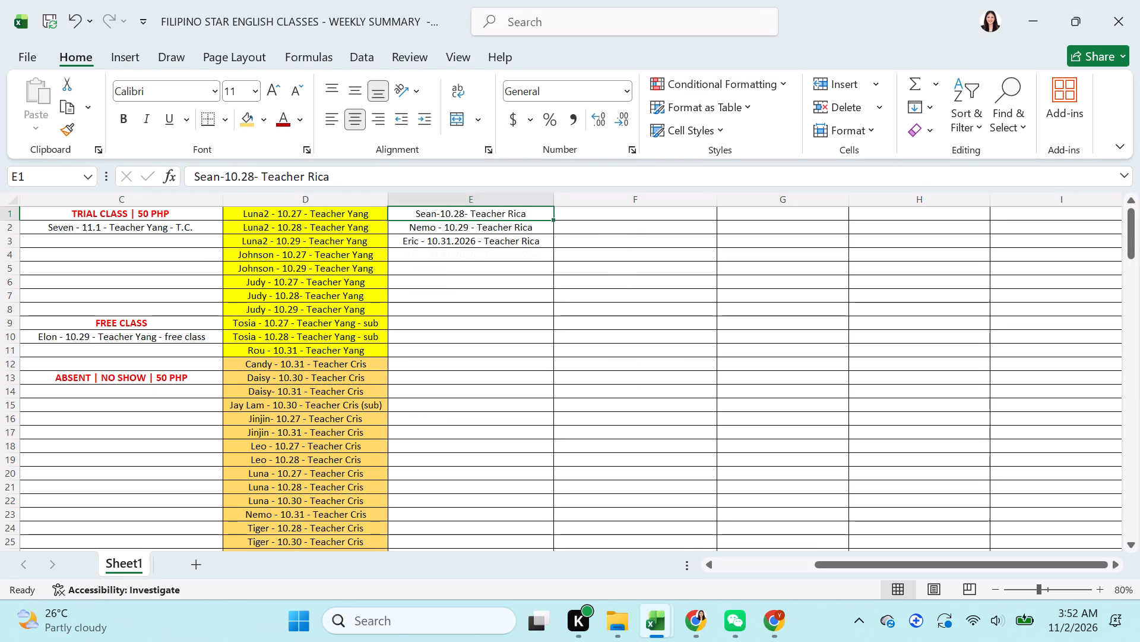
Fill the three Teacher Rica entries in E1:E3 with the lightest gold theme colour.
left_click(465, 246)
left_click_drag(469, 215, 471, 238)
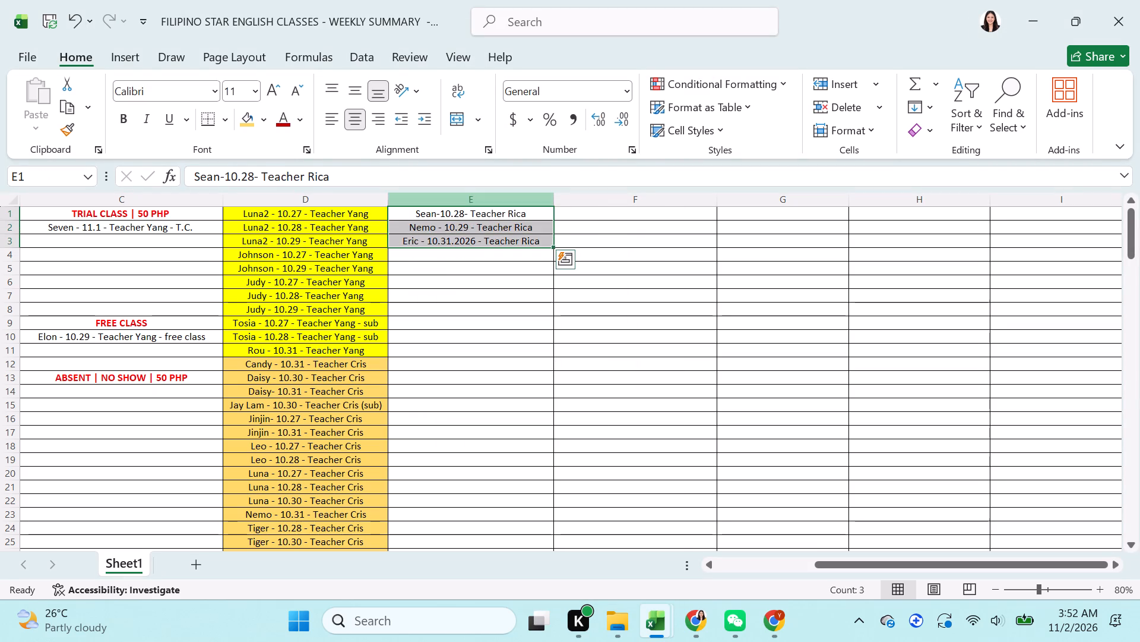
left_click(265, 122)
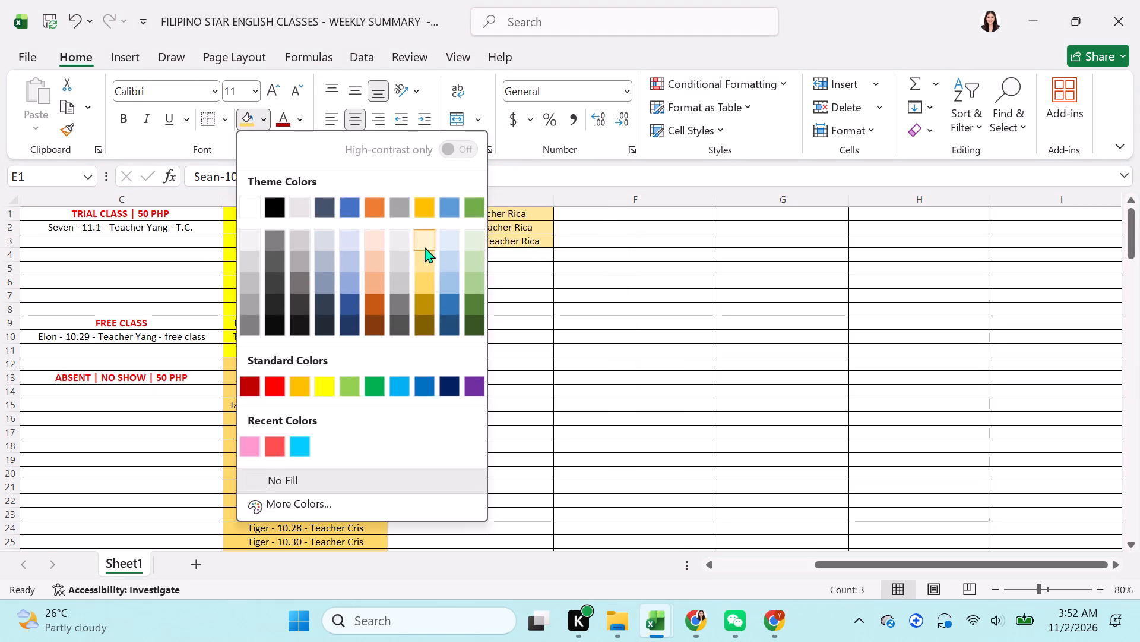
left_click(425, 243)
Append "-sub" to Eric's Teacher Rica entry and "- sub" to Nemo's, and save the workbook.
double_click(441, 230)
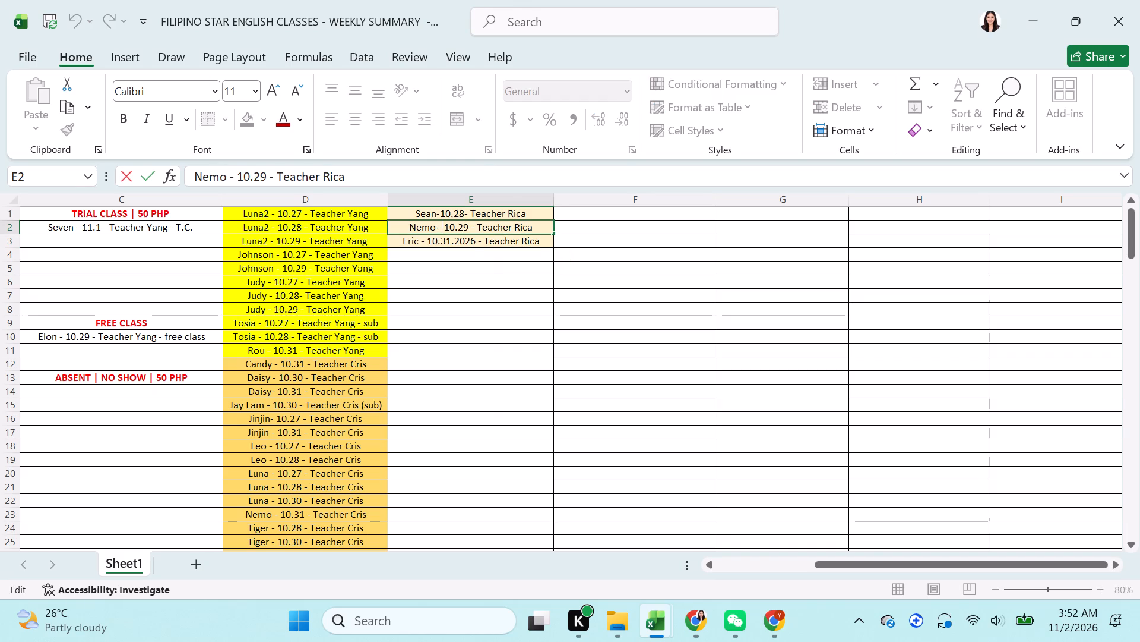
double_click(542, 239)
key("space")
type("-sub")
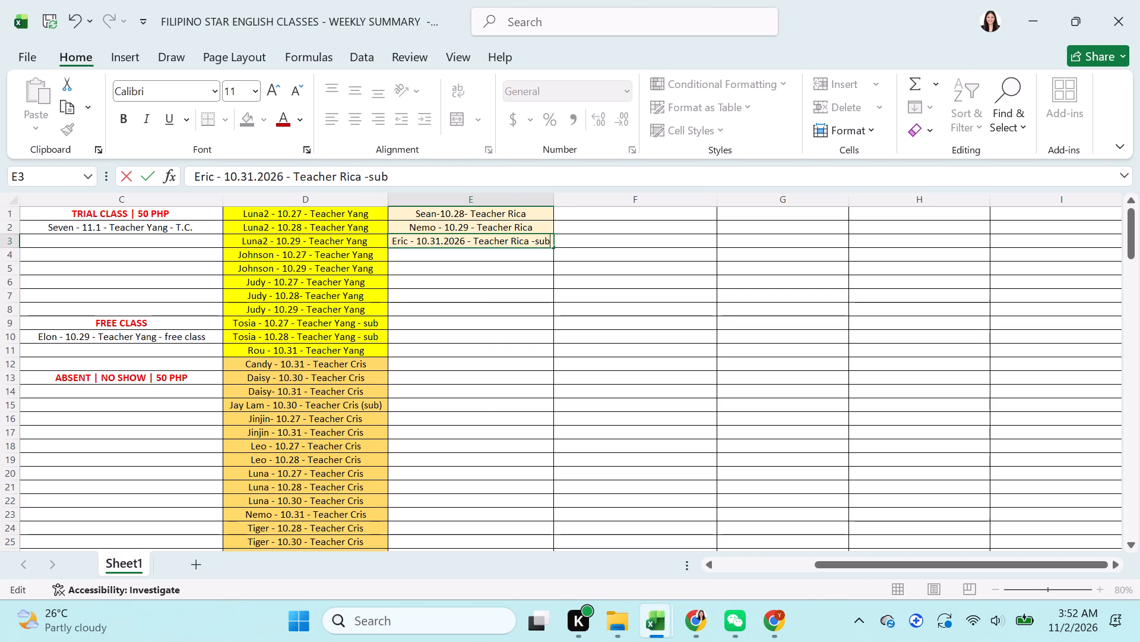
double_click(533, 226)
key("space")
type("- su")
key("b")
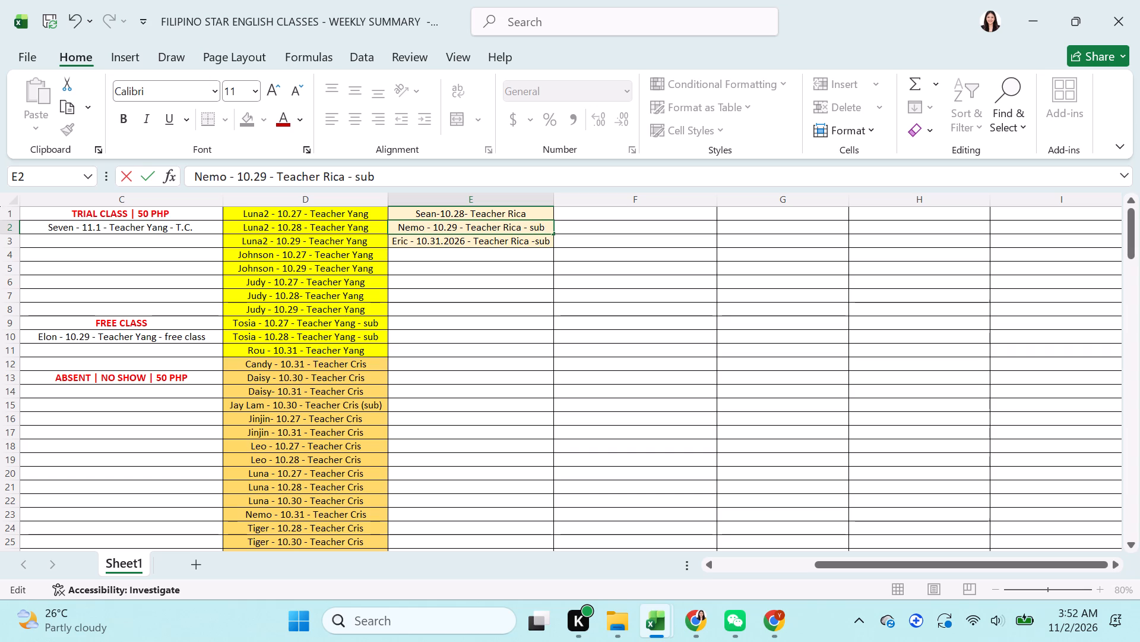
key("ctrl+s")
left_click(520, 258)
key("ctrl+s")
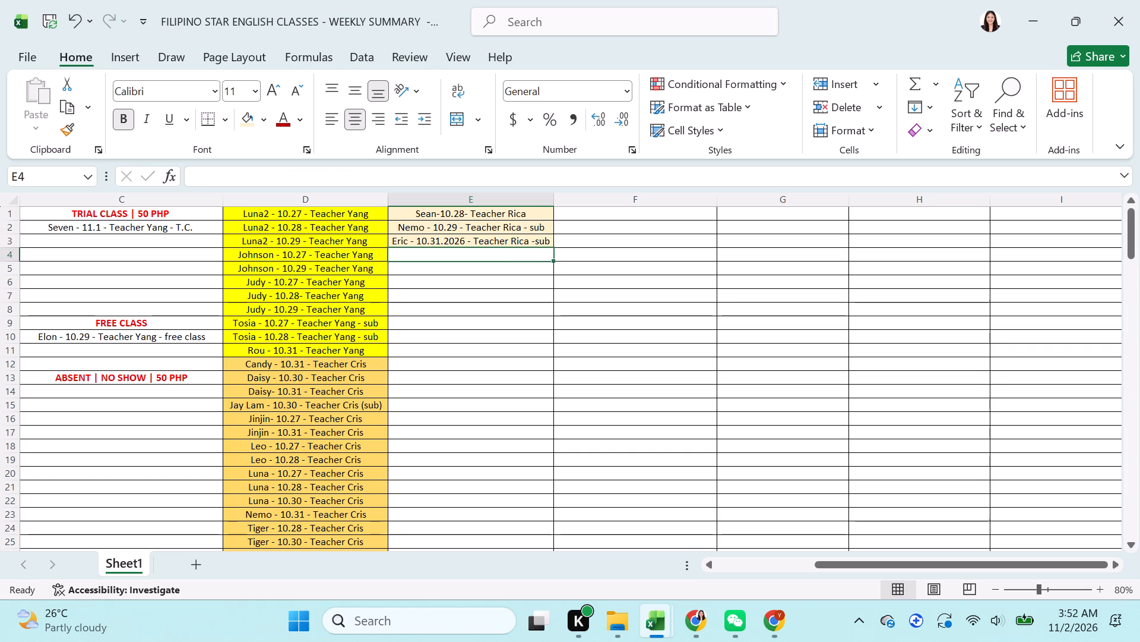
left_click_drag(511, 212, 511, 242)
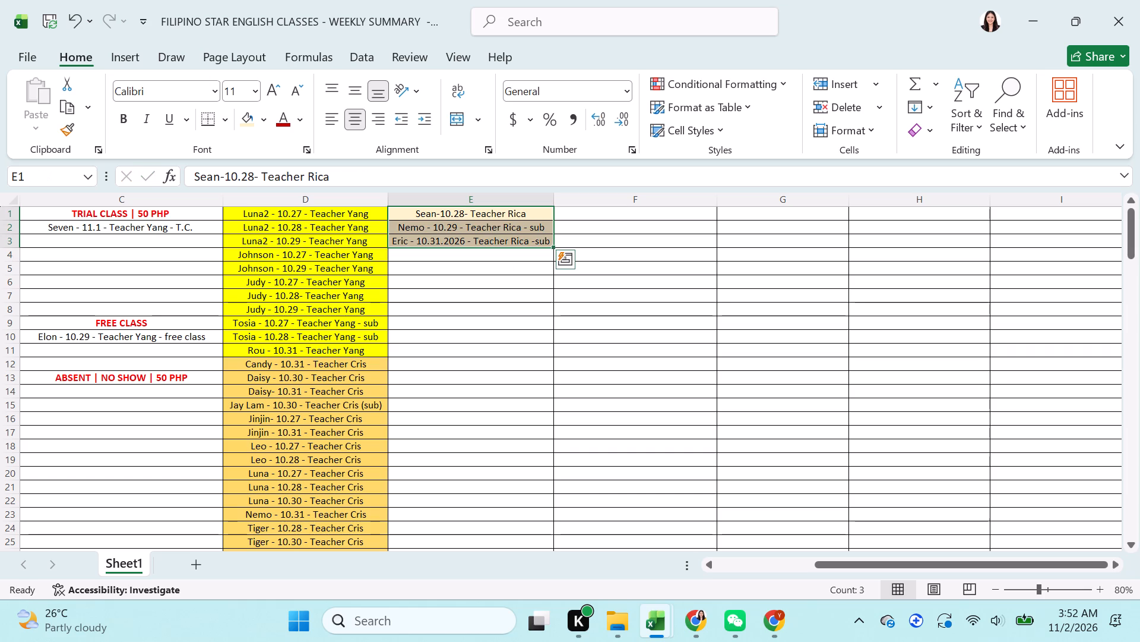
left_click(521, 273)
key("ctrl+s")
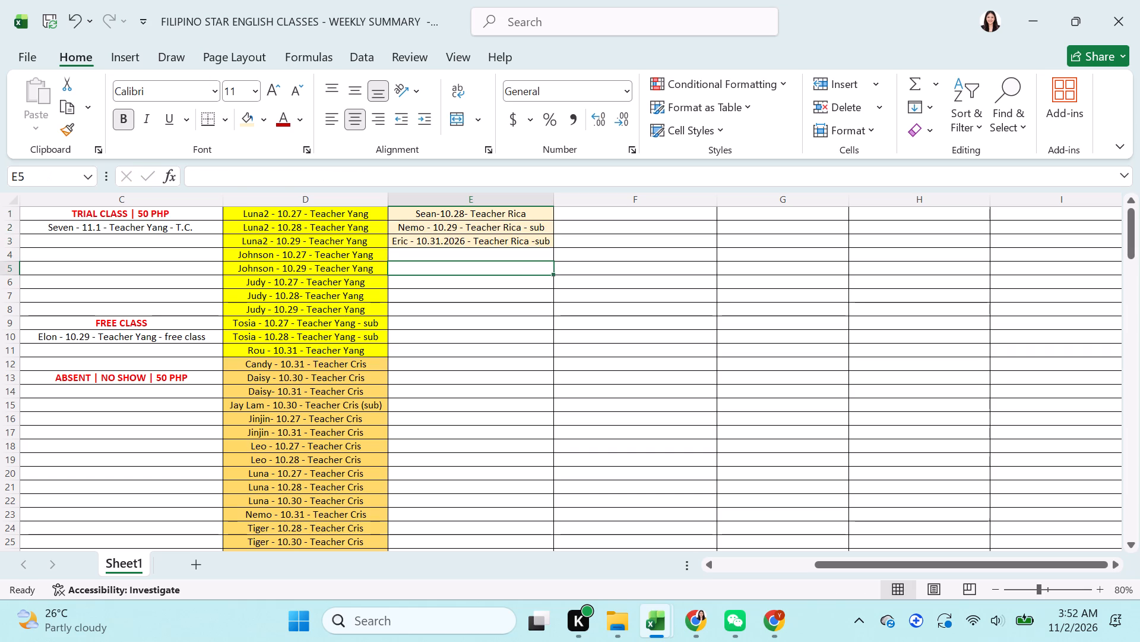
Reorder the Teacher Rica entries alphabetically by moving Eric's to E4, Nemo's to E5 and Sean's to E6.
left_click(455, 240)
key("ctrl+x")
left_click(448, 253)
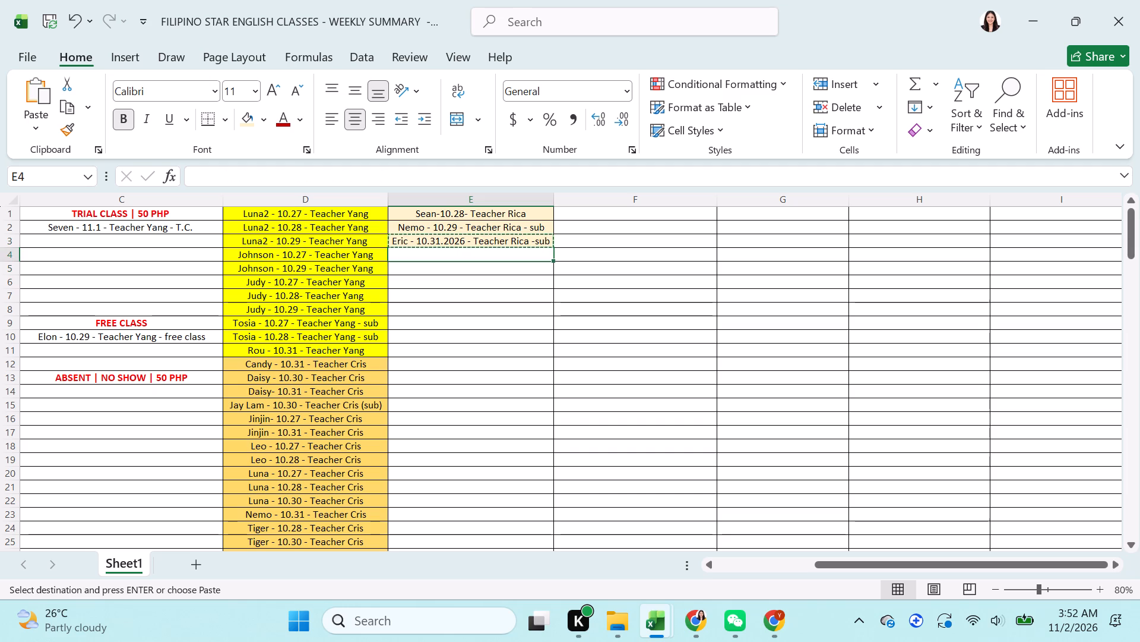
key("ctrl+v")
left_click(452, 222)
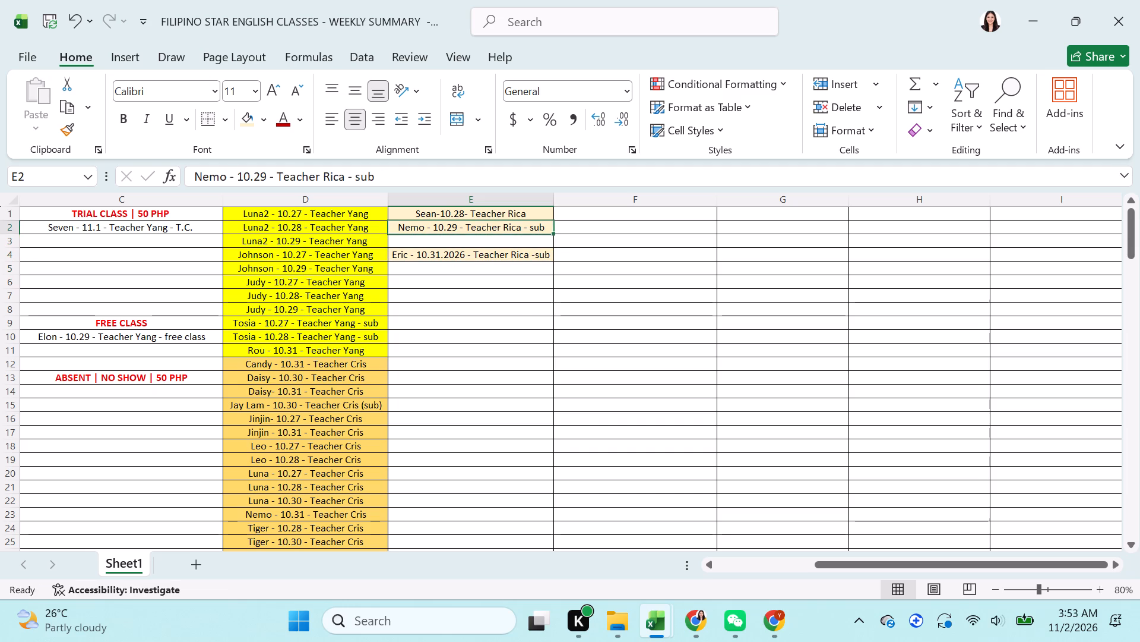
key("ctrl+x")
left_click(450, 264)
key("ctrl+v")
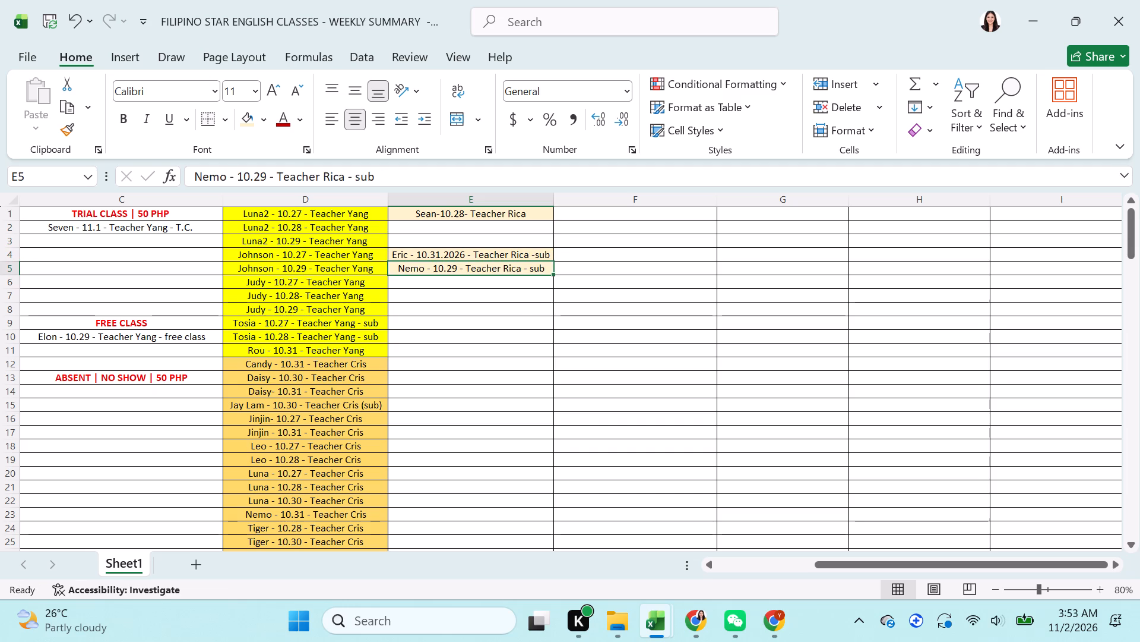
left_click(454, 211)
key("ctrl+x")
left_click(452, 278)
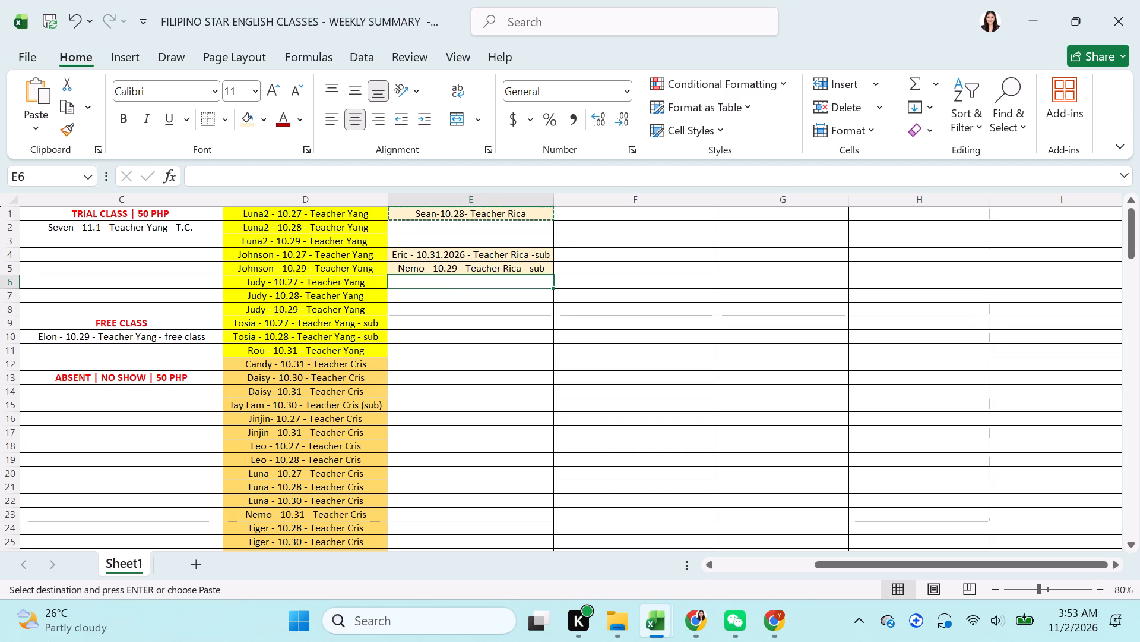
key("ctrl+v")
Move the reordered Teacher Rica entries from E4:E6 up to E1:E3 and save the workbook.
left_click_drag(445, 248, 446, 279)
key("ctrl+x")
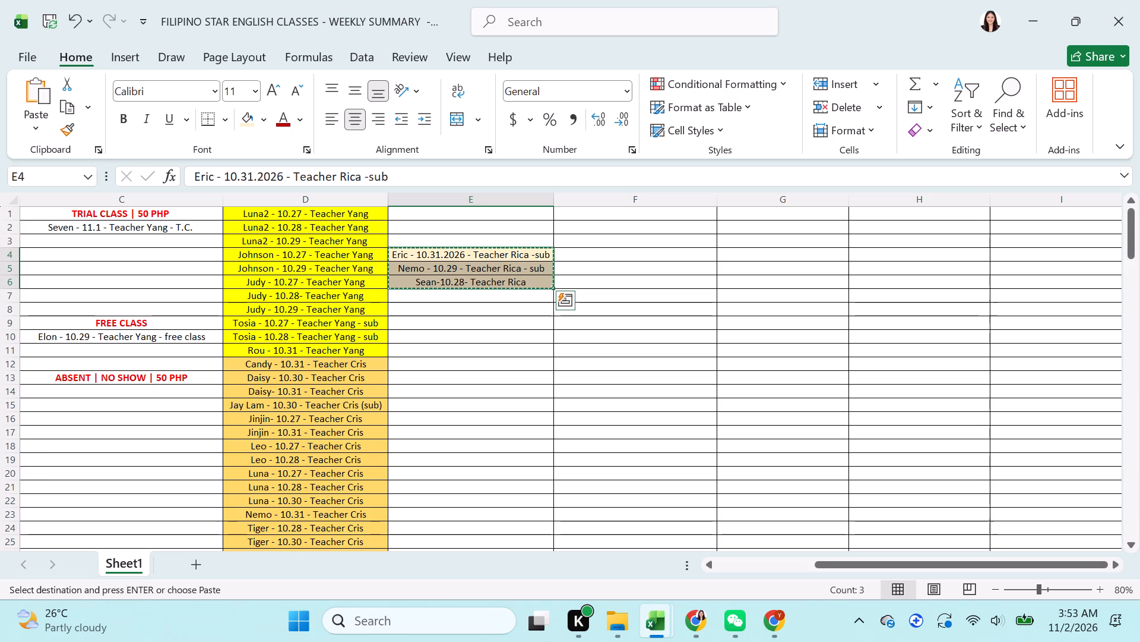
left_click(426, 216)
key("ctrl+v")
key("ctrl+s")
left_click(436, 249)
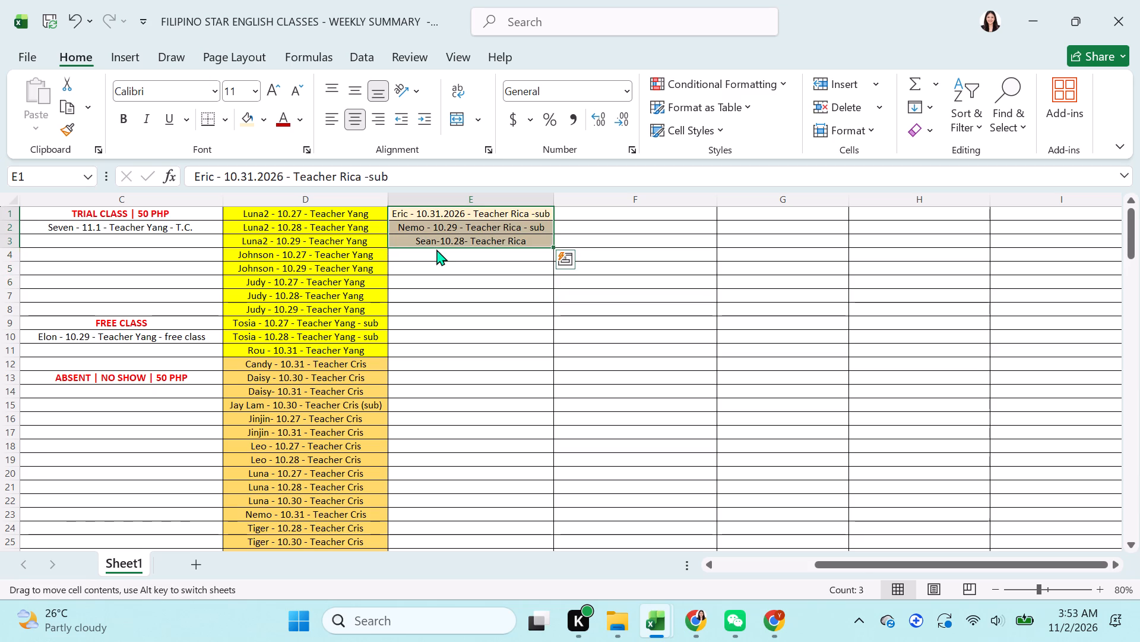
left_click(439, 253)
key("ctrl+s")
left_click(442, 268)
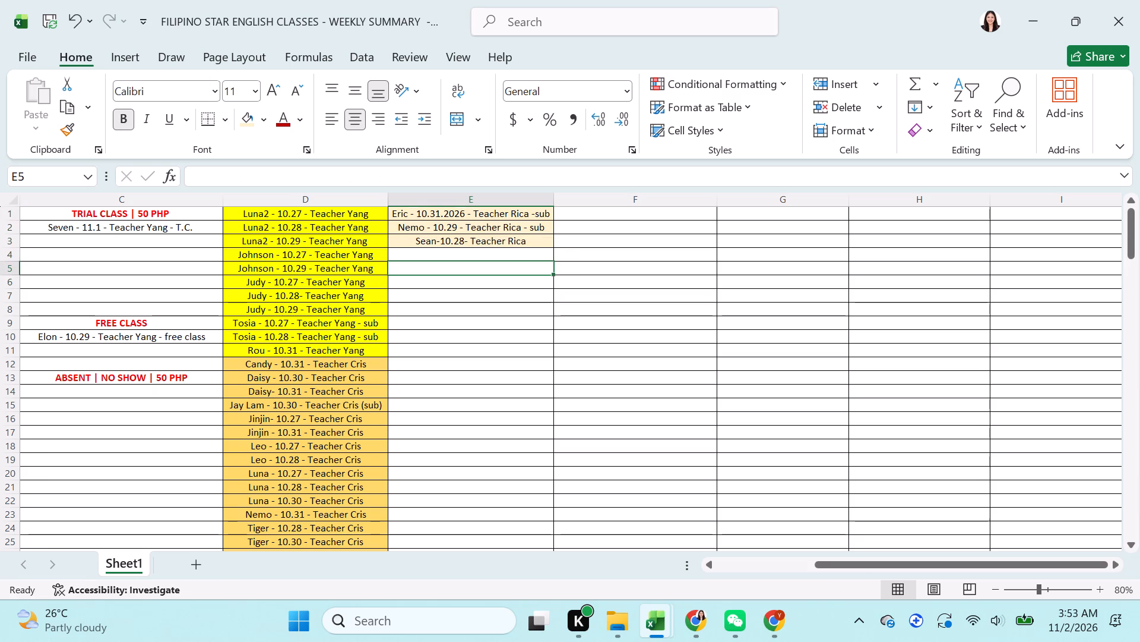
Switch to the teachers' daily checklist workbook and return to the start of the week at 10.27 Tuesday.
left_click(495, 554)
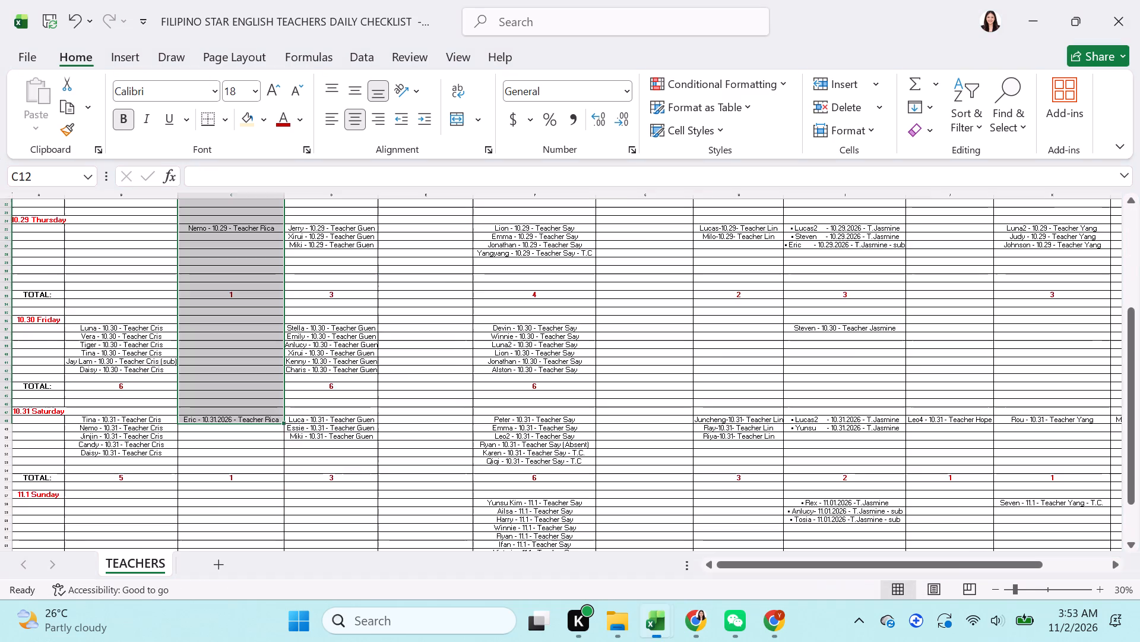
scroll(355, 370, "up", 8)
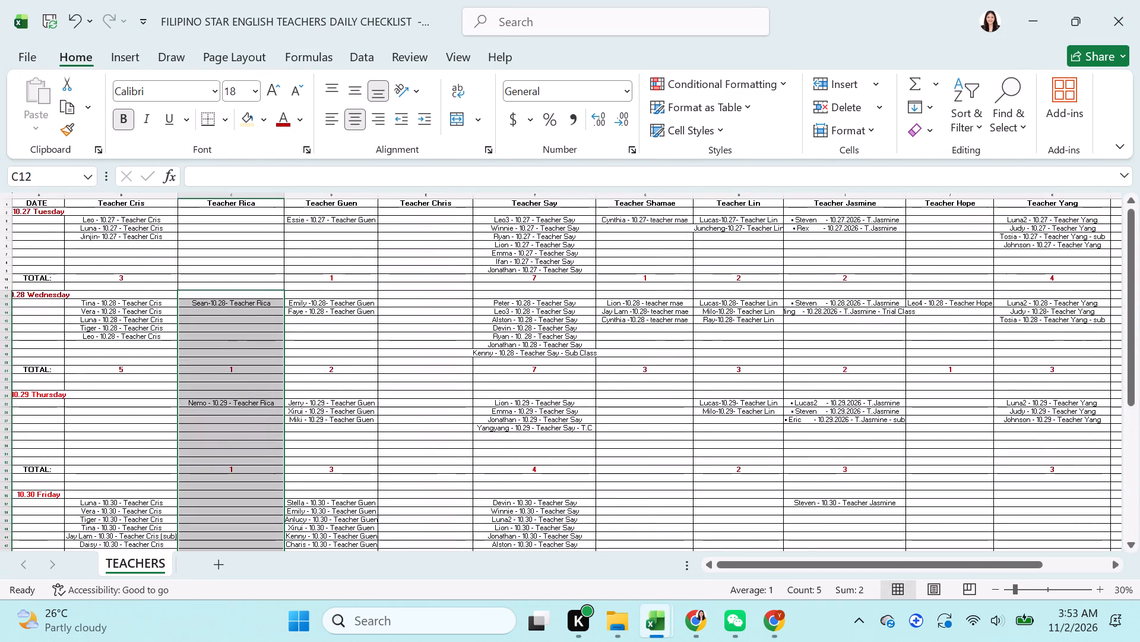
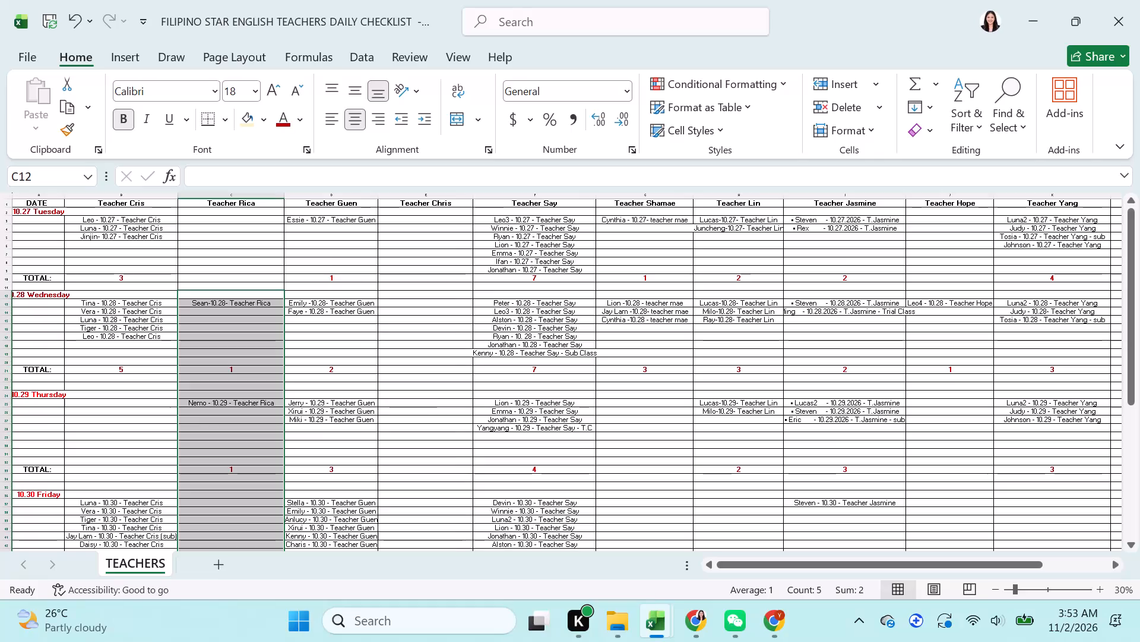
Copy Teacher Hope's 10.28 Leo4 class from the daily checklist into E5 of the weekly summary and set it to font size 11.
left_click_drag(942, 210, 945, 295)
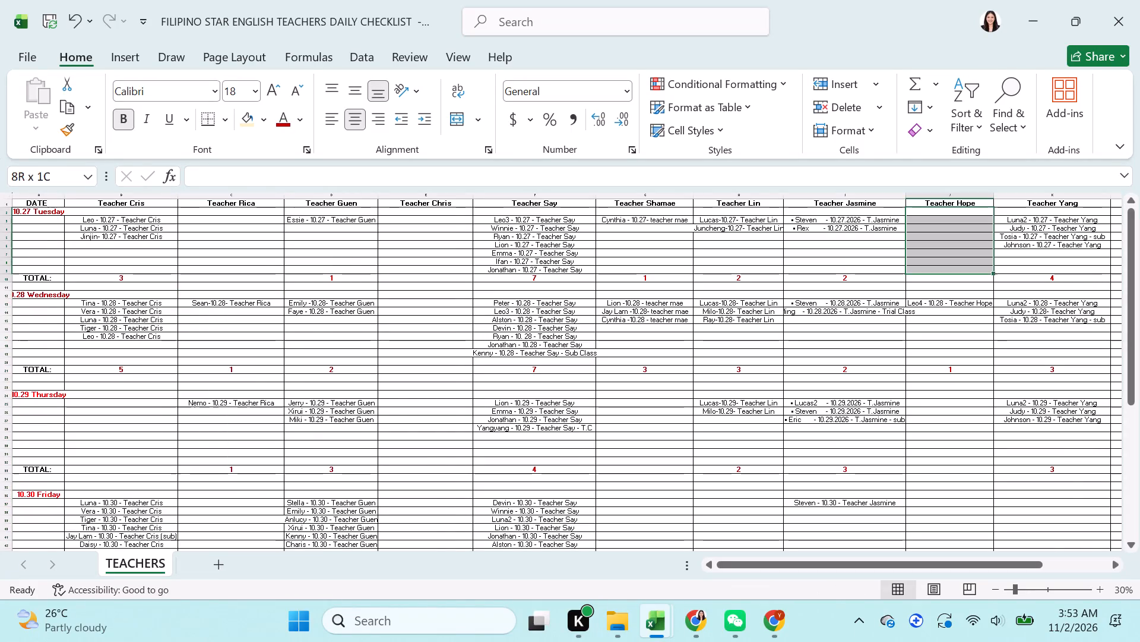
left_click_drag(945, 295, 930, 446)
scroll(973, 528, "down", 4)
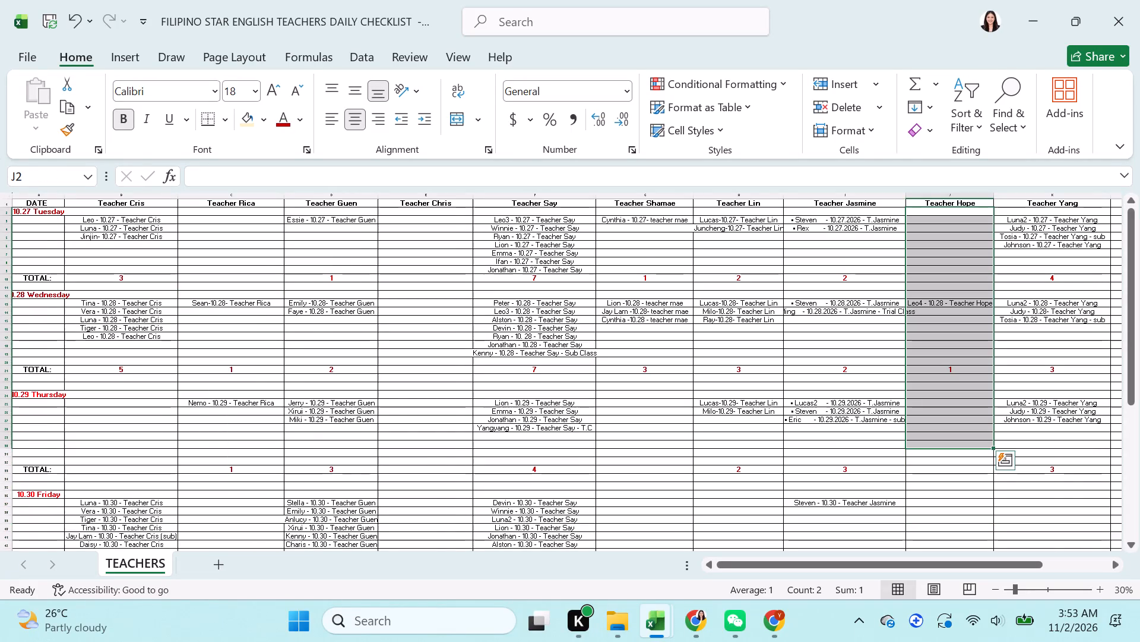
left_click(910, 323)
left_click(934, 299)
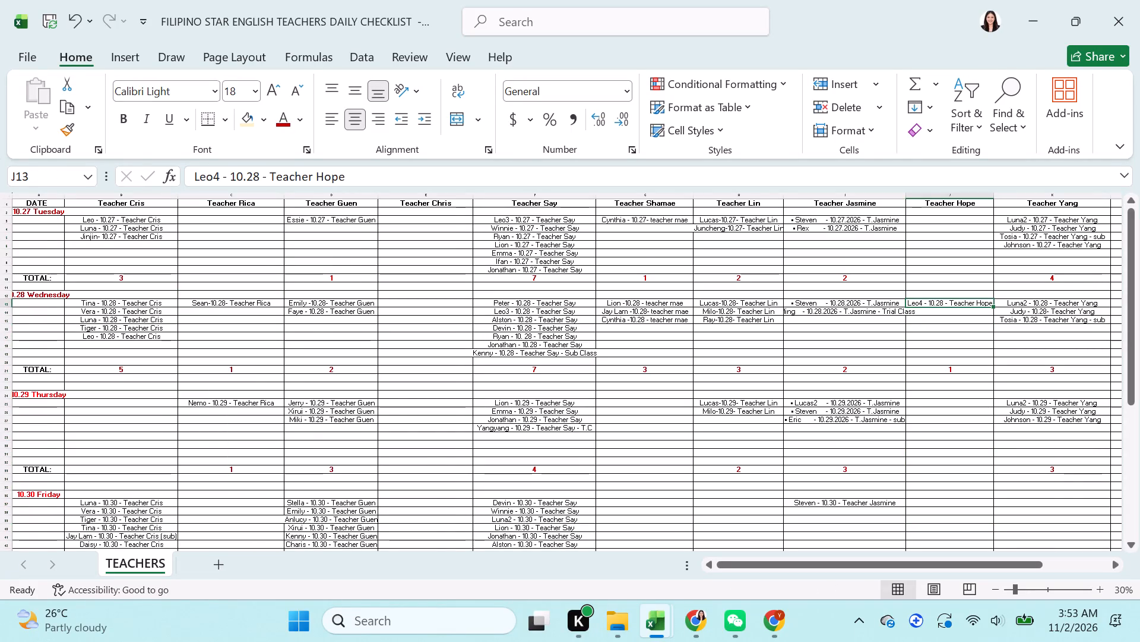
key("ctrl+c")
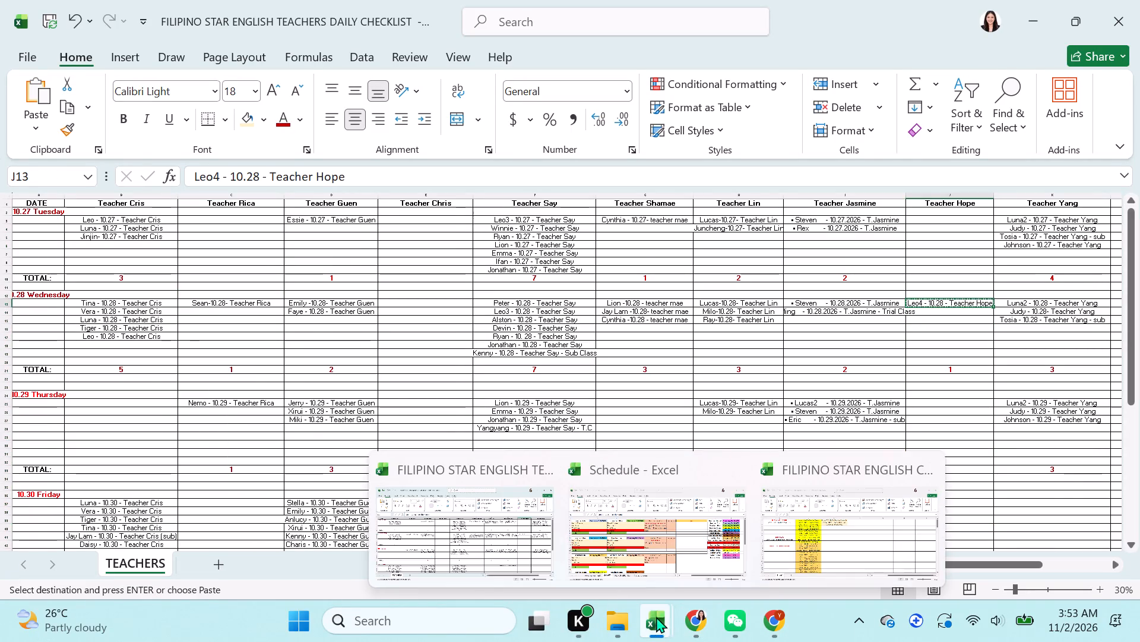
left_click(813, 556)
left_click(474, 271)
key("ctrl+v")
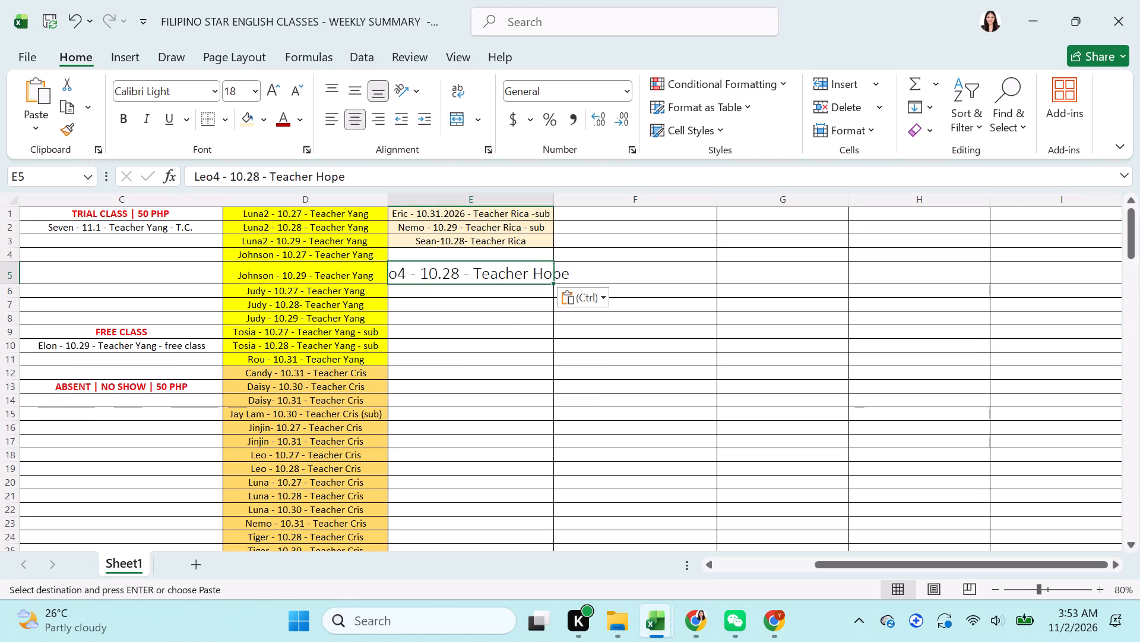
triple_click(290, 96)
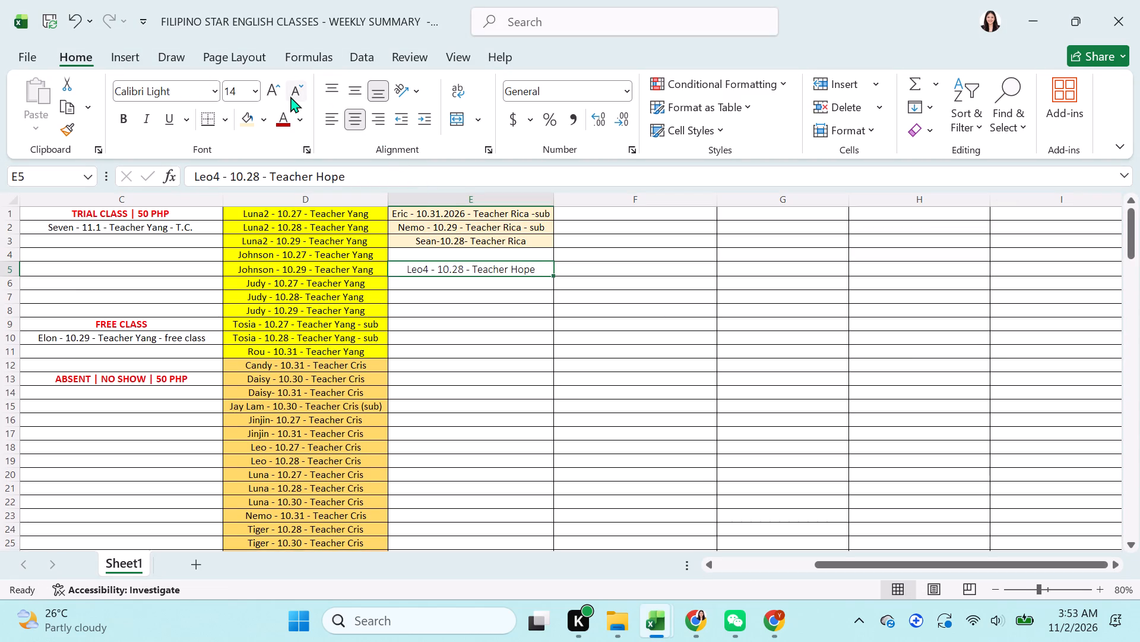
left_click(290, 96)
left_click(506, 282)
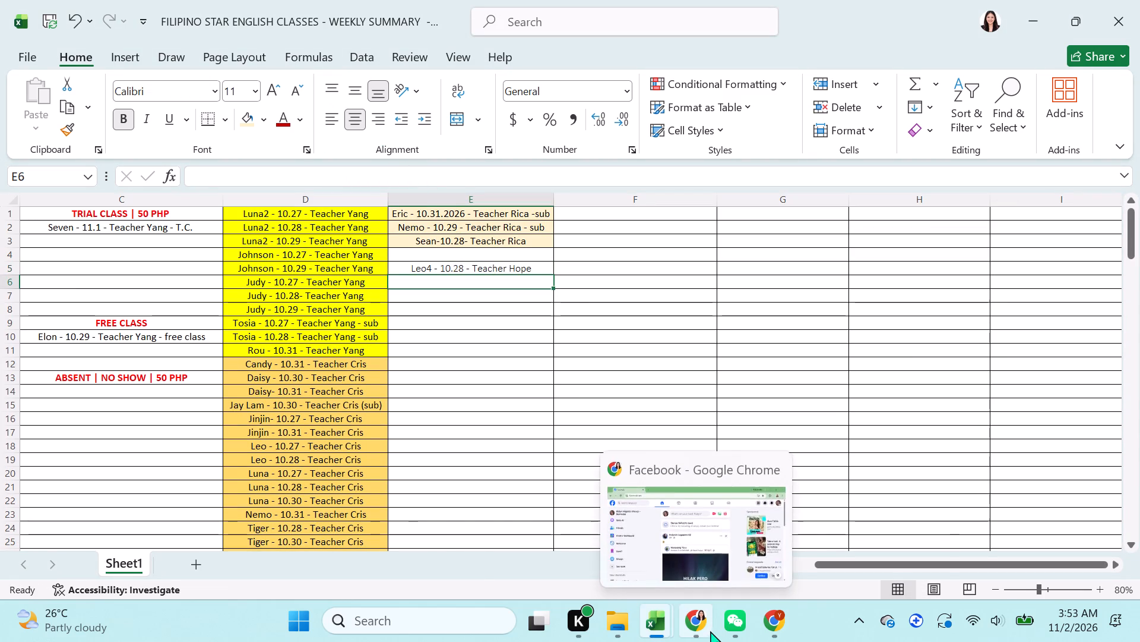
Copy Teacher Hope's 10.31 Leo4 class from the daily checklist into E6 of the weekly summary at font size 11.
left_click_drag(835, 546, 501, 539)
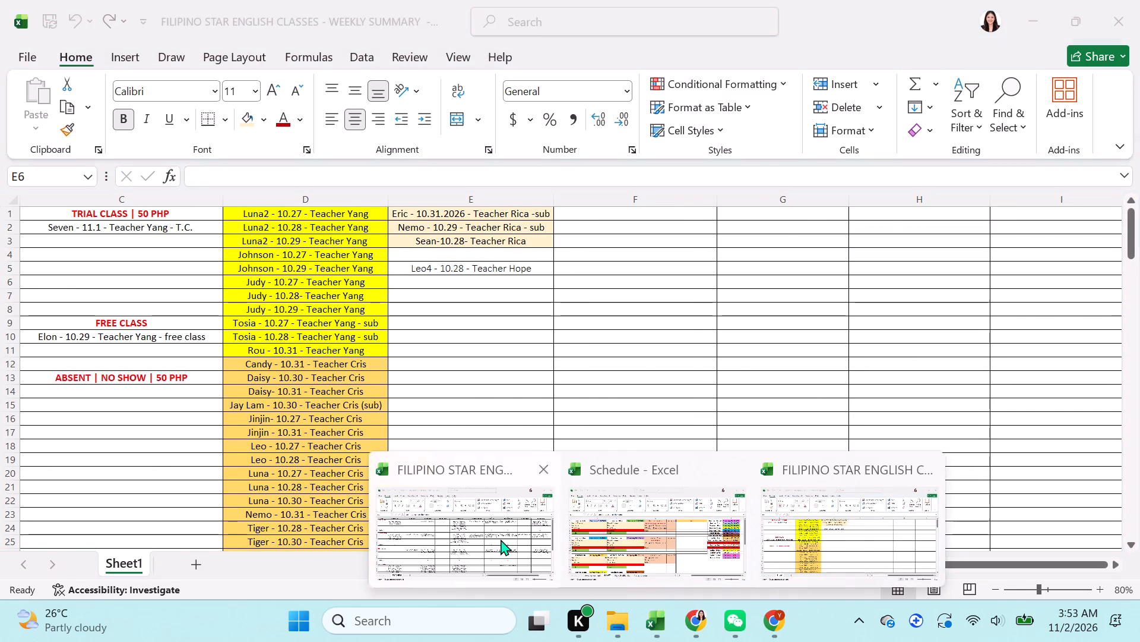
left_click(501, 539)
scroll(913, 353, "down", 9)
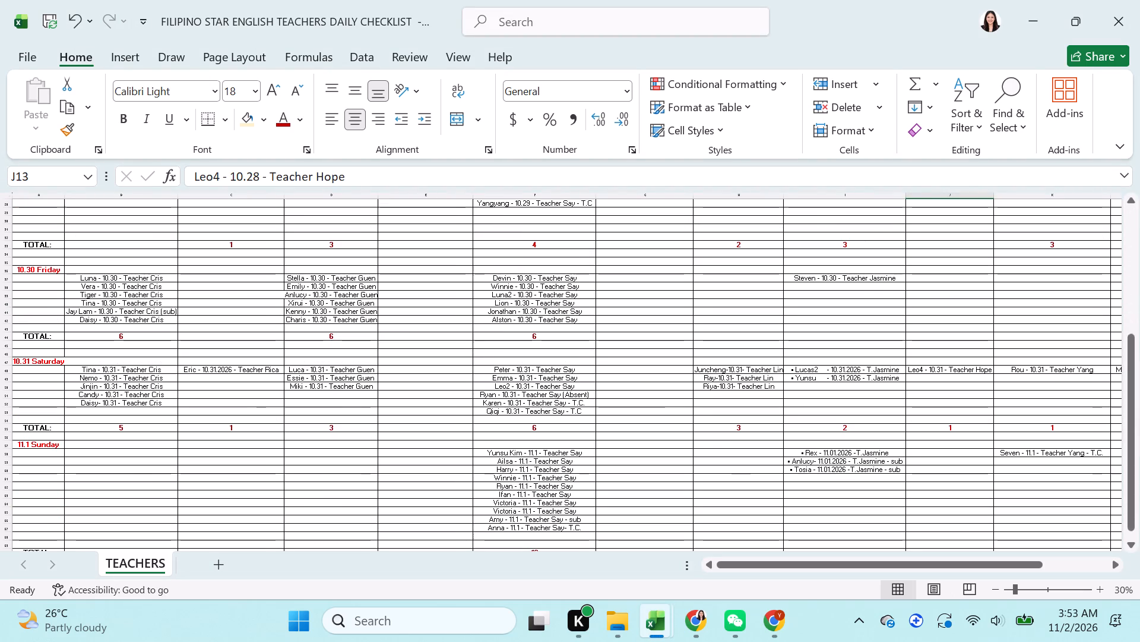
left_click(952, 366)
key("ctrl+c")
scroll(948, 457, "down", 4)
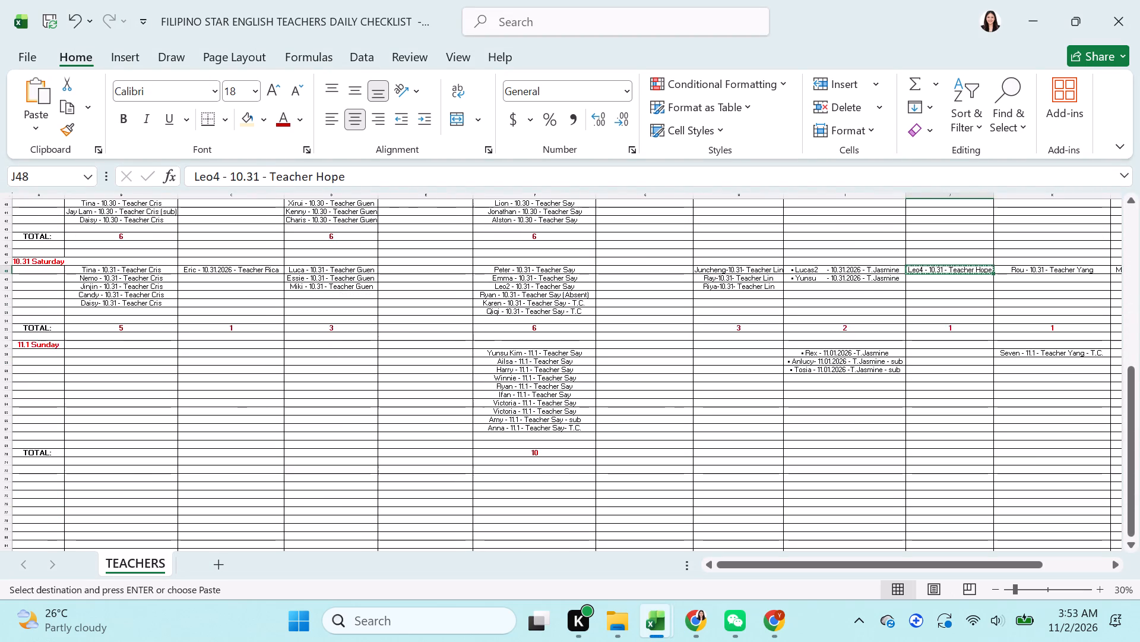
scroll(947, 468, "down", 9)
scroll(947, 468, "up", 14)
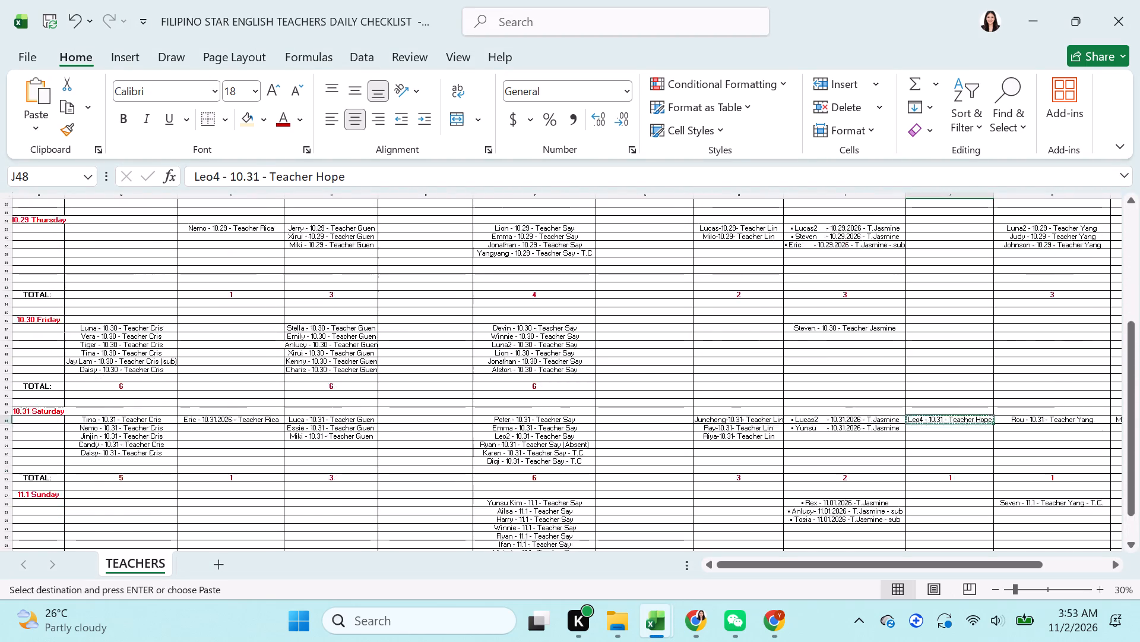
scroll(947, 468, "up", 12)
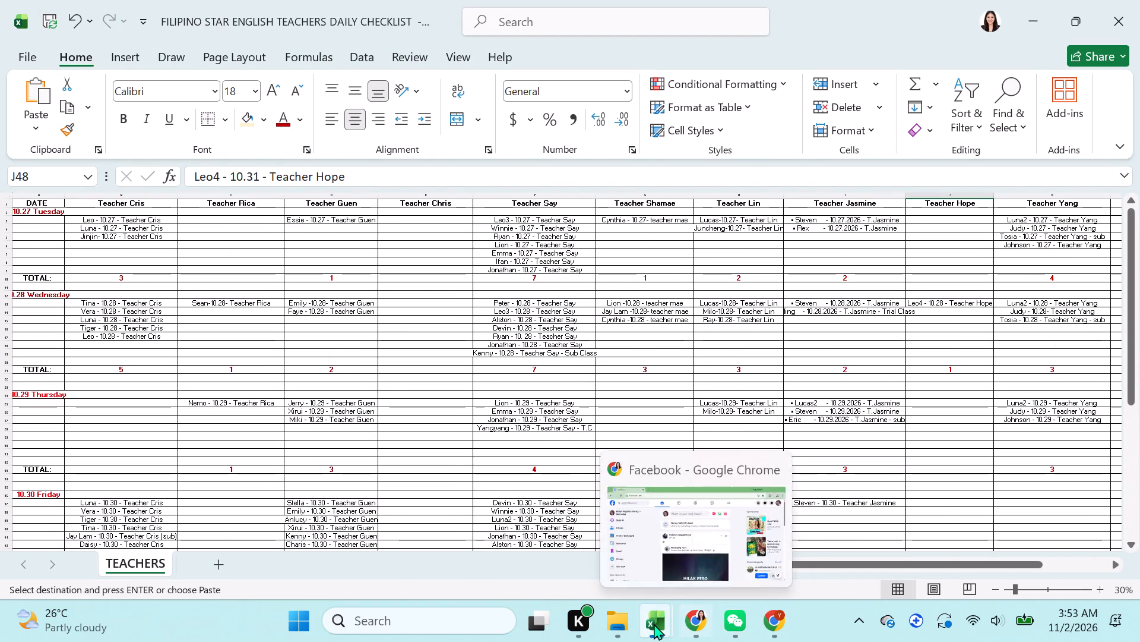
left_click(837, 547)
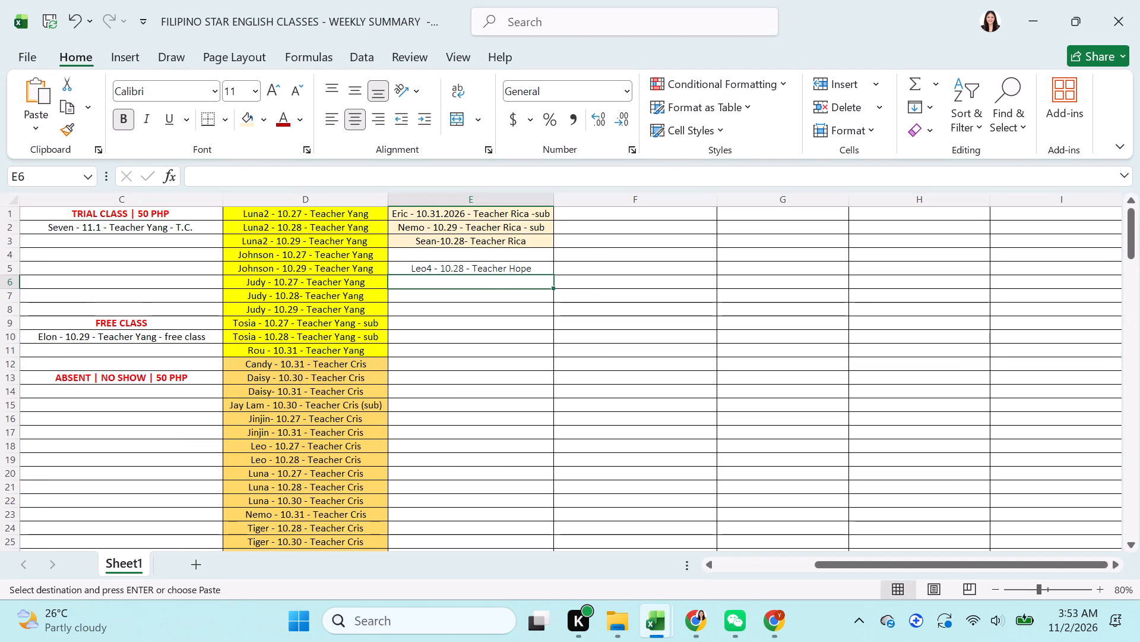
left_click(484, 277)
key("ctrl+v")
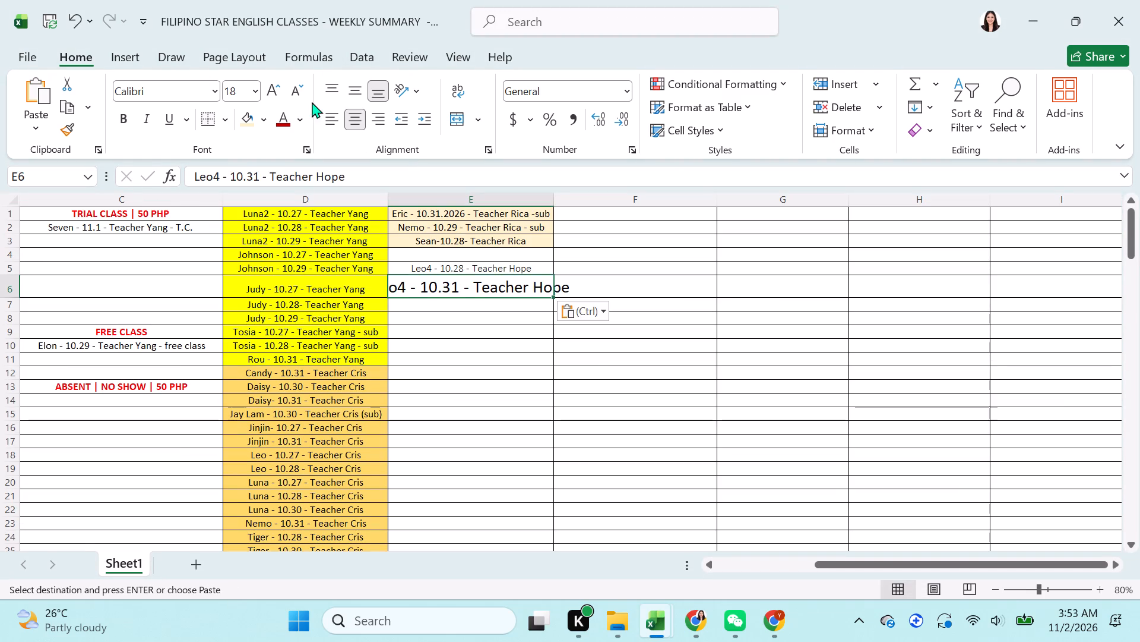
triple_click(296, 88)
left_click(296, 88)
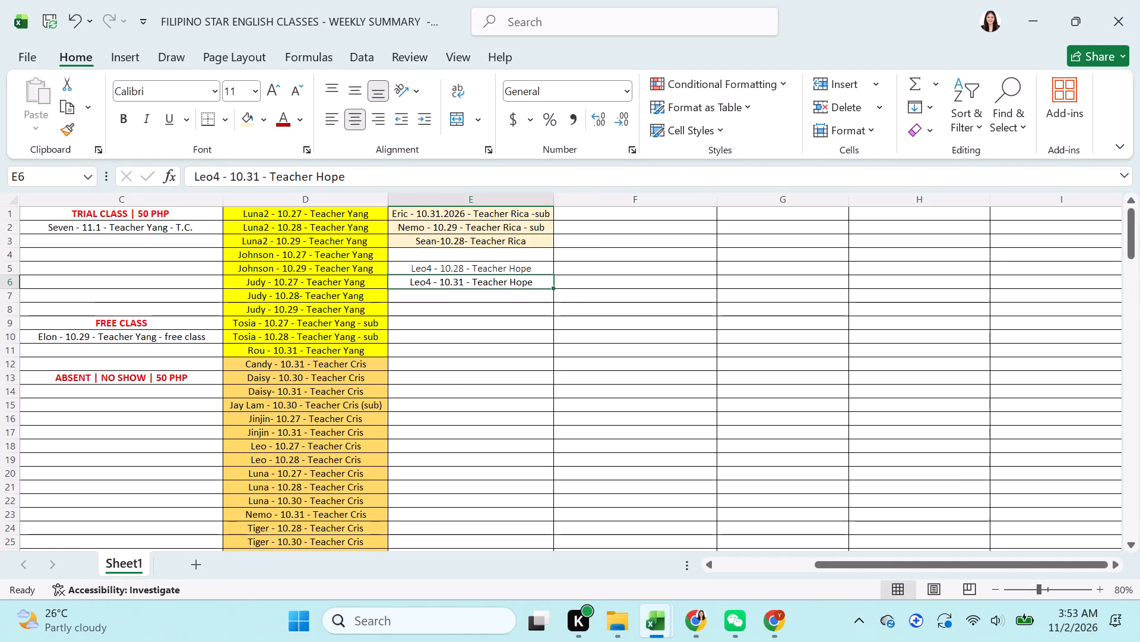
left_click(471, 303)
Fill the two Teacher Hope entries in E5:E6 with the light blue base theme colour and save the workbook.
left_click_drag(484, 265, 486, 278)
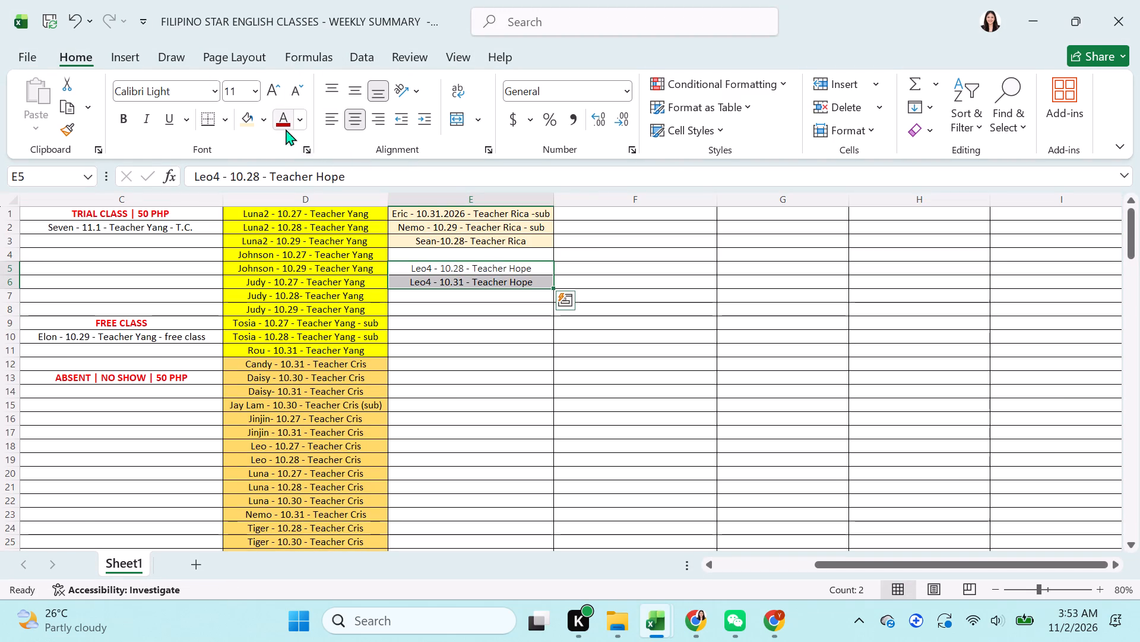
left_click(265, 119)
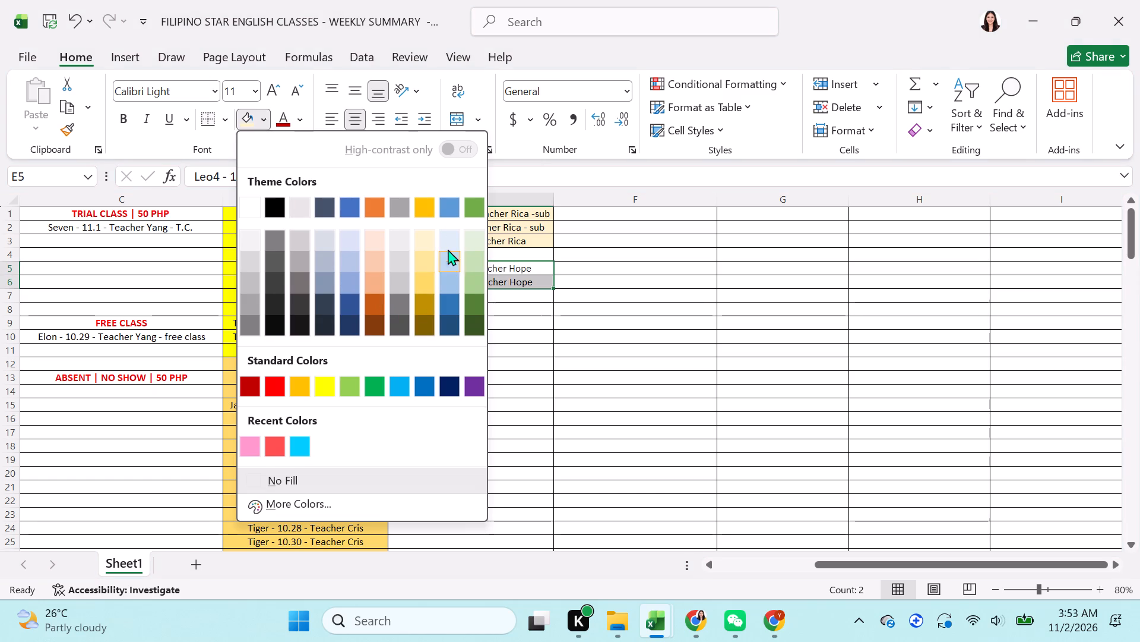
left_click(446, 207)
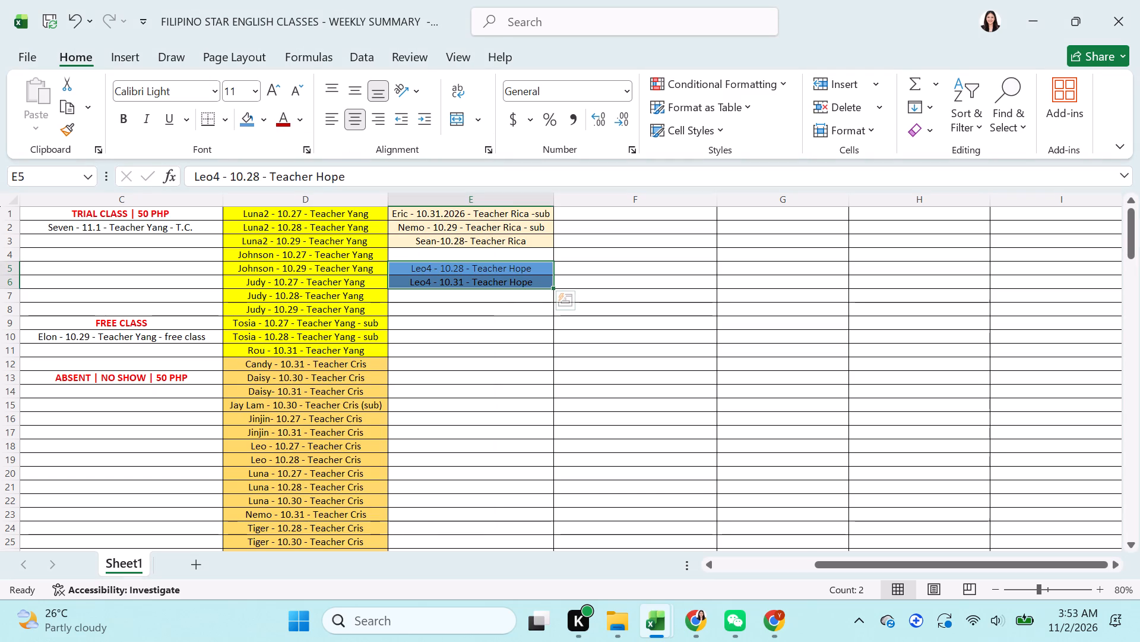
left_click(441, 300)
key("ctrl+s")
key("ctrl+s")
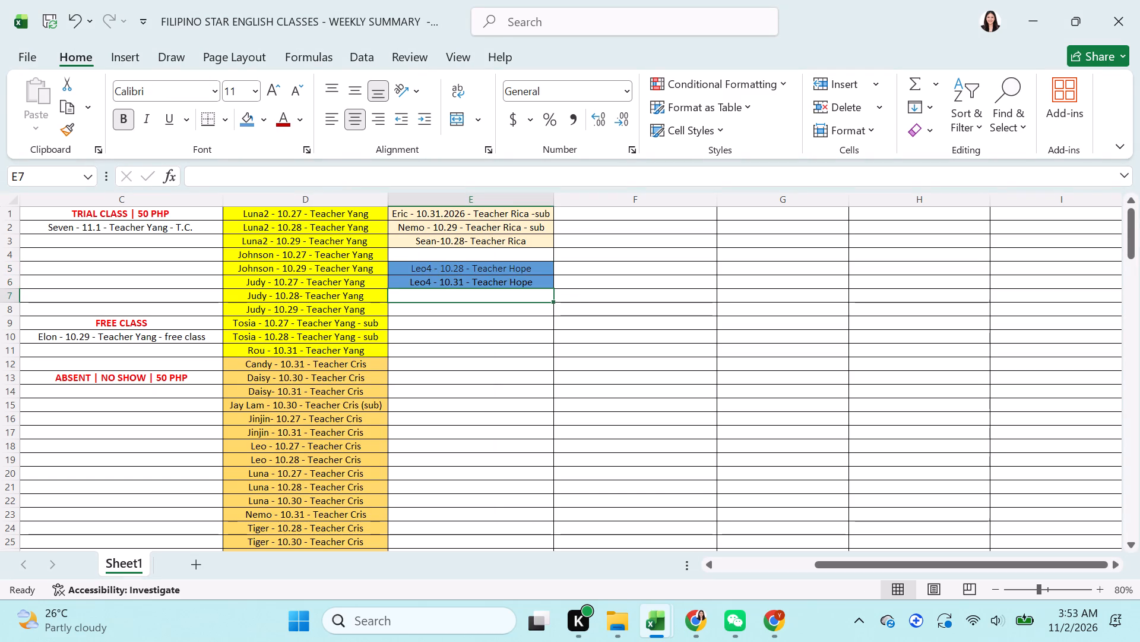
Move the two Teacher Hope entries up to E4:E5, directly beneath the Teacher Rica entries, and save the workbook.
left_click(612, 267)
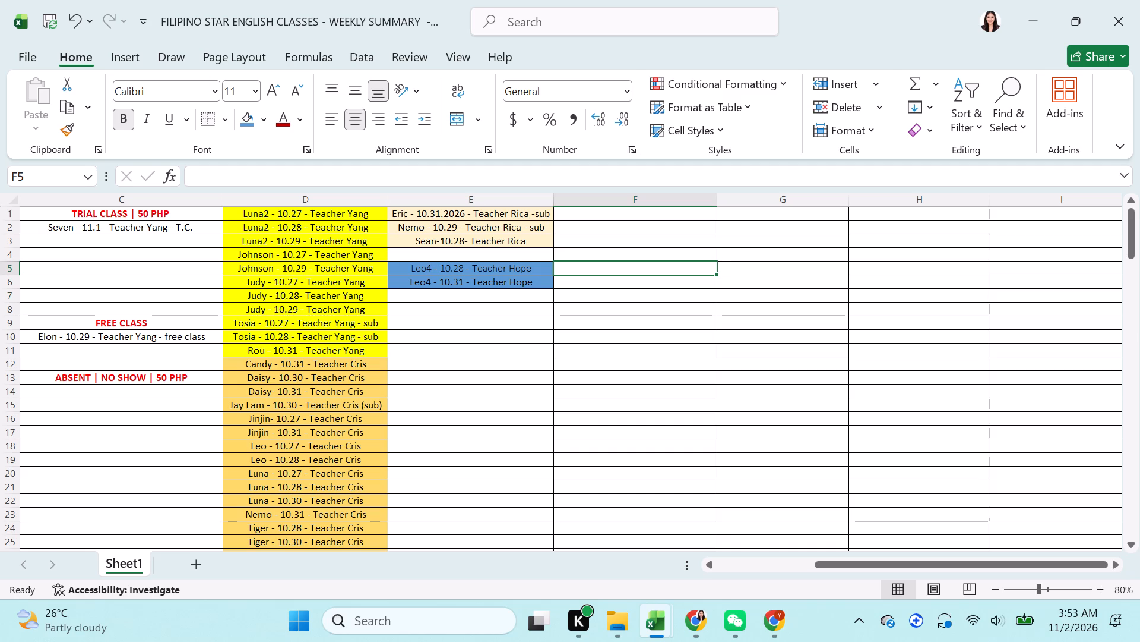
left_click_drag(501, 268, 501, 278)
key("ctrl+x")
left_click(495, 254)
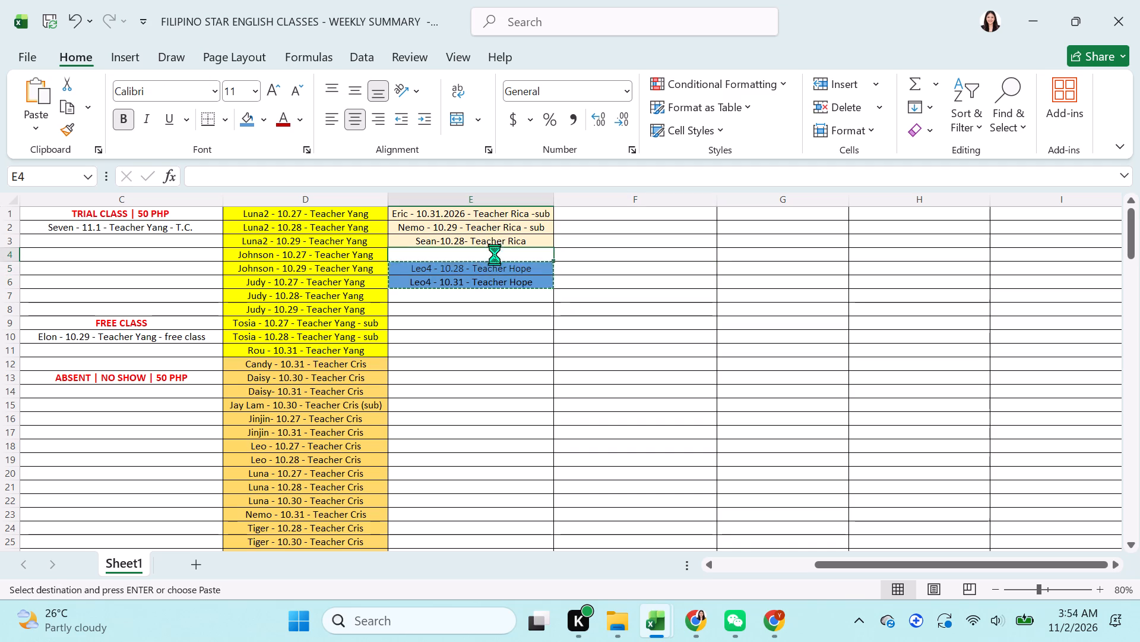
key("ctrl+v")
left_click(495, 282)
key("ctrl+s")
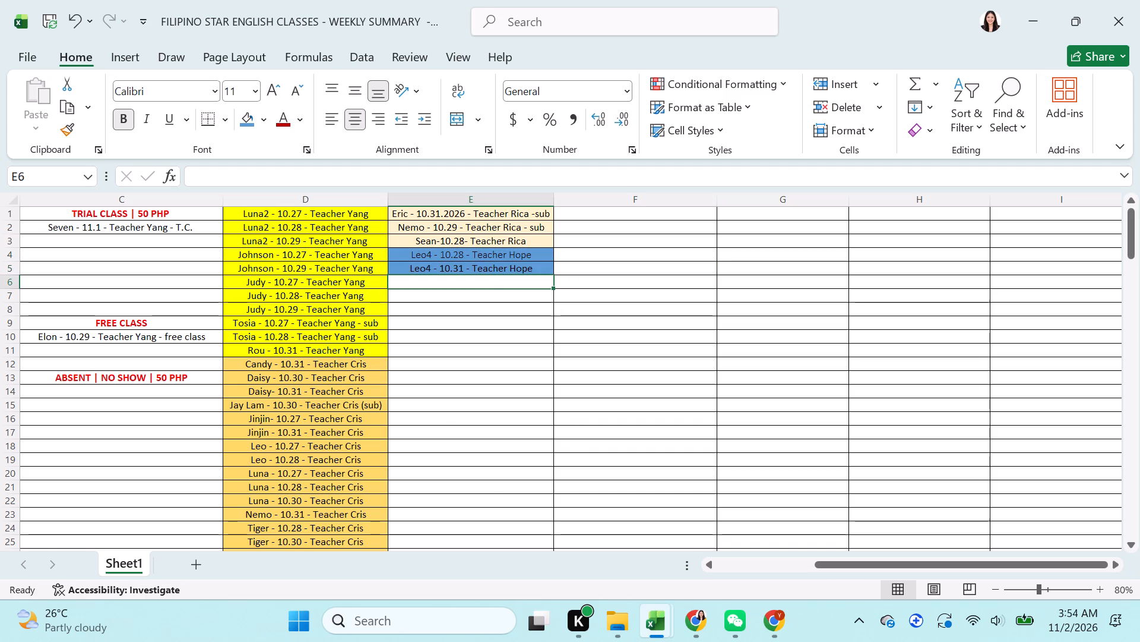
key("ctrl+s")
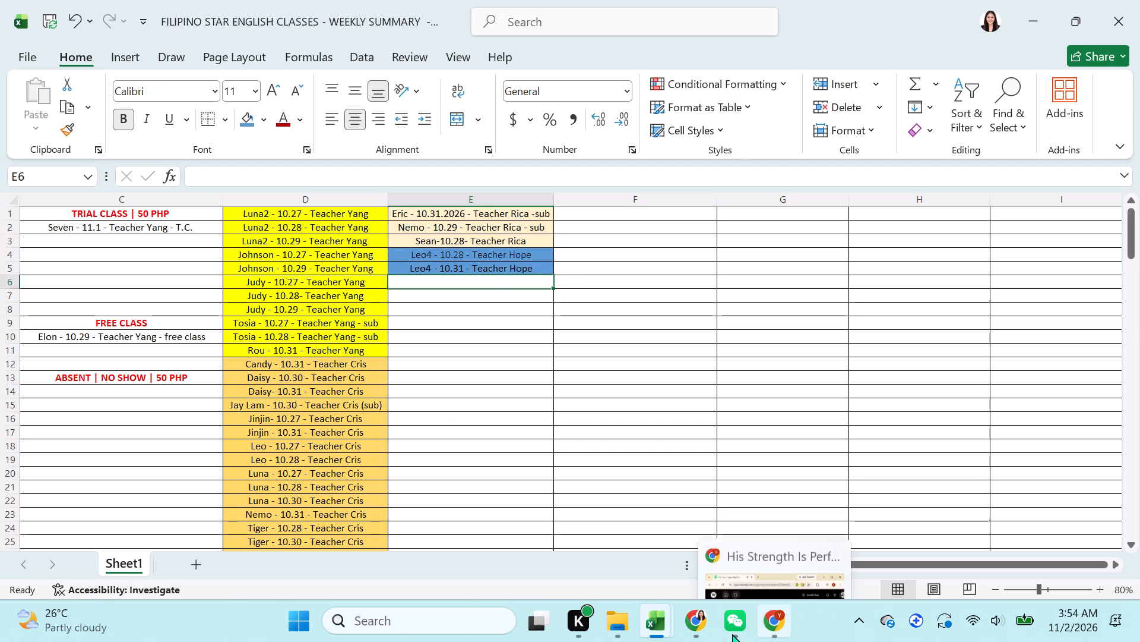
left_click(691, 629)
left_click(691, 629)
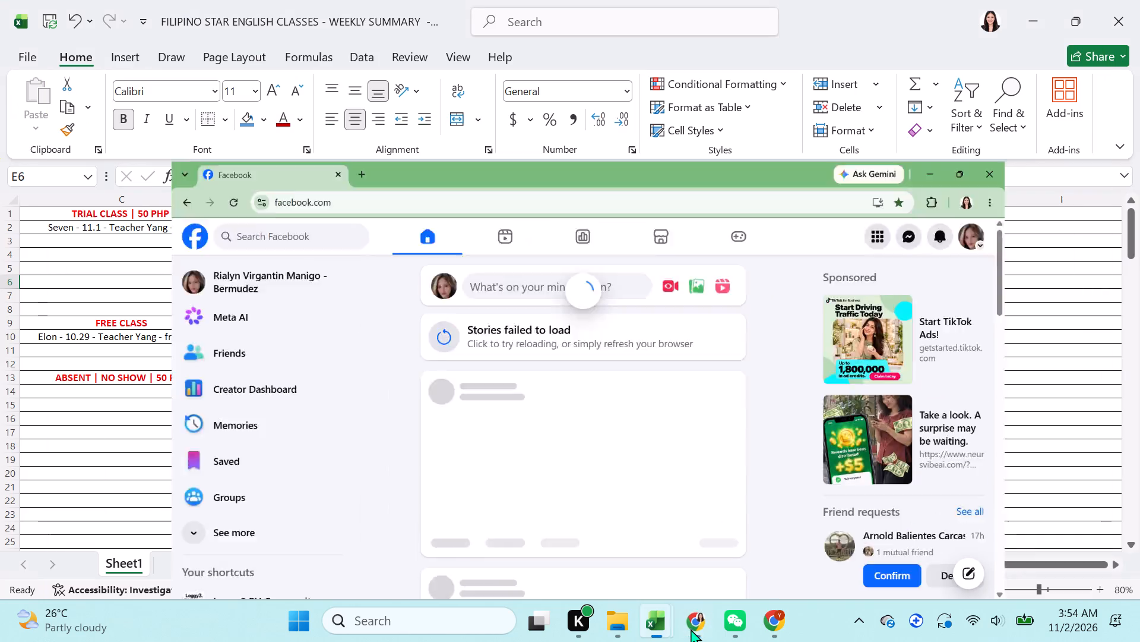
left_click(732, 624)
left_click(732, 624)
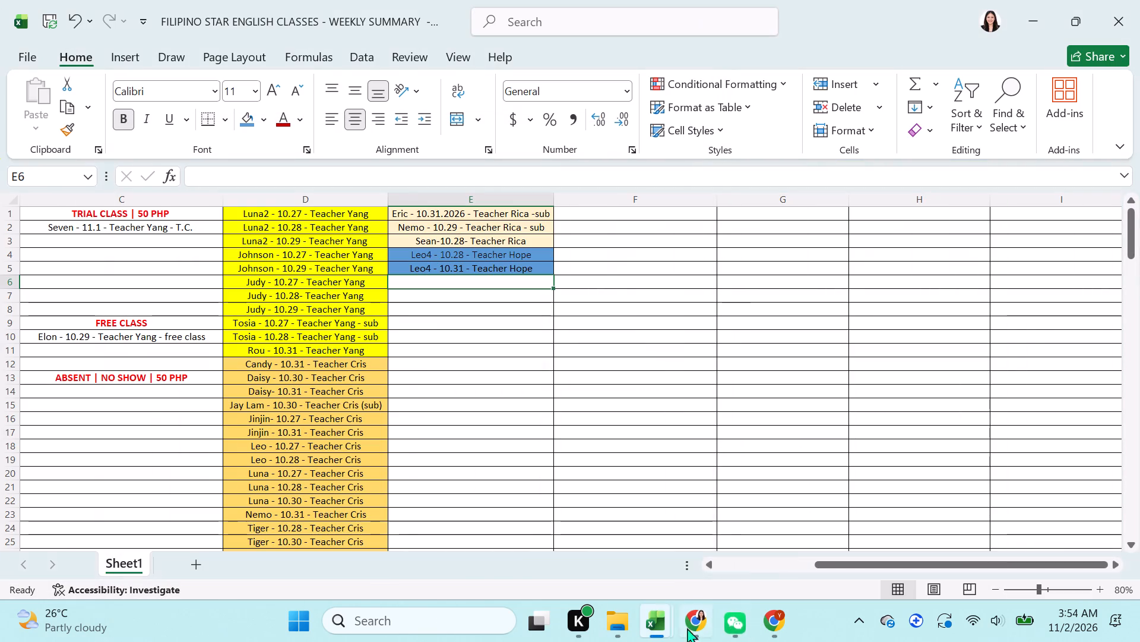
Copy Teacher Guen's classes from 10.27 Tuesday through 10.31 Saturday in the teachers' daily checklist.
left_click(452, 537)
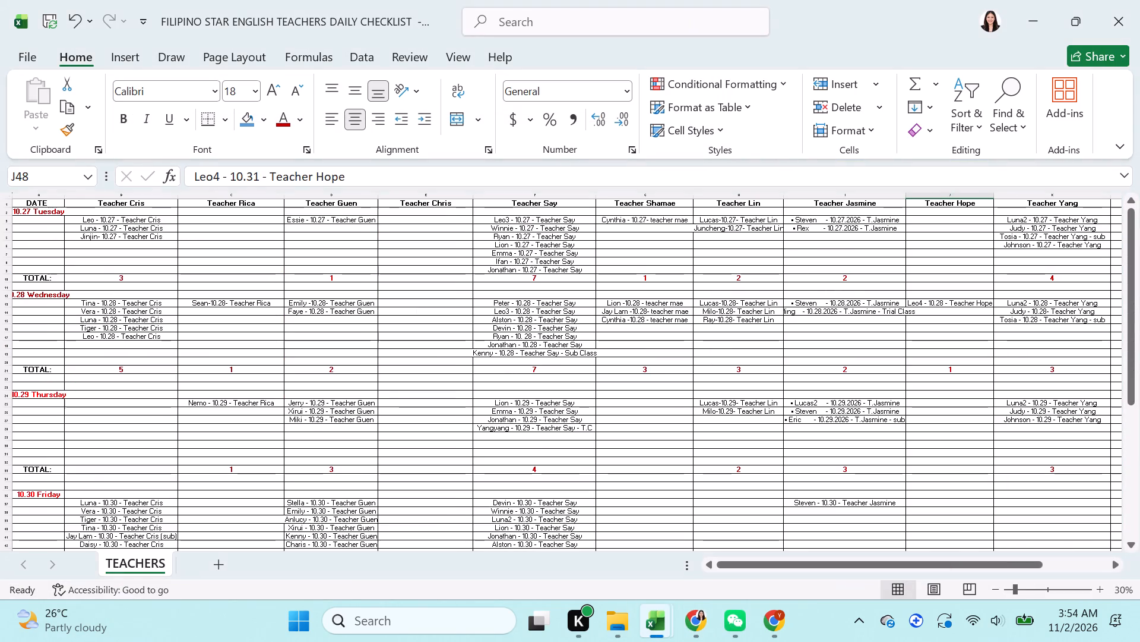
scroll(175, 384, "up", 4)
left_click_drag(332, 218, 342, 581)
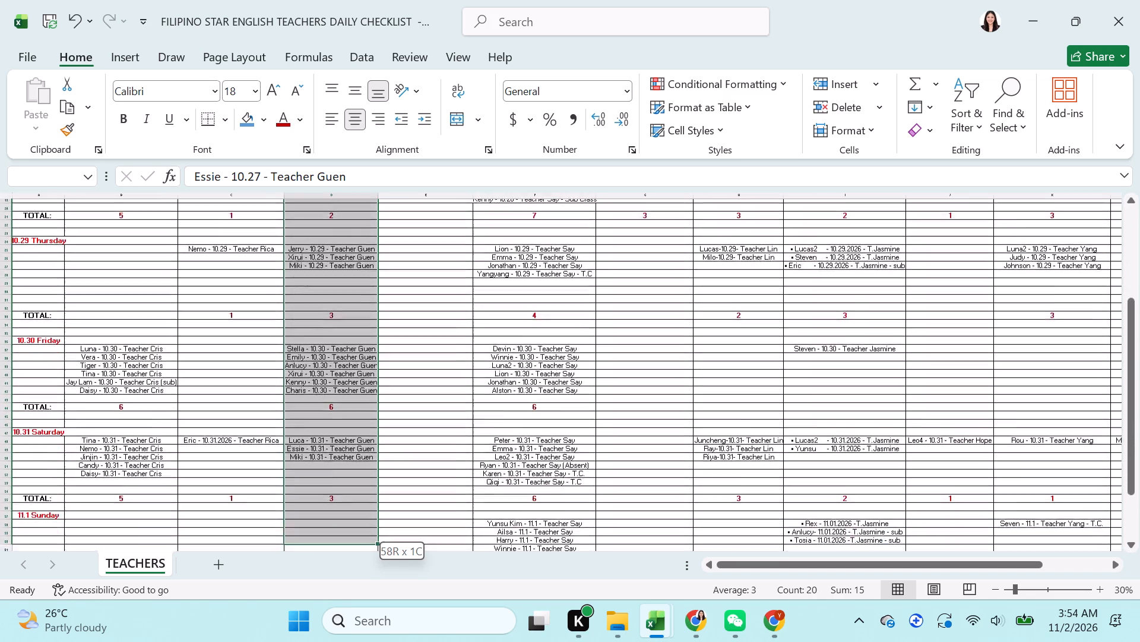
left_click_drag(342, 581, 351, 374)
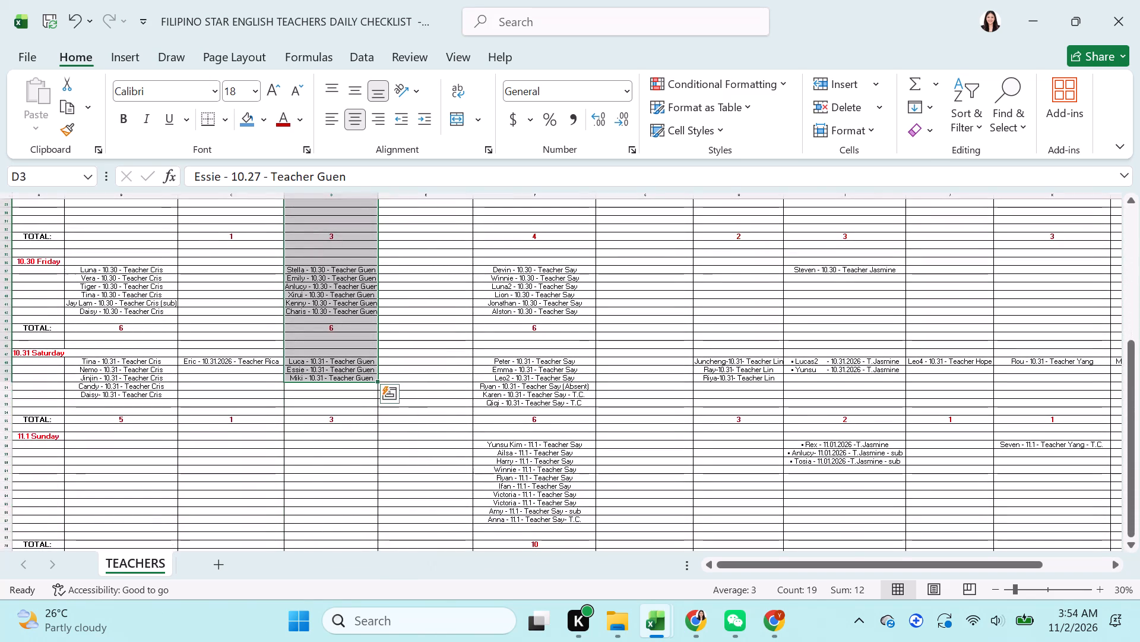
key("ctrl+c")
Lower the computer's sound volume slightly.
left_click(997, 623)
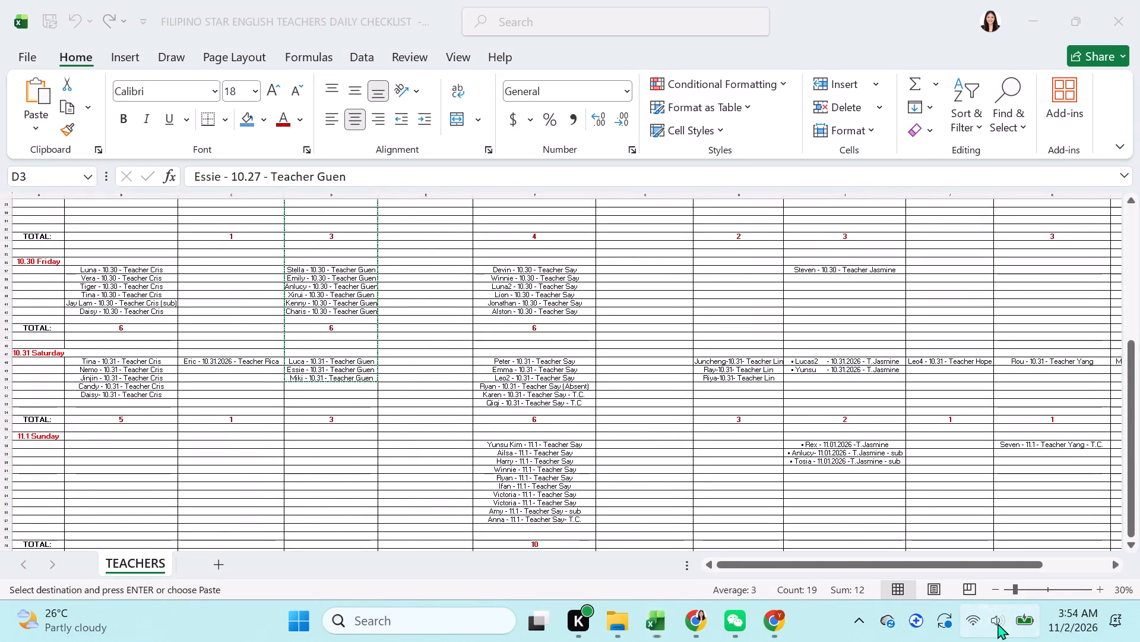
left_click_drag(905, 510, 897, 510)
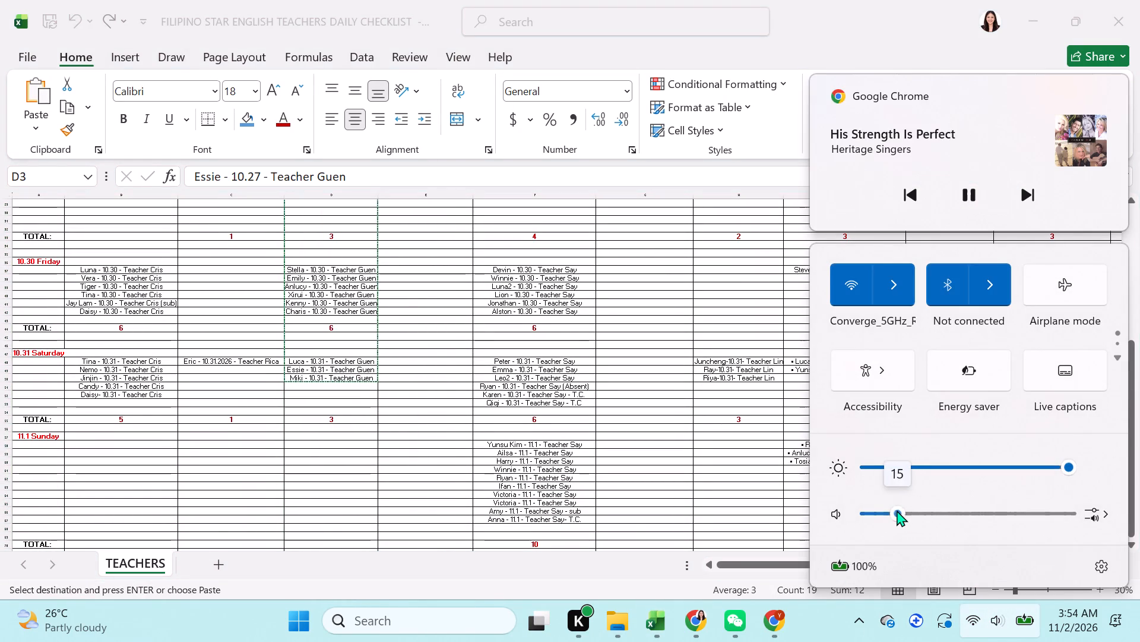
left_click_drag(897, 510, 893, 510)
left_click(830, 627)
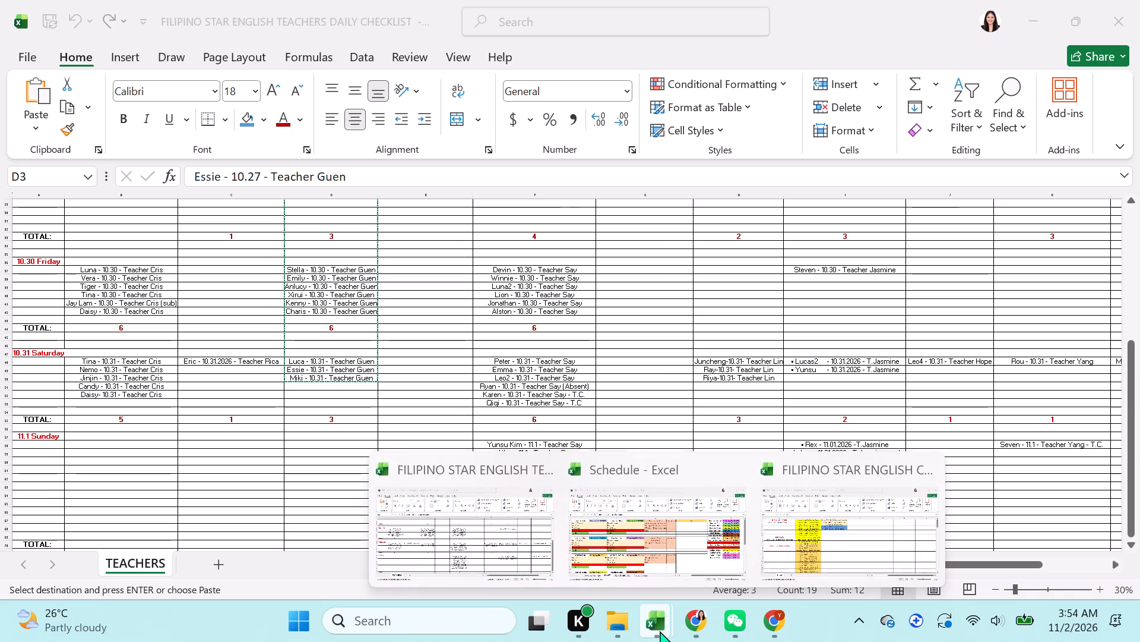
Paste Teacher Guen's classes into the weekly summary starting at F1 and set them to font size 11.
left_click(830, 547)
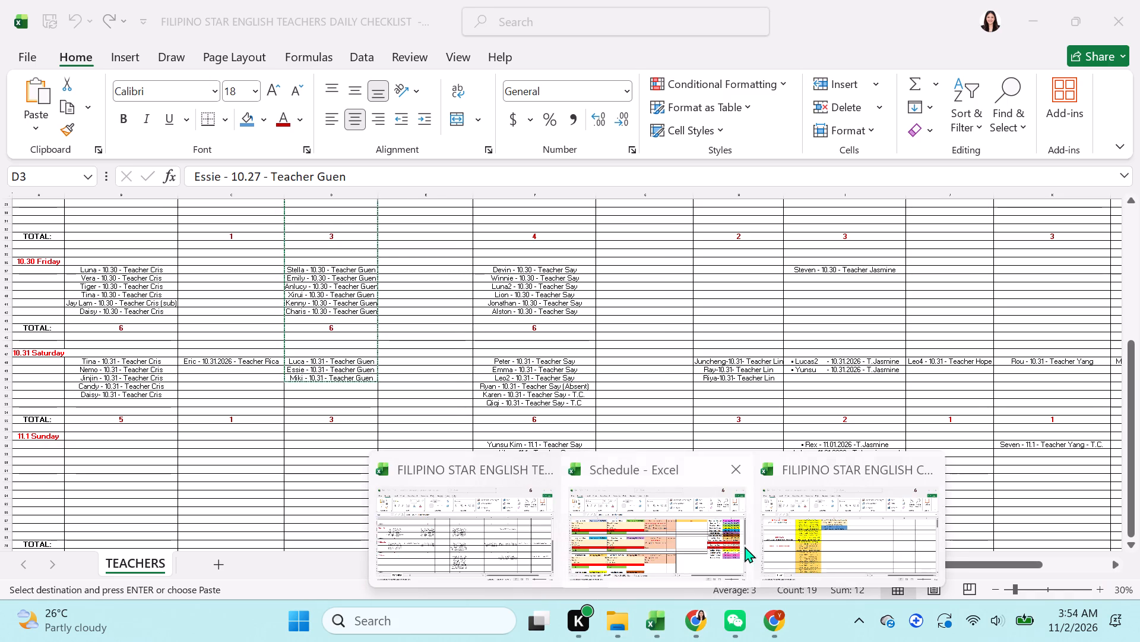
left_click(791, 545)
scroll(610, 312, "up", 4)
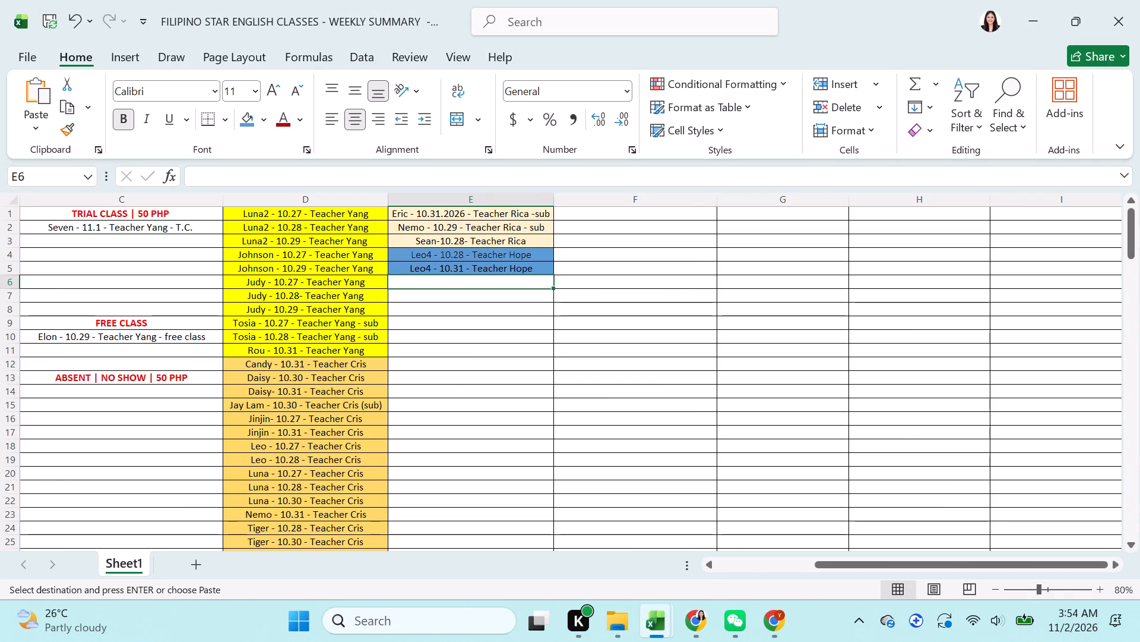
left_click(608, 221)
left_click(609, 214)
key("ctrl+v")
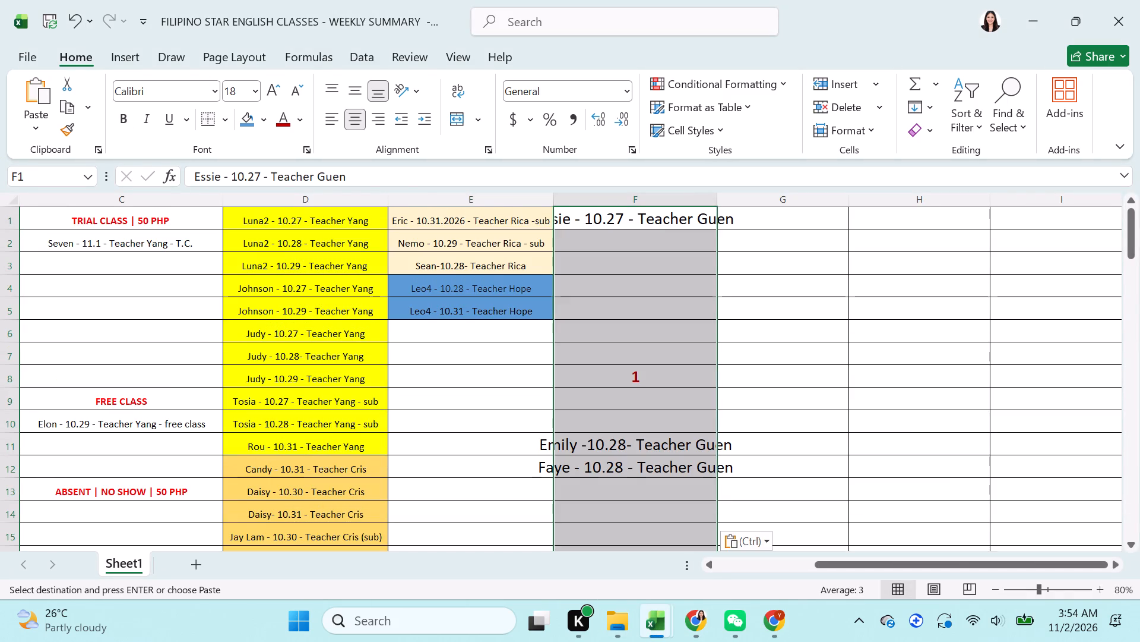
triple_click(300, 92)
left_click(300, 92)
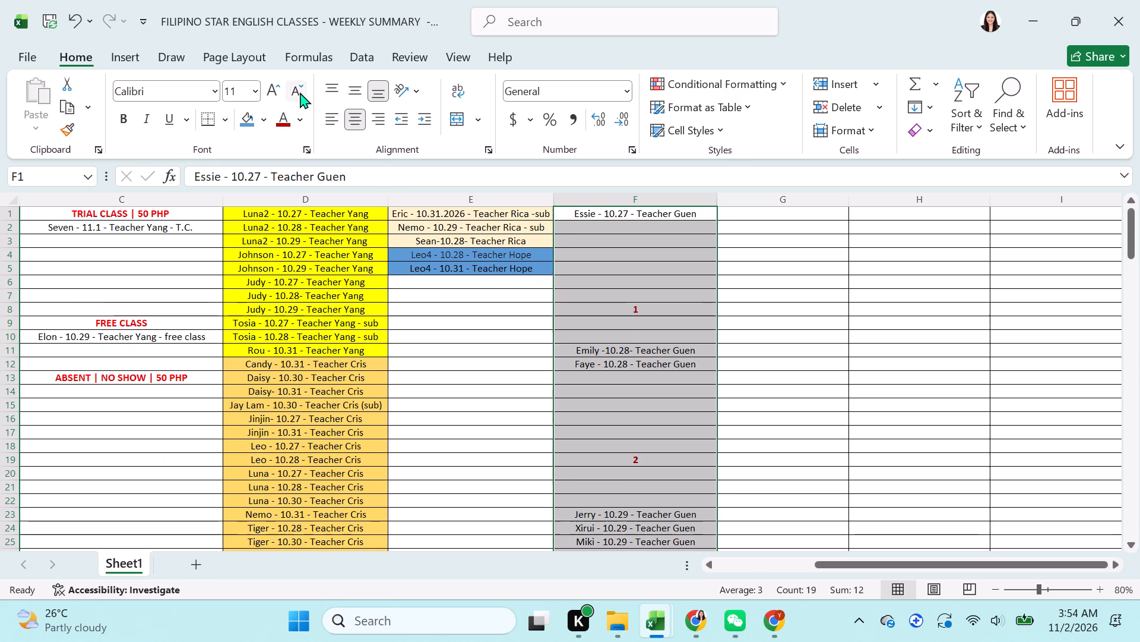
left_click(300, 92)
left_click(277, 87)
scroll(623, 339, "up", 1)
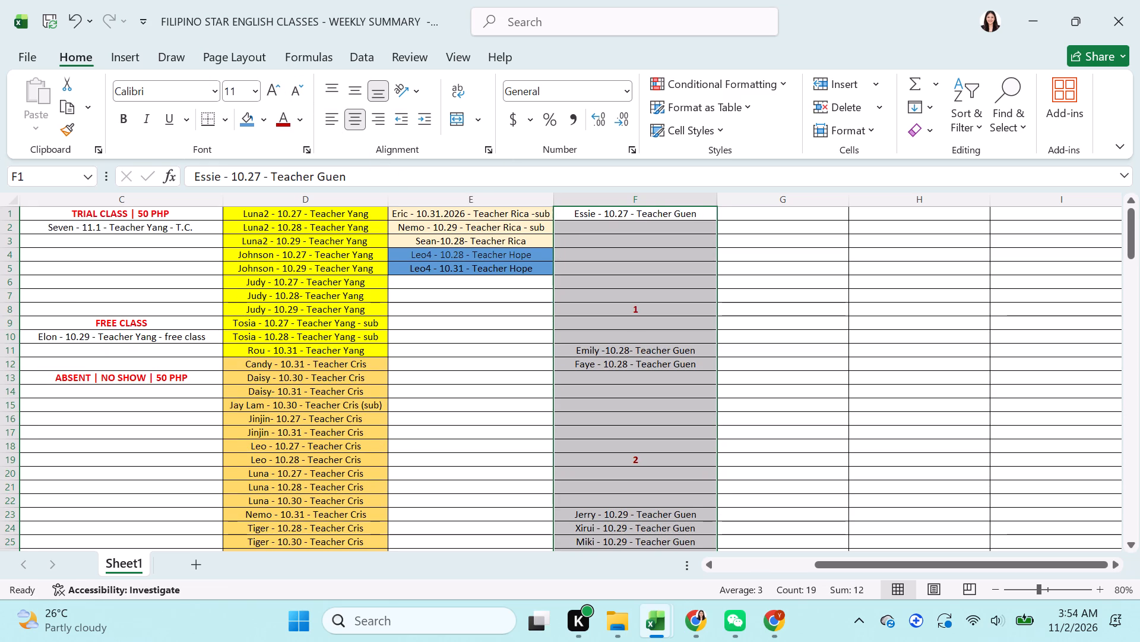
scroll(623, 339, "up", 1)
Delete cells F2:F10 between Teacher Guen's 10.27 and 10.28 entries, shifting the cells below up.
left_click(639, 234)
left_click_drag(640, 223, 650, 335)
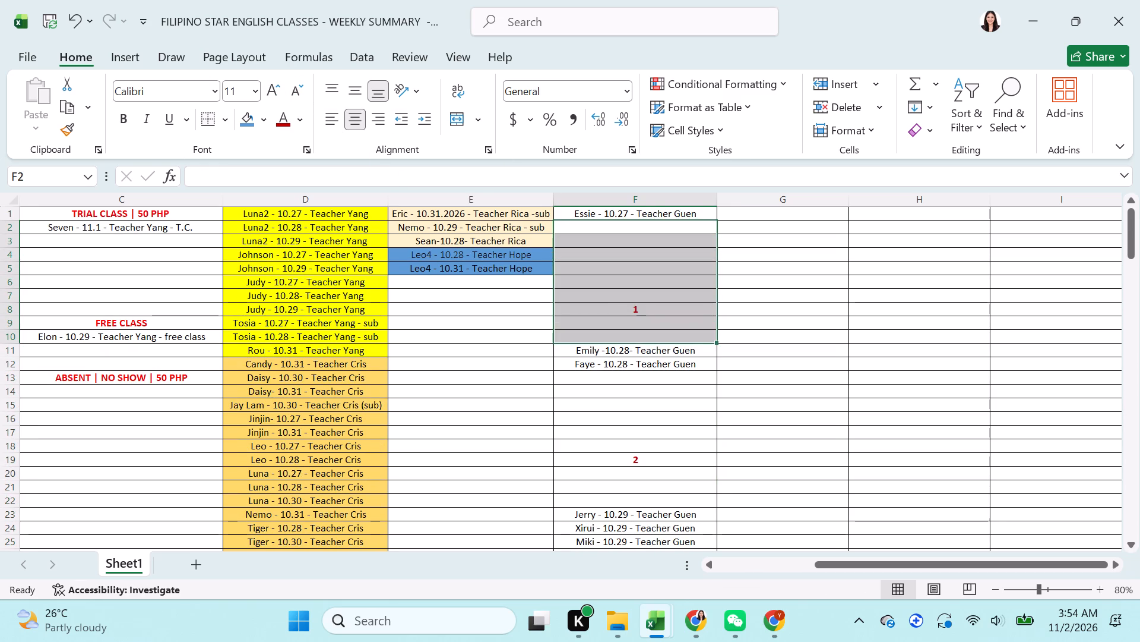
right_click(638, 306)
left_click(701, 287)
left_click(663, 309)
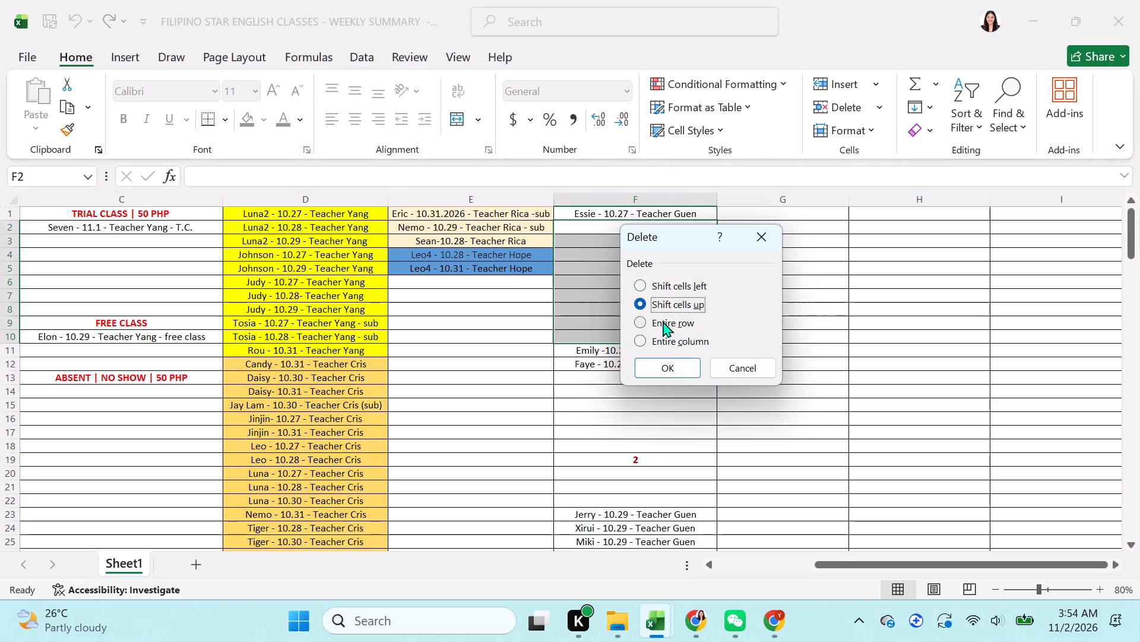
left_click(670, 371)
Delete cells F4:F13 between Teacher Guen's 10.28 and 10.29 entries, shifting the cells below up.
left_click(634, 258)
left_click_drag(634, 253, 636, 255)
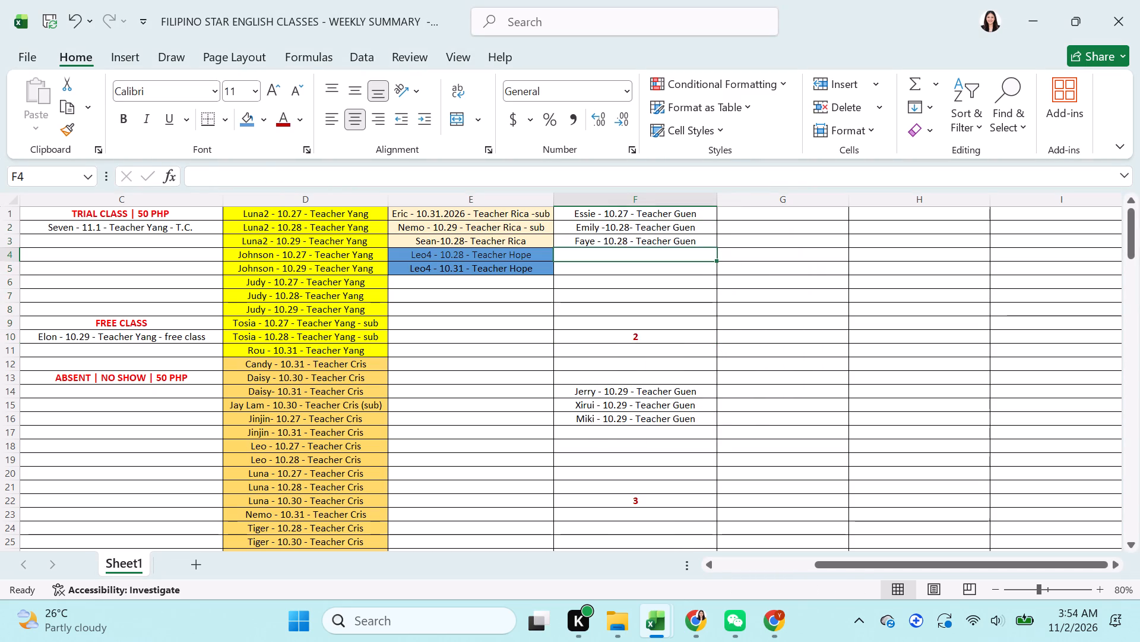
left_click_drag(636, 255, 645, 377)
right_click(624, 311)
left_click(681, 287)
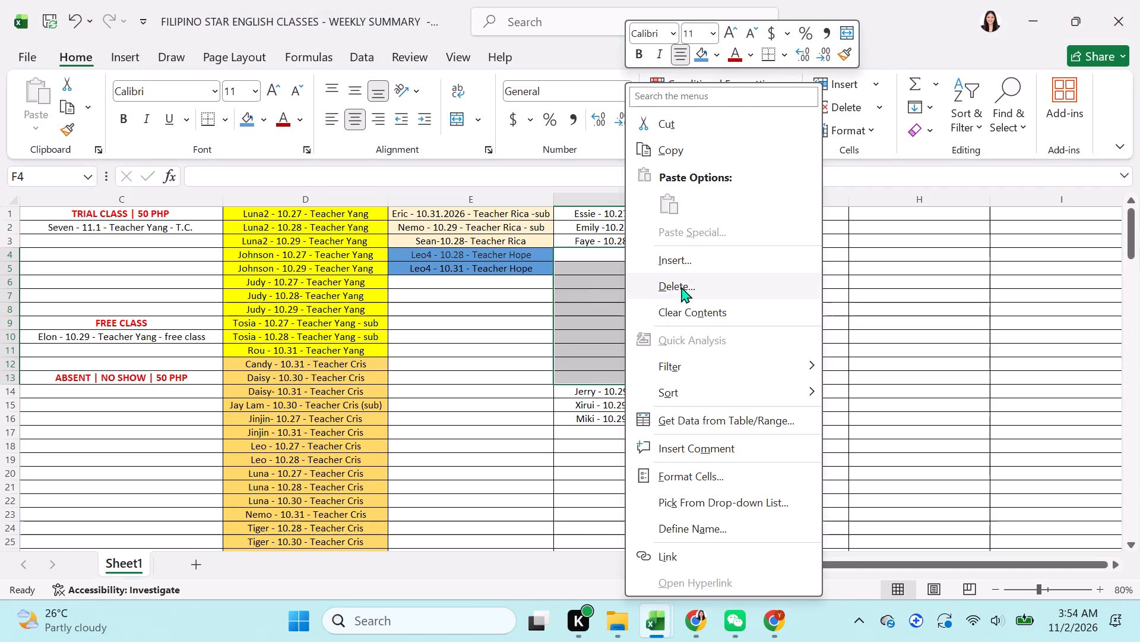
left_click(650, 305)
left_click(650, 370)
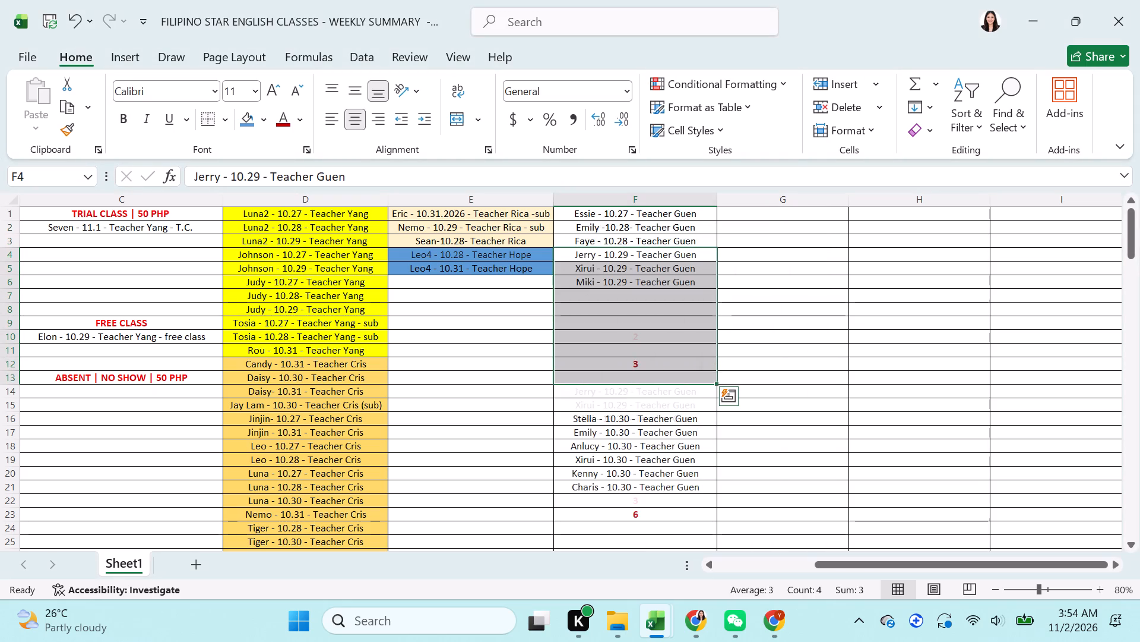
Delete cells F7:F15 between Teacher Guen's 10.29 and 10.30 entries, shifting the cells below up.
left_click_drag(622, 298, 638, 401)
right_click(616, 341)
left_click(682, 280)
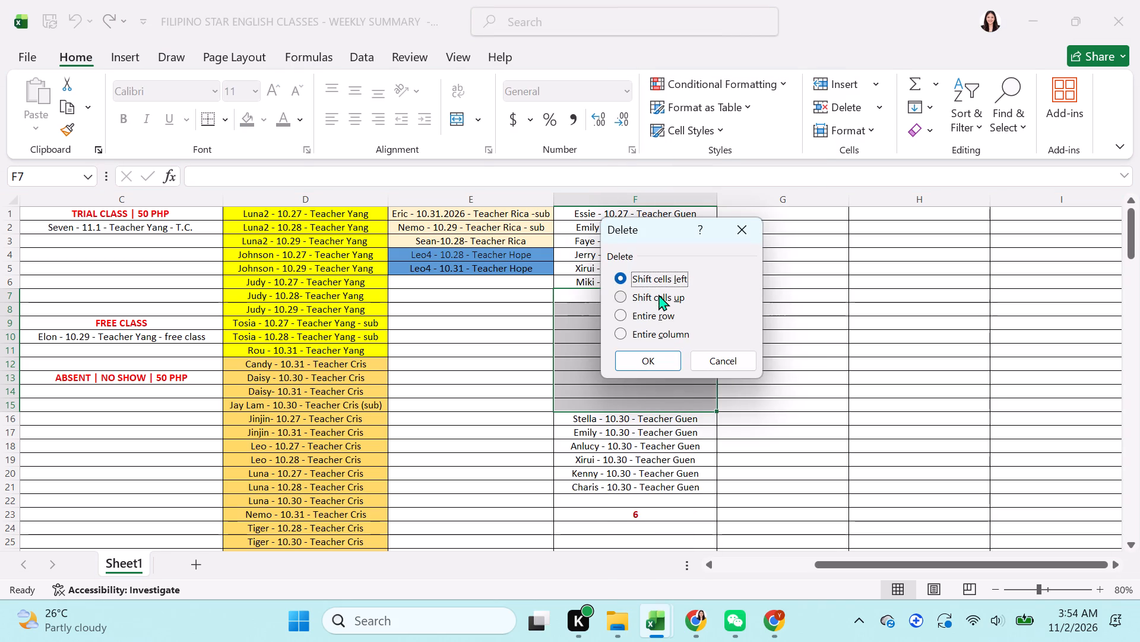
left_click(658, 294)
left_click(655, 360)
Delete cells F13:F17 between Teacher Guen's 10.30 and 10.31 entries, shifting the cells below up, and save the workbook.
left_click_drag(645, 378, 644, 406)
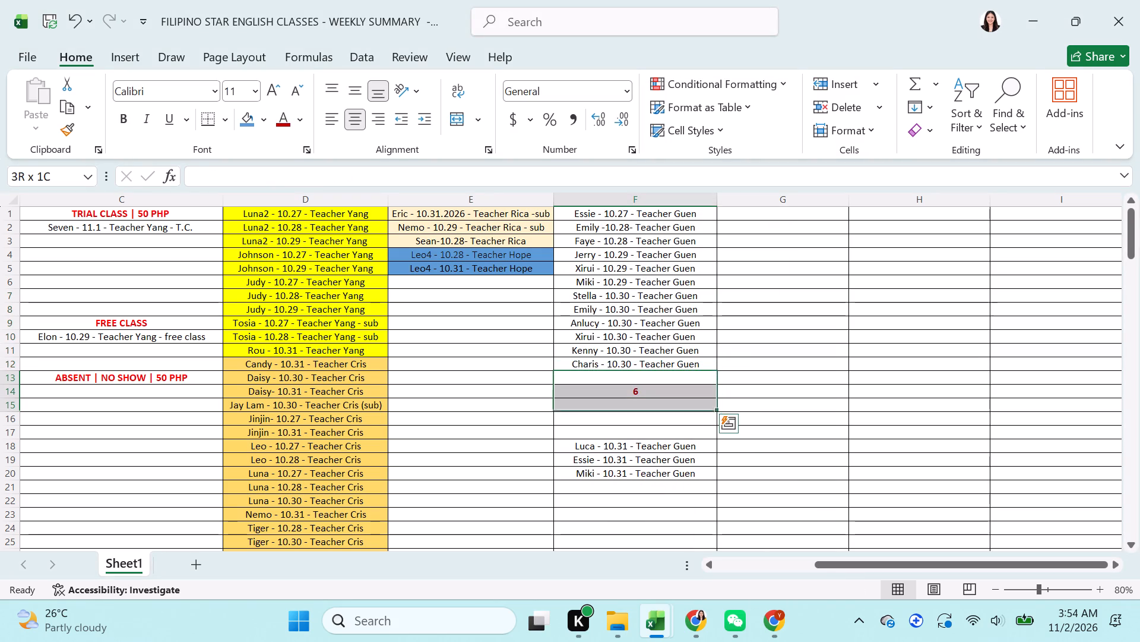
left_click_drag(644, 406, 645, 433)
right_click(634, 407)
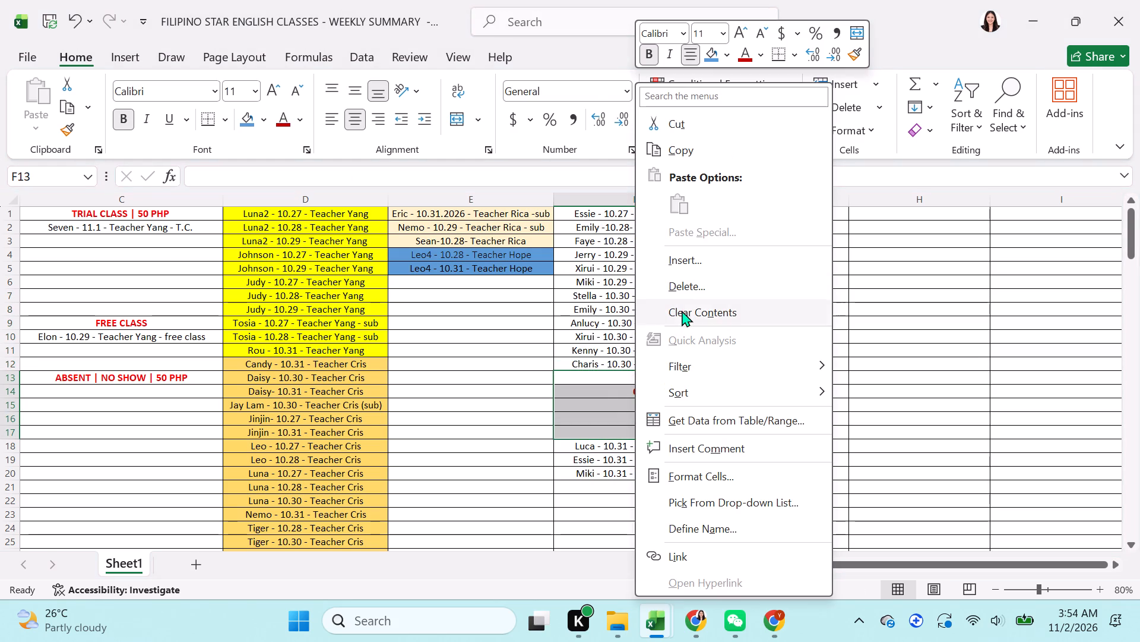
left_click(689, 283)
left_click(681, 300)
left_click(666, 358)
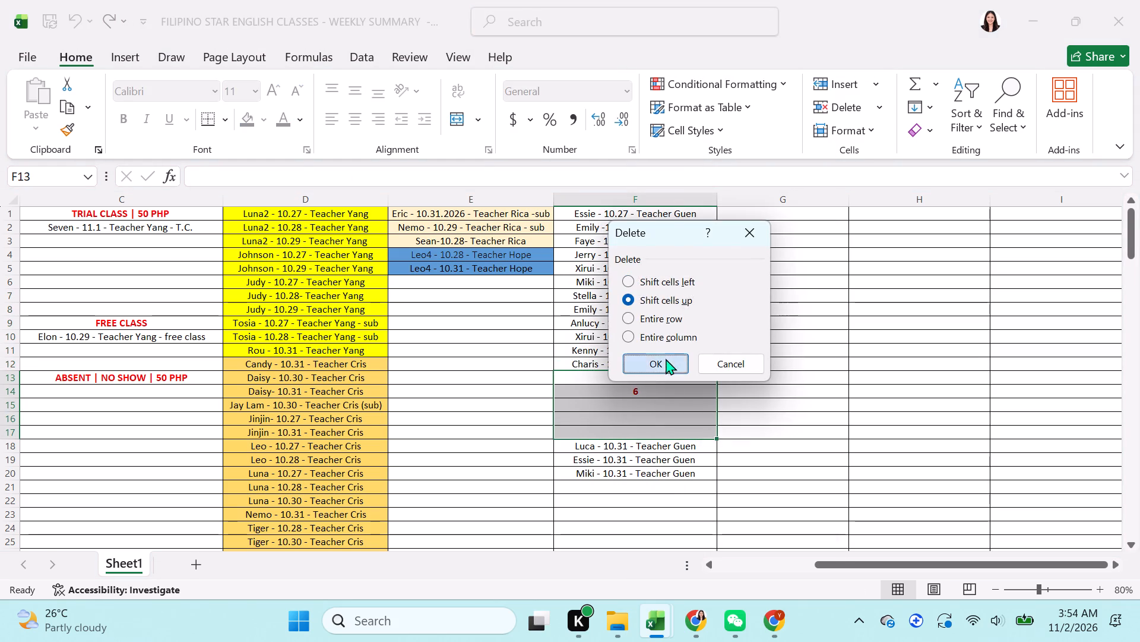
left_click(638, 424)
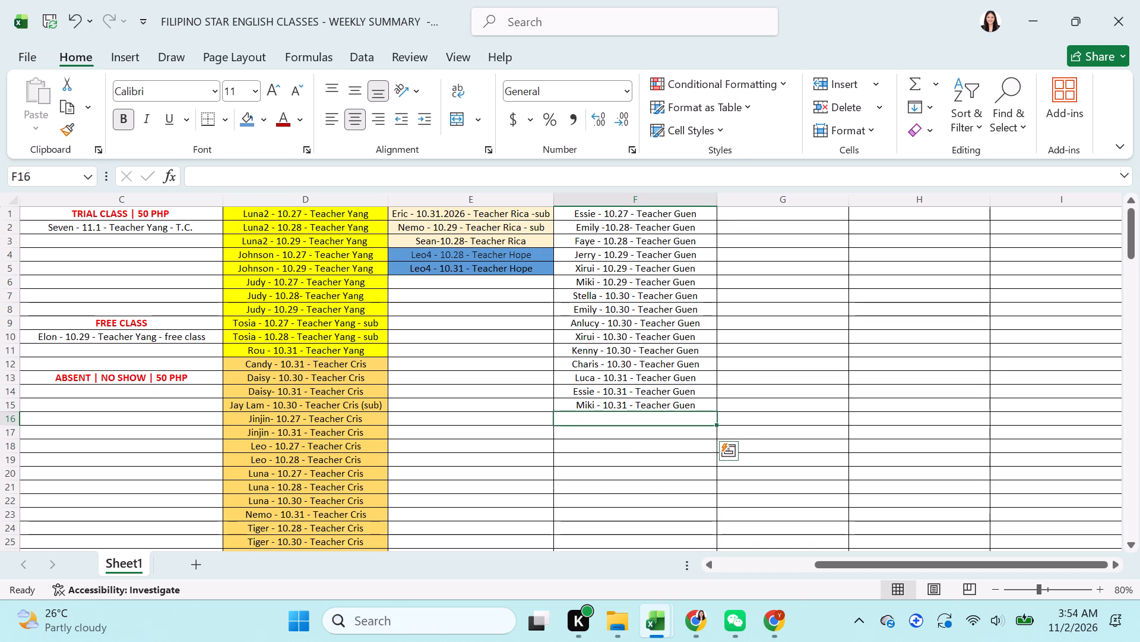
key("ctrl+s")
Fill Teacher Guen's entries in F1:F15 with the standard light blue colour.
scroll(651, 314, "up", 2)
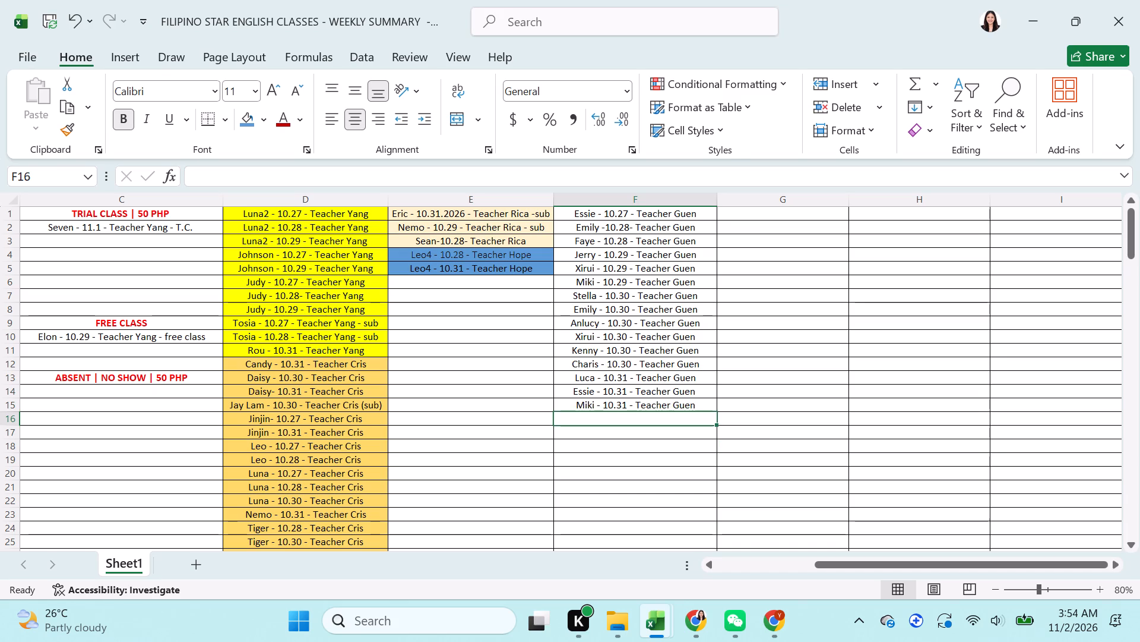
left_click_drag(639, 218, 654, 411)
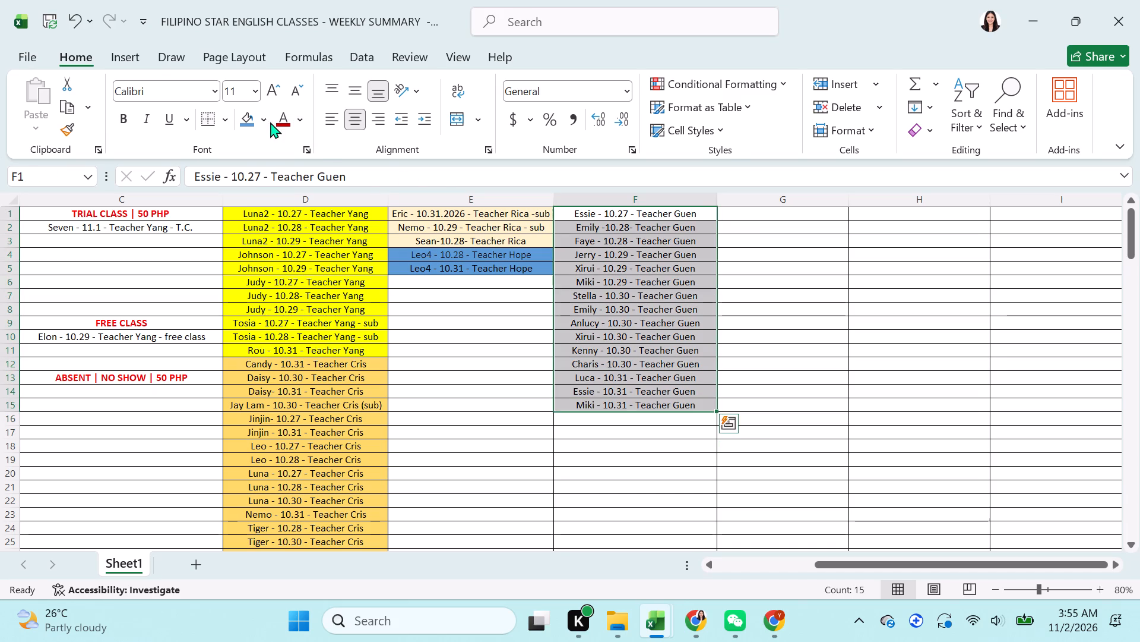
left_click(265, 118)
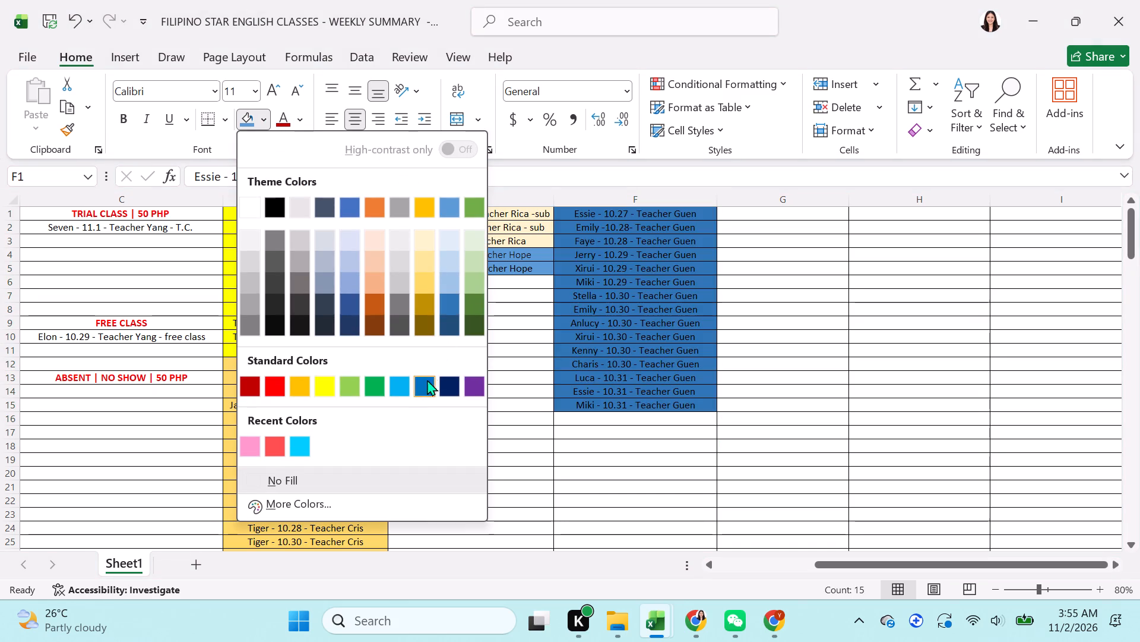
left_click(403, 391)
left_click(751, 255)
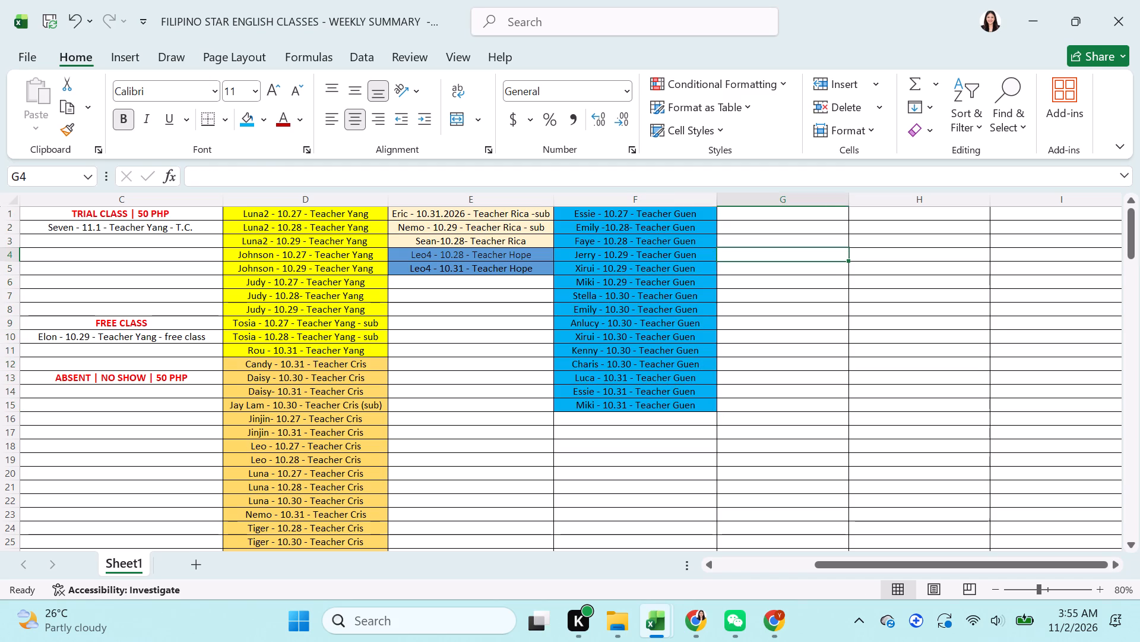
Move Teacher Guen's Anlucy 10.30 entry to G1 and the Charis 10.30 entry to G2.
left_click(593, 325)
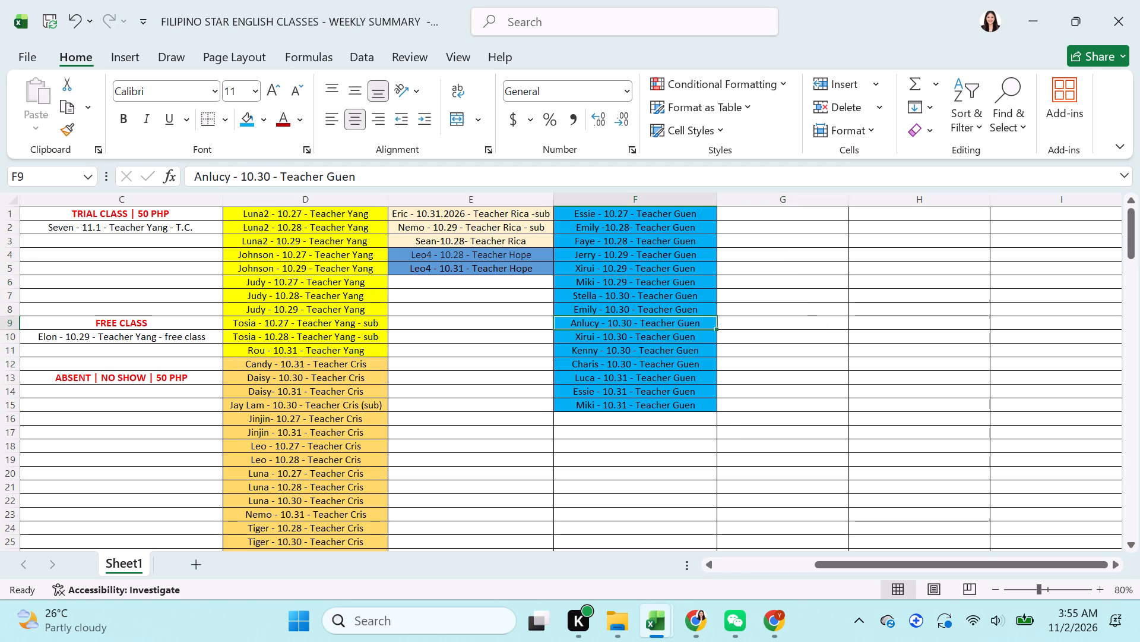
key("ctrl+x")
left_click(750, 212)
key("ctrl+v")
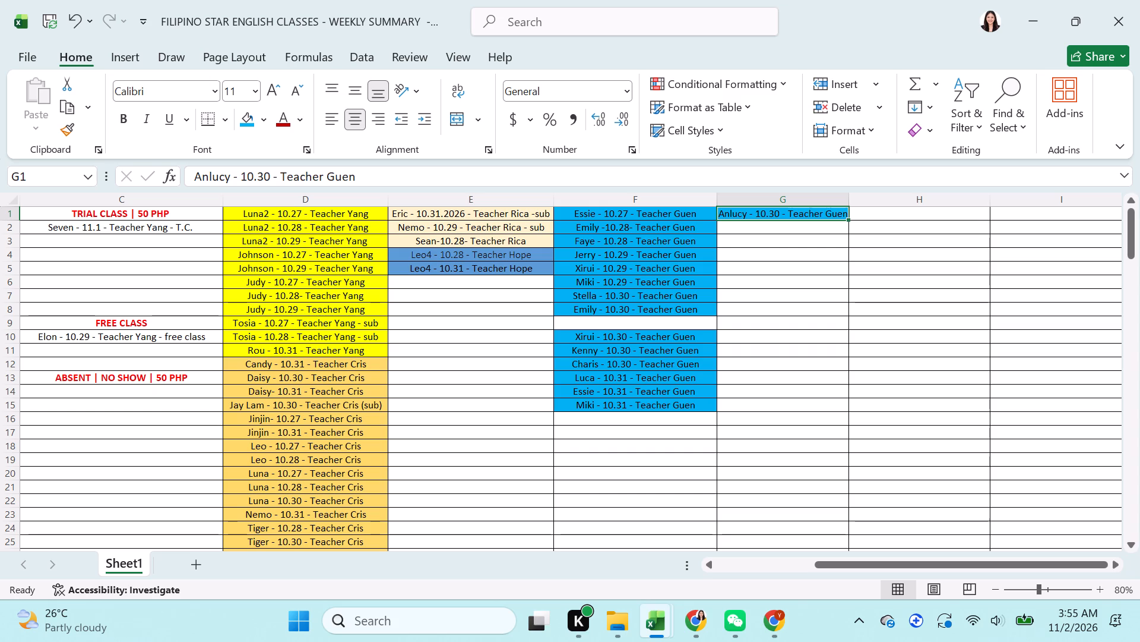
left_click(617, 366)
key("ctrl+x")
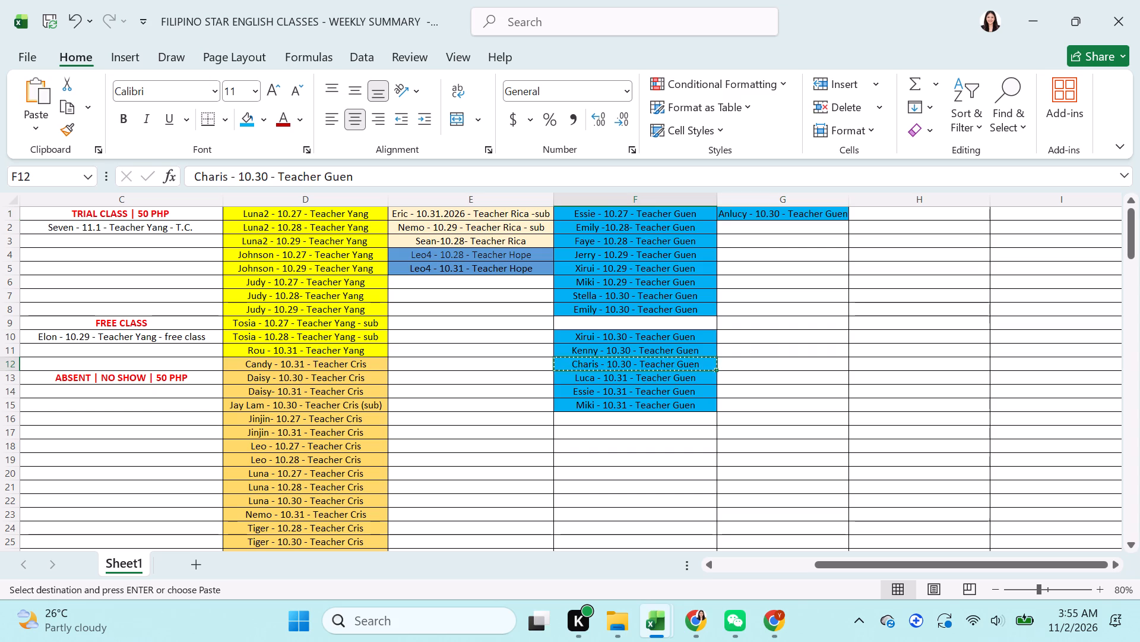
left_click(769, 234)
key("ctrl+v")
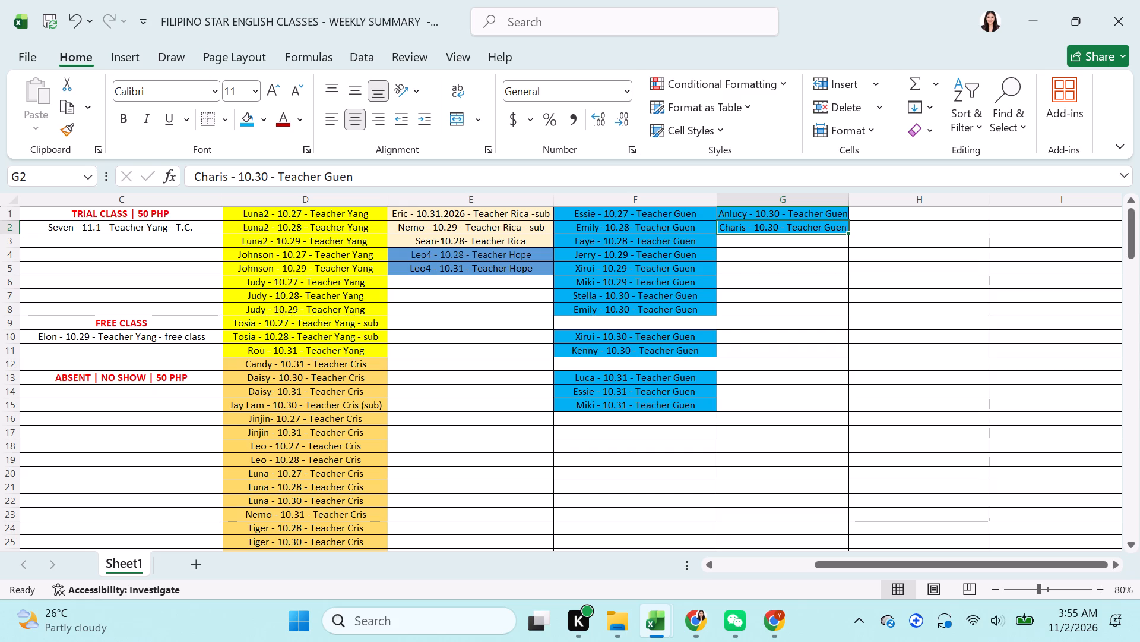
Move Teacher Guen's two Emily entries, 10.28 and 10.30, to G3 and G4 in date order.
left_click(622, 232)
key("ctrl+x")
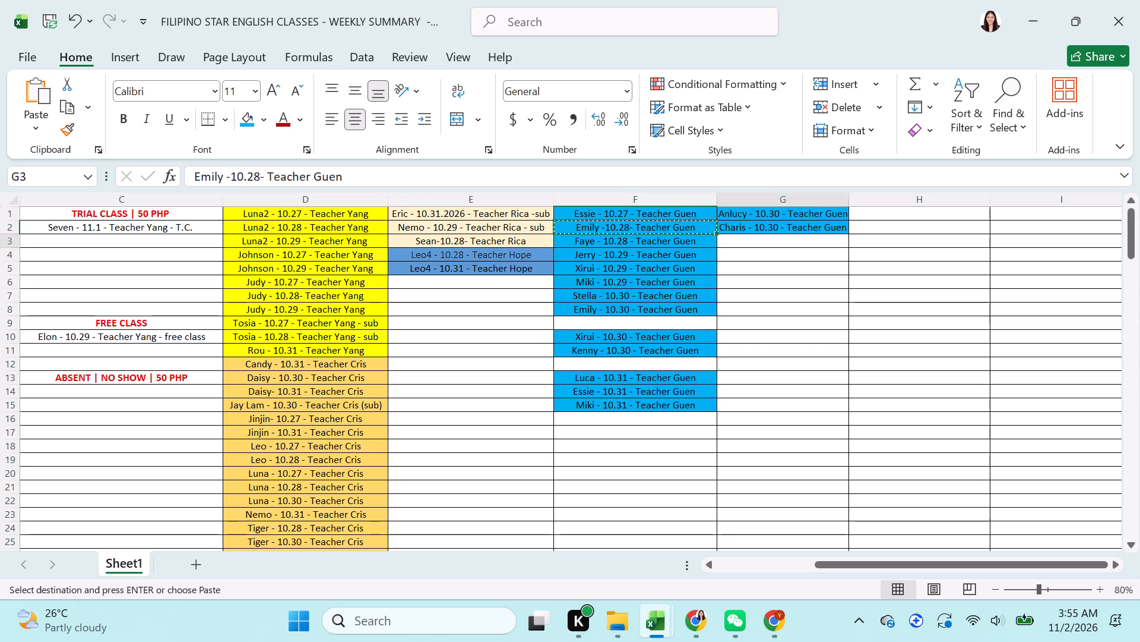
left_click(734, 241)
key("ctrl+c")
left_click(648, 232)
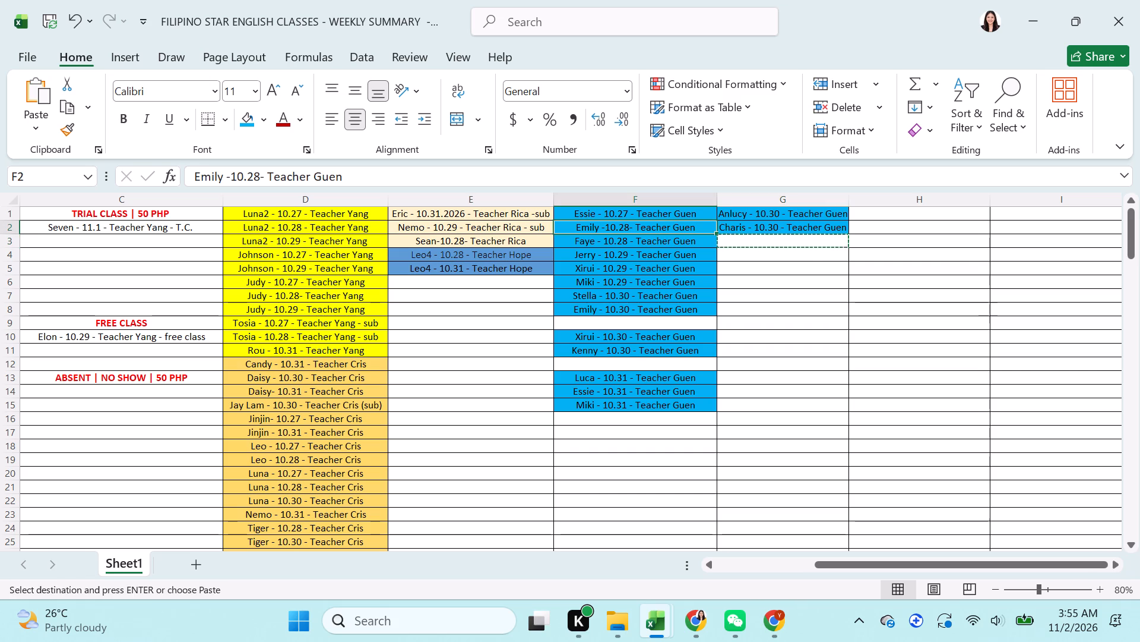
key("ctrl+x")
left_click(736, 246)
key("ctrl+v")
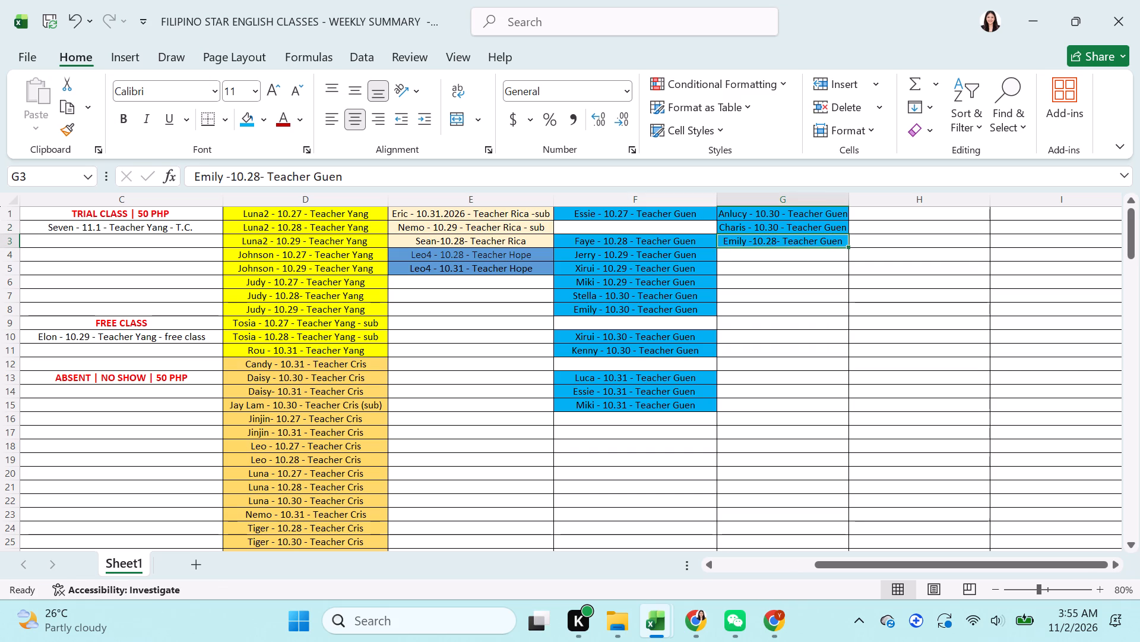
left_click(609, 311)
key("ctrl+x")
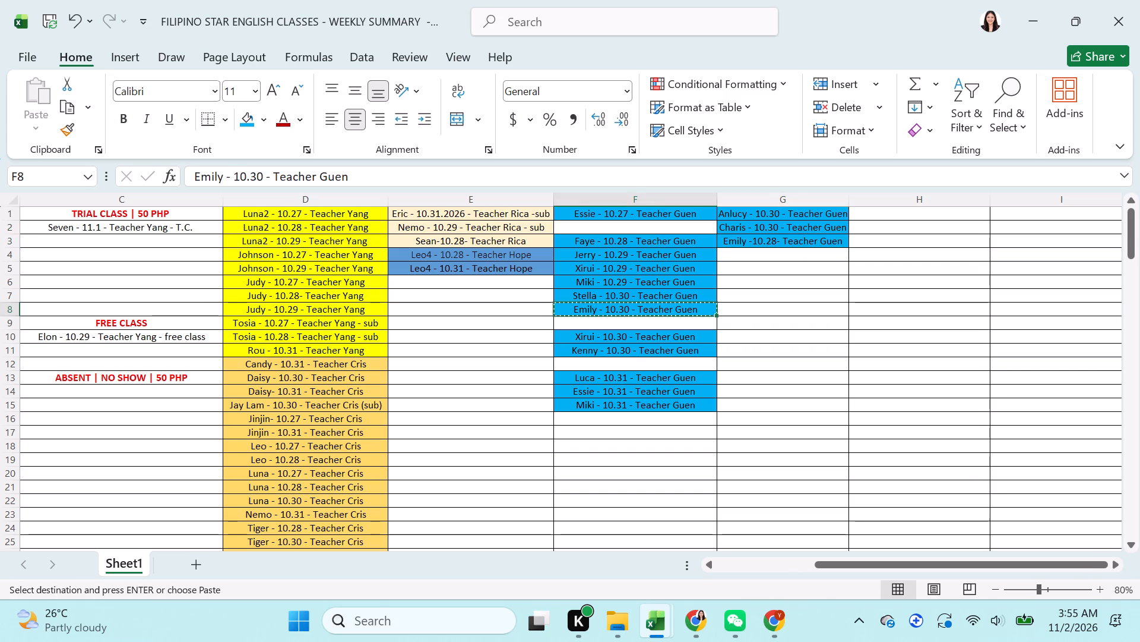
left_click(764, 250)
key("ctrl+v")
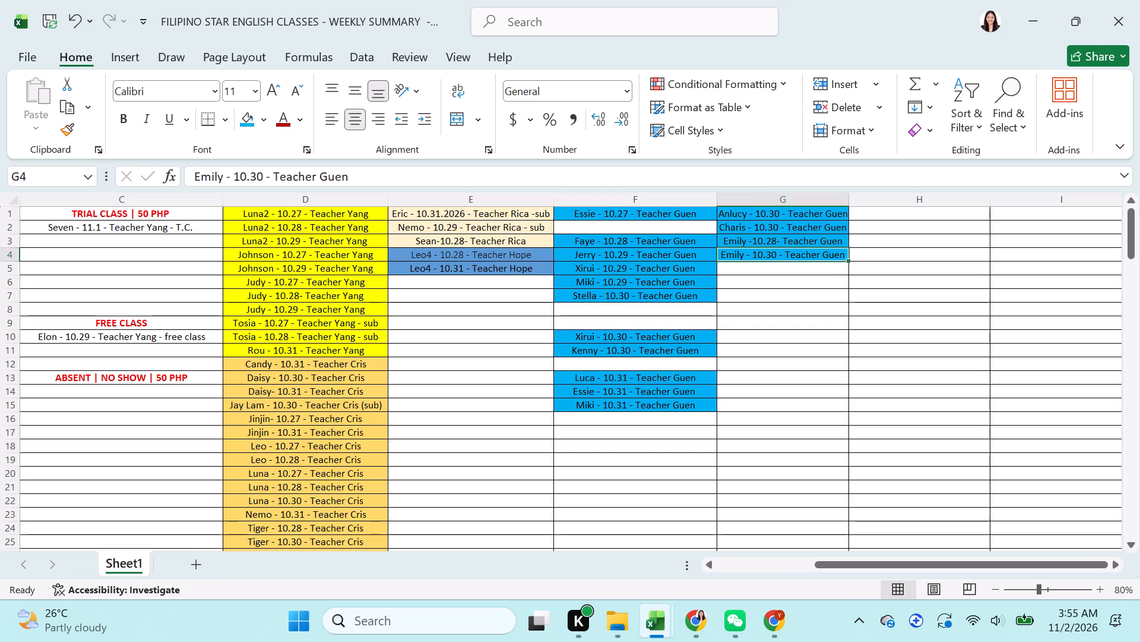
Move Teacher Guen's two Essie entries, 10.27 and 10.31, to G5 and G6 in date order.
left_click(620, 221)
key("ctrl+x")
left_click(673, 209)
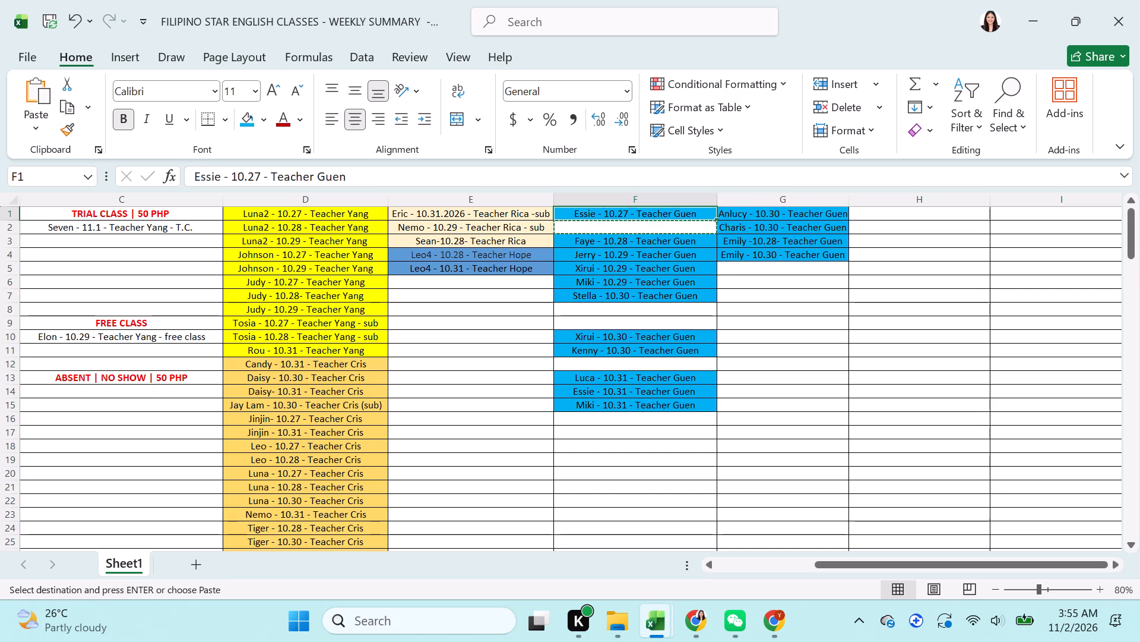
key("ctrl+x")
left_click(730, 269)
key("ctrl+v")
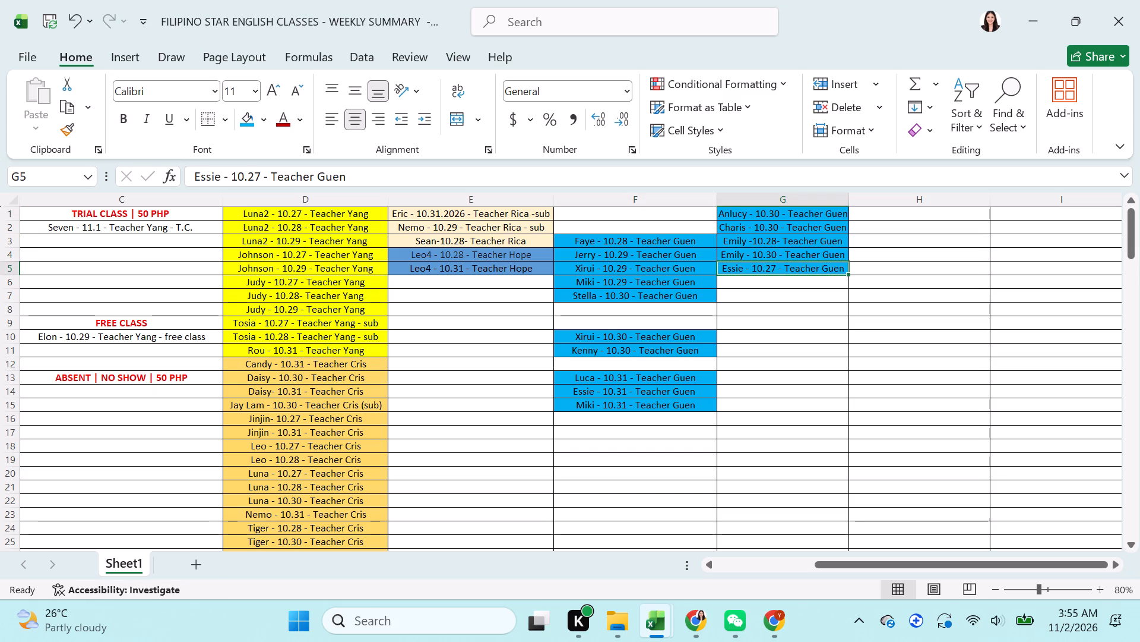
left_click(599, 392)
key("ctrl+x")
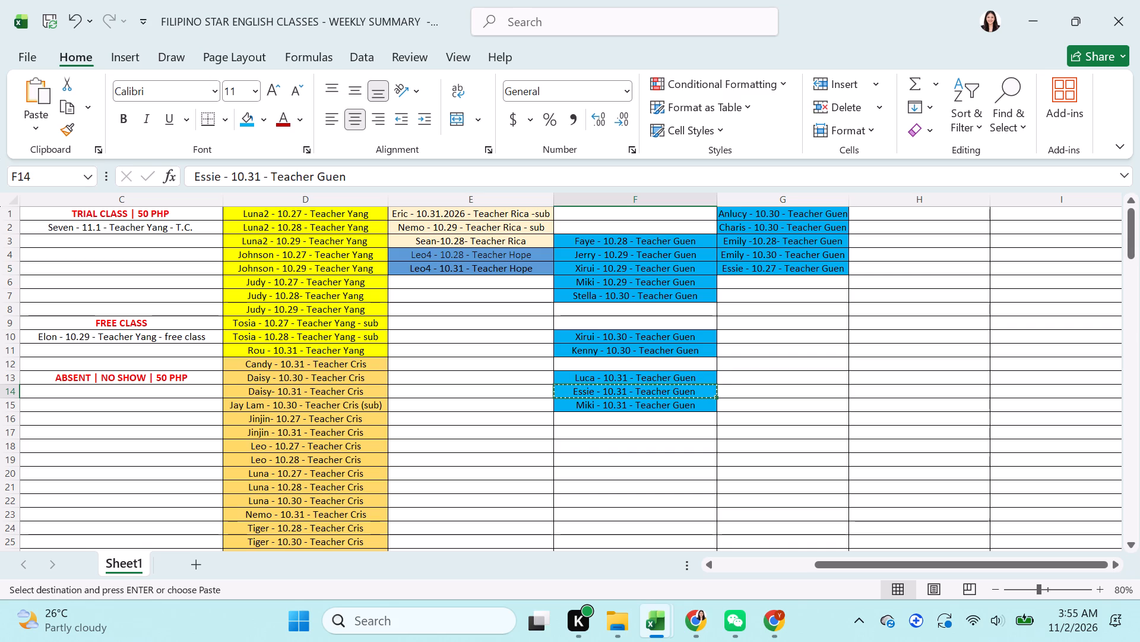
left_click(742, 284)
key("ctrl+v")
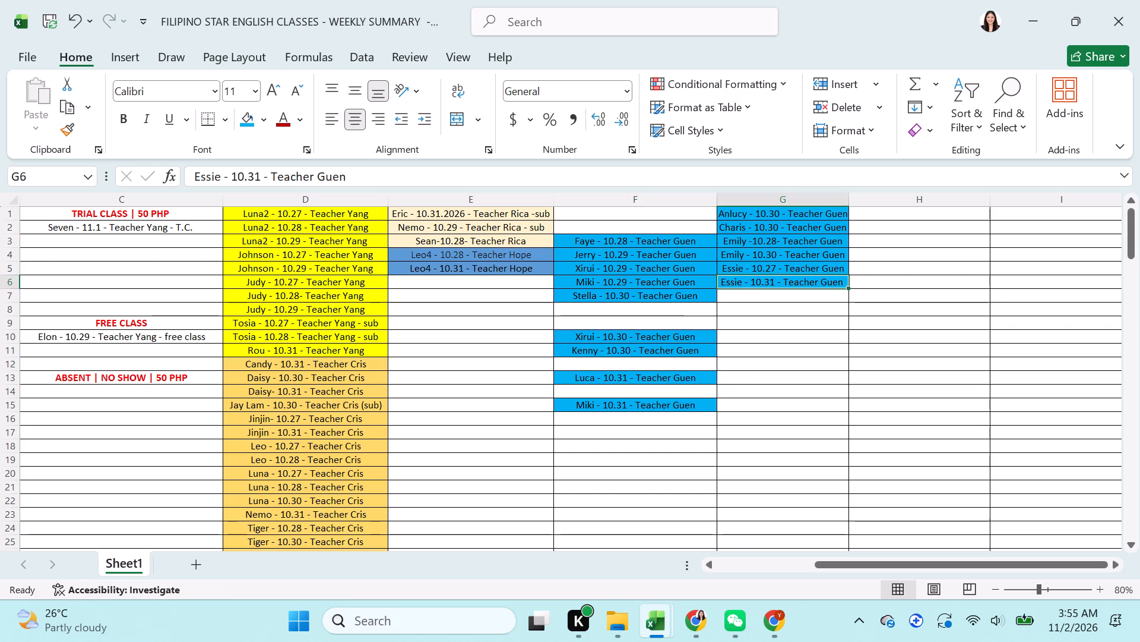
Move Teacher Guen's Faye 10.28 entry to G7 and the Jerry 10.29 entry to G8.
left_click(623, 244)
key("ctrl+x")
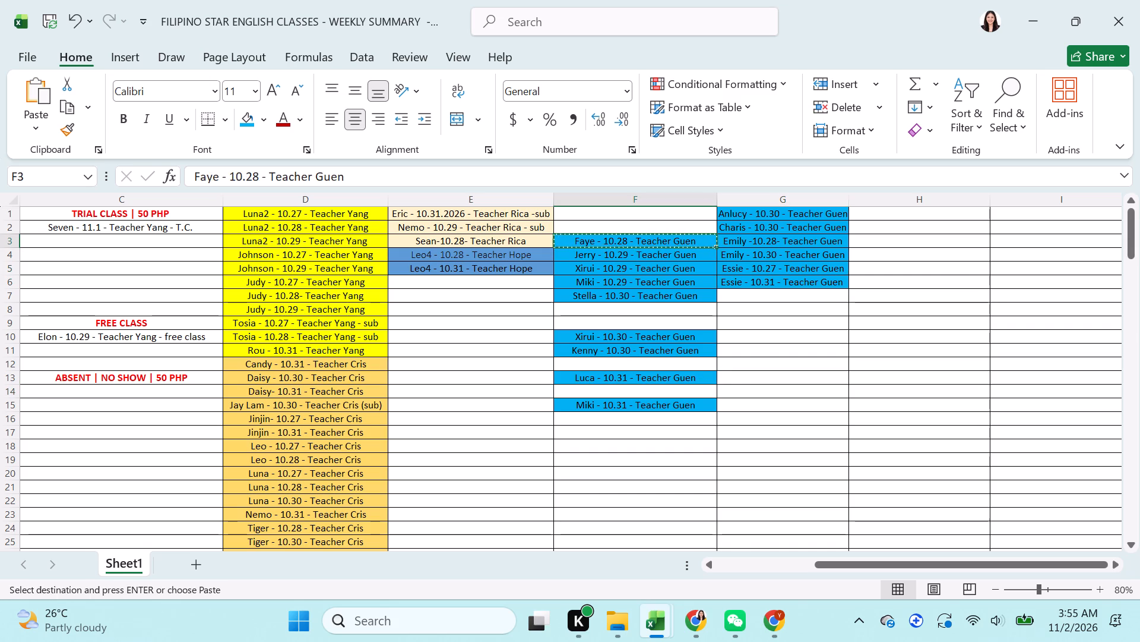
left_click(739, 296)
key("ctrl+v")
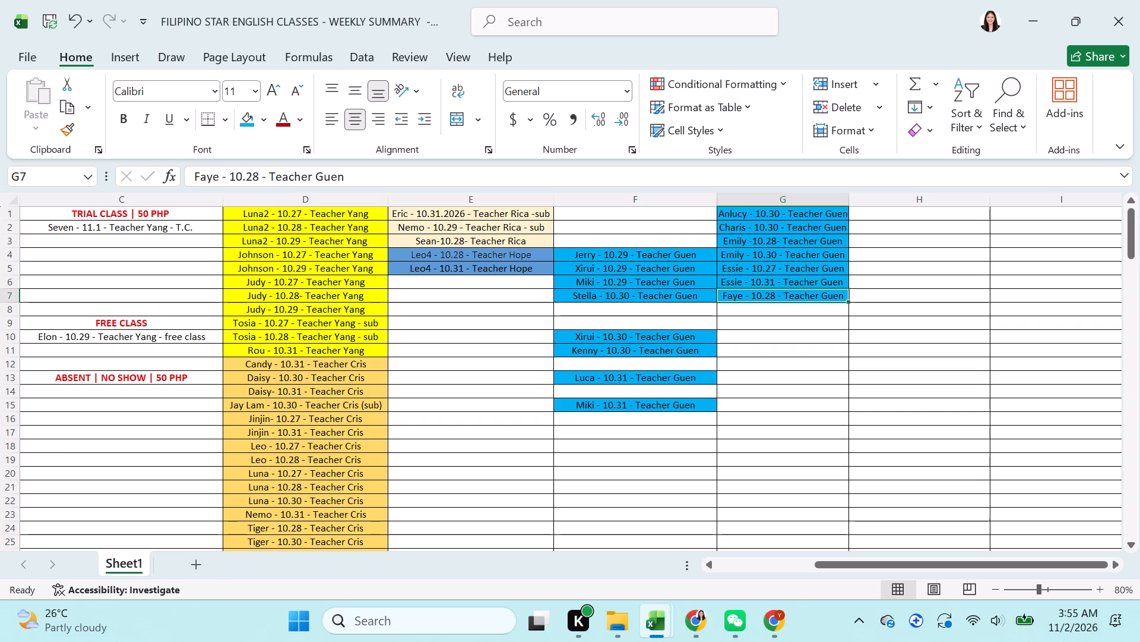
left_click(616, 255)
key("ctrl+x")
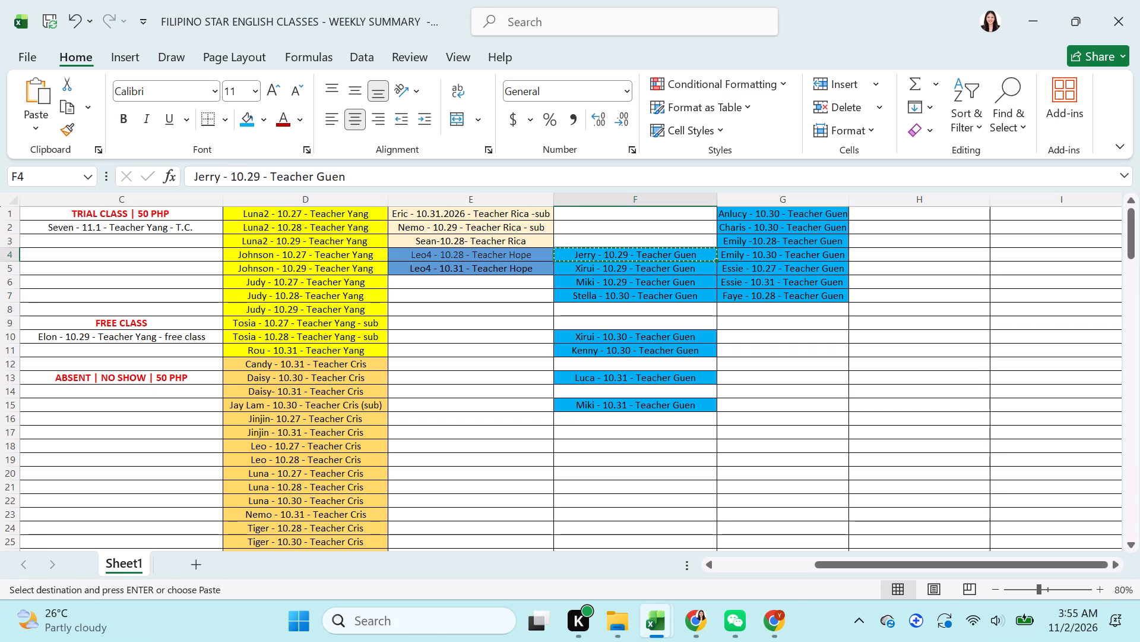
left_click(746, 313)
key("ctrl+v")
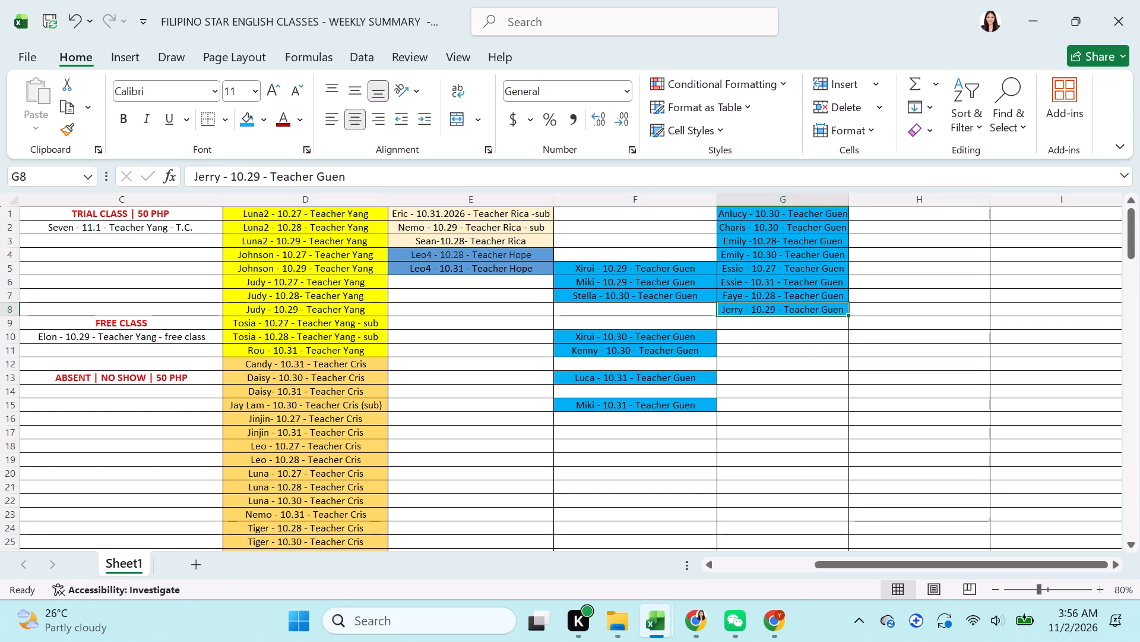
Move Teacher Guen's Kenny 10.30 entry to G9 and the Luca 10.31 entry to G10.
left_click(606, 350)
key("ctrl+x")
left_click(755, 322)
key("ctrl+v")
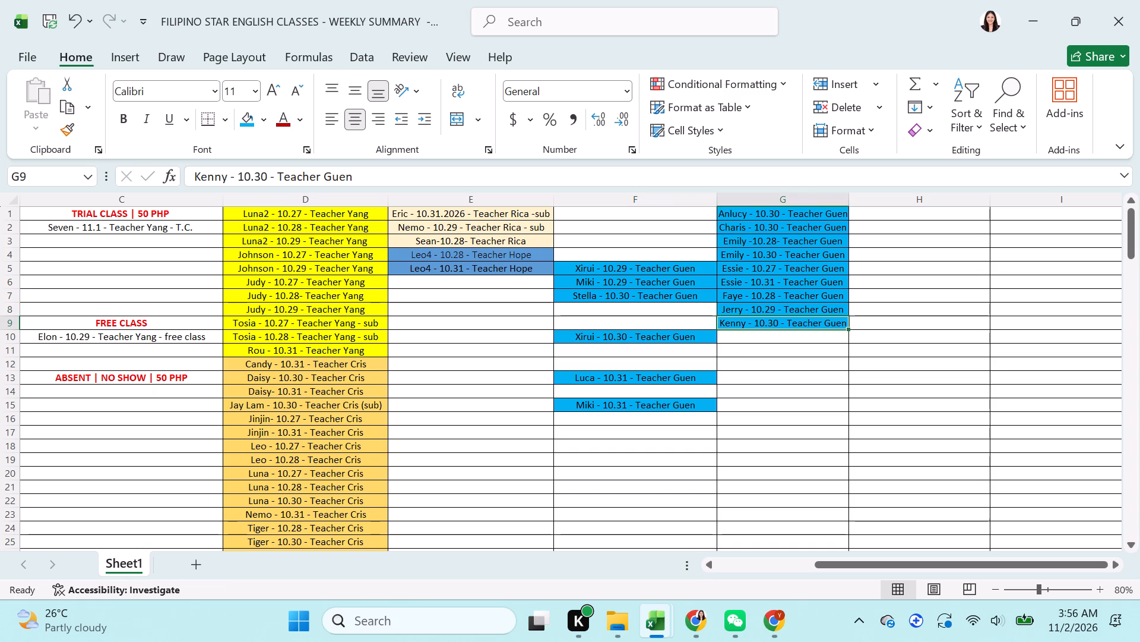
left_click(659, 377)
key("ctrl+x")
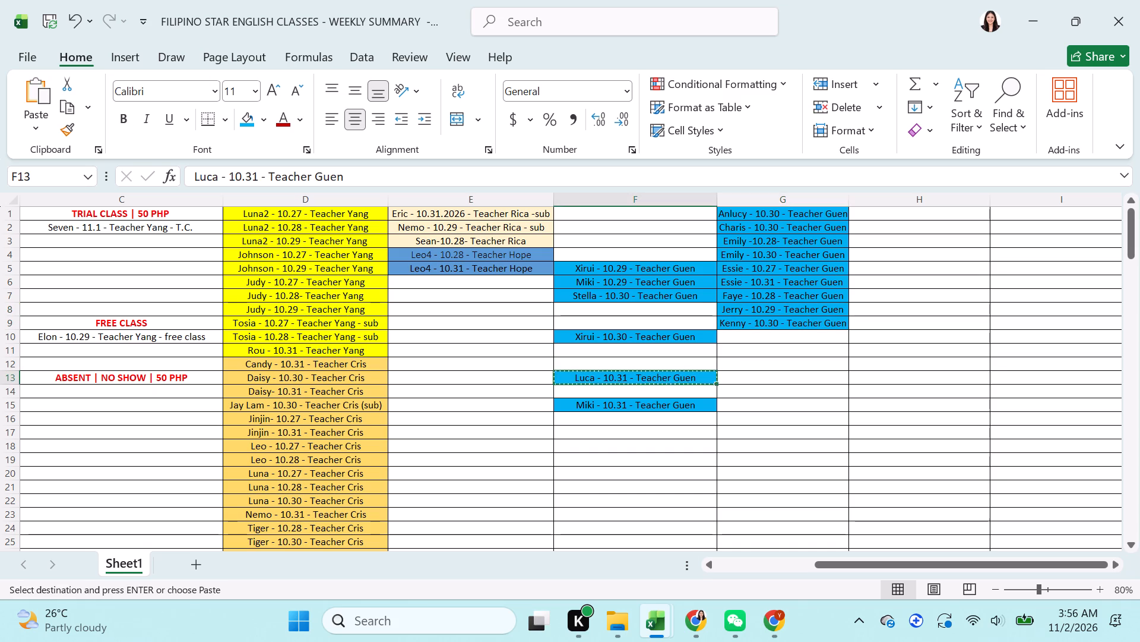
left_click(745, 341)
key("ctrl+v")
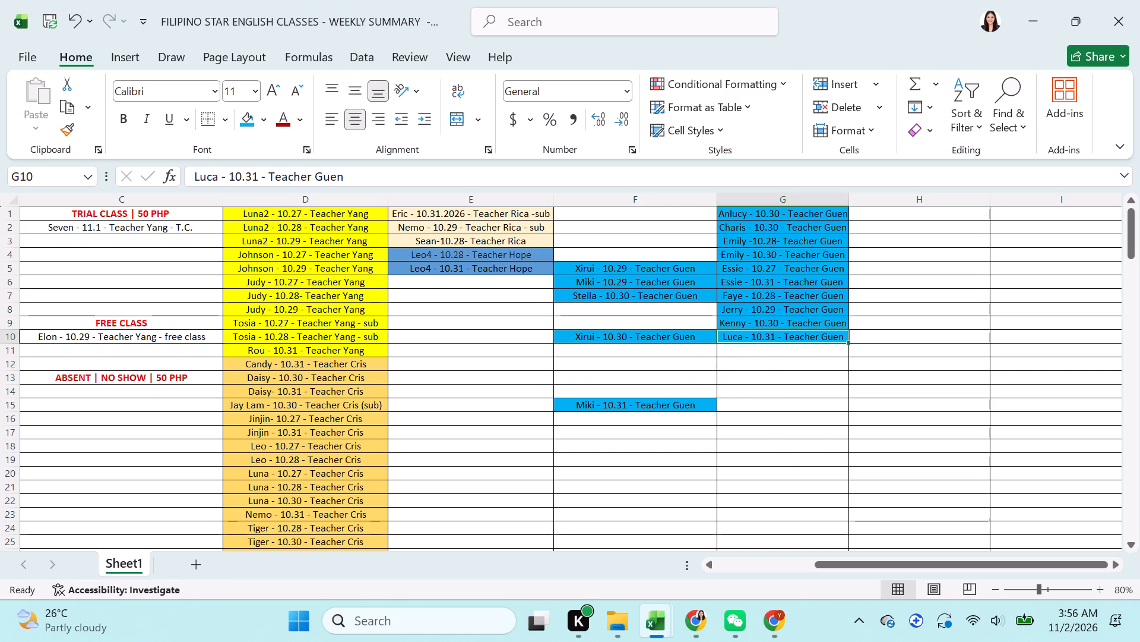
Move Teacher Guen's two Miki entries, 10.29 and 10.31, to G11 and G12 in date order.
left_click(599, 284)
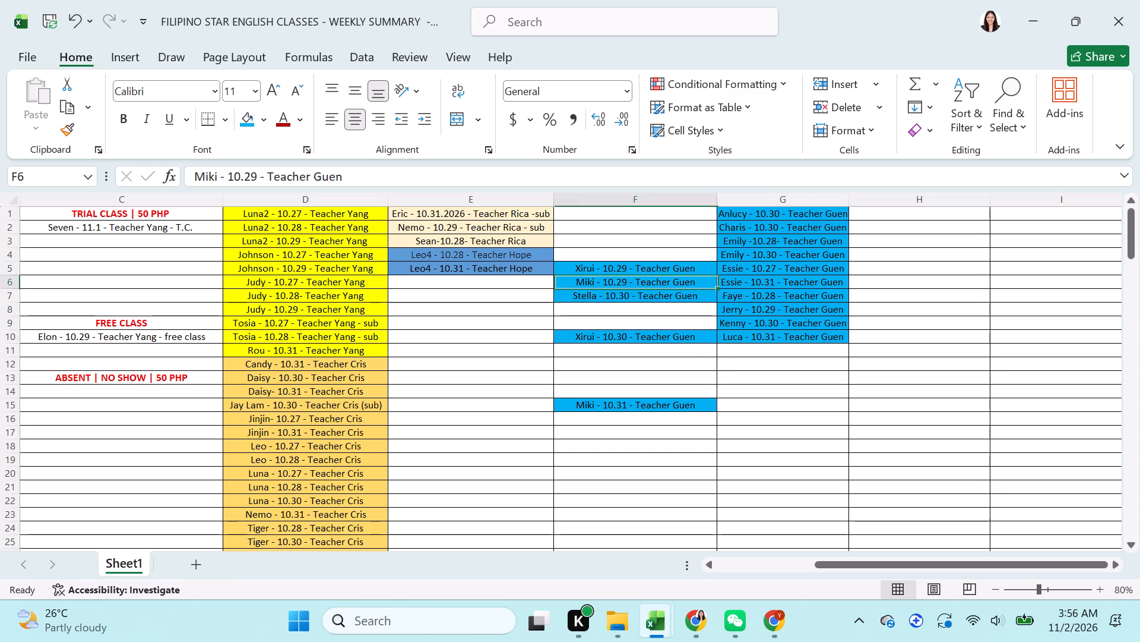
key("ctrl+x")
left_click(752, 347)
key("ctrl+v")
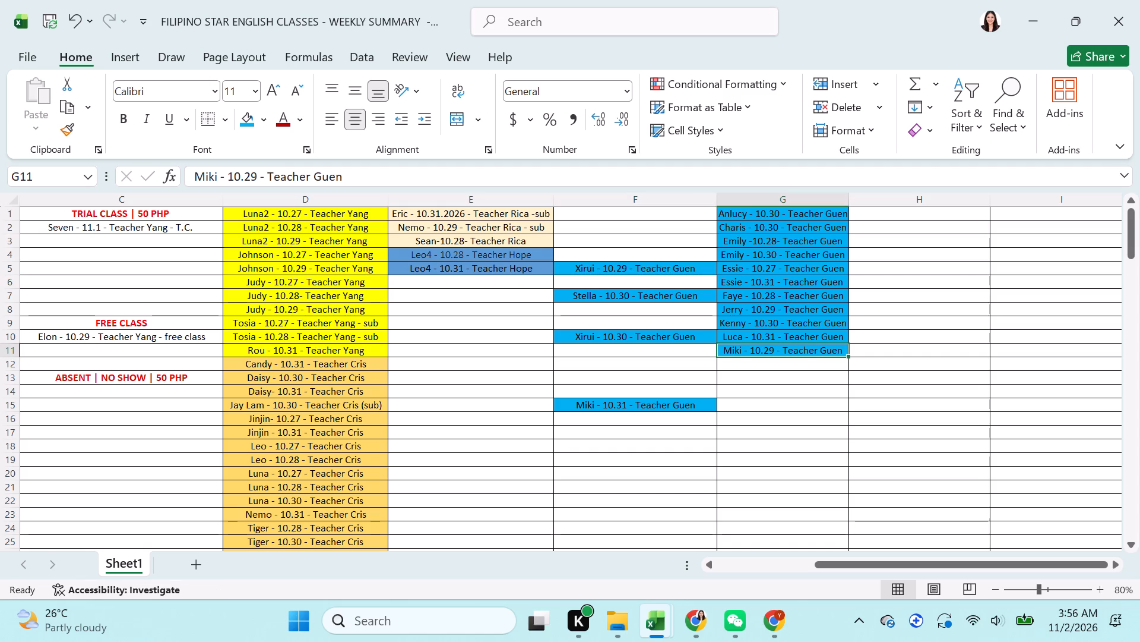
left_click(633, 405)
key("ctrl+x")
left_click(746, 361)
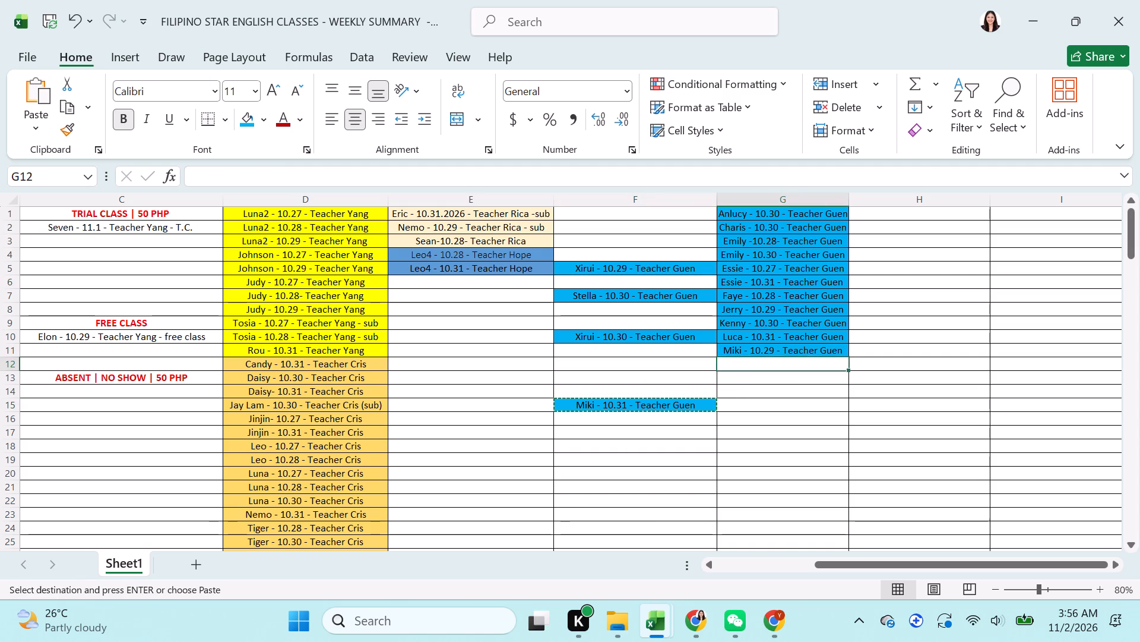
key("ctrl+v")
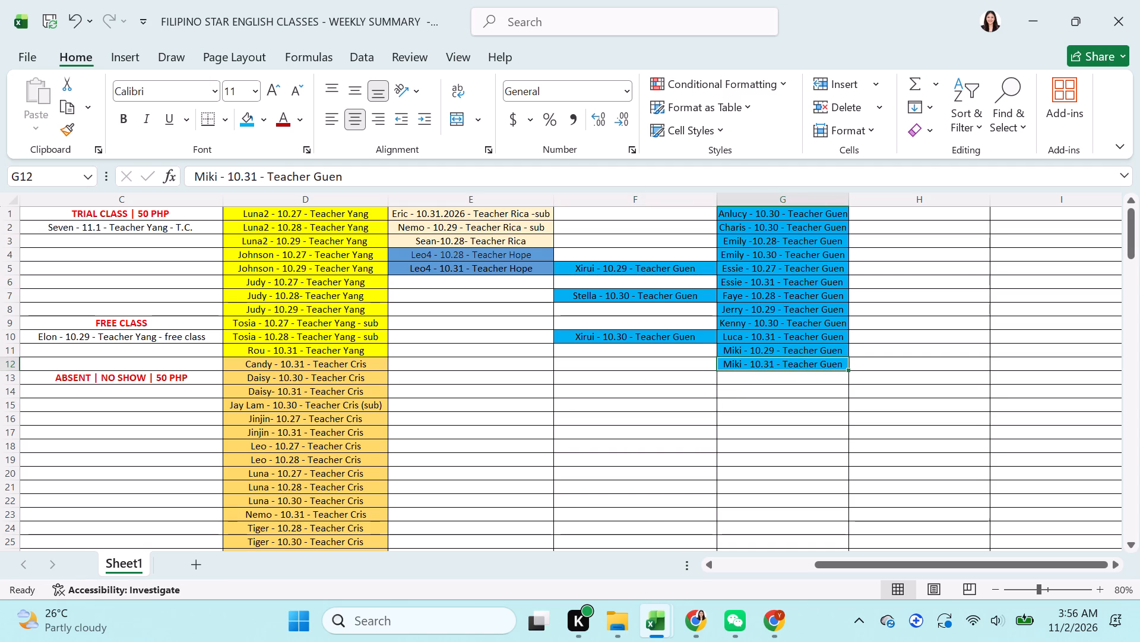
Move Teacher Guen's Stella 10.30 entry to G13, below the Miki entries.
left_click(604, 292)
key("ctrl+x")
left_click(743, 373)
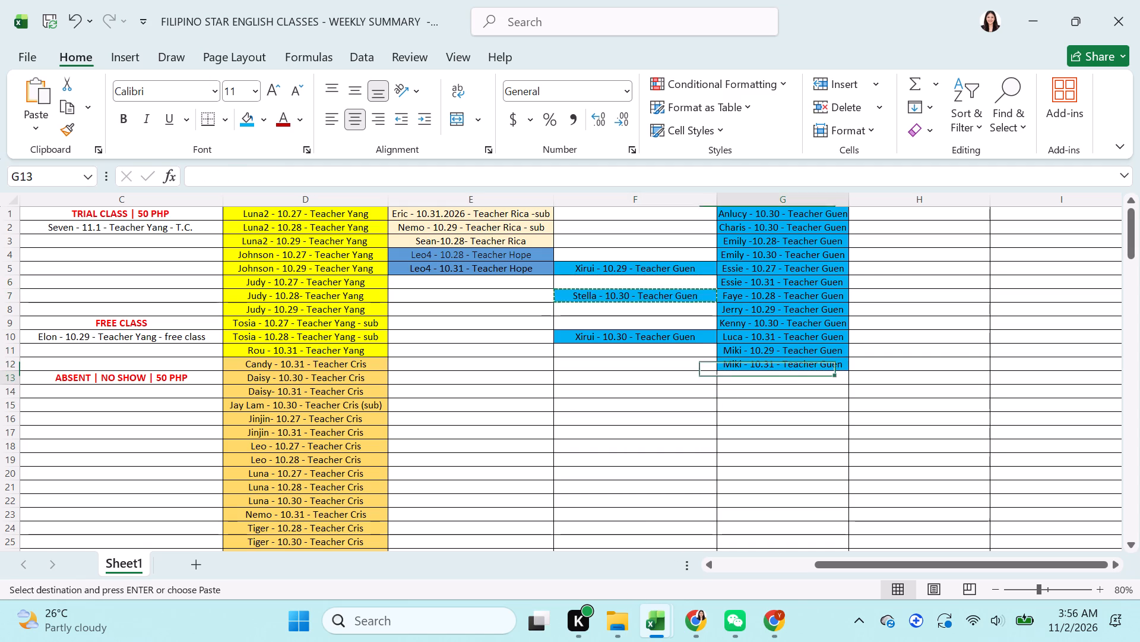
key("ctrl+v")
Move Teacher Guen's two Xirui entries, 10.29 and 10.30, to G14 and G15 in date order.
left_click(644, 274)
key("ctrl+x")
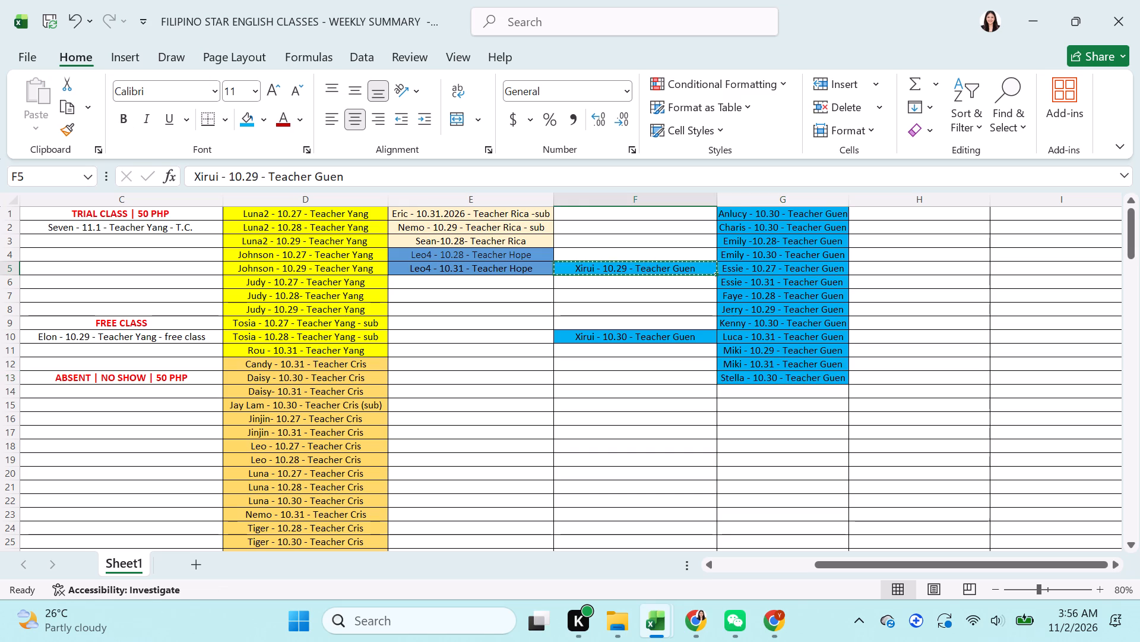
left_click(749, 391)
key("ctrl+v")
left_click(638, 333)
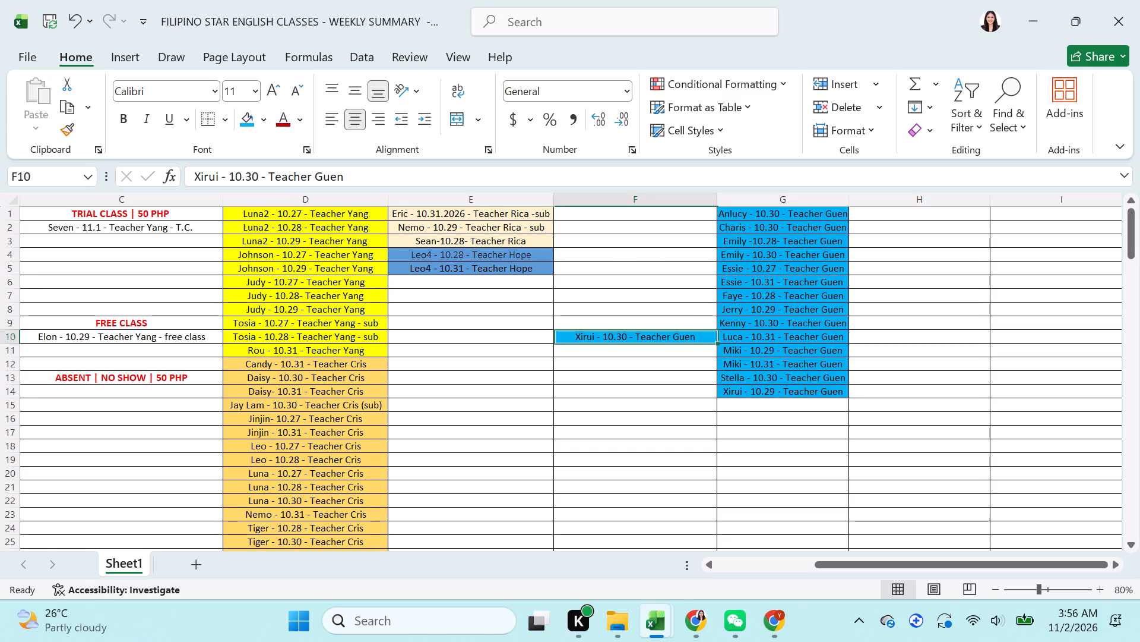
key("ctrl+x")
left_click(734, 404)
key("ctrl+v")
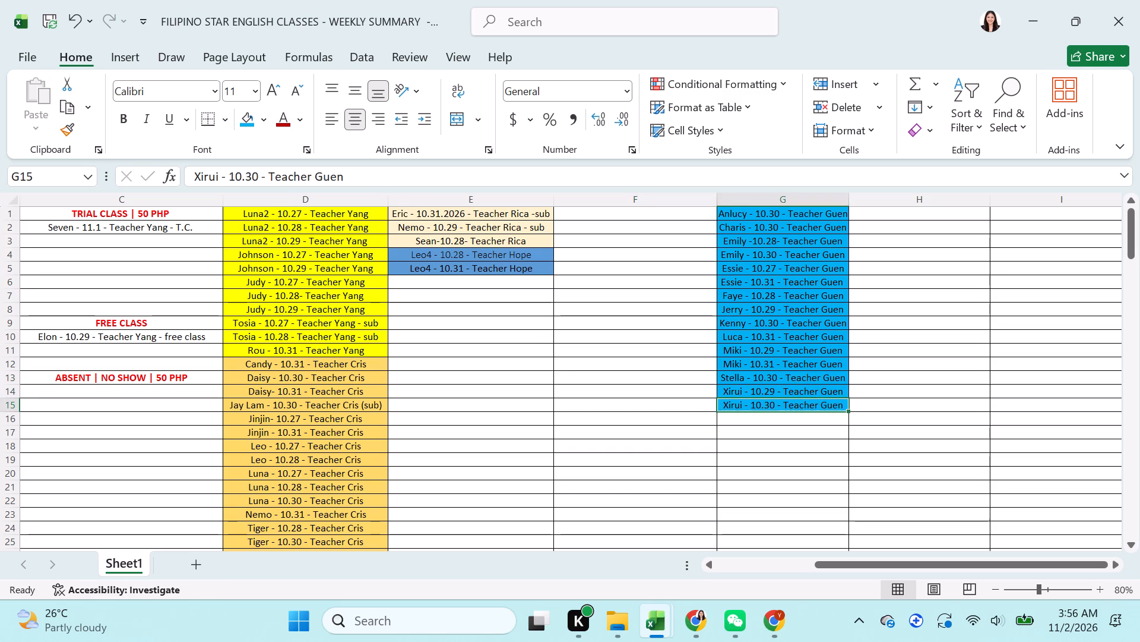
Move Teacher Guen's ordered block of entries from G1:G15 into column E, starting at E6 directly below Teacher Hope's entries.
left_click_drag(738, 215, 751, 405)
key("ctrl+x")
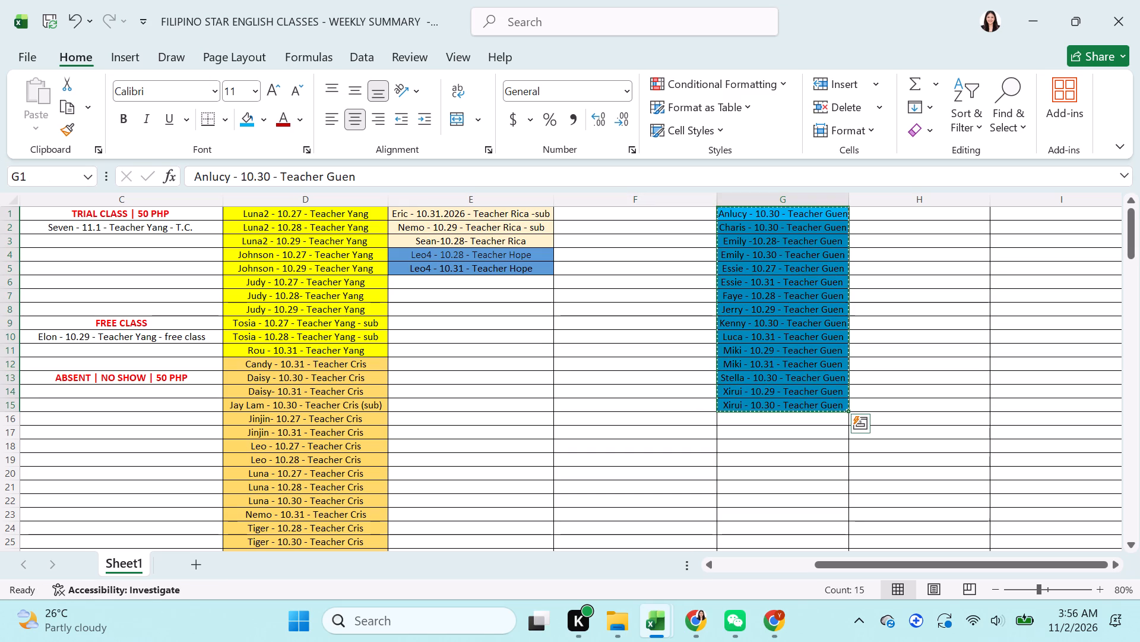
left_click(481, 285)
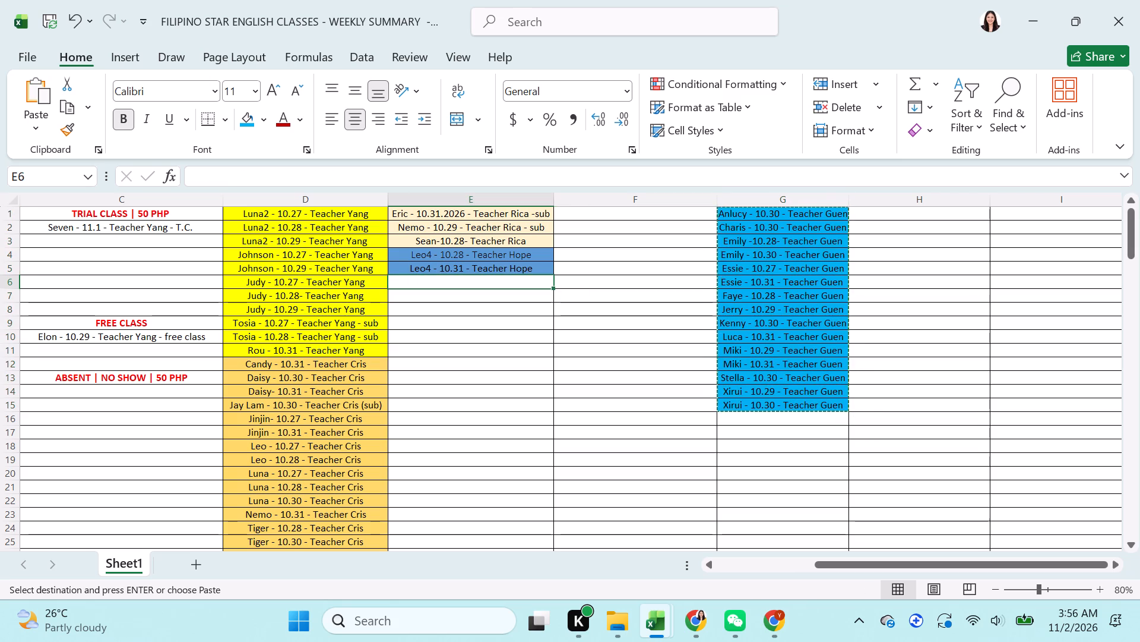
key("ctrl+v")
scroll(277, 363, "down", 2)
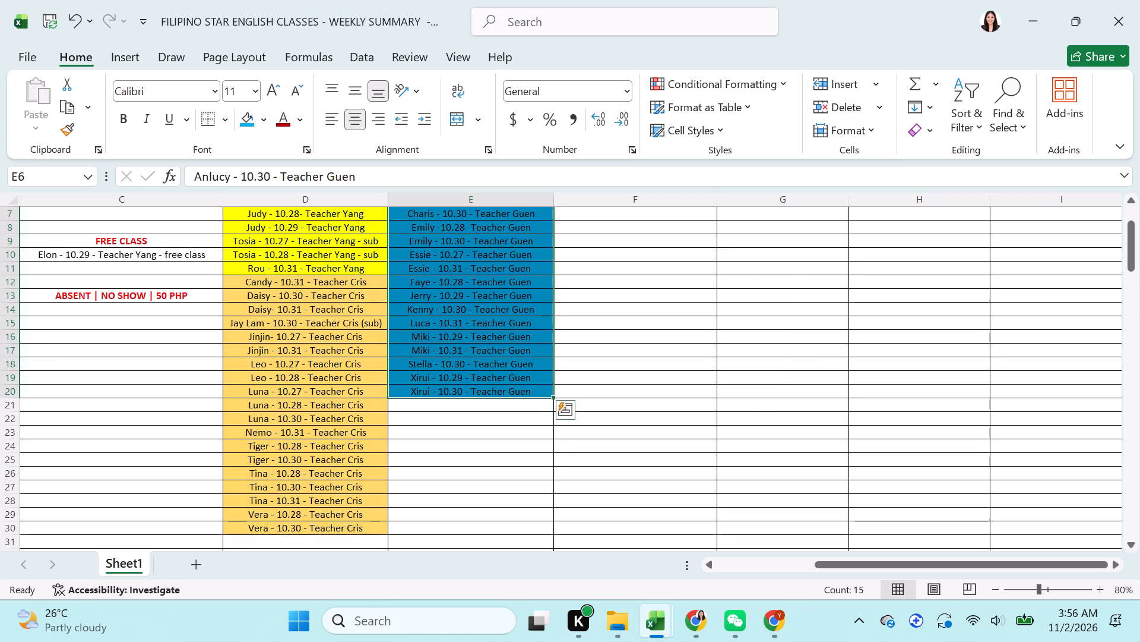
left_click(312, 283)
left_click(523, 297)
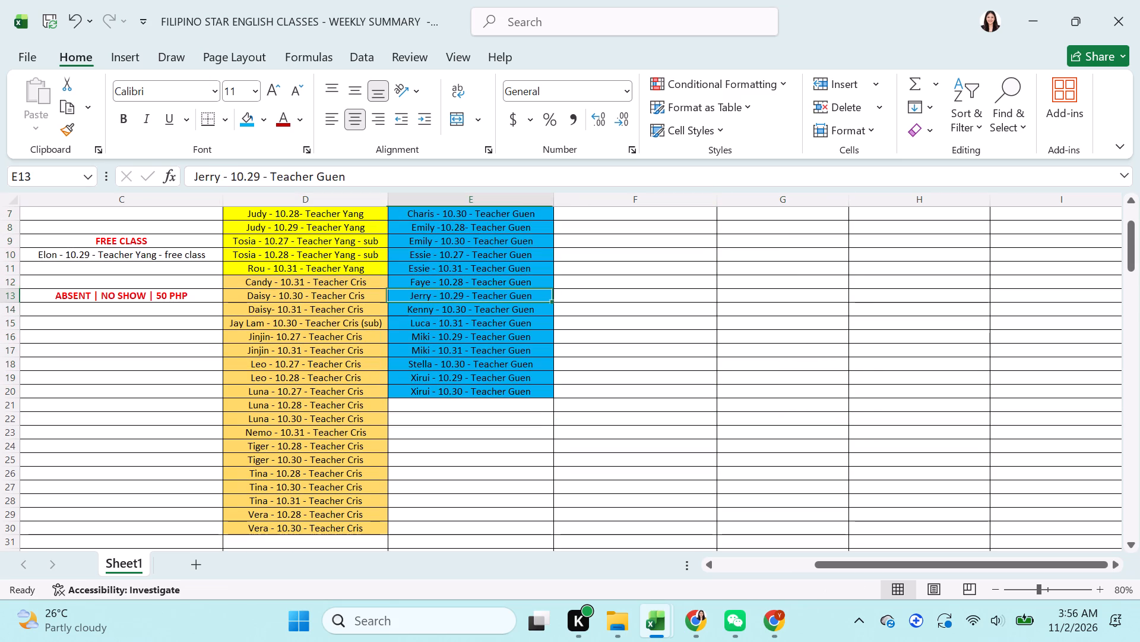
Save the weekly summary workbook.
key("ctrl+s")
left_click(629, 317)
Change the fill of Teacher Hope's two Leo4 entries in E4:E5 to a lighter blue theme colour.
scroll(629, 317, "up", 2)
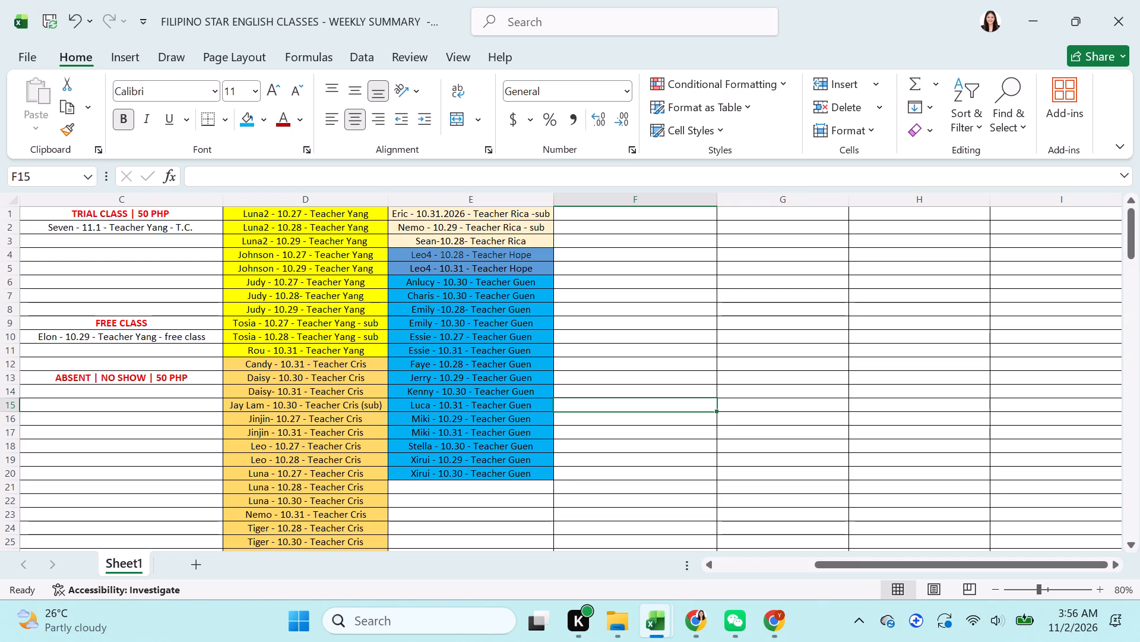
left_click_drag(543, 259, 543, 269)
left_click(265, 122)
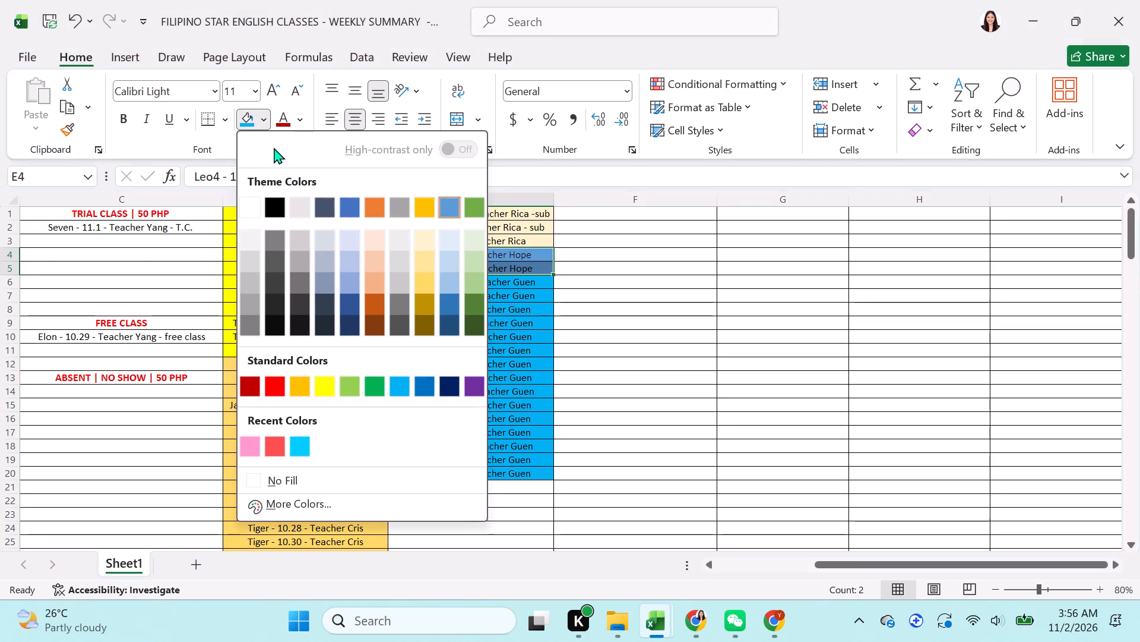
left_click(449, 257)
left_click(593, 262)
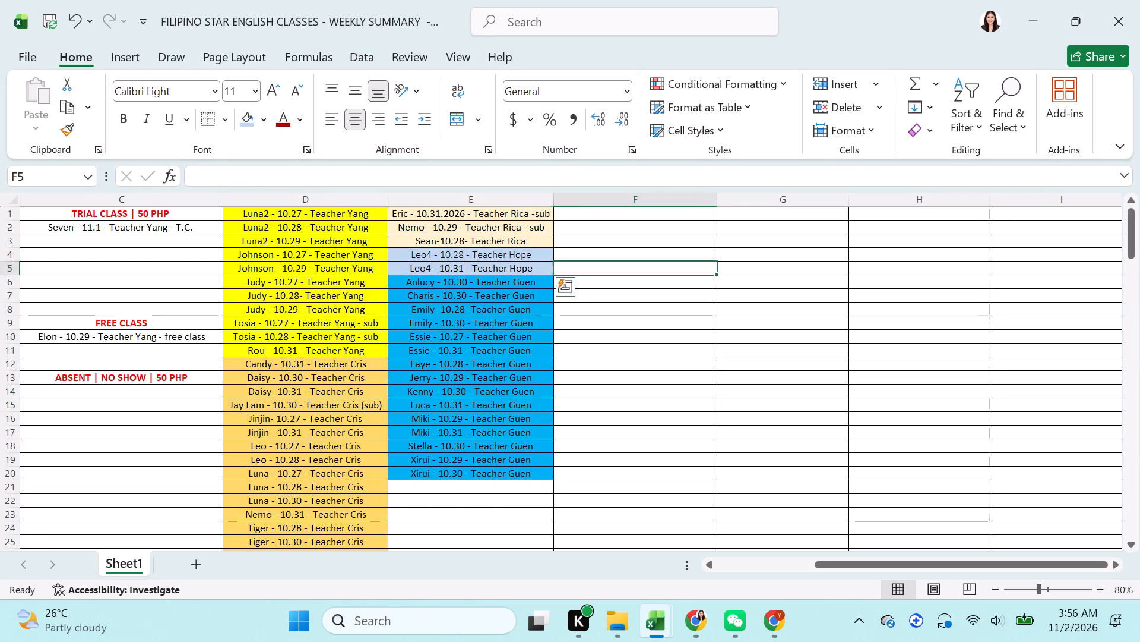
Adjust the computer's sound volume to a low level.
left_click(992, 614)
left_click(901, 512)
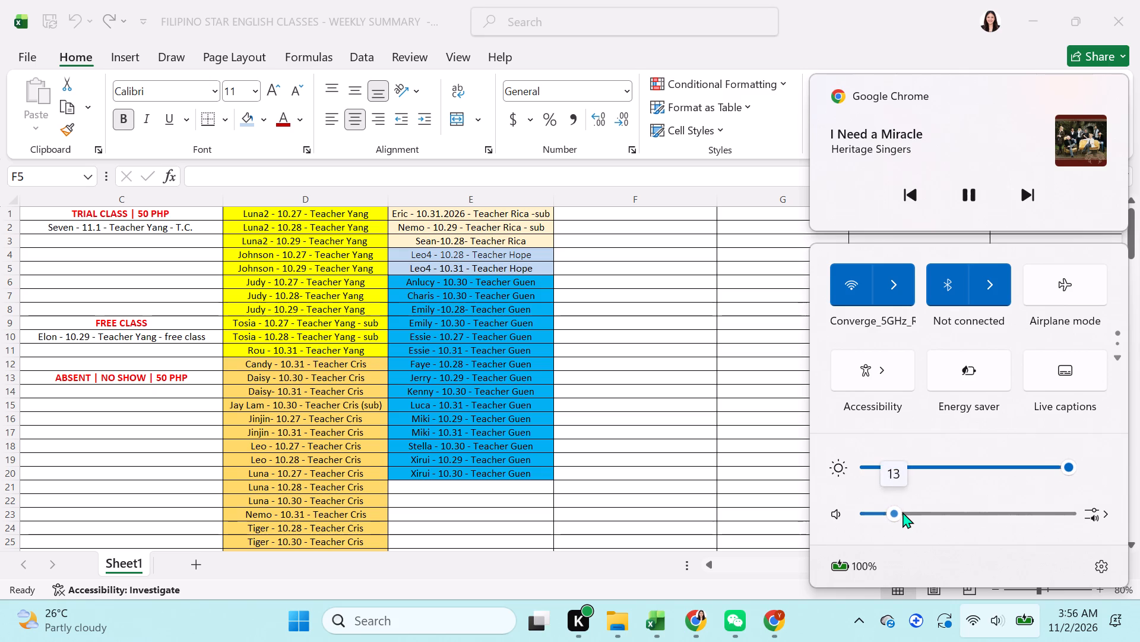
left_click(821, 617)
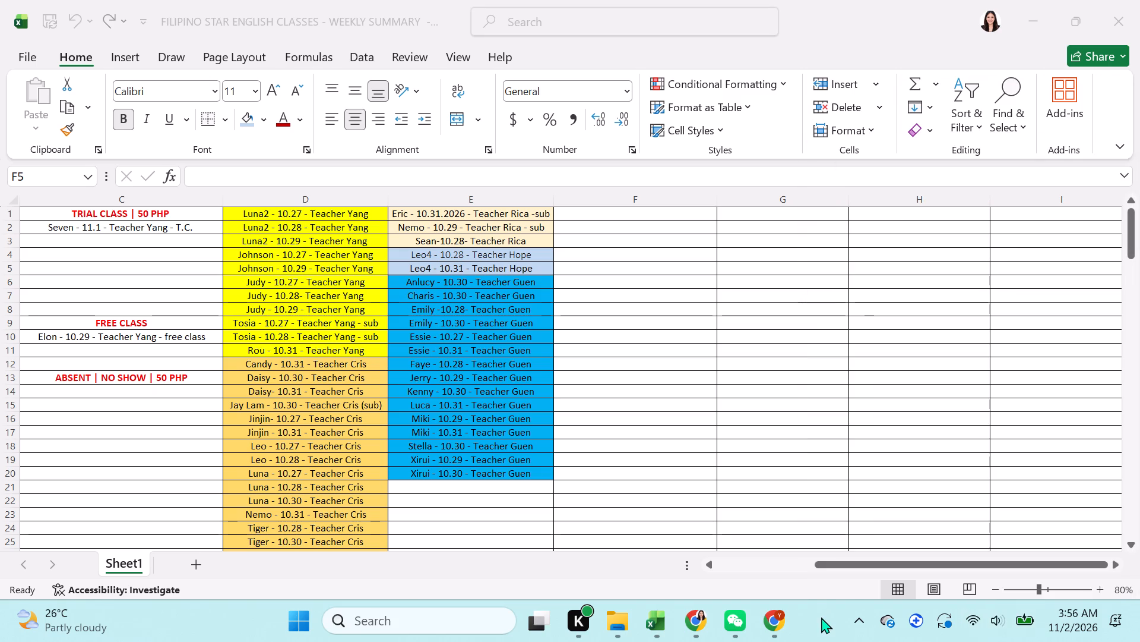
Switch to the Chrome window playing Spotify, then widen it and reposition it over the spreadsheet.
left_click(767, 620)
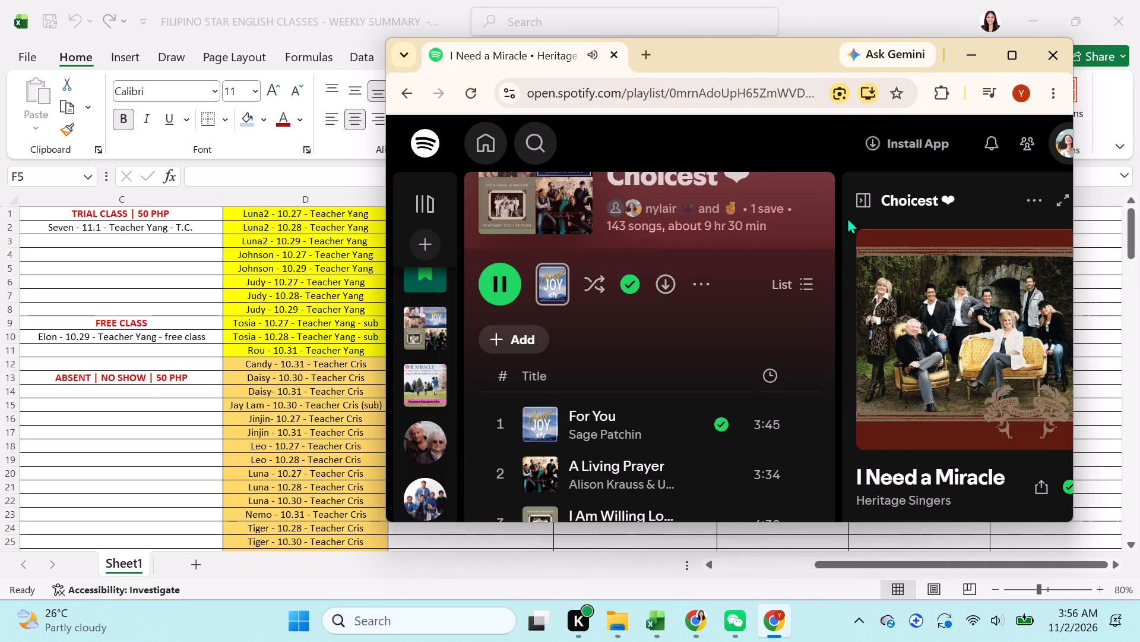
left_click_drag(733, 62, 552, 55)
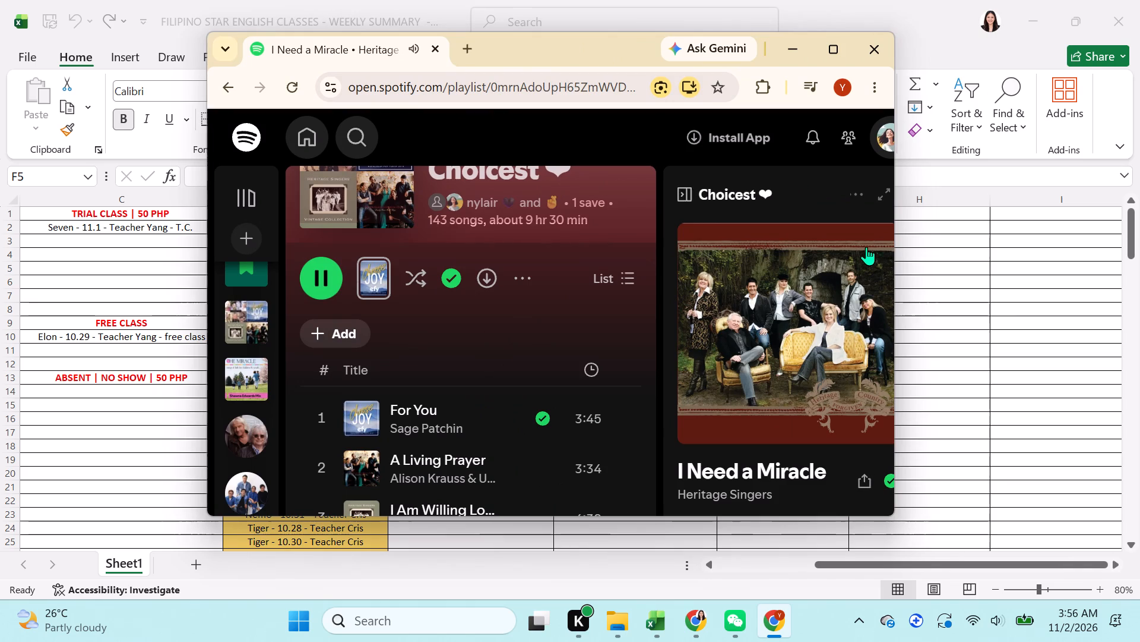
left_click_drag(897, 229, 981, 240)
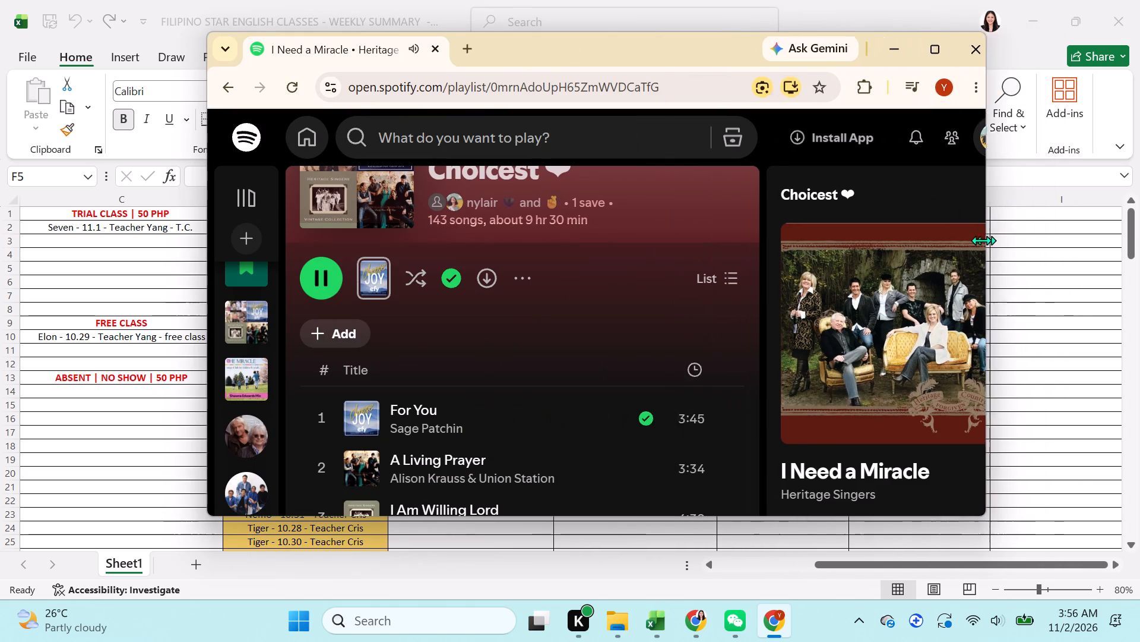
left_click_drag(981, 240, 996, 252)
left_click_drag(718, 44, 760, 43)
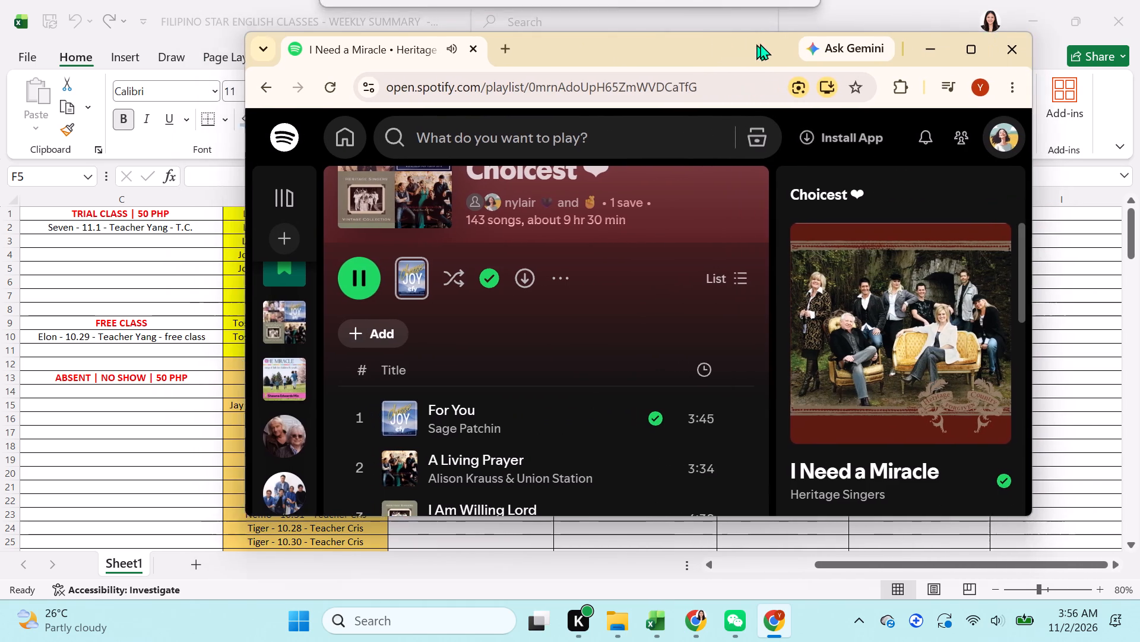
left_click_drag(760, 43, 844, 19)
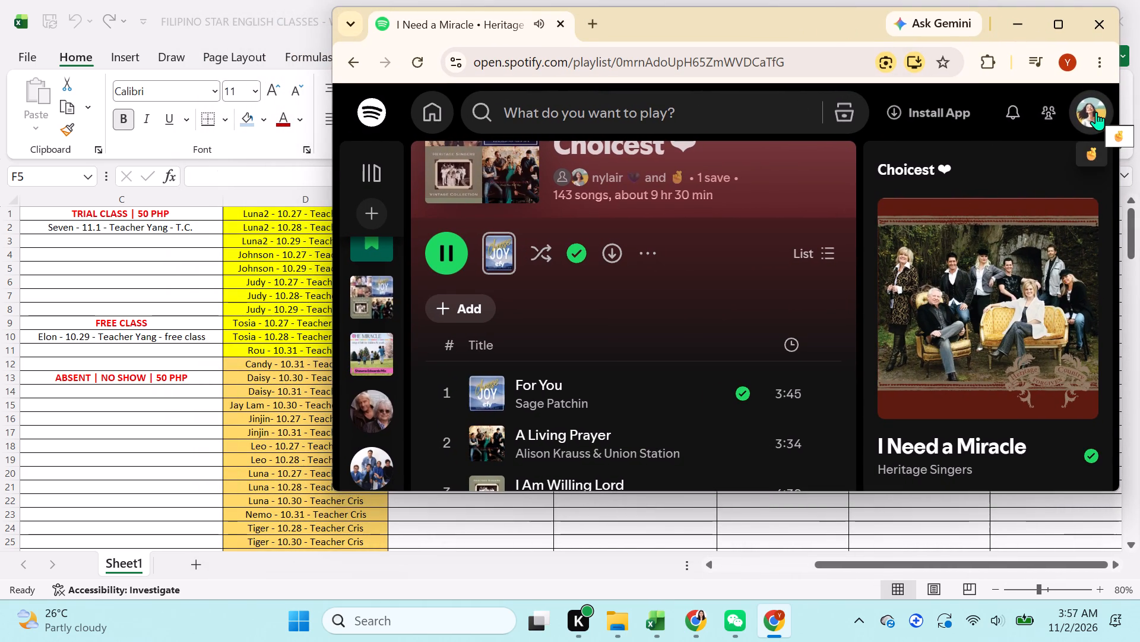
Look through the songs in the Choicest playlist.
scroll(738, 363, "down", 4)
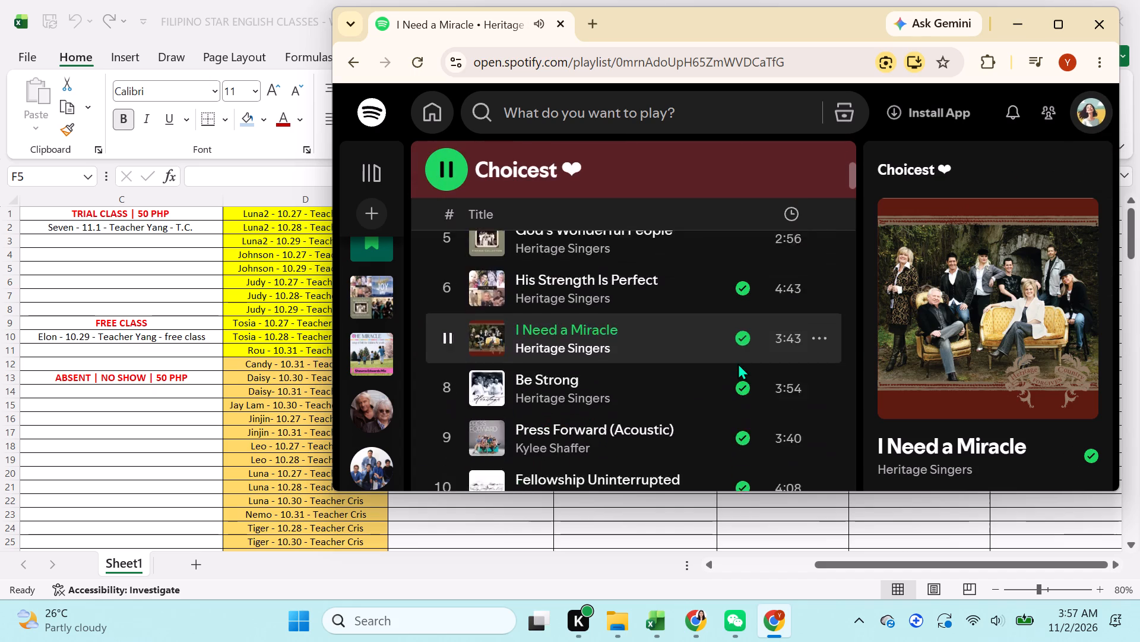
scroll(738, 363, "down", 1)
scroll(738, 363, "up", 5)
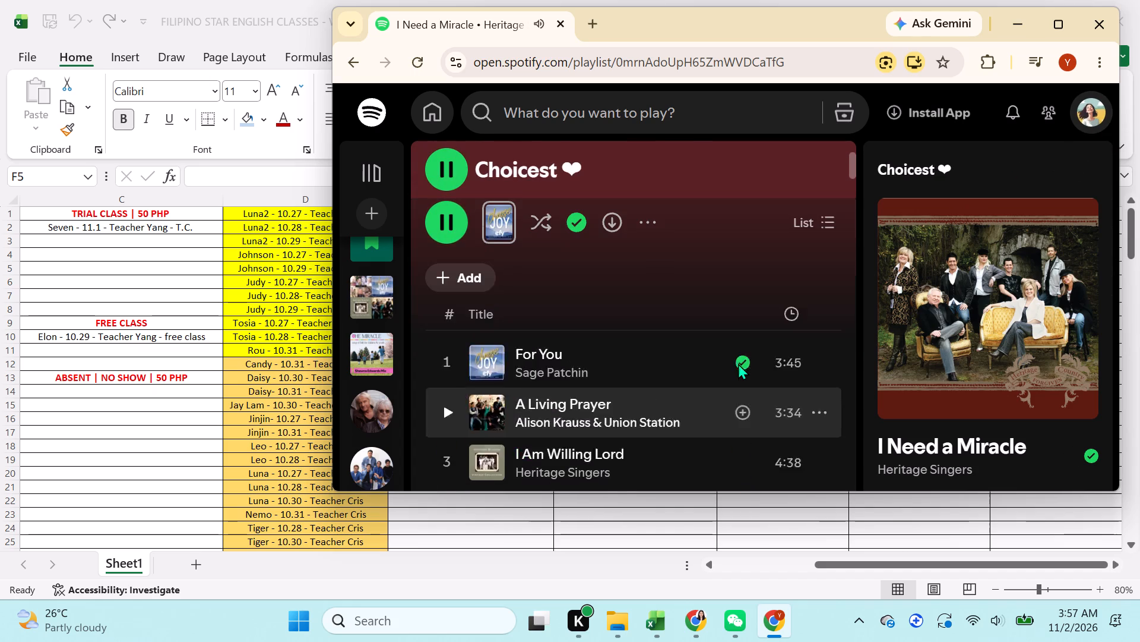
scroll(738, 363, "up", 3)
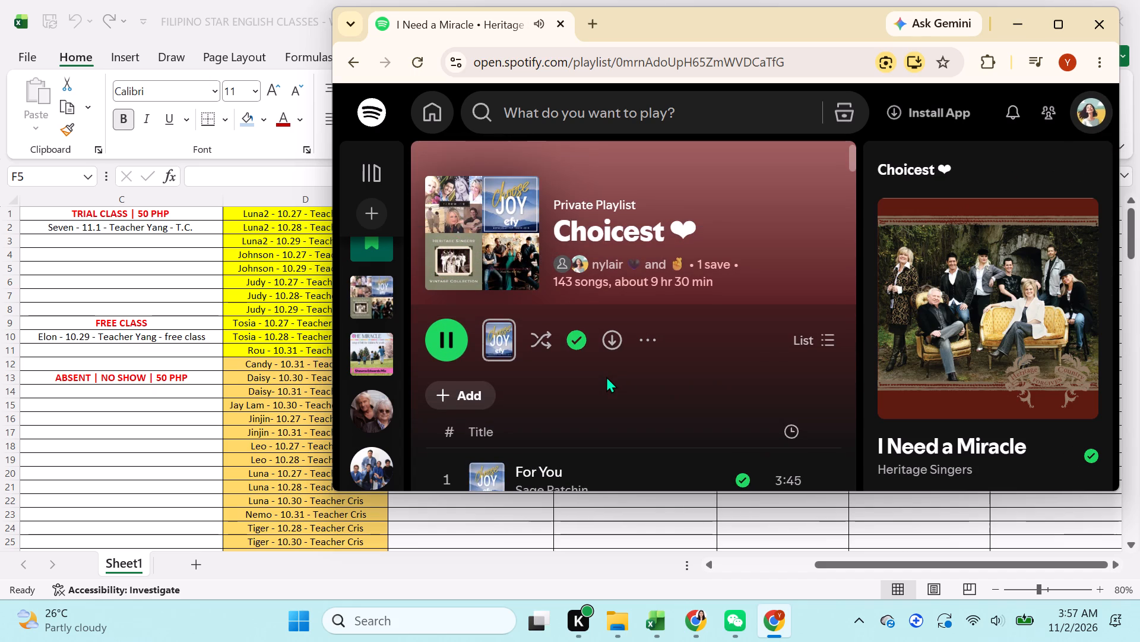
Switch back to the weekly summary workbook in Excel and look over the arranged class entries.
left_click(639, 547)
scroll(551, 424, "up", 3)
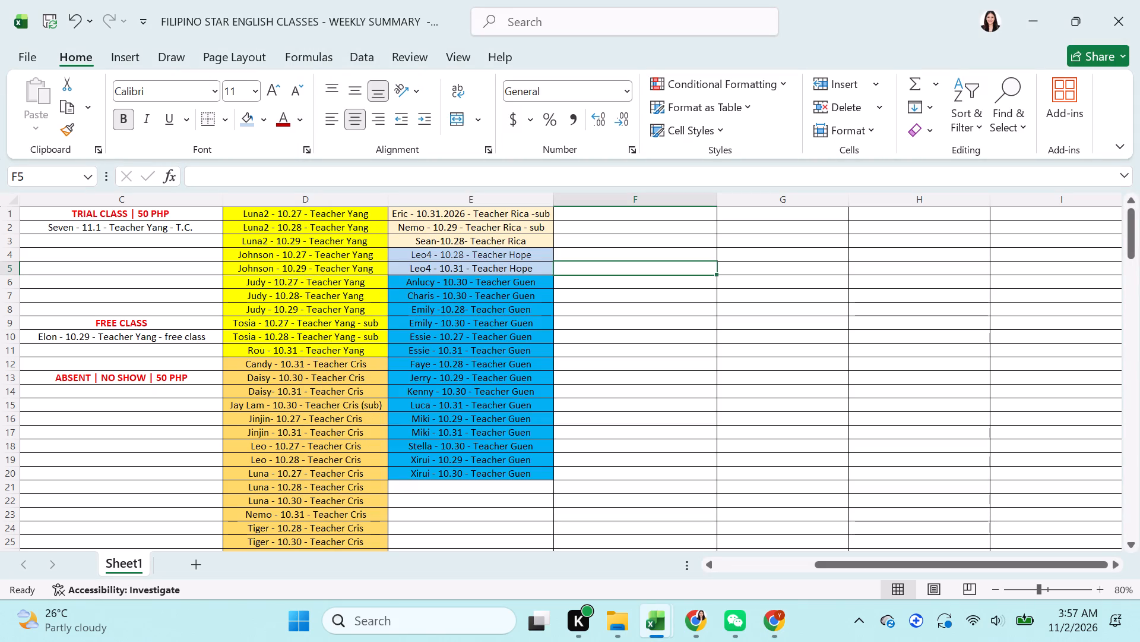
scroll(551, 424, "down", 4)
scroll(551, 424, "up", 5)
left_click(648, 353)
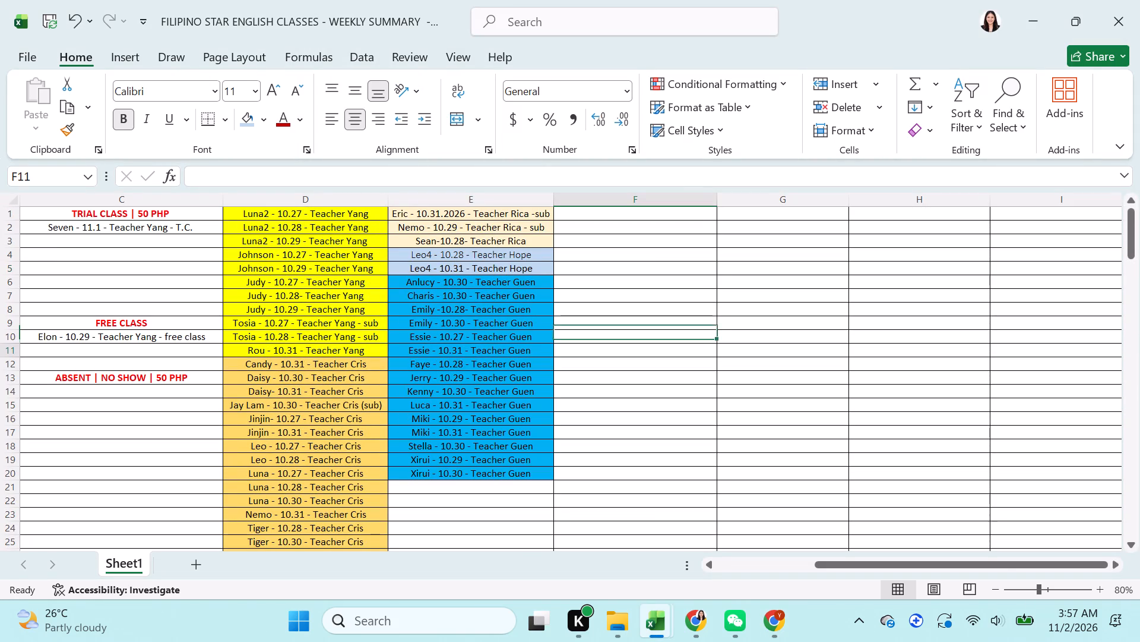
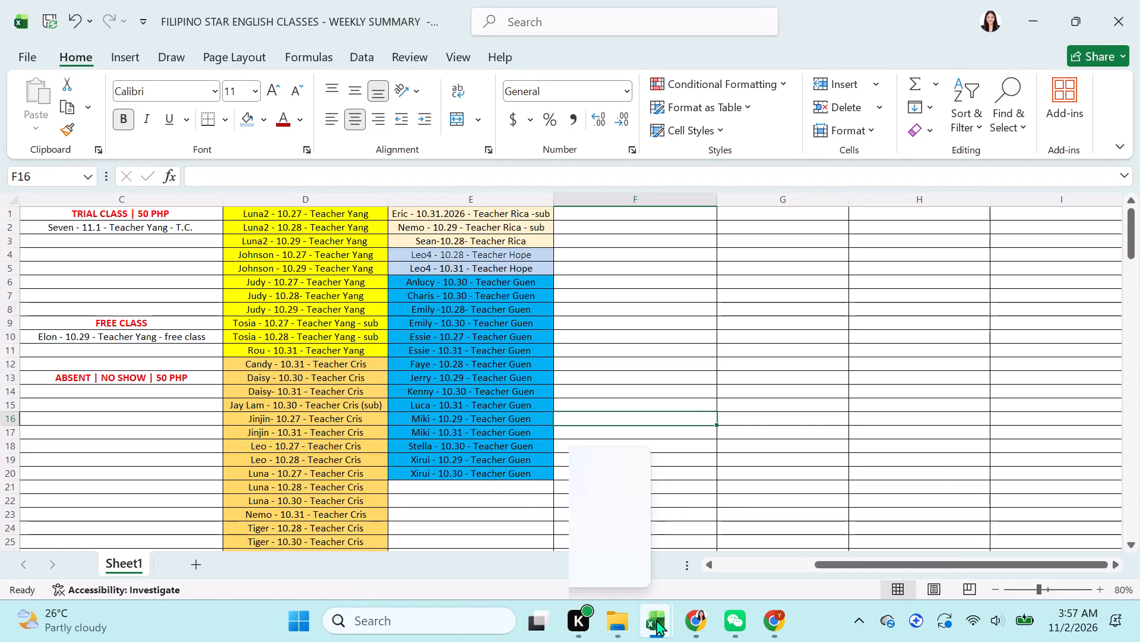
Cut Teacher Say's class entries from 10.27 through 11.1 in the daily checklist and paste them into the weekly summary from cell F1.
left_click(500, 547)
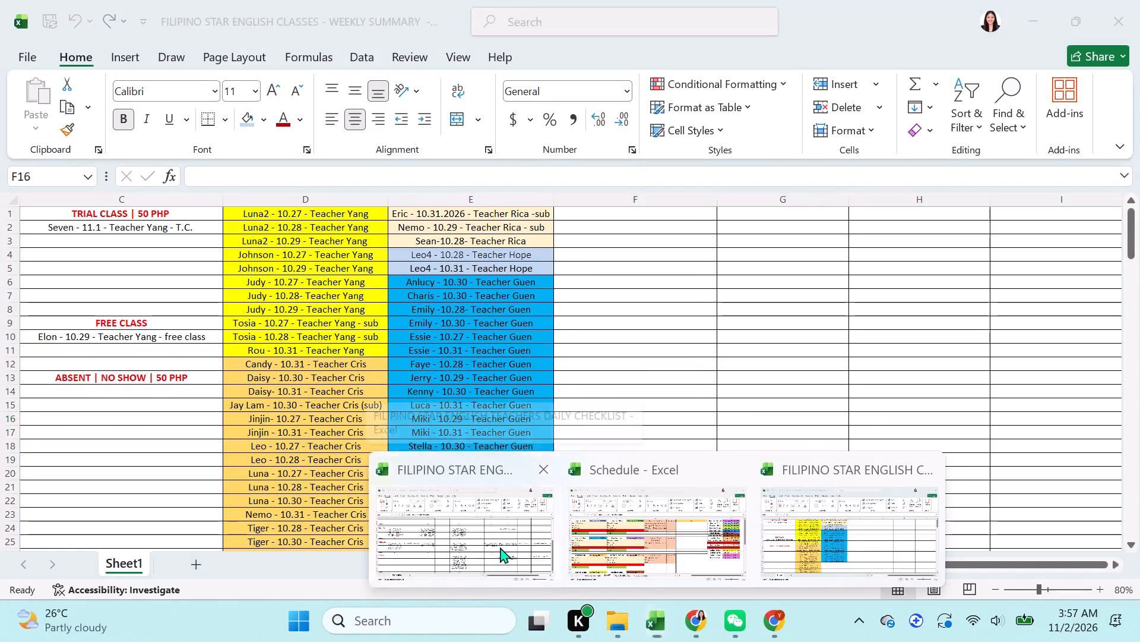
scroll(287, 391, "up", 3)
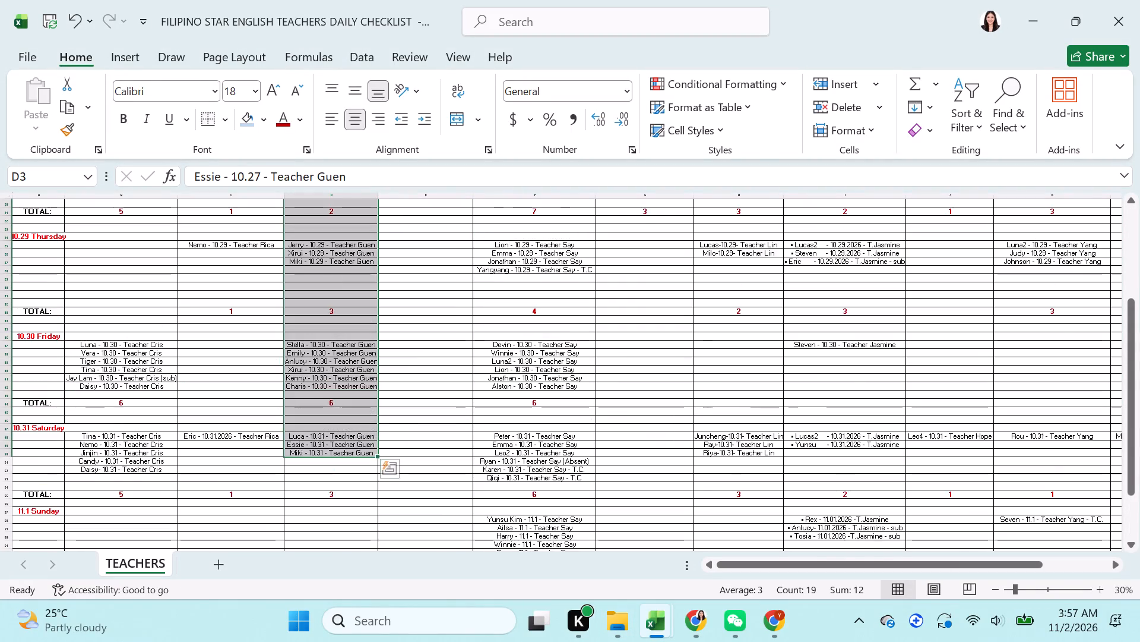
scroll(287, 391, "up", 9)
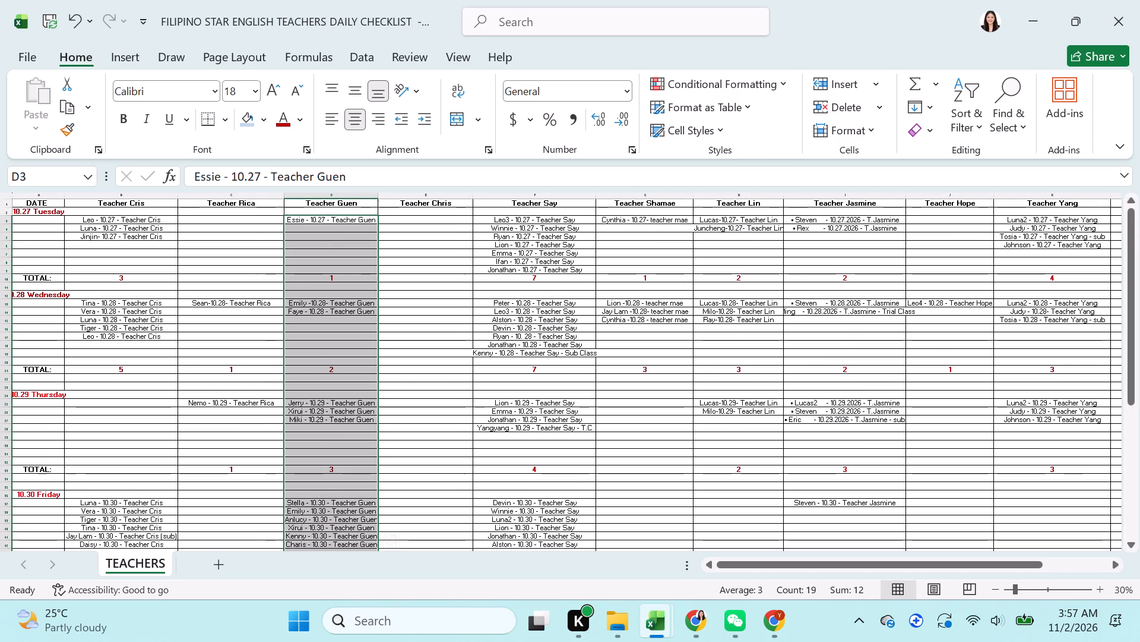
left_click_drag(509, 217, 517, 581)
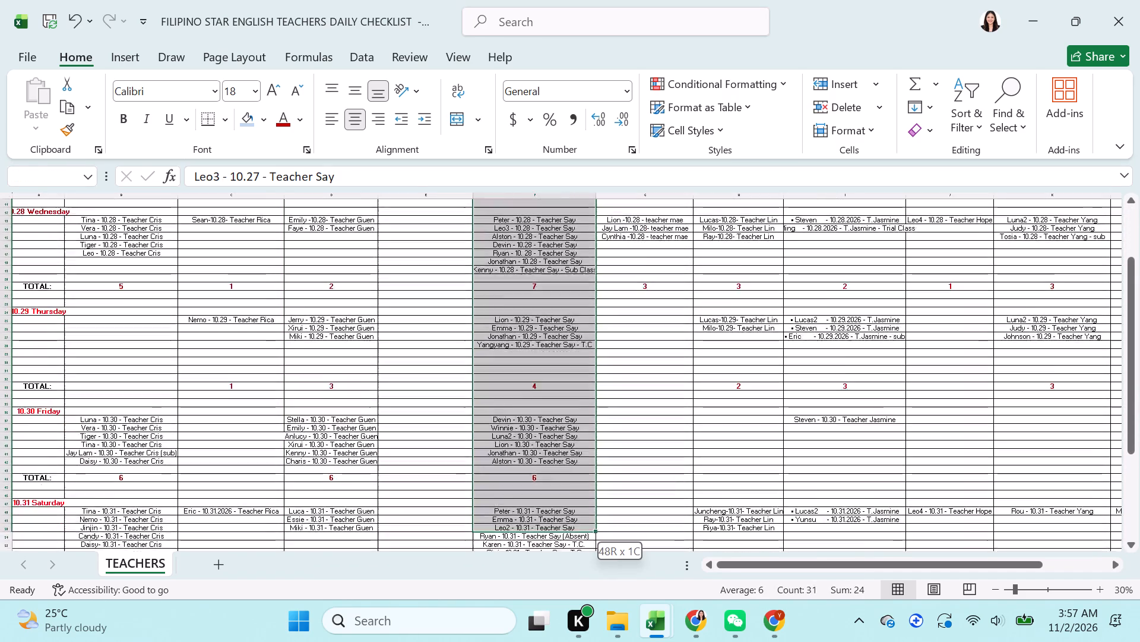
left_click_drag(517, 581, 525, 536)
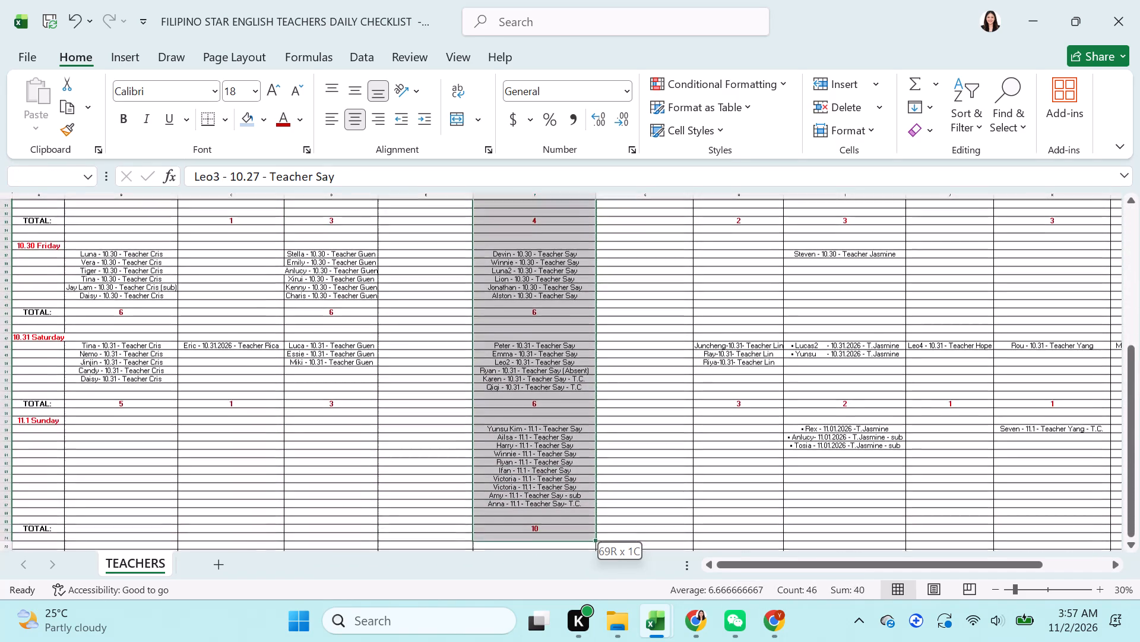
left_click_drag(525, 536, 525, 502)
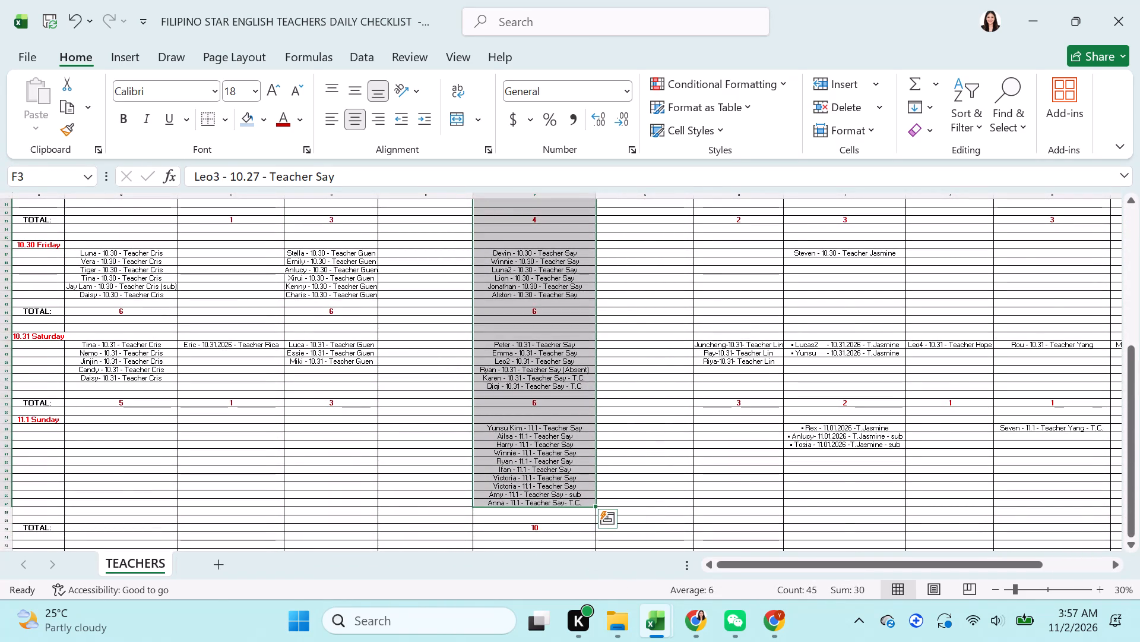
key("ctrl+x")
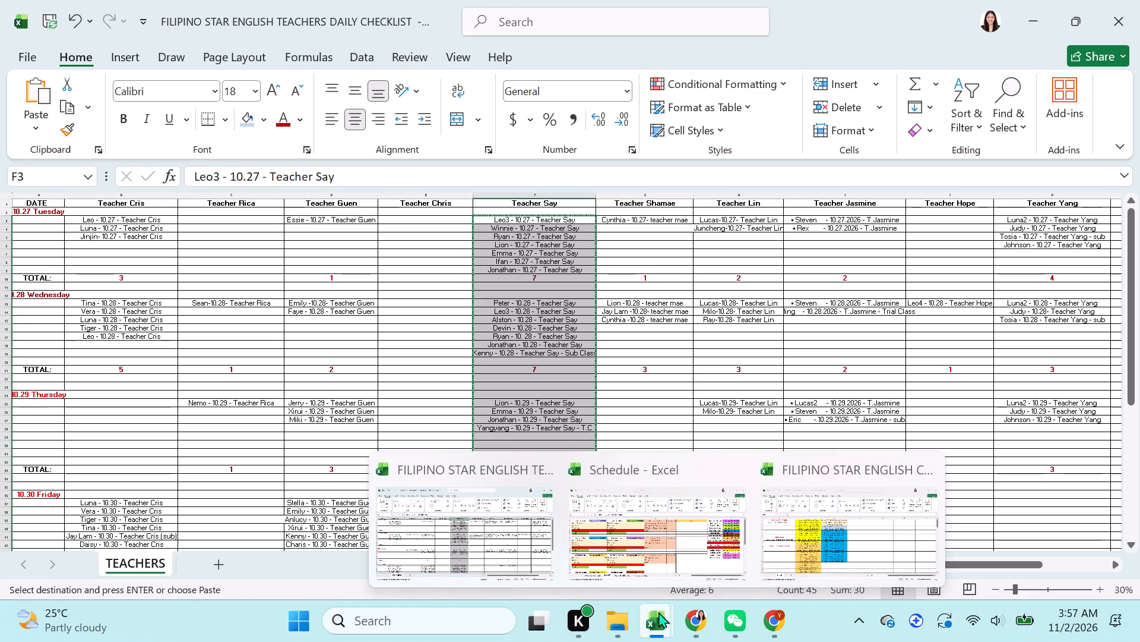
left_click(812, 553)
scroll(604, 298, "up", 4)
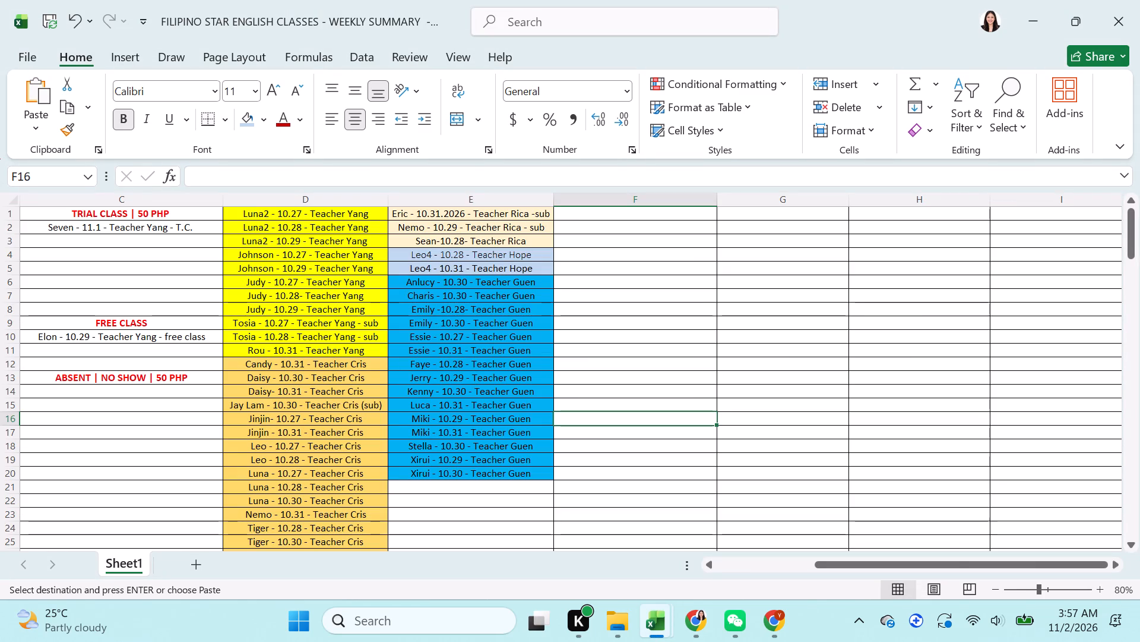
left_click(617, 215)
key("ctrl+v")
Reduce the font size of the pasted Teacher Say entries to 11.
scroll(617, 215, "up", 1)
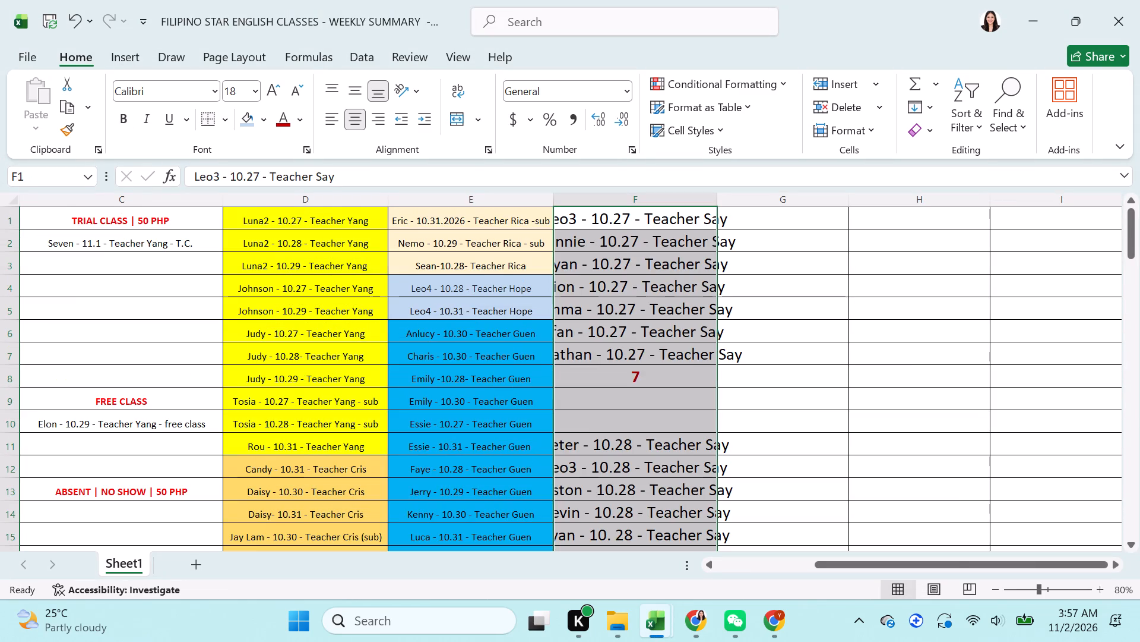
scroll(617, 215, "up", 2)
triple_click(293, 87)
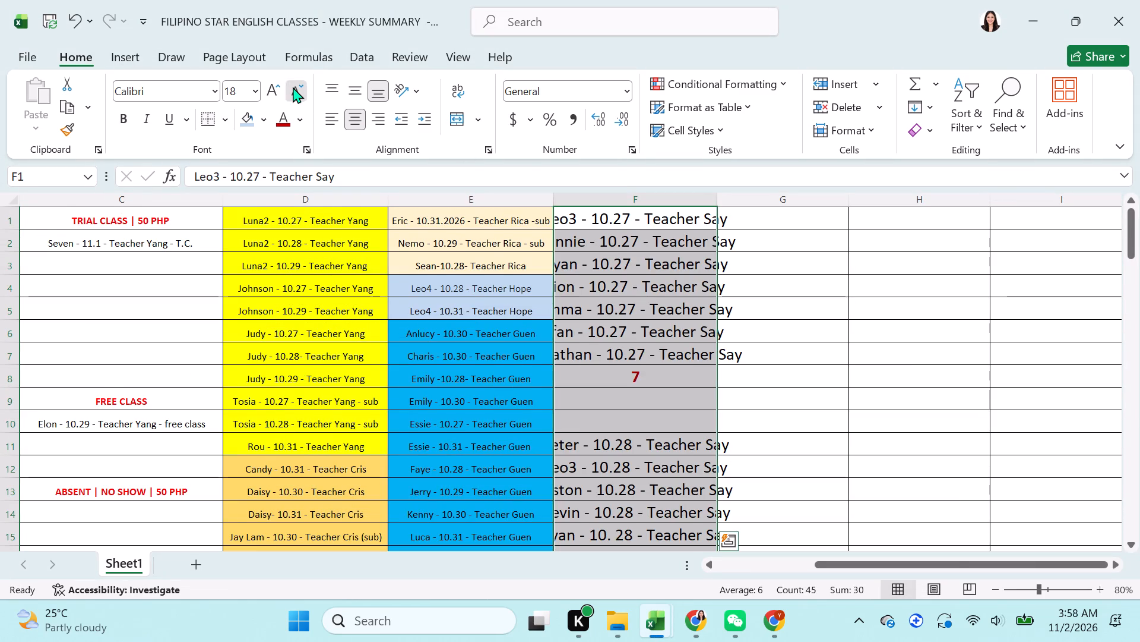
left_click(293, 87)
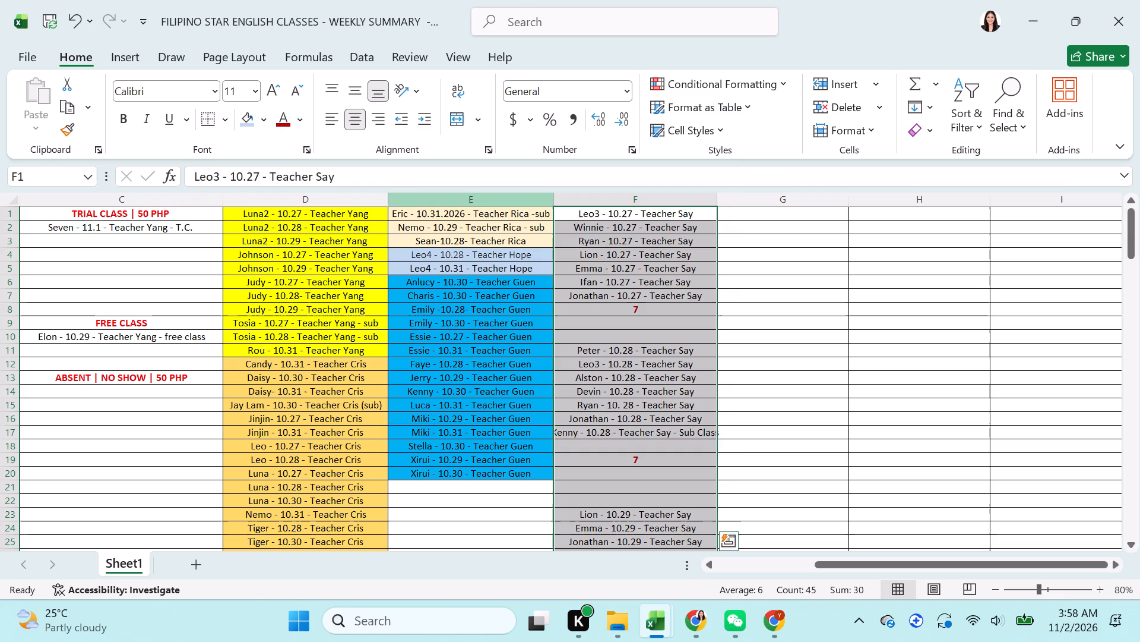
Delete the total and blank cells F8:F10 between the 10.27 and 10.28 entries, shifting cells up.
left_click(641, 322)
left_click_drag(648, 304, 648, 331)
right_click(635, 319)
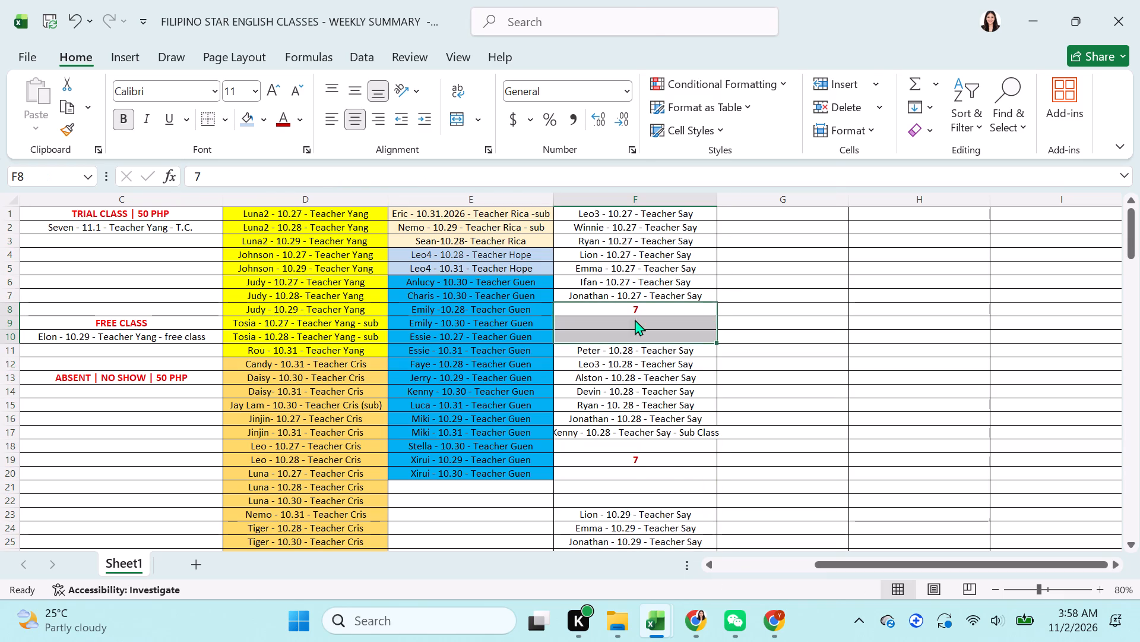
left_click(698, 295)
left_click(666, 311)
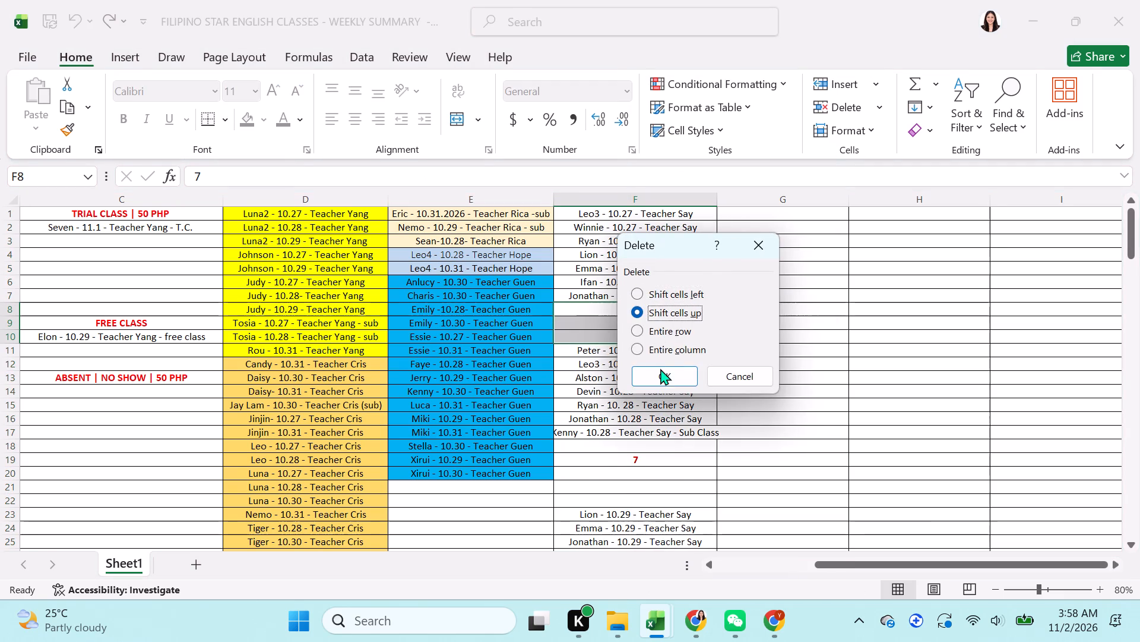
left_click(660, 373)
Delete the total and blank cells F15:F19 between the 10.28 and 10.29 entries, shifting cells up.
left_click_drag(598, 403, 599, 448)
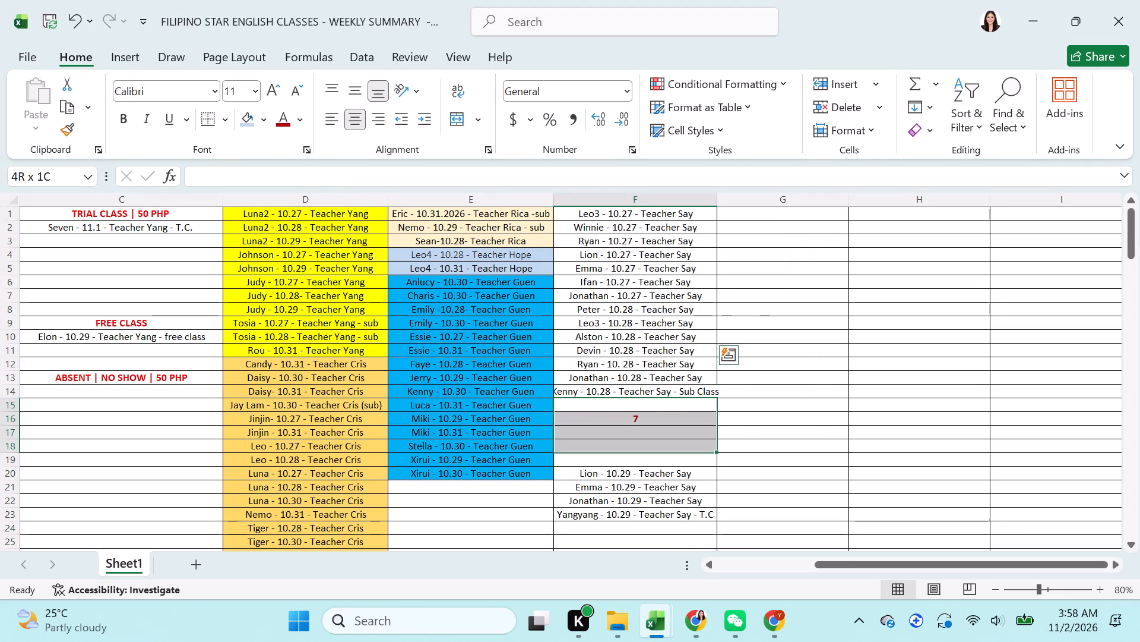
left_click_drag(599, 448, 600, 457)
right_click(600, 429)
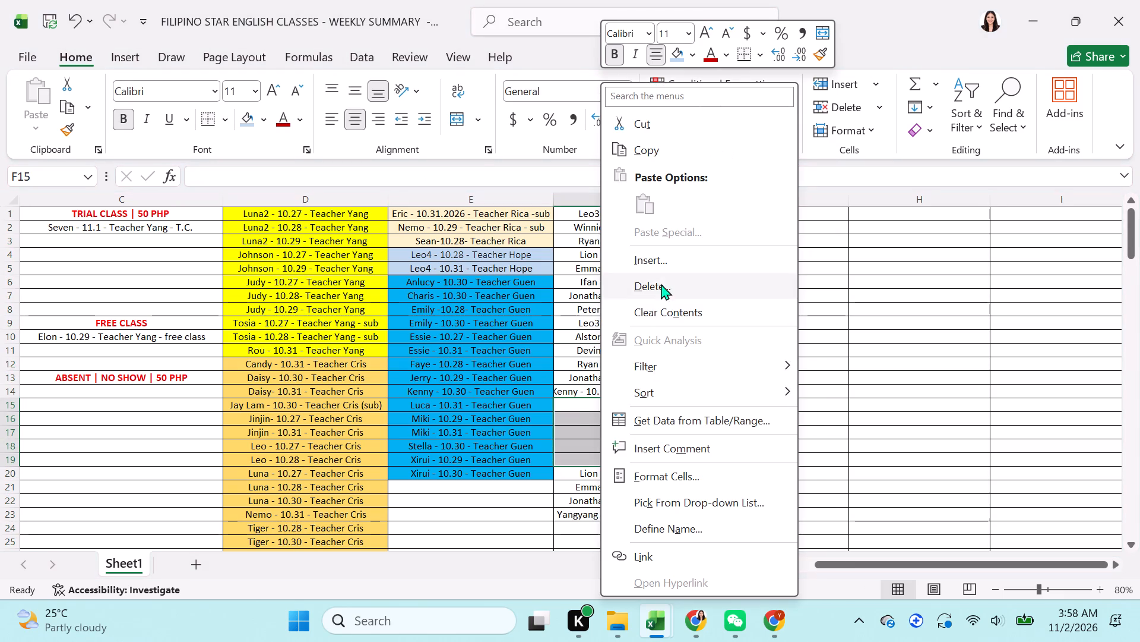
left_click(661, 284)
left_click(649, 298)
left_click(641, 363)
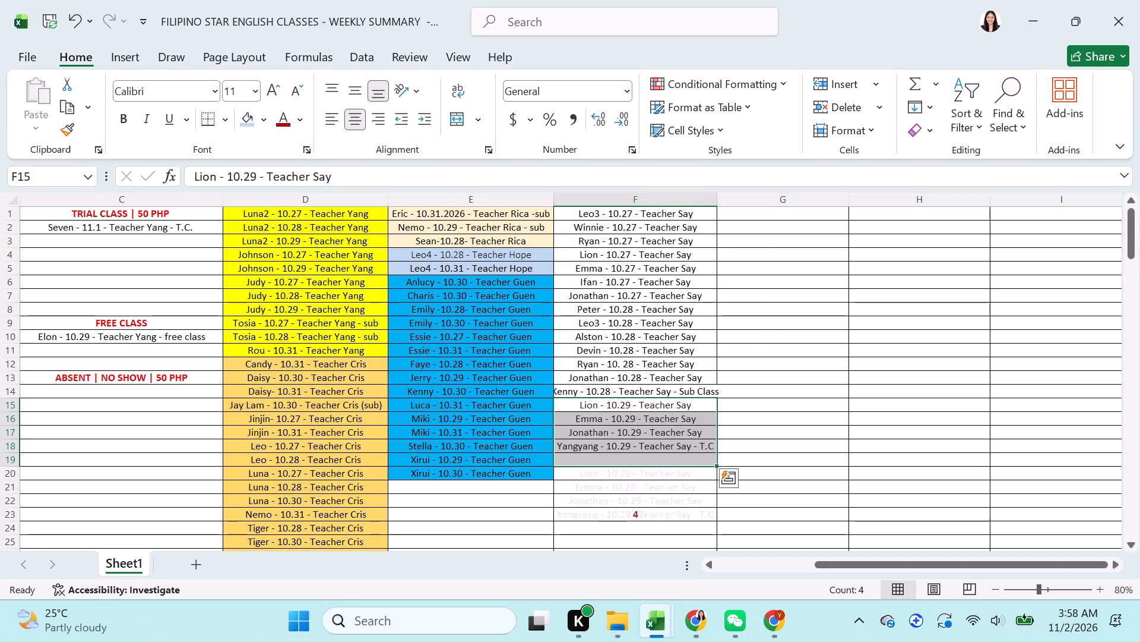
Delete the total and blank cells F19:F26 between the 10.29 and 10.30 entries, shifting cells up.
scroll(626, 416, "down", 3)
left_click_drag(641, 354, 641, 366)
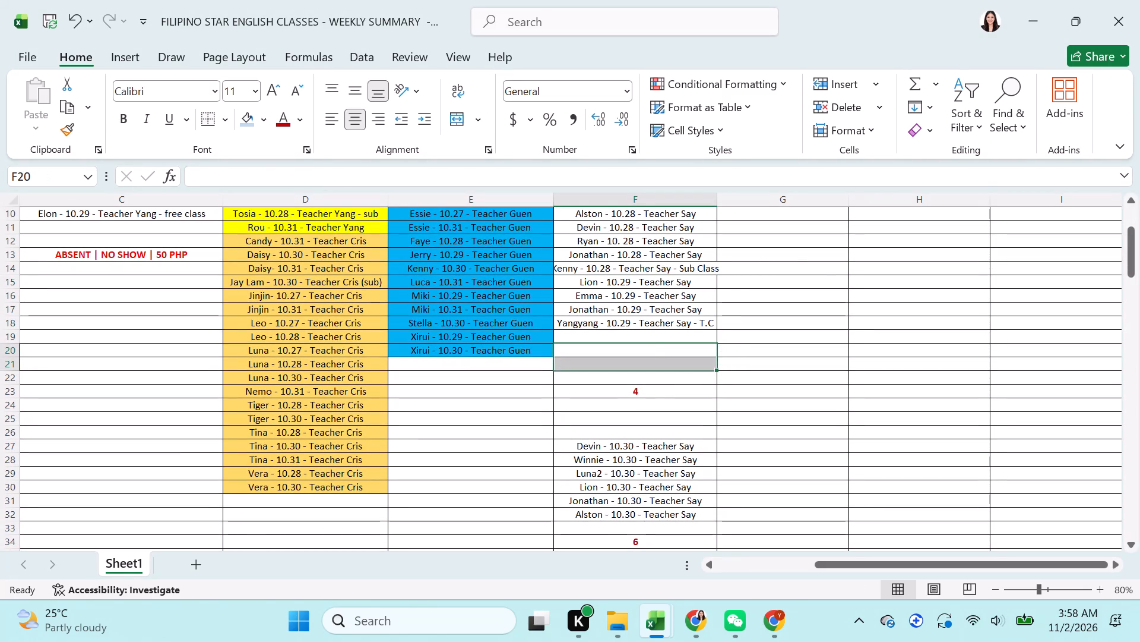
left_click(648, 341)
left_click_drag(648, 336, 648, 432)
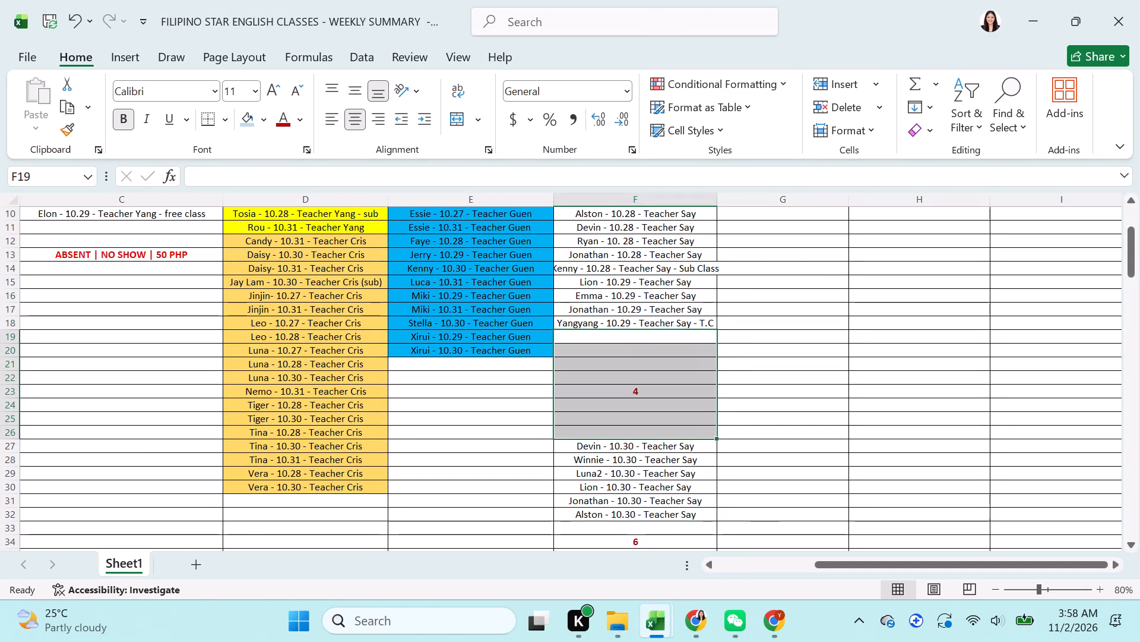
right_click(644, 384)
left_click(702, 289)
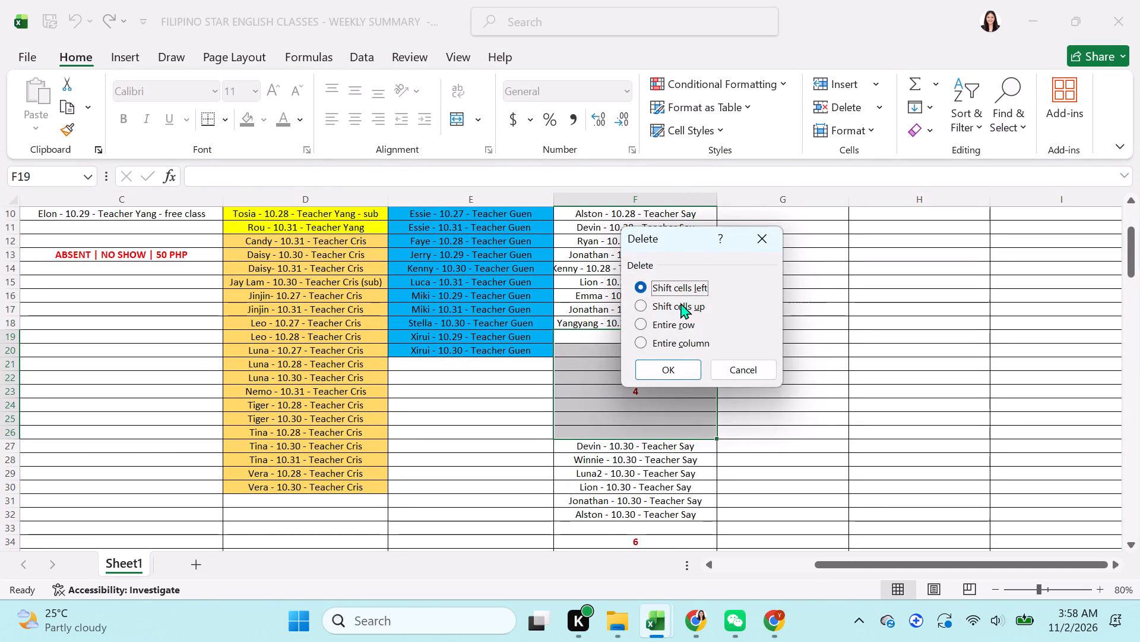
left_click(680, 303)
left_click(667, 367)
Delete the total and blank cells F25:F29 between the 10.30 and 10.31 entries, shifting cells up.
scroll(665, 371, "down", 2)
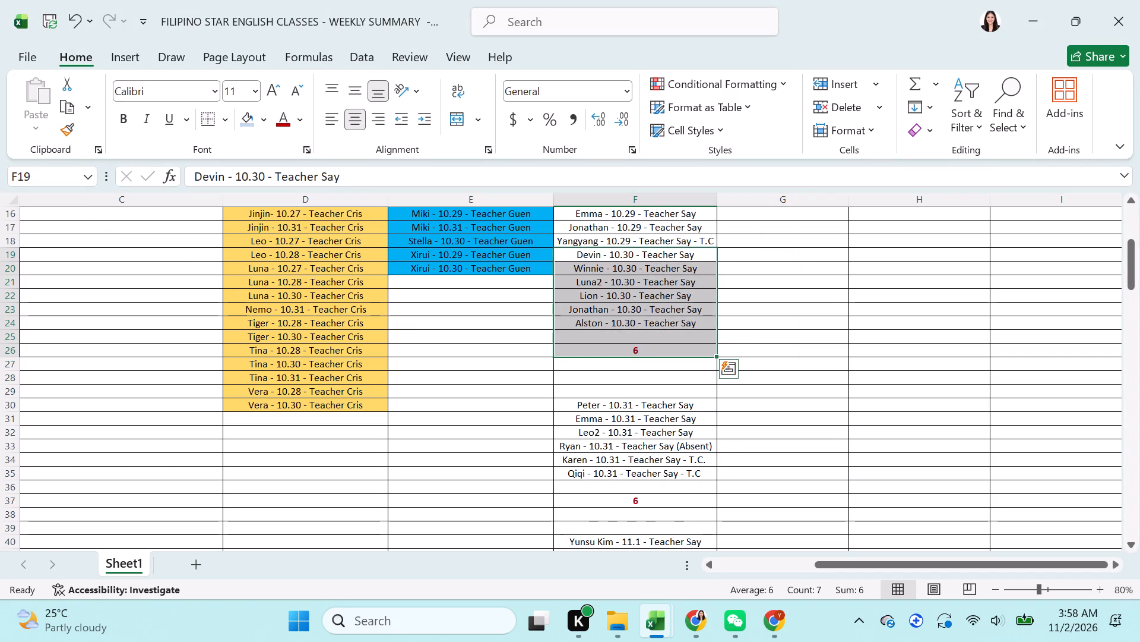
left_click_drag(665, 335, 665, 388)
right_click(623, 354)
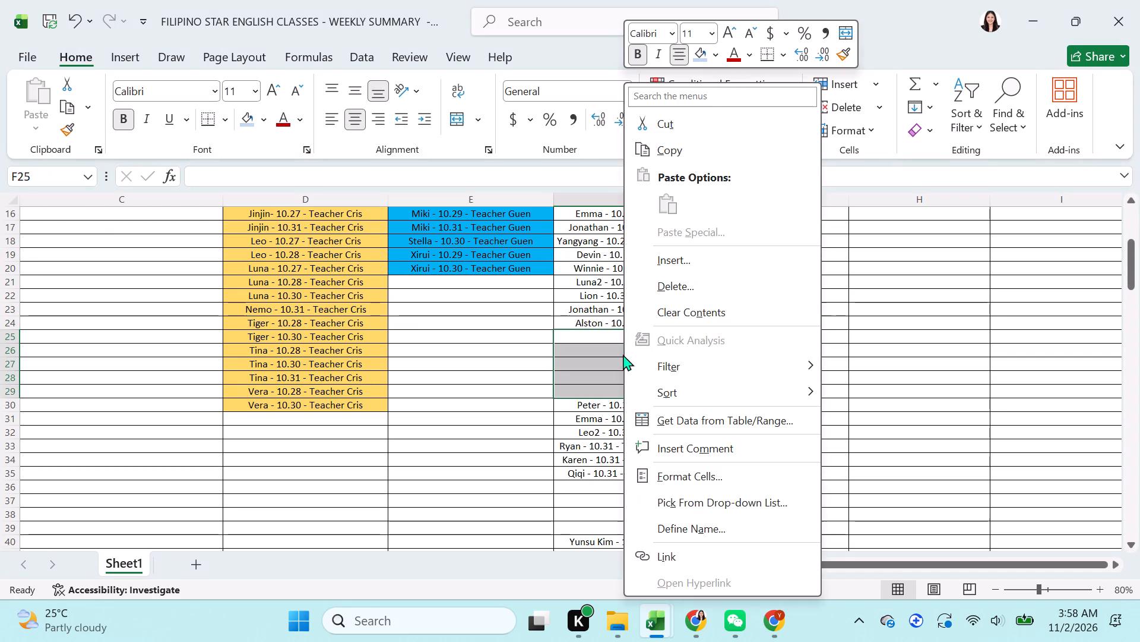
left_click(680, 286)
left_click(657, 304)
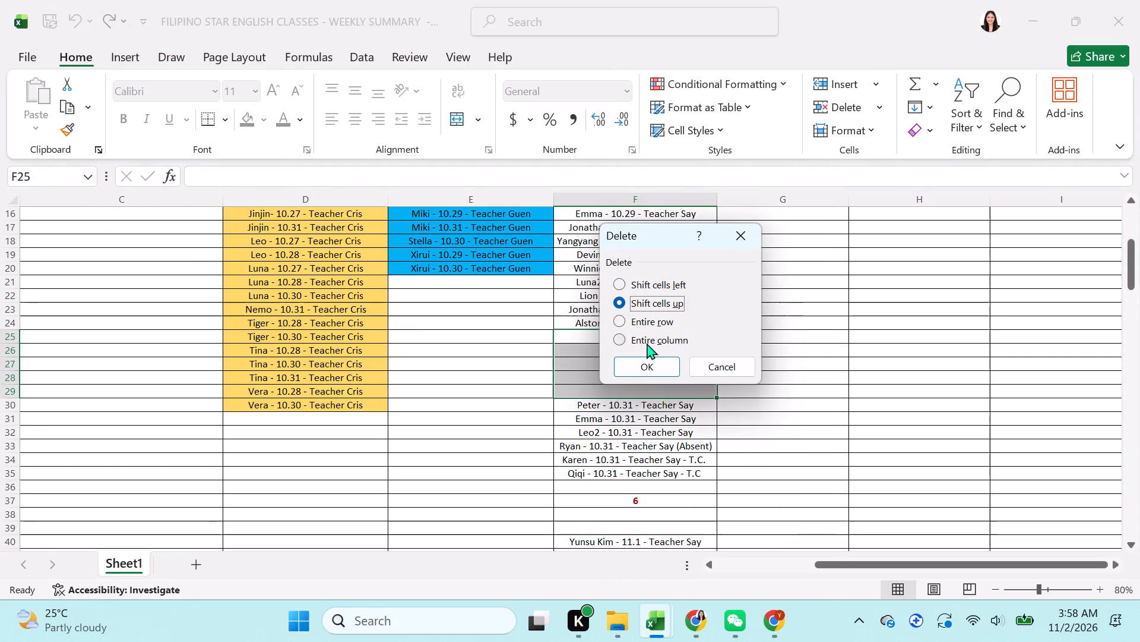
left_click(645, 364)
Delete the total and blank cells F31:F34 between the 10.31 and 11.1 entries, shifting cells up.
scroll(645, 364, "down", 2)
left_click_drag(645, 336, 645, 364)
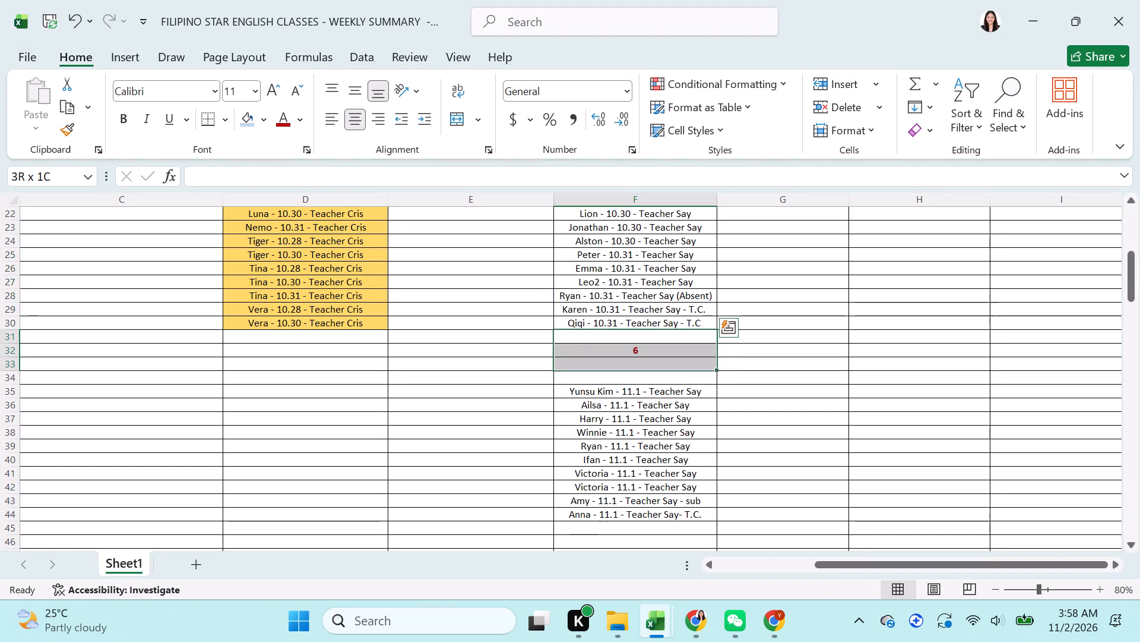
left_click_drag(645, 364, 645, 377)
right_click(645, 350)
left_click(689, 291)
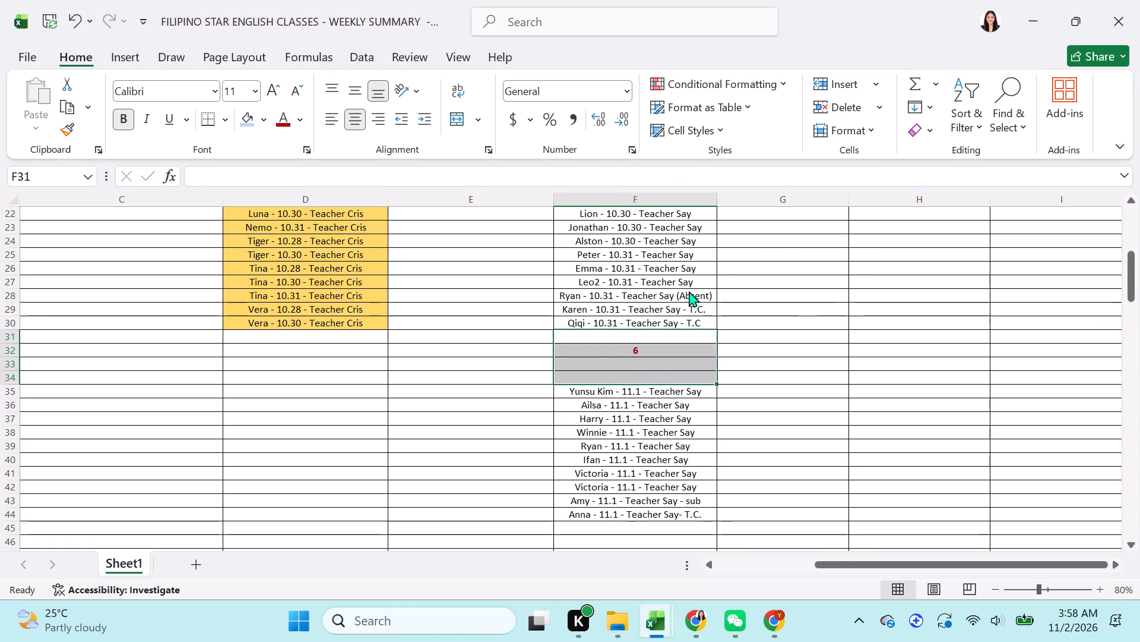
left_click(665, 310)
left_click(660, 370)
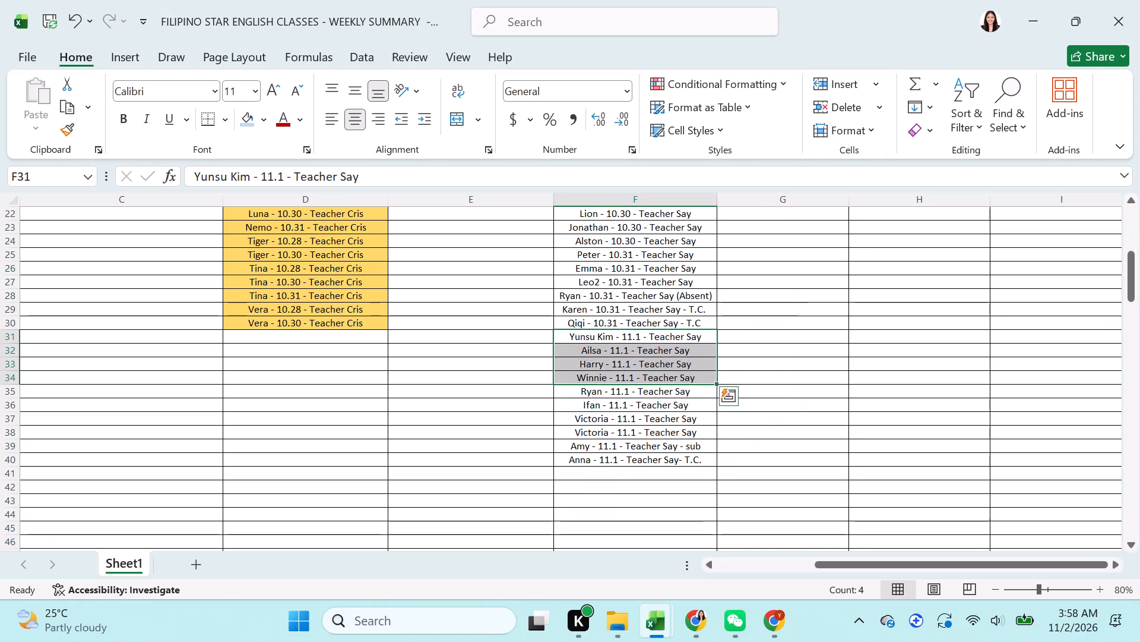
scroll(622, 432, "up", 8)
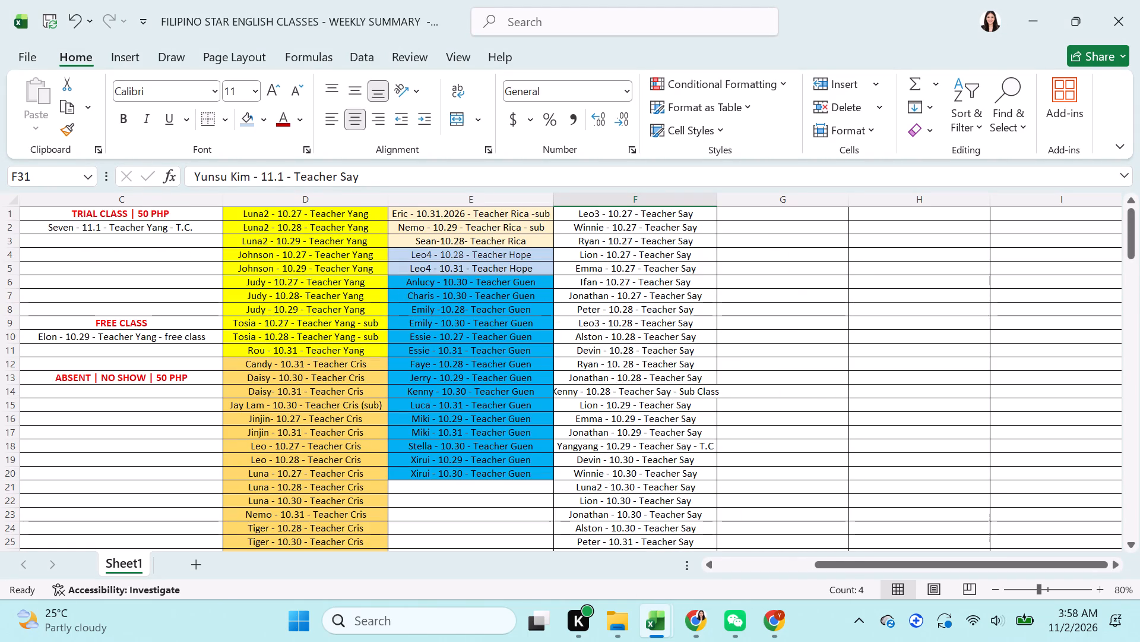
scroll(650, 286, "up", 4)
Launch WhatsApp from the list of installed apps.
left_click(296, 617)
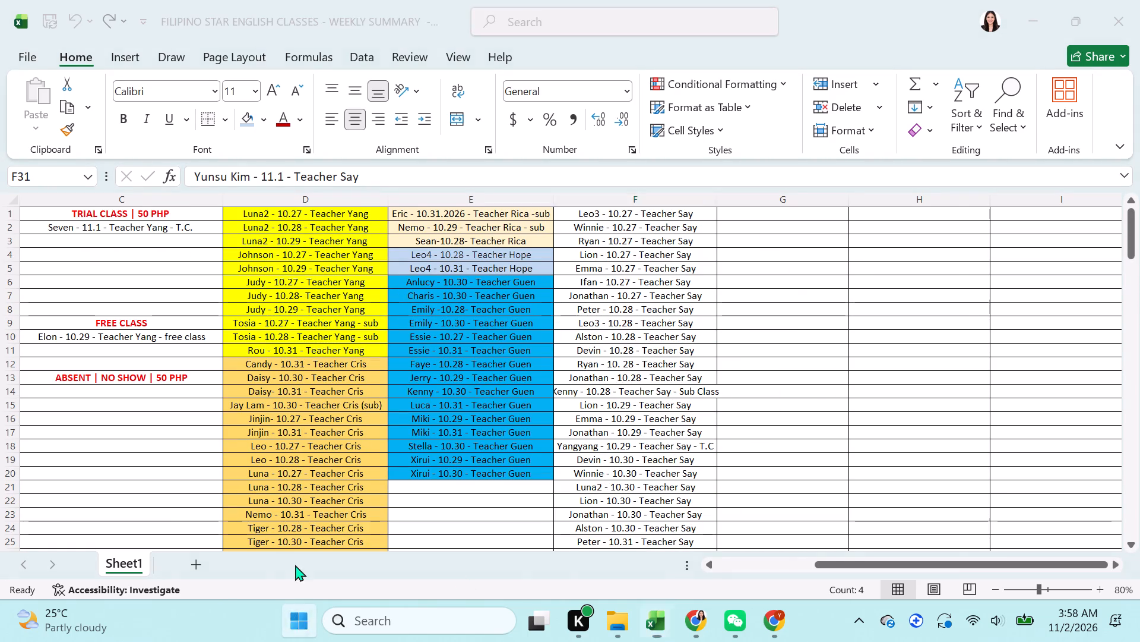
scroll(258, 383, "down", 20)
scroll(258, 383, "down", 12)
scroll(395, 401, "down", 7)
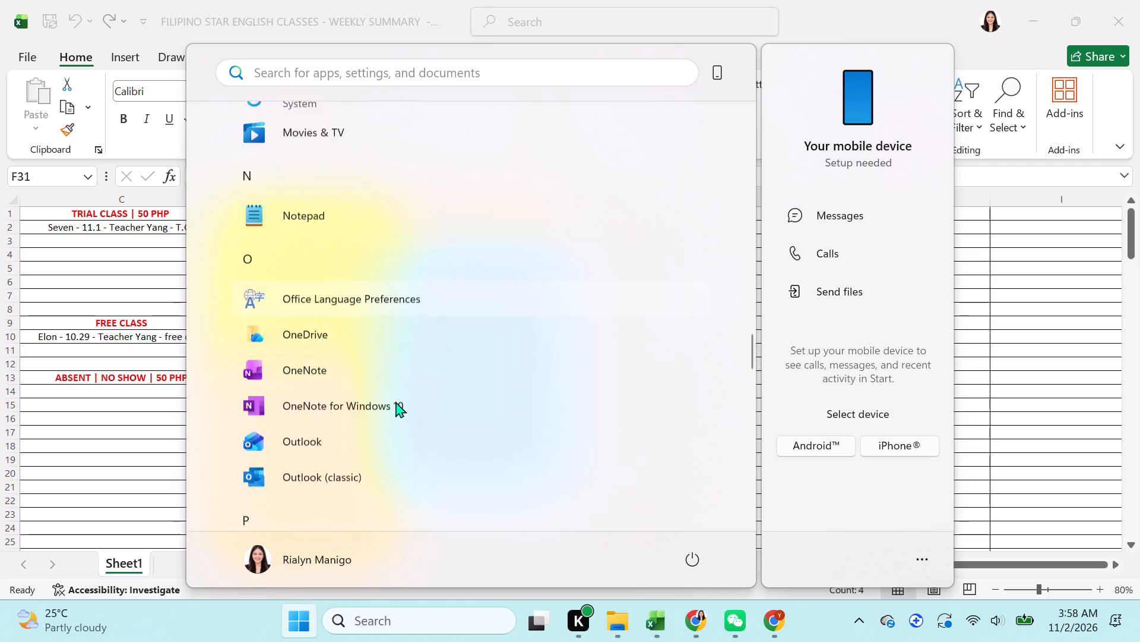
scroll(395, 401, "down", 19)
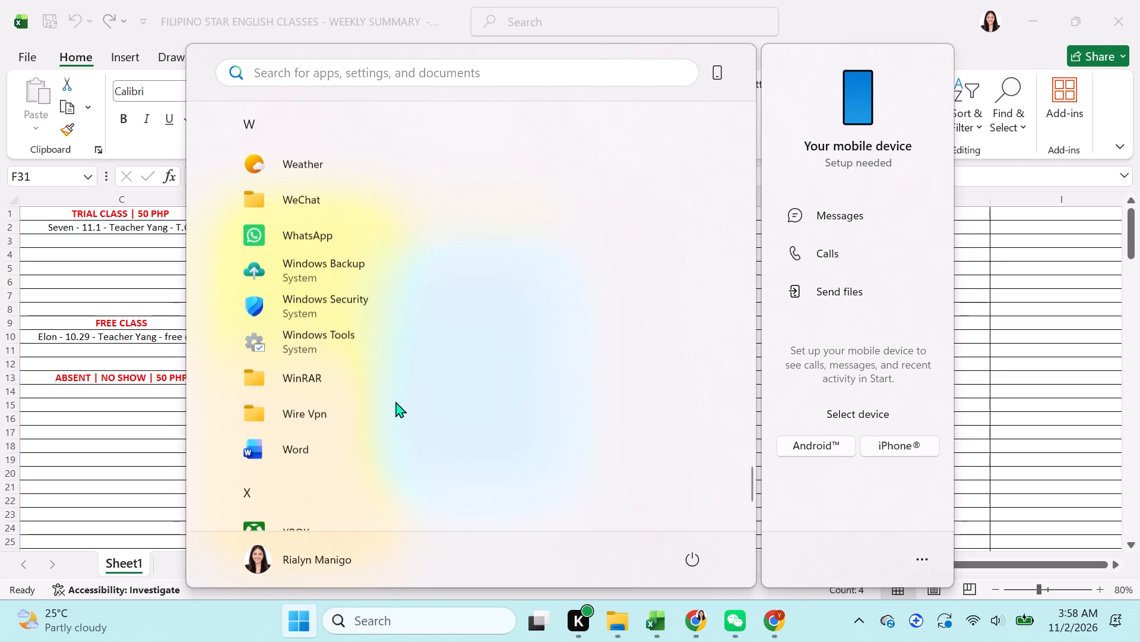
scroll(395, 401, "down", 1)
left_click(355, 171)
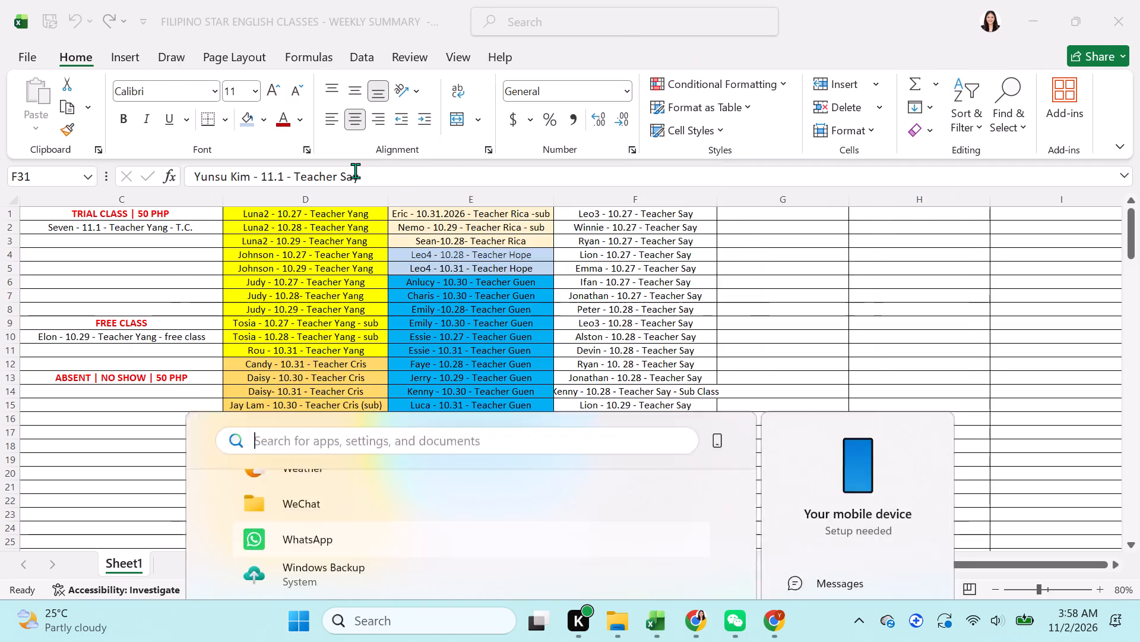
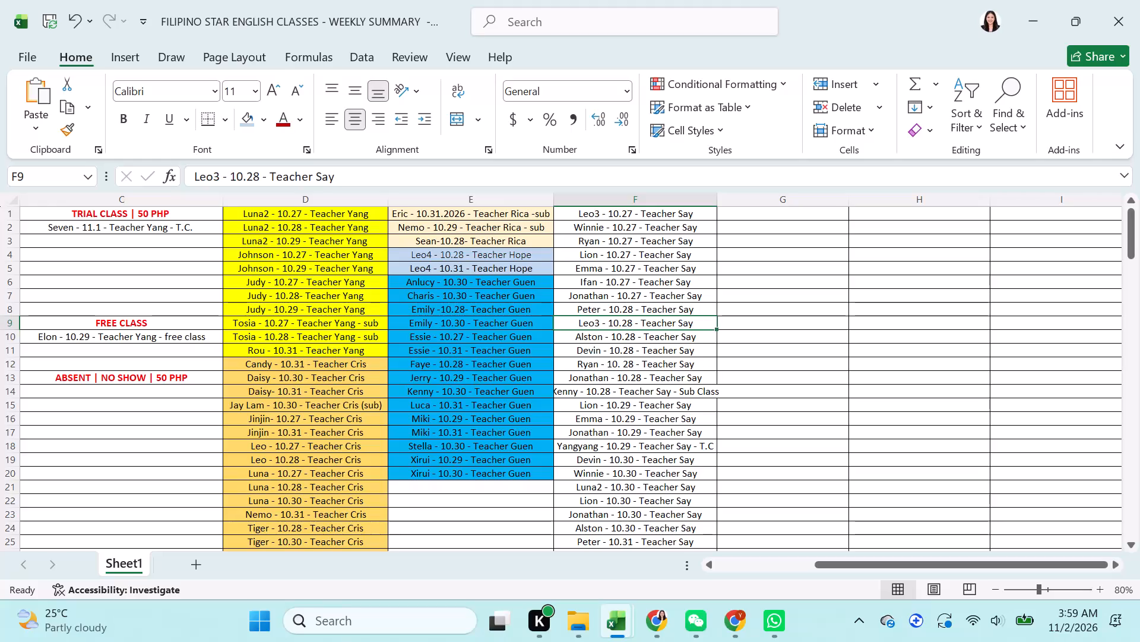
Widen column F so the longest Teacher Say entry fits within its cell.
left_click_drag(718, 197, 722, 199)
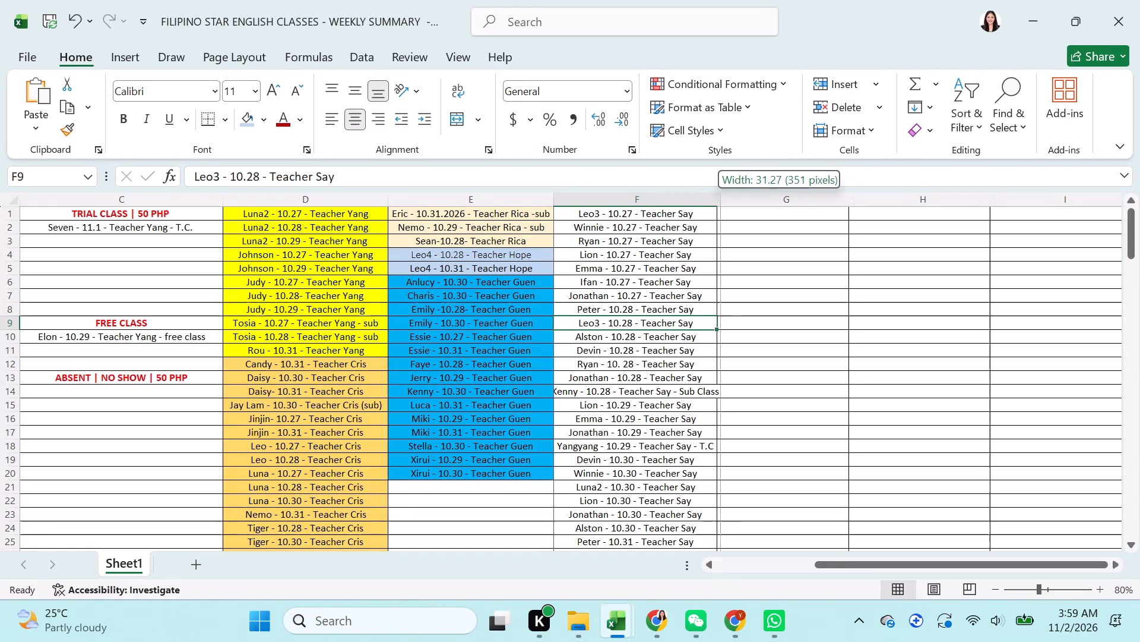
left_click_drag(722, 199, 726, 199)
left_click(728, 394)
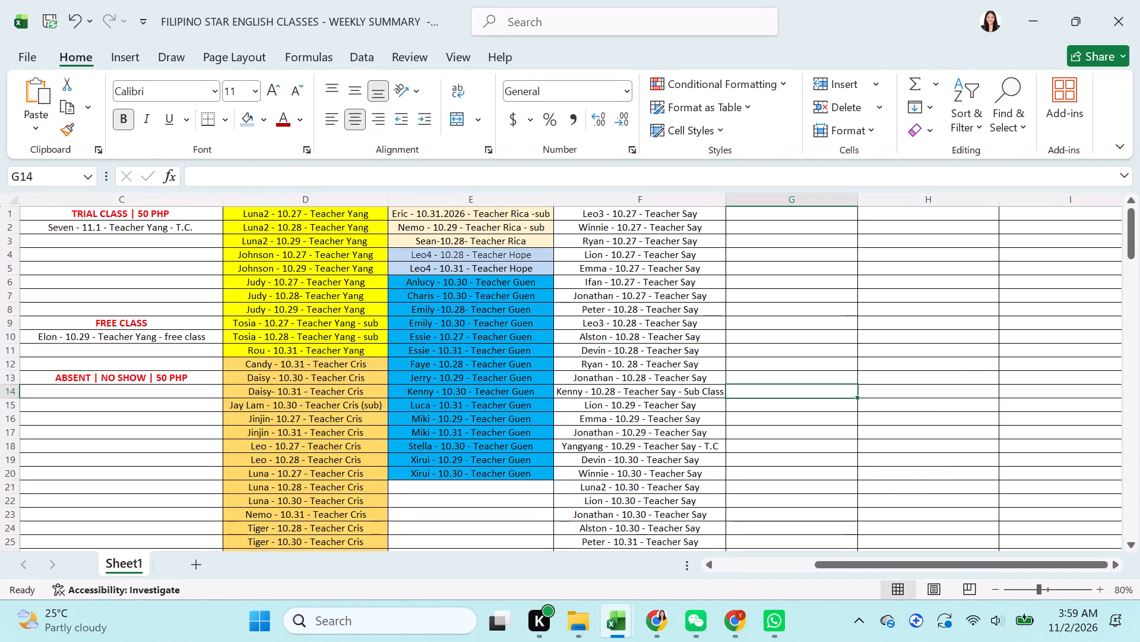
Fill all Teacher Say entries in F1:F40 with light green.
left_click_drag(589, 216, 613, 564)
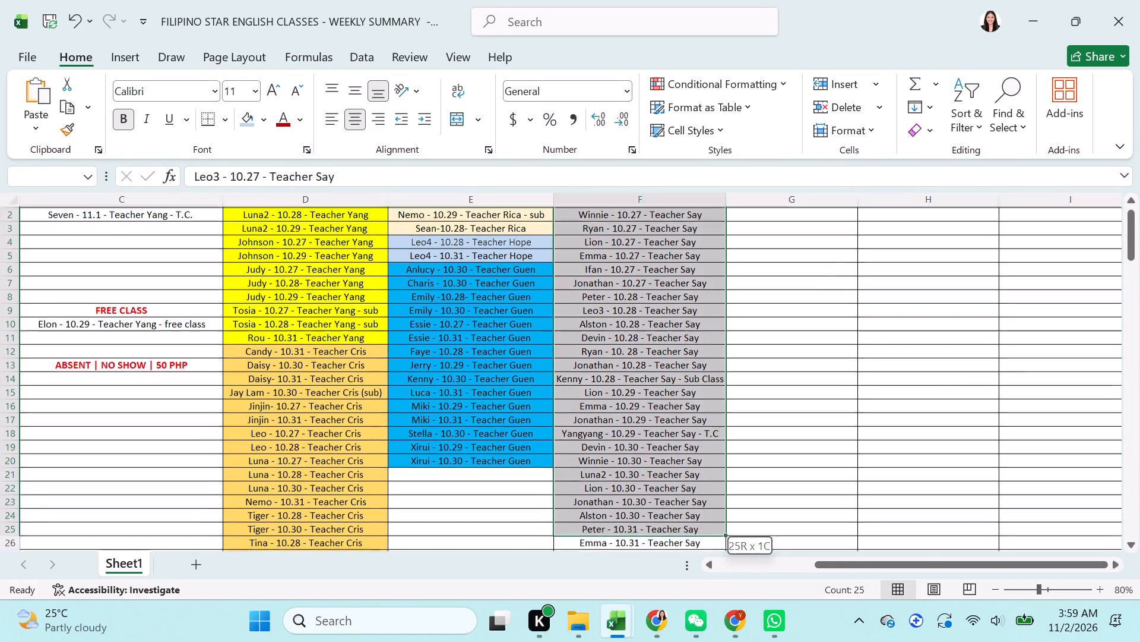
left_click_drag(613, 564, 622, 526)
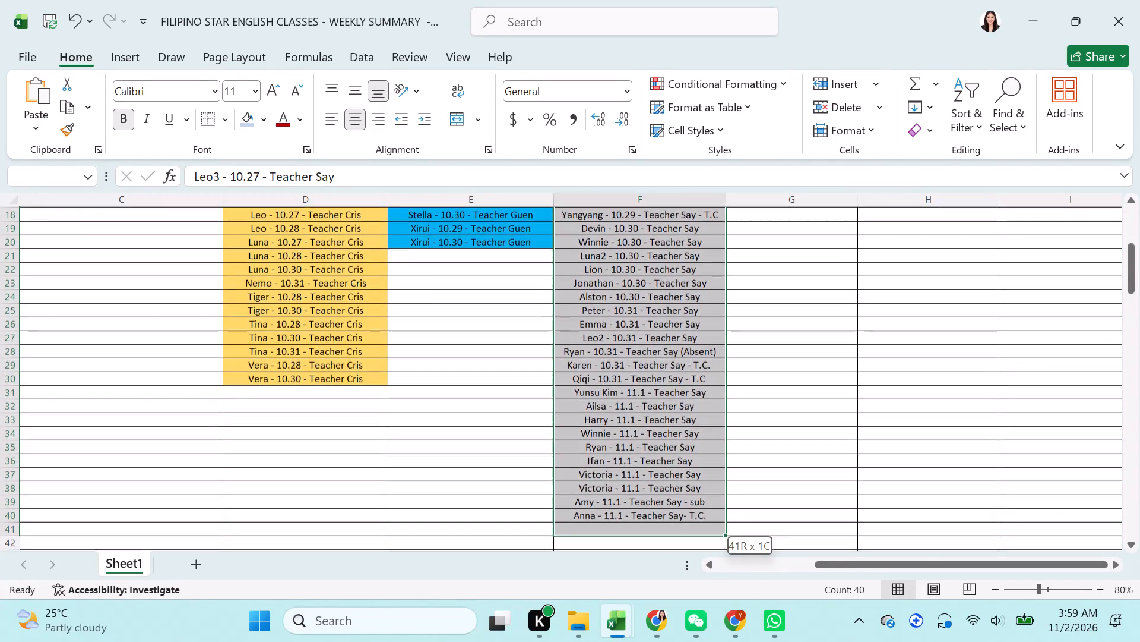
left_click_drag(622, 526, 622, 511)
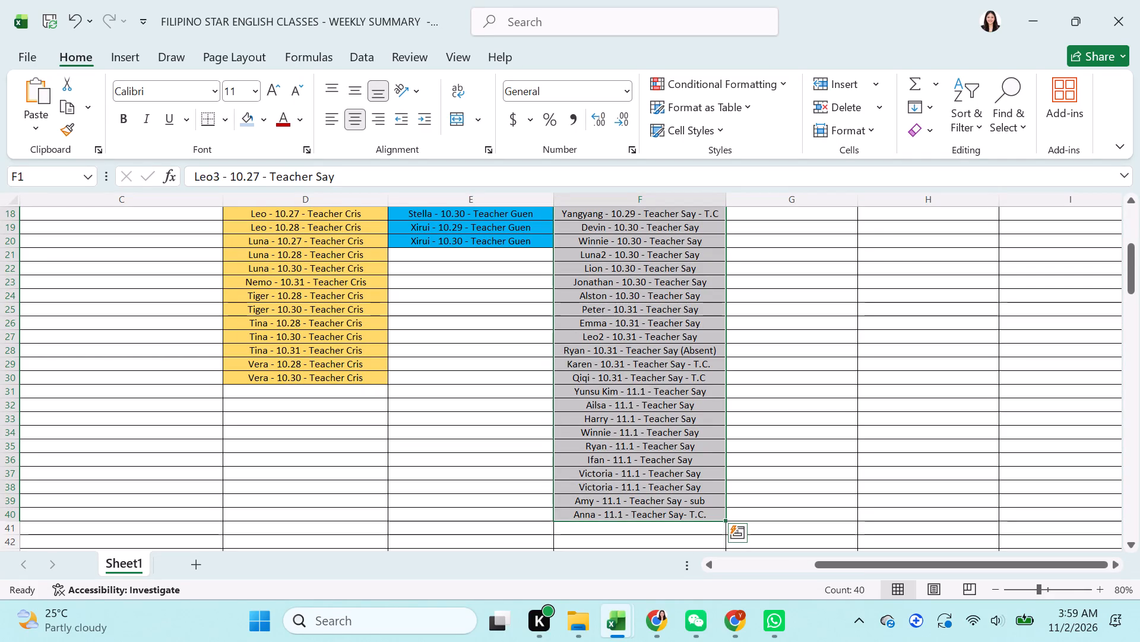
left_click(263, 116)
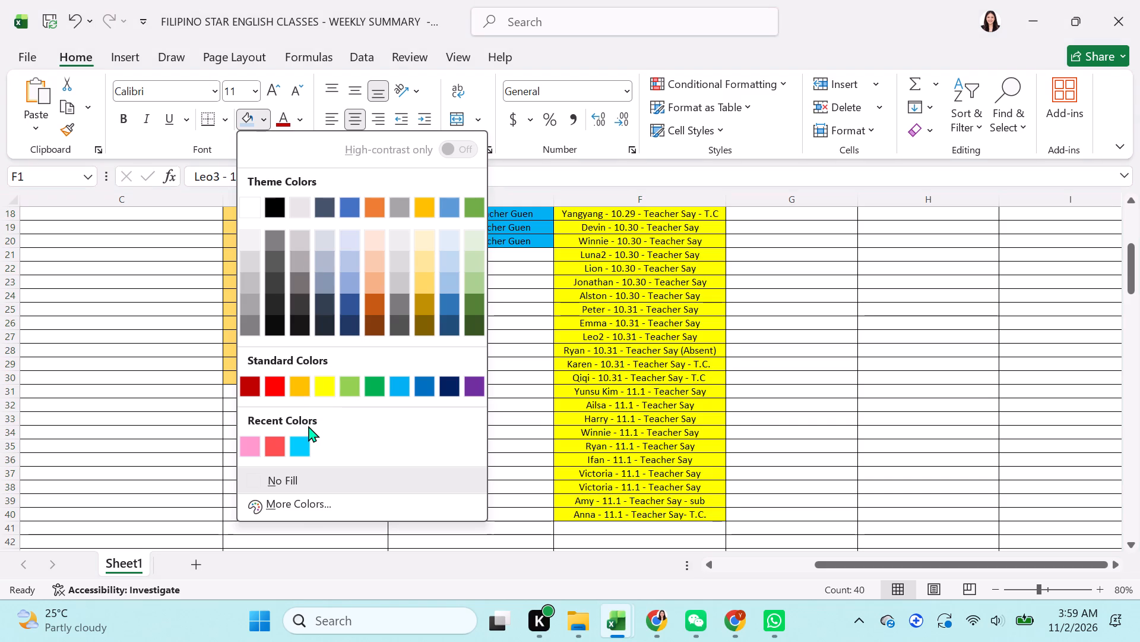
left_click(354, 392)
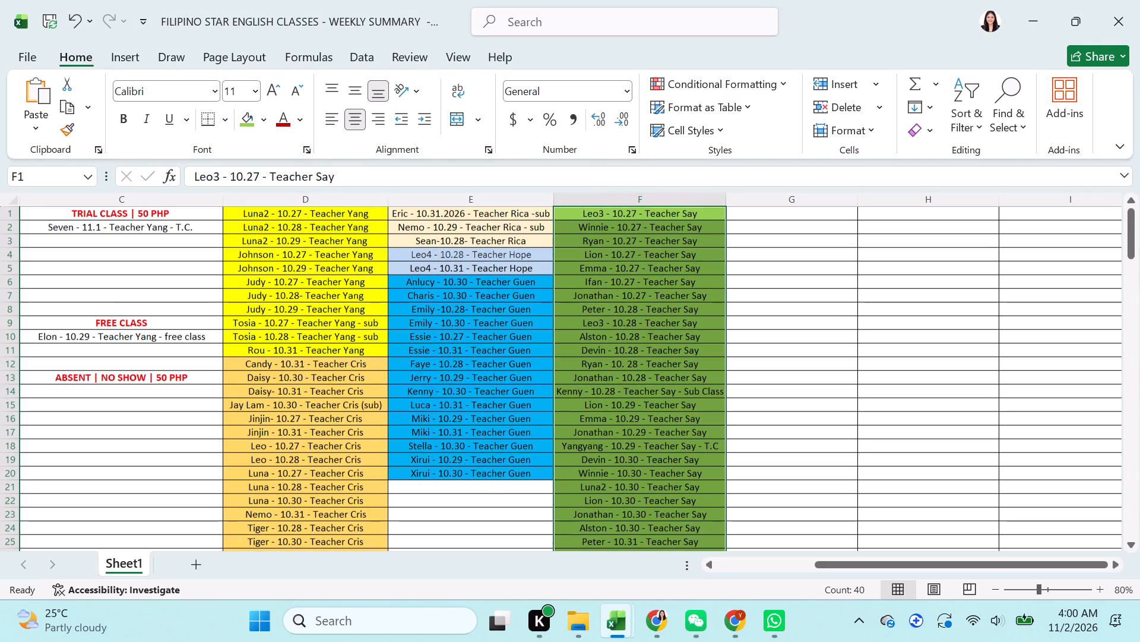
Move the Yangyang 10.29 trial class entry from F18 to C3 under the TRIAL CLASS heading.
left_click(690, 311)
scroll(689, 338, "down", 2)
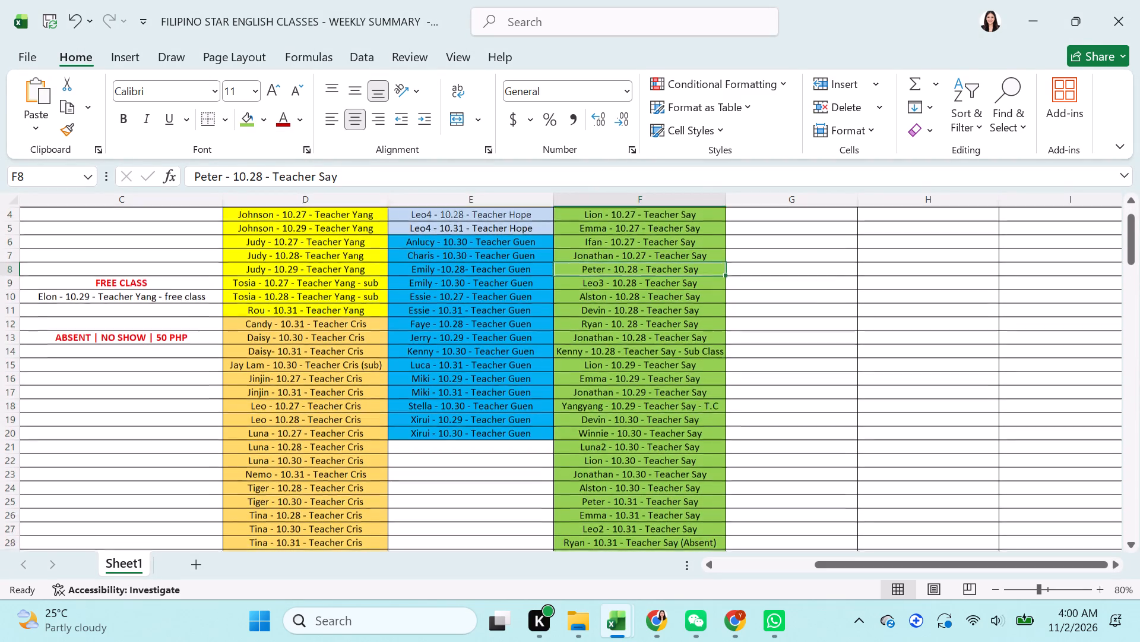
left_click(686, 362)
key("ctrl+x")
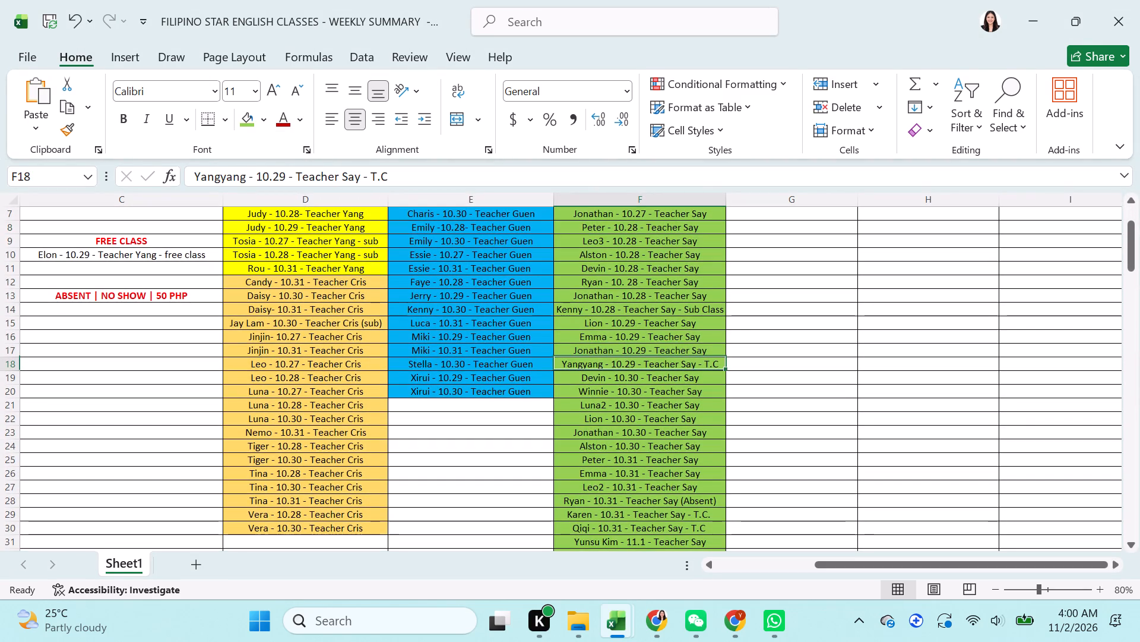
scroll(146, 278, "up", 3)
left_click(125, 240)
key("ctrl+v")
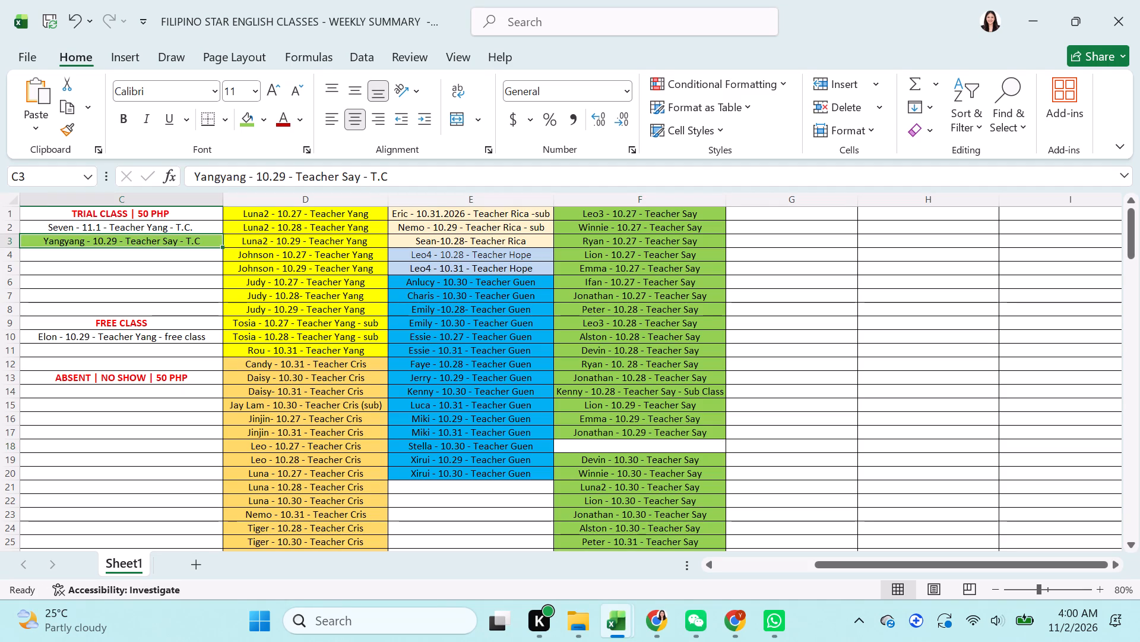
Fill the Seven 11.1 trial class entry in C2 with yellow to match Teacher Yang's classes.
left_click(191, 226)
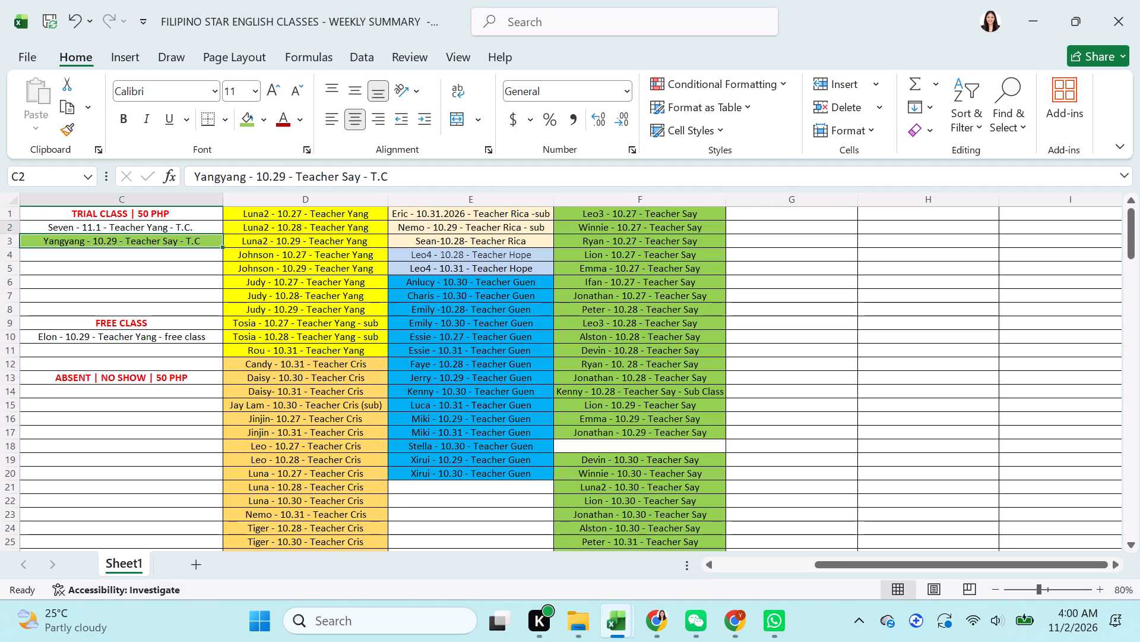
left_click(261, 122)
left_click(325, 386)
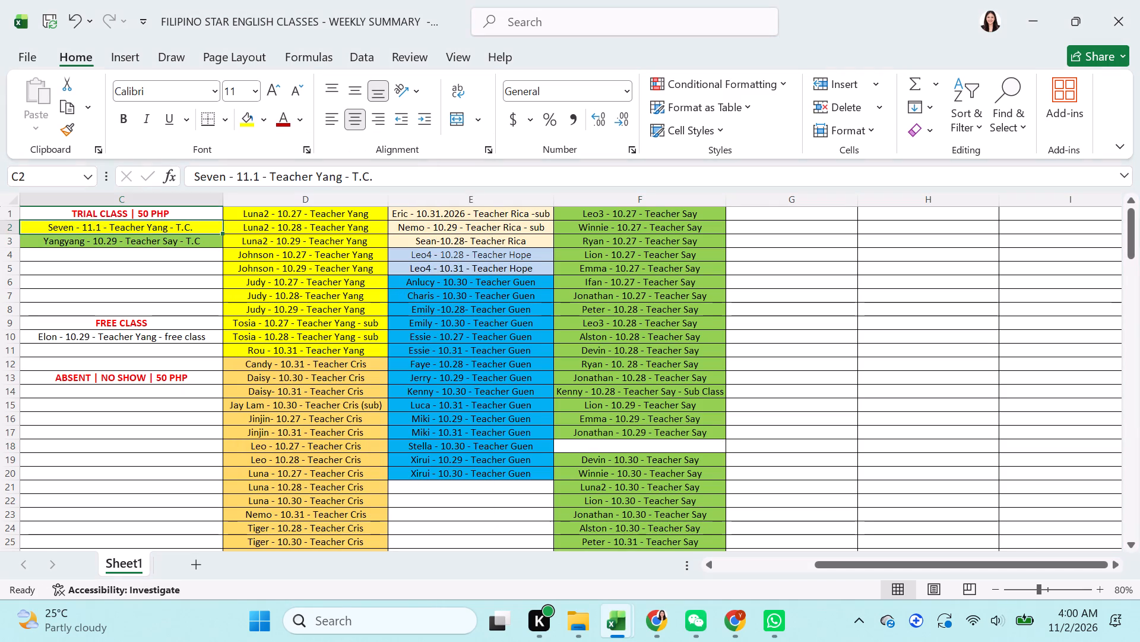
left_click(441, 390)
Move the Karen and Qiqi 10.31 trial class entries from F29:F30 to C4:C5 under TRIAL CLASS.
scroll(441, 390, "up", 3)
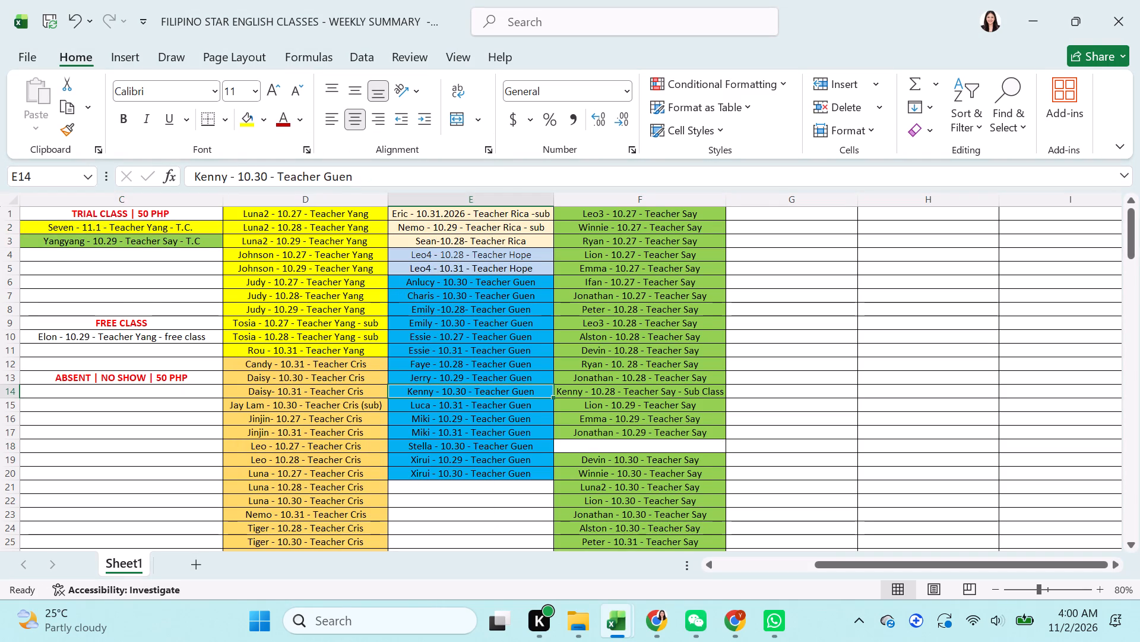
scroll(441, 390, "down", 6)
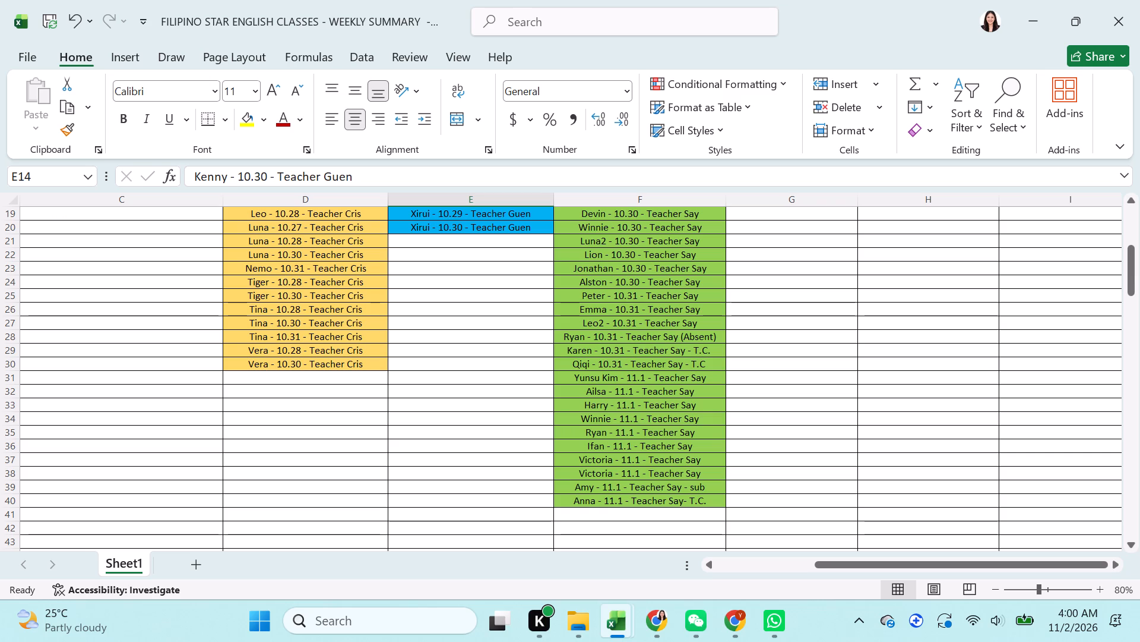
left_click_drag(679, 353, 680, 368)
key("ctrl+x")
scroll(56, 263, "up", 4)
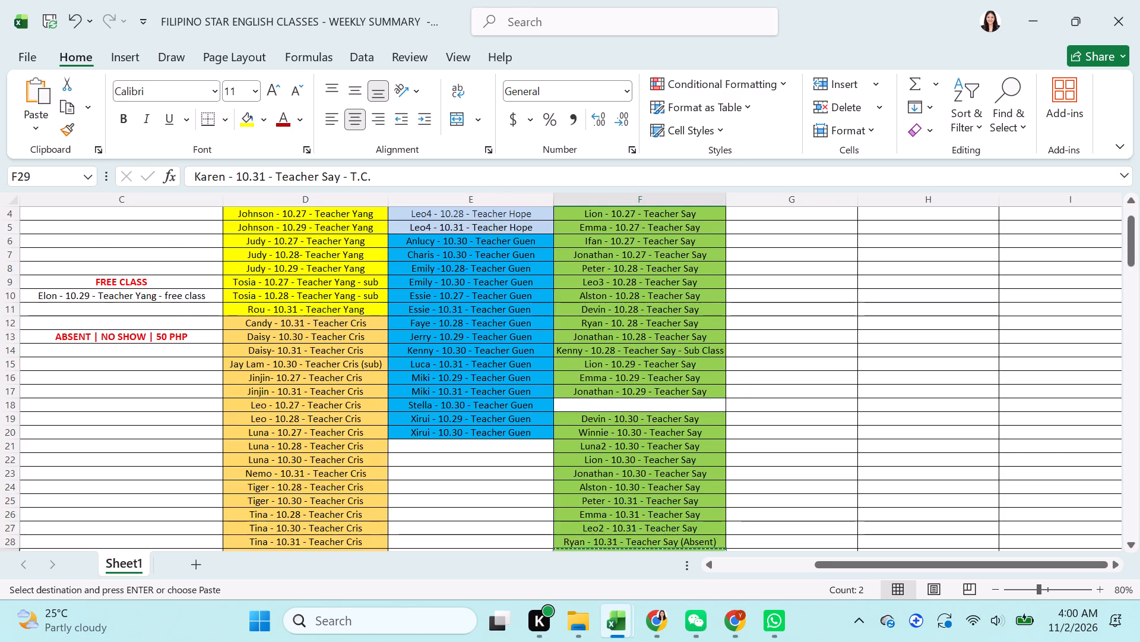
scroll(56, 263, "up", 4)
left_click(96, 256)
key("ctrl+v")
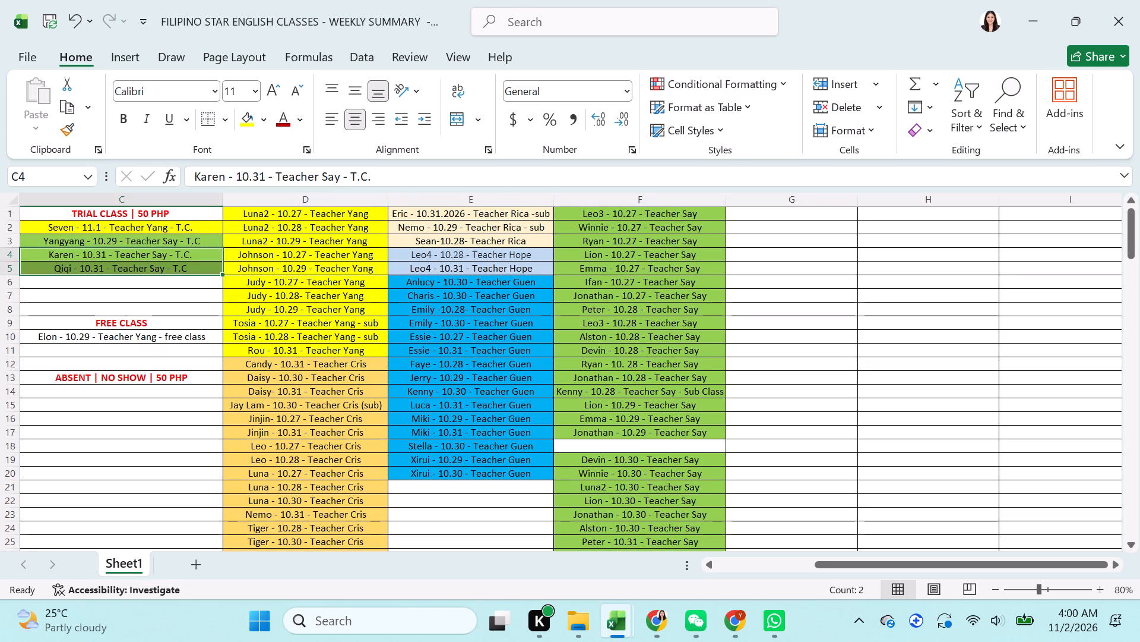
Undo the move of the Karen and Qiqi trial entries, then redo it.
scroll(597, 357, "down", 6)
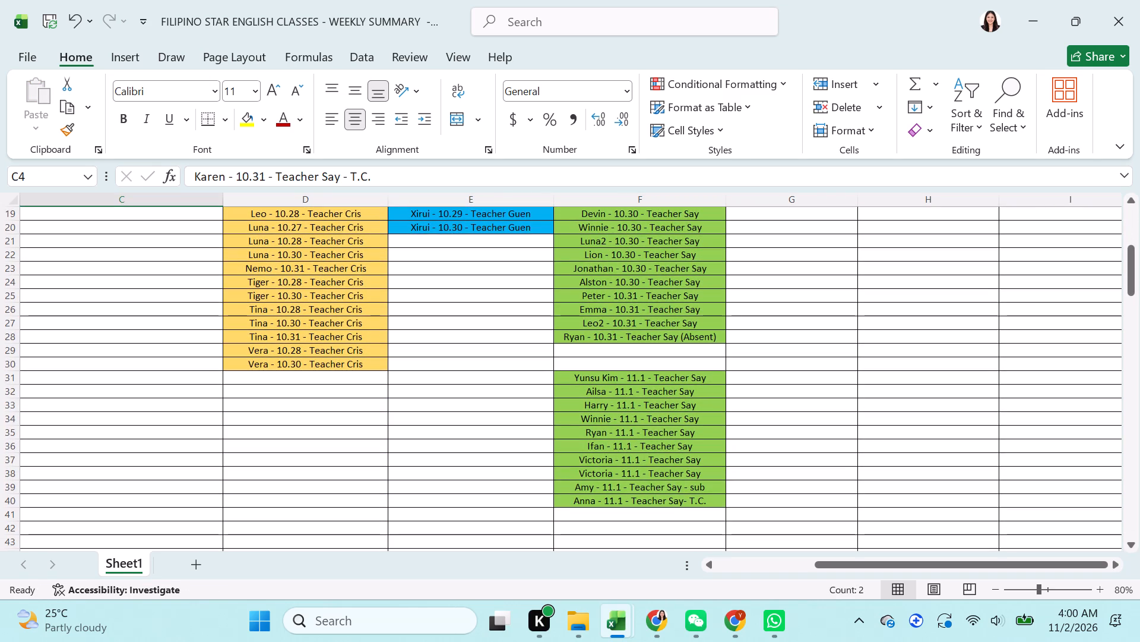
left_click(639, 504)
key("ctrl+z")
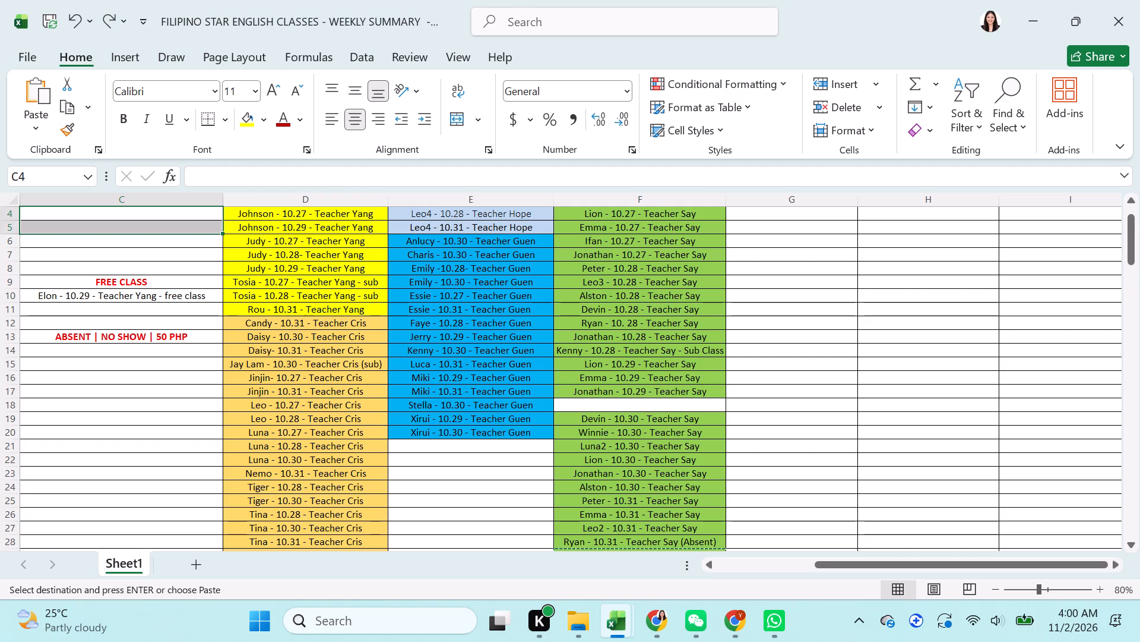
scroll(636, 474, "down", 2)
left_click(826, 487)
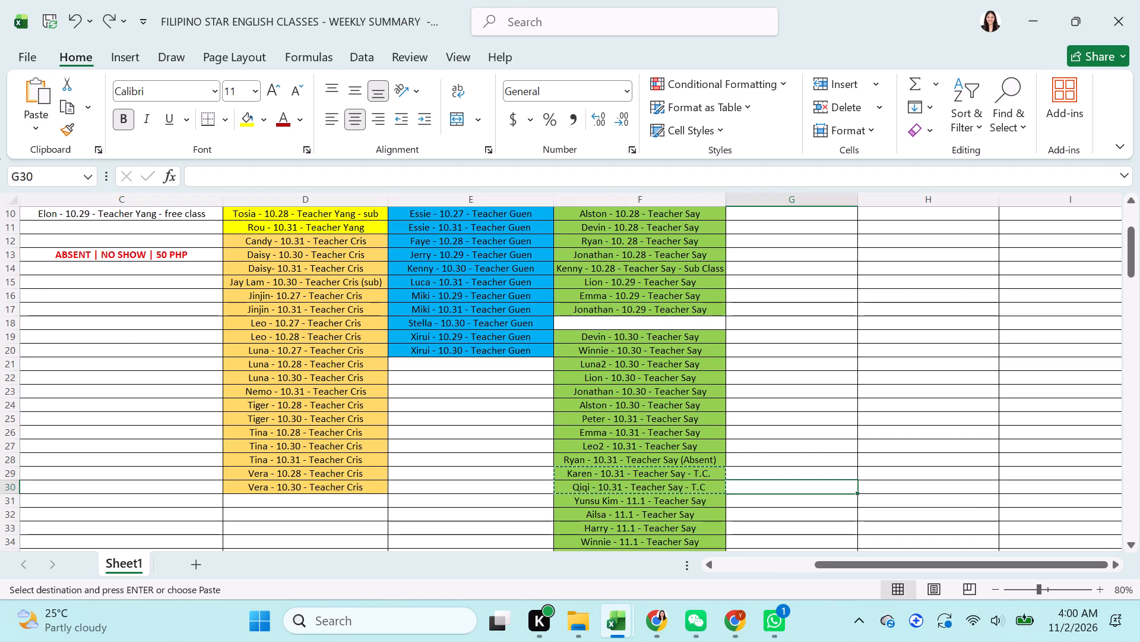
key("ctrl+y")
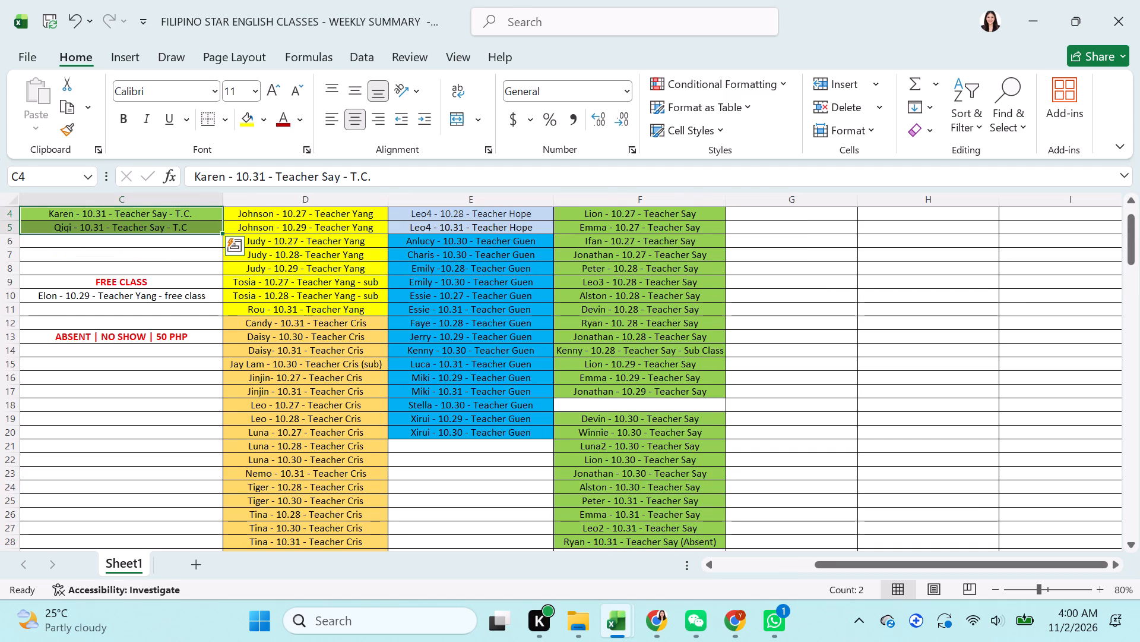
Move the Anna 11.1 trial class entry from F40 to C6 under TRIAL CLASS.
scroll(650, 433, "down", 6)
left_click(641, 457)
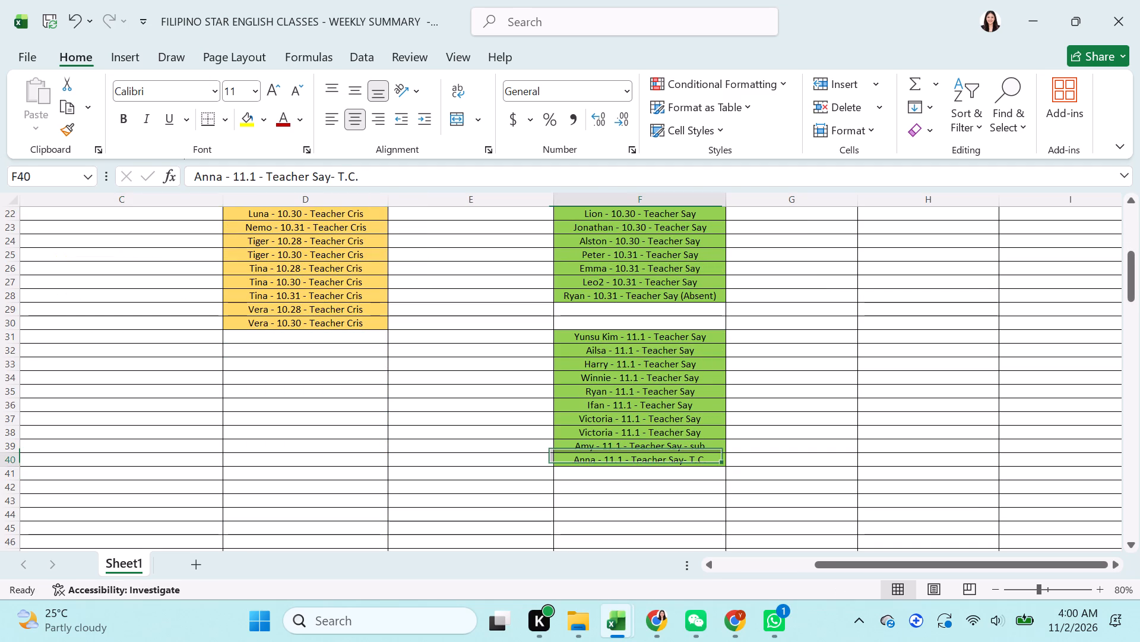
key("ctrl+x")
scroll(254, 347, "up", 3)
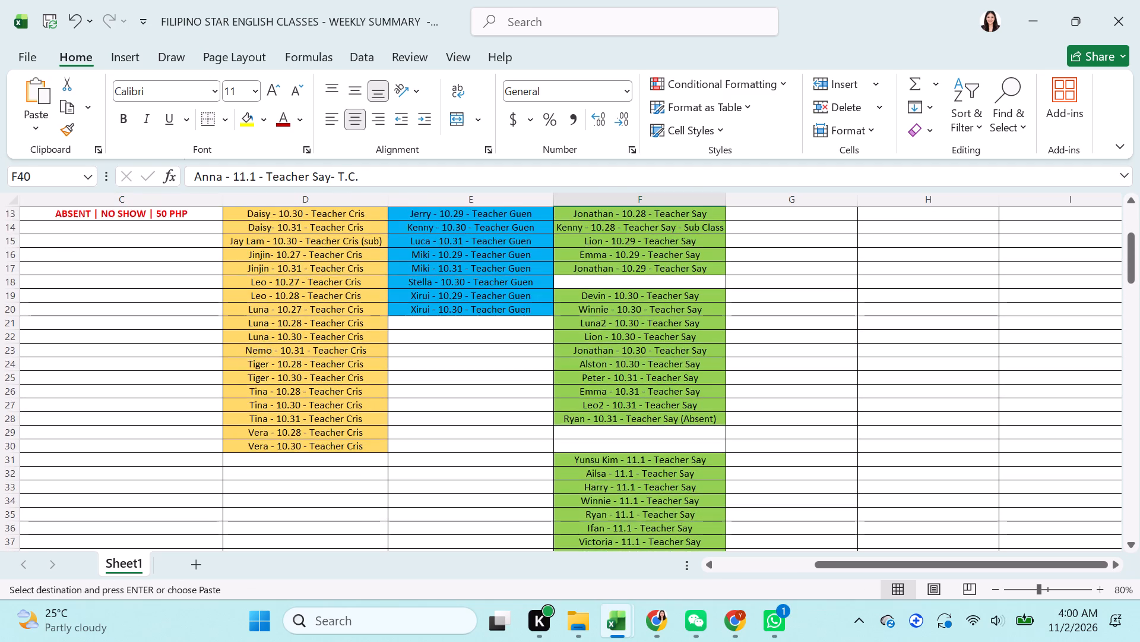
scroll(254, 347, "up", 6)
left_click(125, 285)
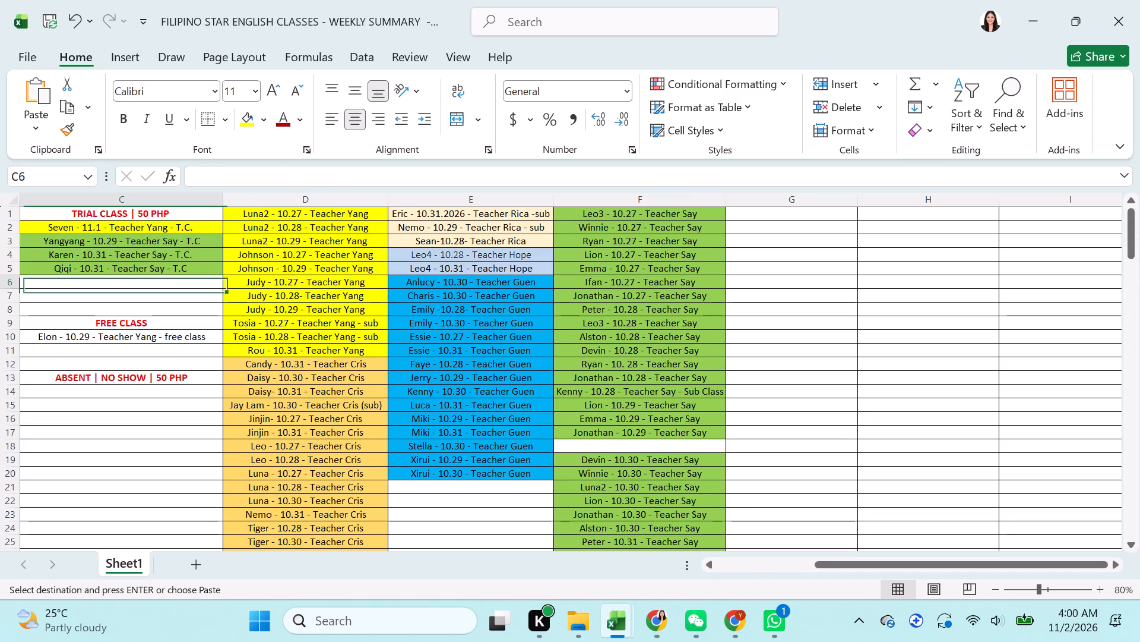
key("ctrl+v")
Delete the blank cell F18 between the 10.29 and 10.30 entries, shifting cells up.
left_click(627, 445)
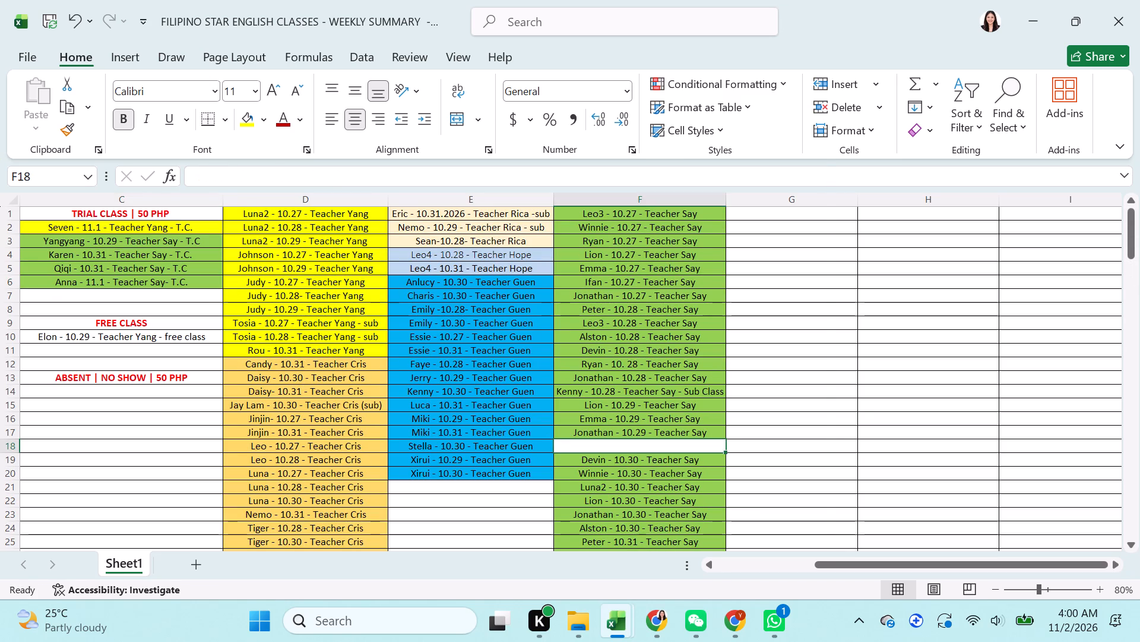
right_click(627, 445)
left_click(696, 284)
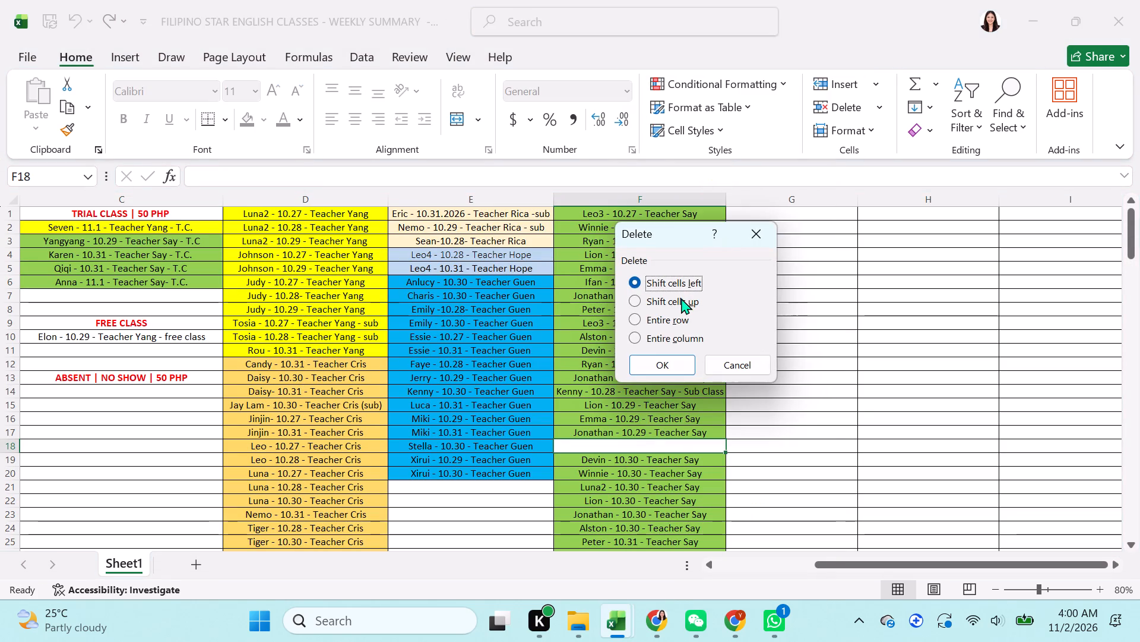
left_click(681, 299)
left_click(674, 372)
Delete the blank cells F28:F29 between the 10.31 and 11.1 entries, shifting cells up.
scroll(682, 410, "down", 4)
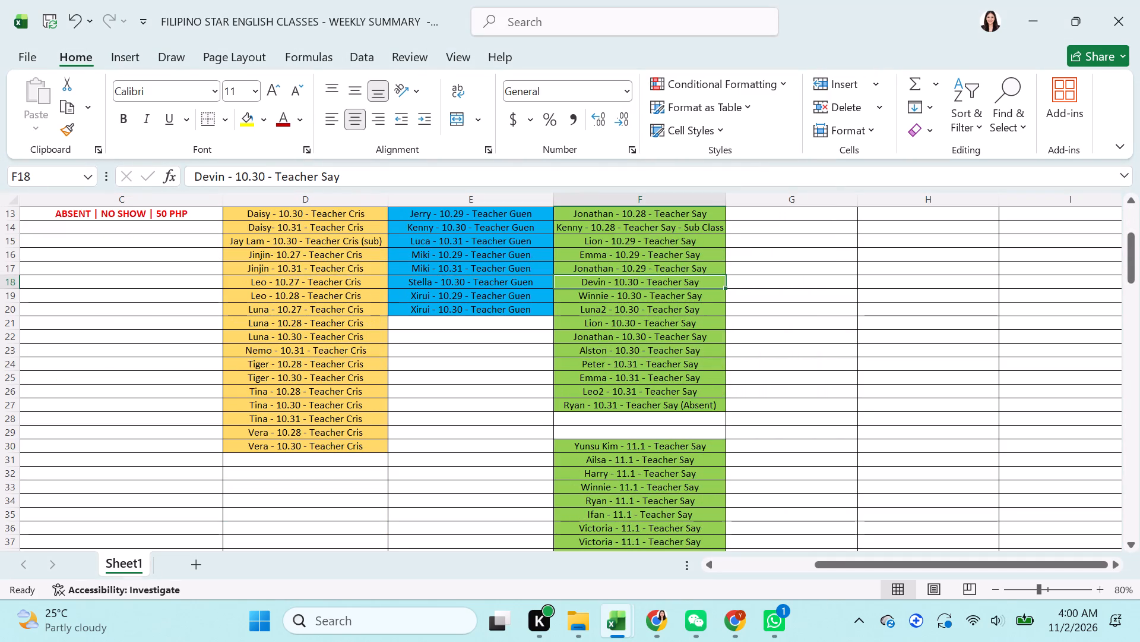
left_click_drag(682, 419, 683, 430)
right_click(674, 424)
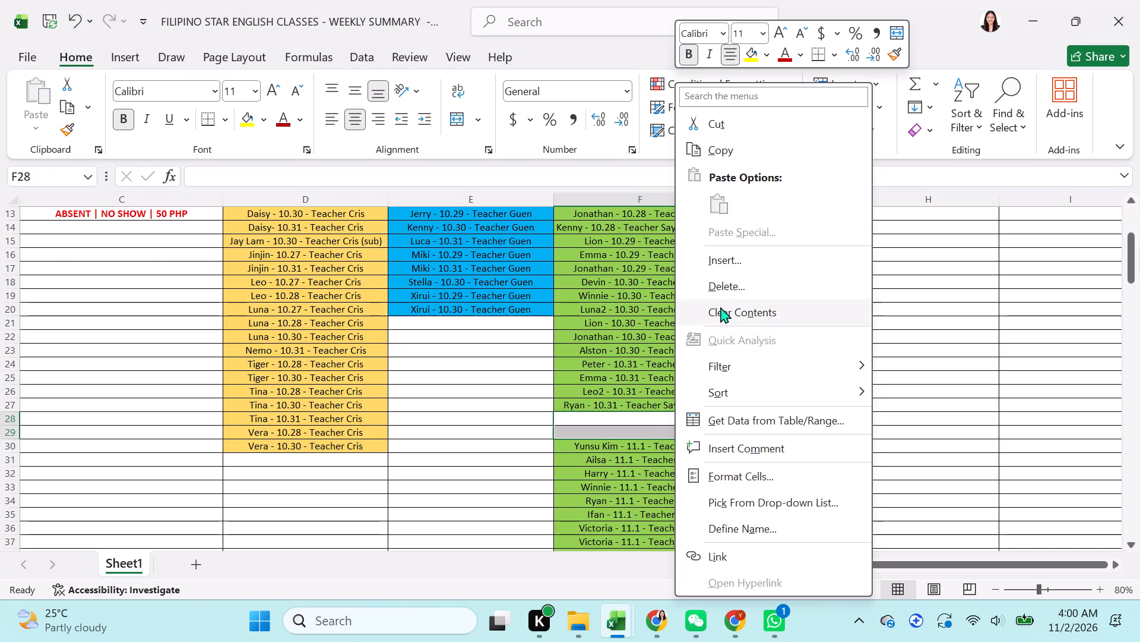
left_click(727, 287)
left_click(689, 300)
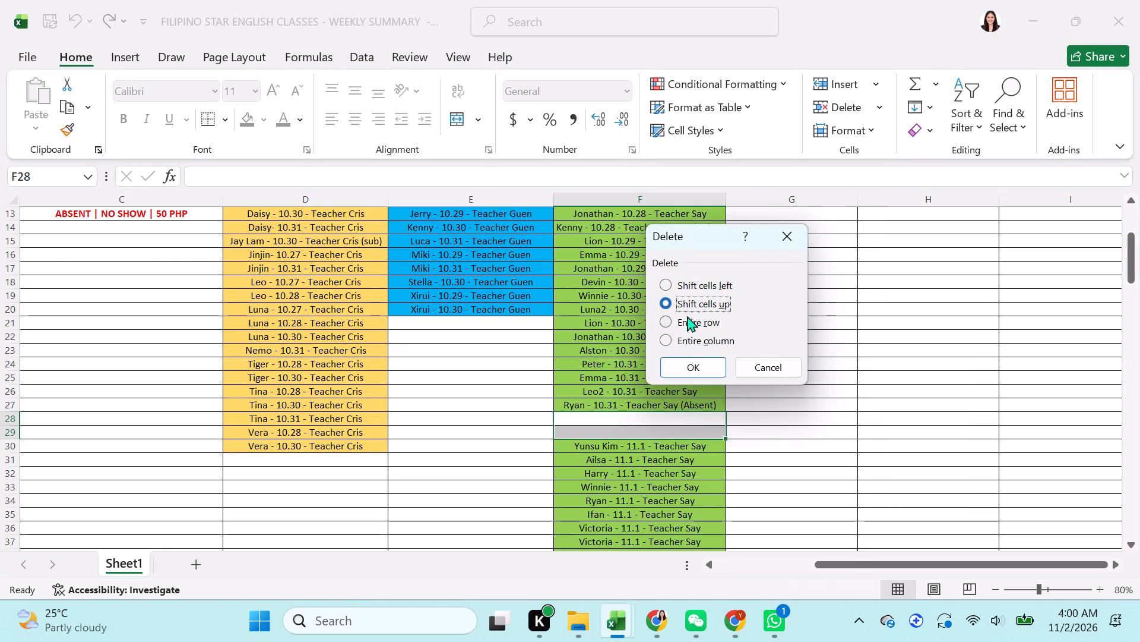
left_click(689, 362)
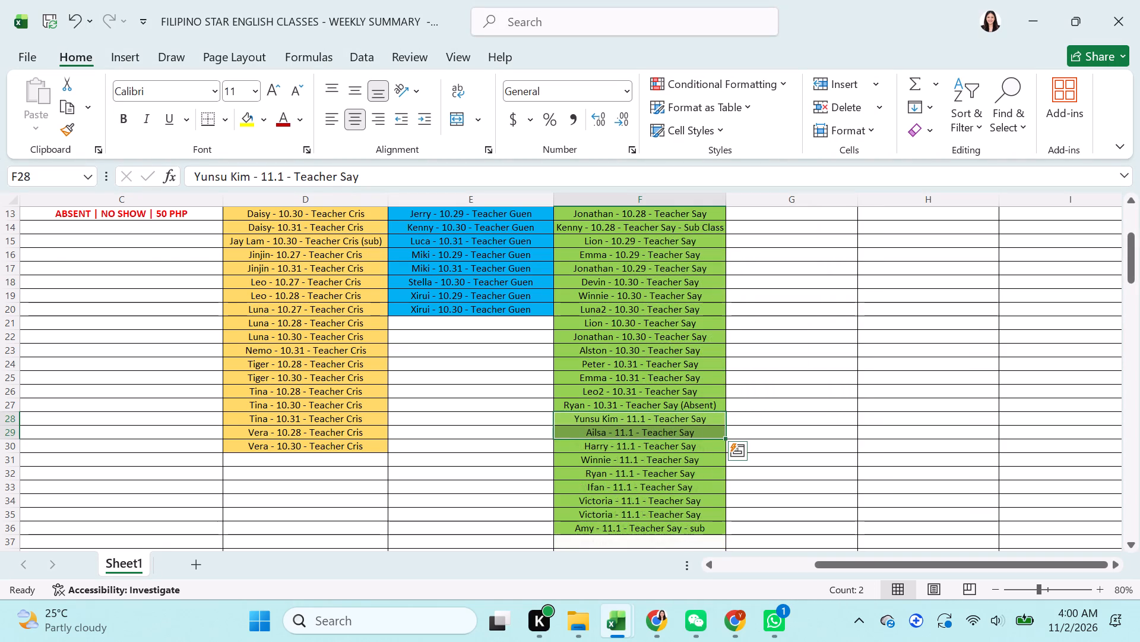
left_click(714, 513)
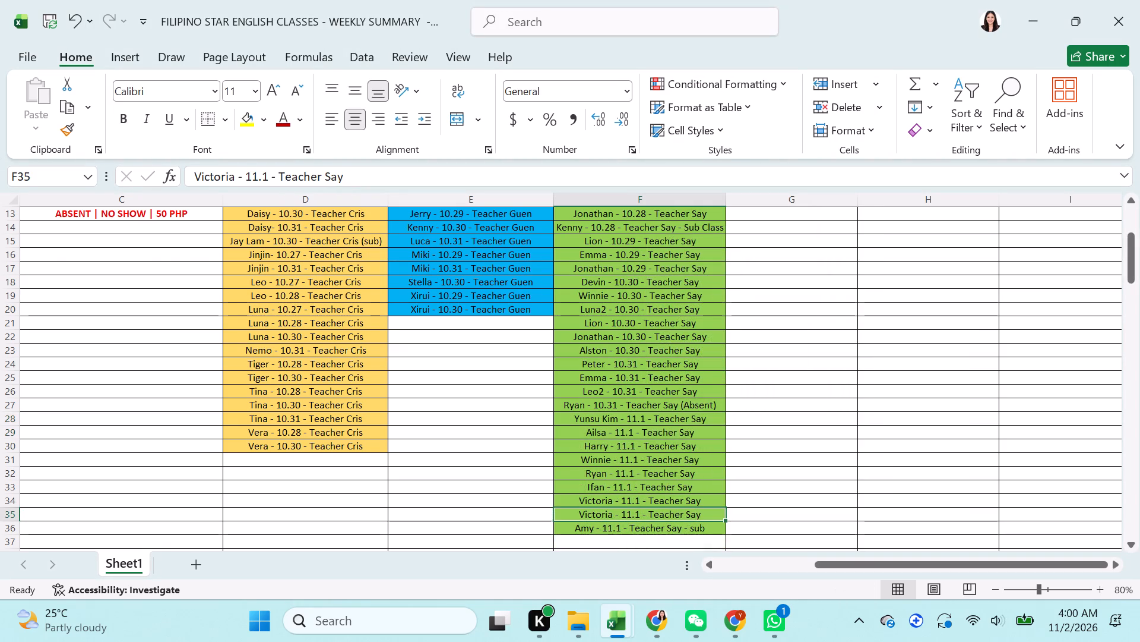
Move the Ryan 10.31 absent entry from F27 to C14 under the ABSENT | NO SHOW heading.
scroll(685, 488, "up", 4)
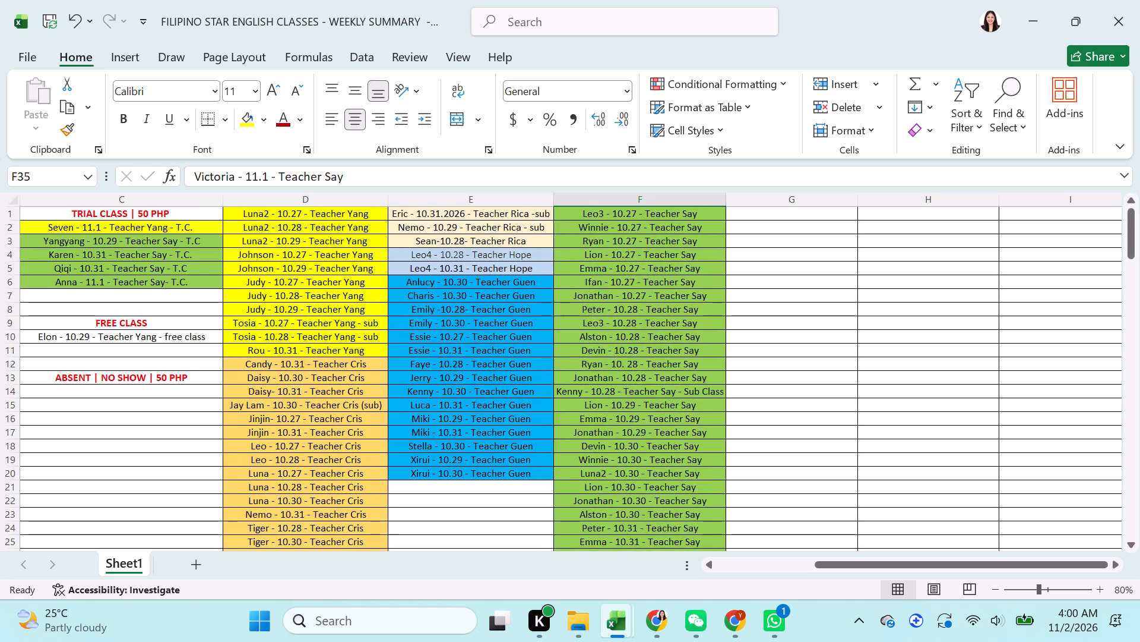
scroll(685, 488, "down", 2)
left_click(685, 488)
key("ctrl+x")
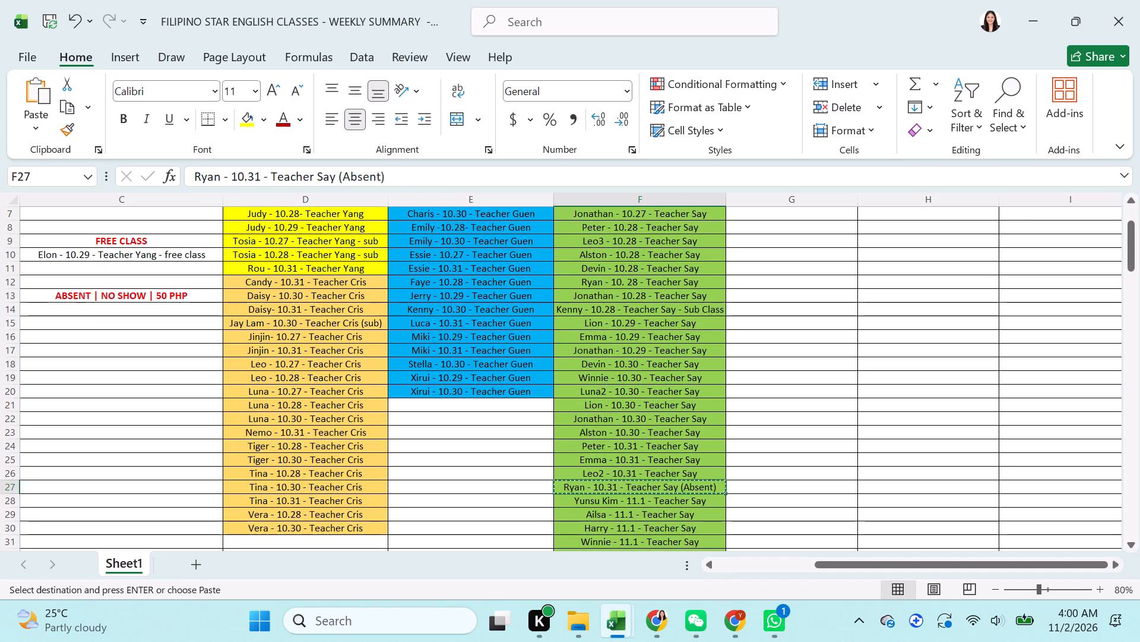
key("ctrl+x")
scroll(183, 419, "up", 2)
left_click(113, 396)
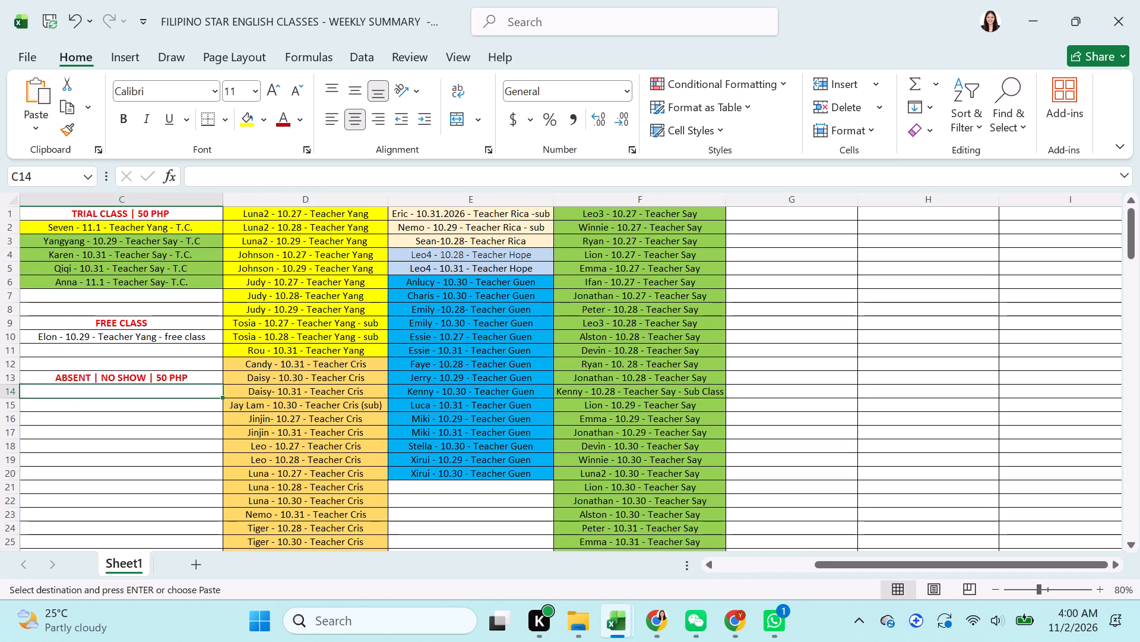
key("ctrl+v")
Save the weekly summary workbook.
key("ctrl+s")
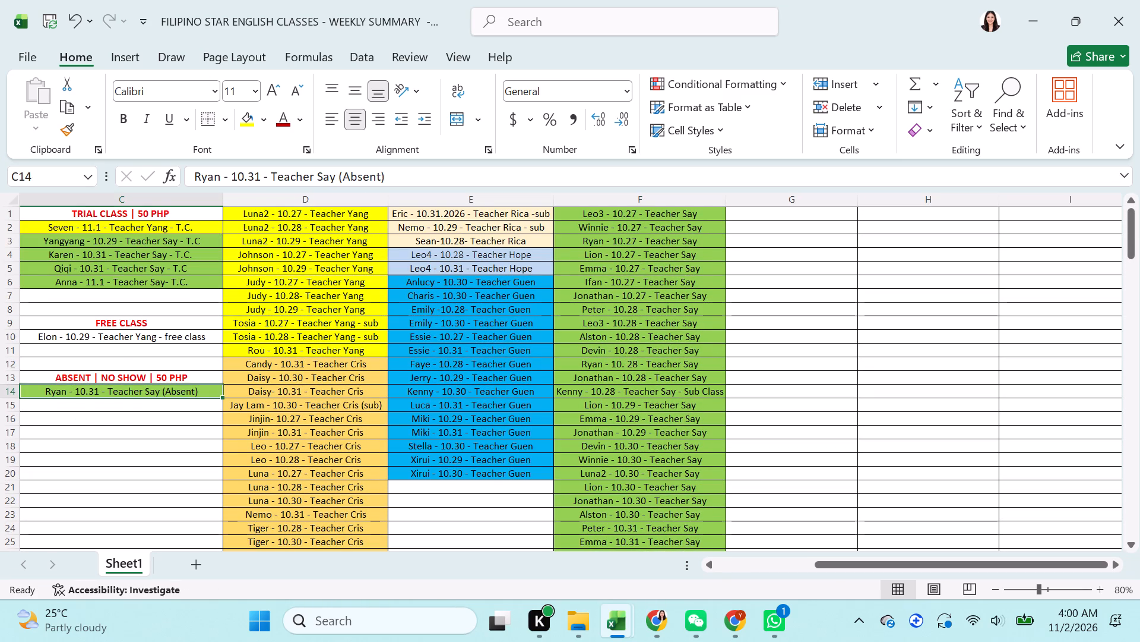
Delete the blank cell F27 between the 10.31 and 11.1 Teacher Say entries, shifting cells up.
left_click(803, 458)
scroll(803, 458, "down", 2)
left_click(638, 488)
right_click(638, 488)
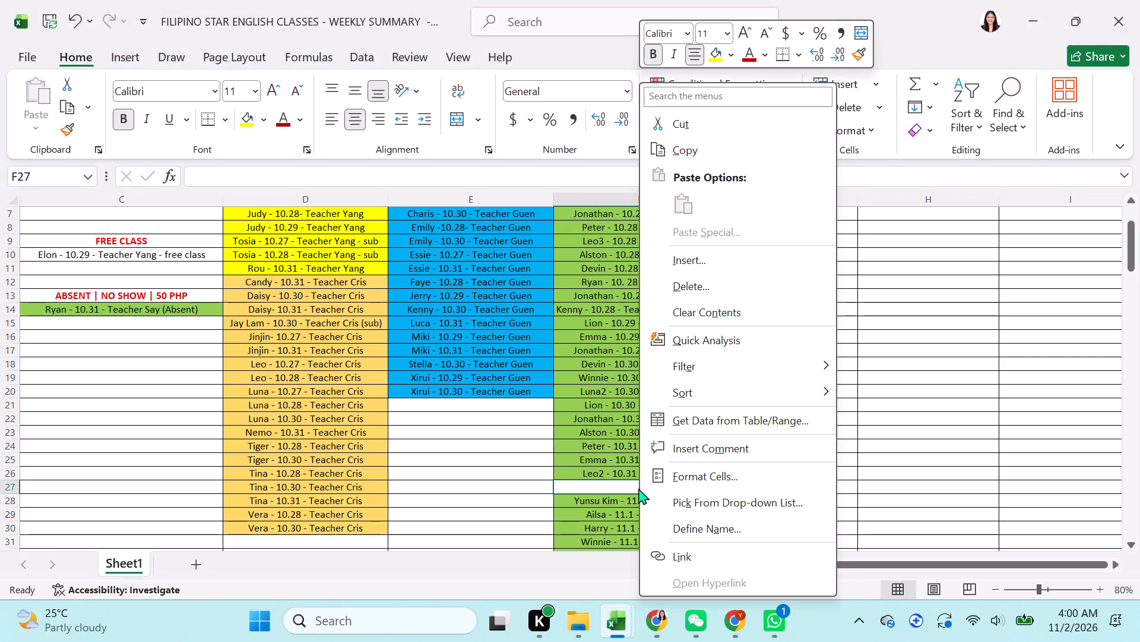
left_click(707, 288)
left_click(688, 304)
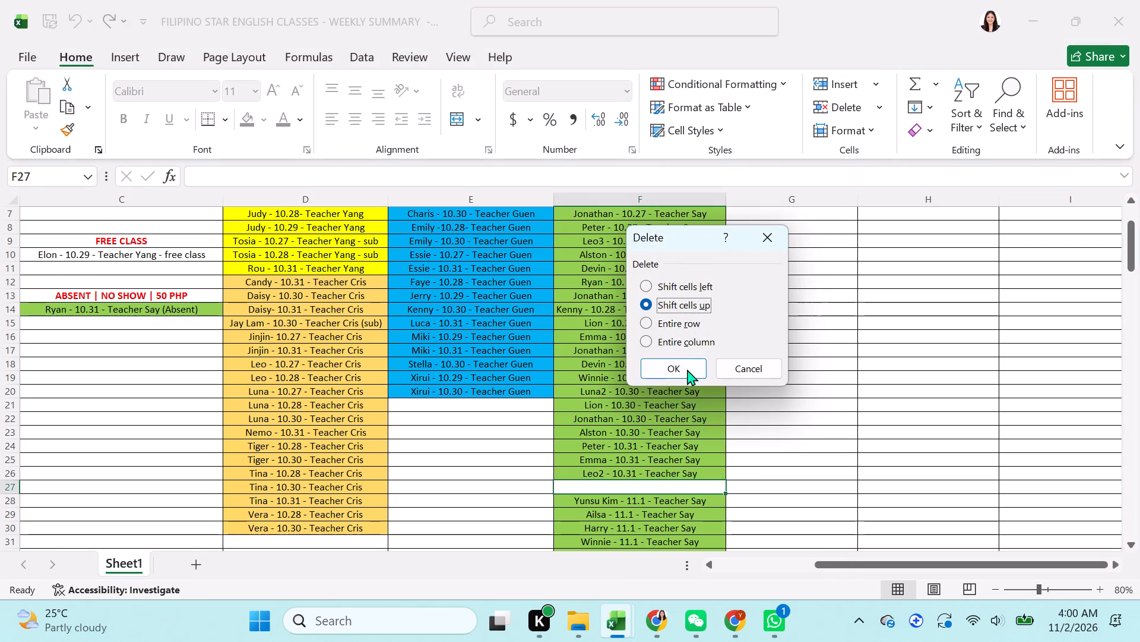
left_click(687, 369)
Move the Amy 11.1 Teacher Say sub entry from F35 to G1, starting a student-ordered list in column G.
scroll(687, 369, "down", 3)
scroll(687, 369, "up", 1)
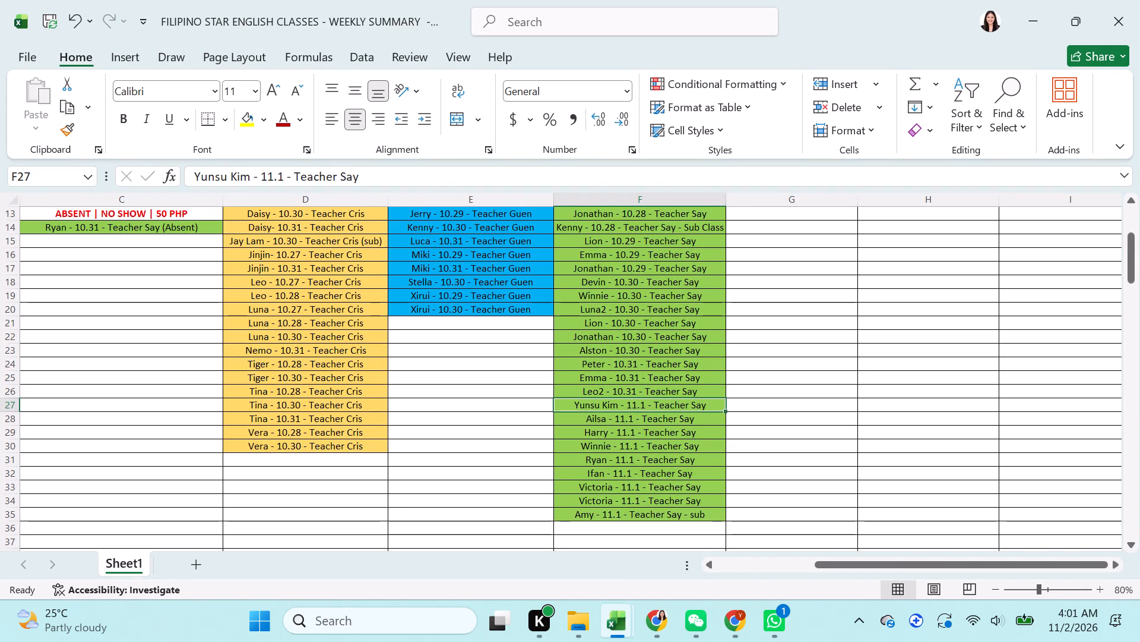
scroll(687, 369, "up", 3)
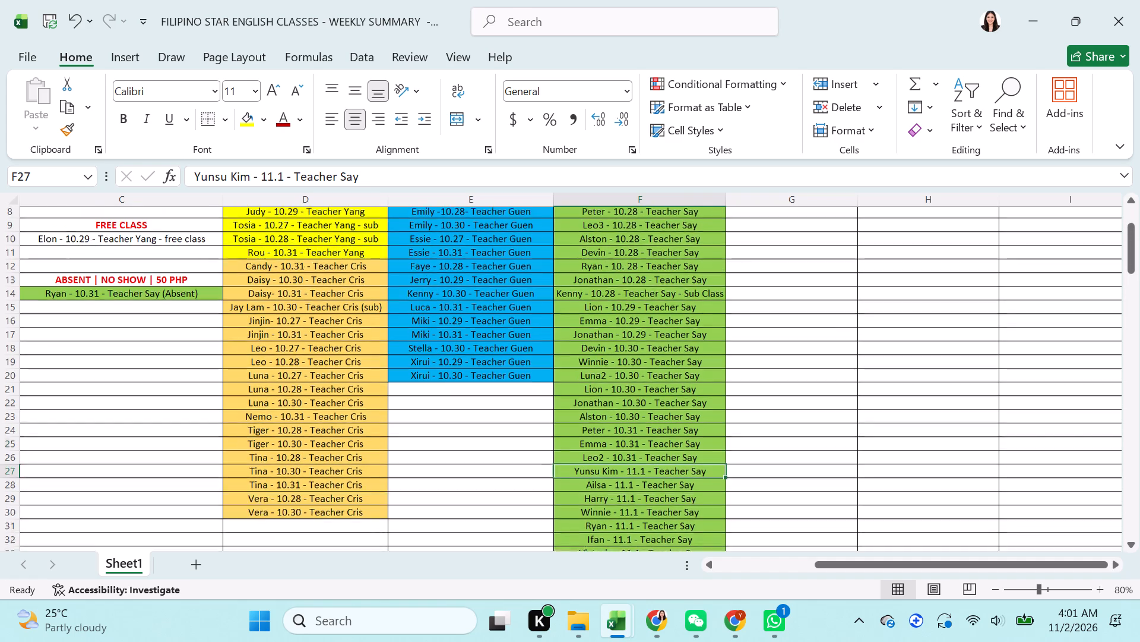
scroll(687, 369, "up", 3)
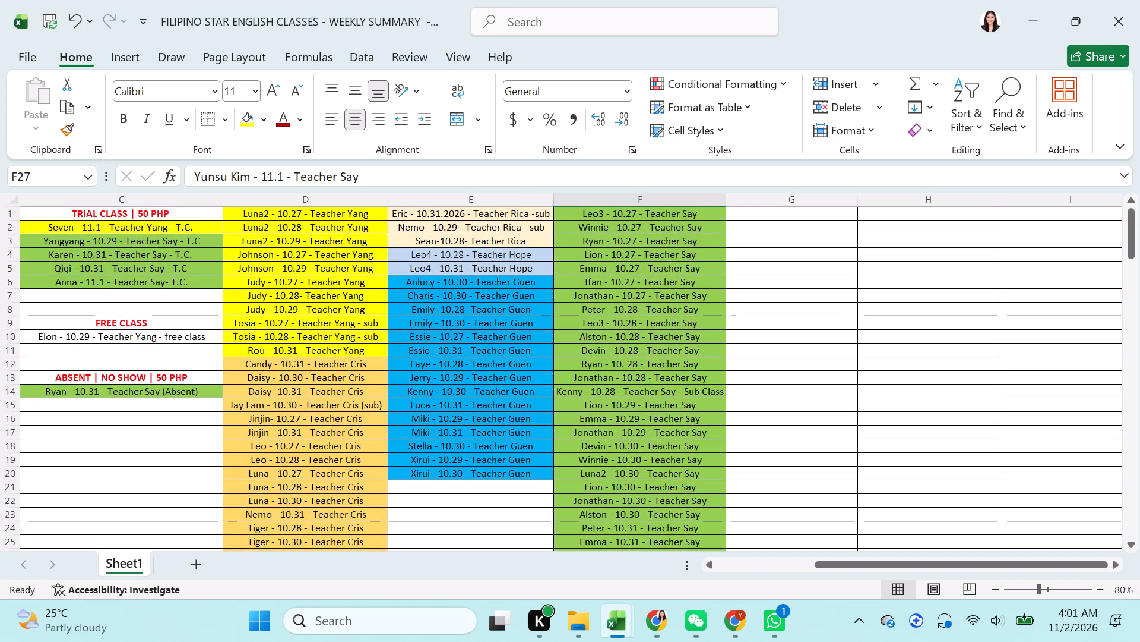
scroll(687, 369, "down", 4)
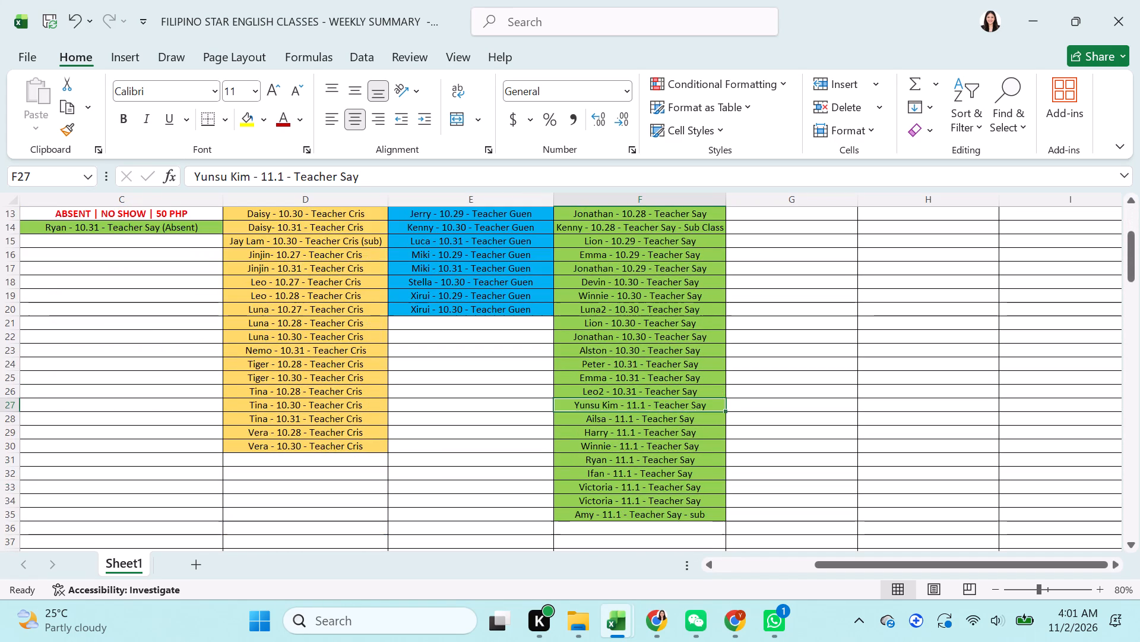
left_click(623, 520)
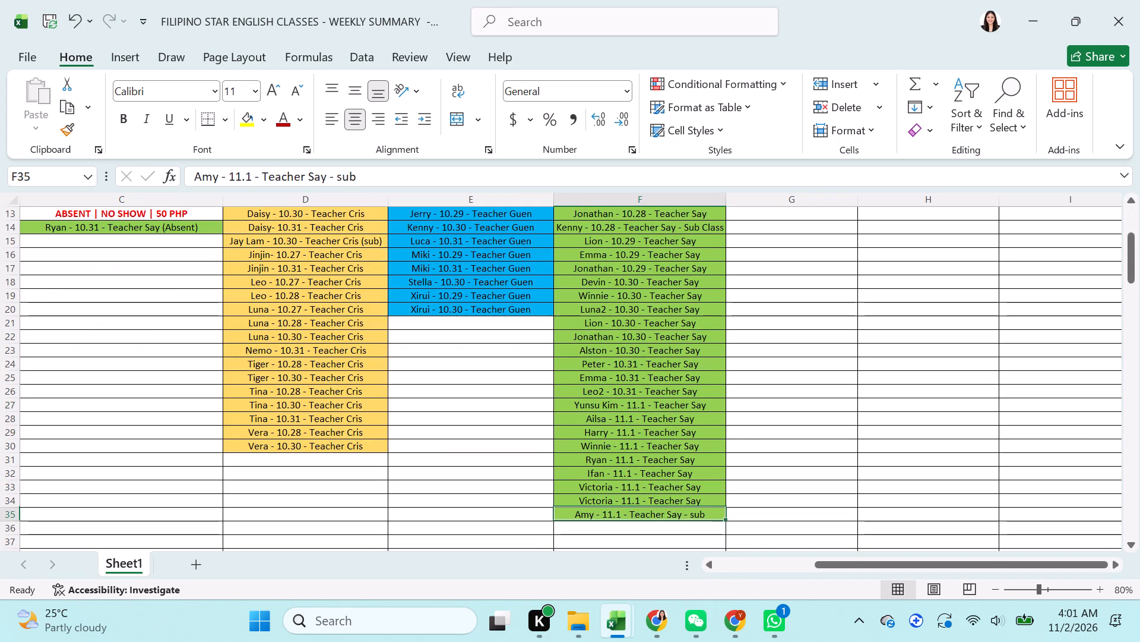
key("ctrl+x")
scroll(865, 420, "up", 9)
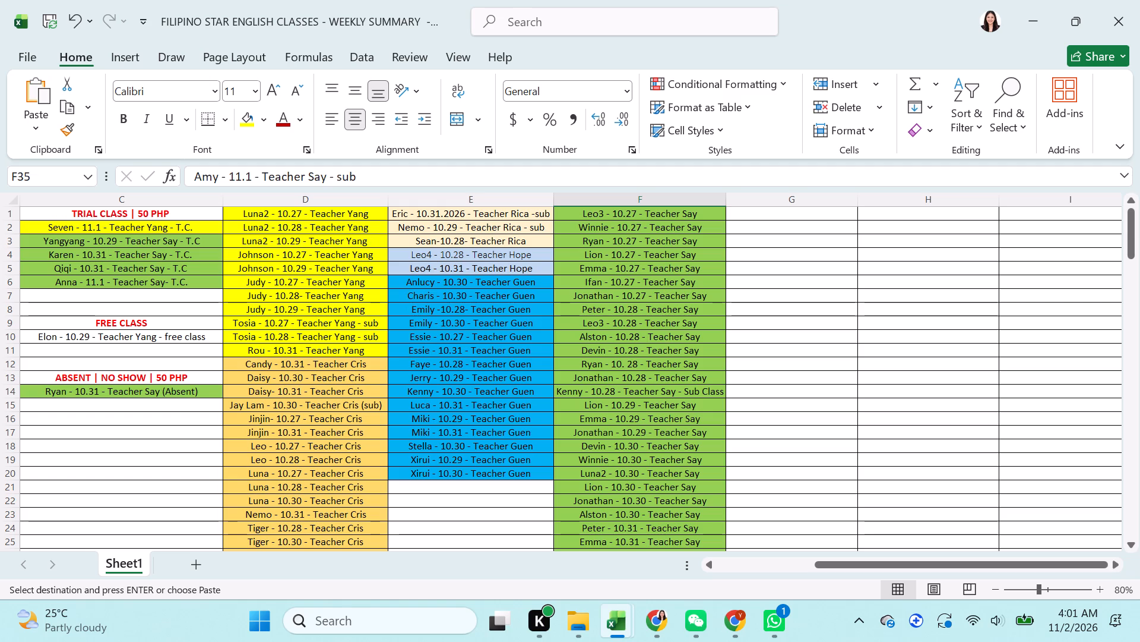
left_click(782, 219)
key("ctrl+v")
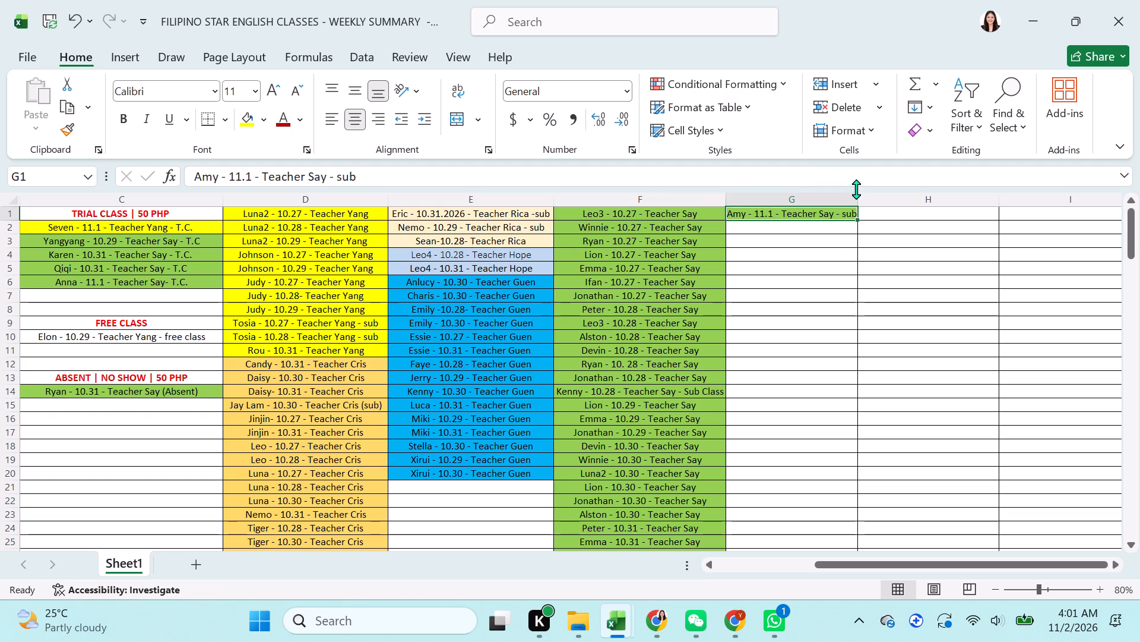
Widen column G slightly so the moved Amy entry fits comfortably.
left_click_drag(857, 197, 876, 204)
left_click(808, 298)
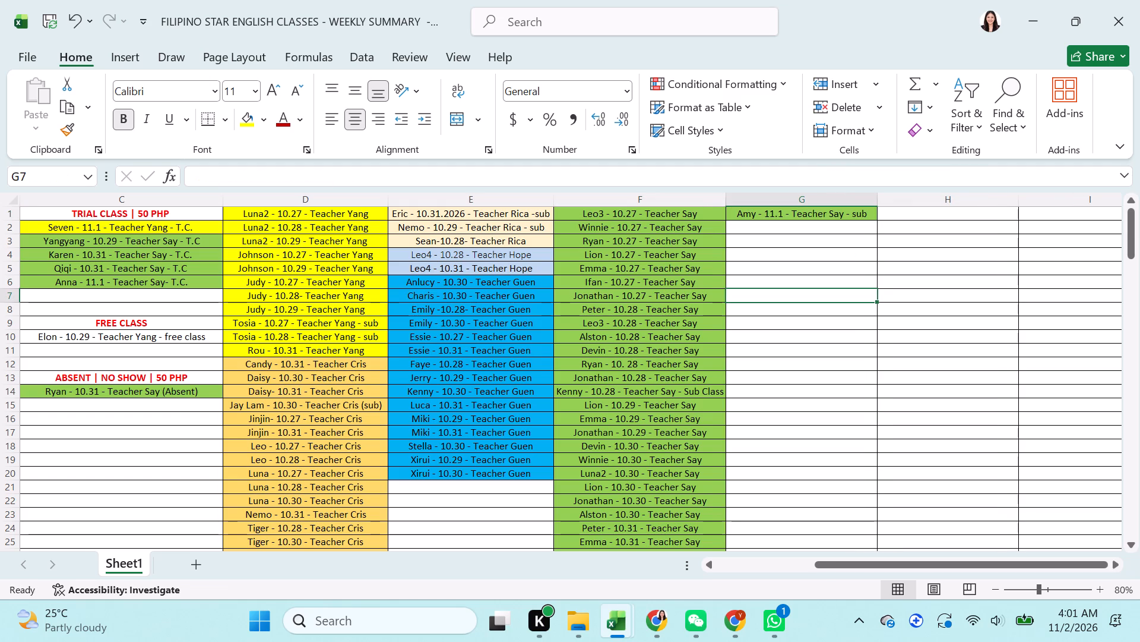
Move the Ailsa 11.1 Teacher Say entry from F28 to G2, below the Amy entry.
scroll(620, 445, "down", 3)
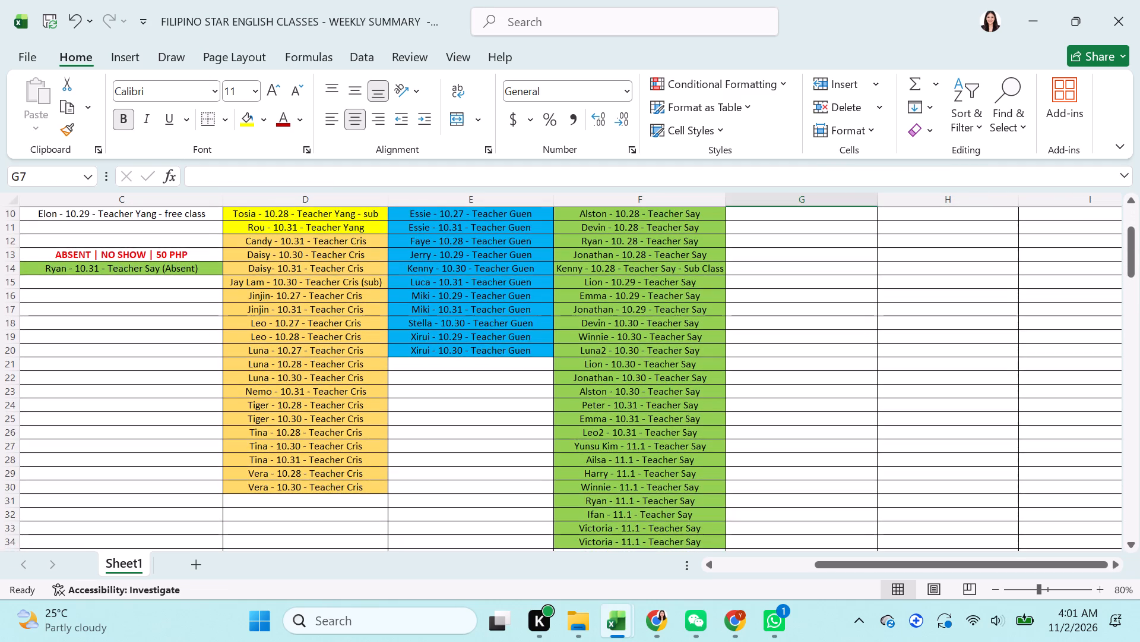
scroll(620, 445, "down", 1)
left_click(625, 420)
key("ctrl+x")
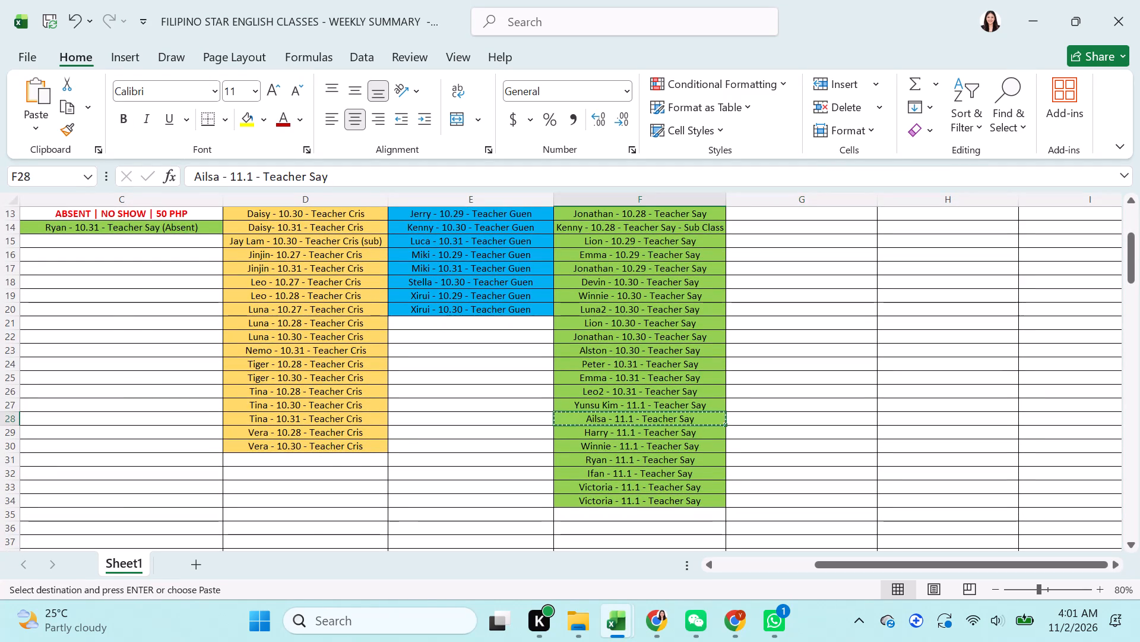
scroll(695, 439, "up", 9)
left_click(767, 227)
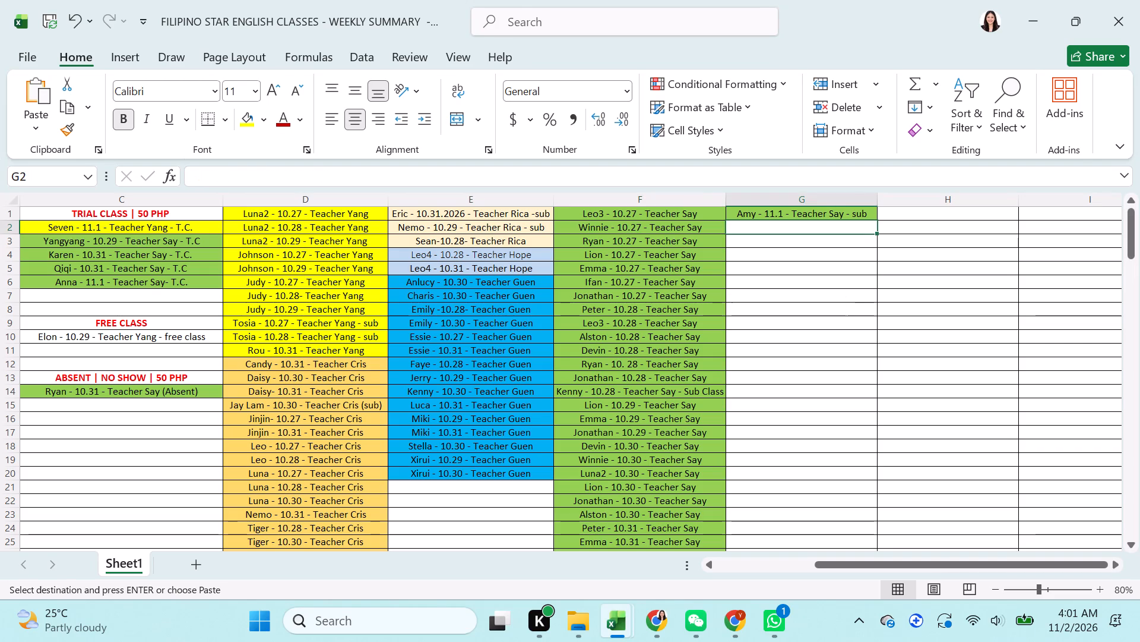
Place the cut Ailsa 11.1 Teacher Say entry in G2, below the Amy entry.
key("ctrl+v")
Move the Alston 10.30 Teacher Say entry from F23 to G3, below the Ailsa entry.
scroll(634, 484, "down", 4)
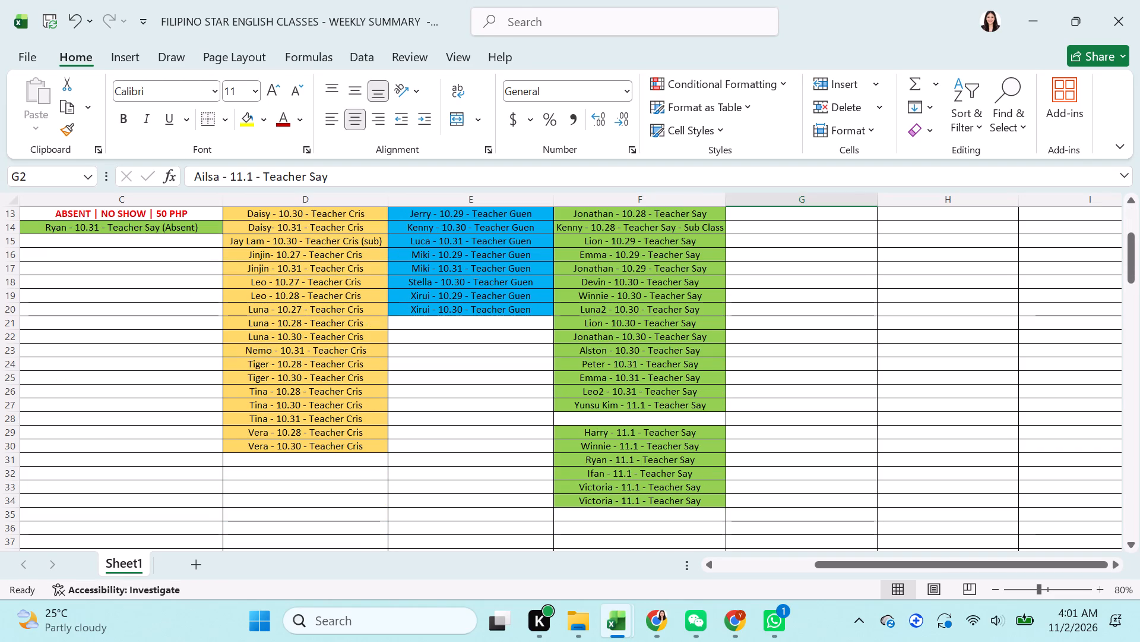
scroll(648, 410, "up", 1)
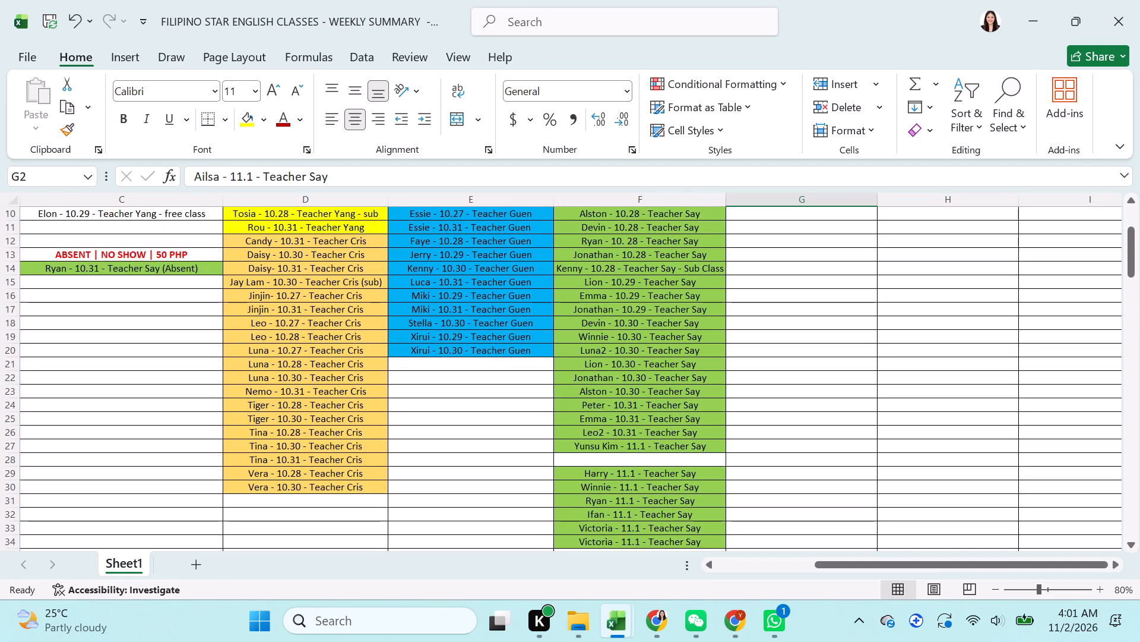
left_click(648, 394)
key("ctrl+x")
scroll(647, 398, "up", 5)
left_click(746, 238)
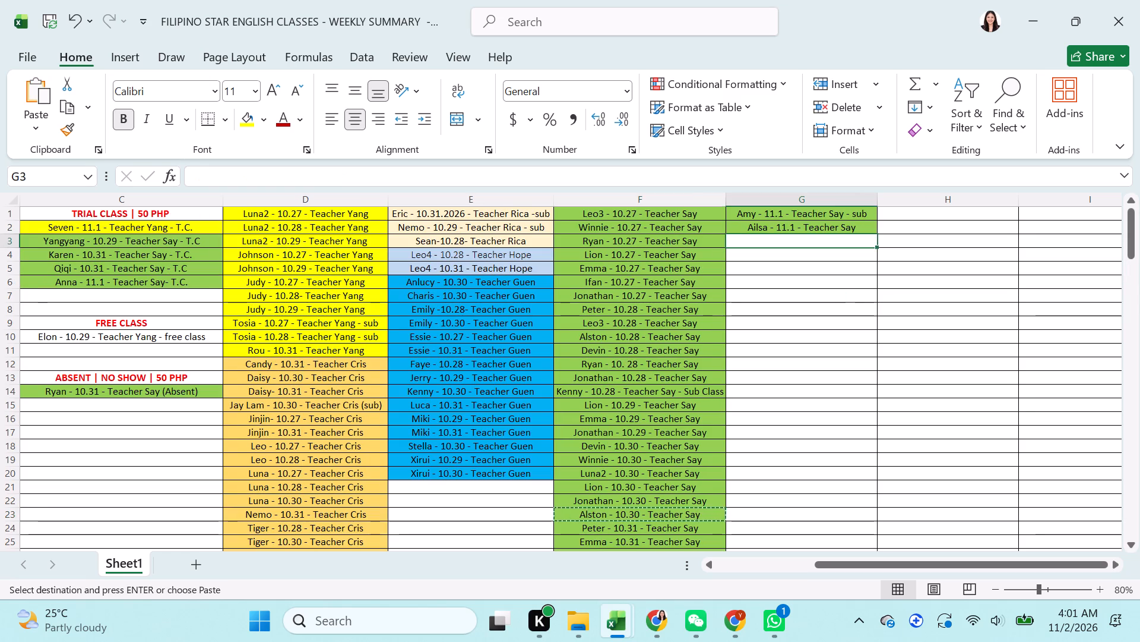
key("ctrl+v")
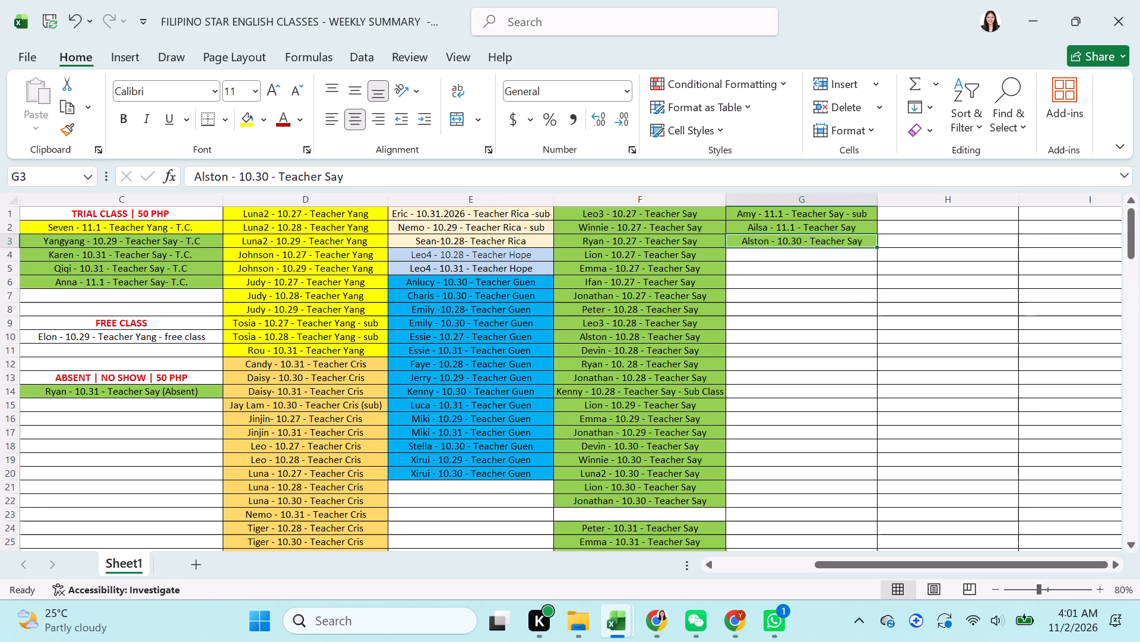
Move the Alston 10.28 Teacher Say entry from F10 to G4, below the other Alston entry.
left_click(611, 333)
key("ctrl+x")
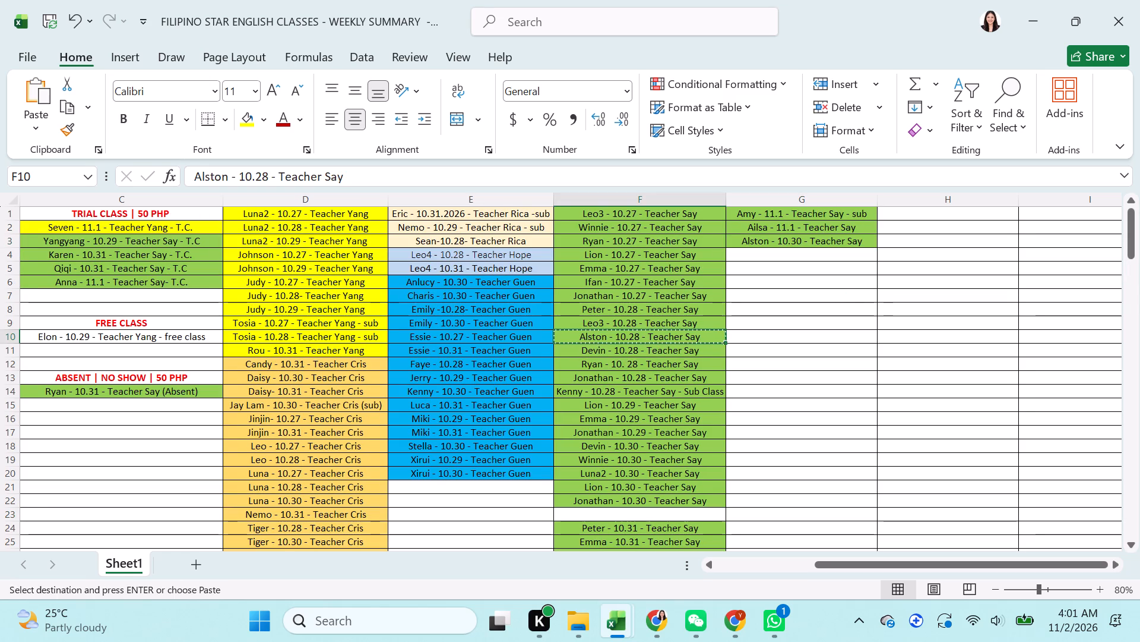
left_click(770, 259)
key("ctrl+v")
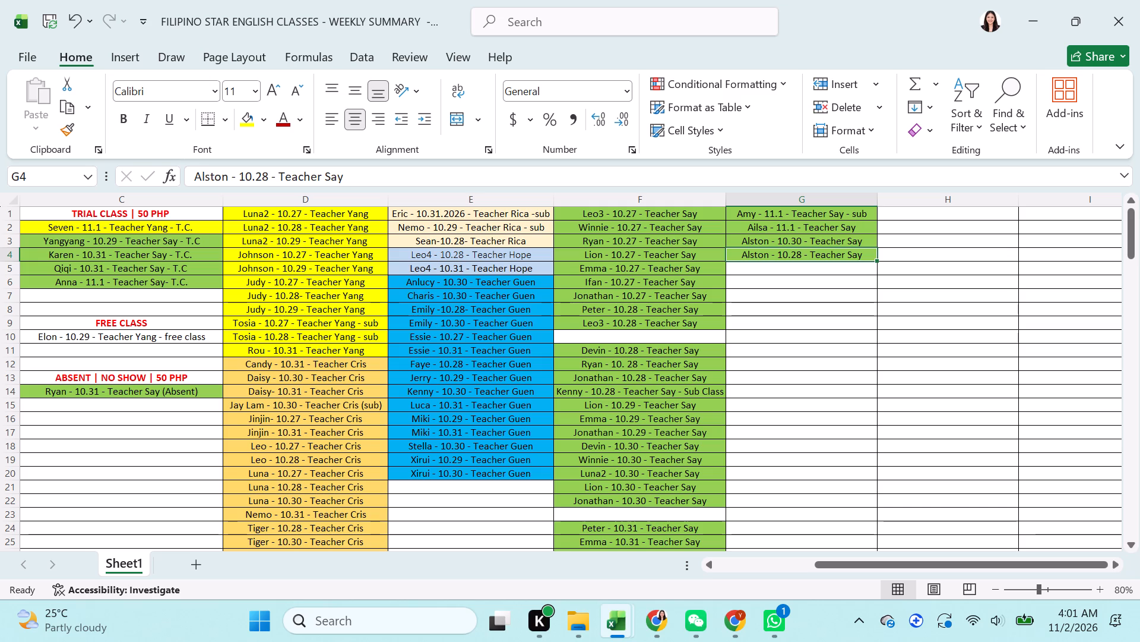
Look through the remaining Teacher Say entries in column F for the next student in the column G list.
scroll(641, 298, "down", 4)
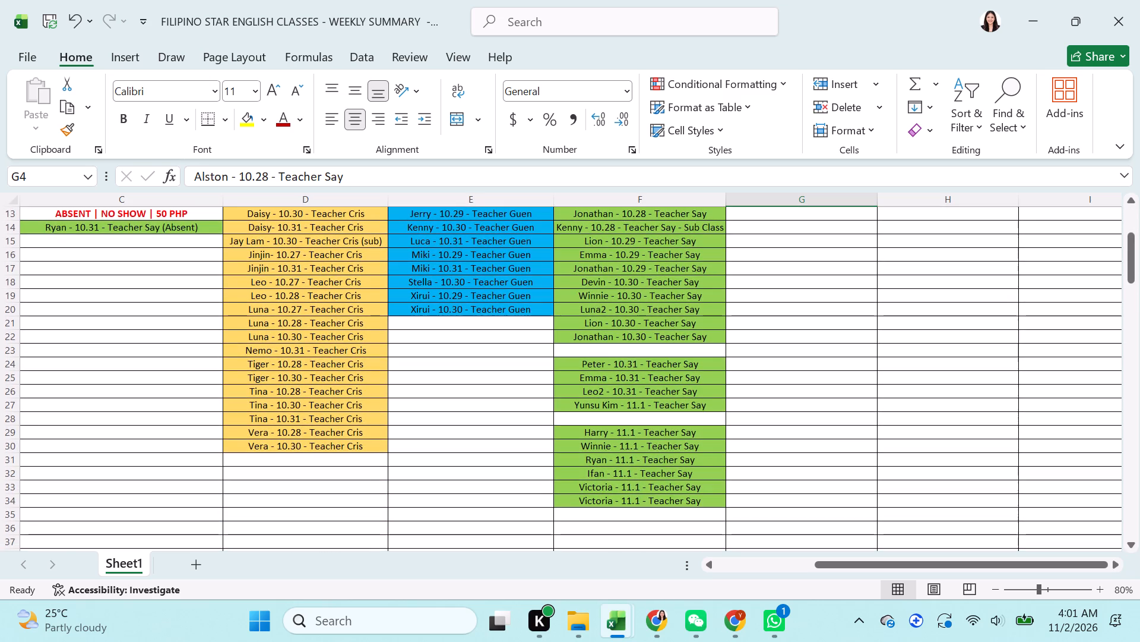
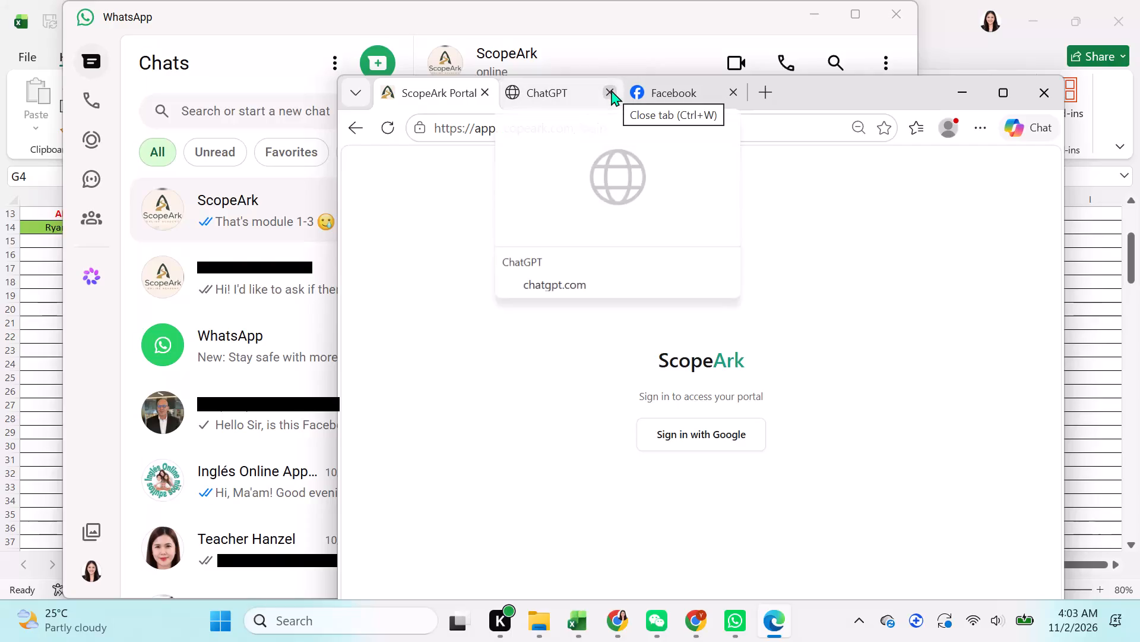
Close the ChatGPT tab in the Microsoft Edge window.
left_click(608, 90)
left_click(608, 90)
left_click(608, 90)
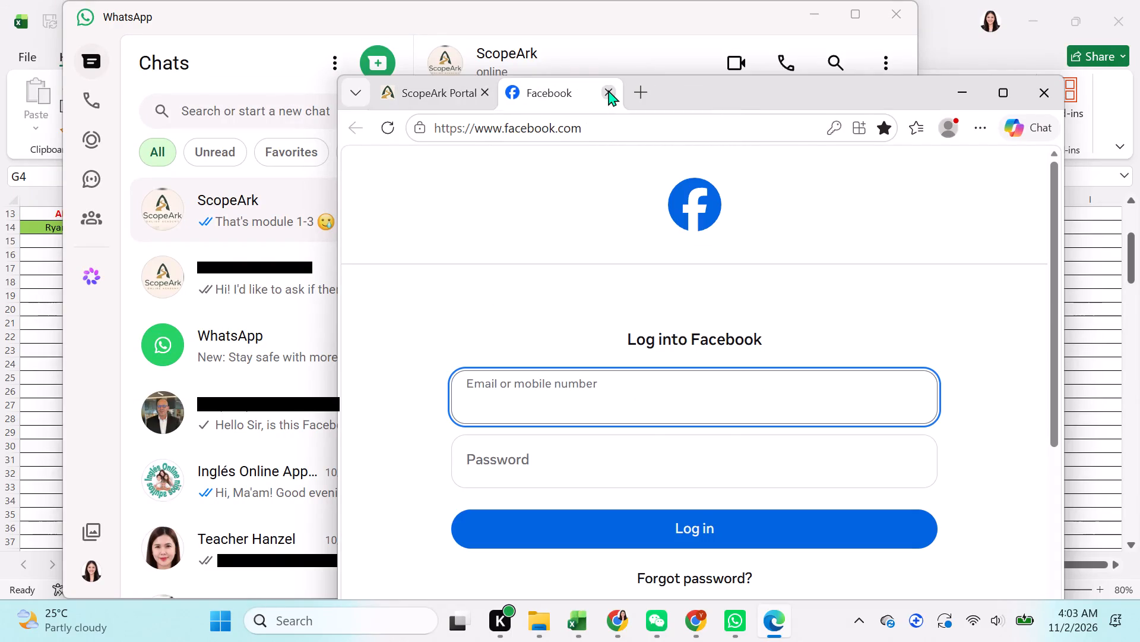
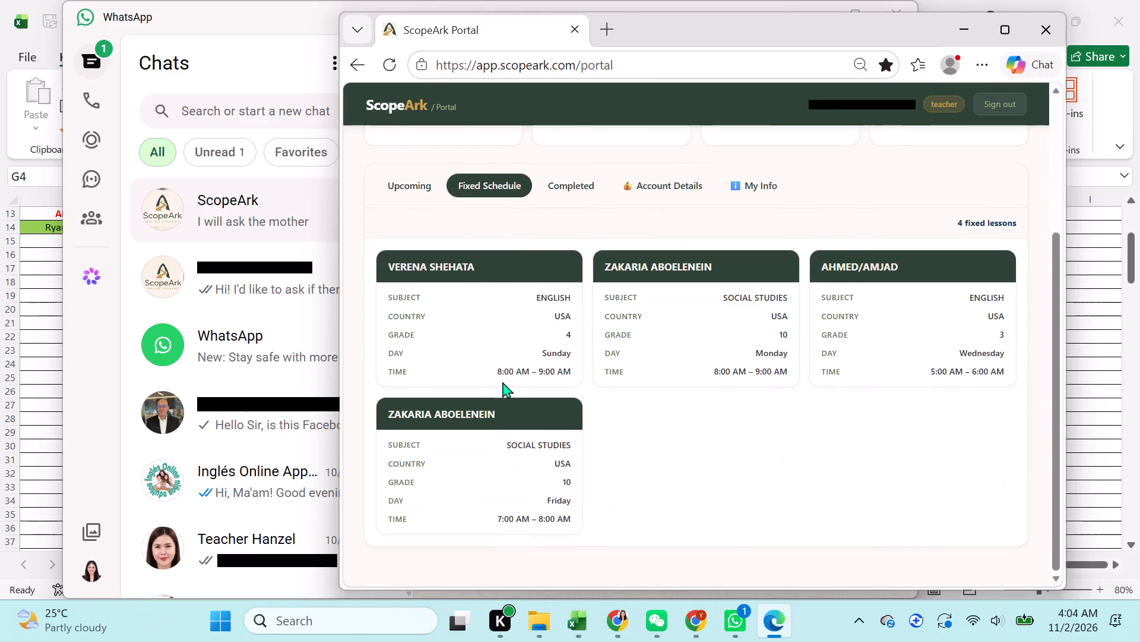
Review the completed lessons and then the account details, including payment records and certificate section, in the ScopeArk teacher portal.
scroll(502, 382, "up", 1)
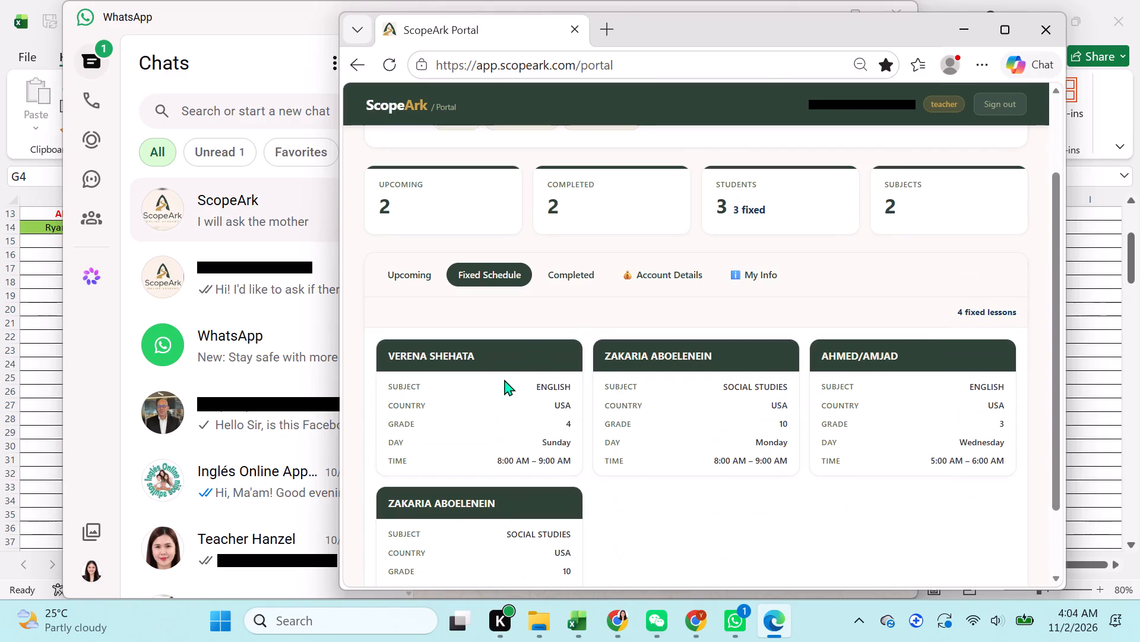
left_click(581, 276)
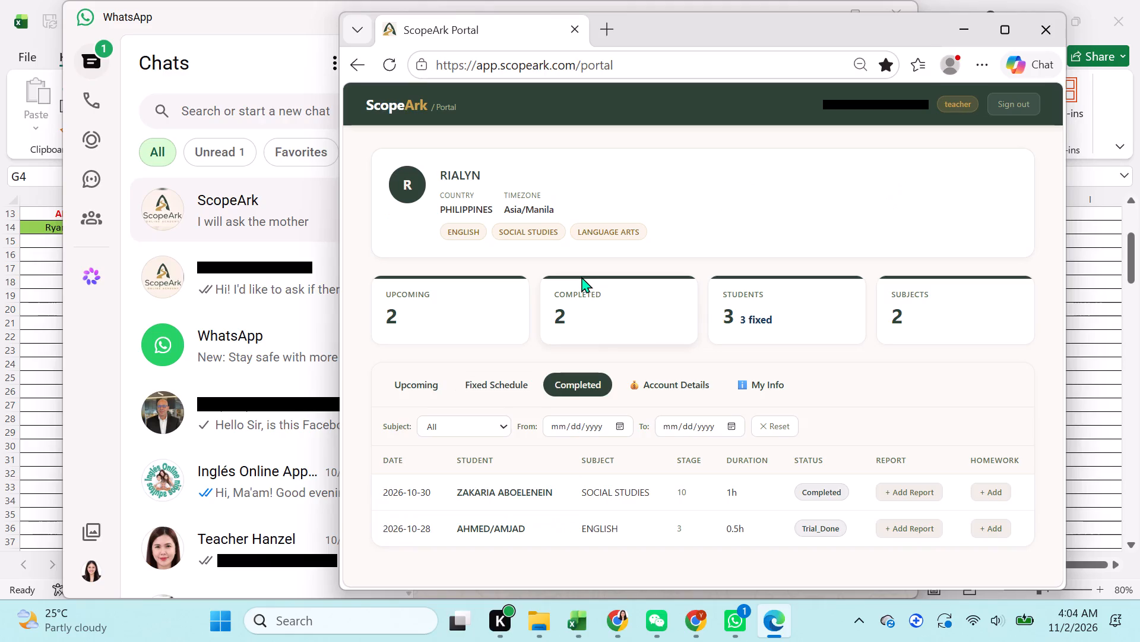
left_click(652, 390)
scroll(647, 492, "down", 2)
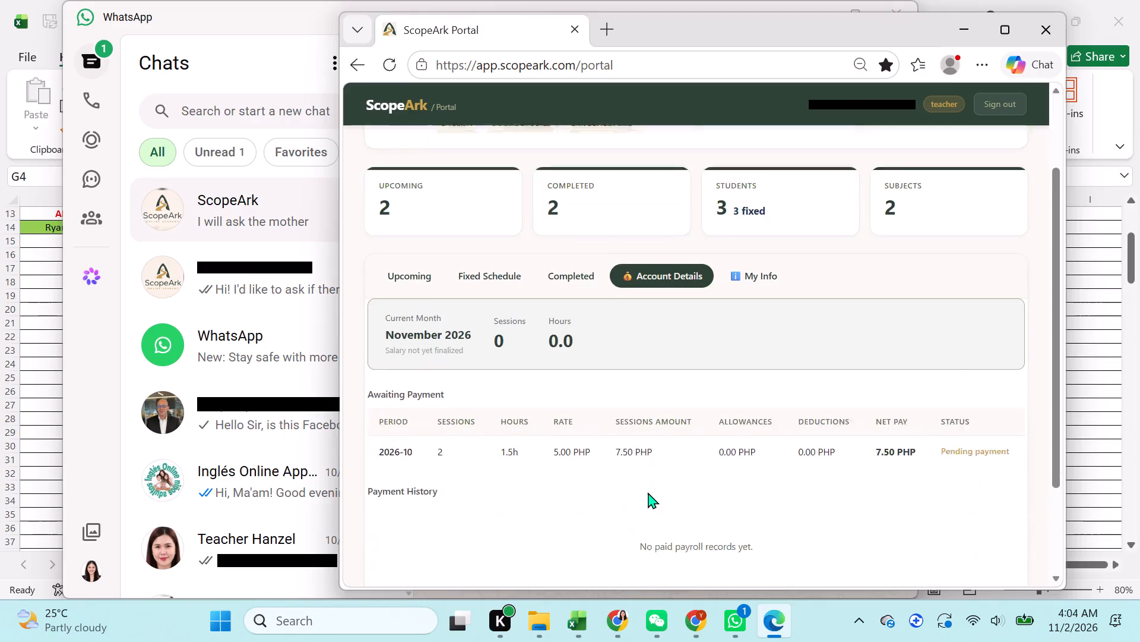
scroll(648, 492, "down", 3)
scroll(648, 492, "up", 1)
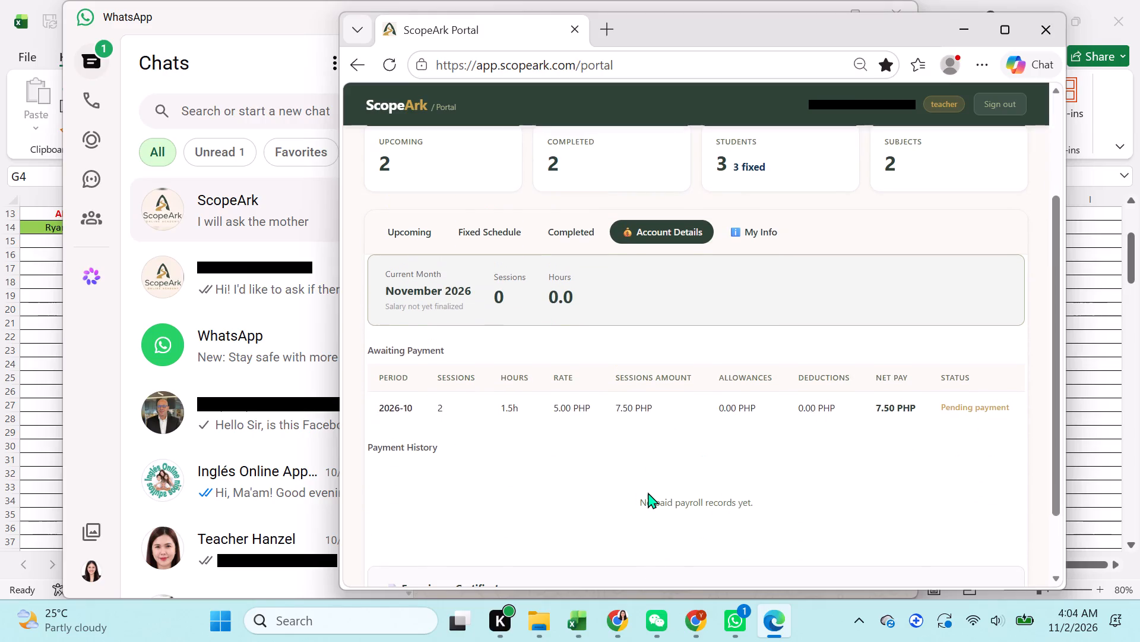
scroll(648, 492, "down", 2)
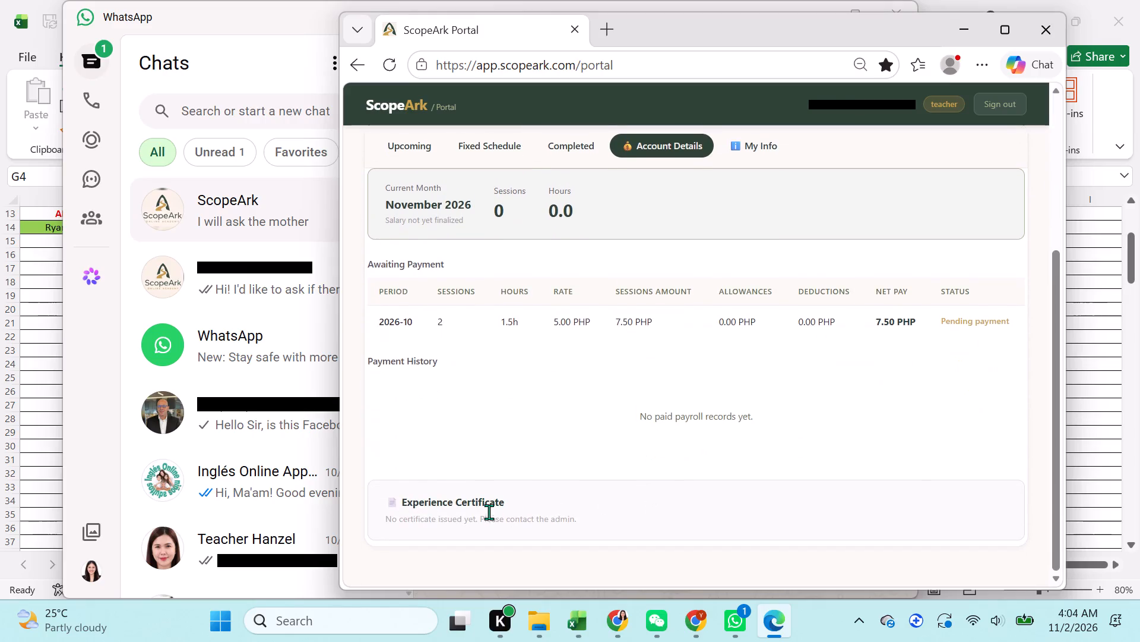
scroll(742, 435, "up", 1)
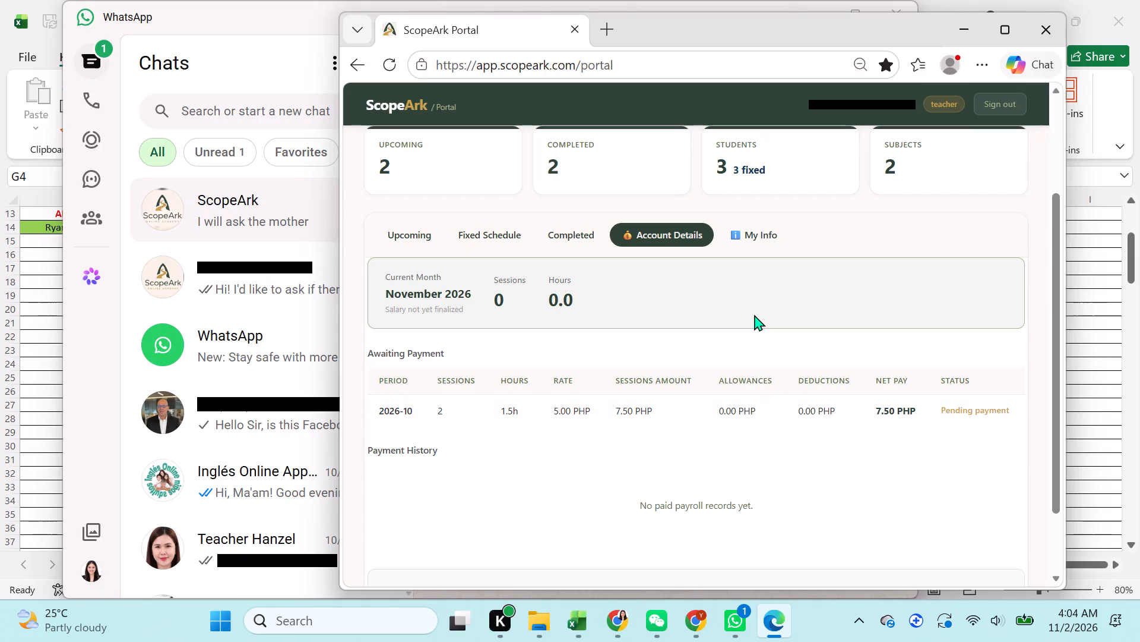
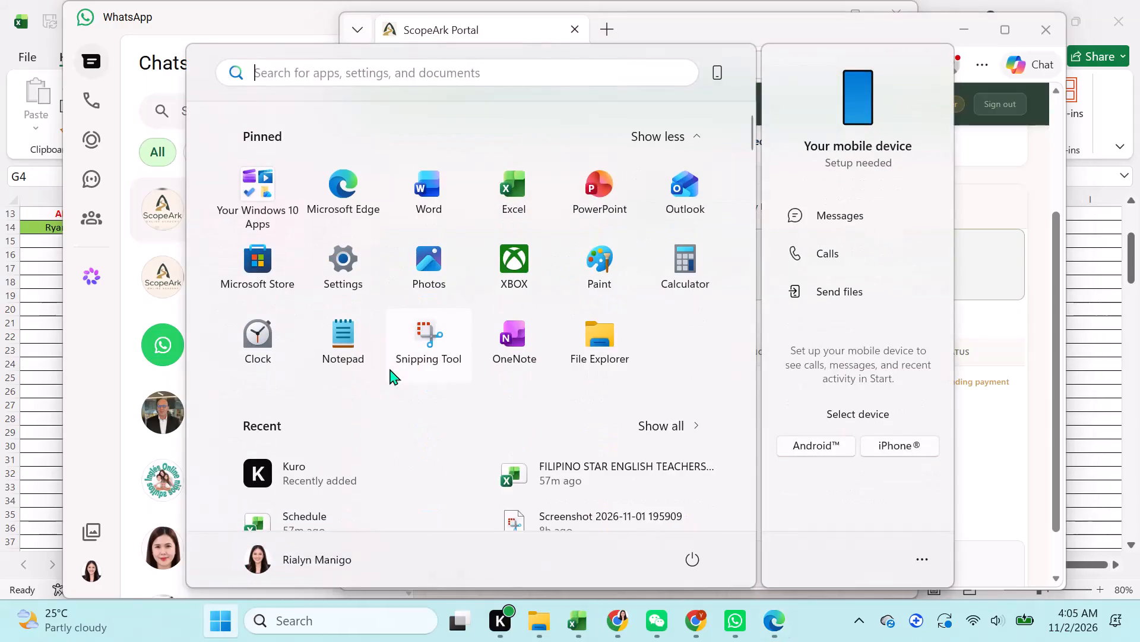
Capture a screen snip of the ScopeArk portal's Awaiting Payment section with Snipping Tool.
left_click(446, 329)
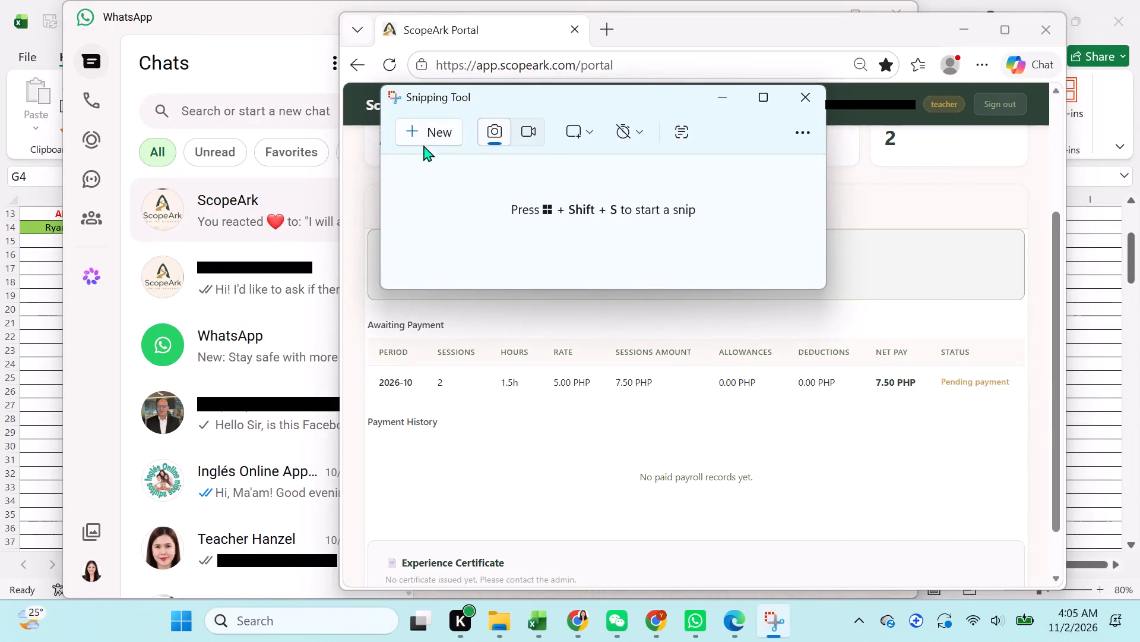
left_click(426, 130)
left_click_drag(366, 316, 374, 333)
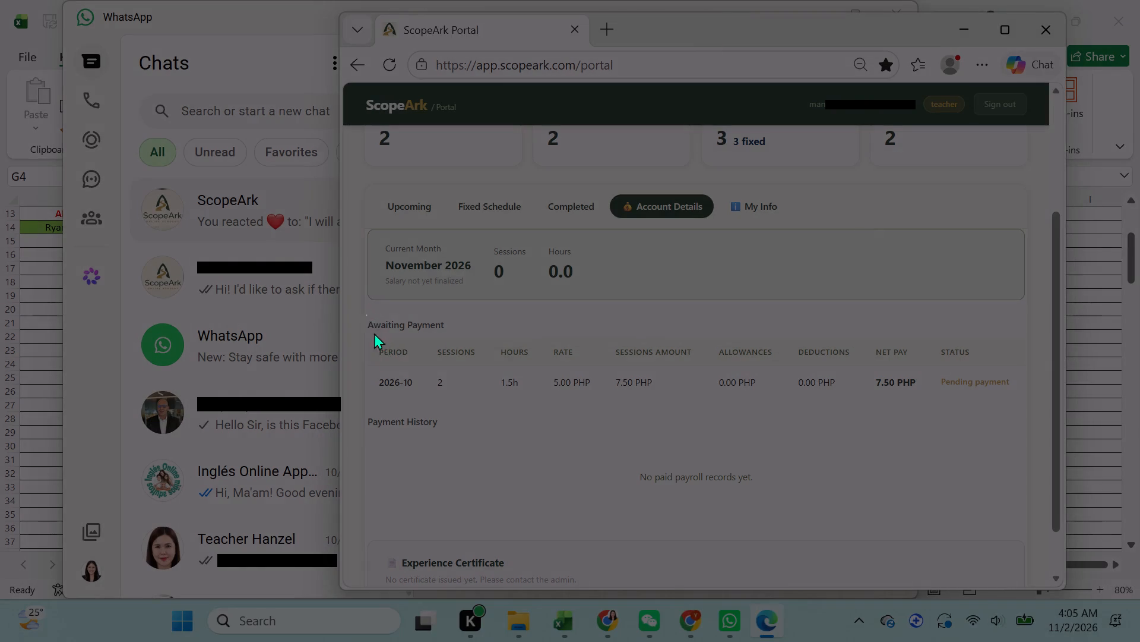
Capture a screenshot of the Awaiting Payment table with its 2026-10 row and copy the snip to the clipboard.
left_click_drag(374, 333, 1016, 411)
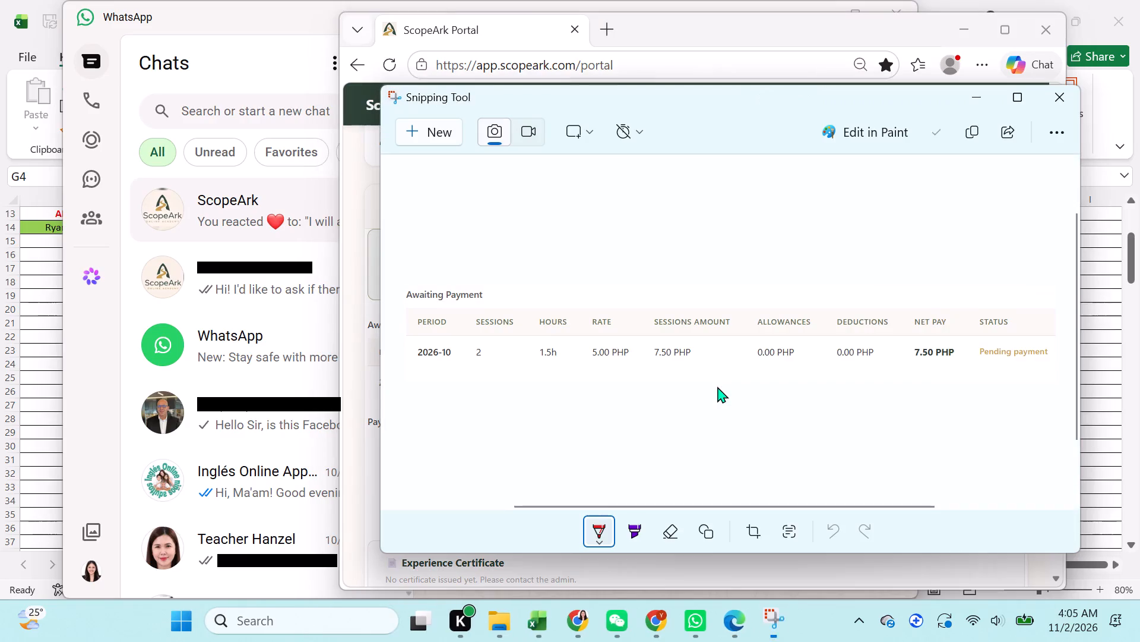
key("ctrl+c")
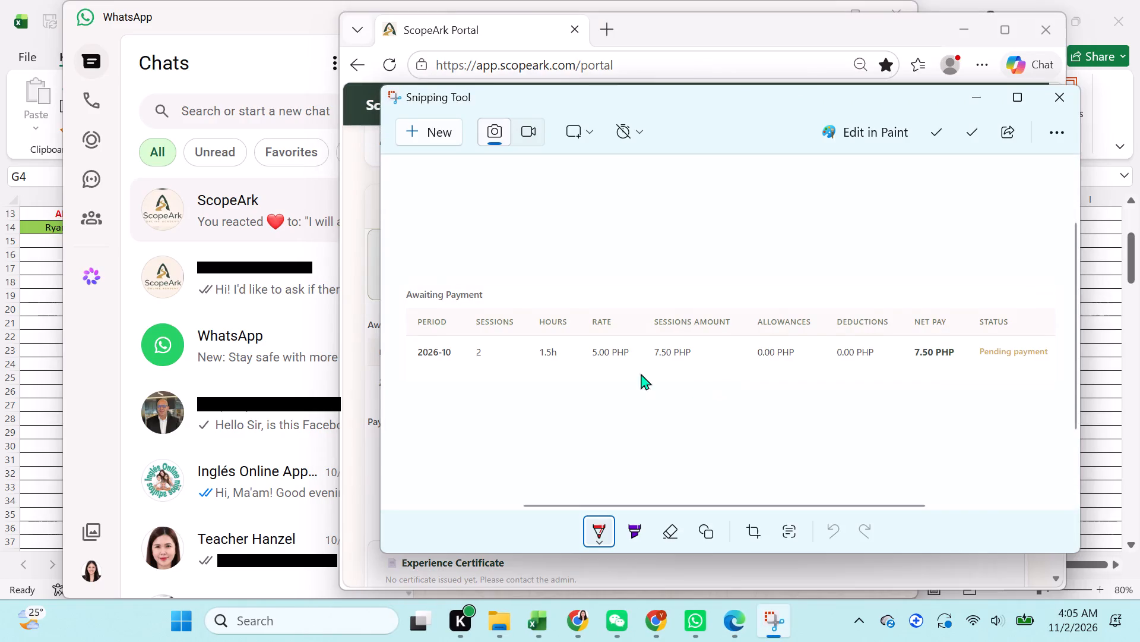
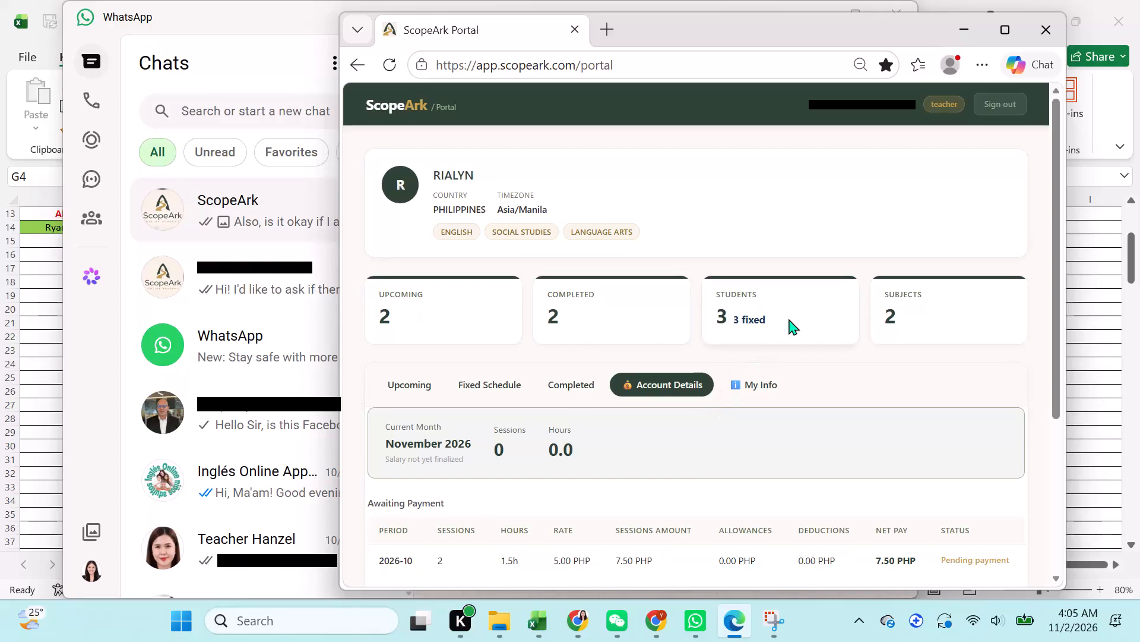
Look over the account's payment sections, including Payment History, and display the teacher's upcoming lessons to check their schedule.
left_click(900, 297)
left_click(891, 322)
scroll(653, 385, "down", 2)
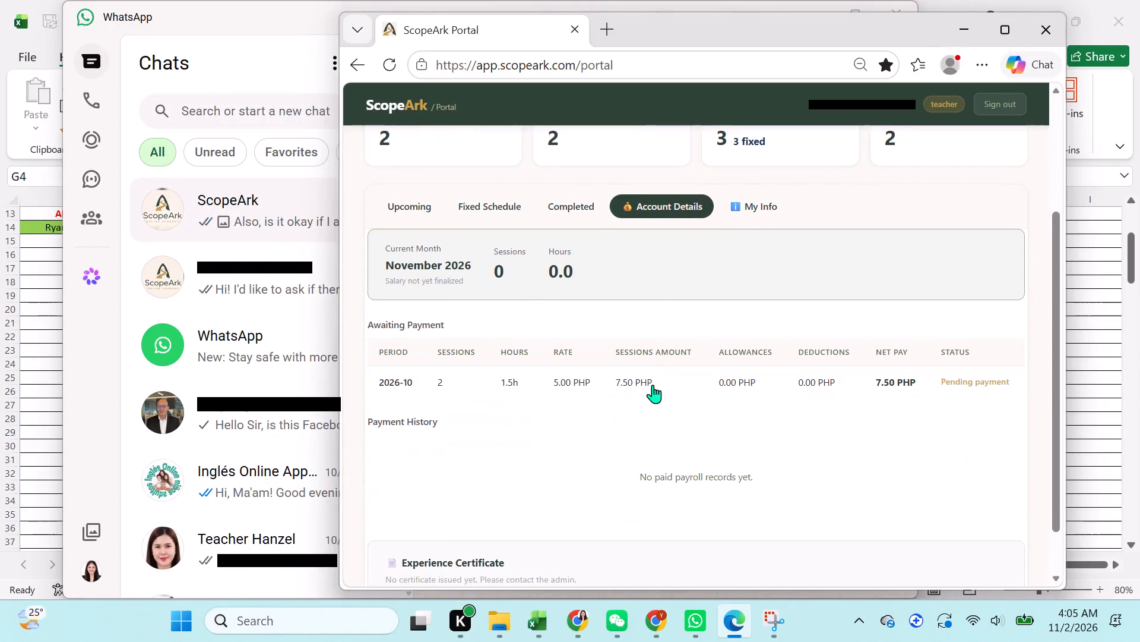
scroll(653, 385, "up", 1)
left_click(410, 292)
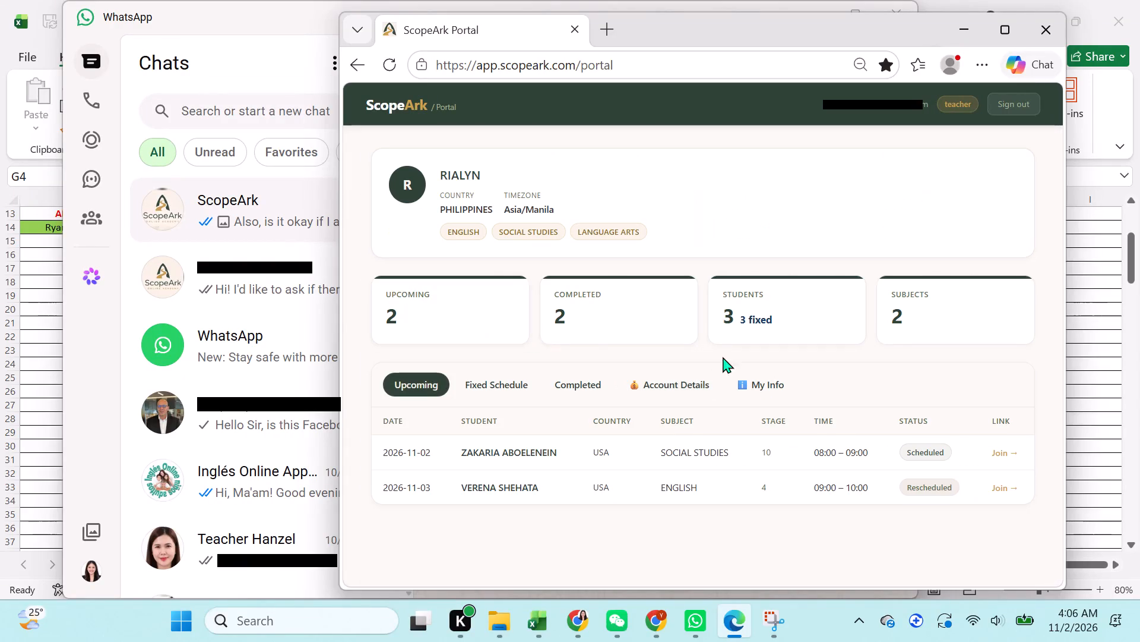
scroll(904, 366, "down", 1)
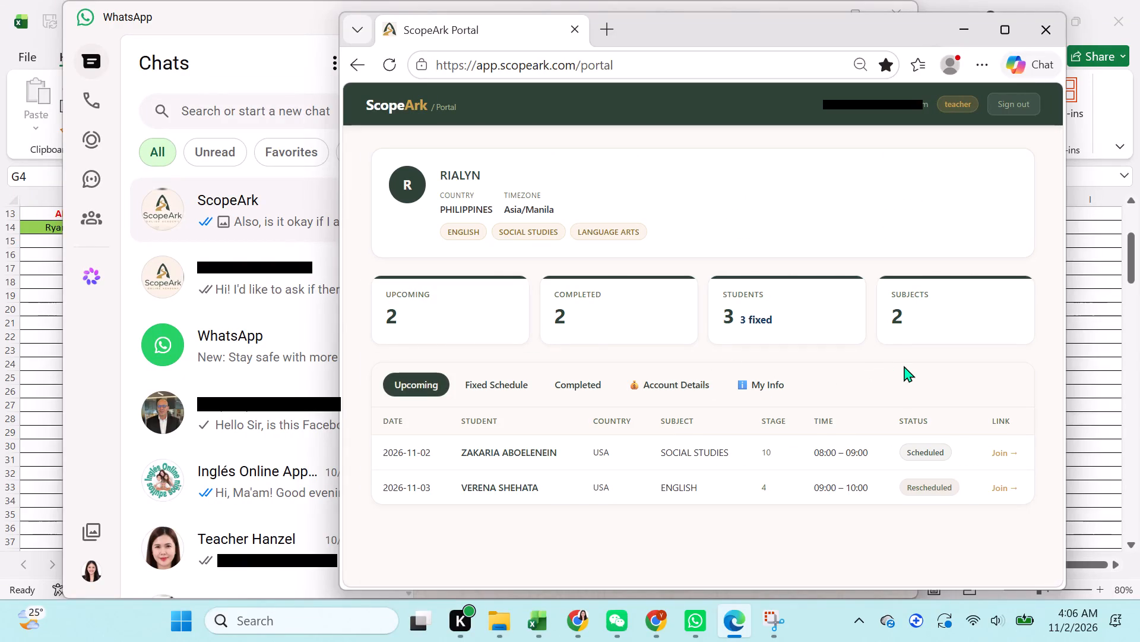
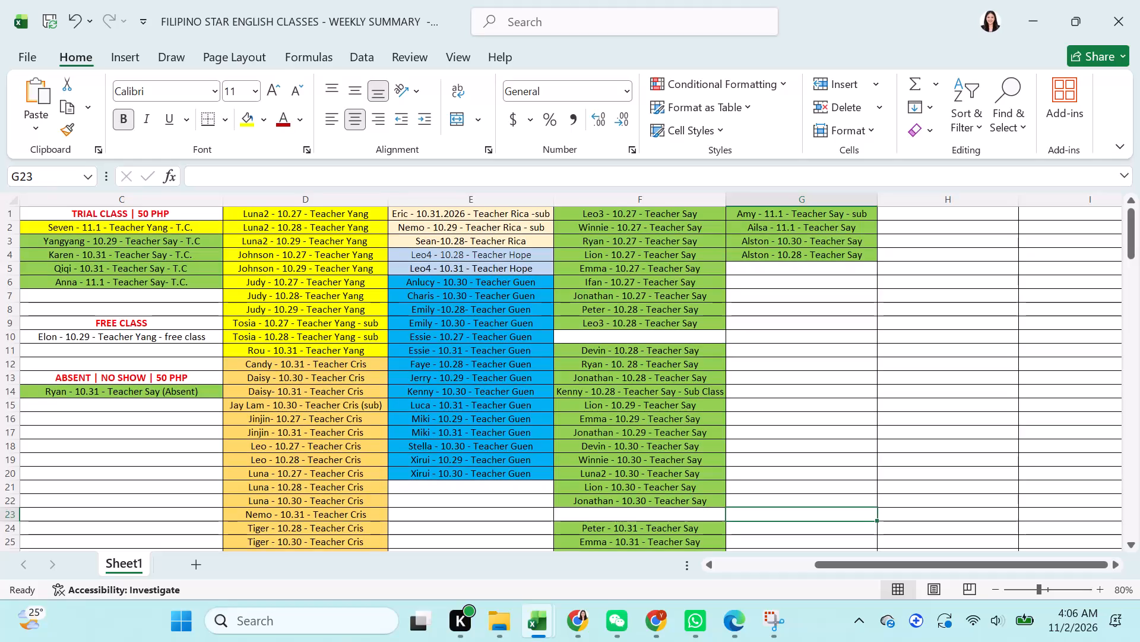
Move the entry "Ailsa - 11.1 - Teacher Say" from column G to cell H1 to start an alphabetical list.
left_click(761, 228)
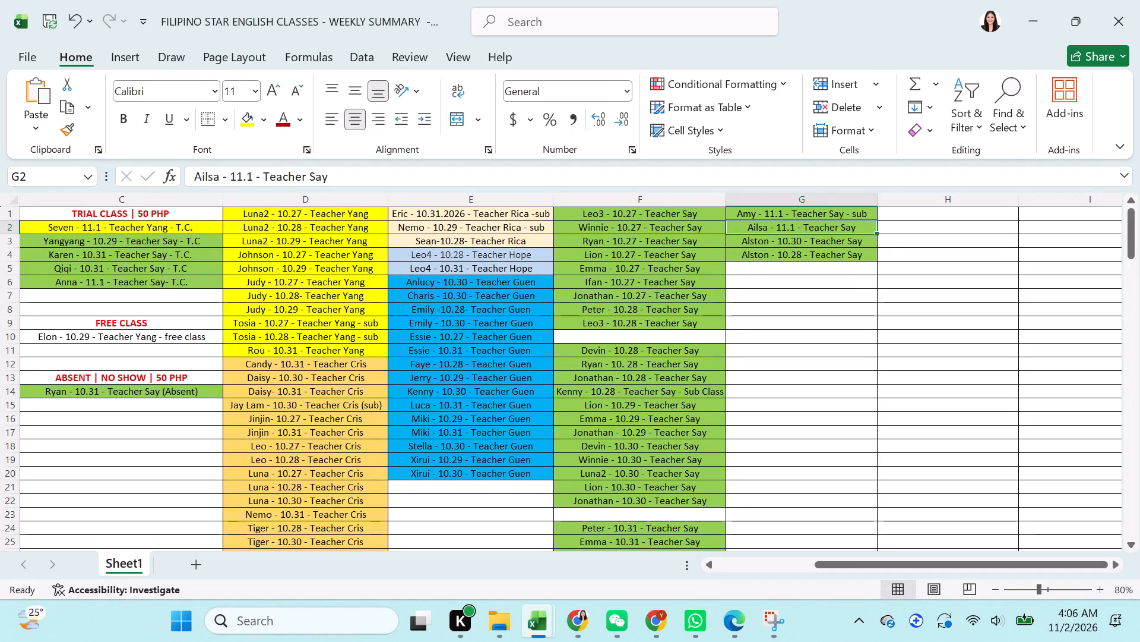
scroll(616, 470, "down", 5)
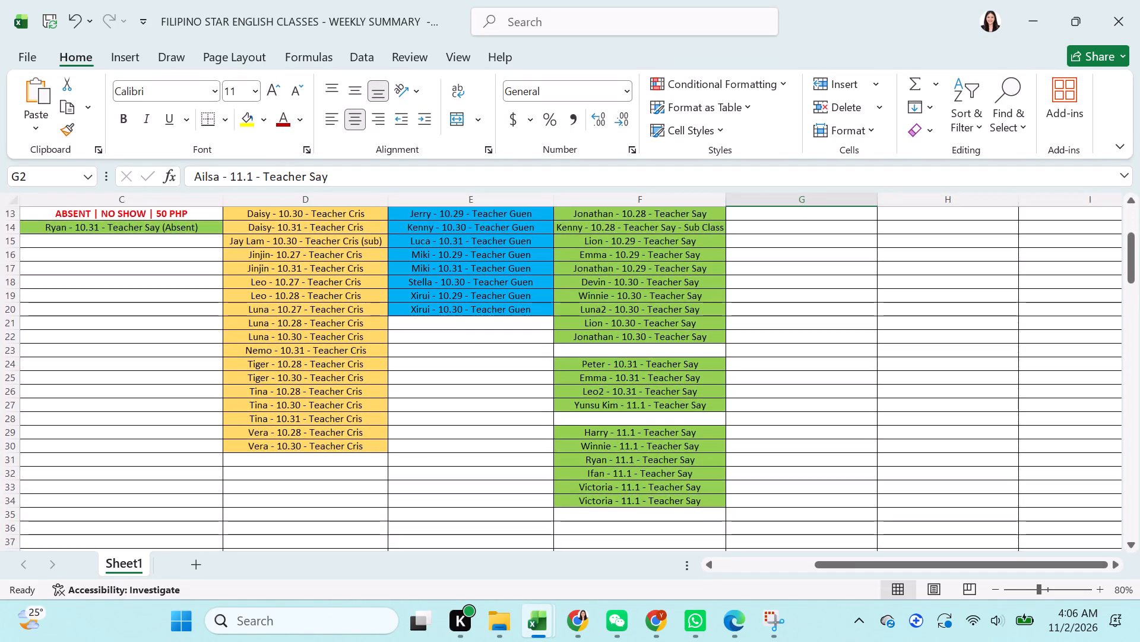
scroll(765, 449, "up", 8)
scroll(769, 335, "up", 1)
scroll(769, 335, "down", 2)
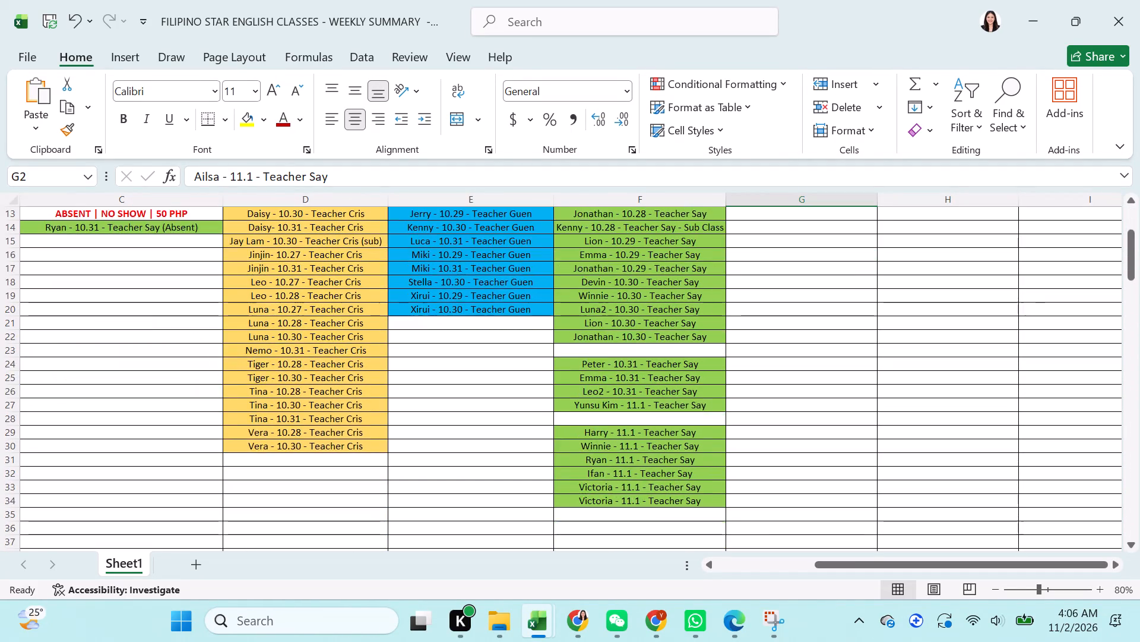
scroll(769, 335, "down", 4)
scroll(769, 335, "up", 8)
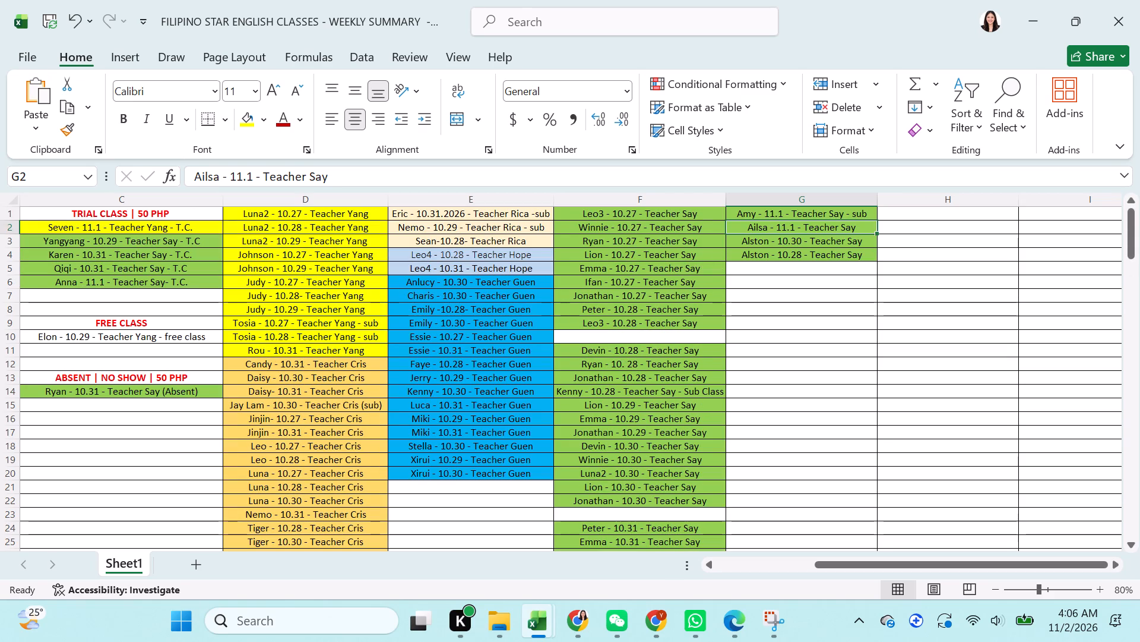
left_click(786, 265)
left_click(786, 228)
key("ctrl+x")
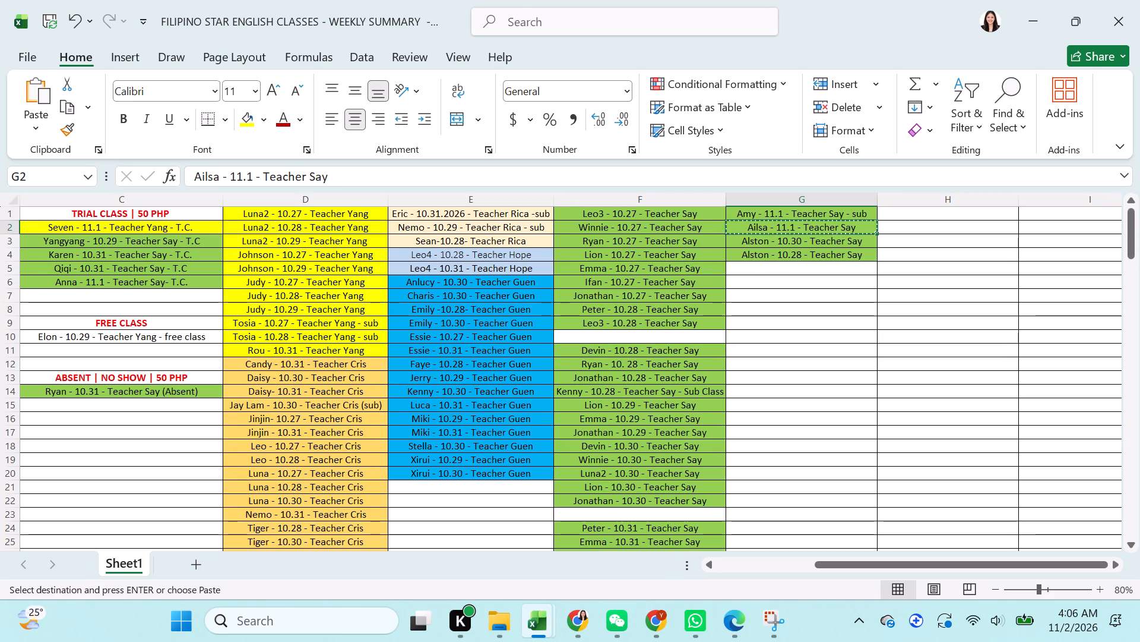
left_click(897, 213)
key("ctrl+v")
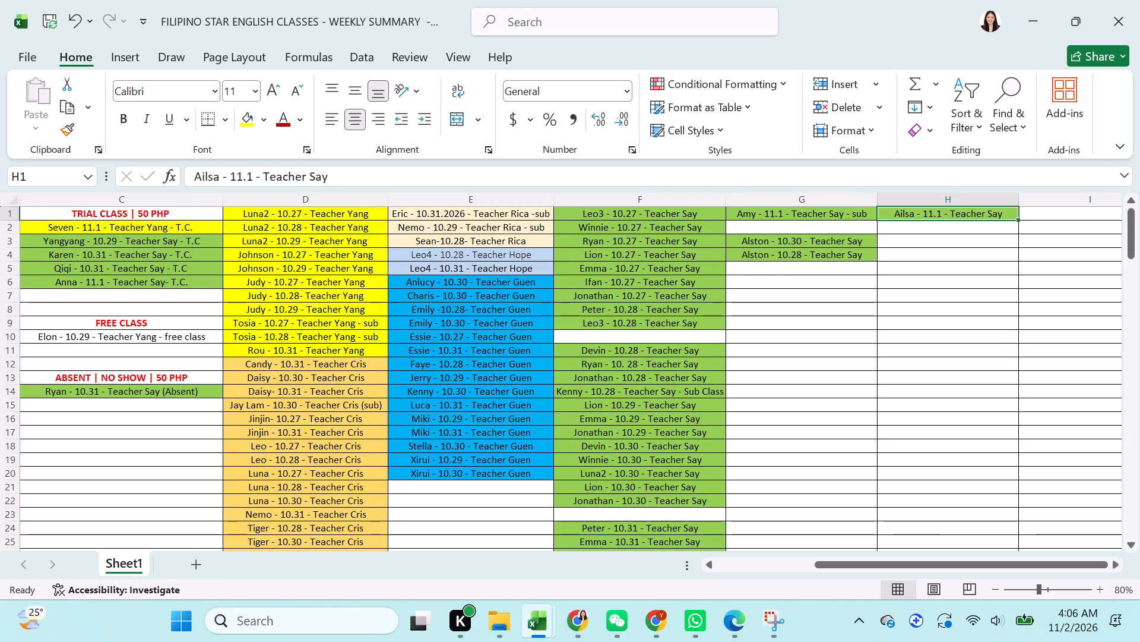
Move the two Alston entries to H2:H3 and the Amy sub entry to H4, and save the workbook.
left_click_drag(786, 240, 786, 250)
key("ctrl+x")
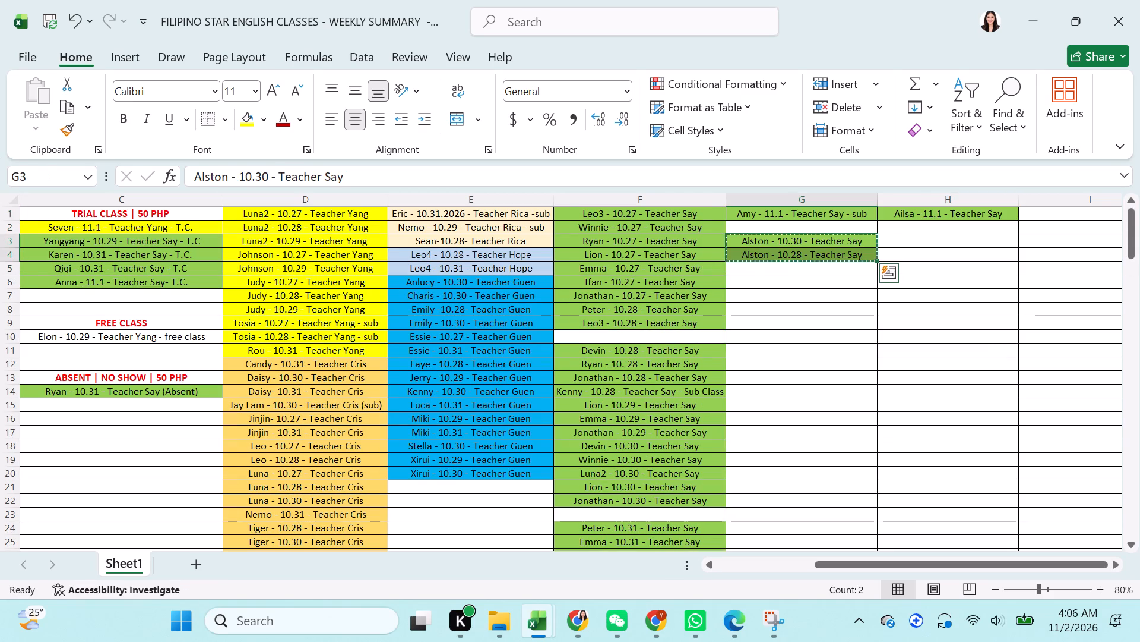
left_click(888, 231)
key("ctrl+v")
left_click(822, 209)
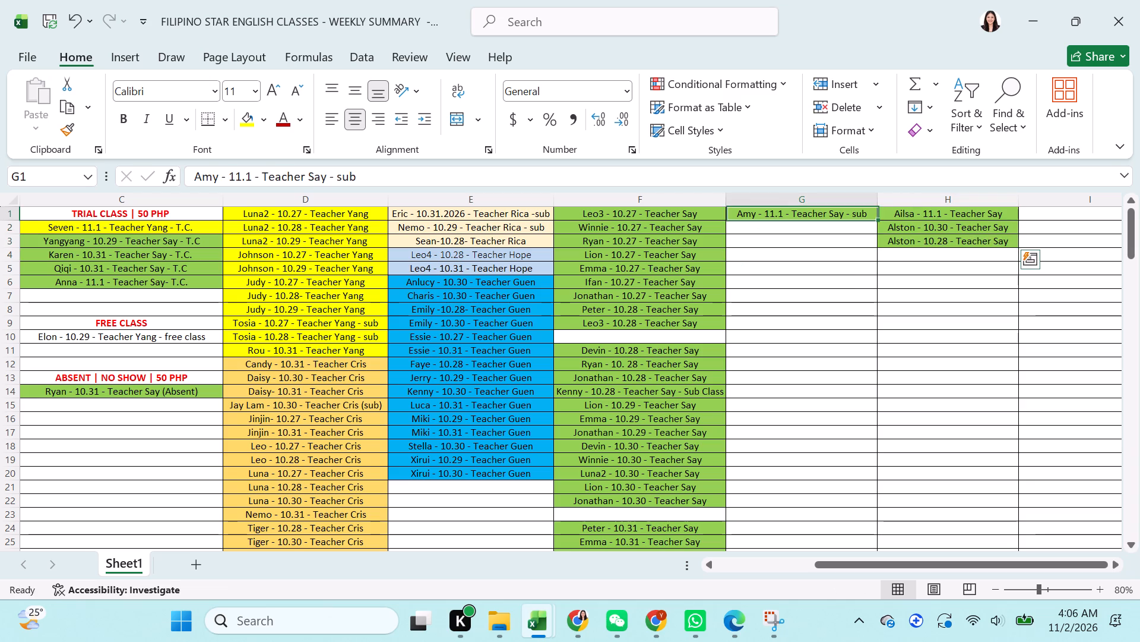
key("ctrl+x")
left_click(908, 254)
key("ctrl+v")
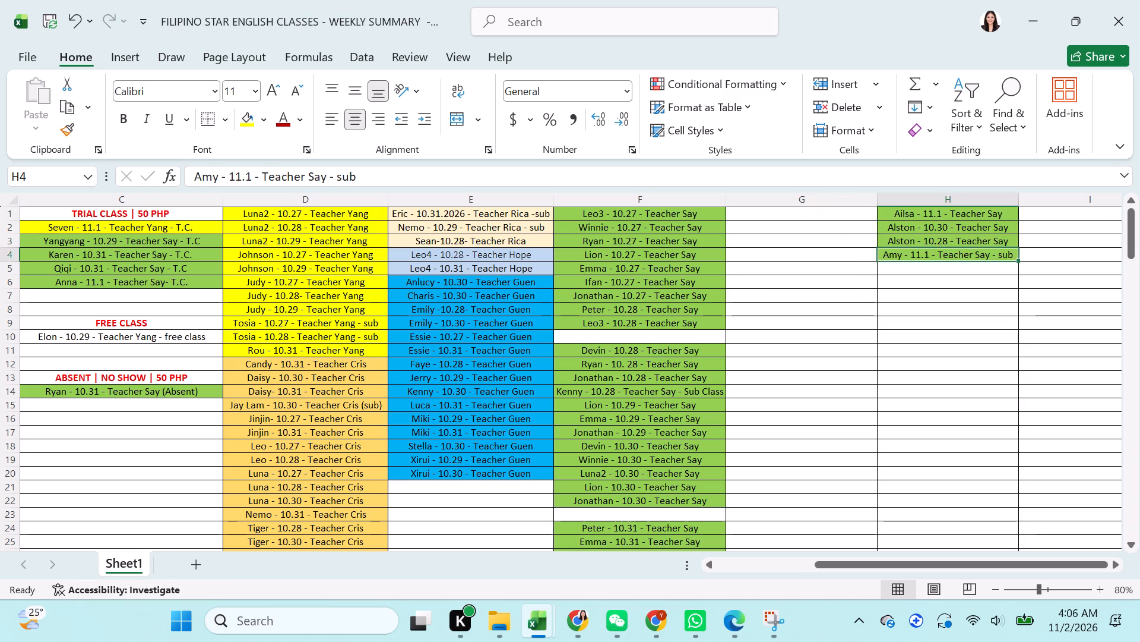
left_click(831, 292)
key("ctrl+s")
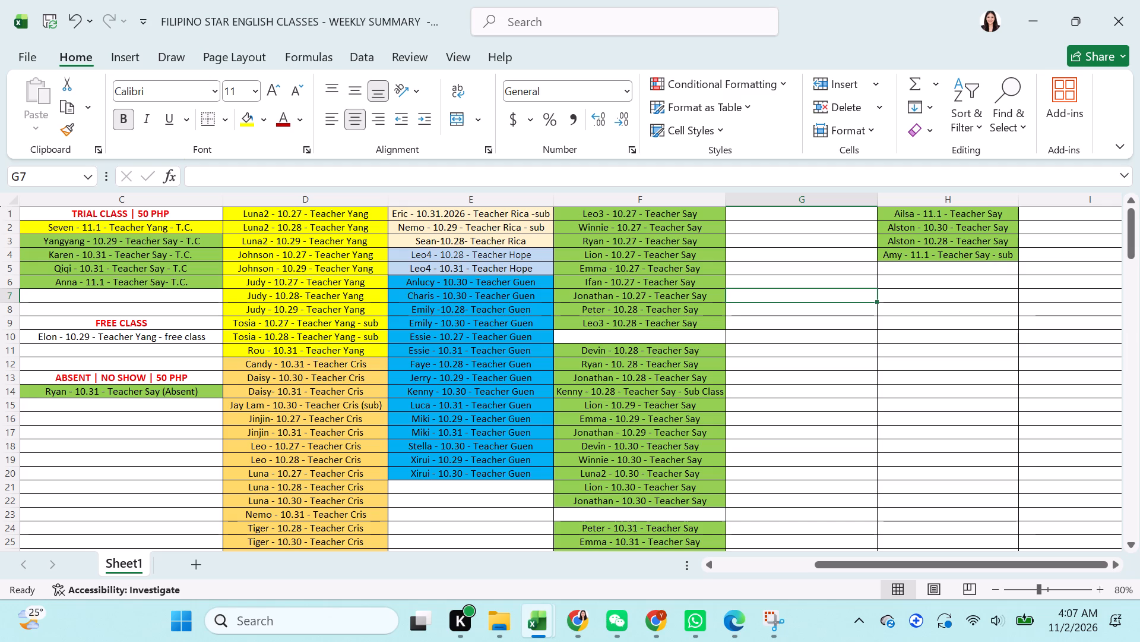
Find the next student alphabetically in Teacher Say's column F and move "Devin - 10.28 - Teacher Say" to cell G1.
scroll(628, 404, "up", 4)
scroll(625, 284, "down", 3)
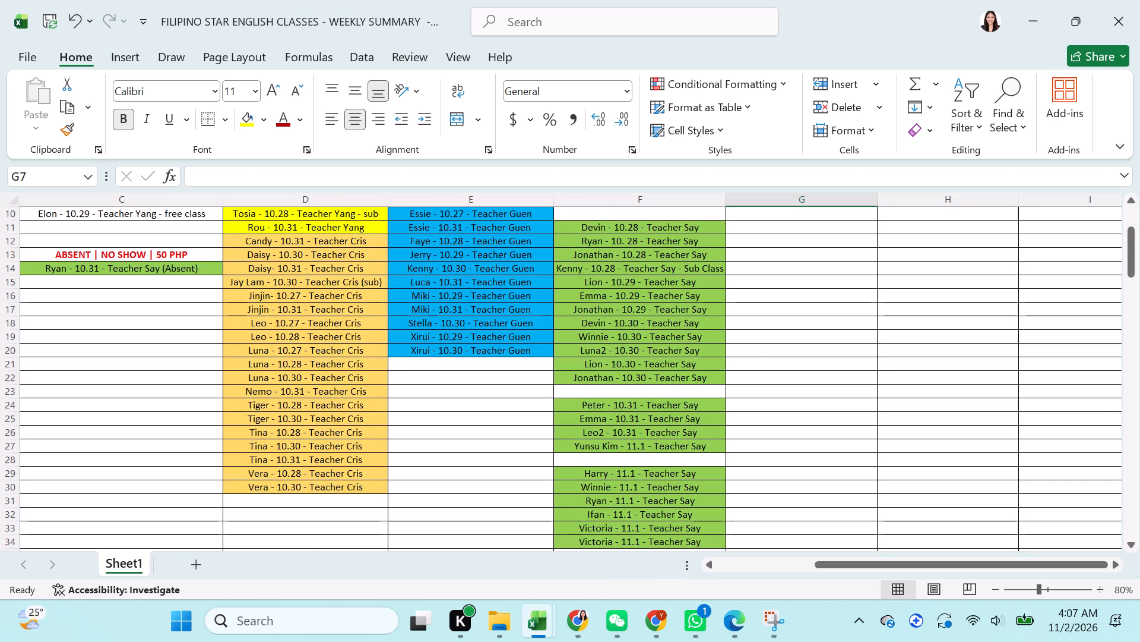
scroll(625, 284, "down", 2)
scroll(625, 284, "up", 2)
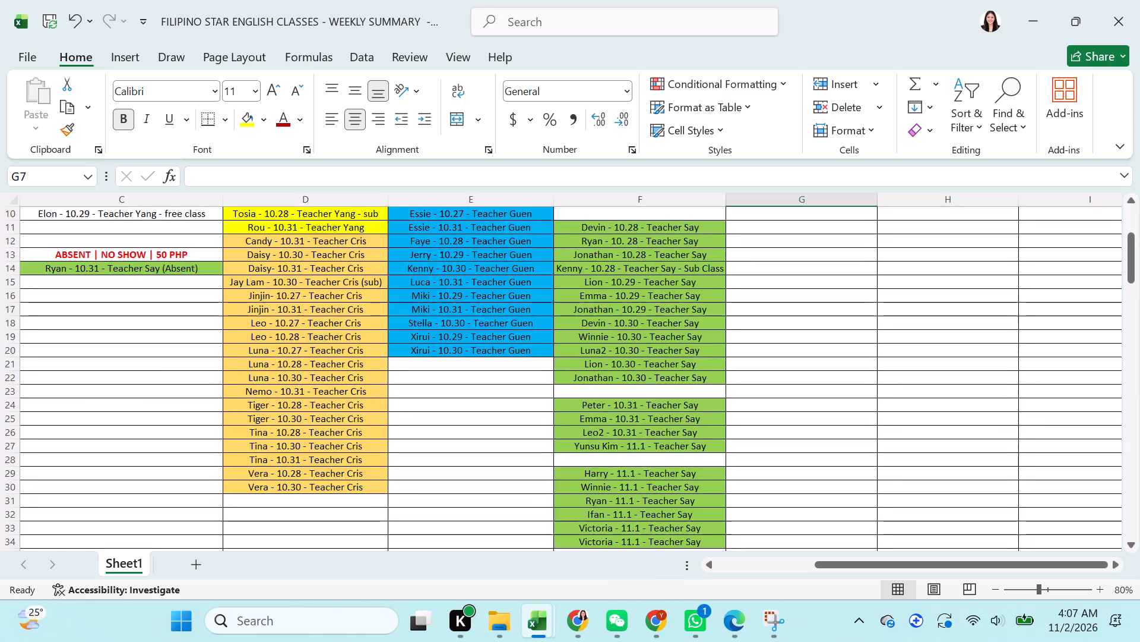
scroll(625, 284, "up", 8)
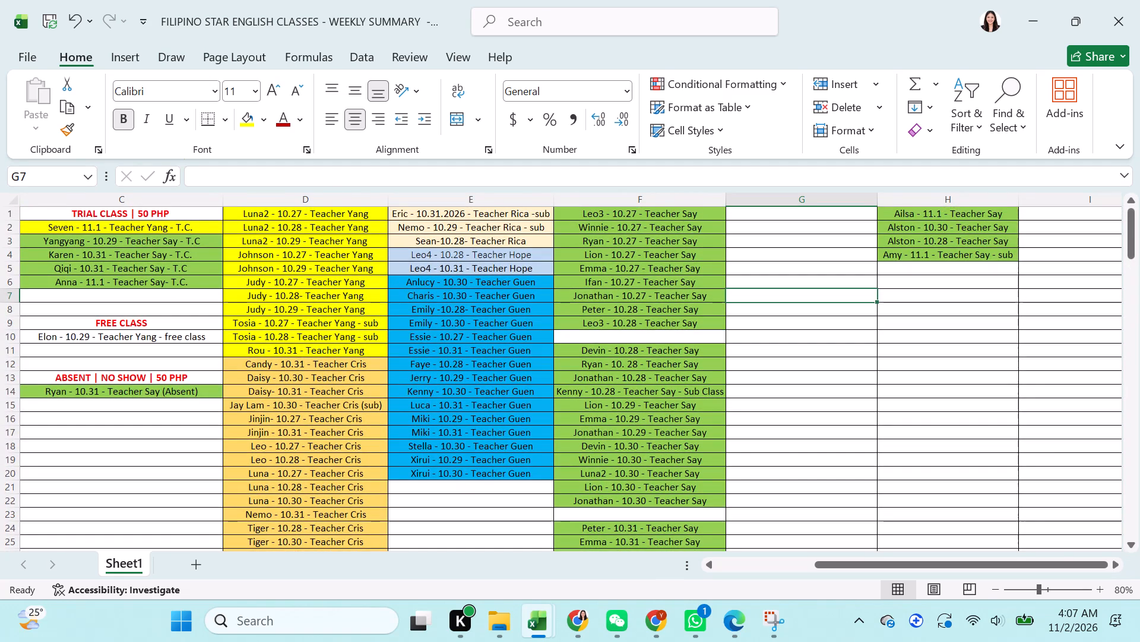
left_click(619, 351)
key("ctrl+x")
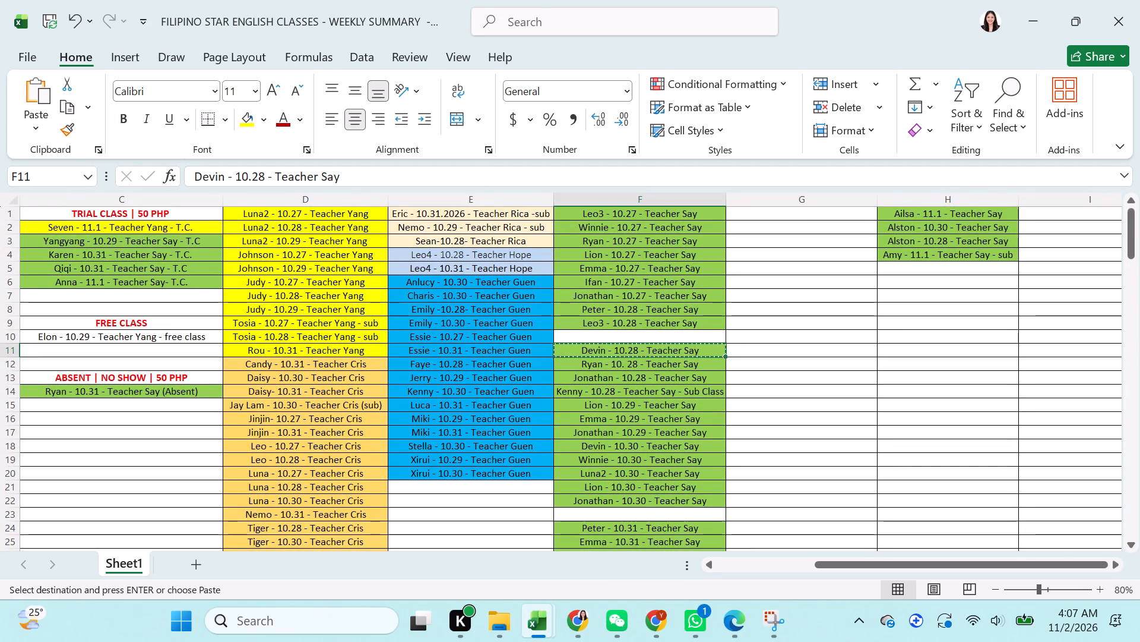
left_click(782, 212)
key("ctrl+v")
Move "Devin - 10.30 - Teacher Say" from column F to cell G2, keeping the 10.28 entry in G1.
scroll(637, 376, "down", 1)
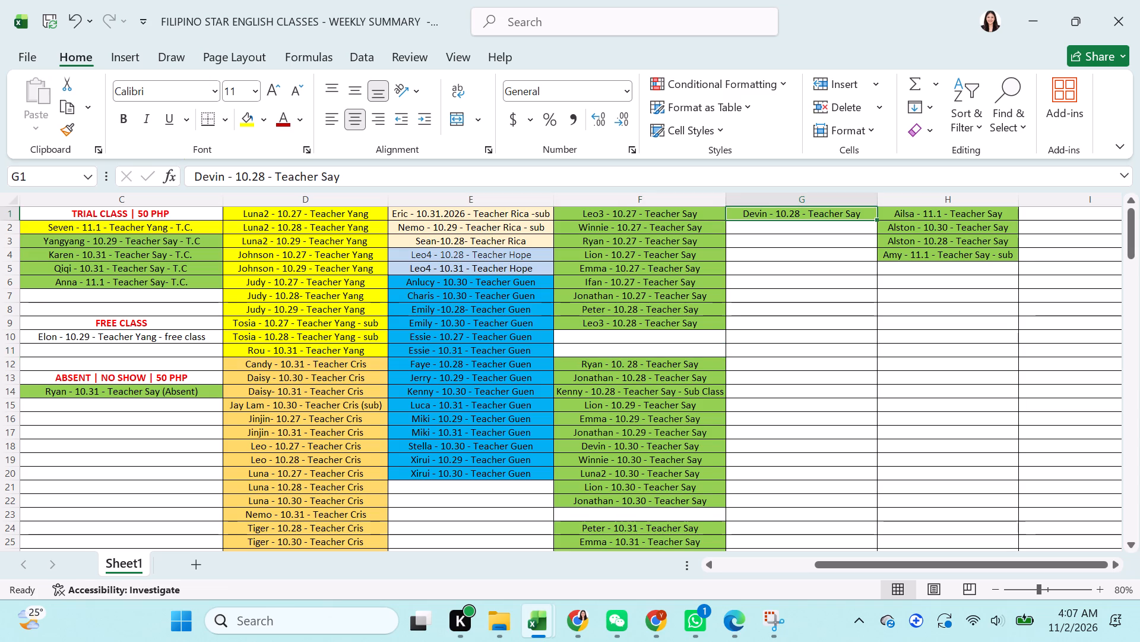
scroll(637, 376, "down", 1)
left_click(637, 370)
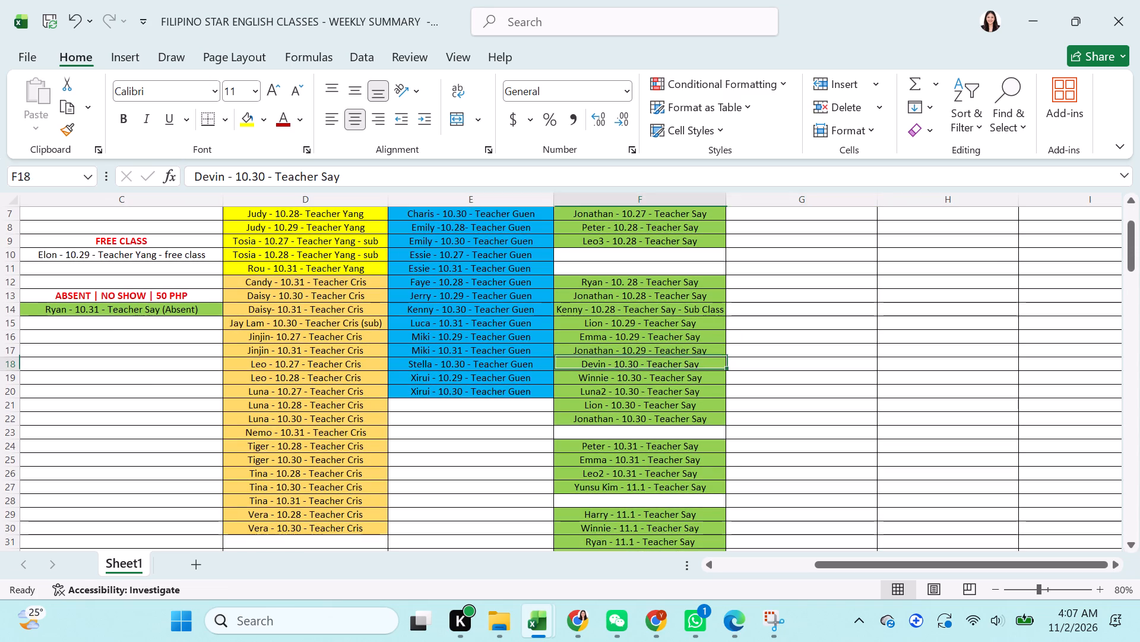
key("ctrl+z")
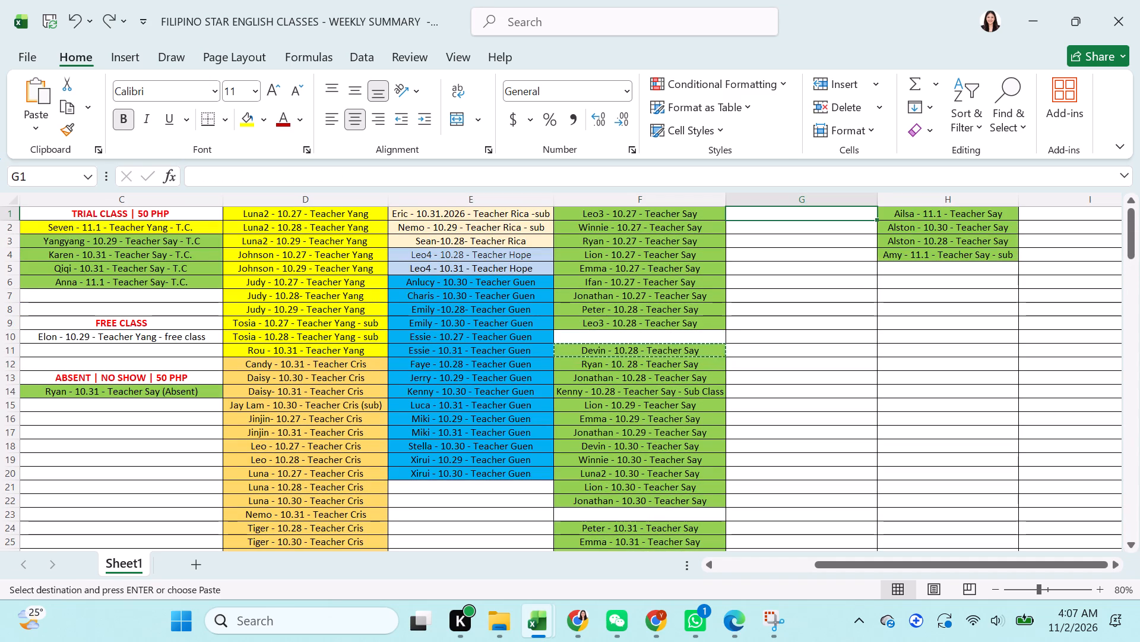
key("ctrl+y")
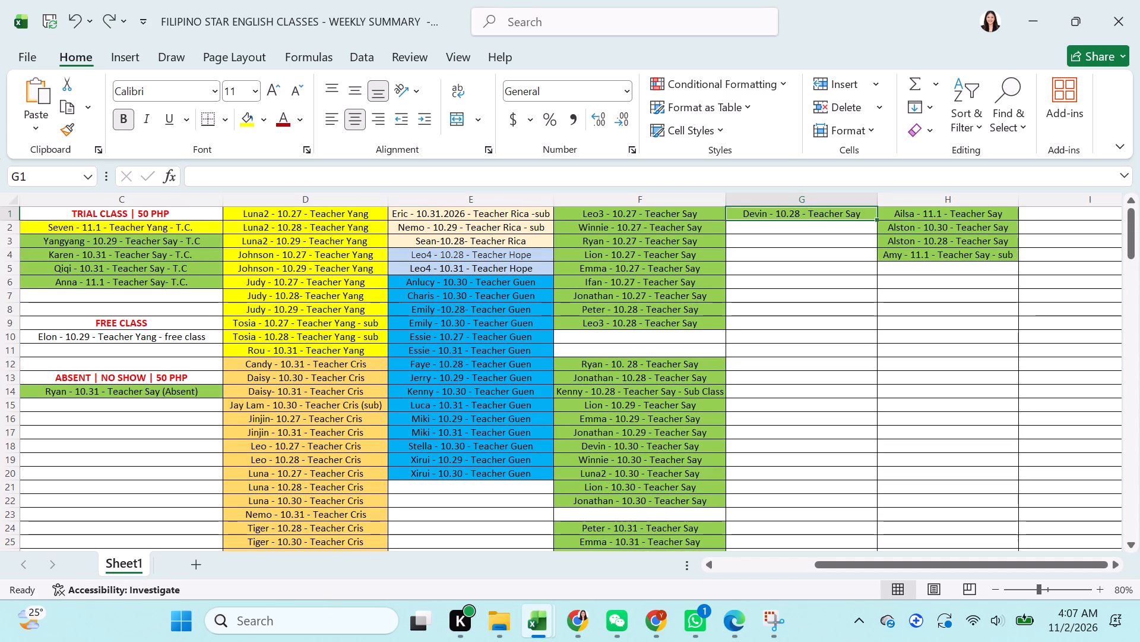
left_click(619, 448)
key("ctrl+x")
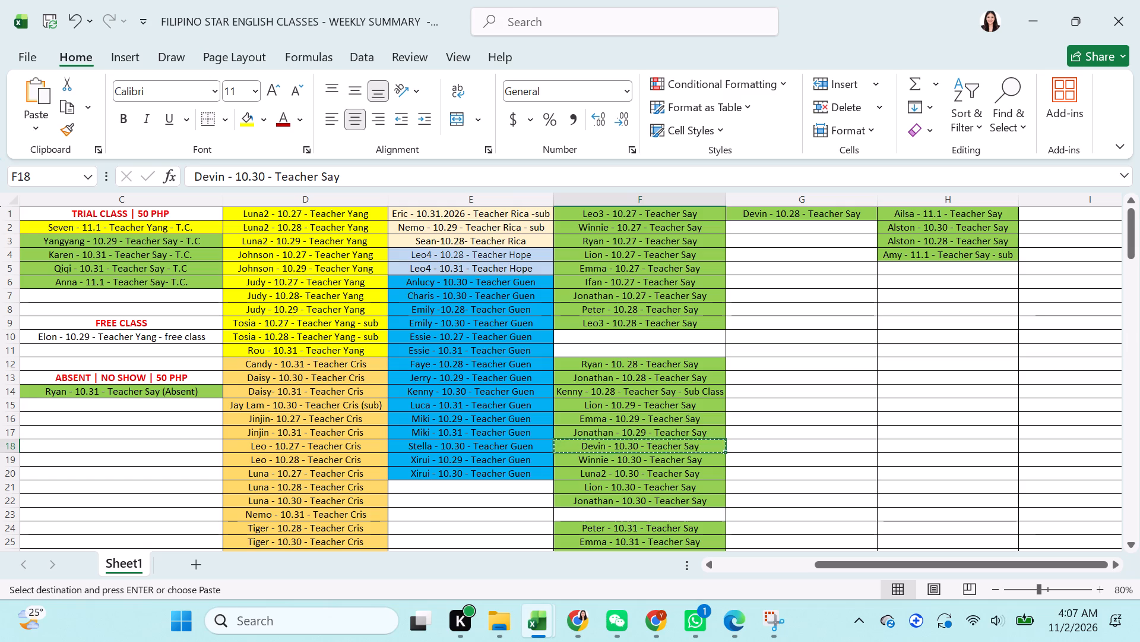
left_click(792, 228)
key("ctrl+v")
Move Teacher Say's Emma entries dated 10.27 and 10.29 from column F to cells G3 and G4.
scroll(655, 457, "down", 4)
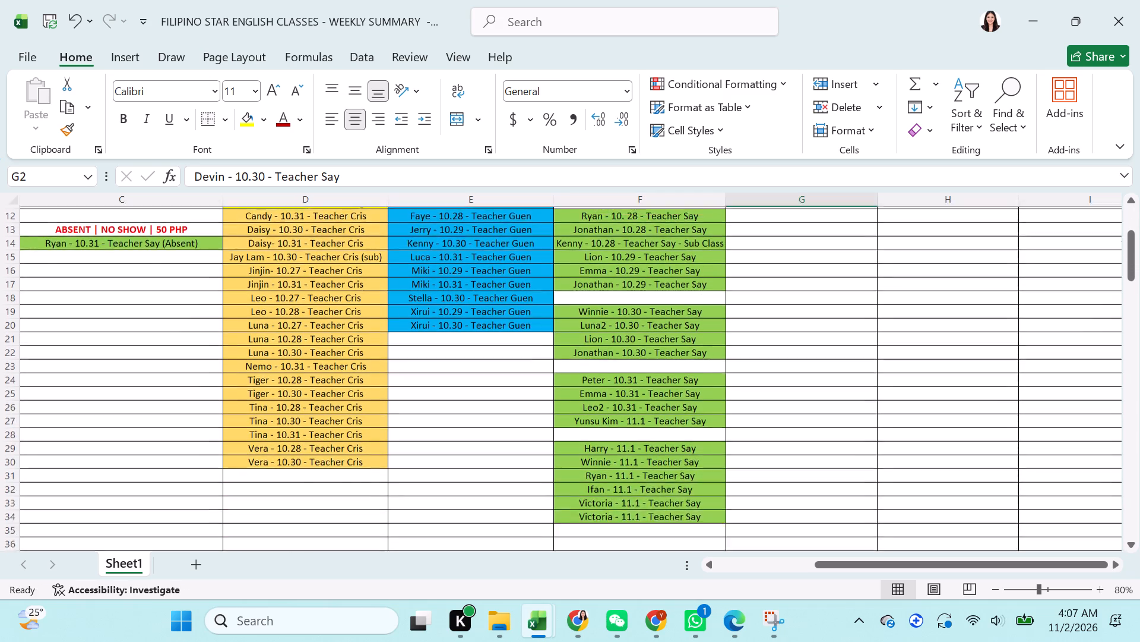
scroll(655, 457, "down", 1)
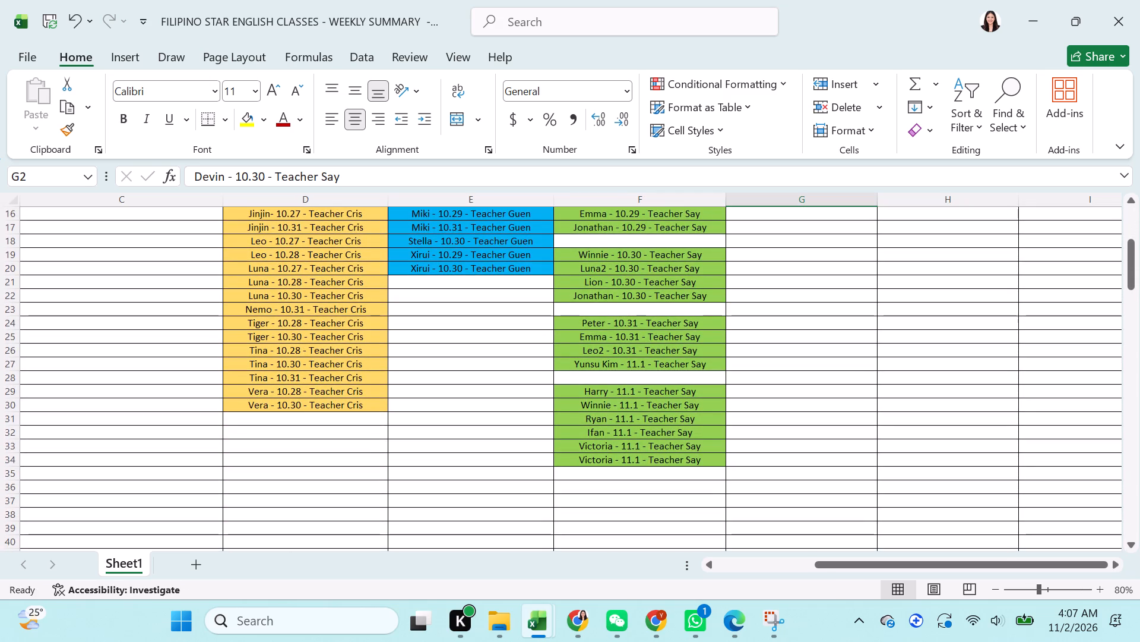
scroll(653, 455, "up", 10)
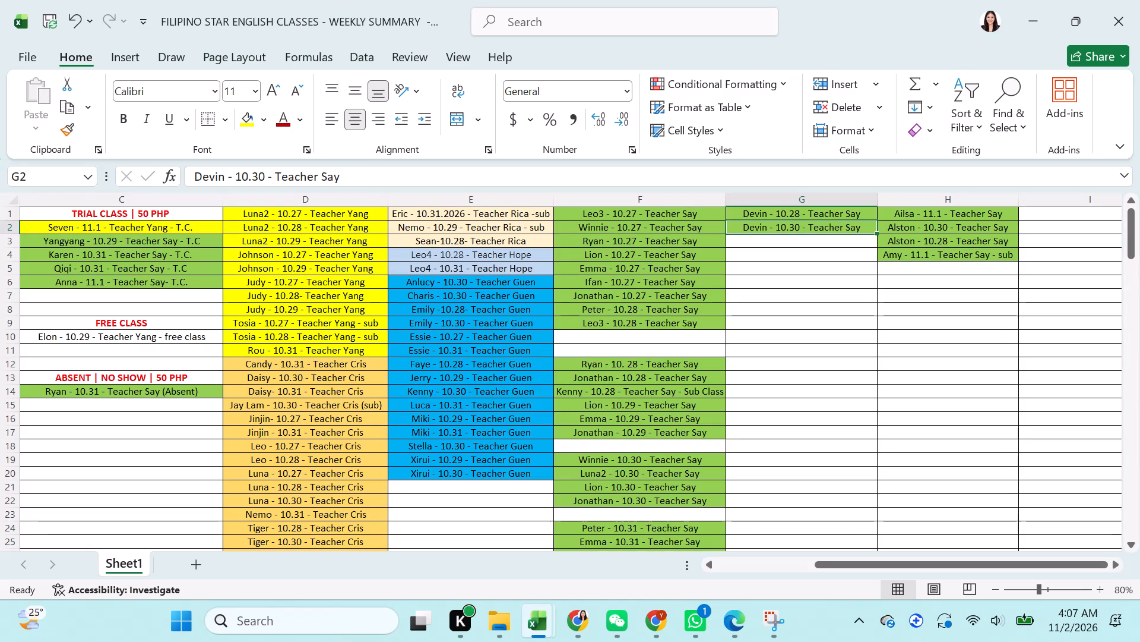
left_click(628, 271)
key("ctrl+x")
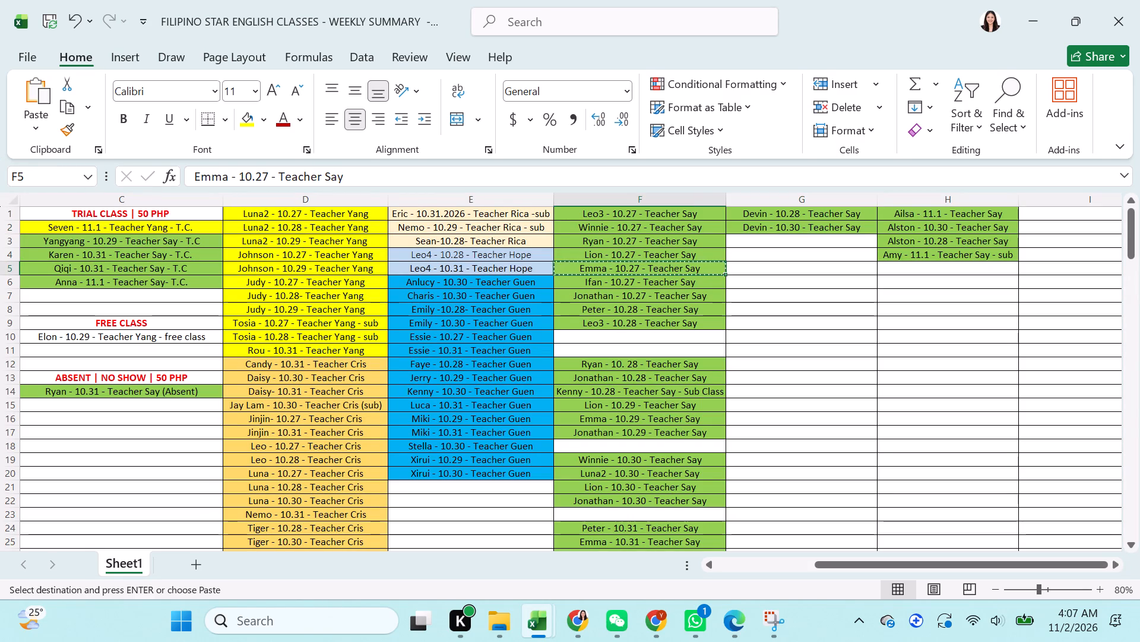
left_click(760, 243)
key("ctrl+v")
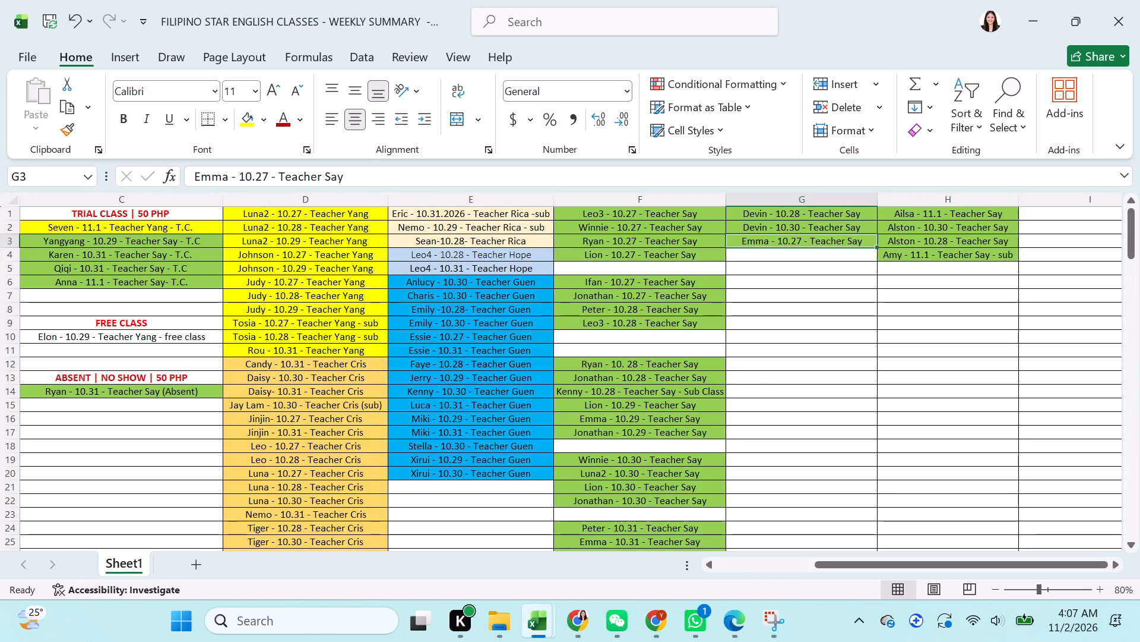
left_click(609, 421)
key("ctrl+x")
left_click(754, 257)
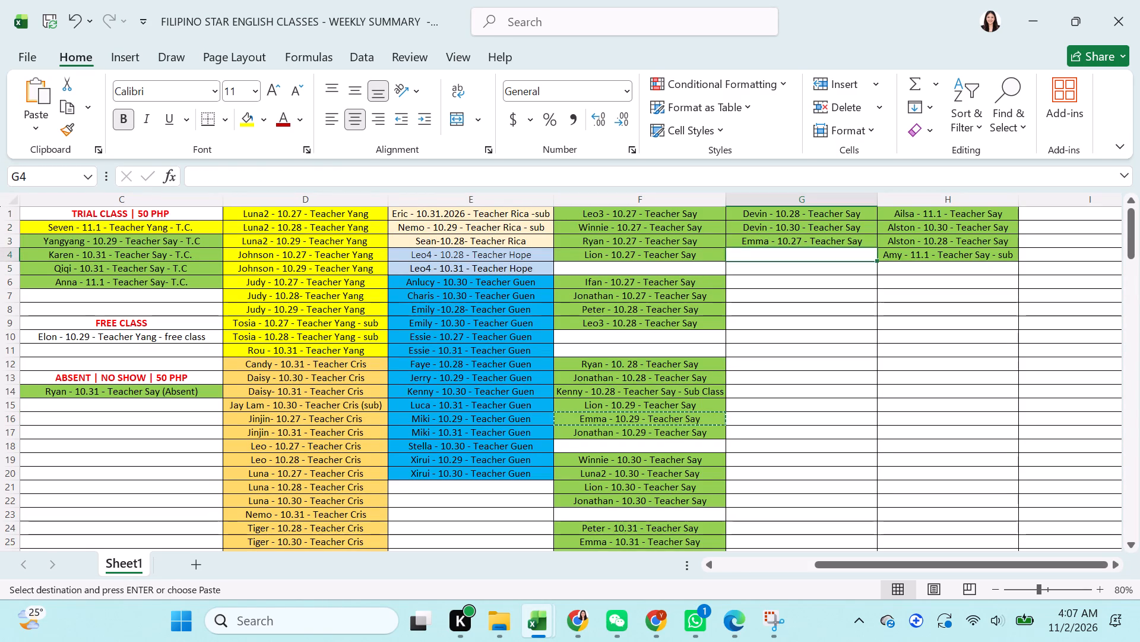
key("ctrl+v")
Move "Emma - 10.31 - Teacher Say" from column F to cell G5.
scroll(641, 391, "up", 2)
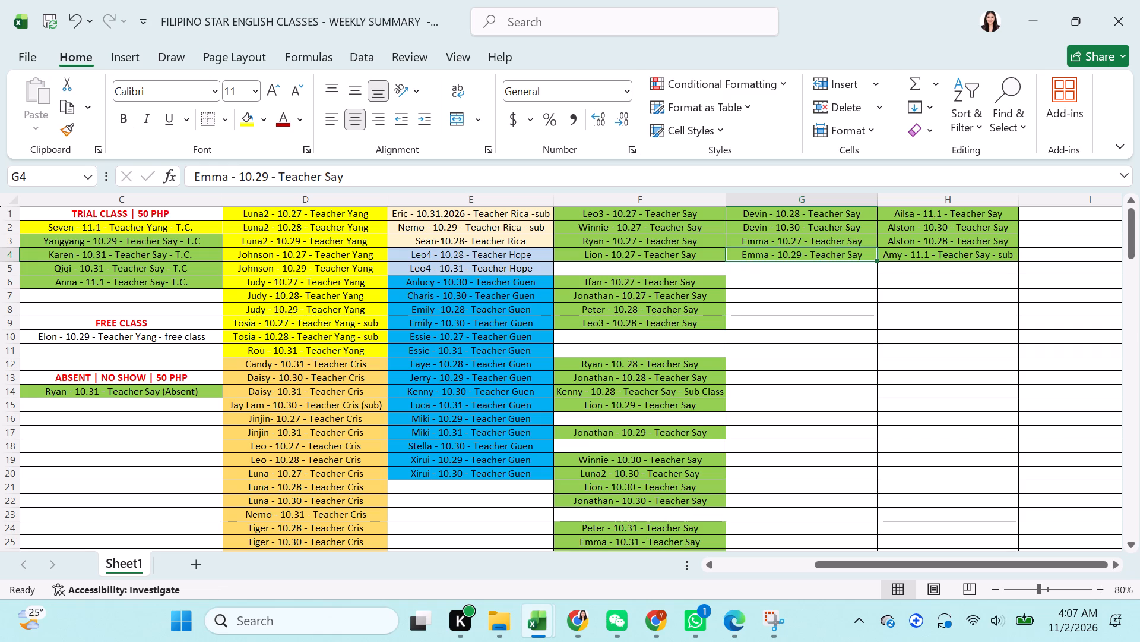
scroll(641, 391, "down", 2)
left_click(625, 461)
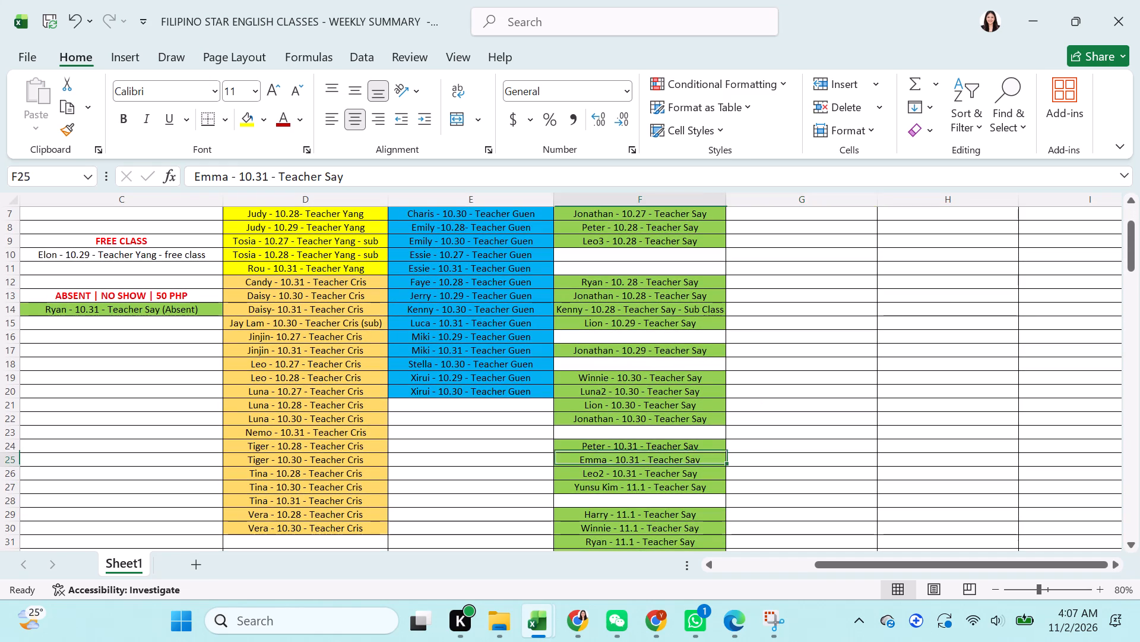
key("ctrl+x")
scroll(738, 372, "up", 4)
left_click(762, 269)
key("ctrl+v")
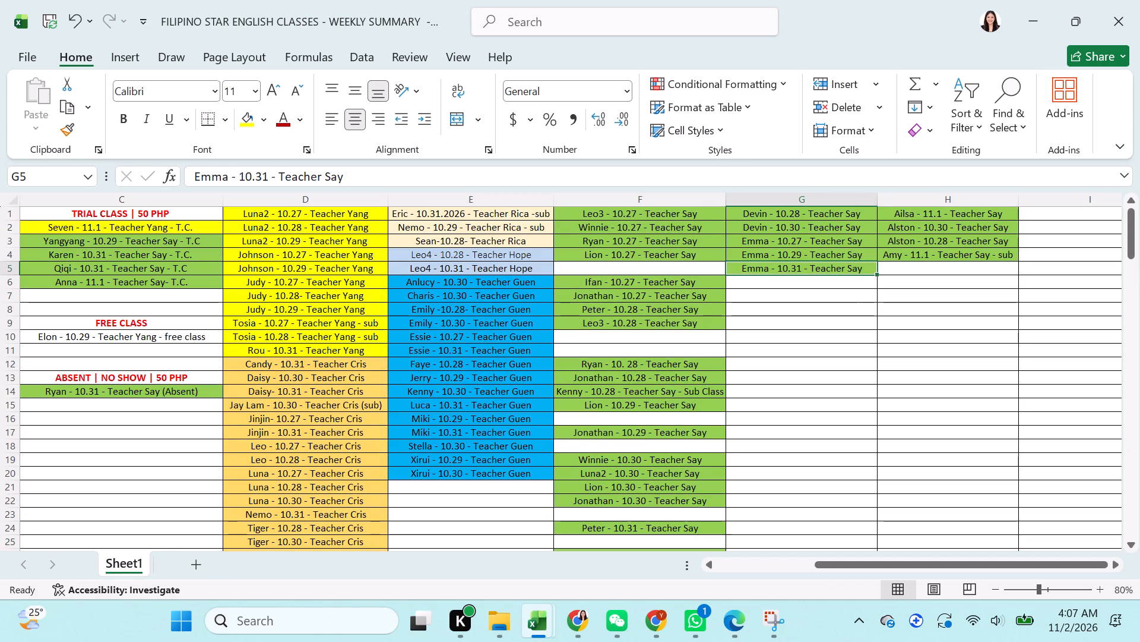
Move the Devin and Emma entries in G1:G5 to H5:H9 below the Amy entry, and save the workbook.
scroll(664, 410, "down", 3)
scroll(617, 435, "down", 2)
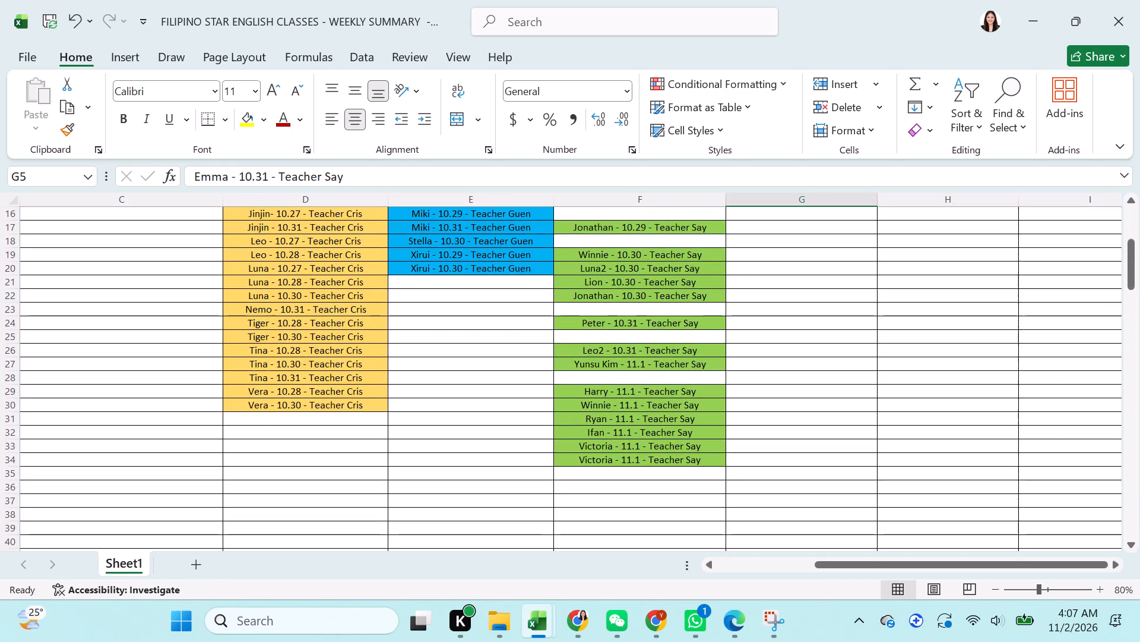
scroll(617, 438, "up", 4)
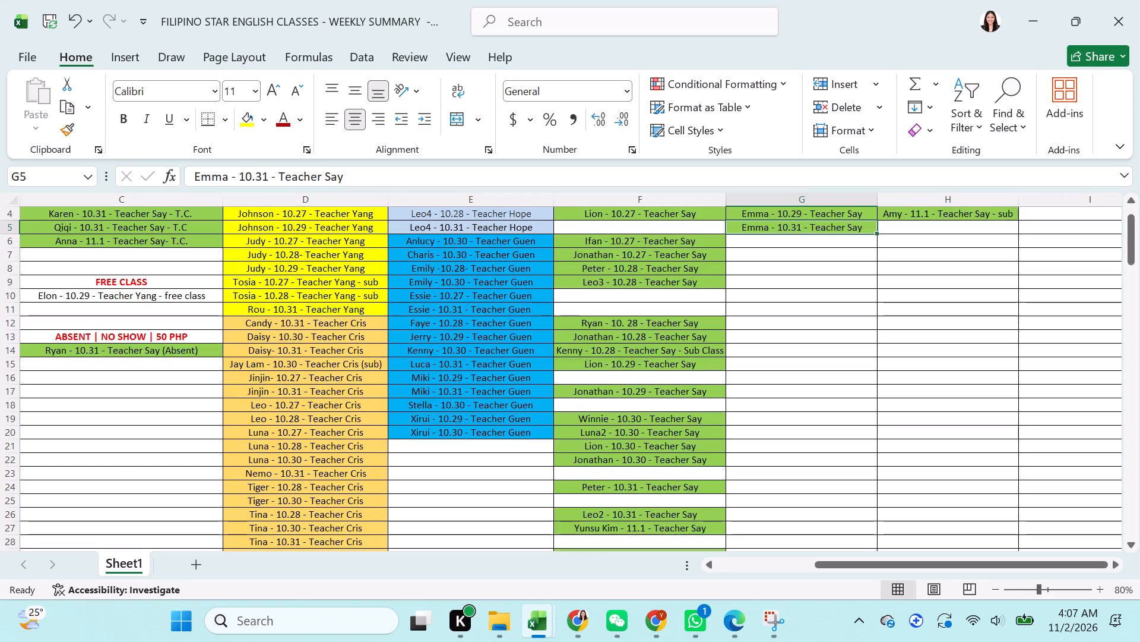
scroll(617, 438, "up", 5)
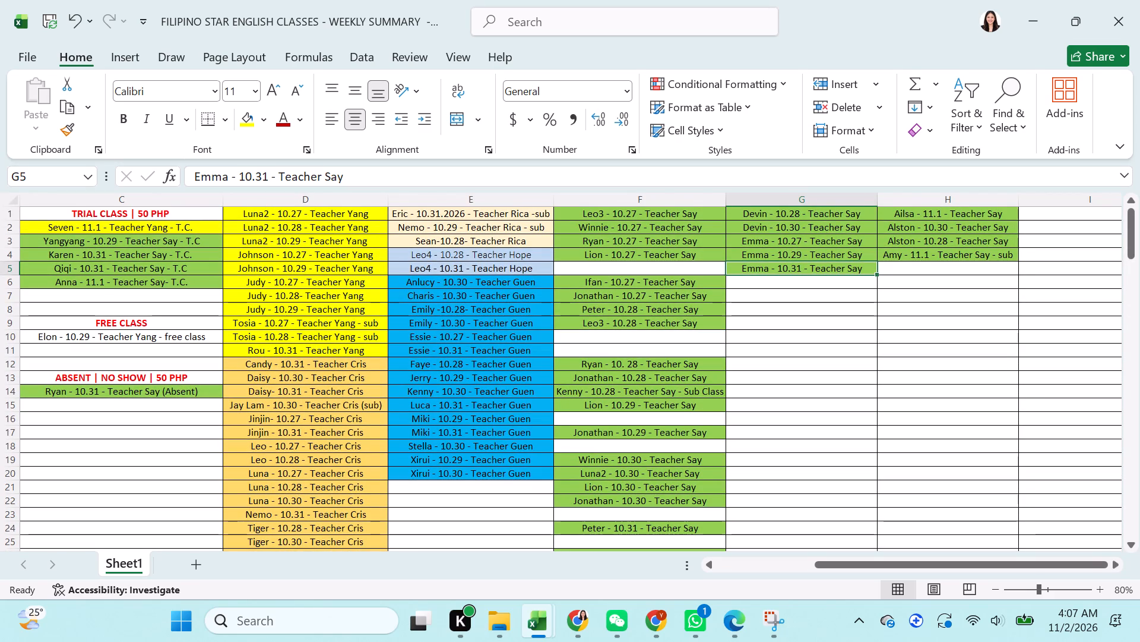
left_click_drag(812, 216, 820, 262)
key("ctrl+x")
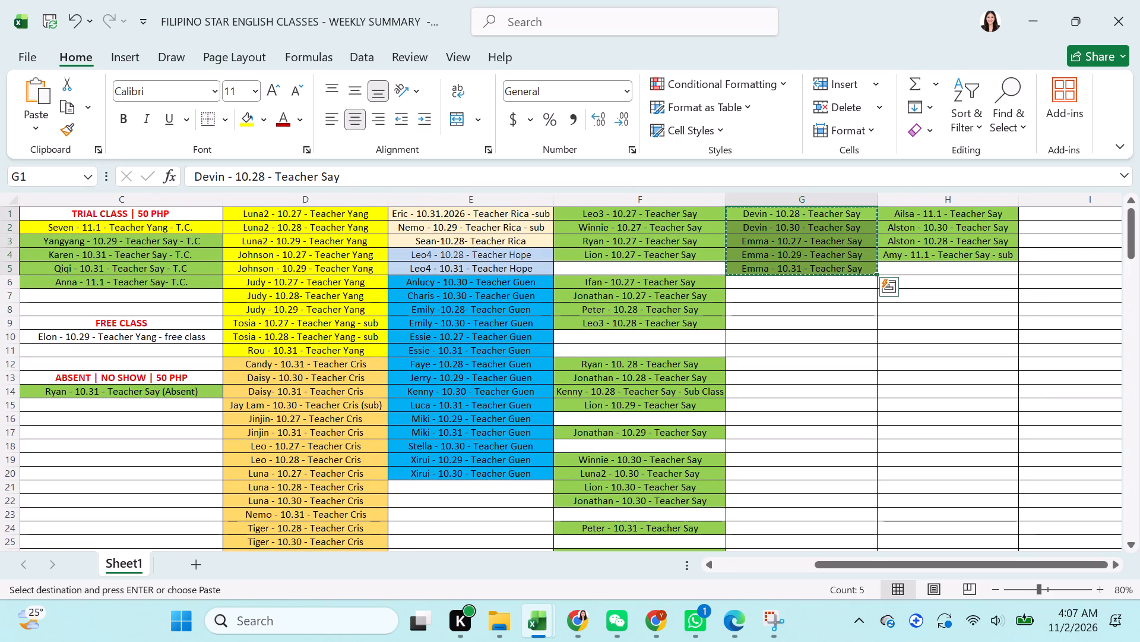
left_click(923, 265)
key("ctrl+v")
left_click(777, 308)
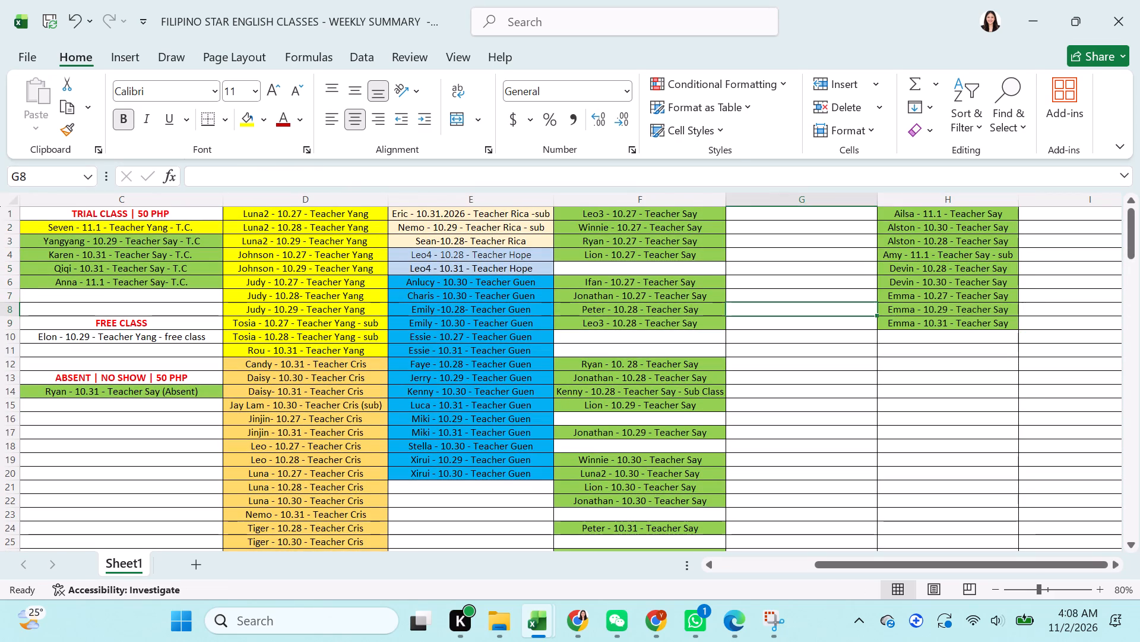
key("ctrl+s")
scroll(758, 366, "up", 3)
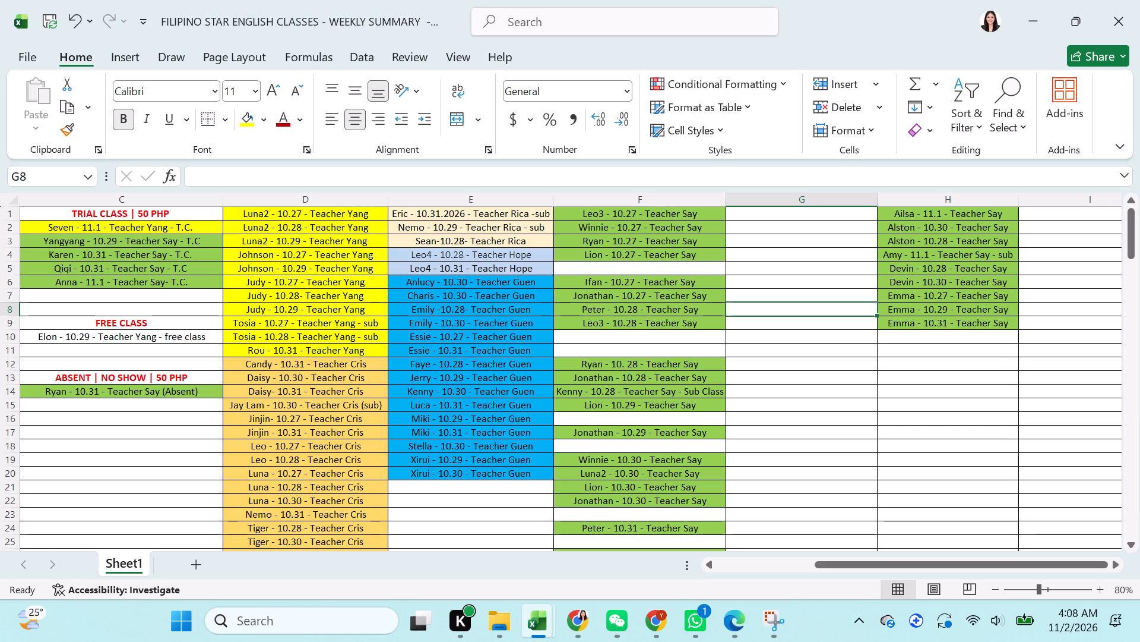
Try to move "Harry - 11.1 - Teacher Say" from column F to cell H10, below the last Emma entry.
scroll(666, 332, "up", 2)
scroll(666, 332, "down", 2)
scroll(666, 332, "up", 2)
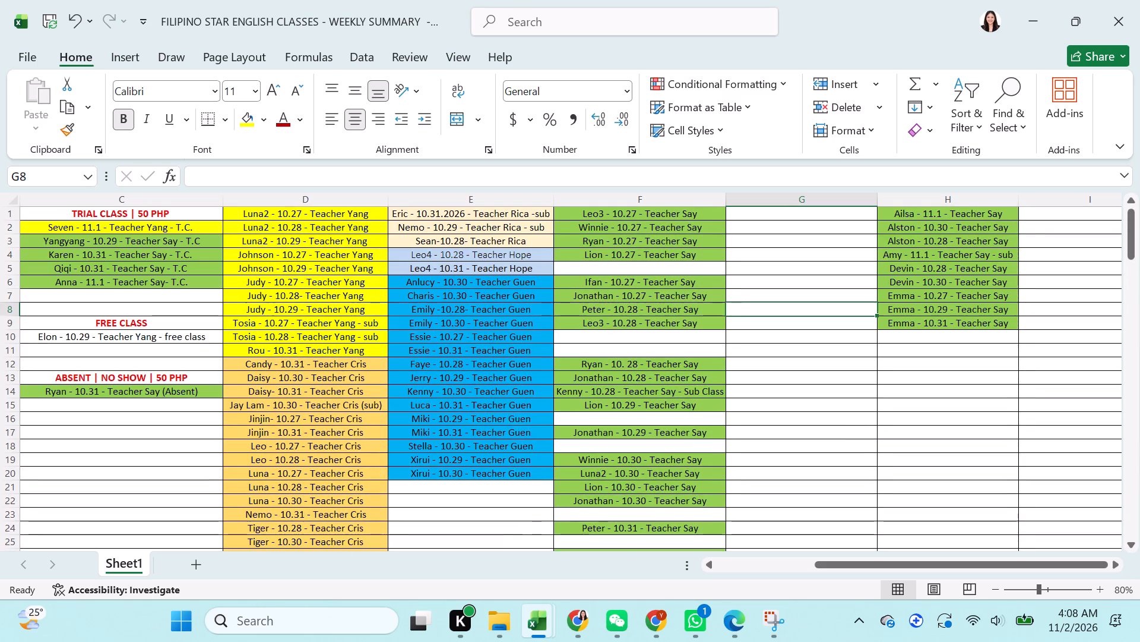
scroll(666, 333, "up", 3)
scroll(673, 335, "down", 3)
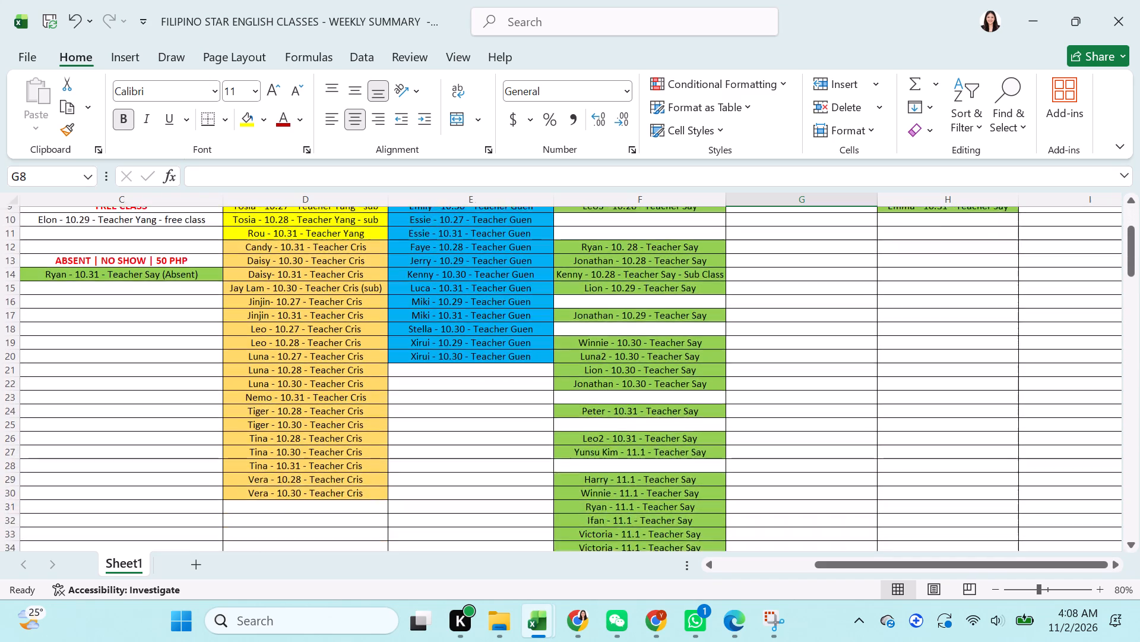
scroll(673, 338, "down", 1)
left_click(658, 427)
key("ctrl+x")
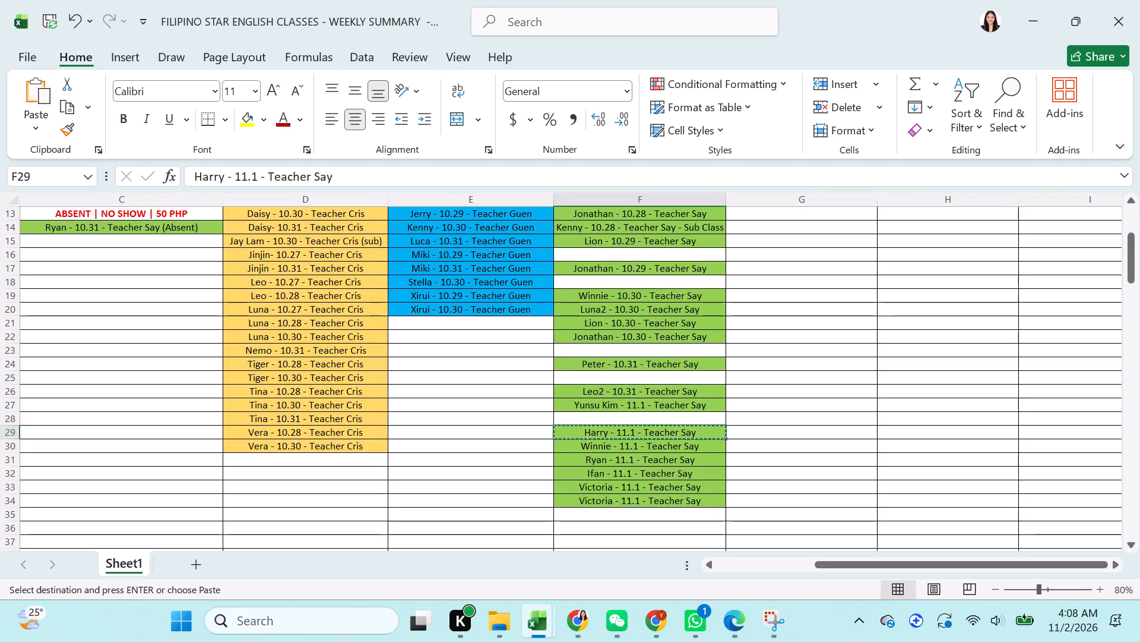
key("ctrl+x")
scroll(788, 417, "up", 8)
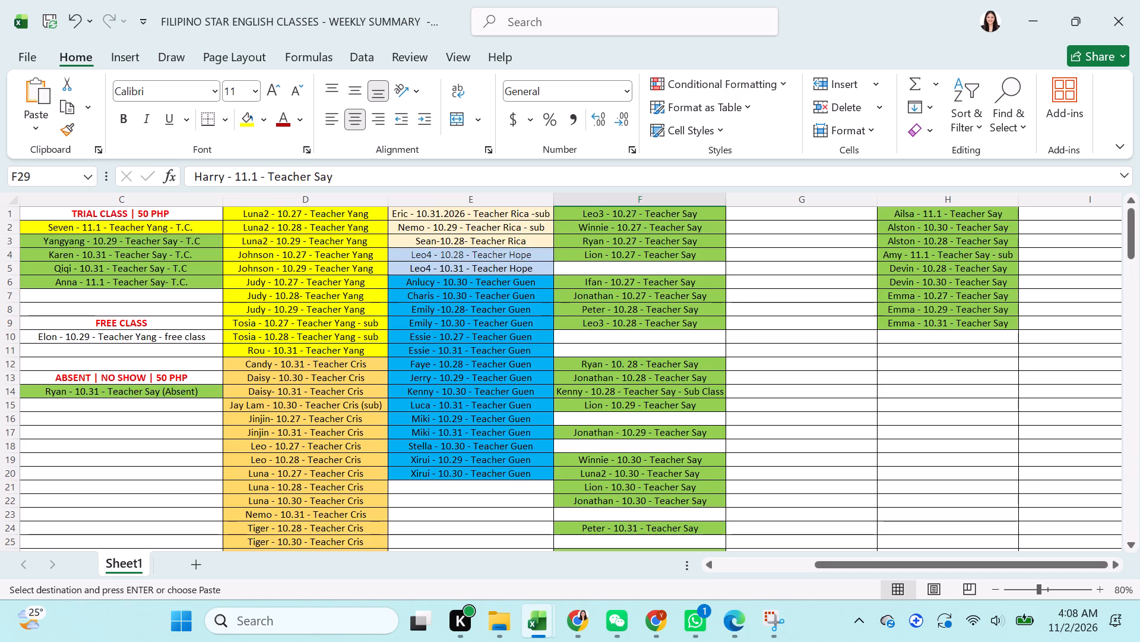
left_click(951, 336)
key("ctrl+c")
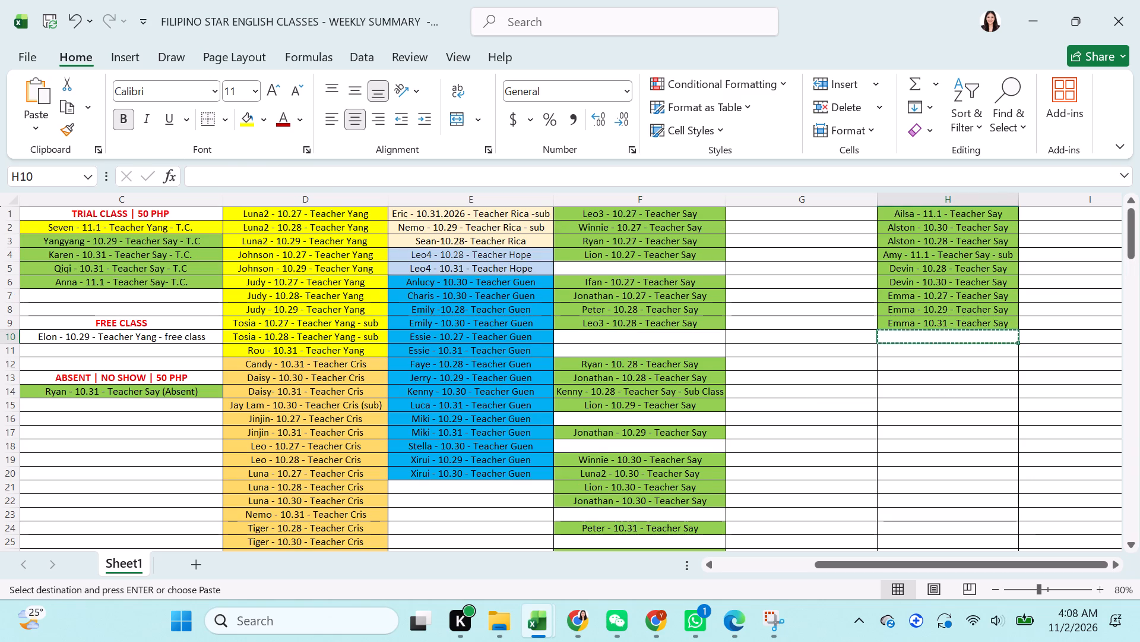
Select the "Harry - 11.1 - Teacher Say" entry in column F and save the workbook.
scroll(704, 429, "down", 4)
left_click(637, 428)
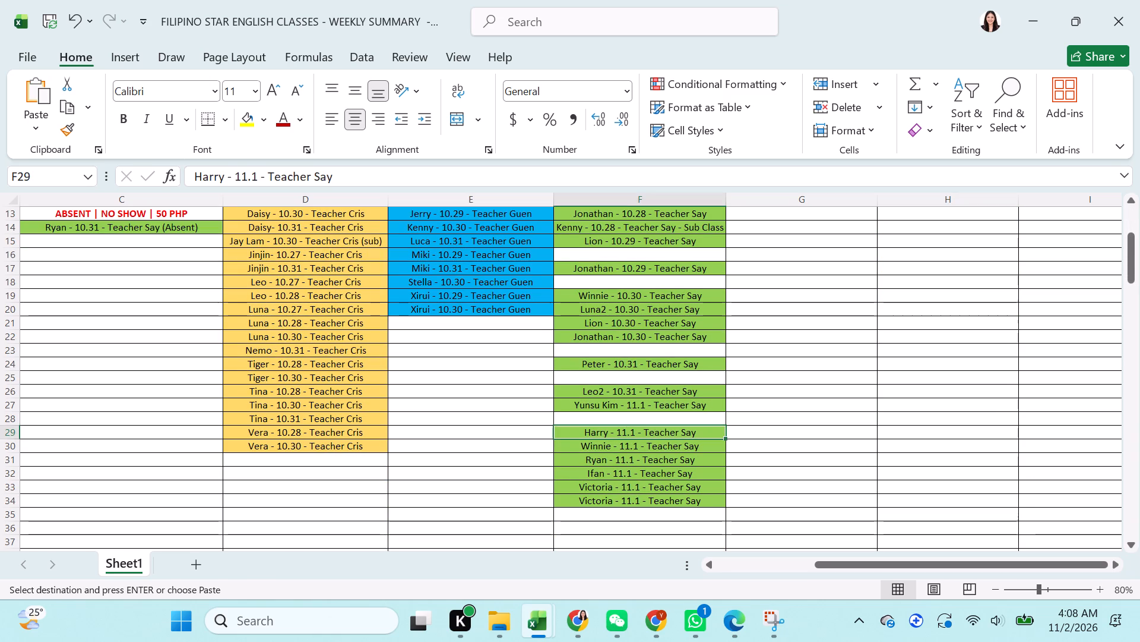
key("ctrl+s")
scroll(733, 426, "up", 9)
key("ctrl+s")
key("ctrl+s")
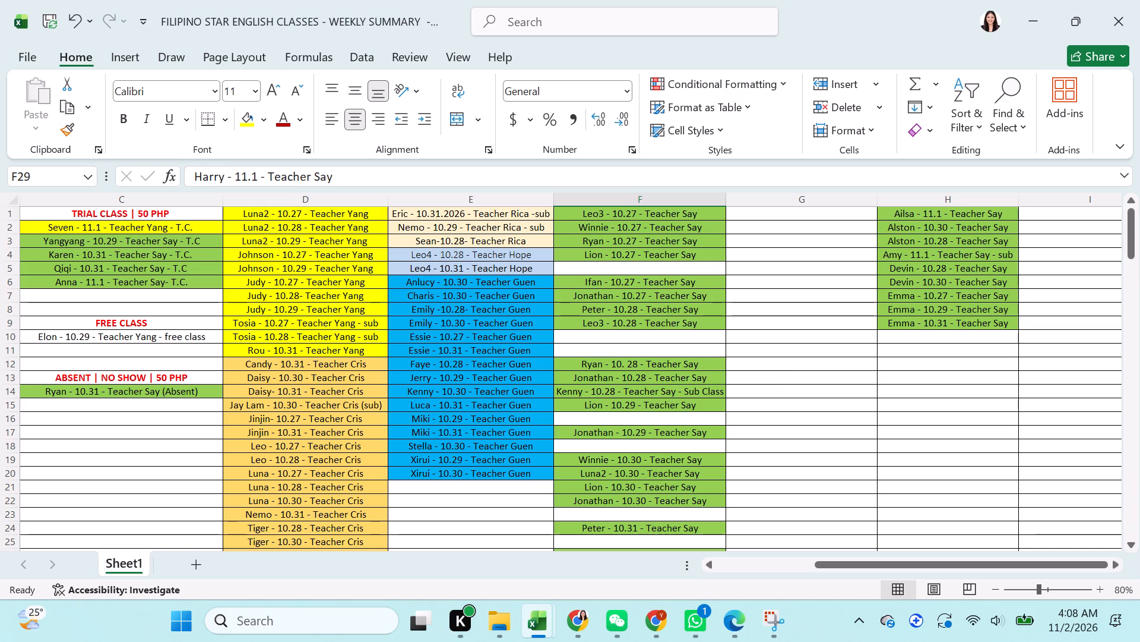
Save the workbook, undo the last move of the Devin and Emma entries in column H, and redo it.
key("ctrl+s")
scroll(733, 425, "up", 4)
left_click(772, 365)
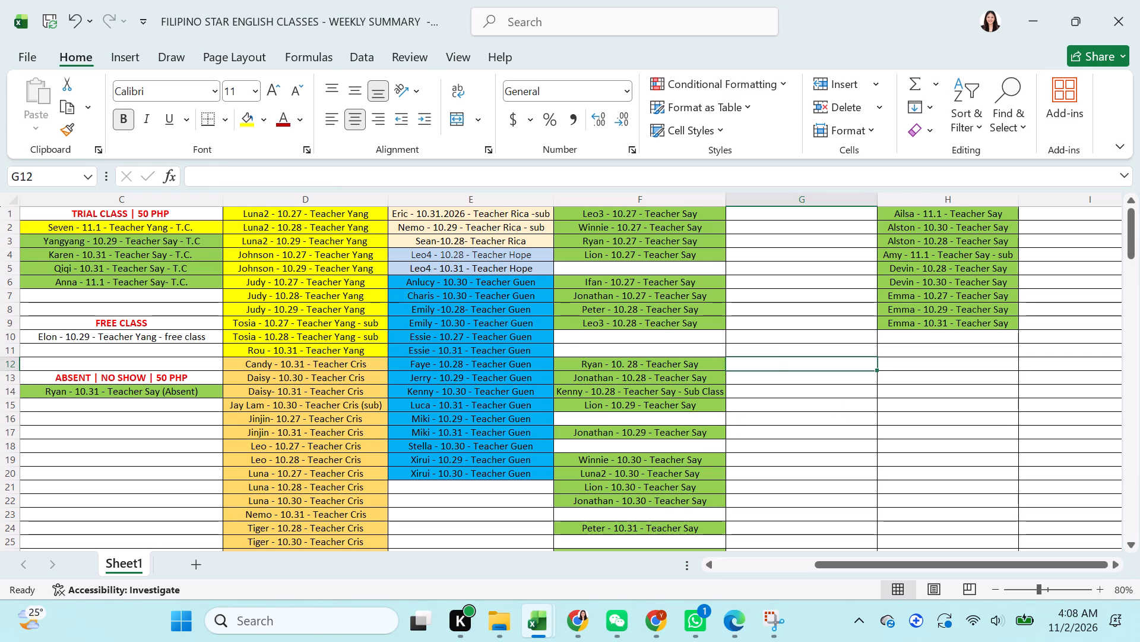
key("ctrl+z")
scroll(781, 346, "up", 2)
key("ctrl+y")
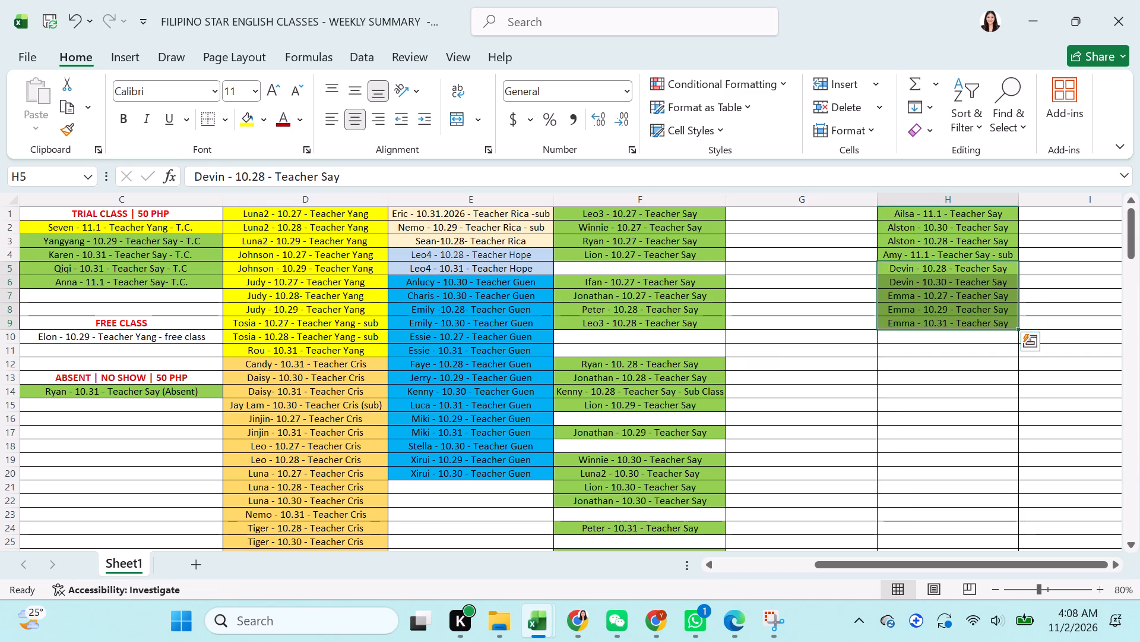
Move "Harry - 11.1 - Teacher Say" from column F to cell H10, below the last Emma entry, and save the workbook.
scroll(692, 431, "down", 4)
left_click(650, 426)
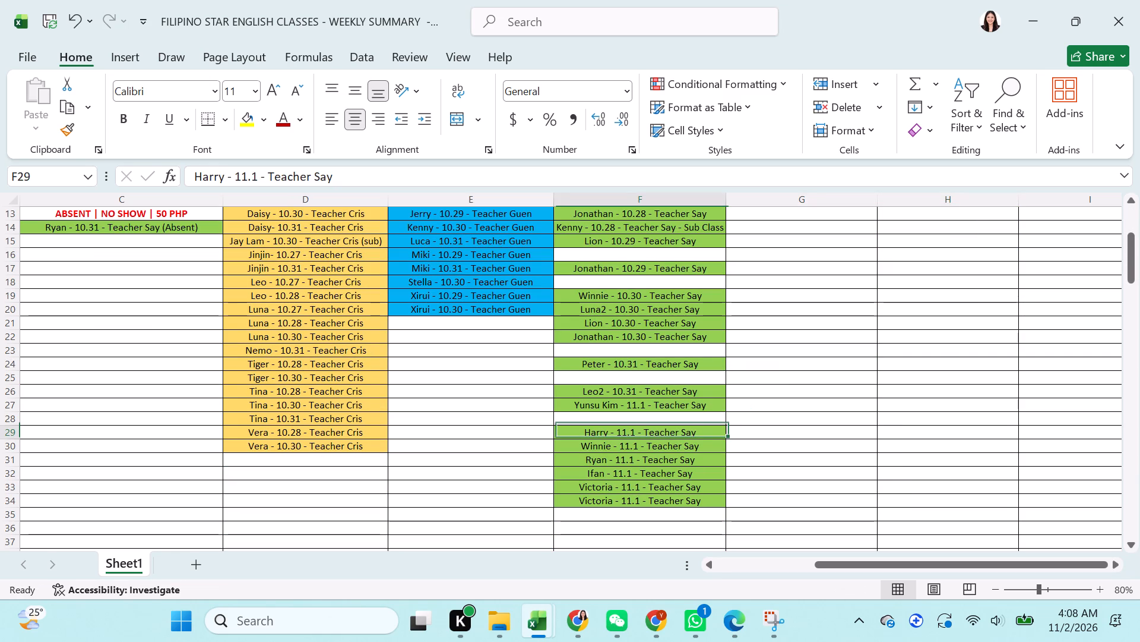
key("ctrl+x")
scroll(848, 403, "up", 4)
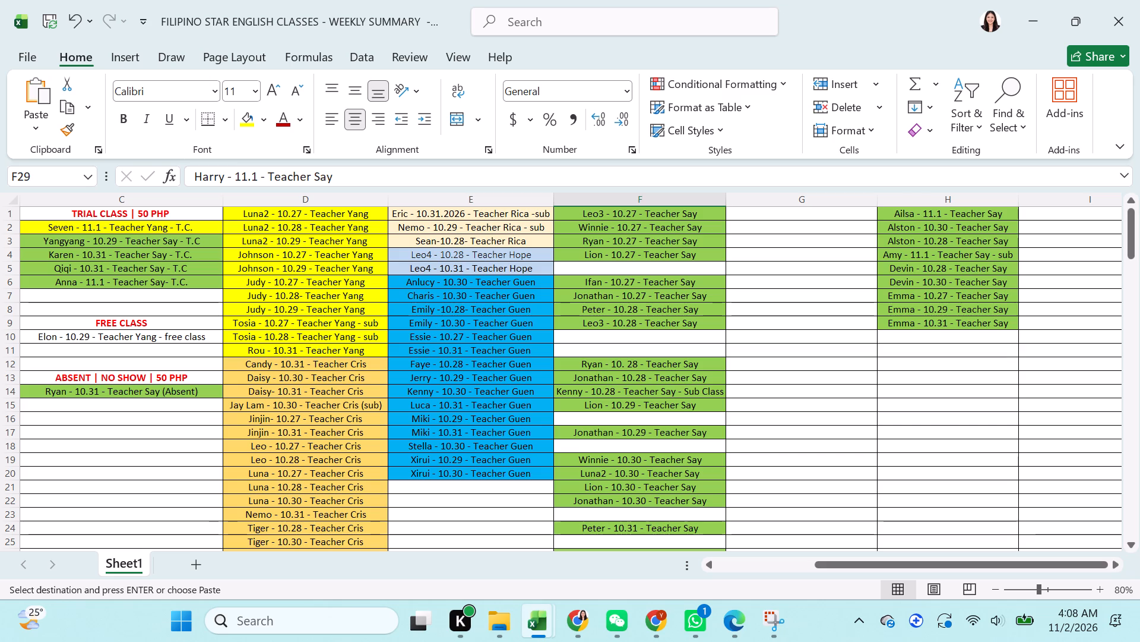
left_click(890, 336)
key("ctrl+v")
key("ctrl+s")
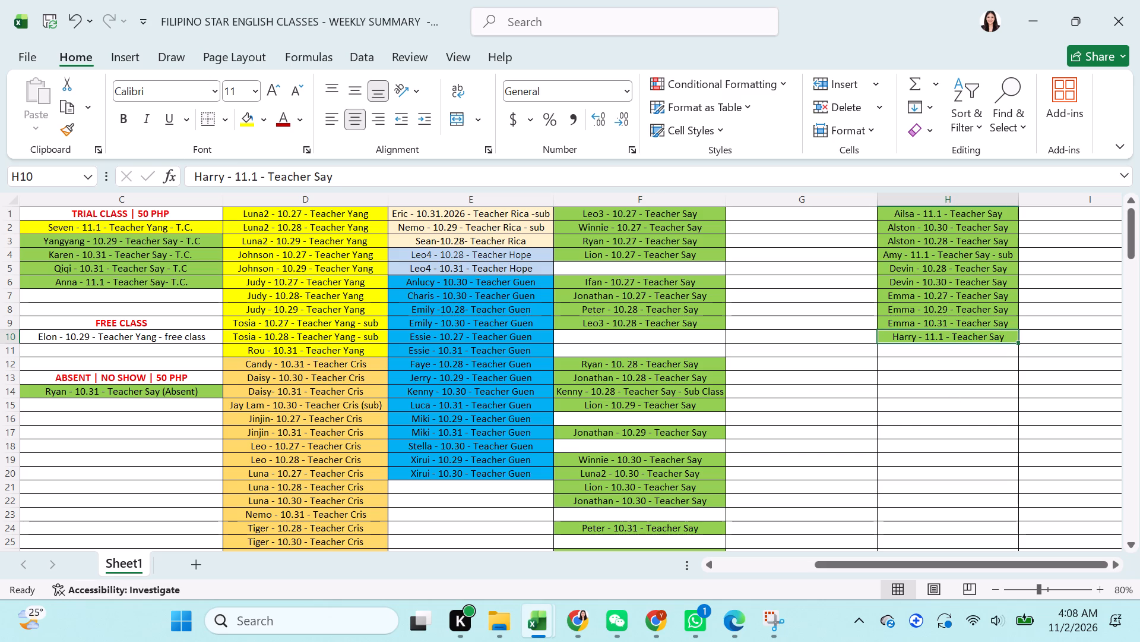
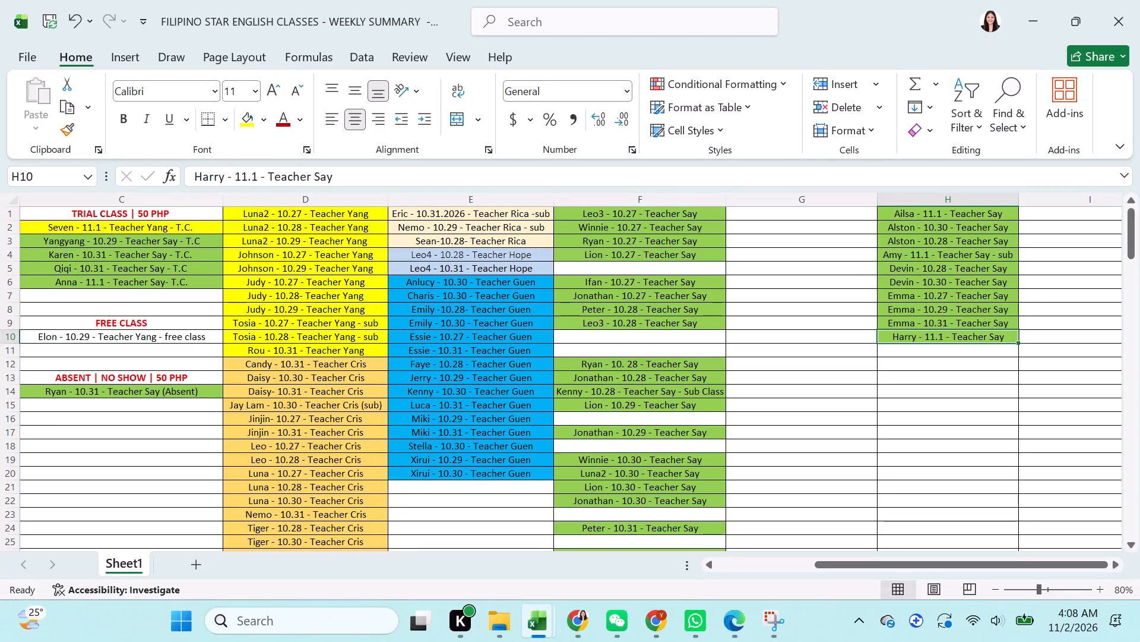
Move "Ifan - 10.27 - Teacher Say" from column F to cell G1.
left_click(615, 282)
key("ctrl+x")
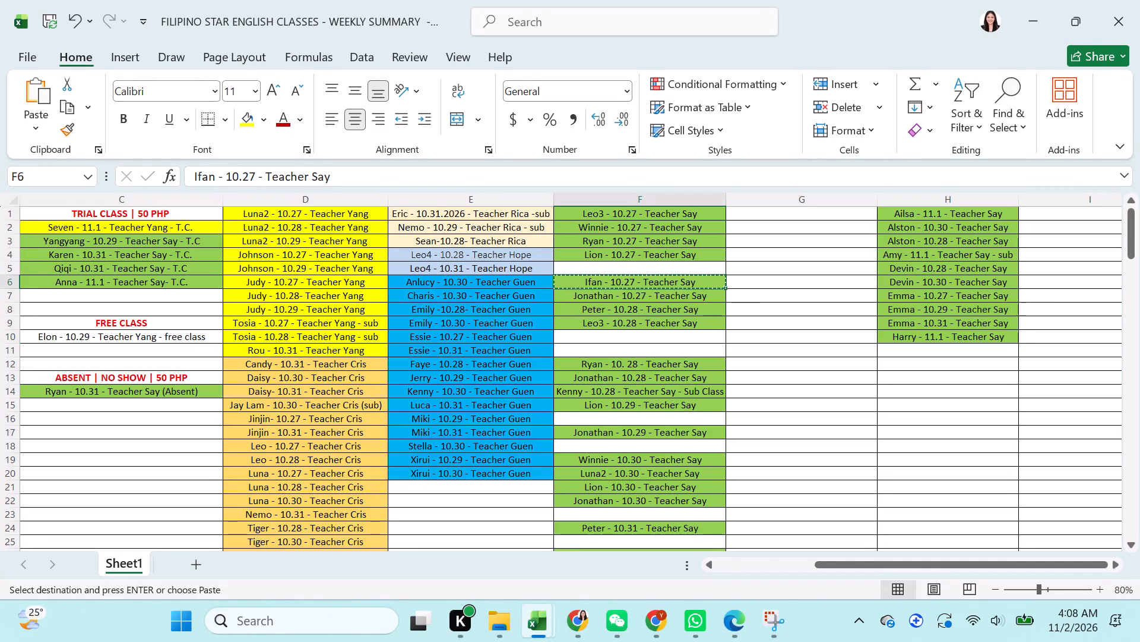
left_click(780, 213)
key("ctrl+v")
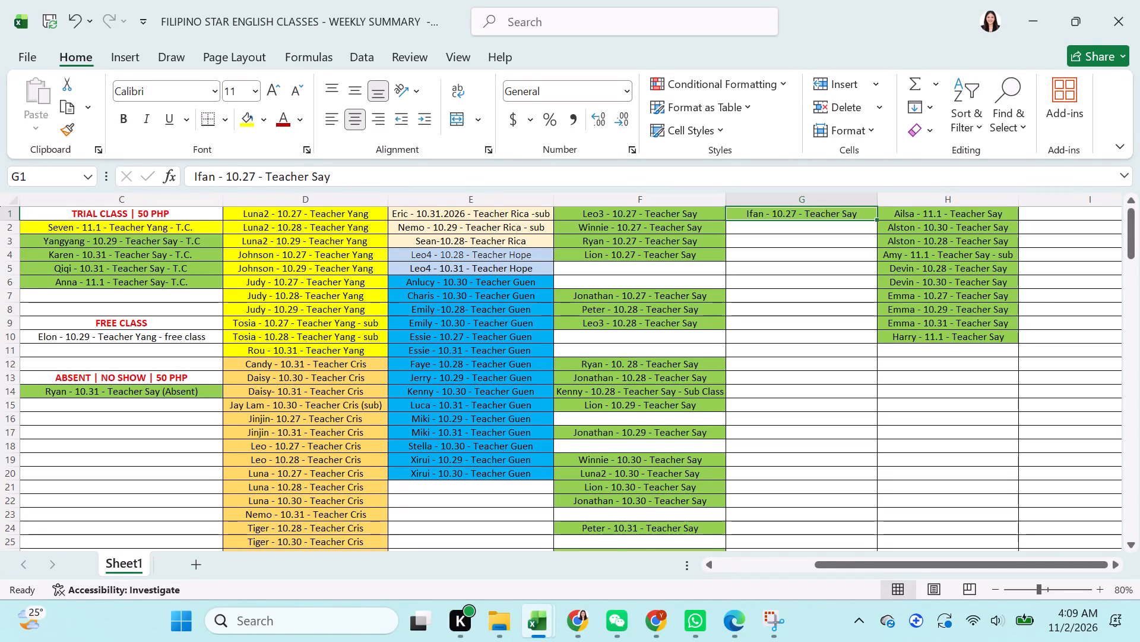
Look through the rest of column F for further Teacher Say entries for Ifan.
scroll(632, 417, "down", 5)
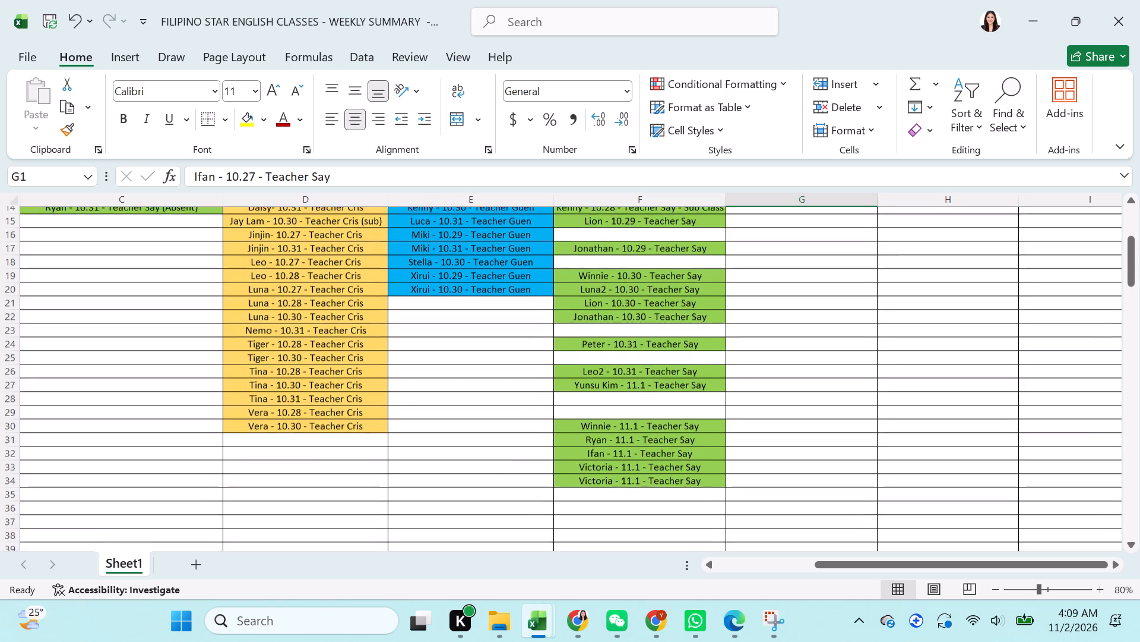
scroll(628, 433, "up", 1)
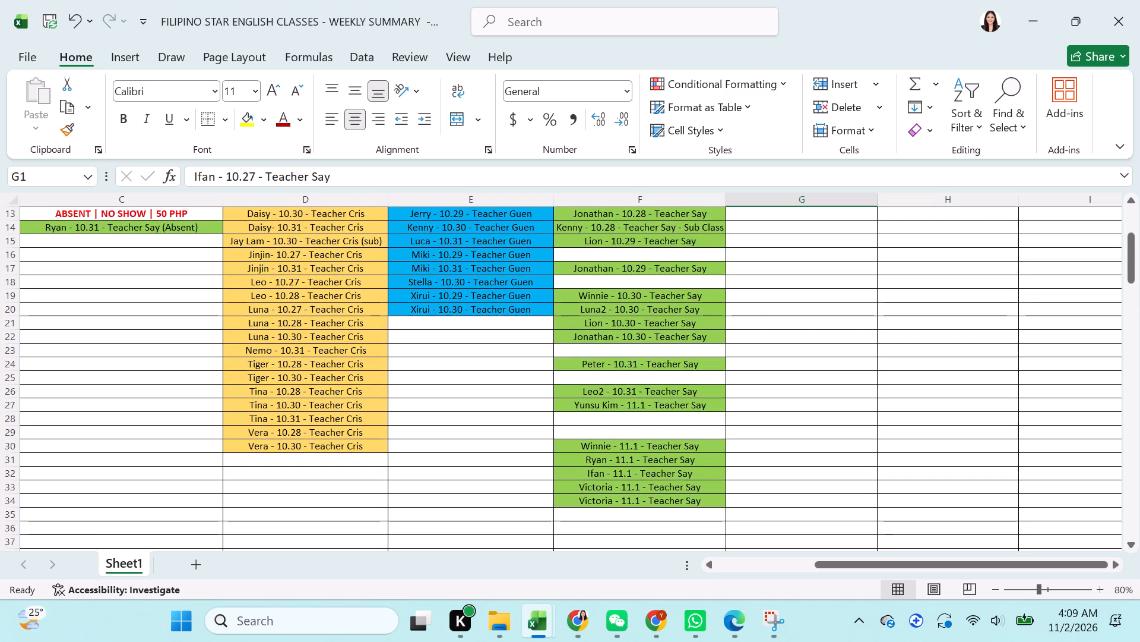
Move "Ifan - 11.1 - Teacher Say" from column F to cell G2, below the 10.27 Ifan entry.
scroll(628, 433, "up", 7)
scroll(628, 433, "down", 5)
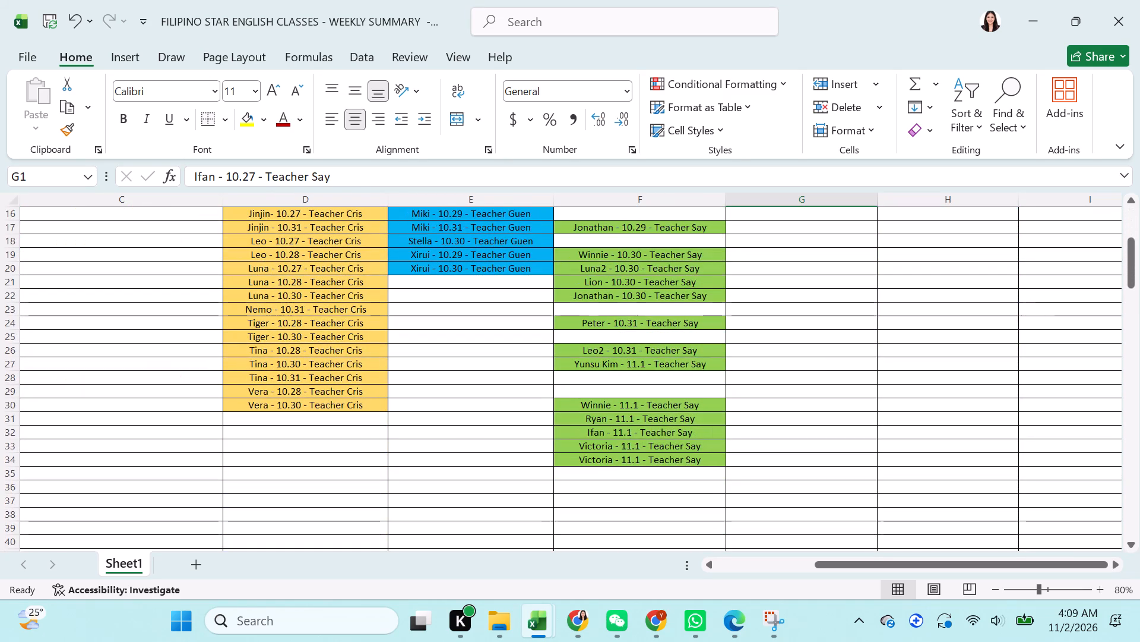
left_click(634, 435)
key("ctrl+x")
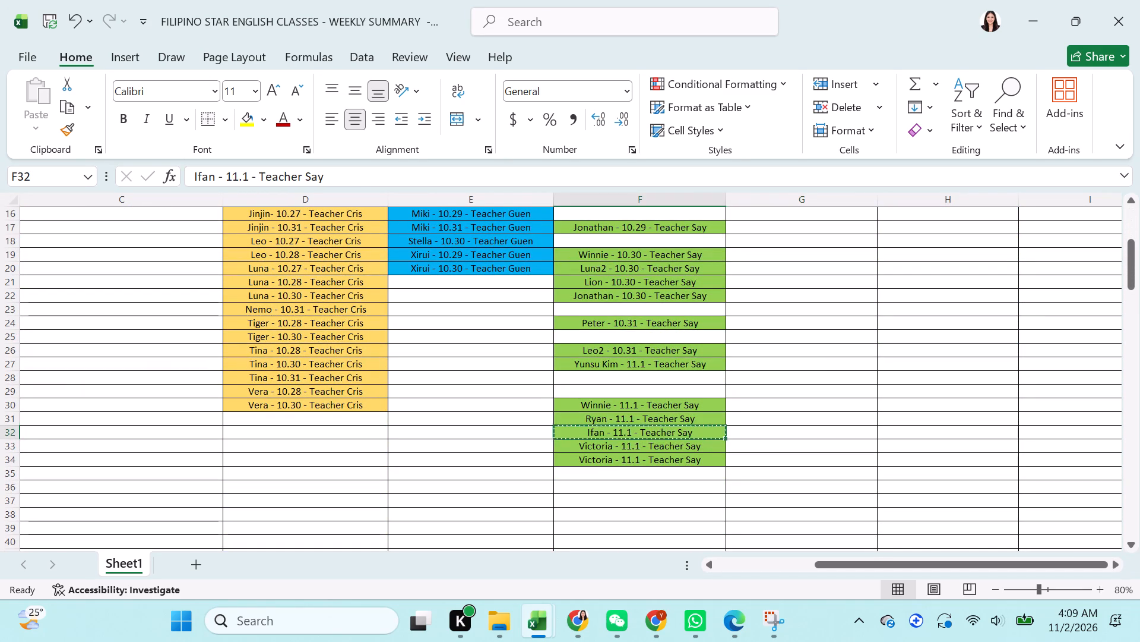
scroll(637, 434, "up", 10)
left_click(758, 224)
key("ctrl+v")
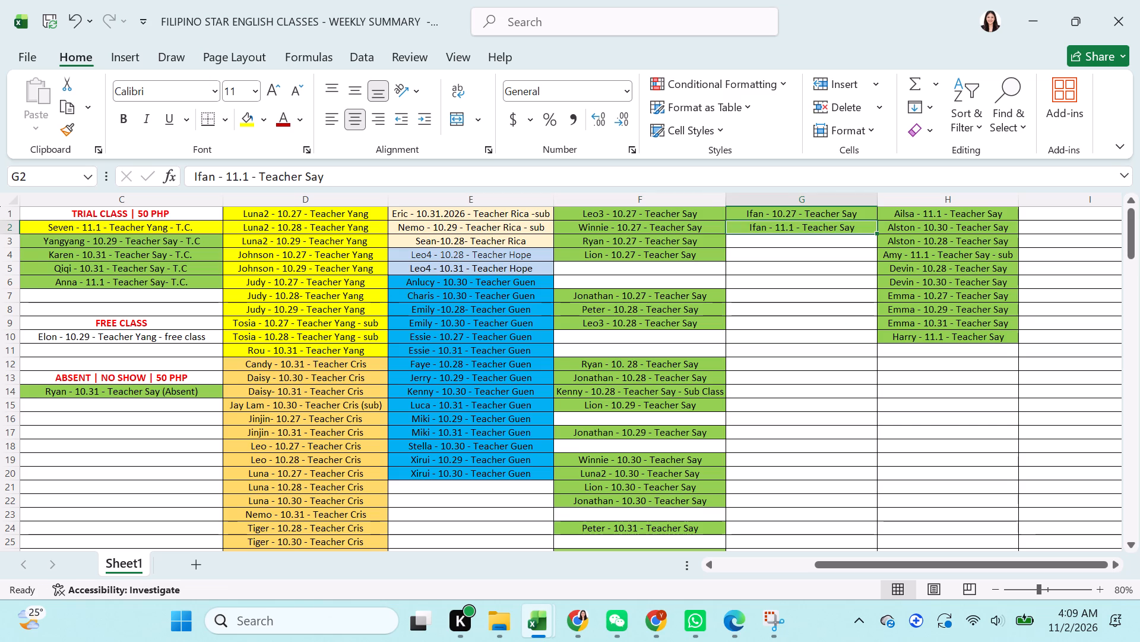
Delete the blank cells F5:F6 and the resulting blank cells F8:F9 in Teacher Say's list, shifting cells up.
left_click_drag(653, 269, 659, 281)
right_click(658, 278)
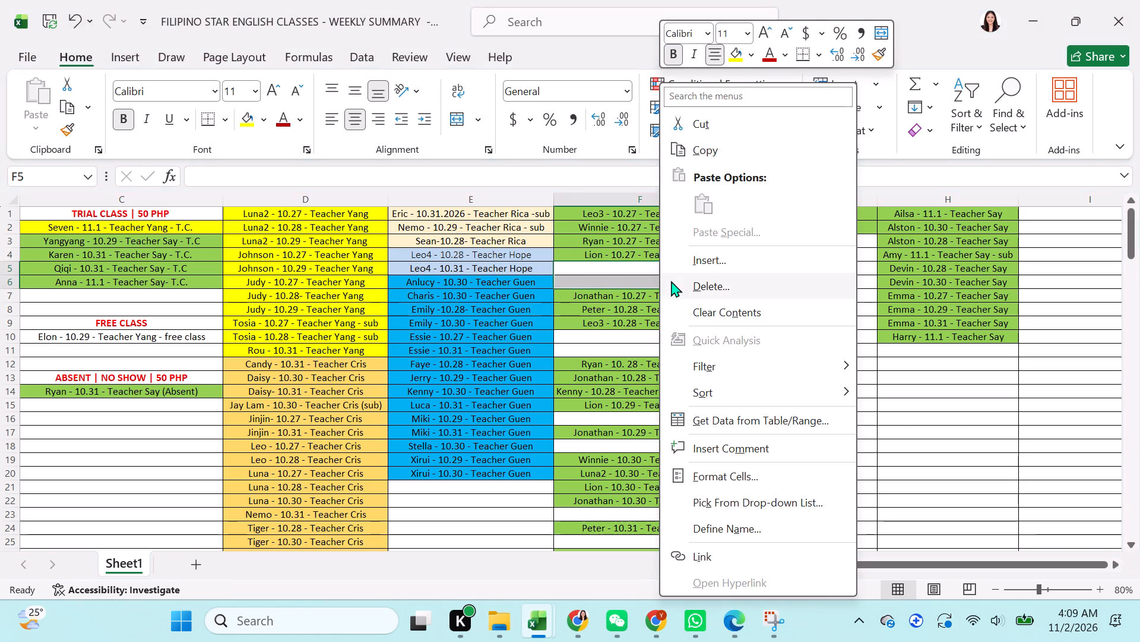
left_click(688, 288)
left_click(679, 304)
left_click(663, 369)
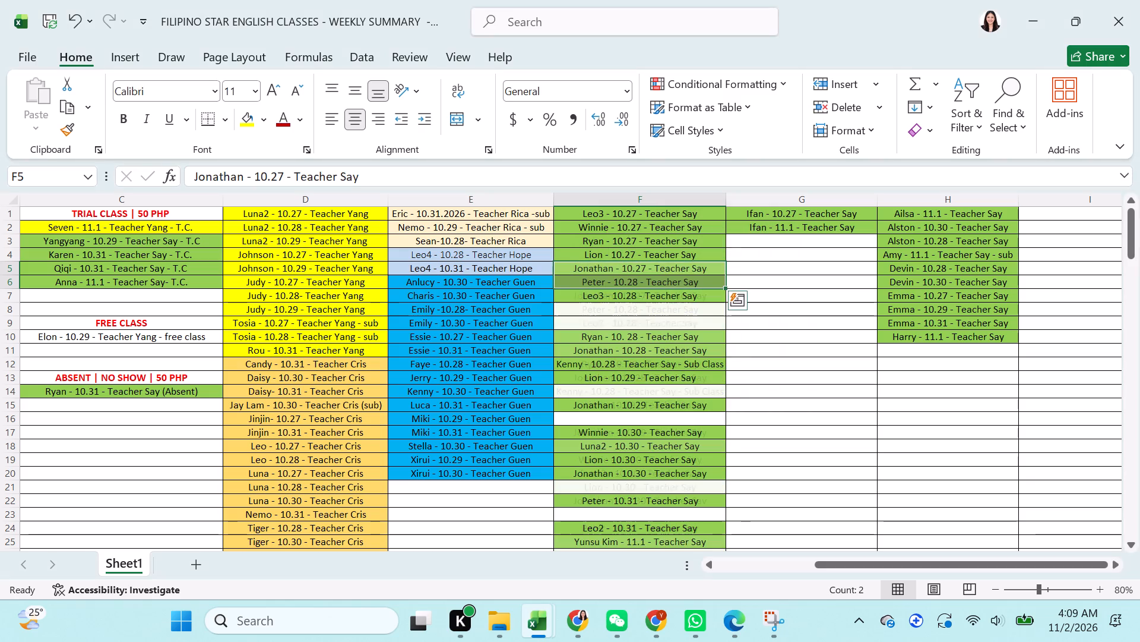
left_click_drag(629, 311, 636, 322)
right_click(636, 322)
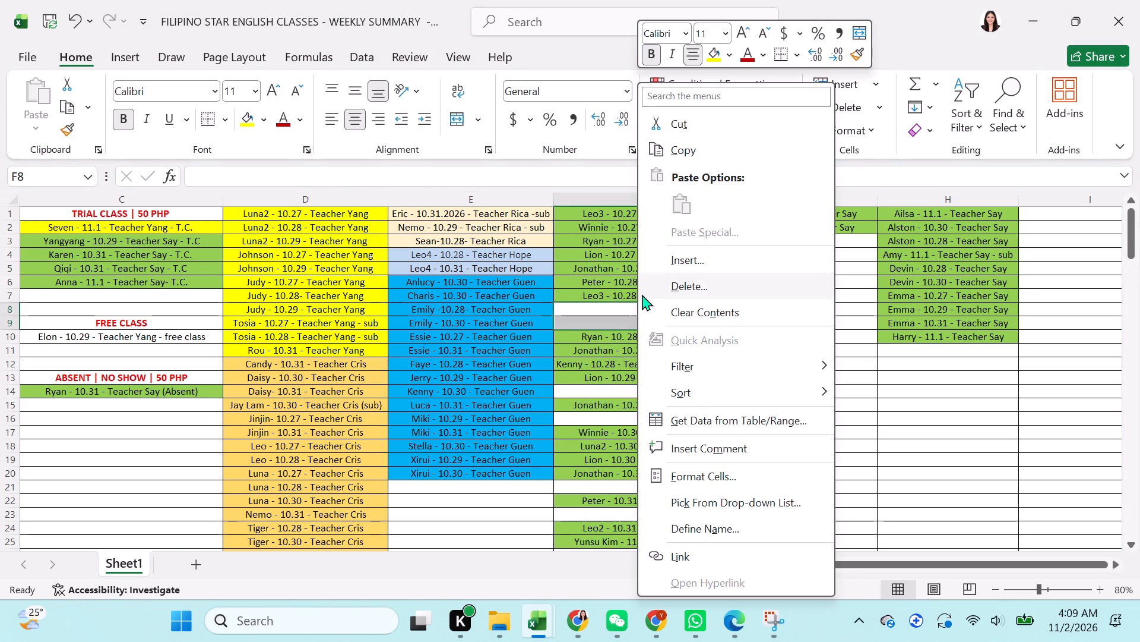
left_click(661, 284)
left_click(652, 300)
left_click(642, 371)
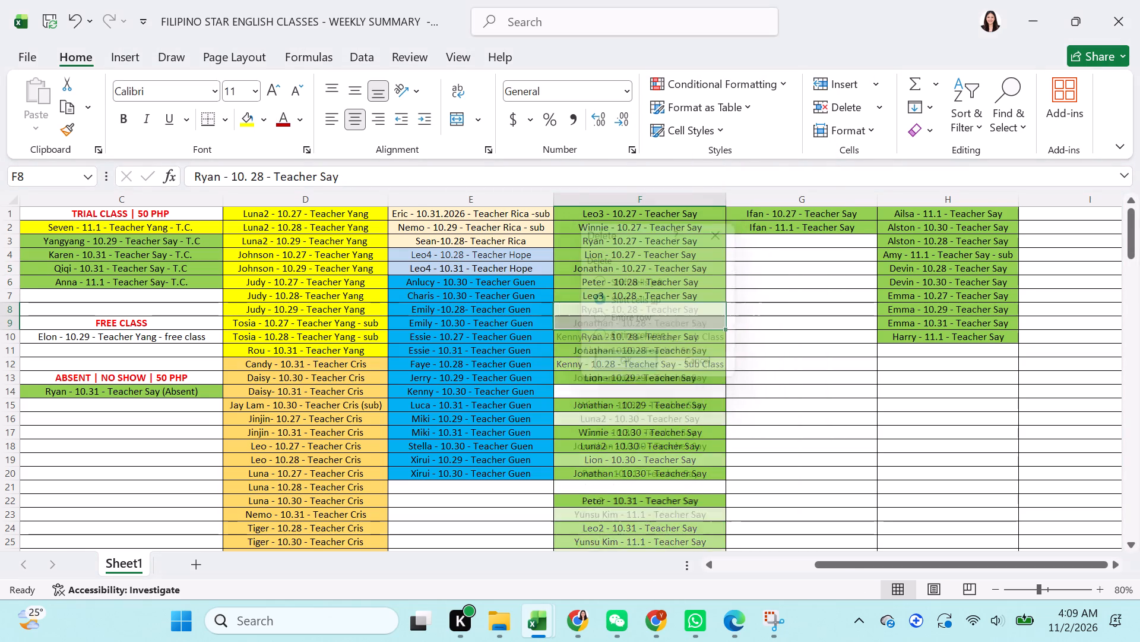
Delete the blank cells F12 and F13 one after the other around "Jonathan - 10.29 - Teacher Say", shifting cells up.
left_click(621, 359)
right_click(621, 359)
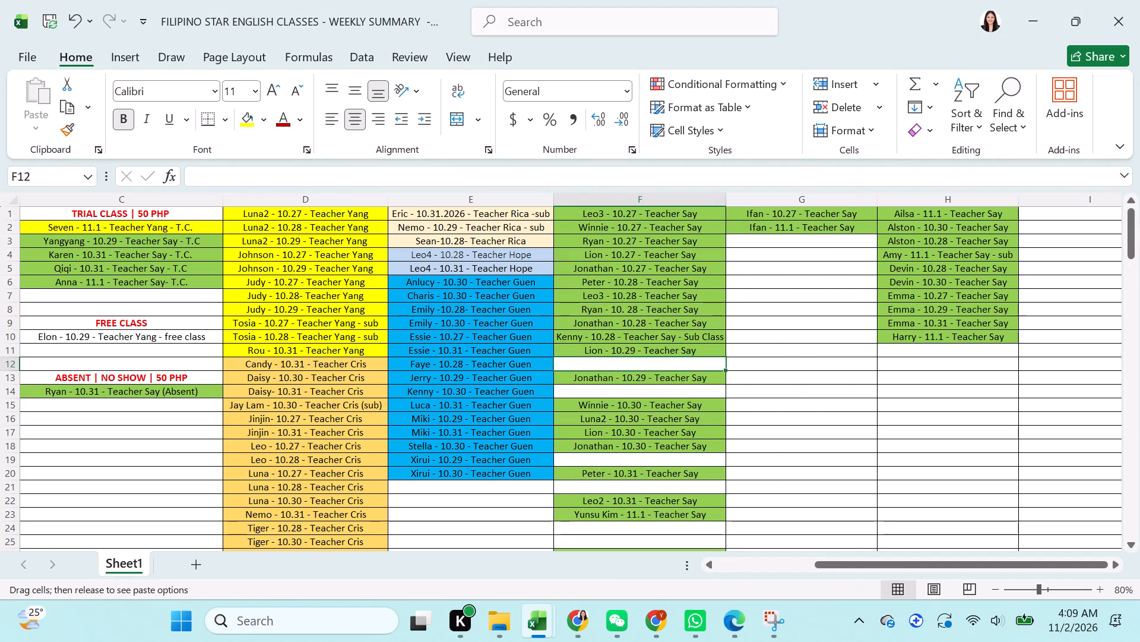
right_click(636, 362)
left_click(701, 288)
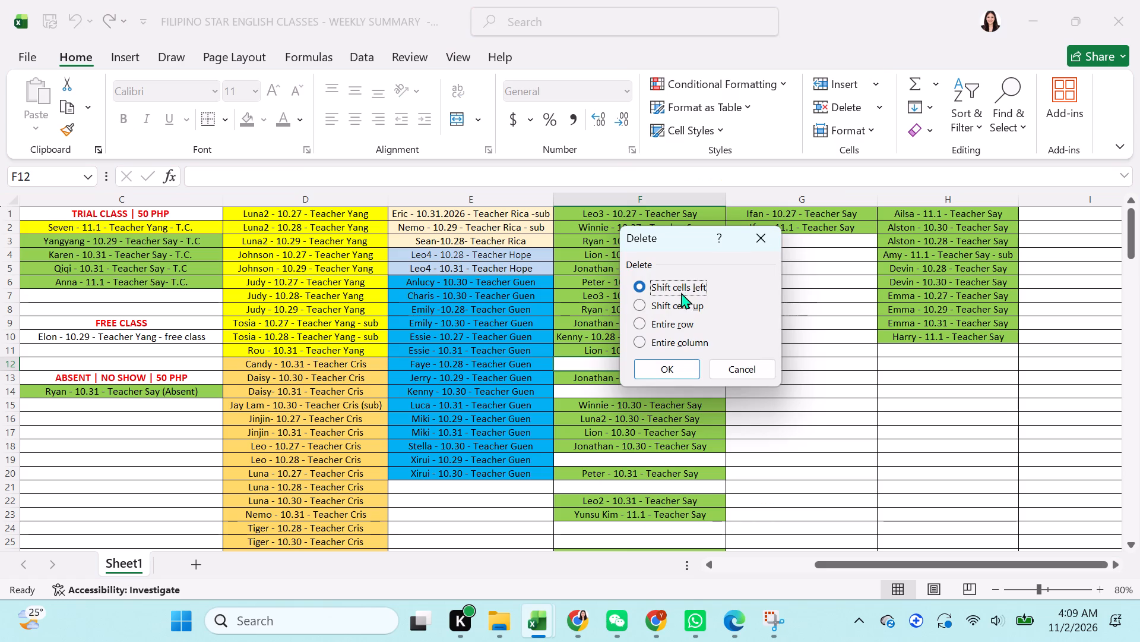
left_click(682, 300)
left_click(667, 363)
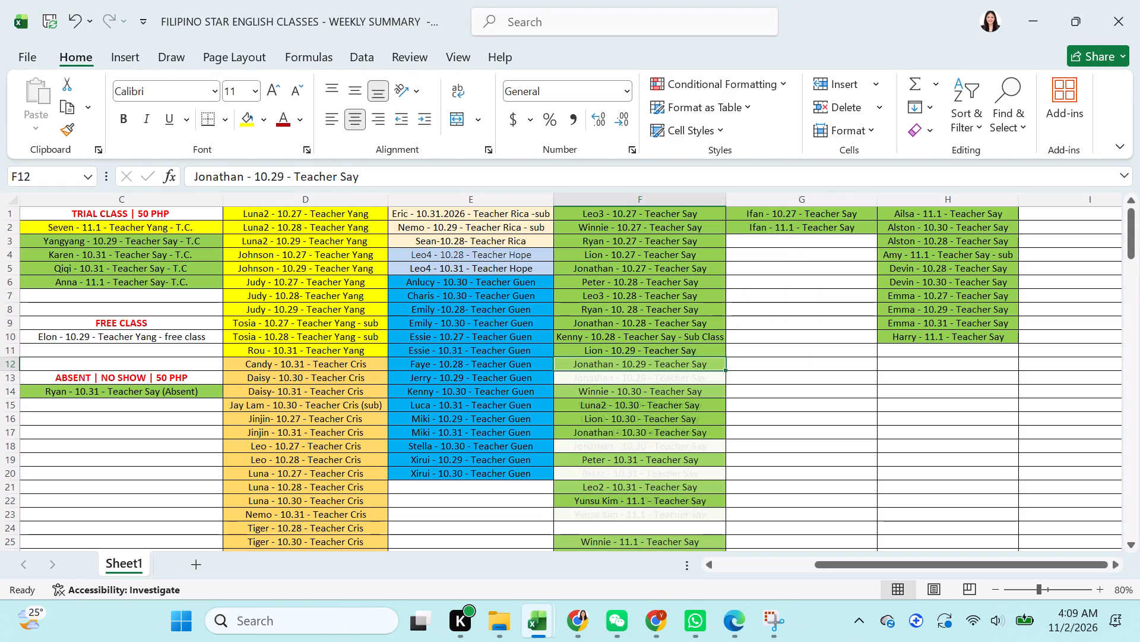
left_click(639, 372)
left_click(639, 378)
right_click(639, 378)
left_click(705, 286)
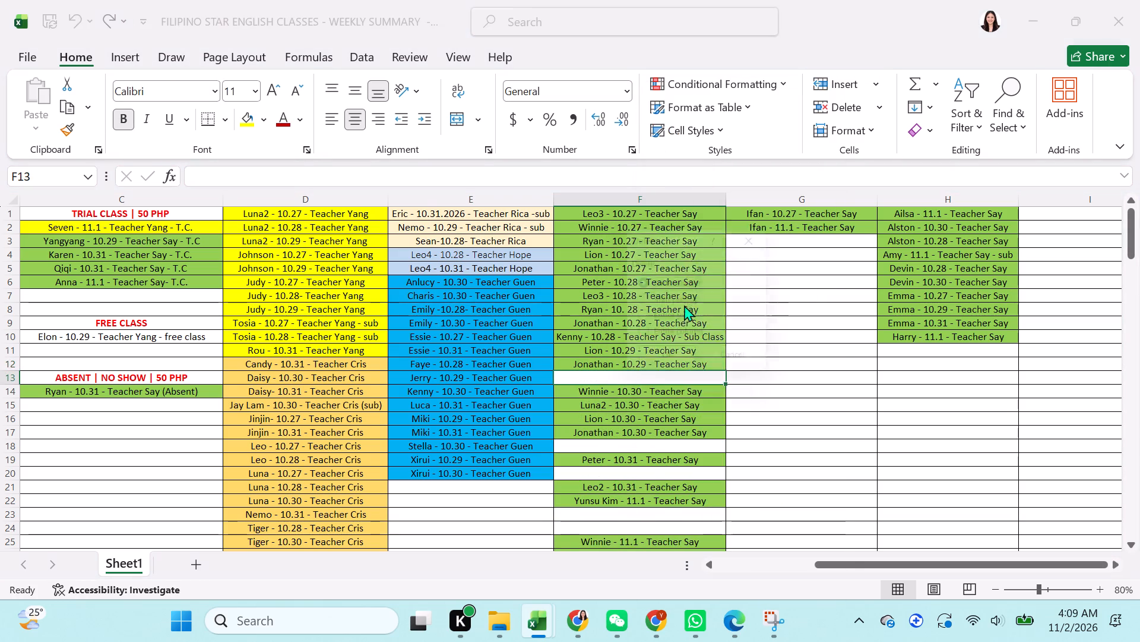
left_click(675, 304)
left_click(674, 362)
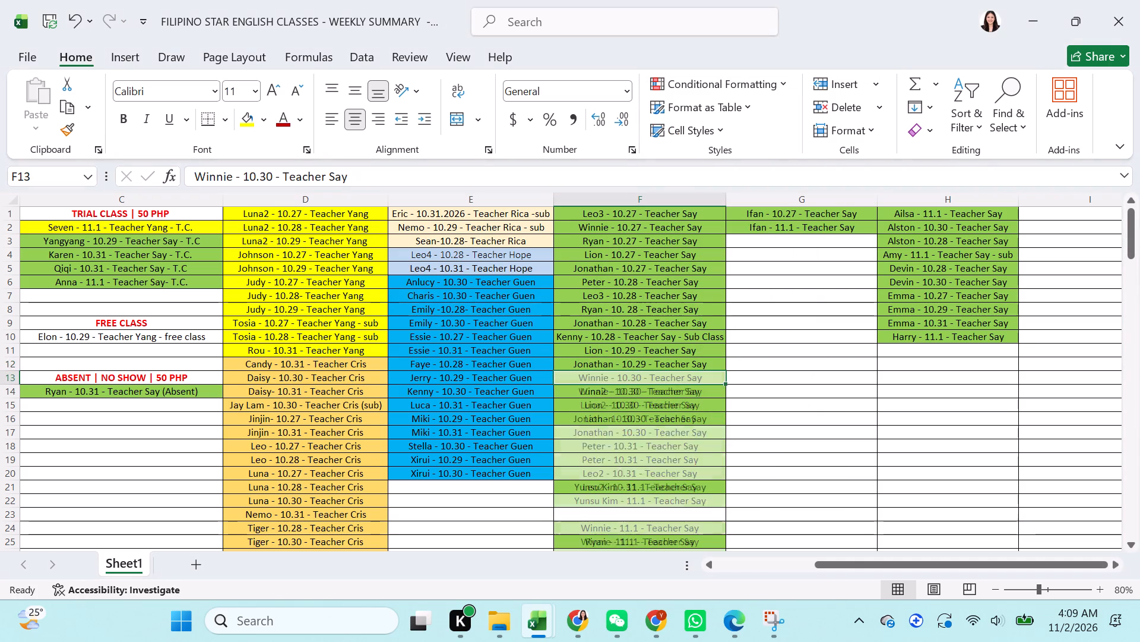
Delete the blank cells F17 and F18 one after the other around "Peter - 10.31 - Teacher Say", shifting cells up.
left_click(630, 428)
right_click(630, 432)
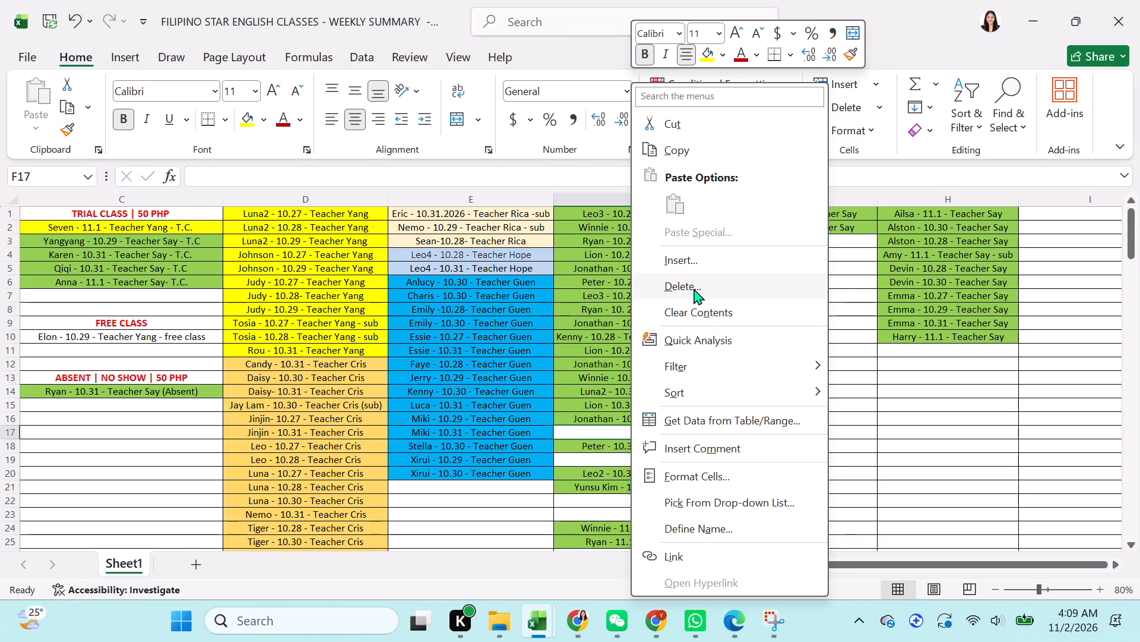
left_click(693, 285)
left_click(677, 304)
left_click(670, 362)
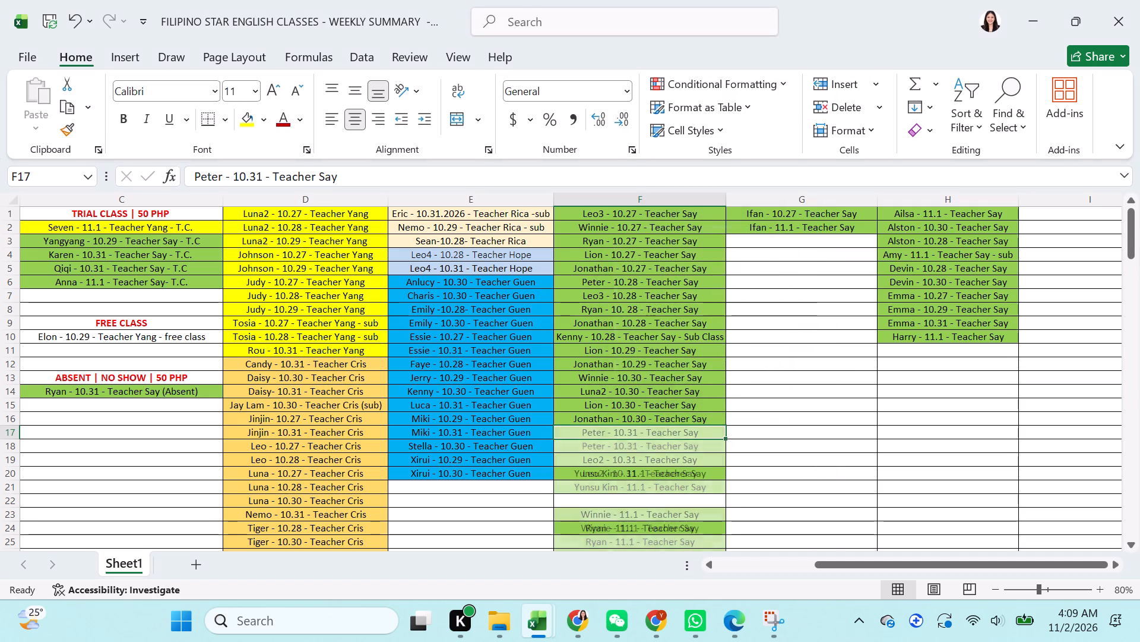
left_click(632, 448)
right_click(632, 448)
left_click(697, 287)
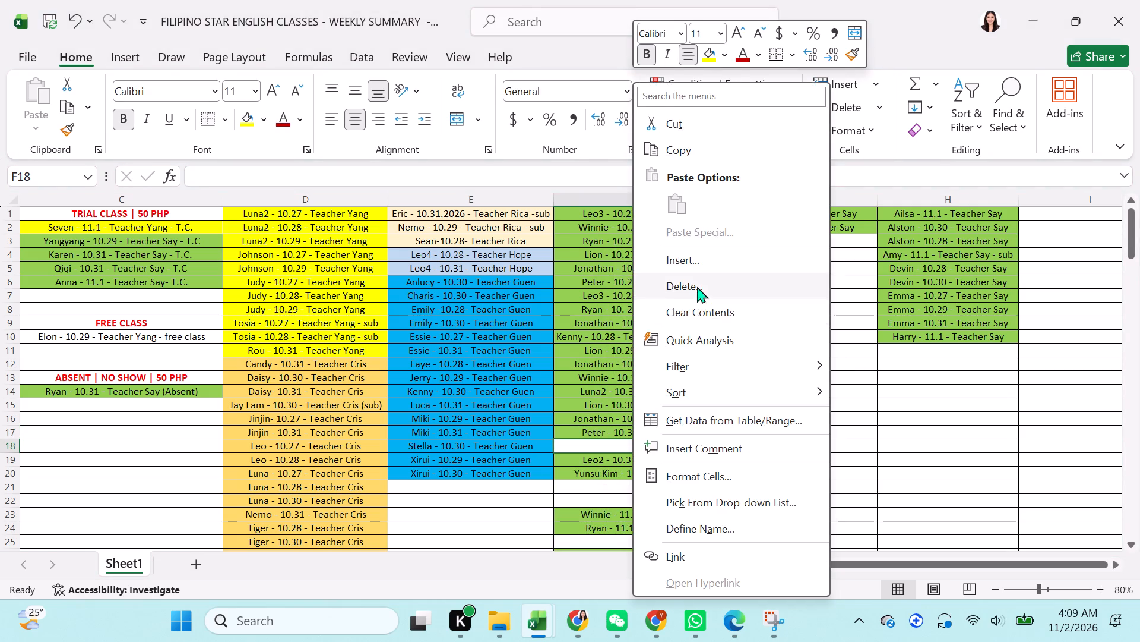
left_click(681, 303)
left_click(670, 363)
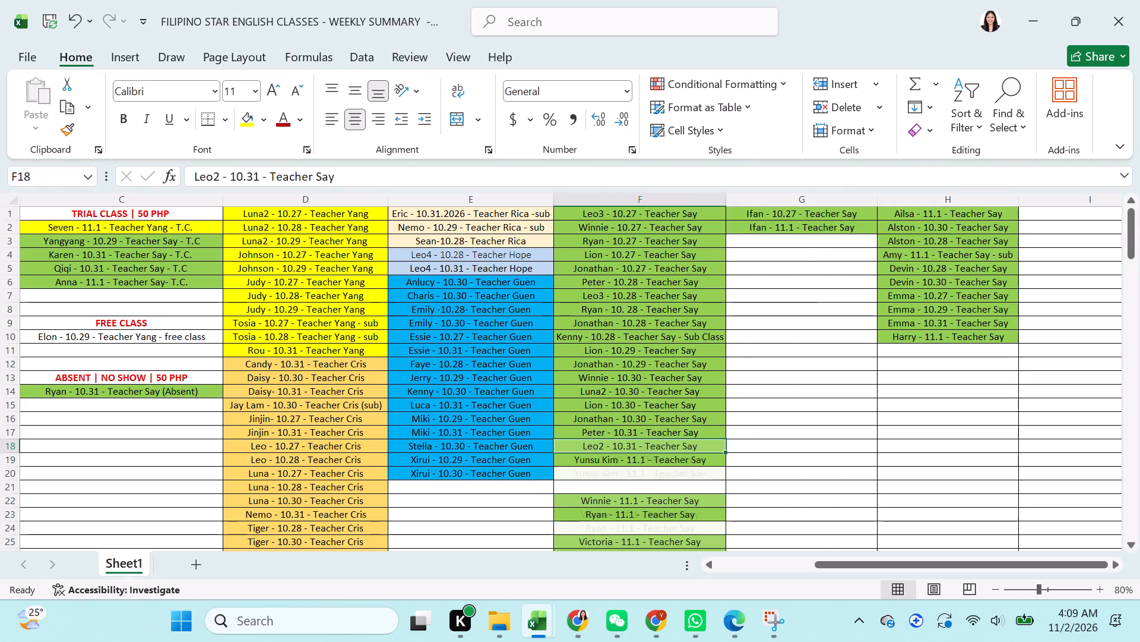
Delete the remaining blank cells F20:F21 and F22 in Teacher Say's list, shifting cells up, and save the workbook.
left_click(633, 473)
left_click(641, 484)
left_click_drag(642, 475, 644, 480)
right_click(644, 480)
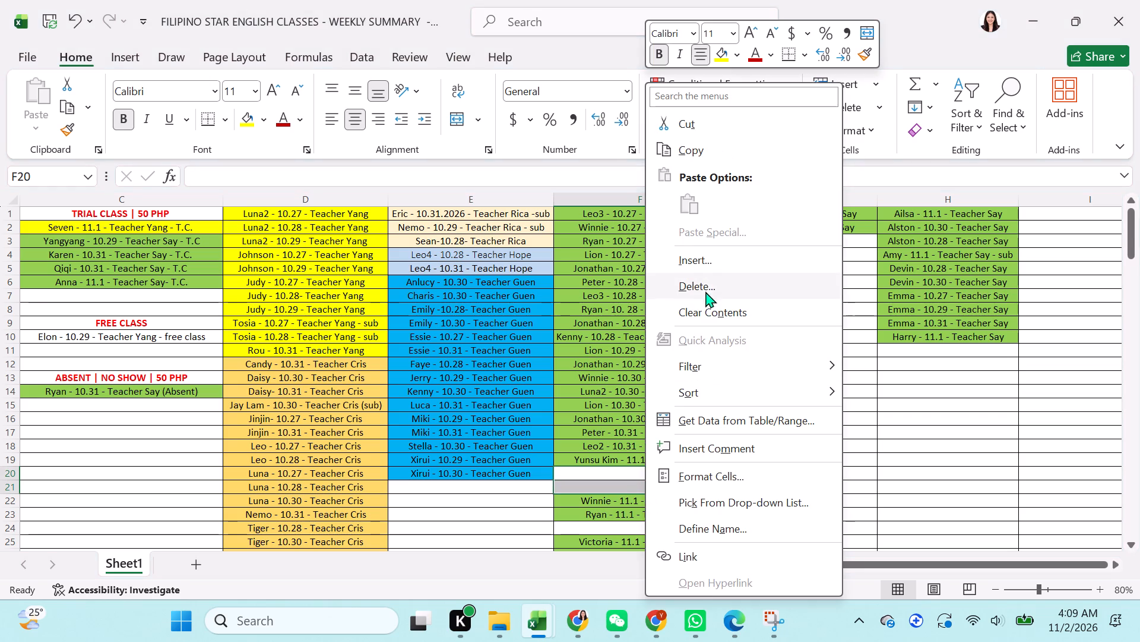
left_click(707, 282)
left_click(703, 296)
left_click(686, 364)
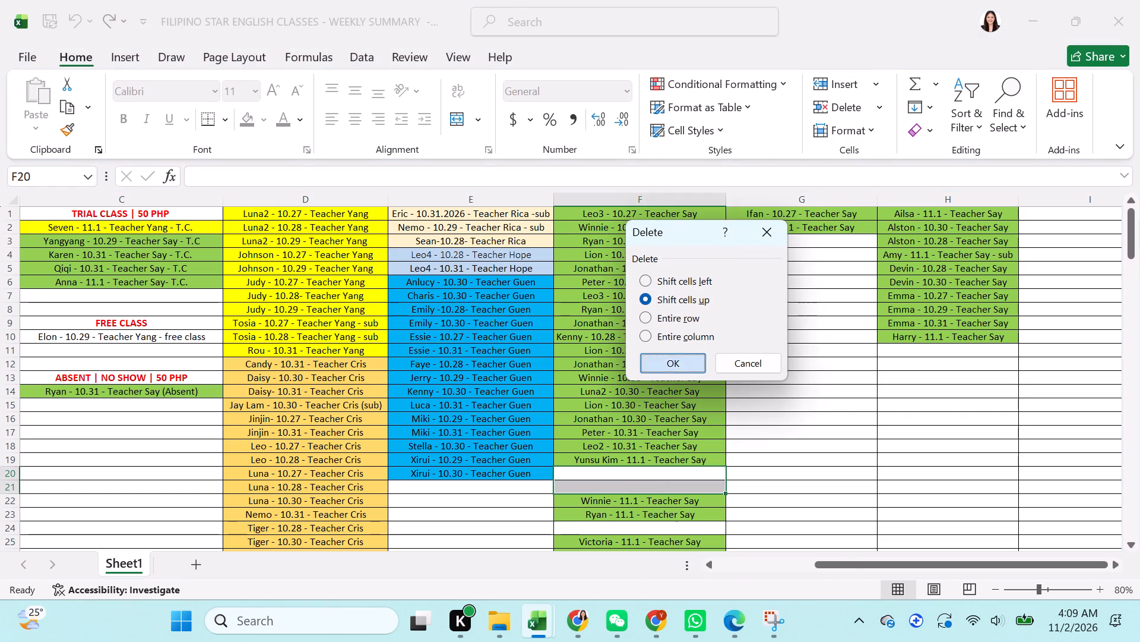
scroll(643, 490, "down", 1)
left_click(650, 450)
left_click(649, 458)
right_click(649, 458)
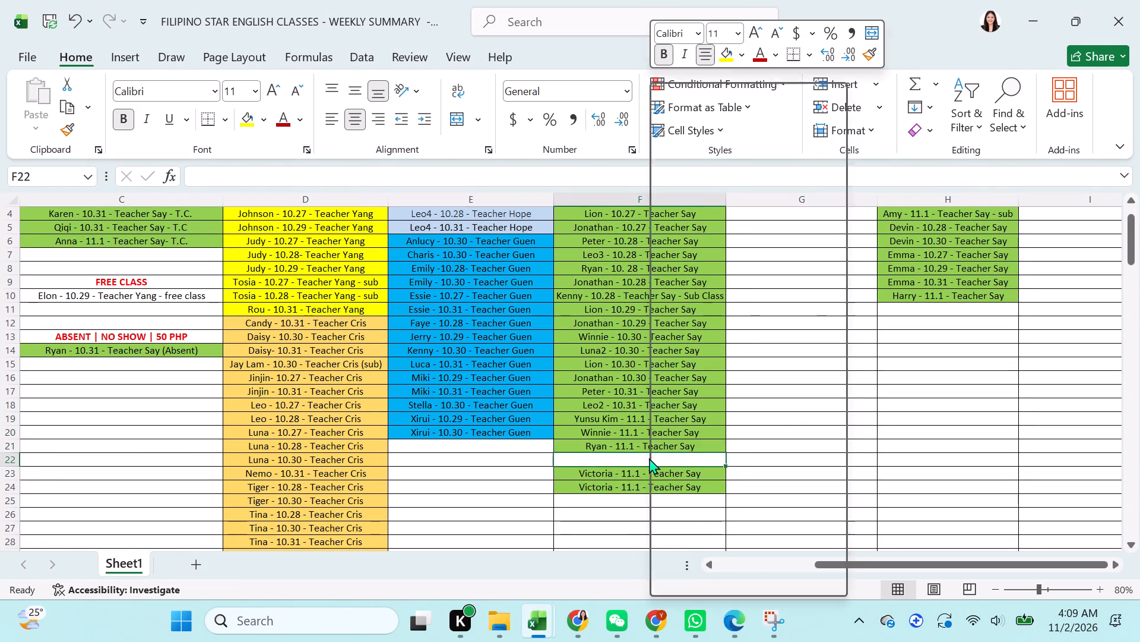
left_click(709, 285)
left_click(706, 299)
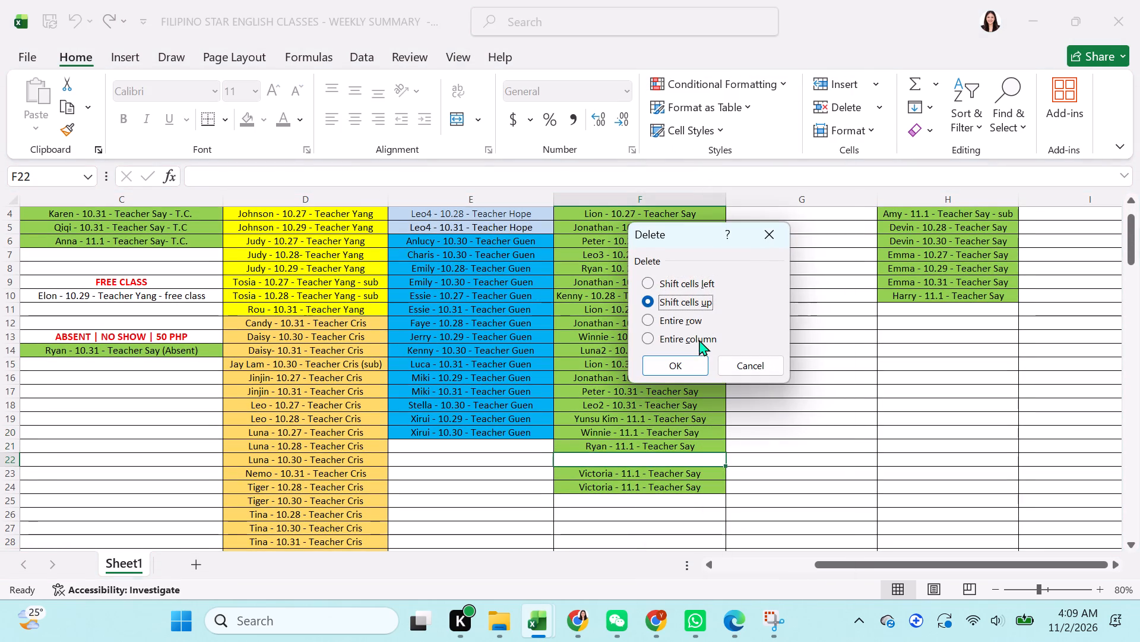
left_click(696, 362)
key("ctrl+s")
left_click(767, 483)
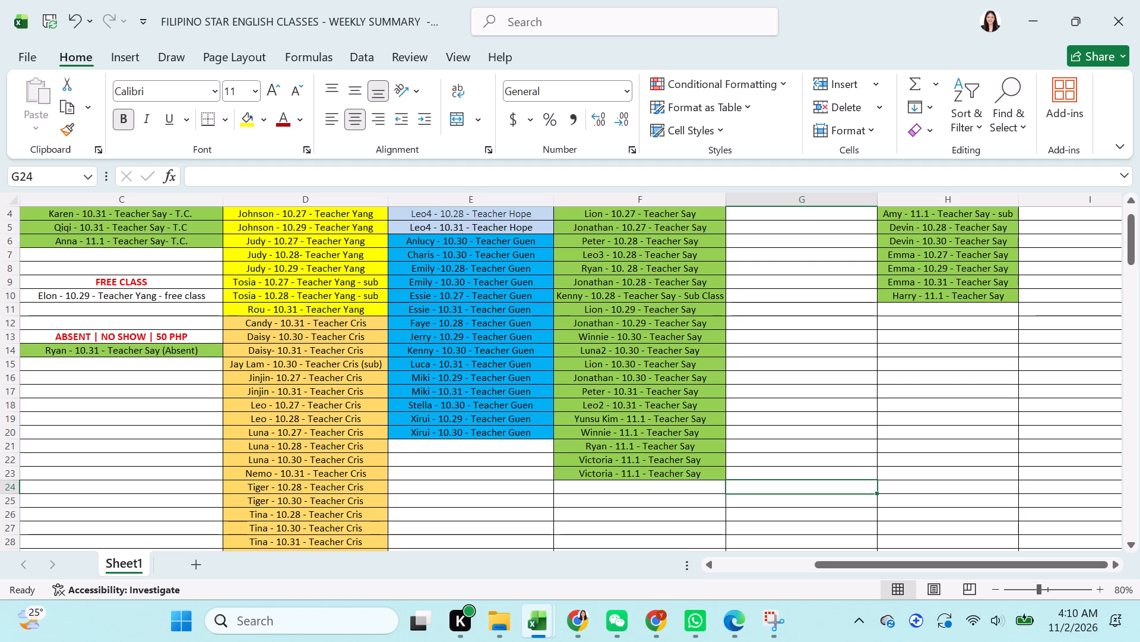
Move the Jonathan 10.27 and 10.28 Teacher Say entries from column F to cells G3 and G4.
scroll(767, 474, "up", 3)
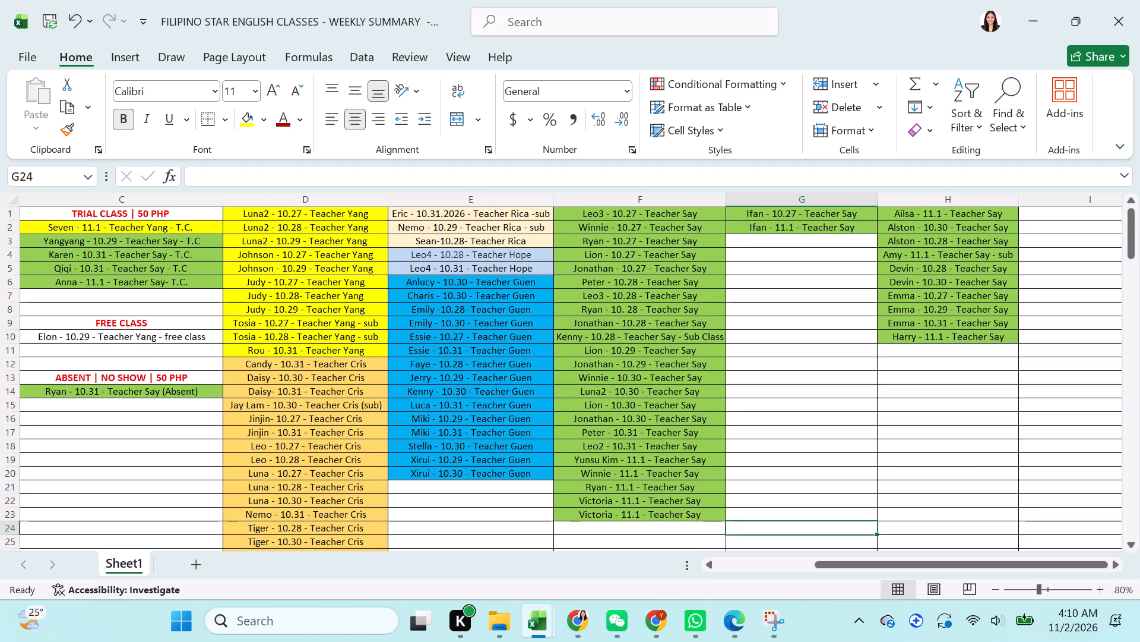
scroll(747, 332, "up", 2)
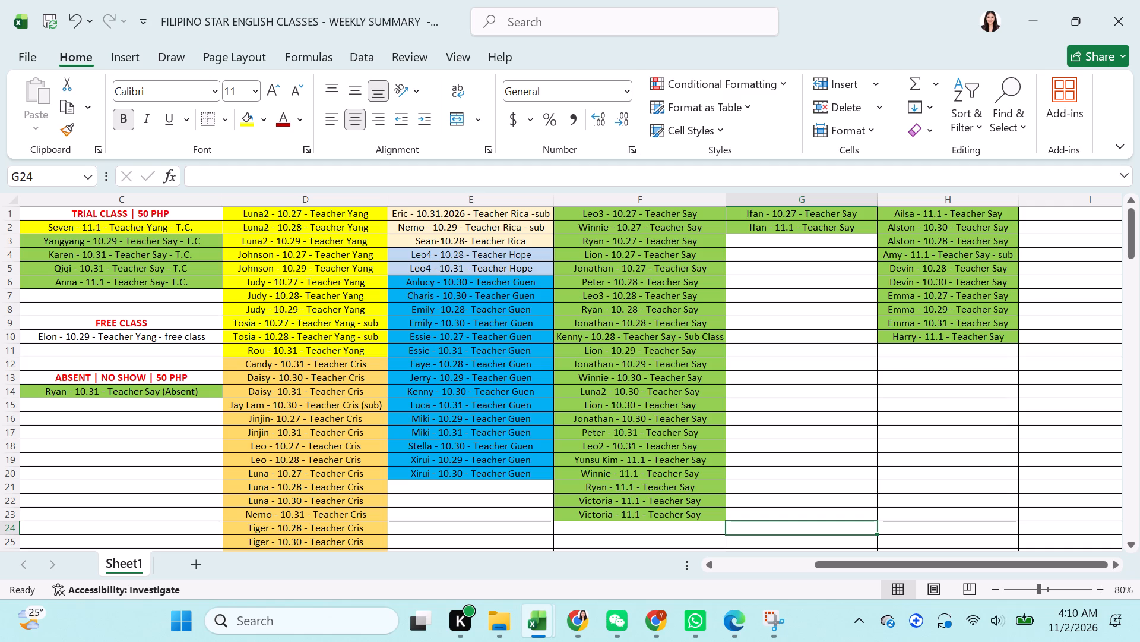
left_click(595, 270)
key("ctrl+x")
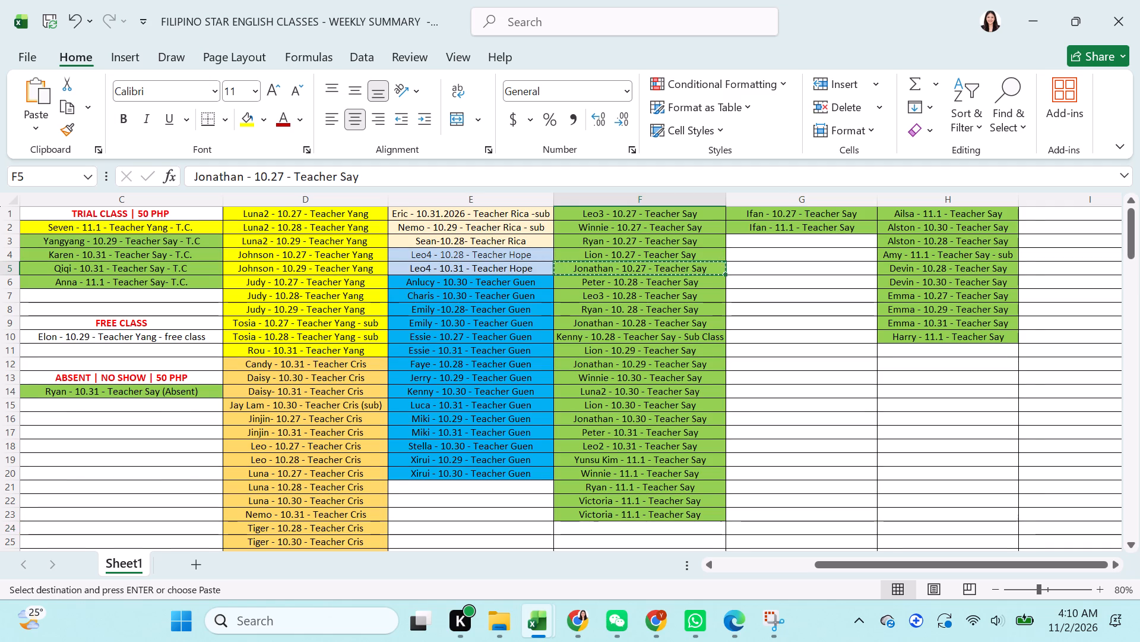
left_click(758, 234)
left_click(762, 239)
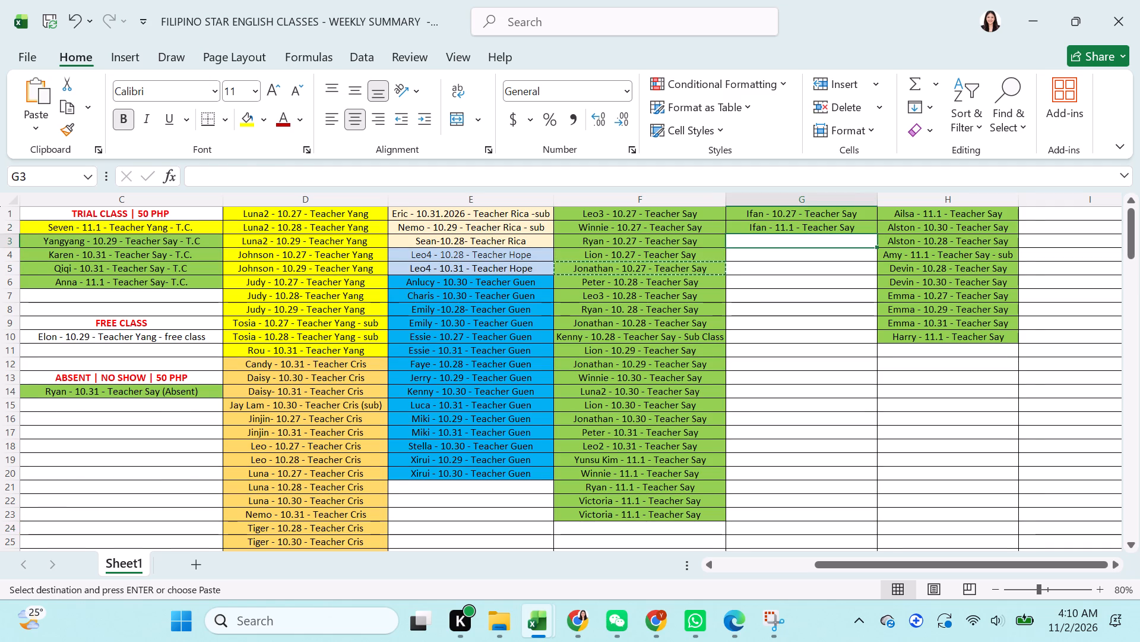
key("ctrl+v")
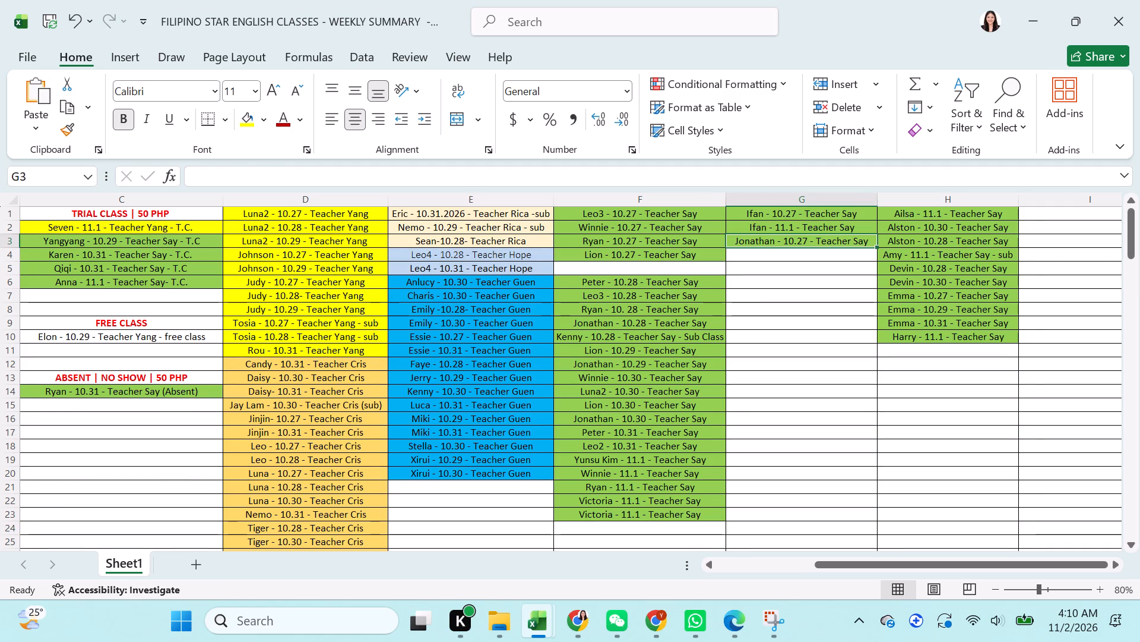
left_click(622, 321)
key("ctrl+x")
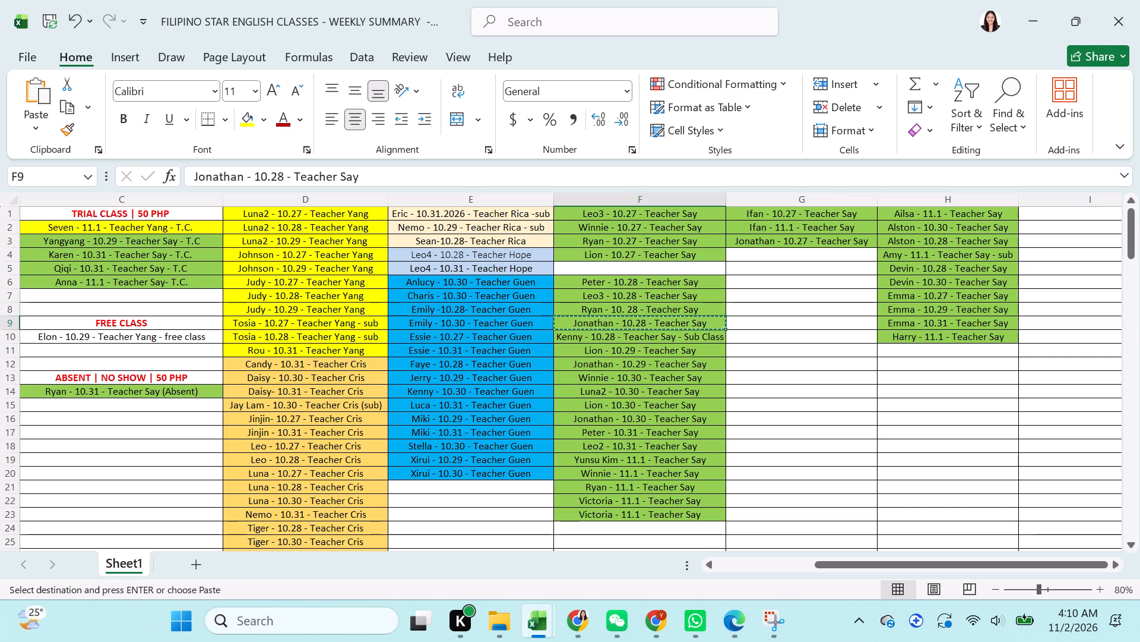
left_click(768, 255)
key("ctrl+v")
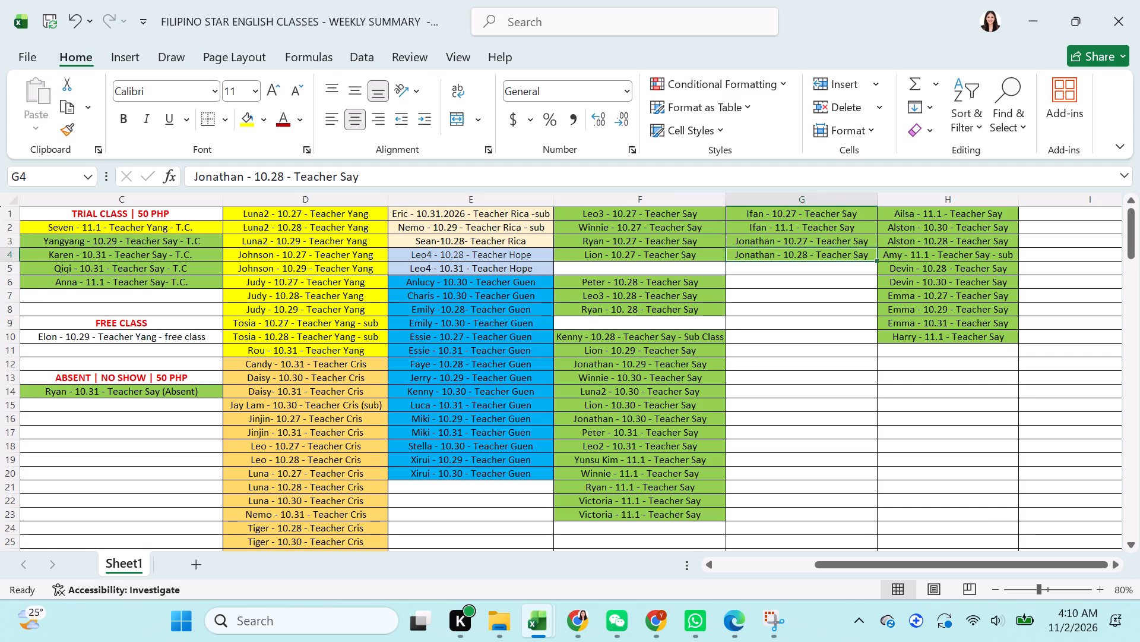
Move the Jonathan 10.29 and 10.30 Teacher Say entries from column F to cells G5 and G6.
left_click(622, 364)
key("ctrl+x")
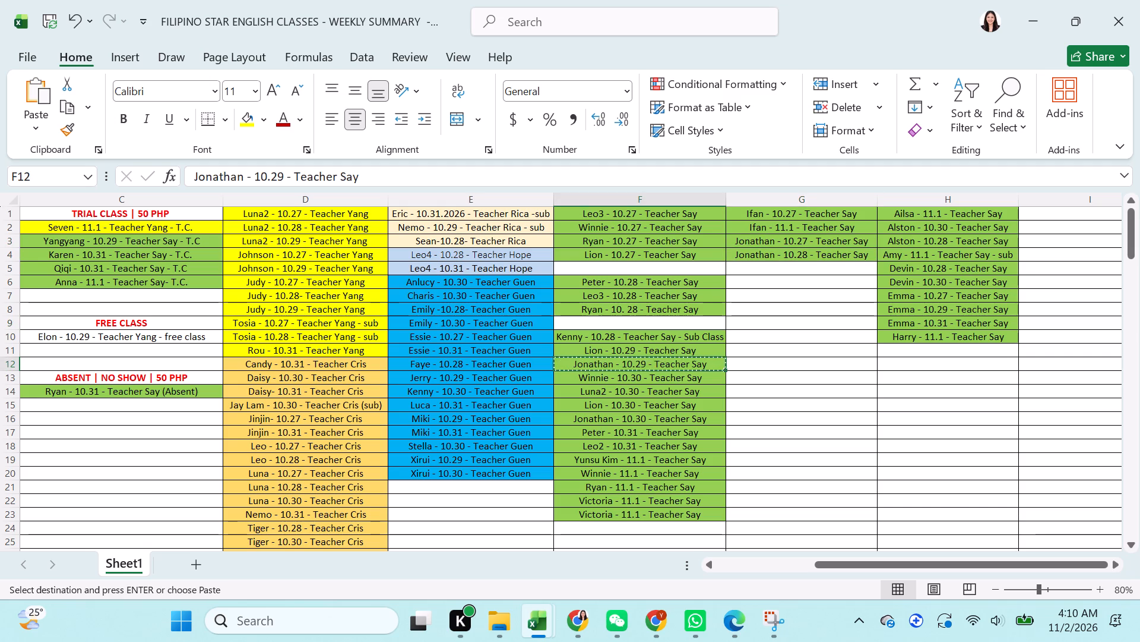
left_click(796, 273)
key("ctrl+v")
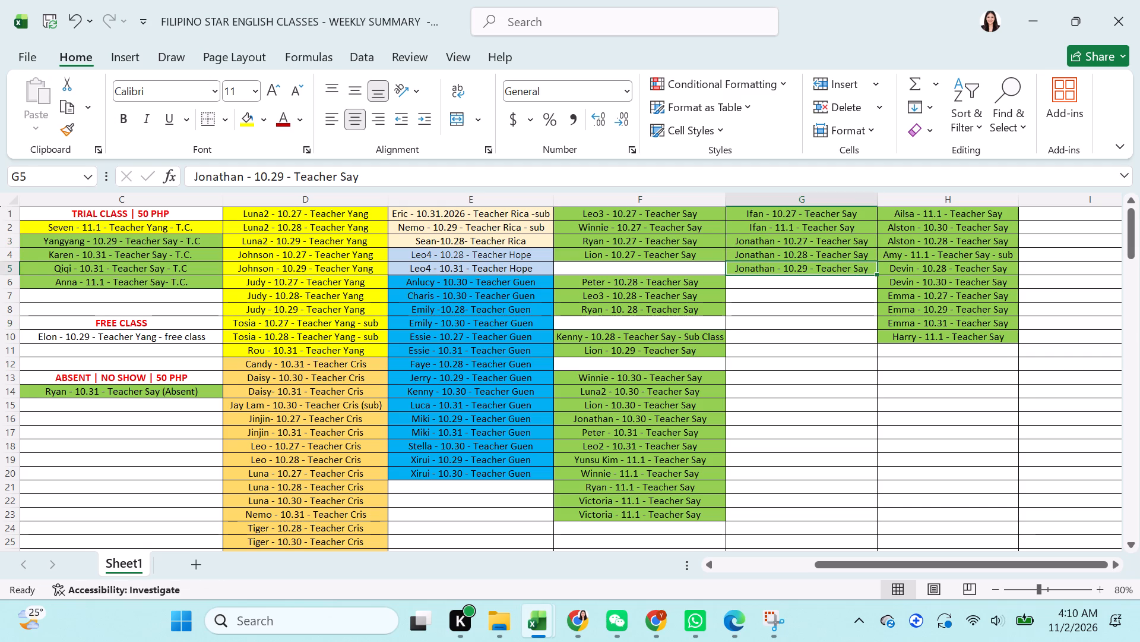
left_click(616, 420)
key("ctrl+x")
left_click(763, 282)
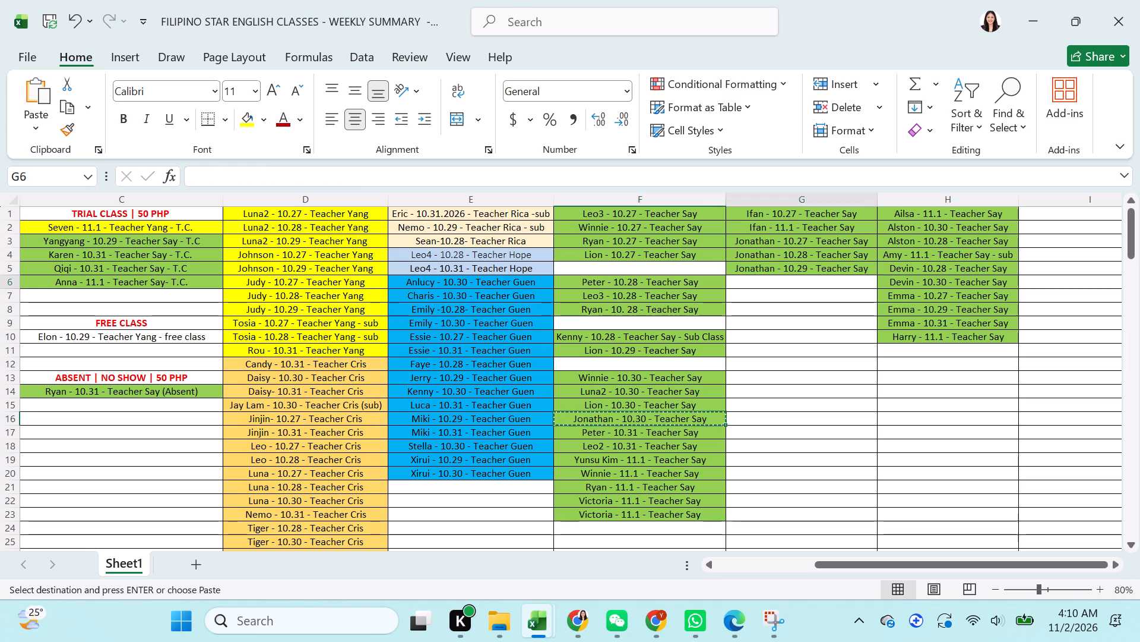
key("ctrl+v")
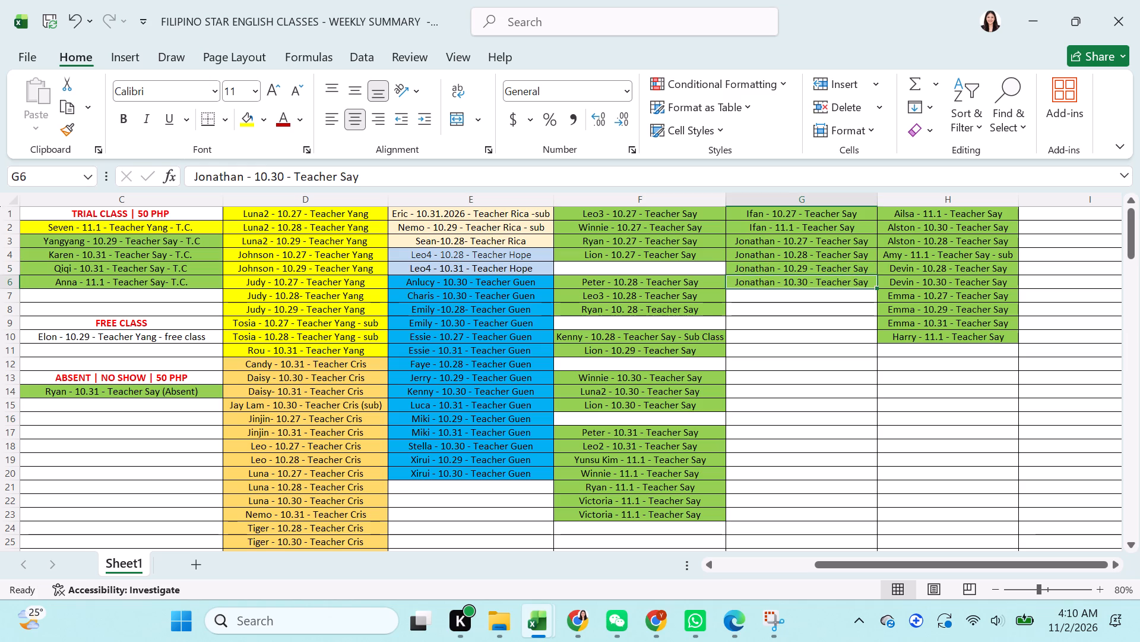
Move the "Kenny - 10.28 - Teacher Say - Sub Class" entry from column F to cell G7.
scroll(666, 424, "up", 3)
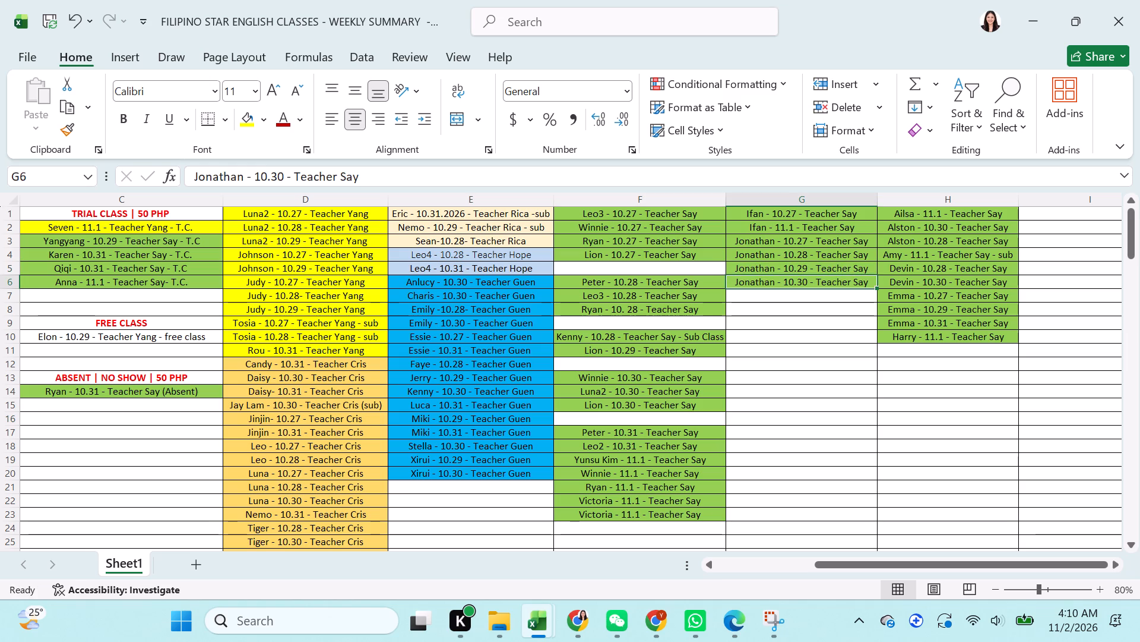
left_click(767, 297)
left_click(786, 213)
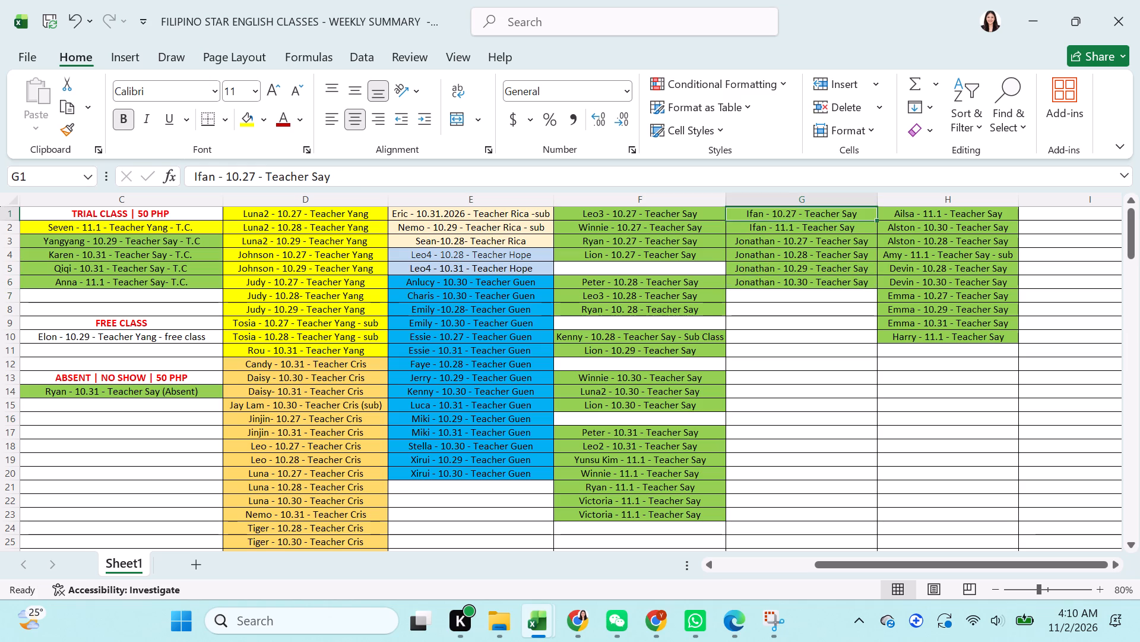
left_click(595, 341)
key("ctrl+x")
left_click(770, 297)
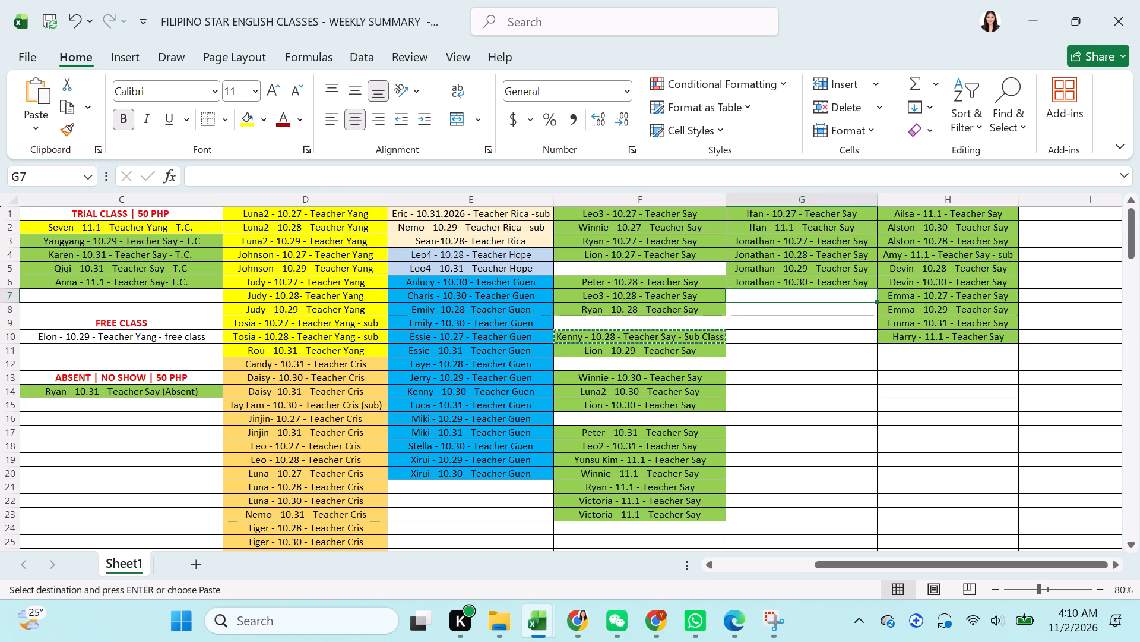
key("ctrl+v")
Move the collected Ifan, Jonathan and Kenny entries in G1:G7 to the end of the sorted list, starting at H11.
left_click_drag(860, 215, 860, 234)
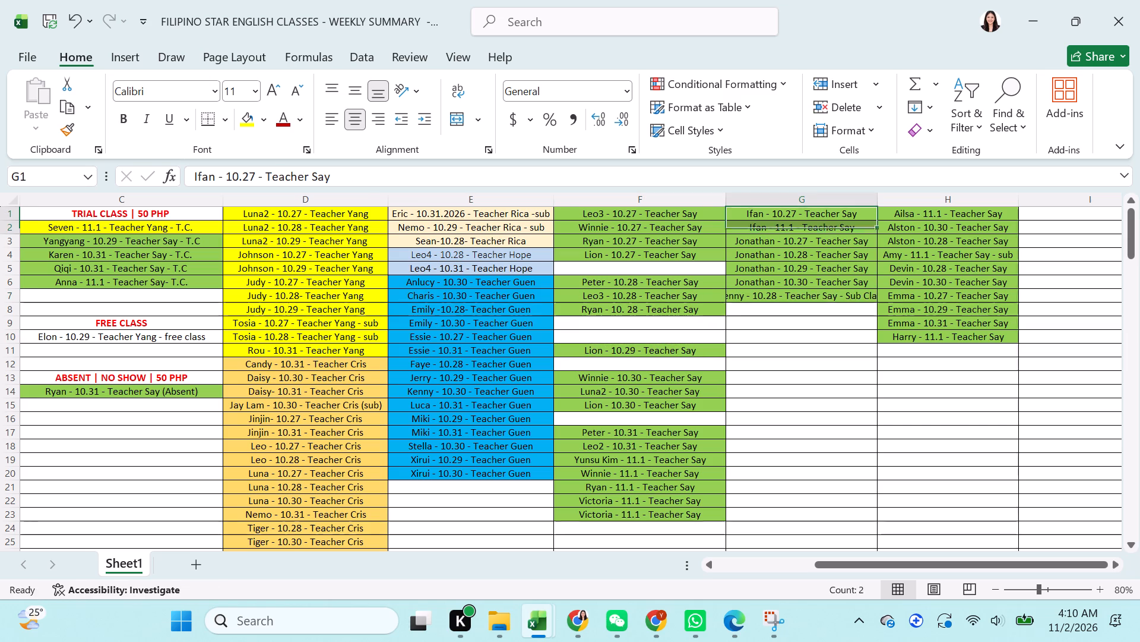
left_click_drag(860, 234, 861, 289)
key("ctrl+x")
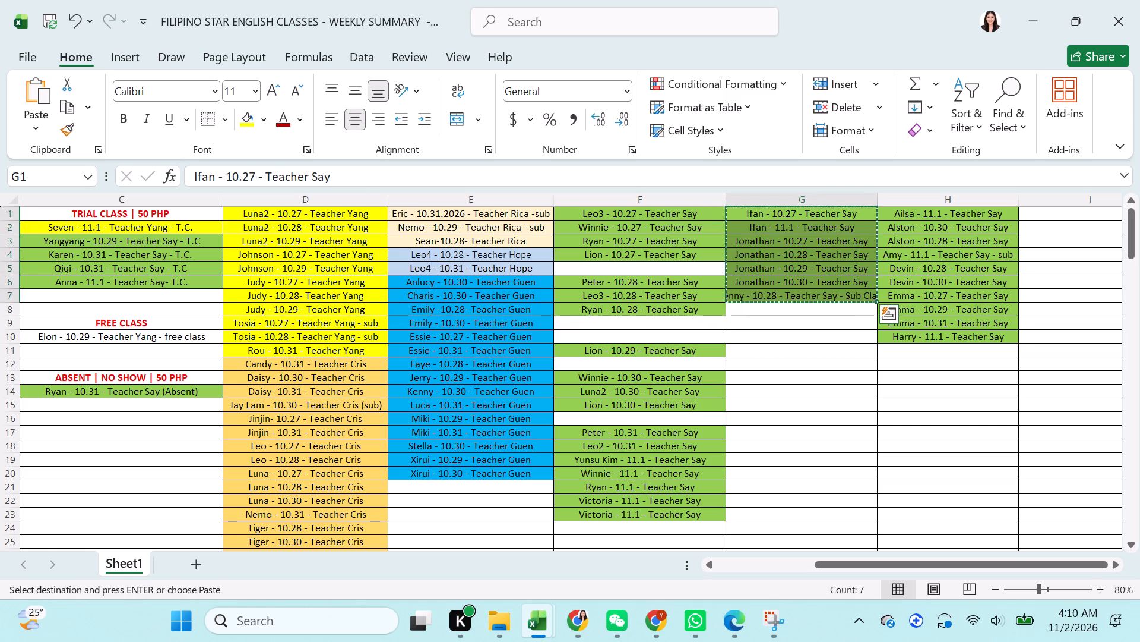
left_click(898, 348)
key("ctrl+v")
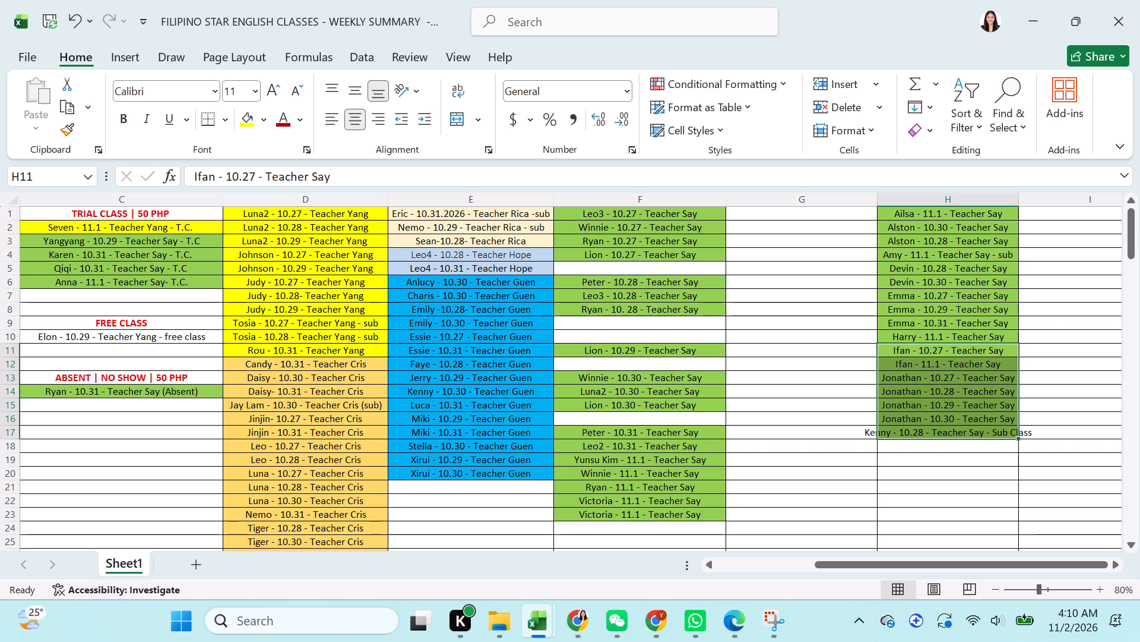
Widen column H until the Kenny sub class entry fits, and save the workbook.
left_click_drag(1017, 203, 1037, 207)
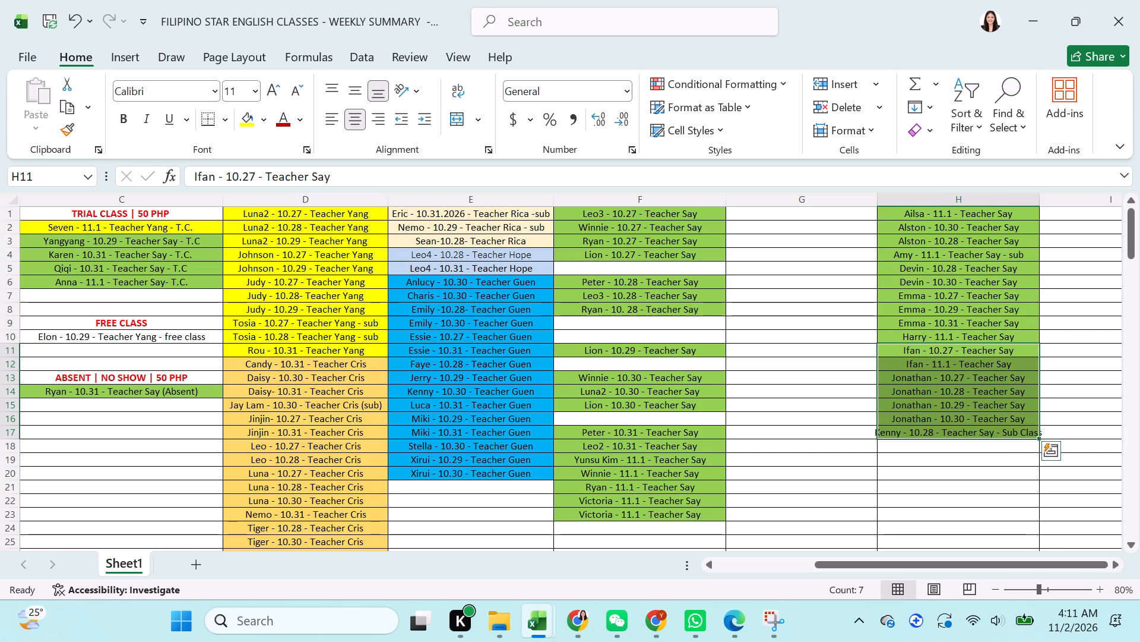
left_click_drag(1039, 197, 1051, 202)
left_click(1088, 319)
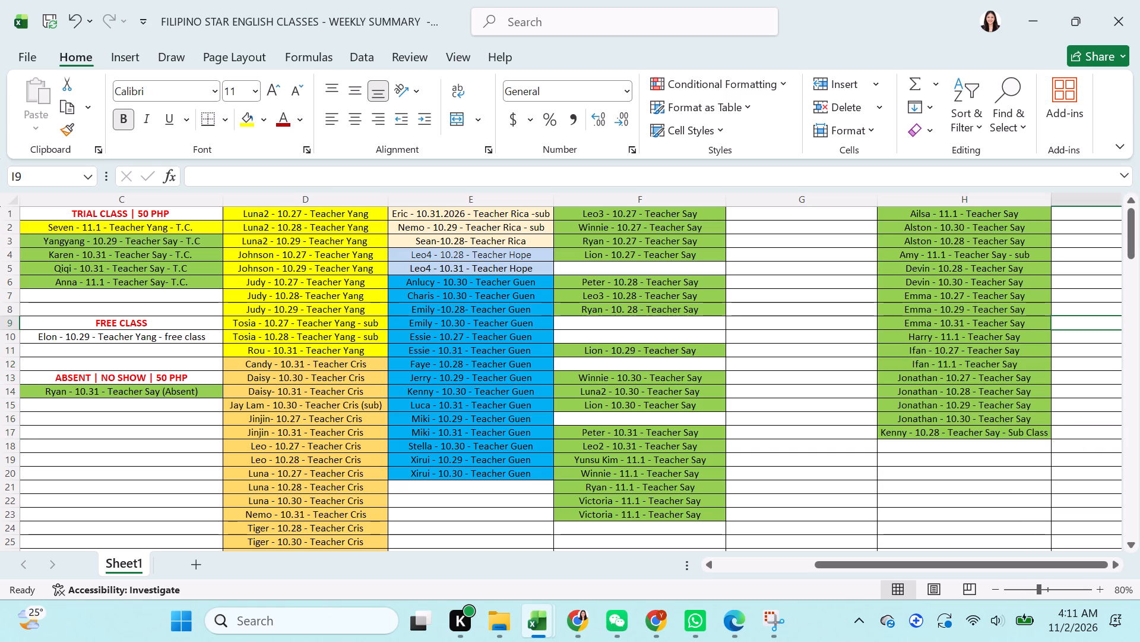
key("ctrl+s")
Move the "Leo2 - 10.31 - Teacher Say" entry from column F to cell G1.
scroll(679, 371, "up", 3)
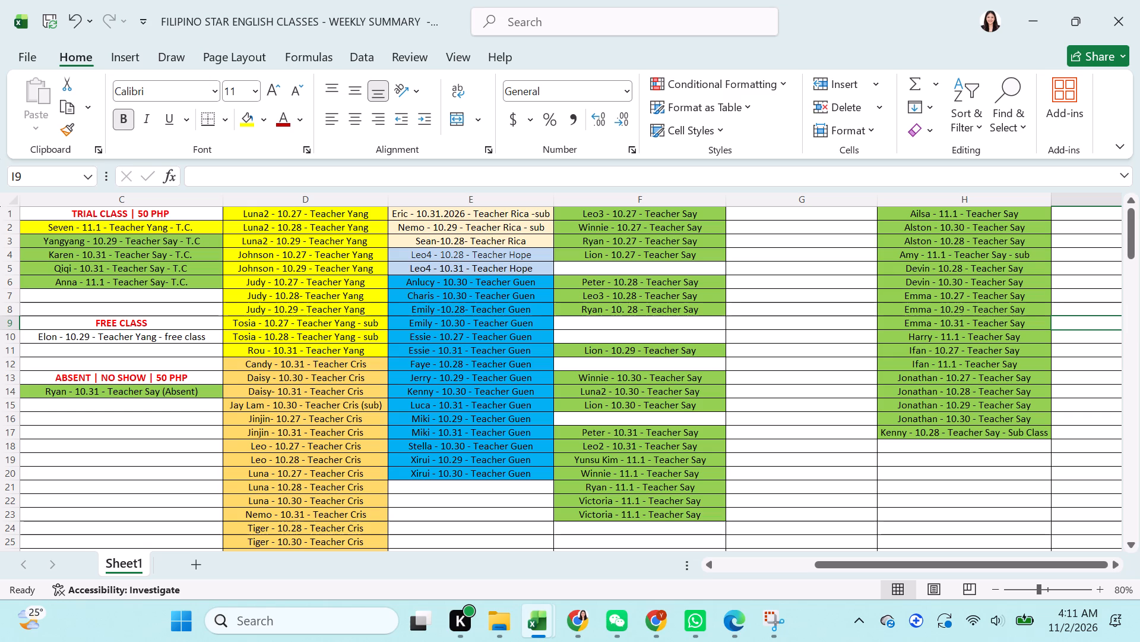
left_click(613, 445)
key("ctrl+x")
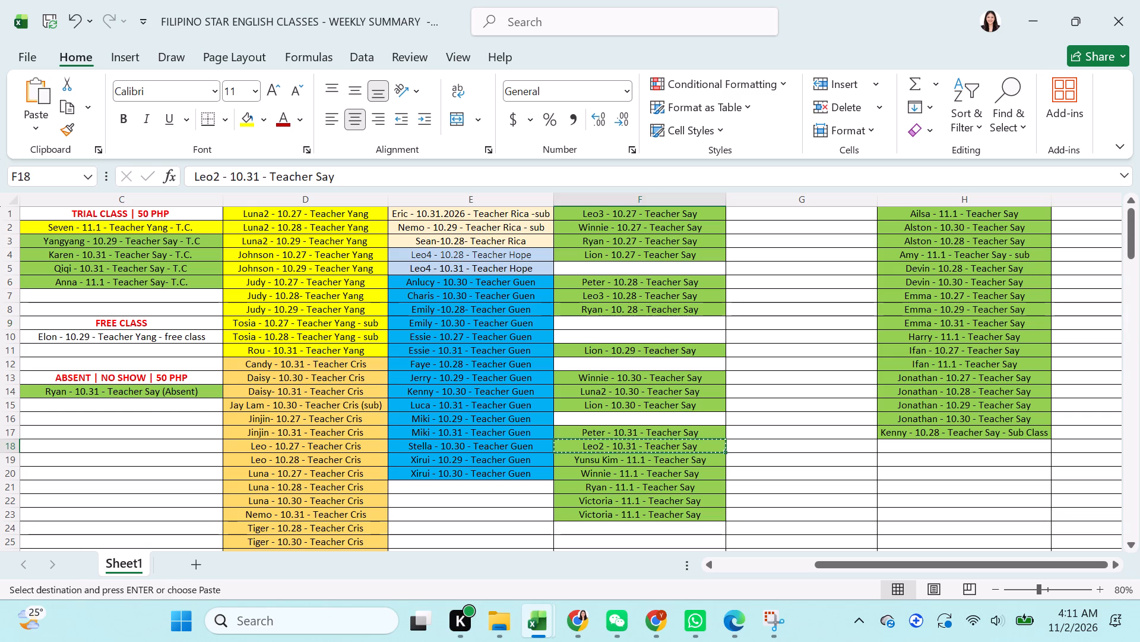
left_click(765, 212)
key("ctrl+v")
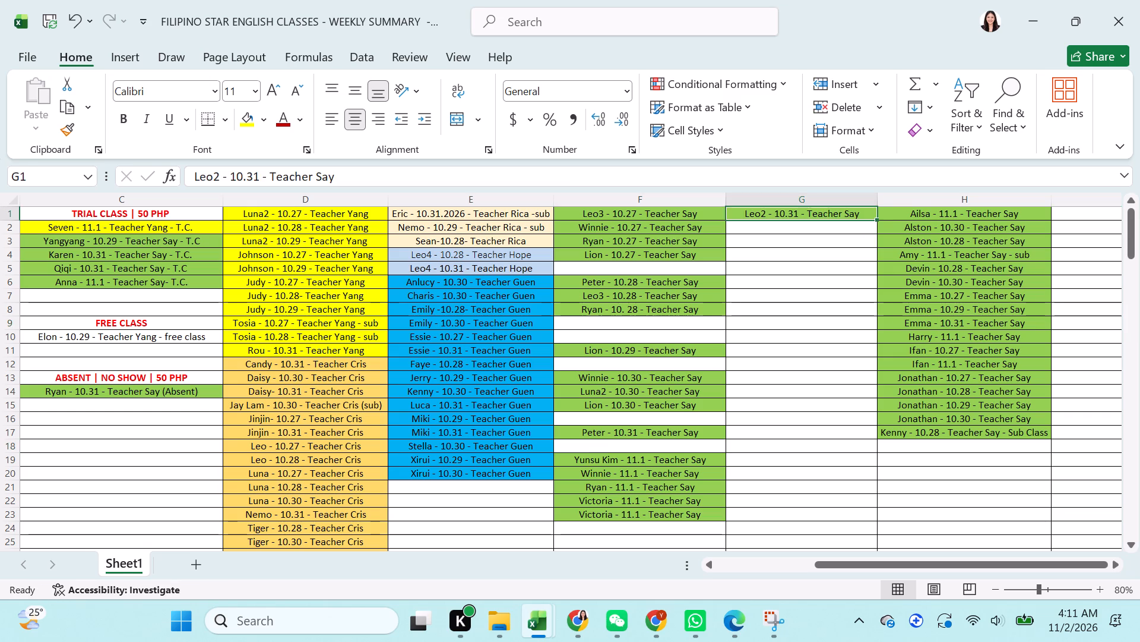
Move the Leo3 10.27 and 10.28 Teacher Say entries from column F to cells G2 and G3.
left_click(665, 215)
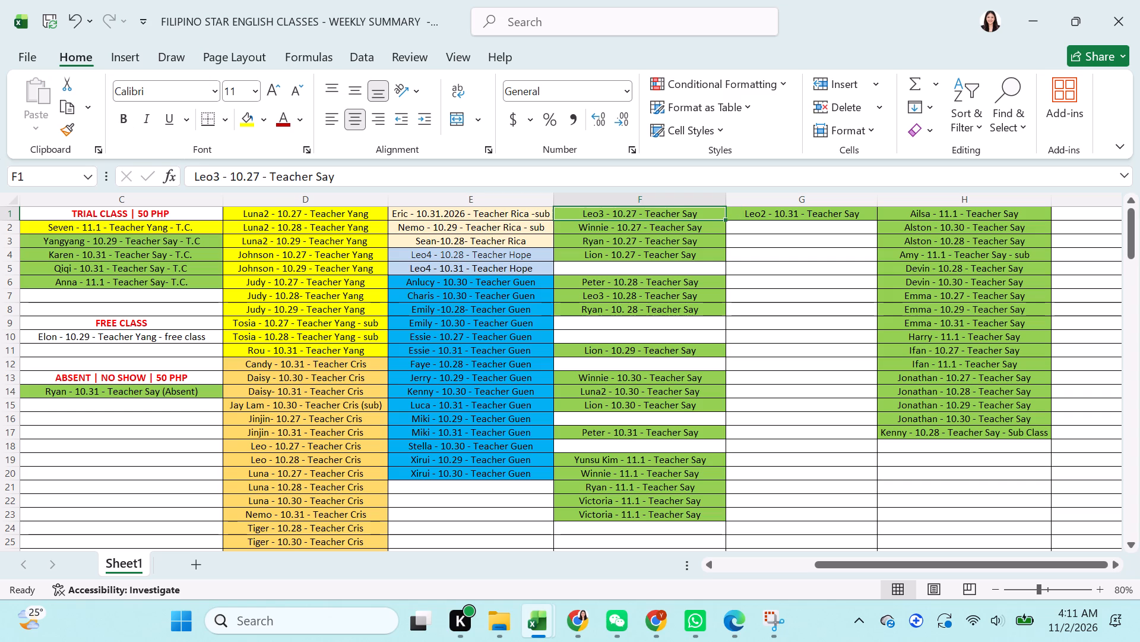
key("ctrl+x")
left_click(740, 230)
key("ctrl+v")
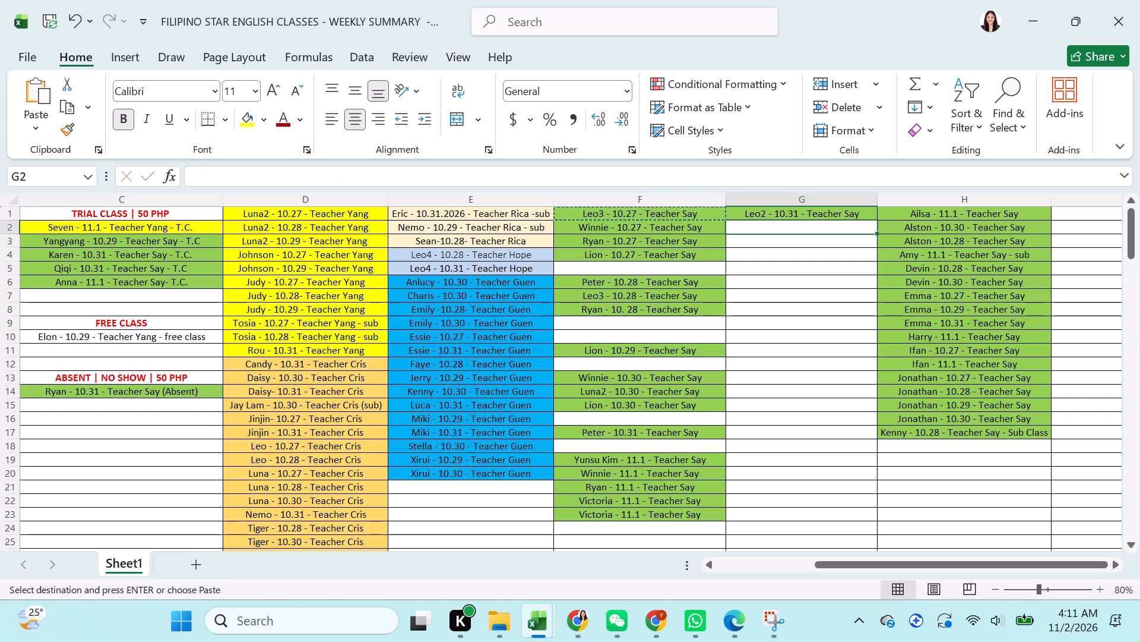
left_click(645, 298)
key("ctrl+x")
key("ctrl+z")
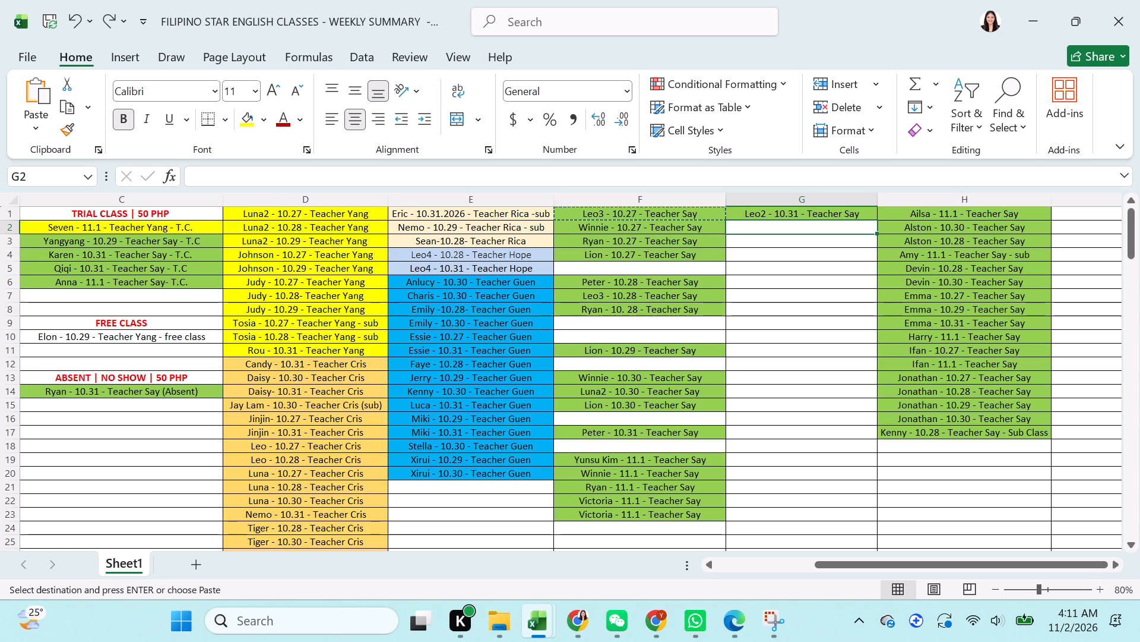
key("ctrl+y")
left_click(660, 309)
left_click(657, 292)
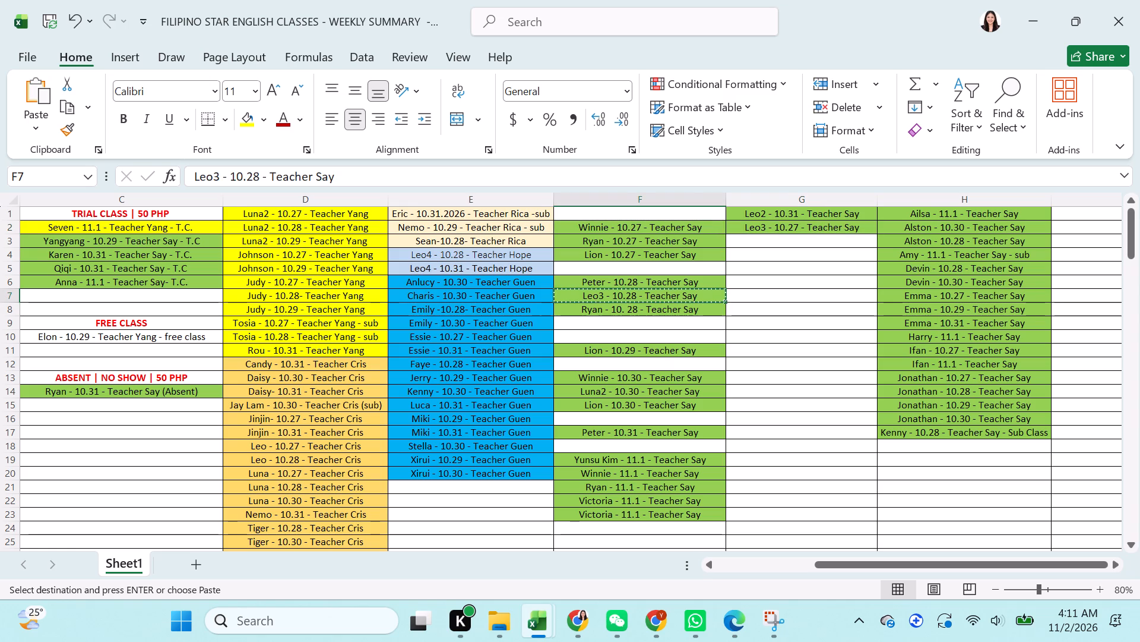
key("ctrl+x")
left_click(758, 238)
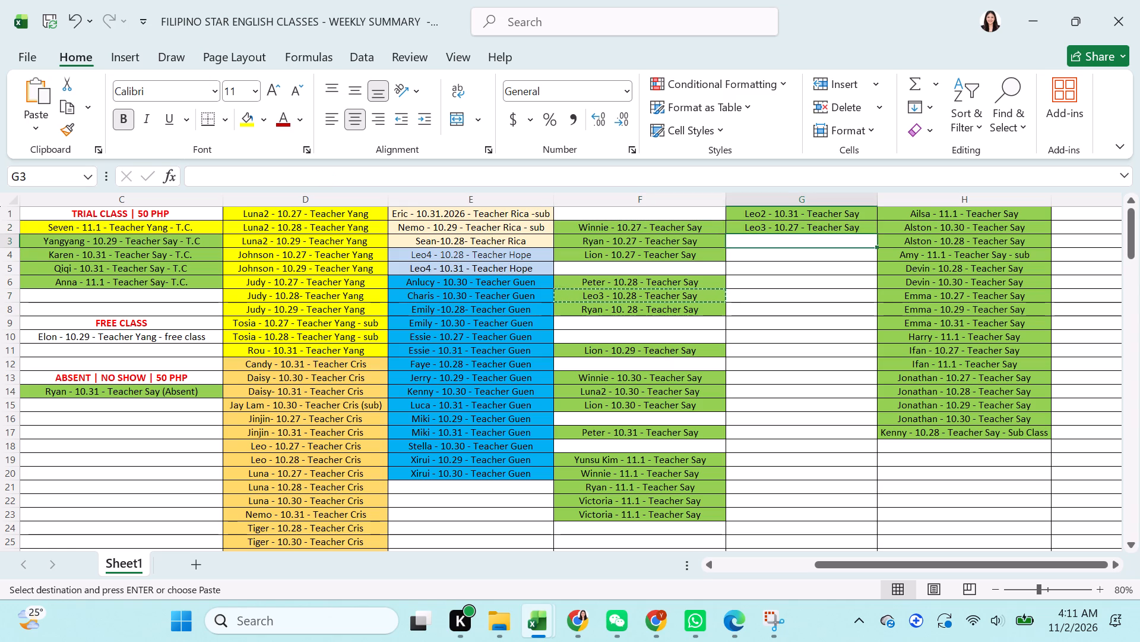
key("ctrl+v")
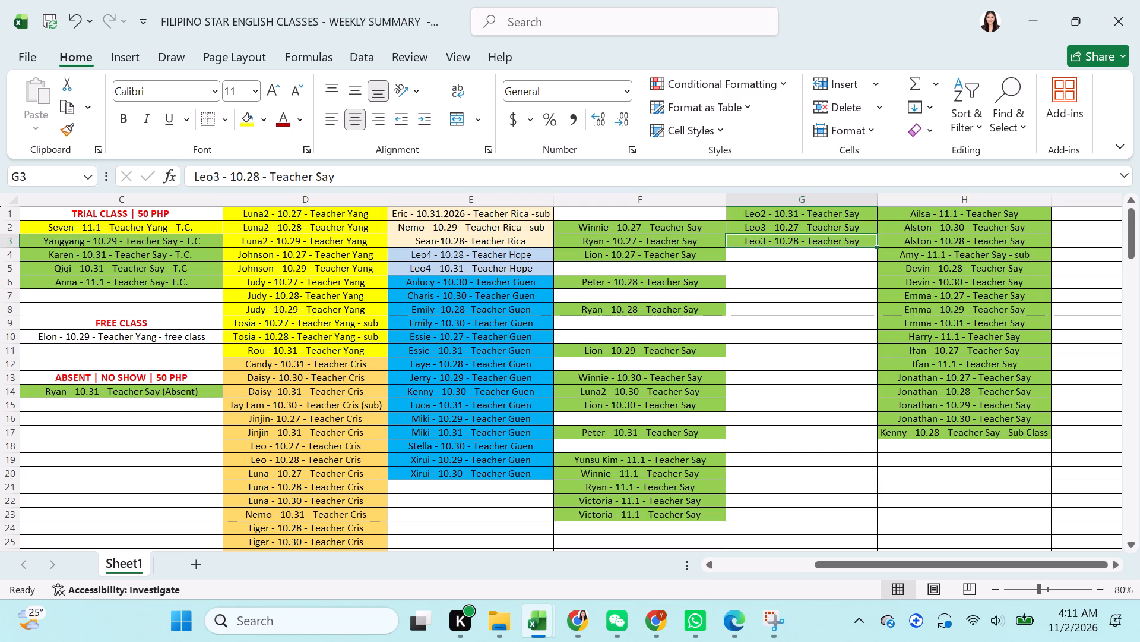
Move the "Lion - 10.29 - Teacher Say" entry from column F to cell G4.
scroll(644, 314, "up", 3)
left_click(617, 355)
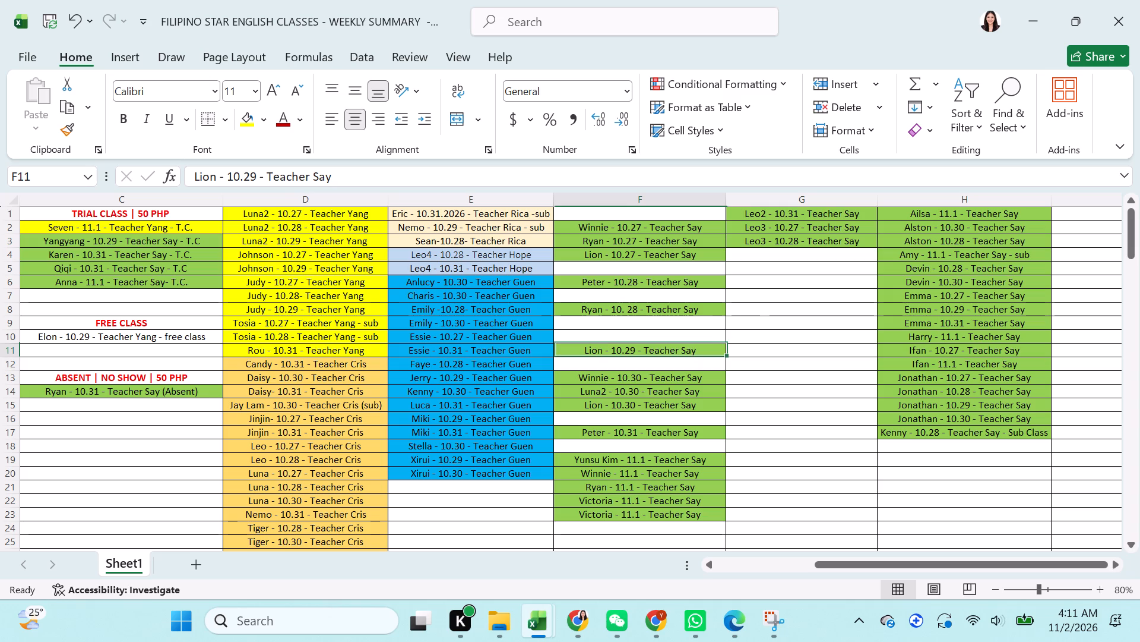
key("ctrl+x")
left_click(746, 253)
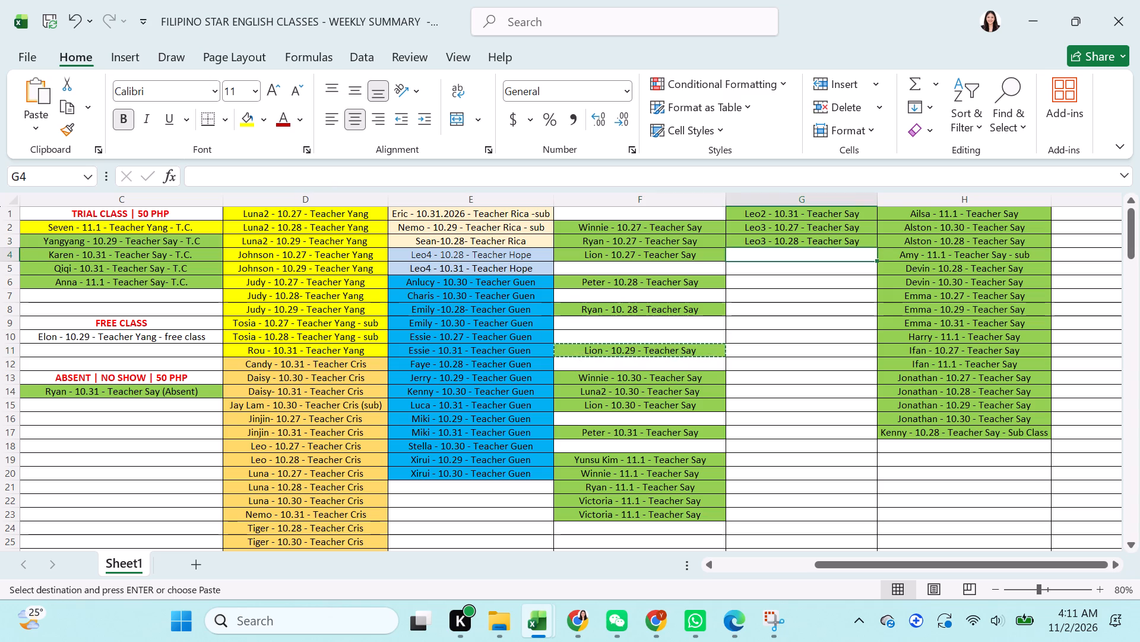
key("ctrl+v")
Move the "Lion - 10.30 - Teacher Say" entry from column F to cell G5.
left_click(620, 411)
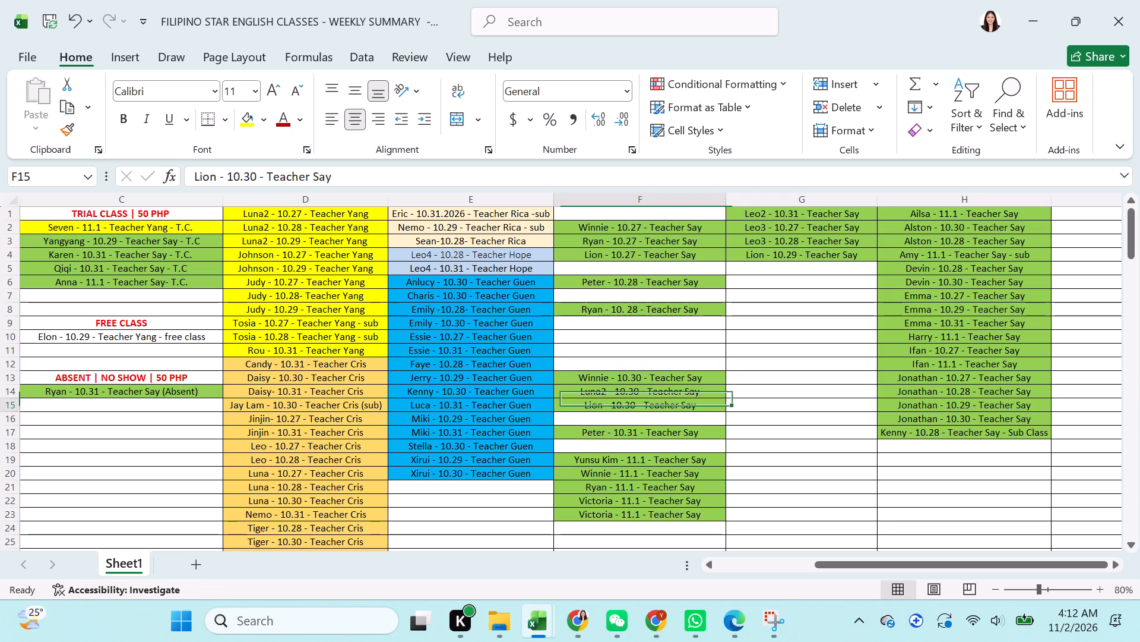
key("ctrl+x")
left_click(779, 266)
key("ctrl+c")
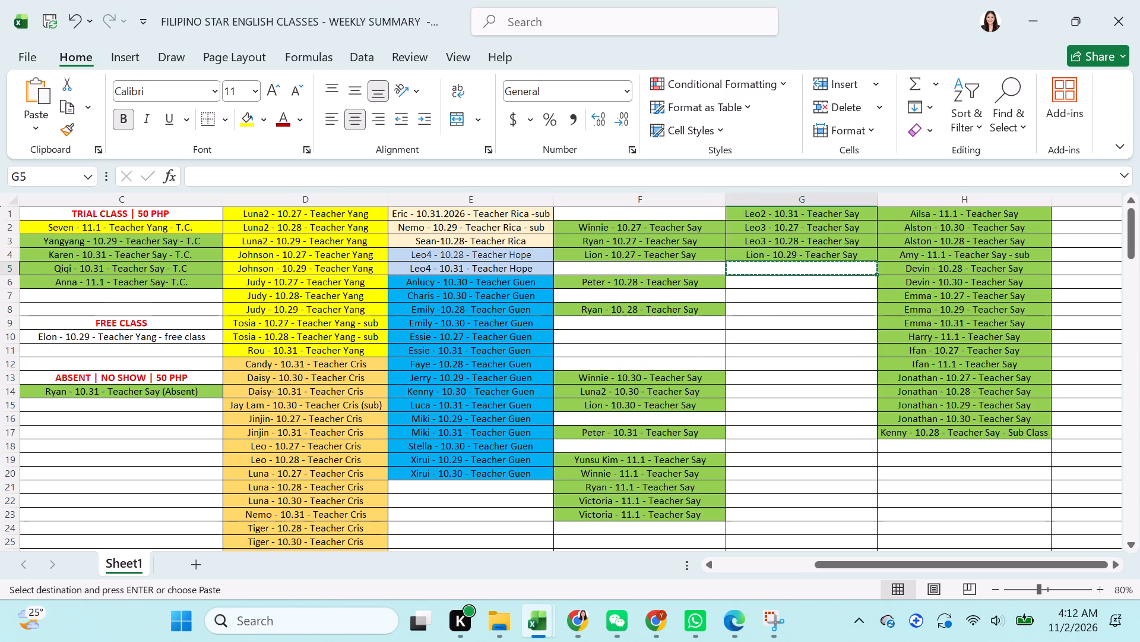
key("ctrl+z")
key("ctrl+y")
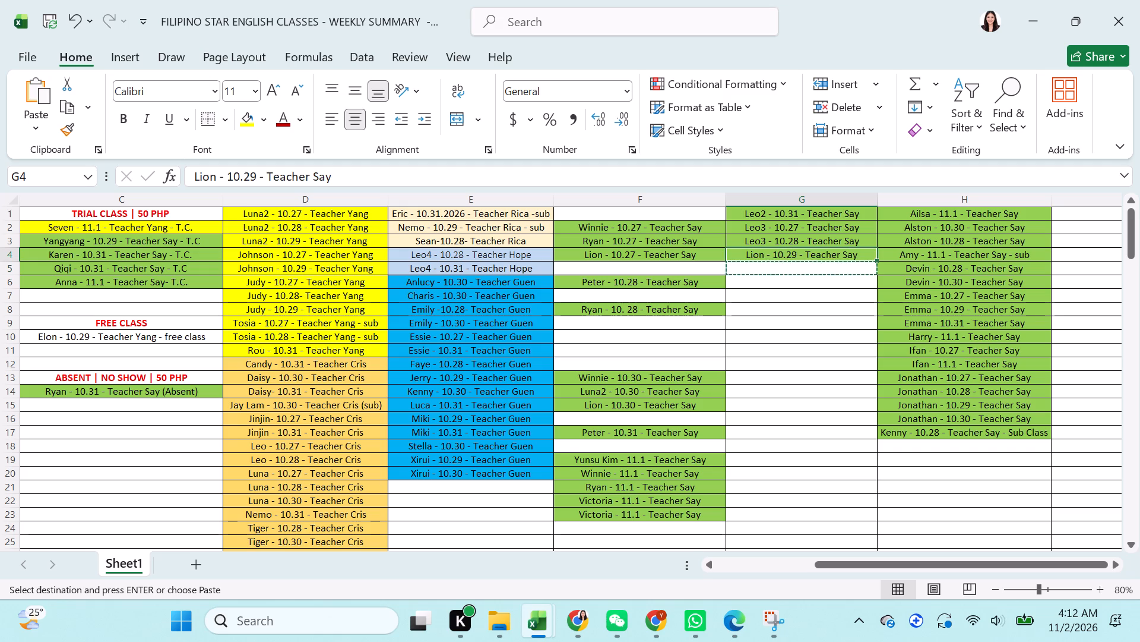
left_click(626, 401)
key("ctrl+x")
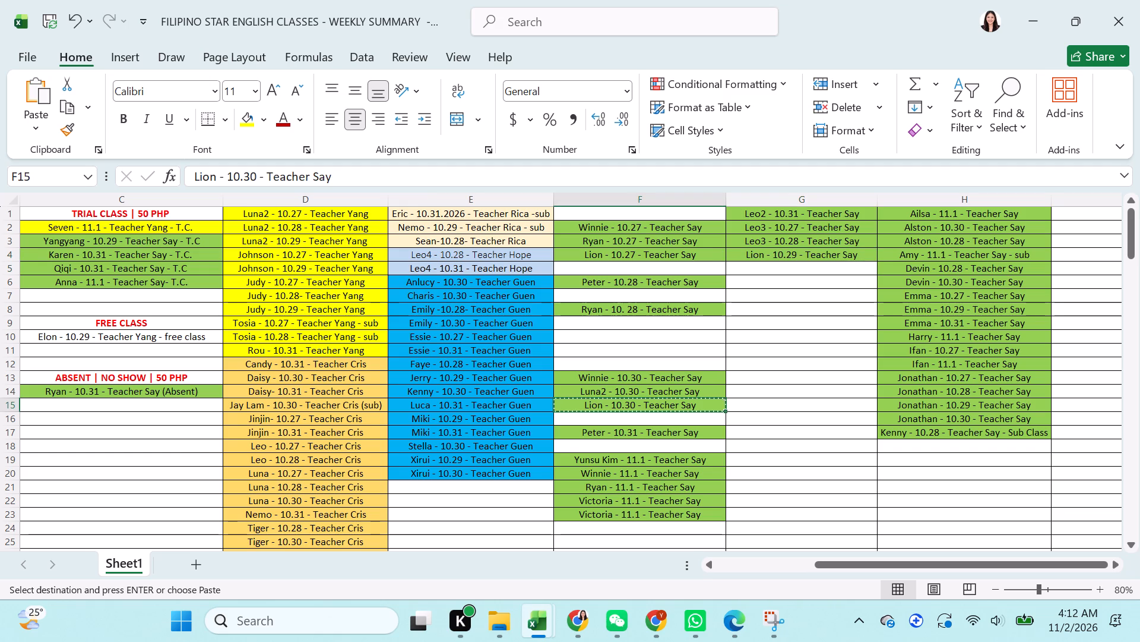
left_click(753, 272)
key("ctrl+v")
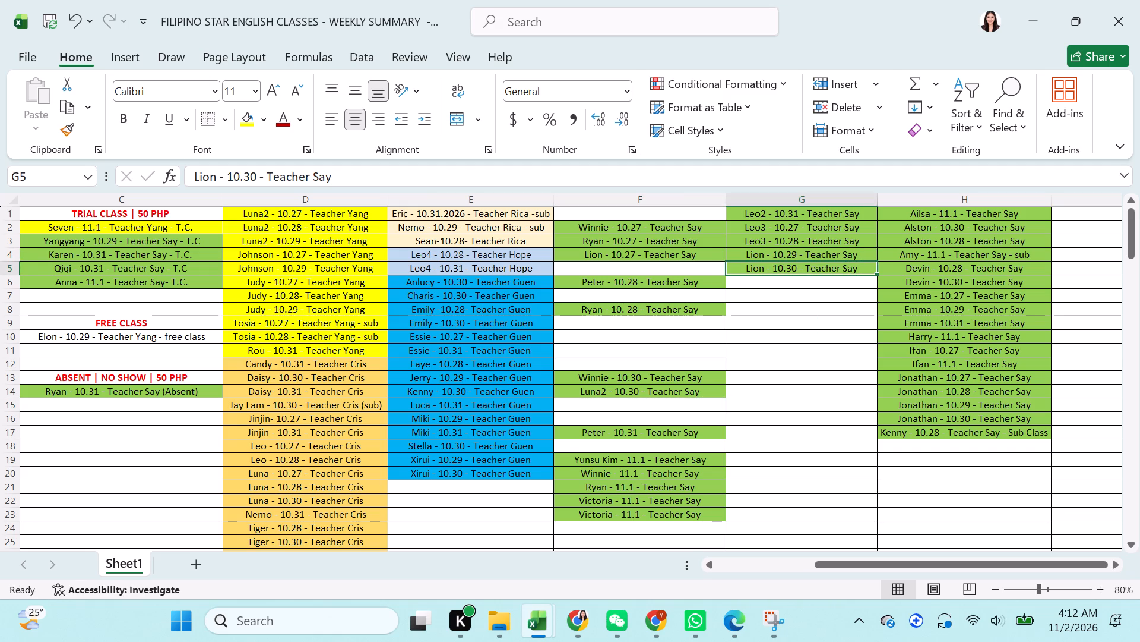
Move the Lion 10.29 and 10.30 entries from G4:G5 down to G8:G9 to free the cells above.
left_click_drag(771, 254, 777, 266)
key("ctrl+x")
left_click(770, 307)
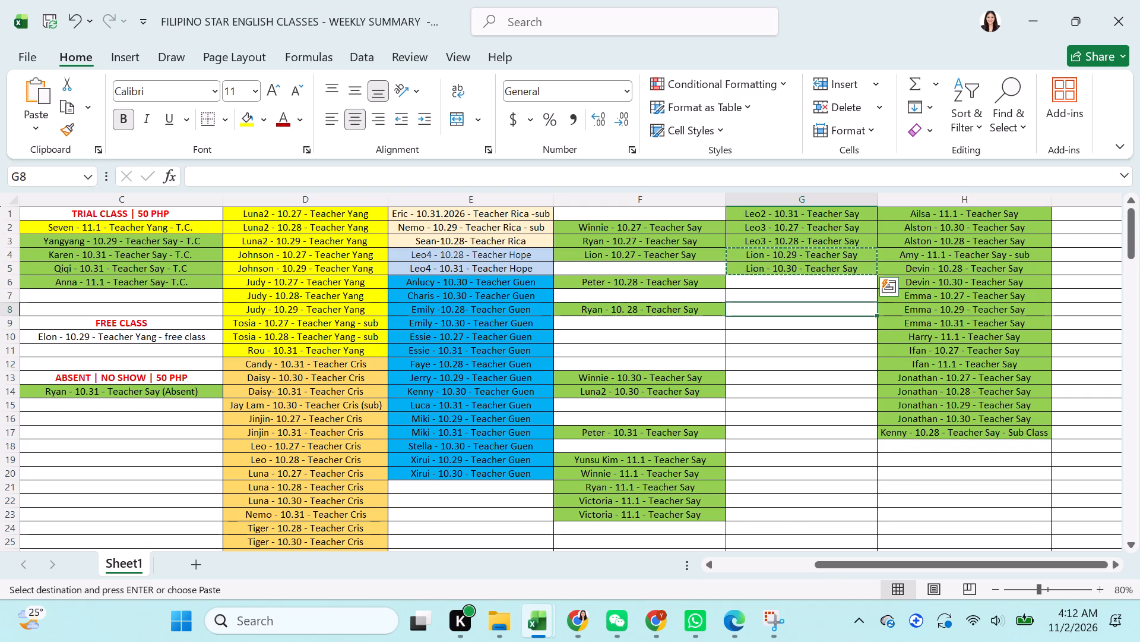
key("ctrl+v")
Move the "Lion - 10.27 - Teacher Say" entry from column F to the freed cell G4.
left_click(658, 254)
key("ctrl+x")
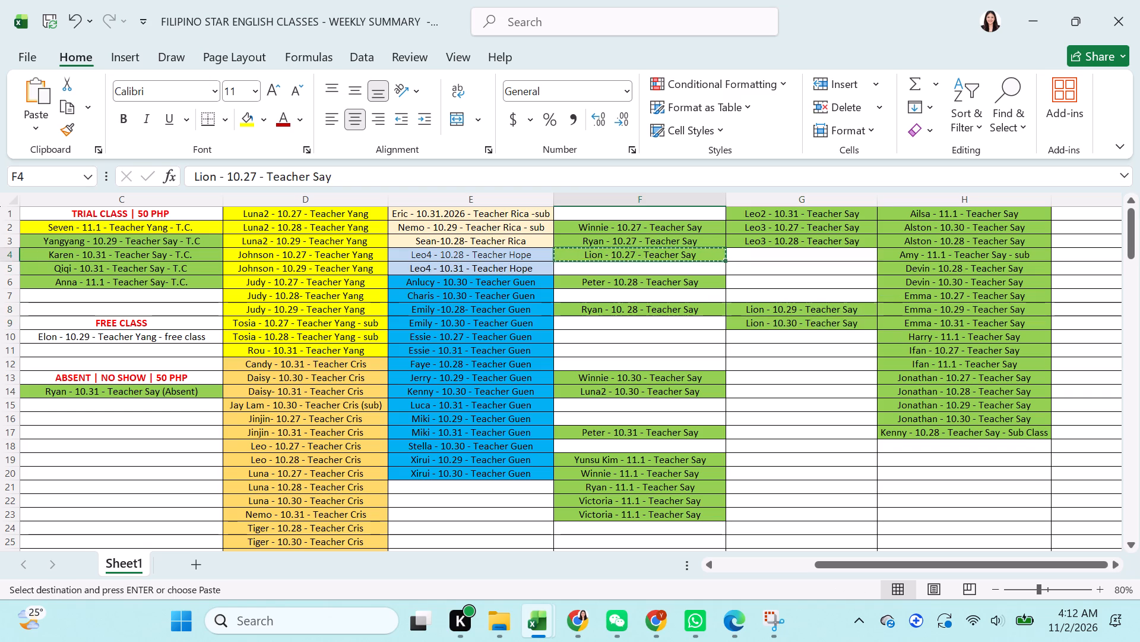
left_click(758, 253)
key("ctrl+c")
left_click(661, 257)
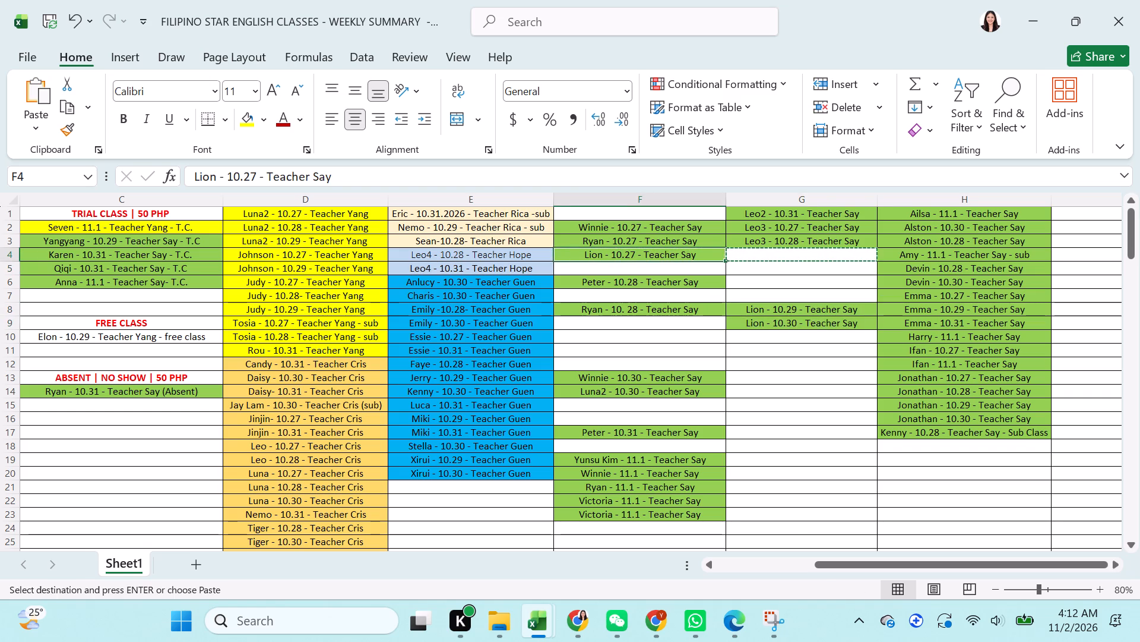
key("ctrl+x")
left_click(742, 256)
key("ctrl+v")
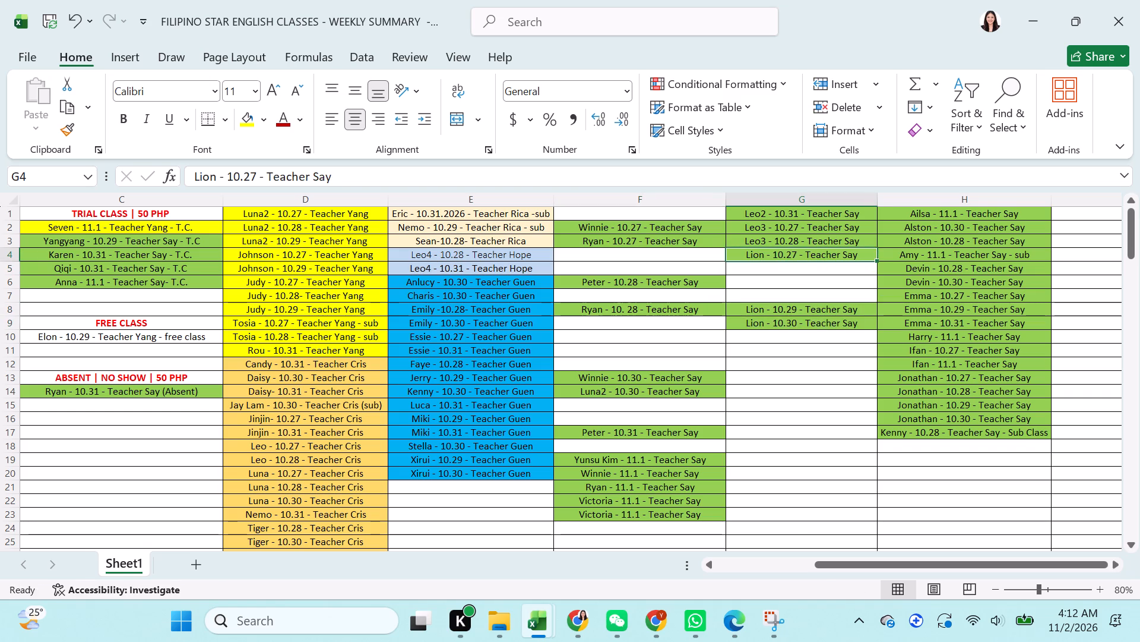
Move the Lion 10.29 and 10.30 entries from G8:G9 to G5:G6, directly below the Lion 10.27 entry.
left_click_drag(752, 307, 756, 323)
key("ctrl+x")
left_click(771, 270)
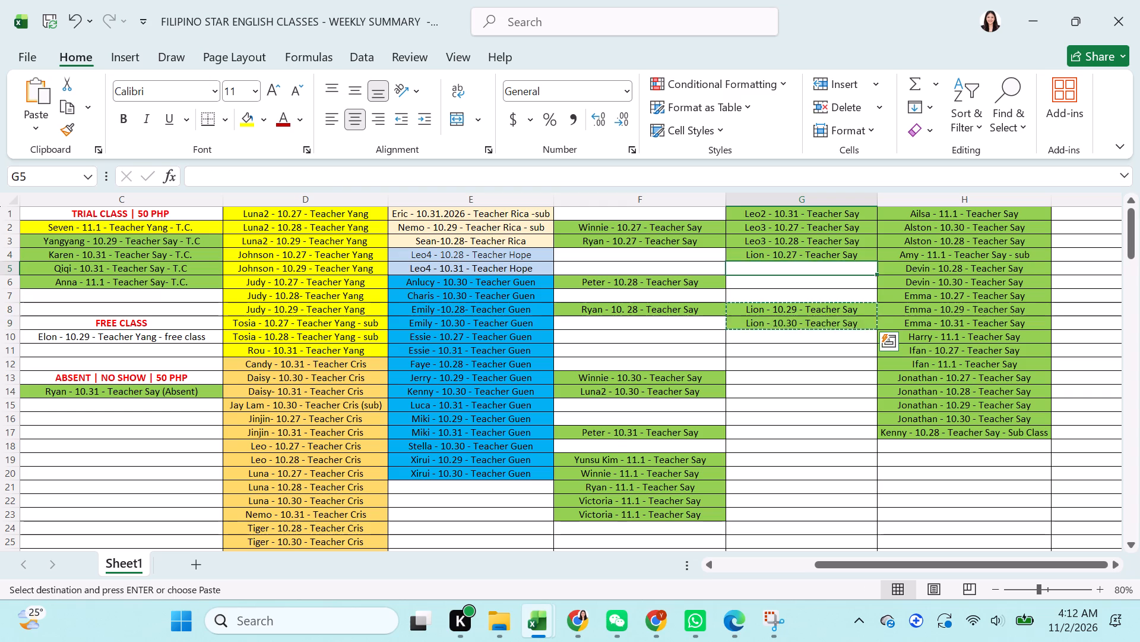
key("ctrl+v")
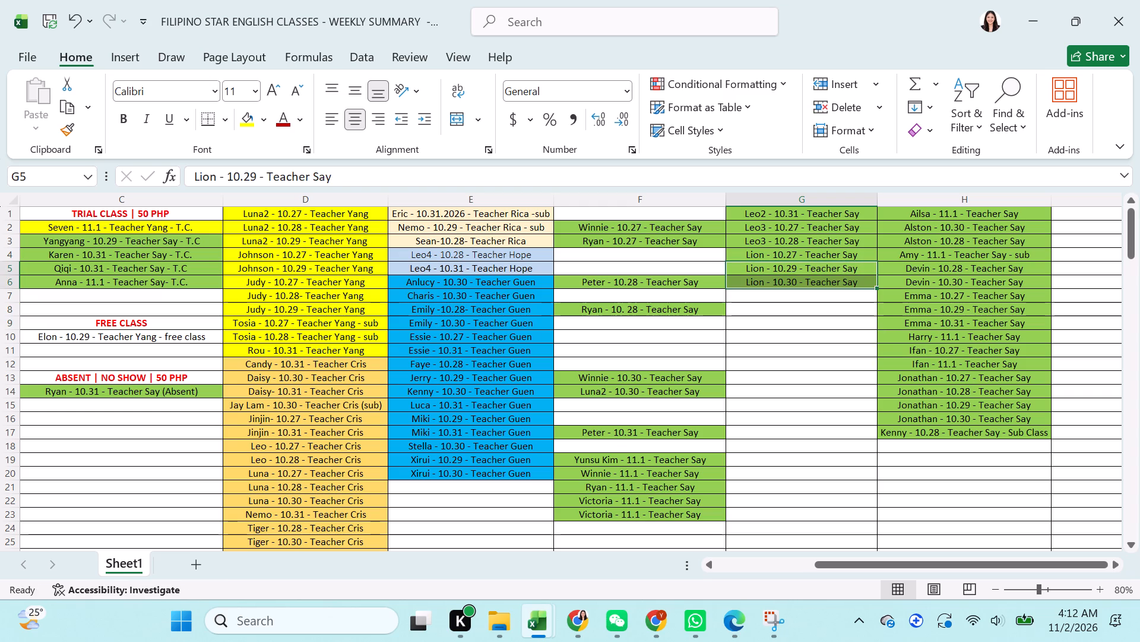
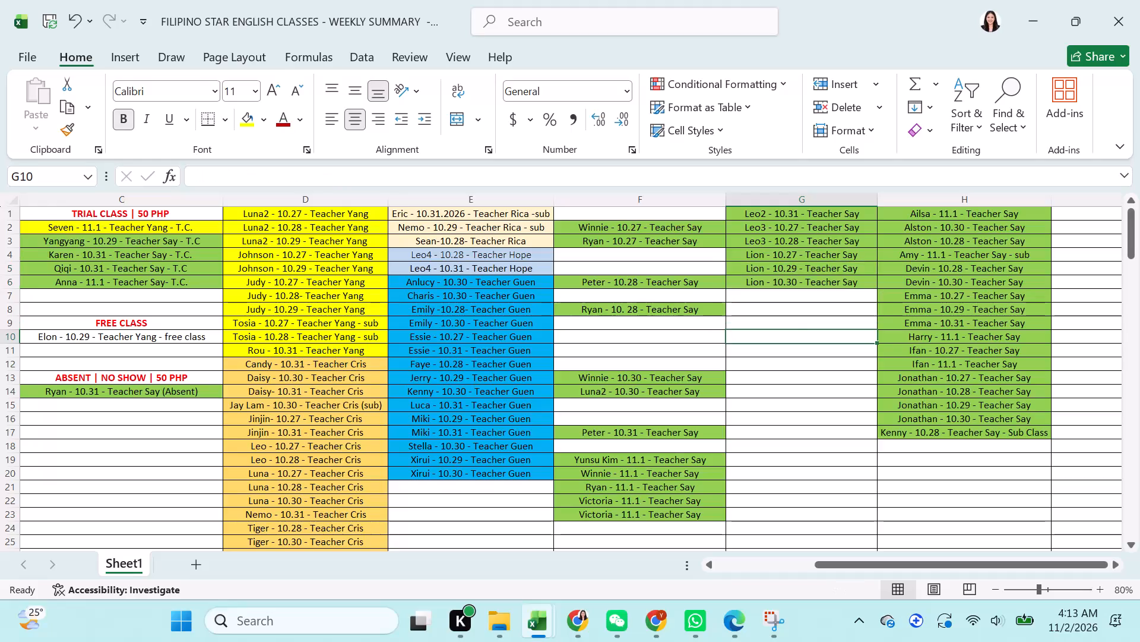
Save the weekly summary workbook.
key("ctrl+s")
Move the "Luna2 - 10.30 - Teacher Say" entry from column F to G7, directly below the Lion entries.
scroll(695, 413, "up", 2)
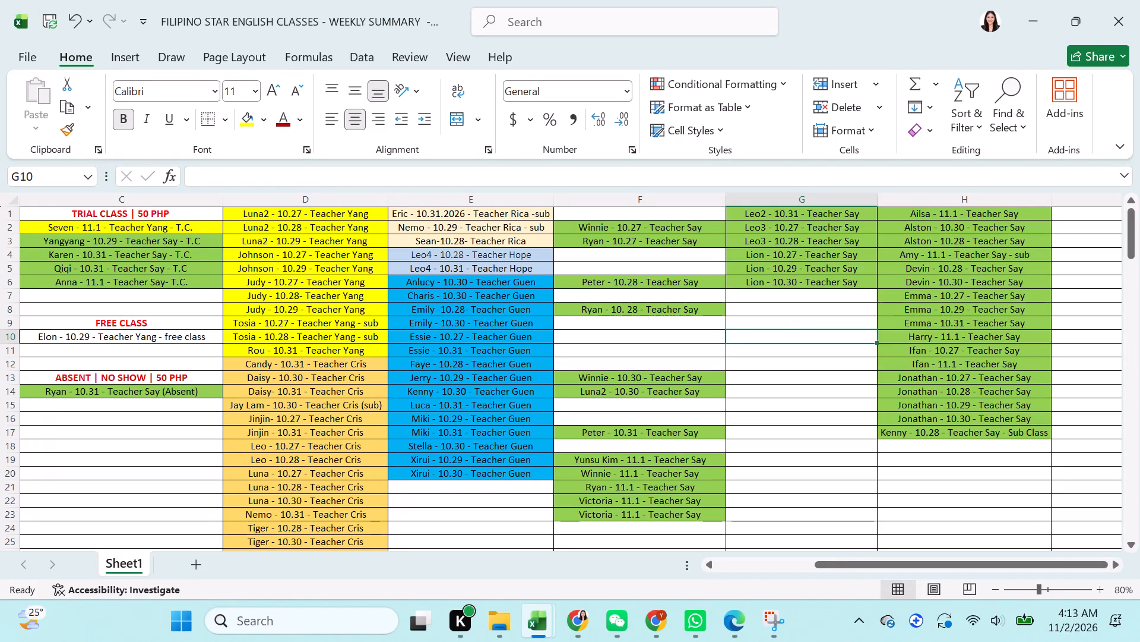
left_click(632, 393)
key("ctrl+x")
left_click(783, 294)
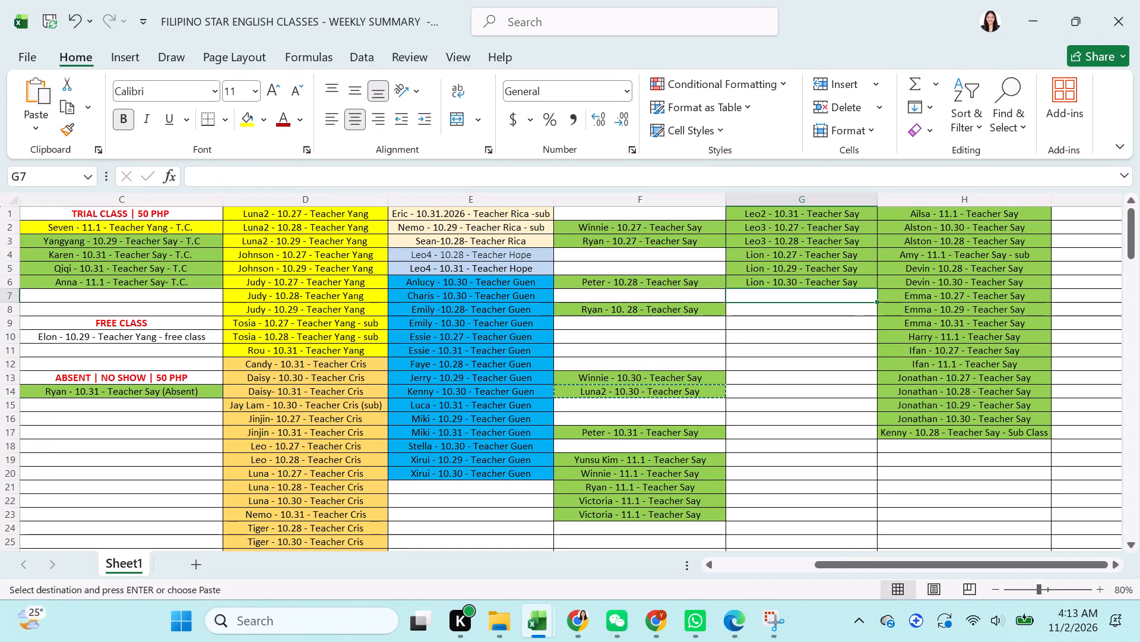
key("ctrl+v")
scroll(617, 493, "down", 1)
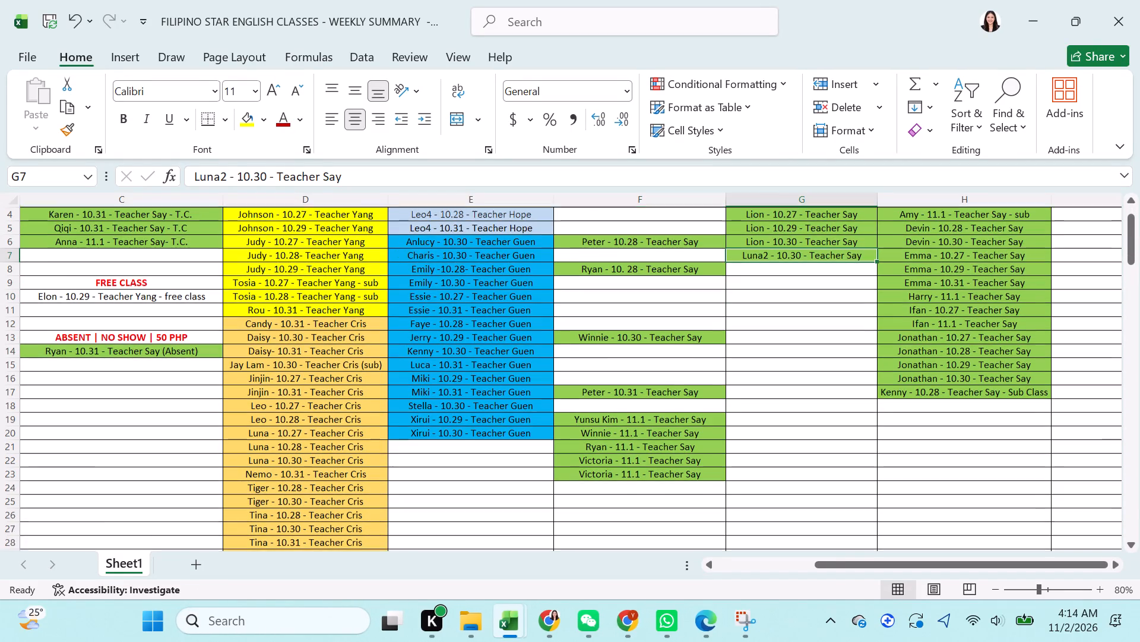
scroll(617, 493, "up", 2)
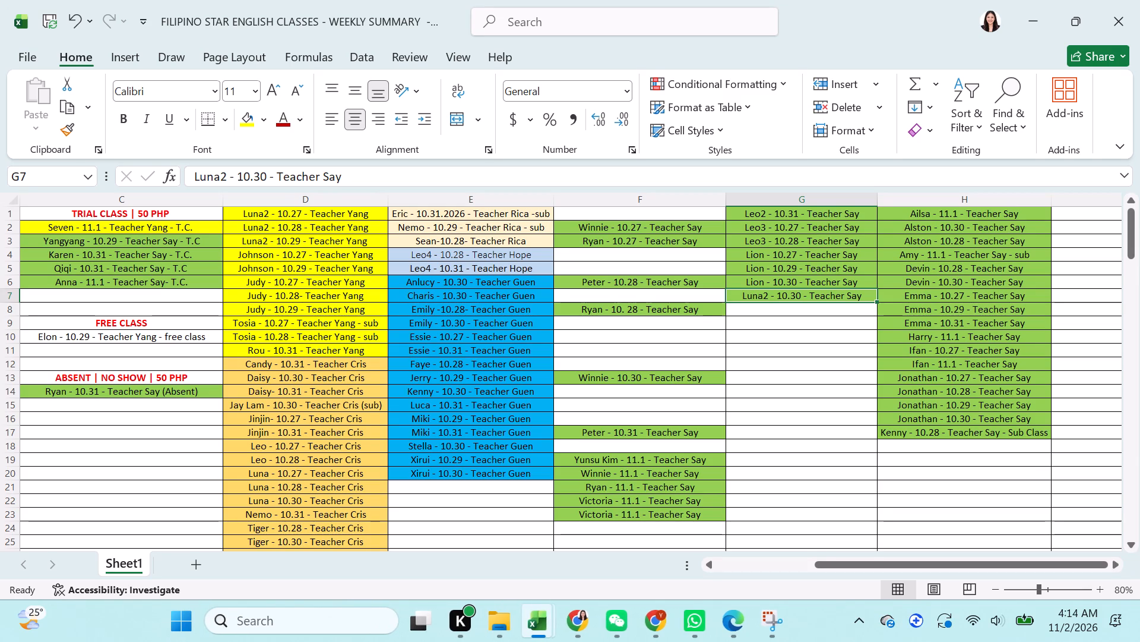
Move Teacher Say's Peter entries for 10.28 and 10.31 from column F to G8:G9, in date order.
left_click(657, 438)
left_click(654, 286)
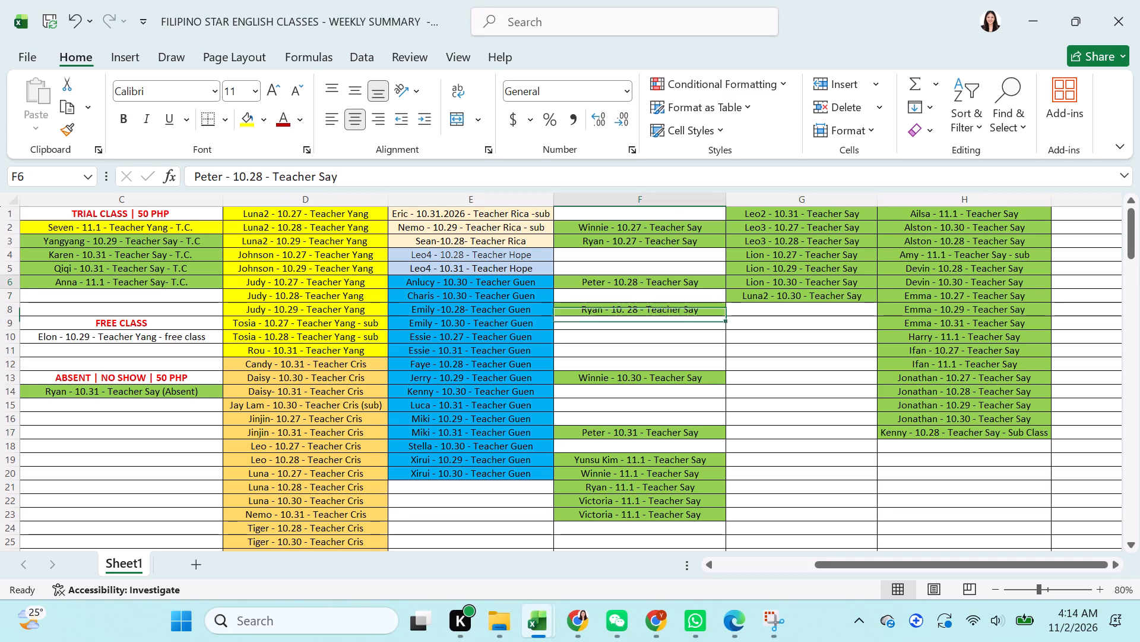
key("ctrl+x")
left_click(748, 309)
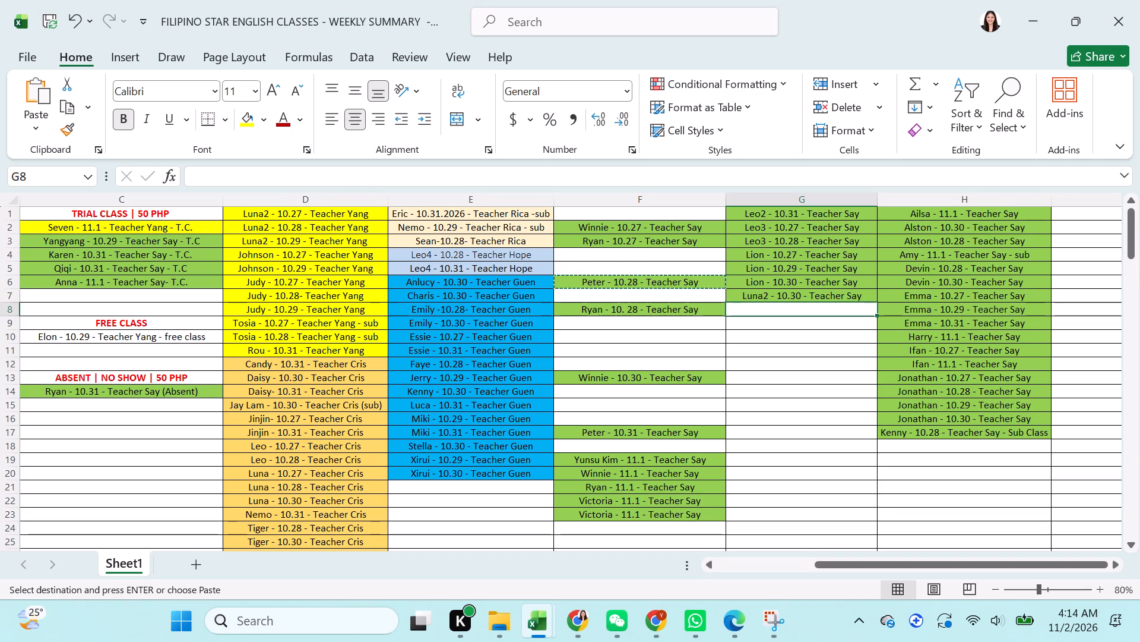
left_click(759, 317)
left_click(760, 307)
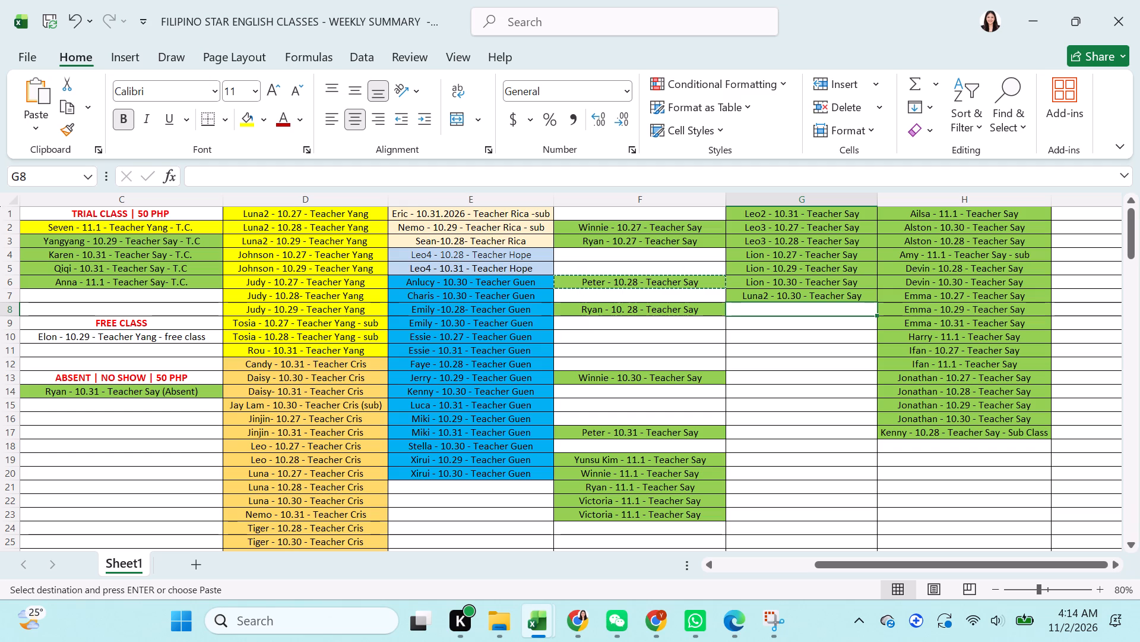
key("ctrl+v")
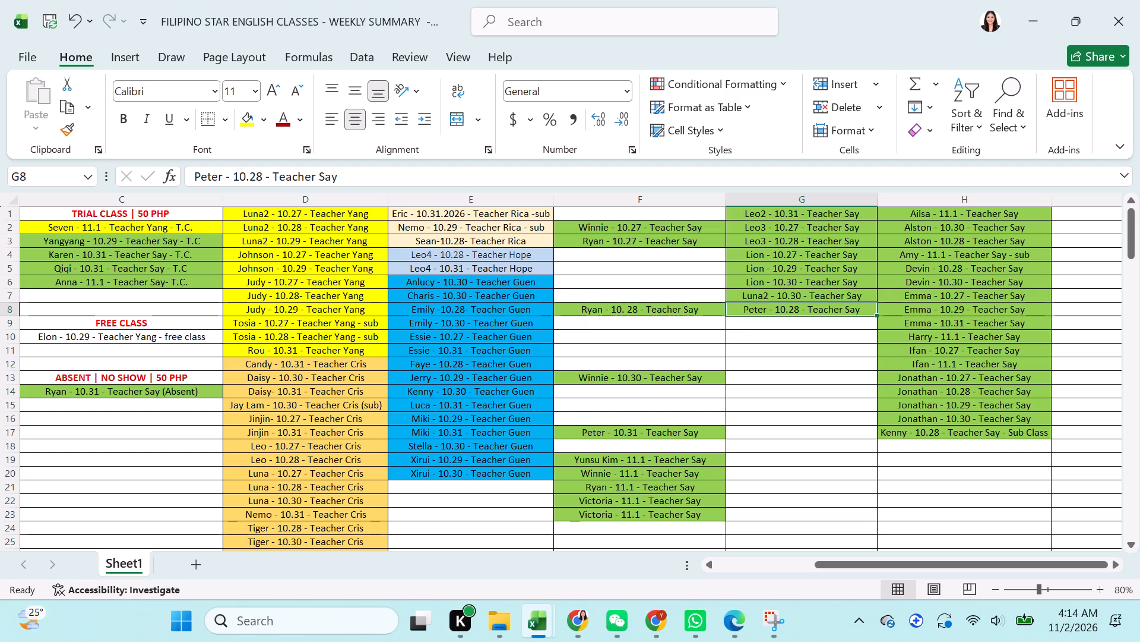
left_click(636, 432)
key("ctrl+x")
left_click(765, 327)
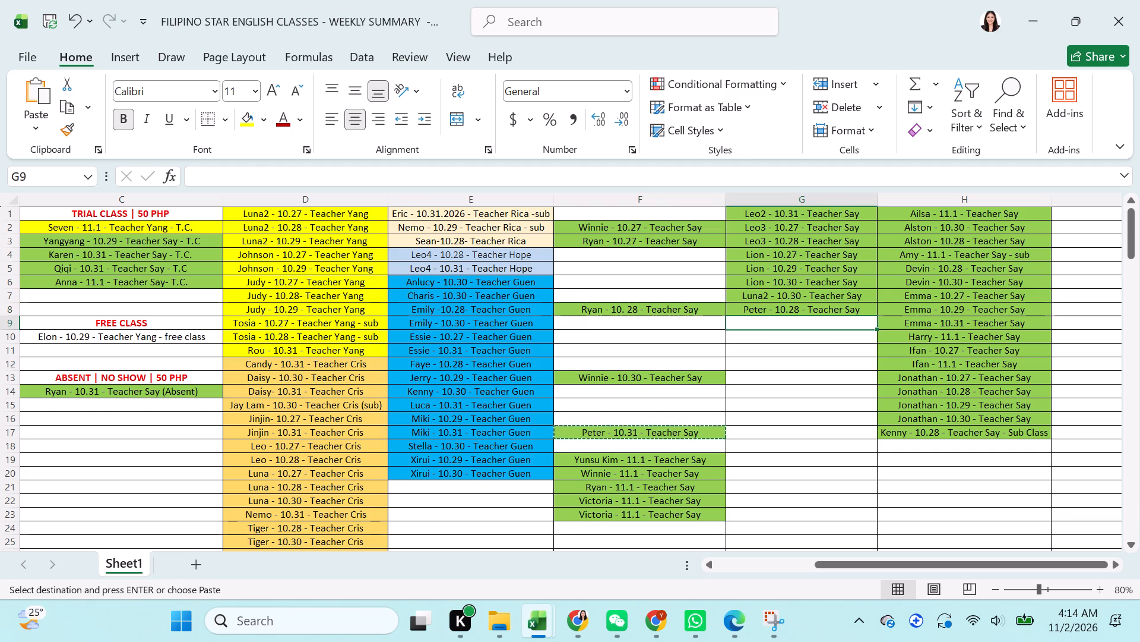
key("ctrl+v")
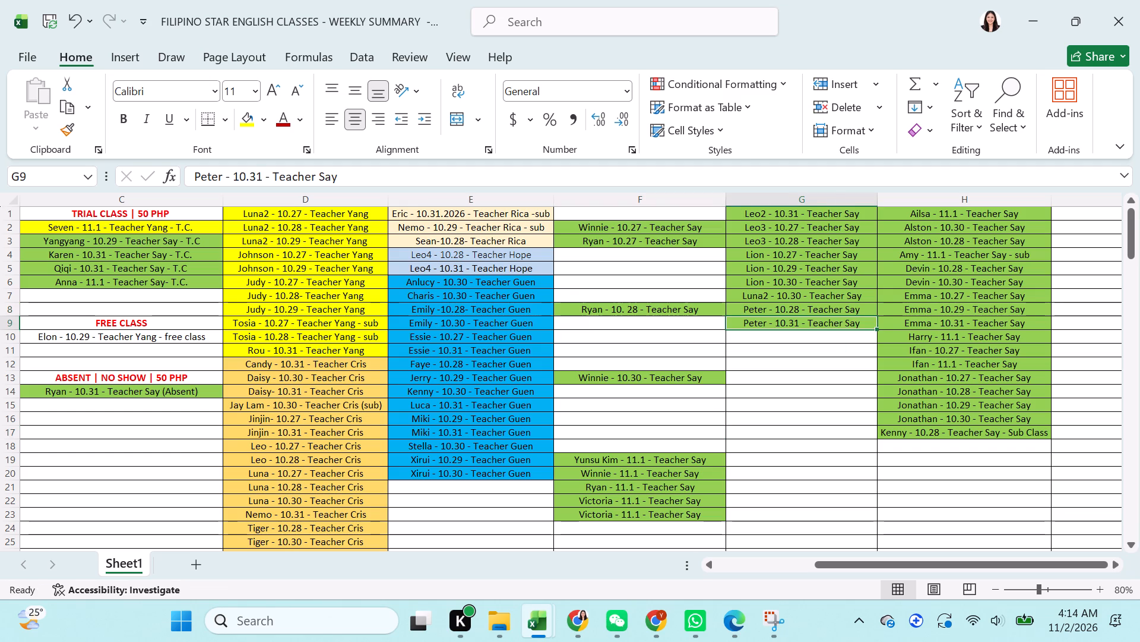
Move Teacher Say's Ryan entries for 10.27, 10.28 and 11.1 from column F to G10:G12, in date order.
left_click(654, 239)
key("ctrl+x")
left_click(768, 338)
key("ctrl+v")
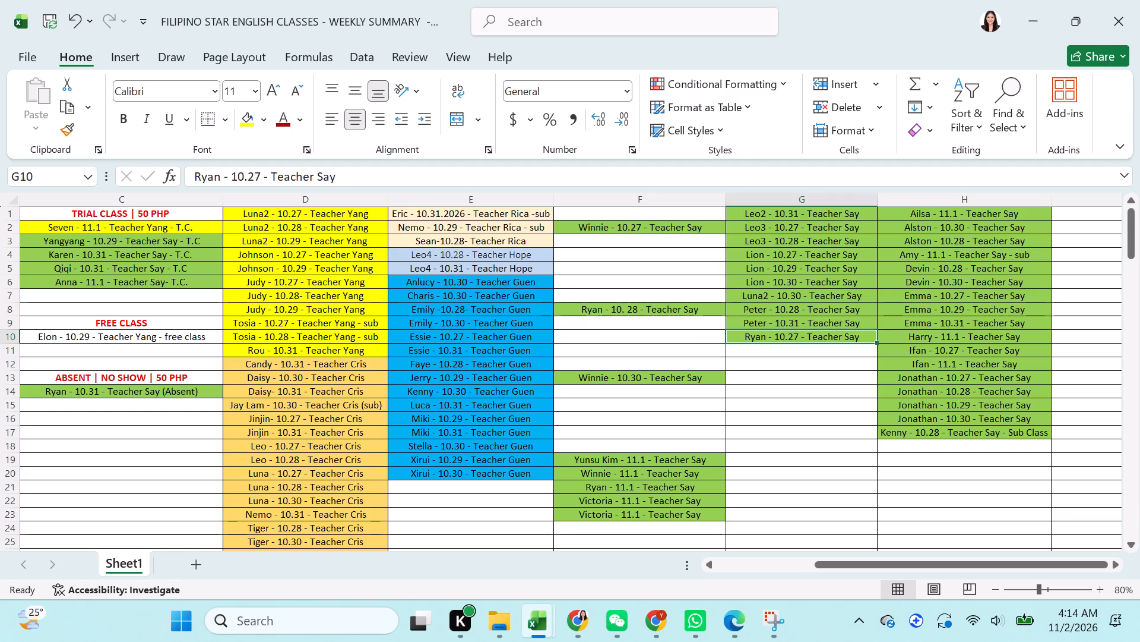
left_click(673, 308)
key("ctrl+x")
left_click(747, 351)
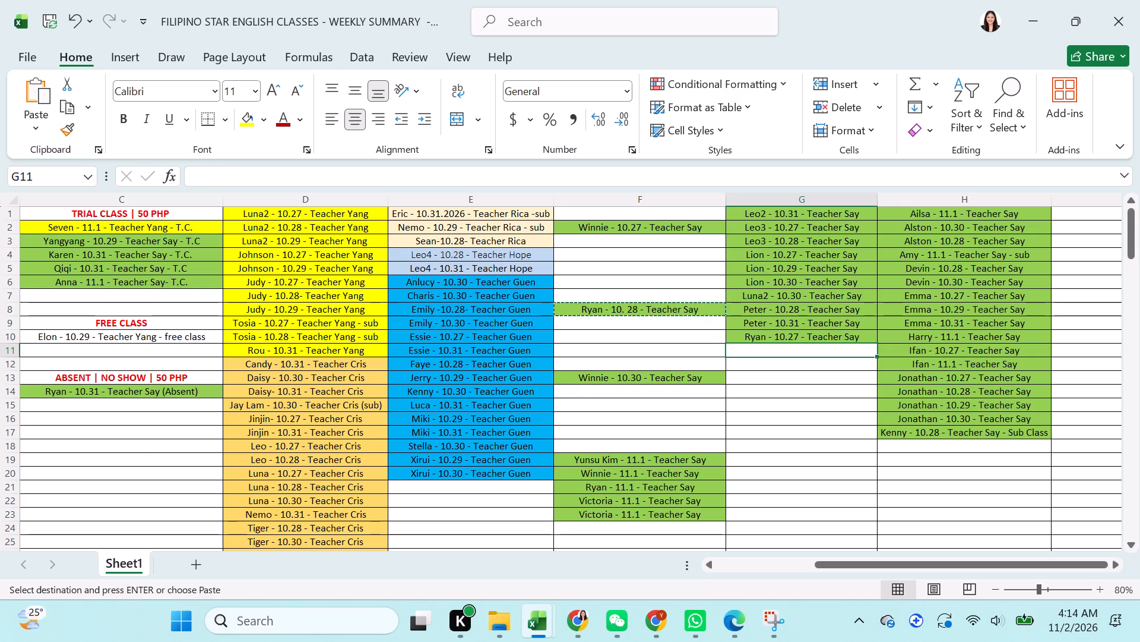
key("ctrl+v")
left_click(636, 488)
key("ctrl+x")
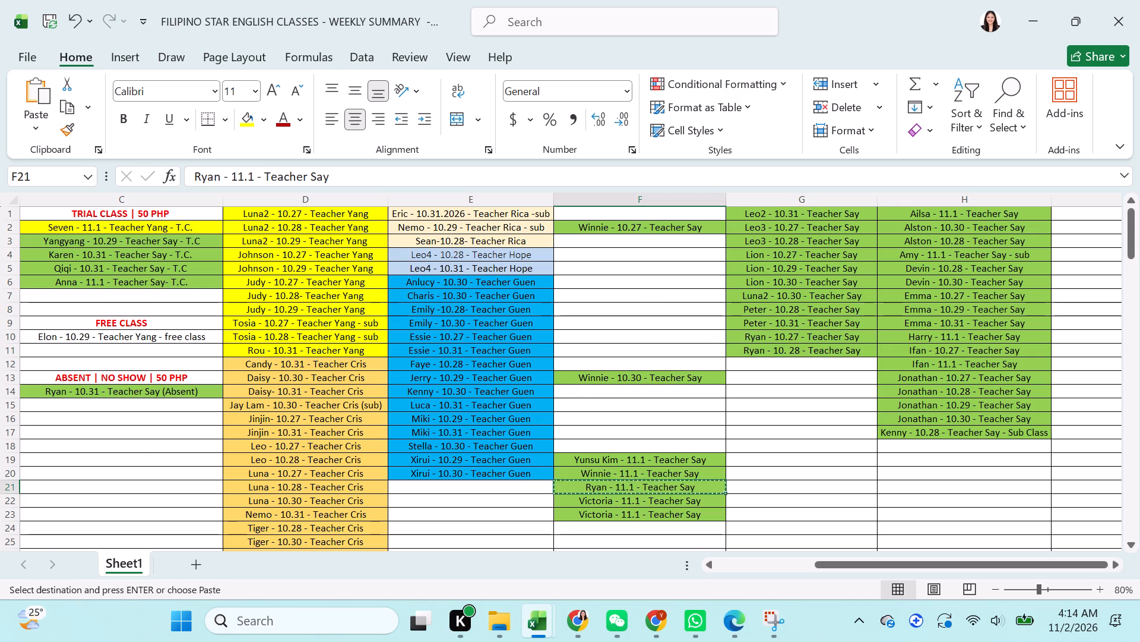
left_click(772, 363)
key("ctrl+v")
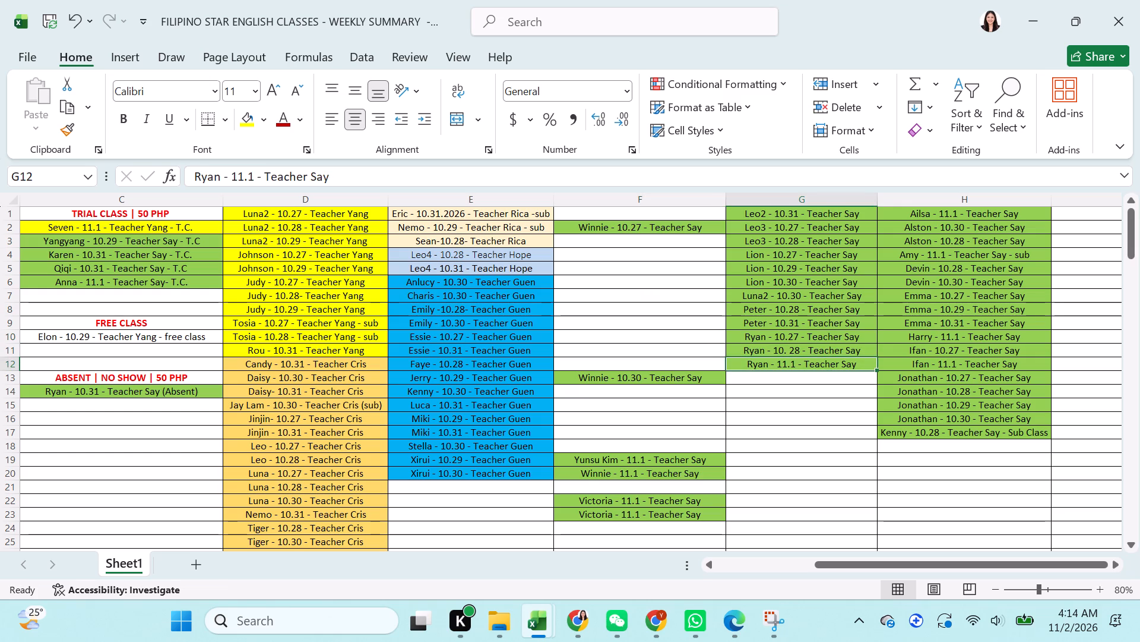
Move Teacher Say's Winnie entries for 10.27, 10.30 and 11.1 from column F to G13:G15, in date order.
left_click(649, 226)
key("ctrl+x")
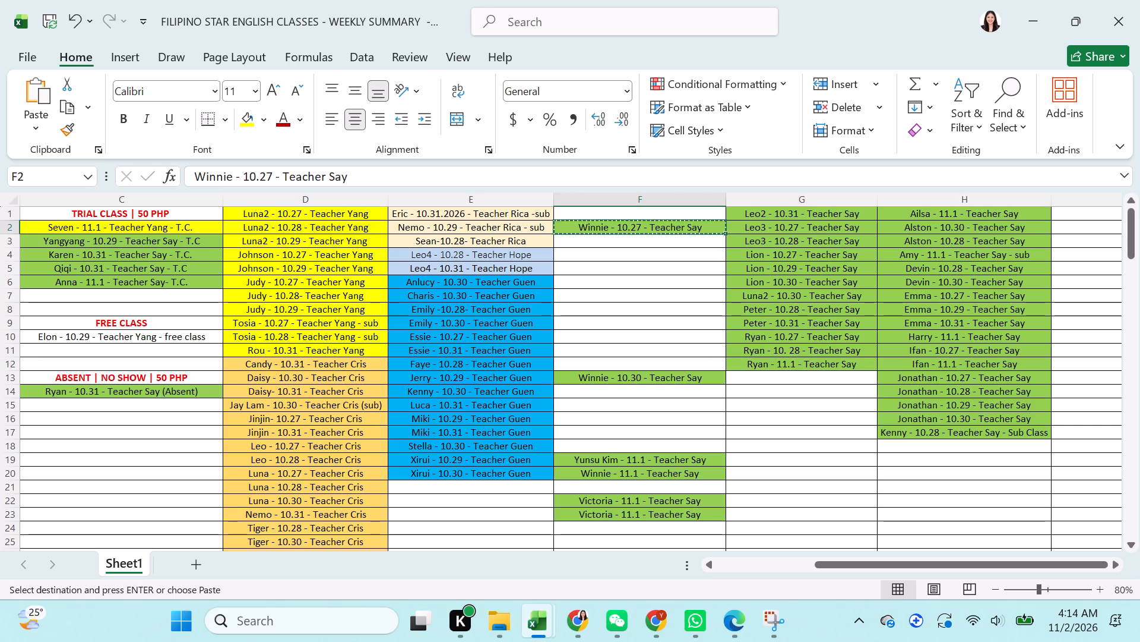
left_click(776, 373)
key("ctrl+v")
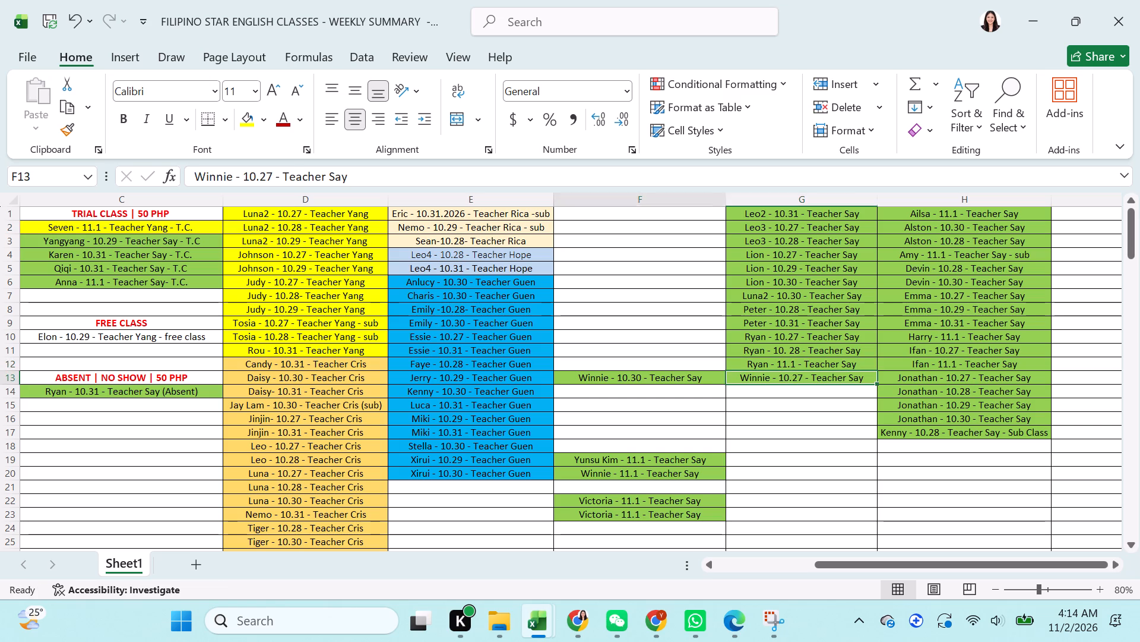
left_click(620, 371)
key("ctrl+x")
left_click(740, 388)
key("ctrl+v")
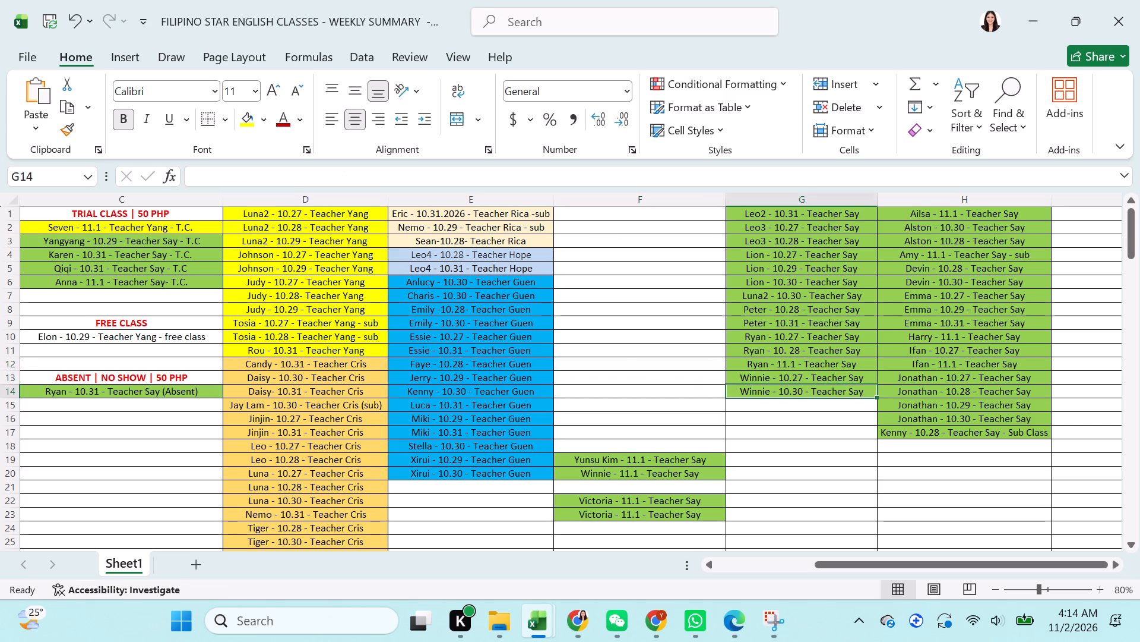
left_click(647, 473)
key("ctrl+x")
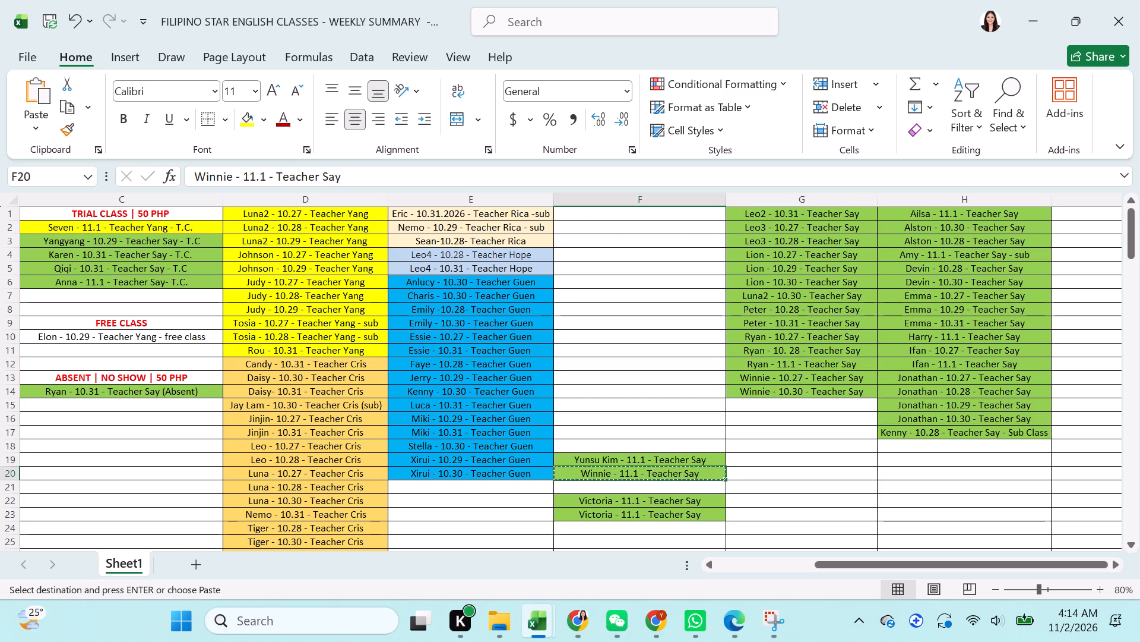
left_click(783, 405)
key("ctrl+v")
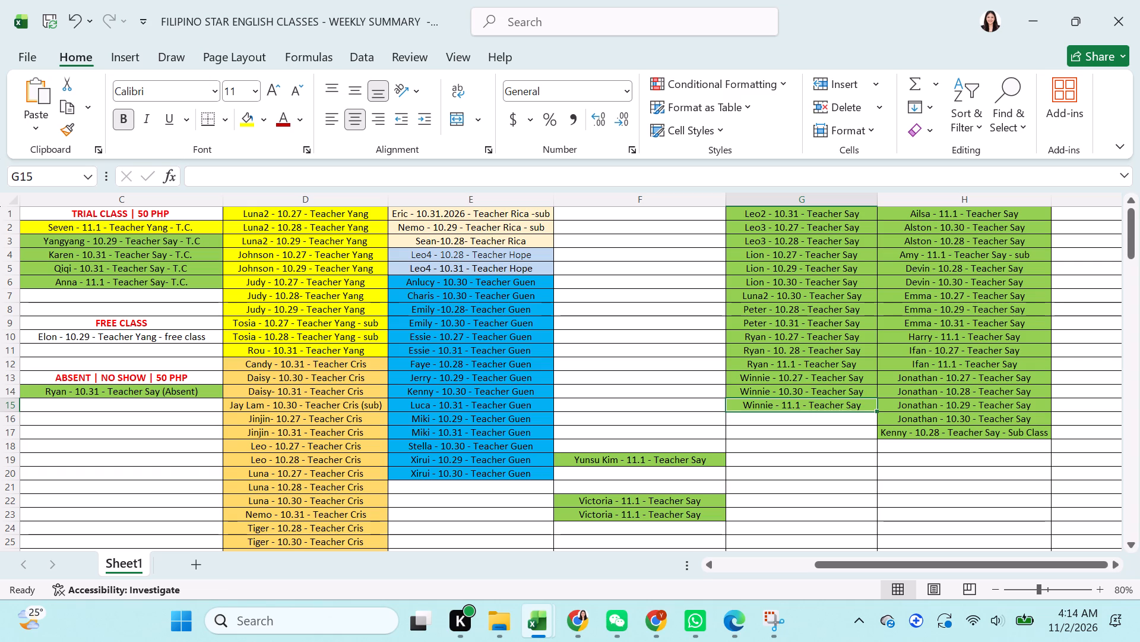
Move Teacher Say's Yunsu 11.1 entry from column F to G16, directly below the Winnie entries.
left_click(683, 465)
key("ctrl+x")
left_click(785, 414)
key("ctrl+v")
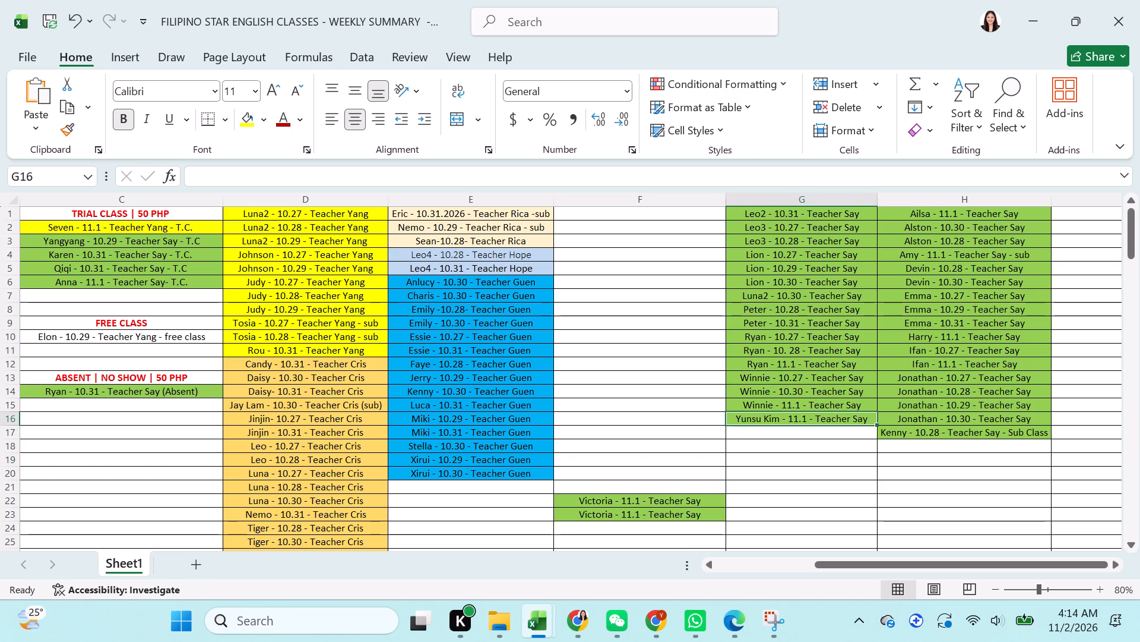
Move the Winnie and Yunsu entries from G13:G16 back to F13:F16 to free the cells for Victoria.
left_click(688, 502)
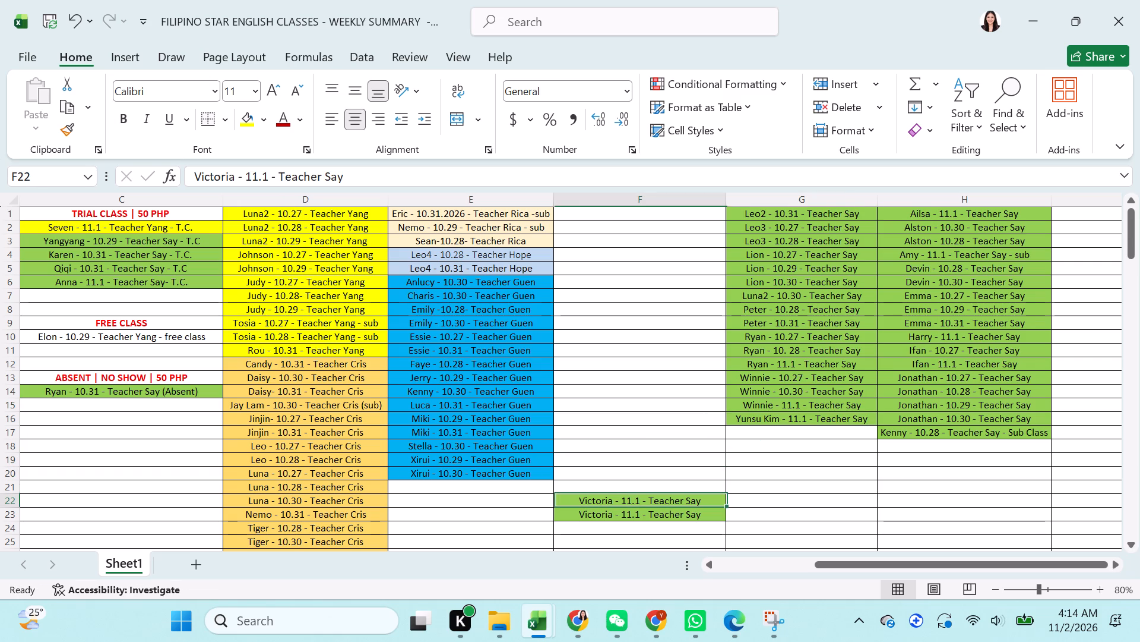
scroll(632, 498, "down", 2)
scroll(632, 498, "up", 1)
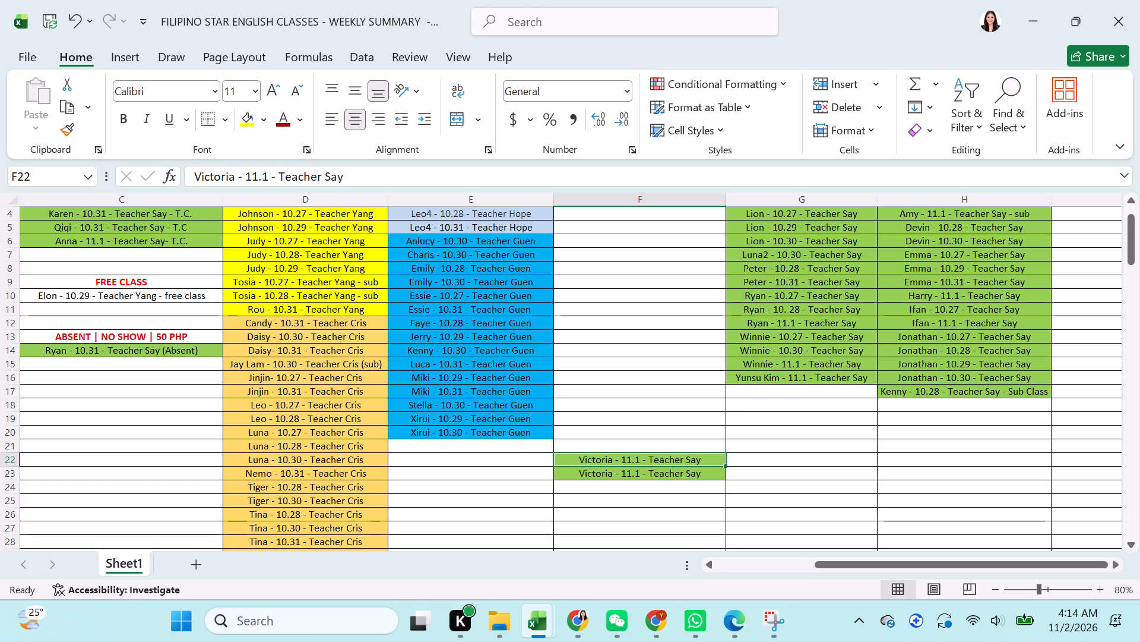
left_click_drag(774, 335, 780, 376)
key("ctrl+x")
left_click(631, 339)
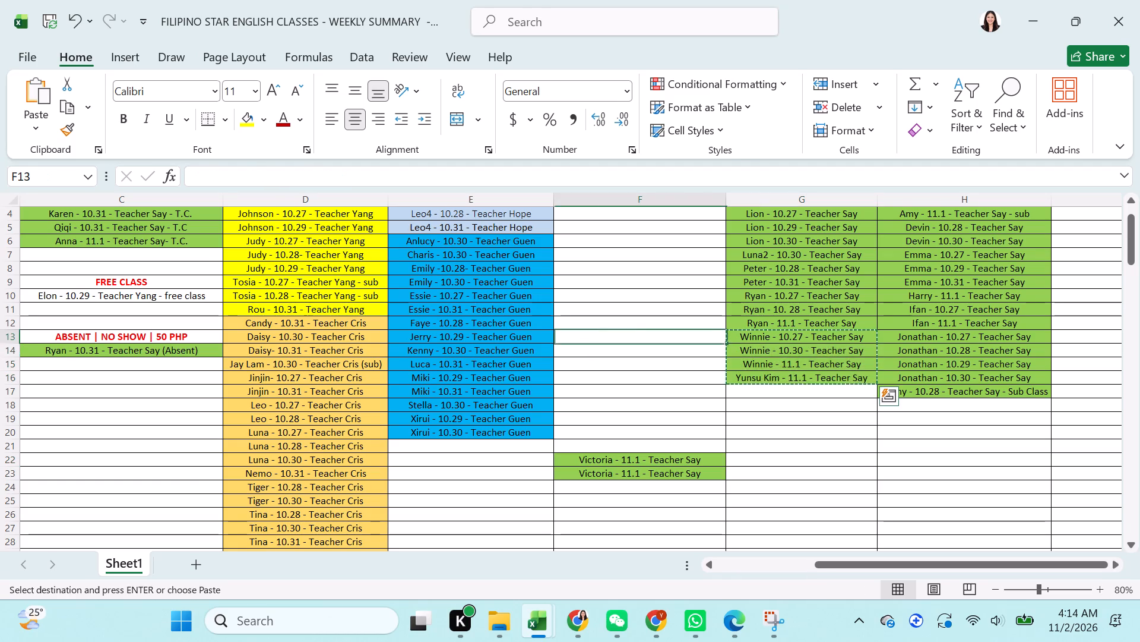
key("ctrl+v")
Move the two "Victoria - 11.1 - Teacher Say" entries from F22:F23 to G13:G14, directly below the Ryan entries.
left_click_drag(638, 462, 642, 468)
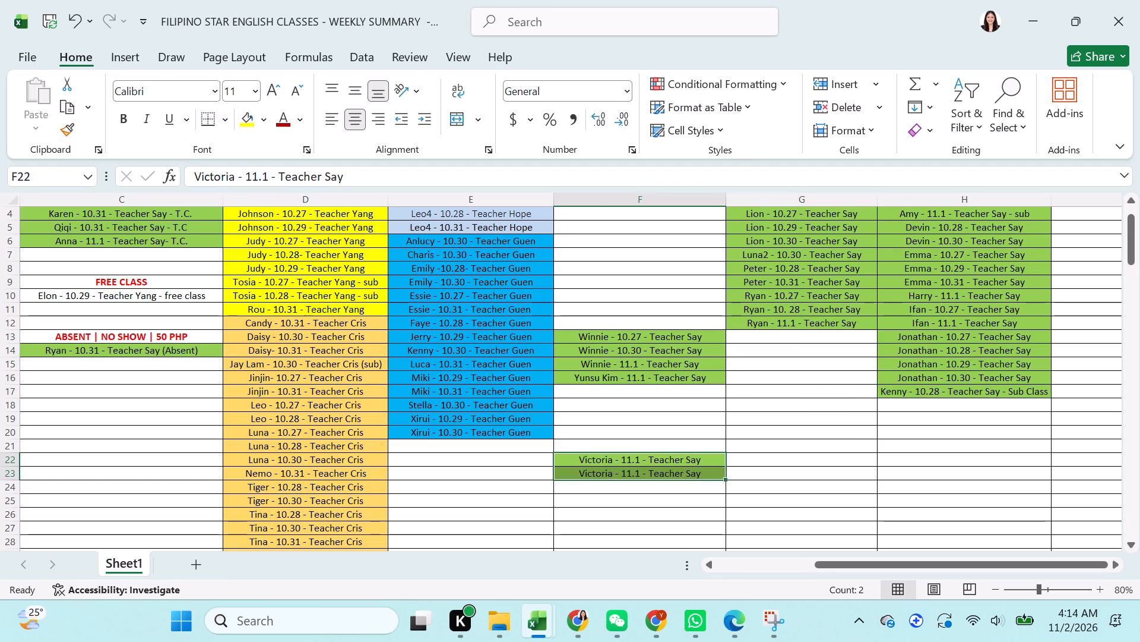
key("ctrl+x")
left_click(775, 332)
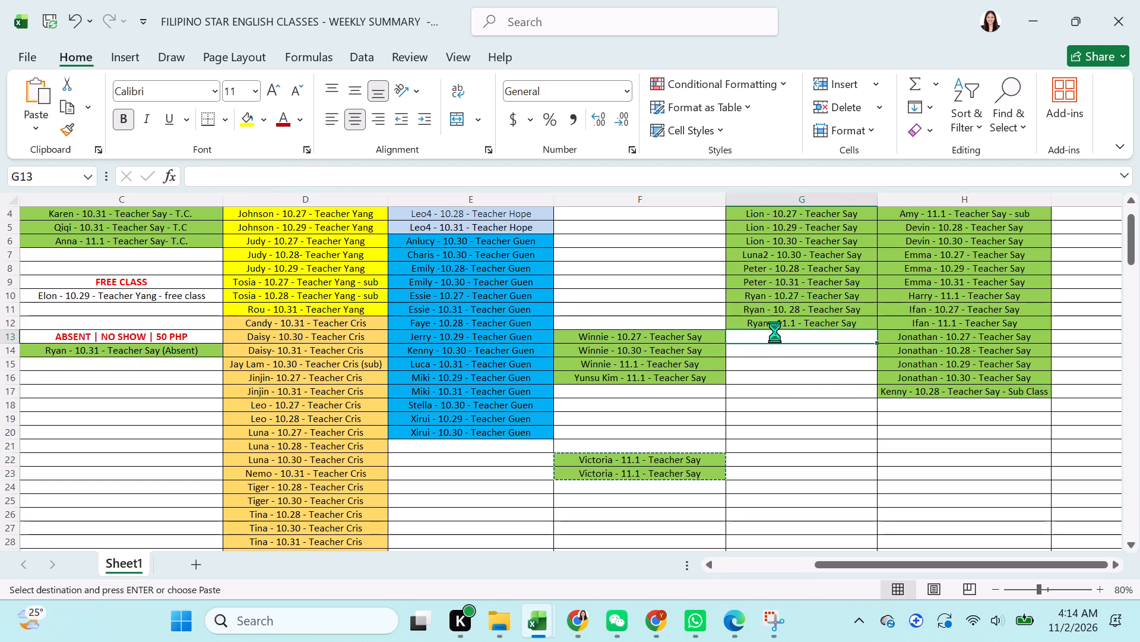
key("ctrl+v")
Move the Winnie and Yunsu entries from F13:F16 to G15:G18, directly below the Victoria entries.
left_click_drag(656, 339, 660, 381)
key("ctrl+x")
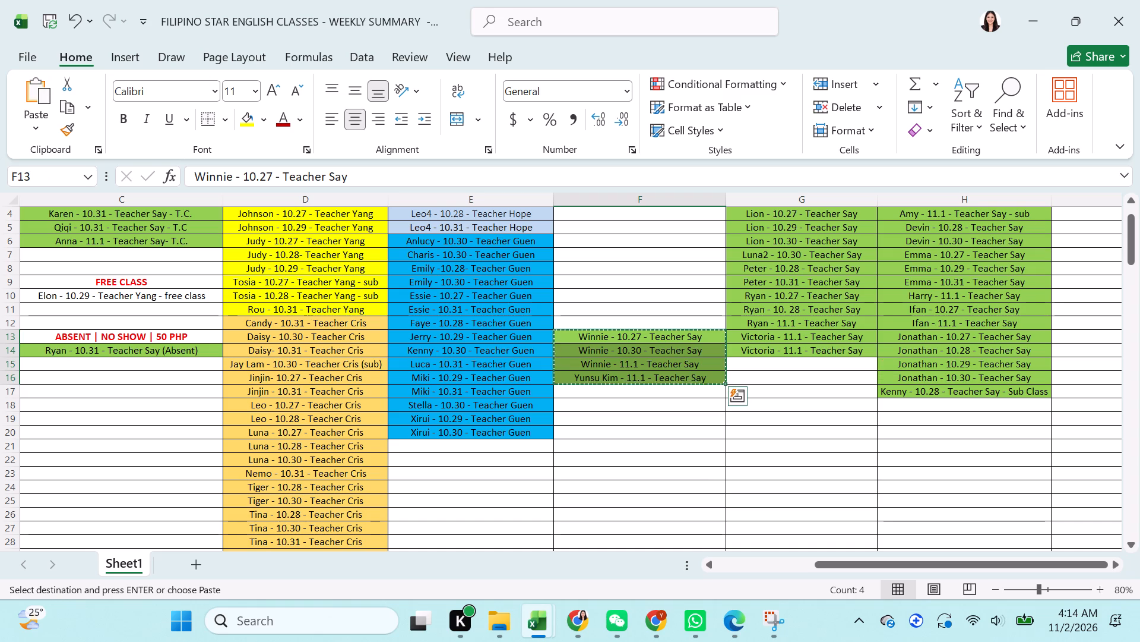
left_click(757, 367)
key("ctrl+v")
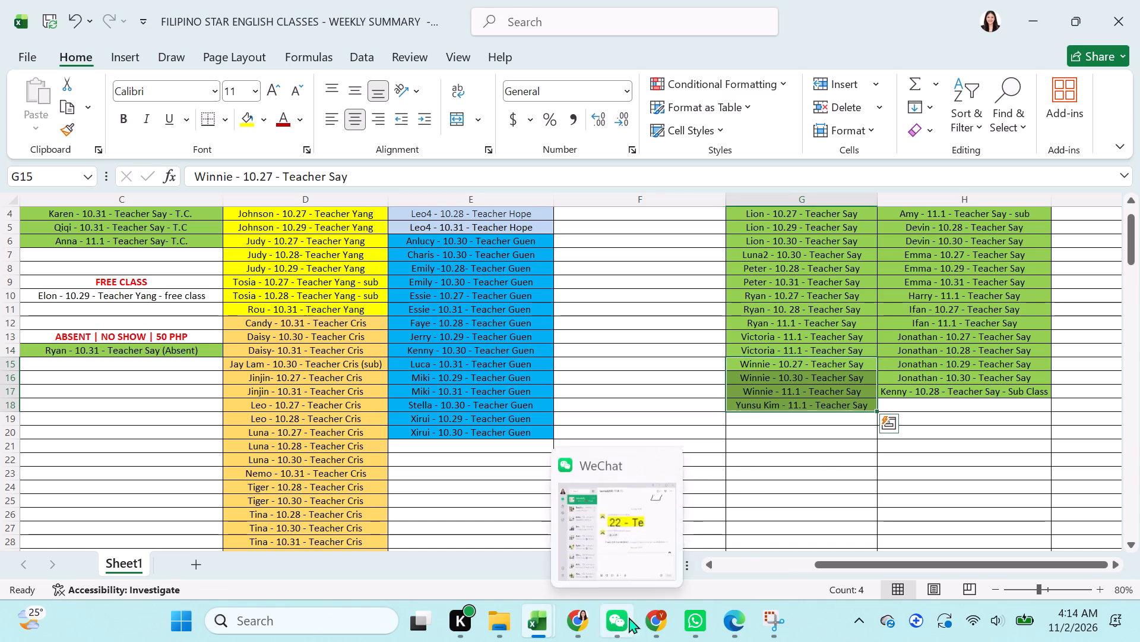
Switch to the teachers daily checklist workbook and review the teachers' class entries and totals from 10.27 Tuesday to 11.1 Sunday.
left_click(334, 546)
scroll(552, 445, "down", 2)
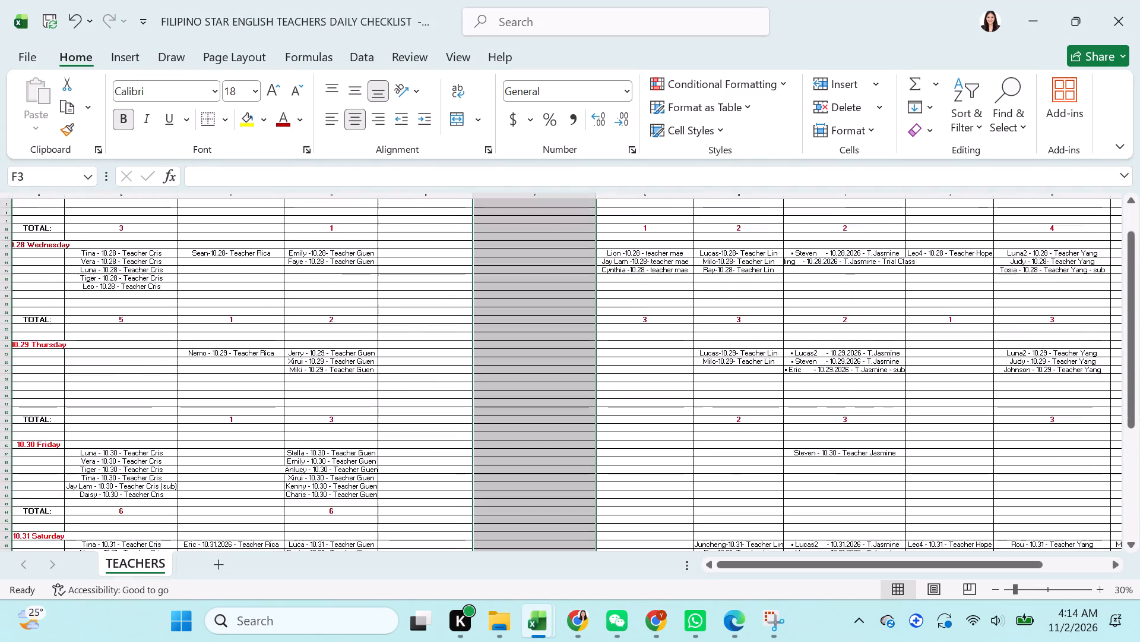
scroll(552, 445, "down", 10)
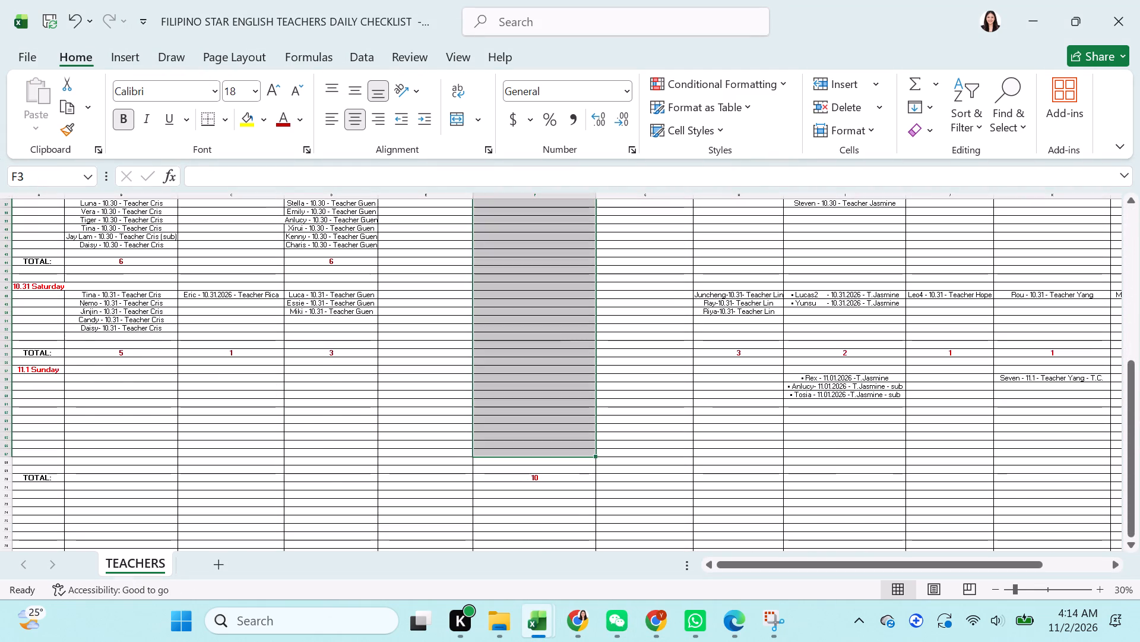
scroll(552, 445, "up", 15)
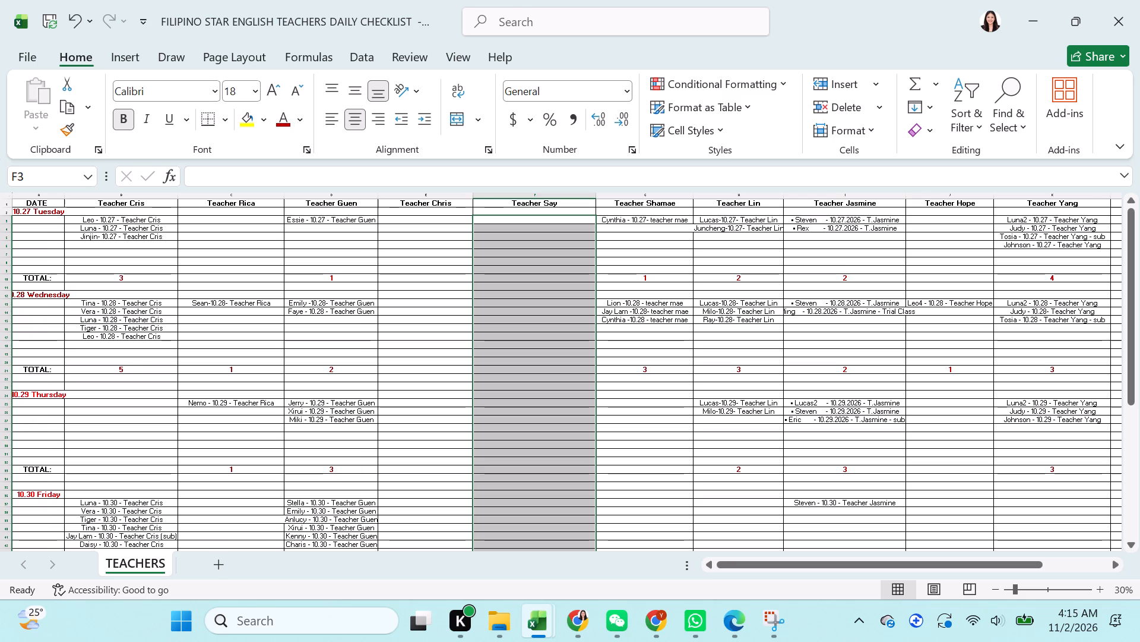
scroll(552, 445, "down", 13)
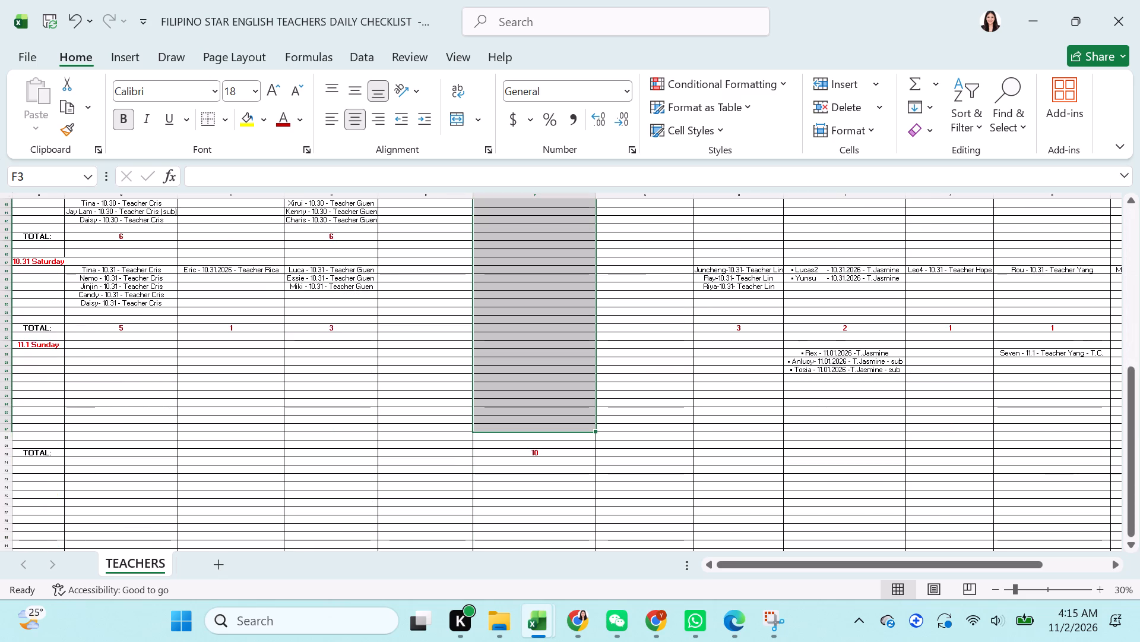
left_click(655, 410)
Check Teacher Say's 11.1 class report in the Filipino Star English group chat on Facebook, and return to the checklist.
left_click(591, 623)
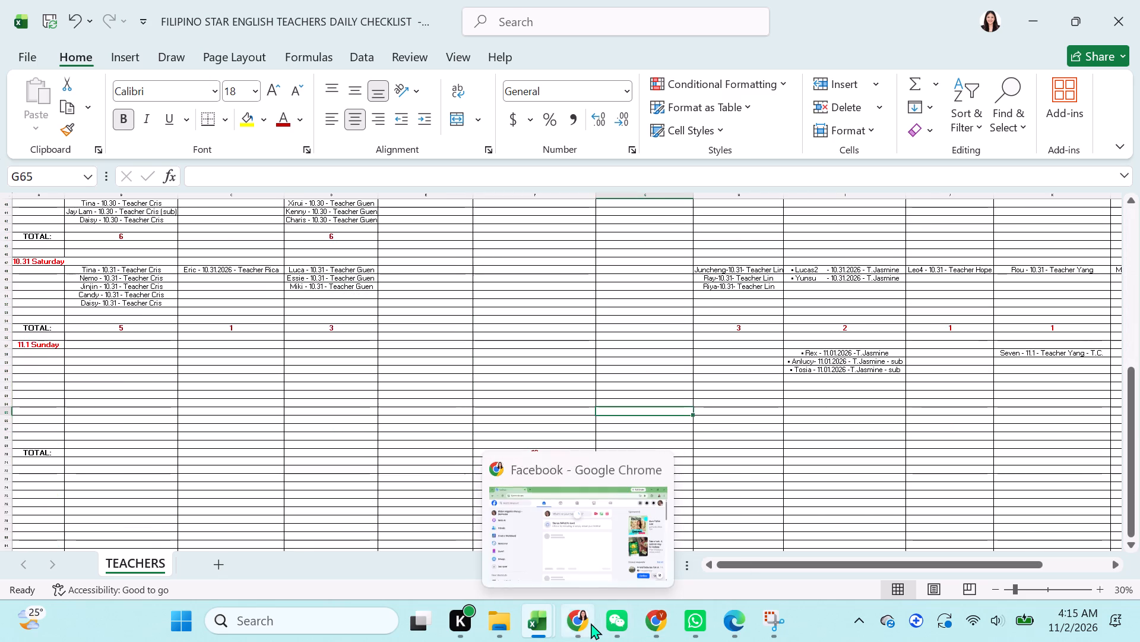
left_click(997, 108)
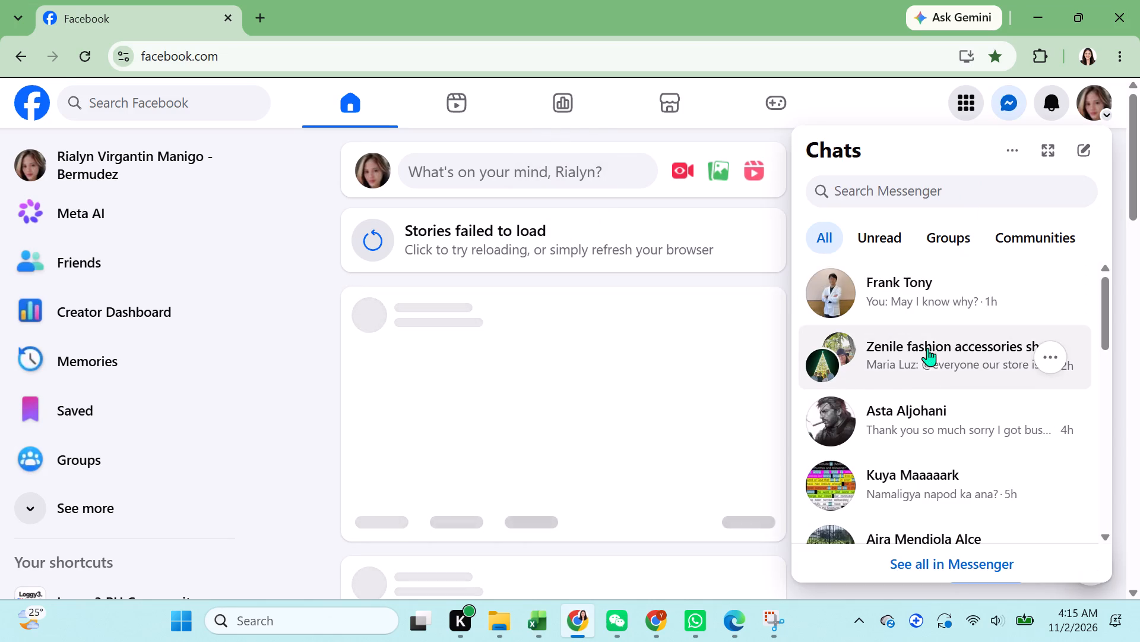
scroll(919, 438, "down", 3)
left_click(942, 344)
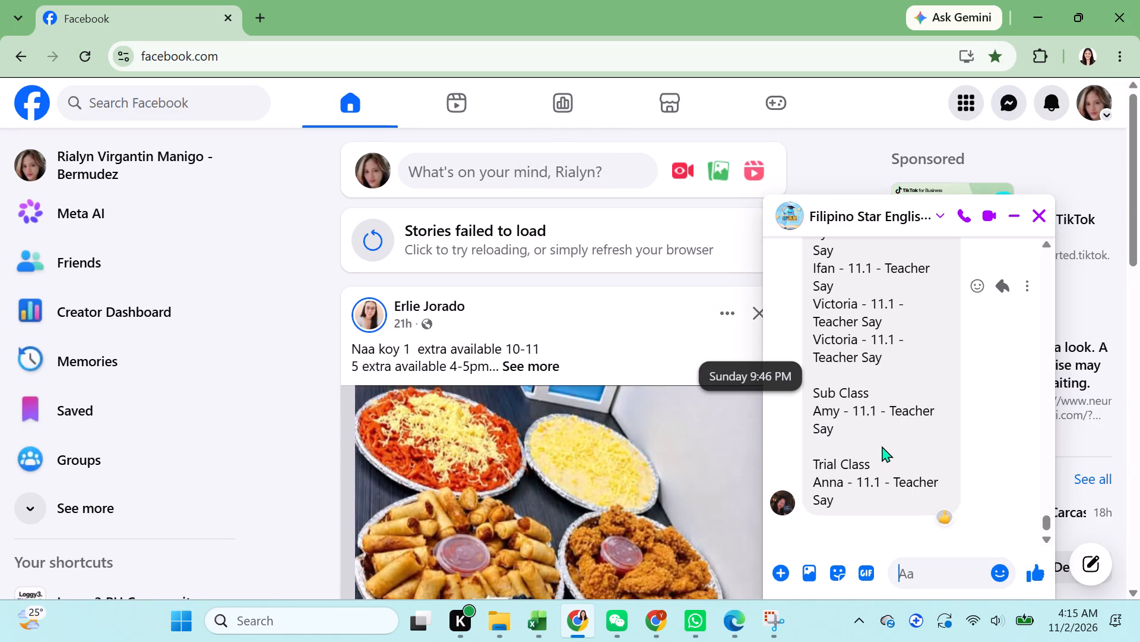
left_click(1040, 216)
left_click(848, 340)
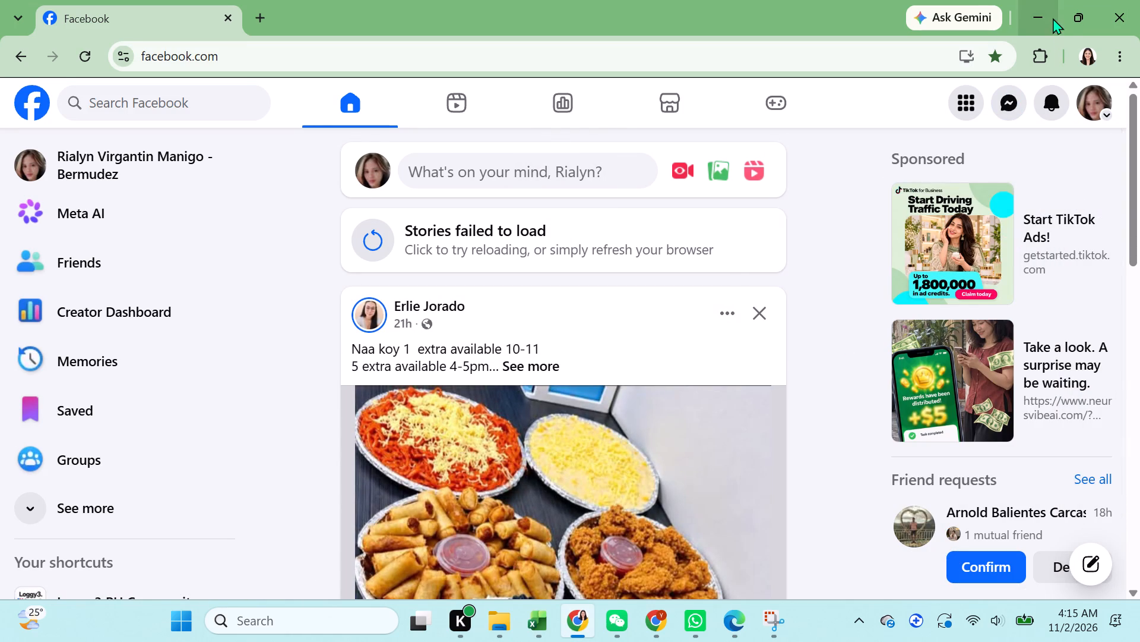
left_click(1049, 16)
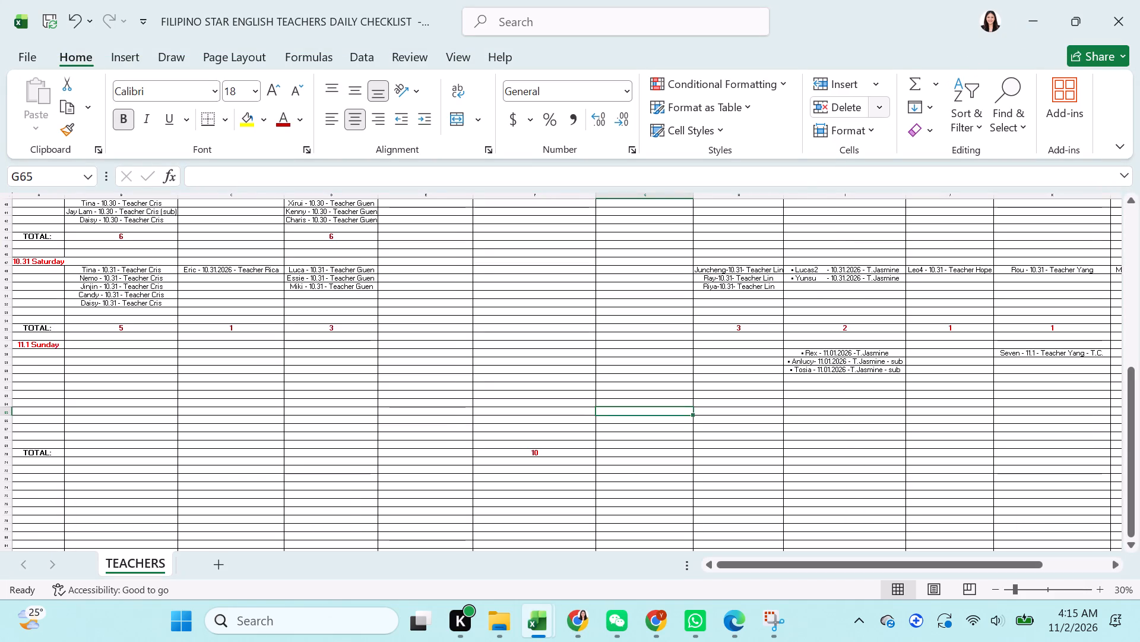
Clear the contents of Teacher Cris's 10.27 Tuesday class entries and total in the daily checklist.
scroll(343, 392, "up", 8)
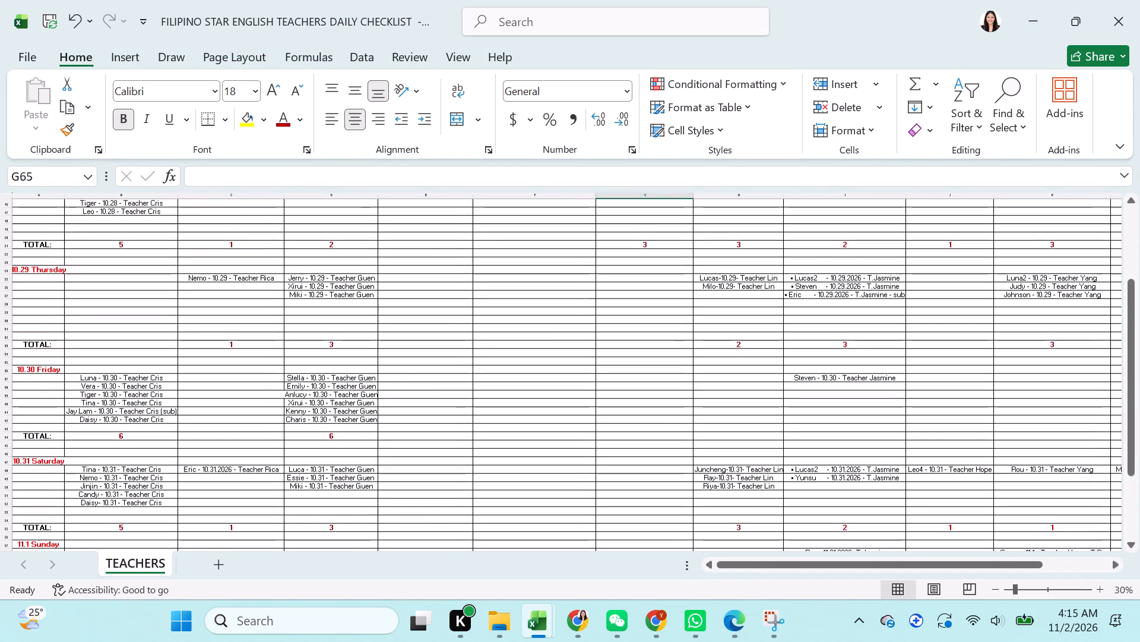
left_click_drag(751, 565, 707, 562)
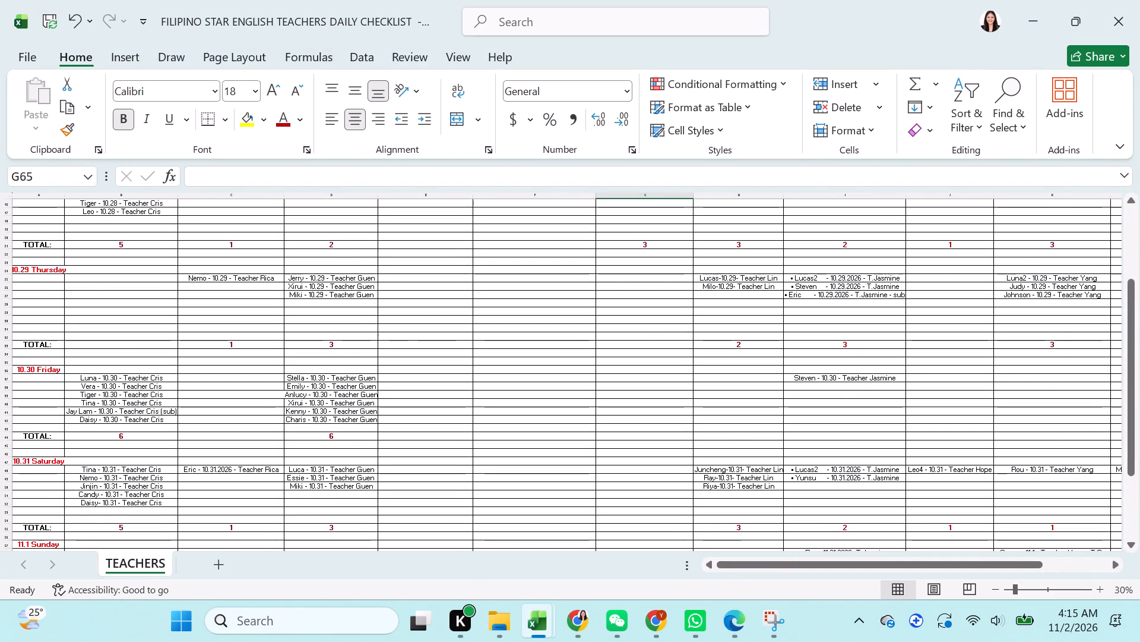
scroll(128, 256, "up", 8)
left_click_drag(132, 220, 136, 221)
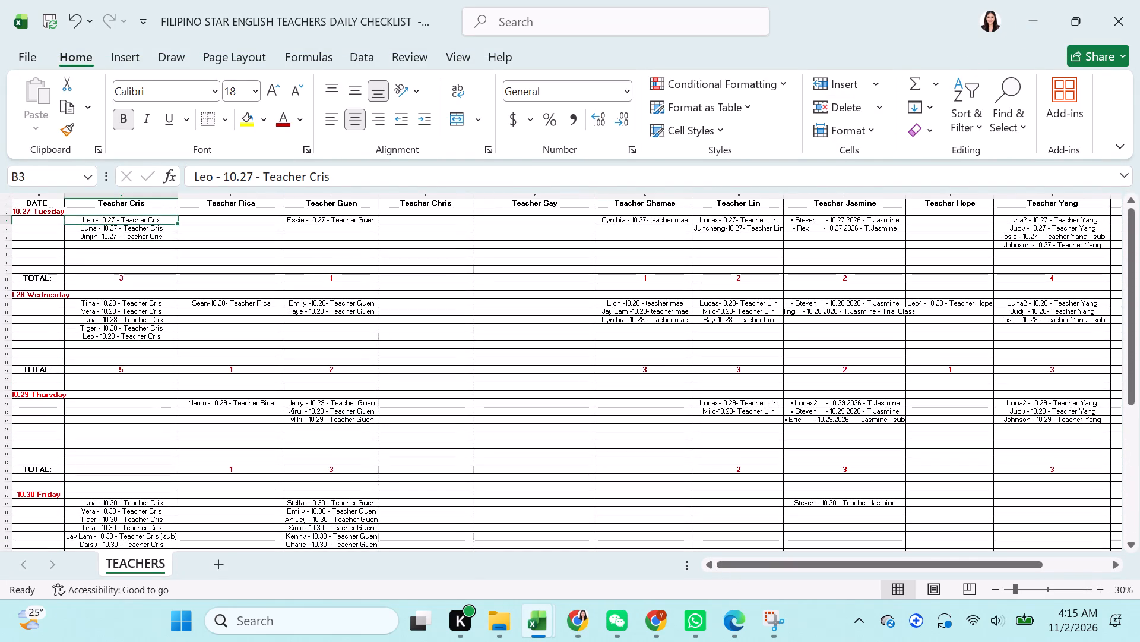
left_click_drag(136, 221, 138, 277)
right_click(137, 257)
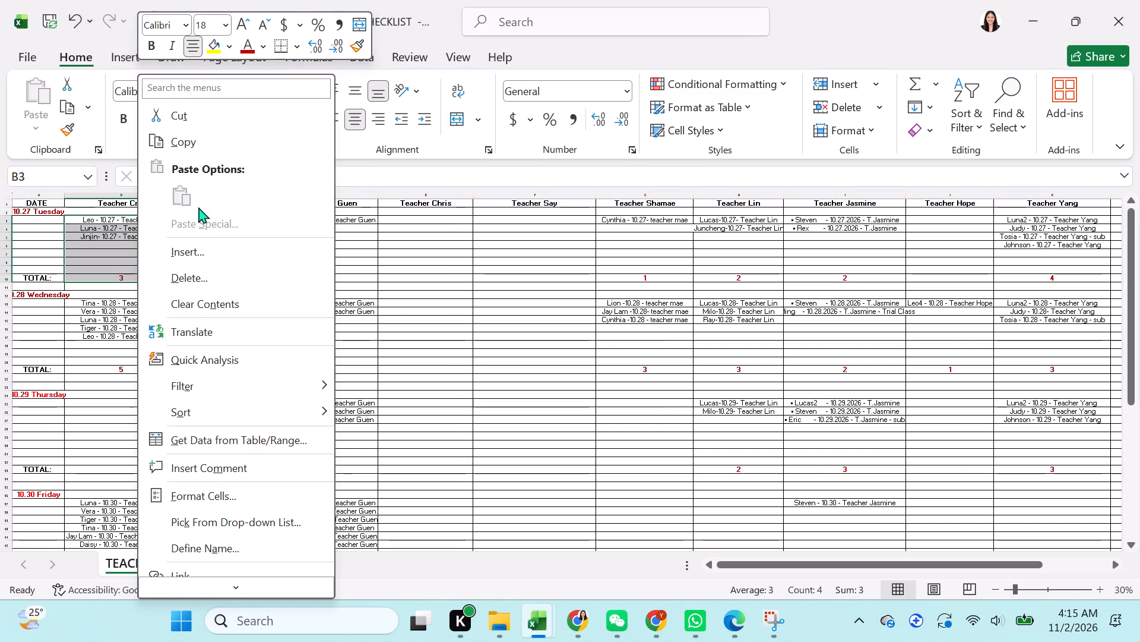
left_click(204, 298)
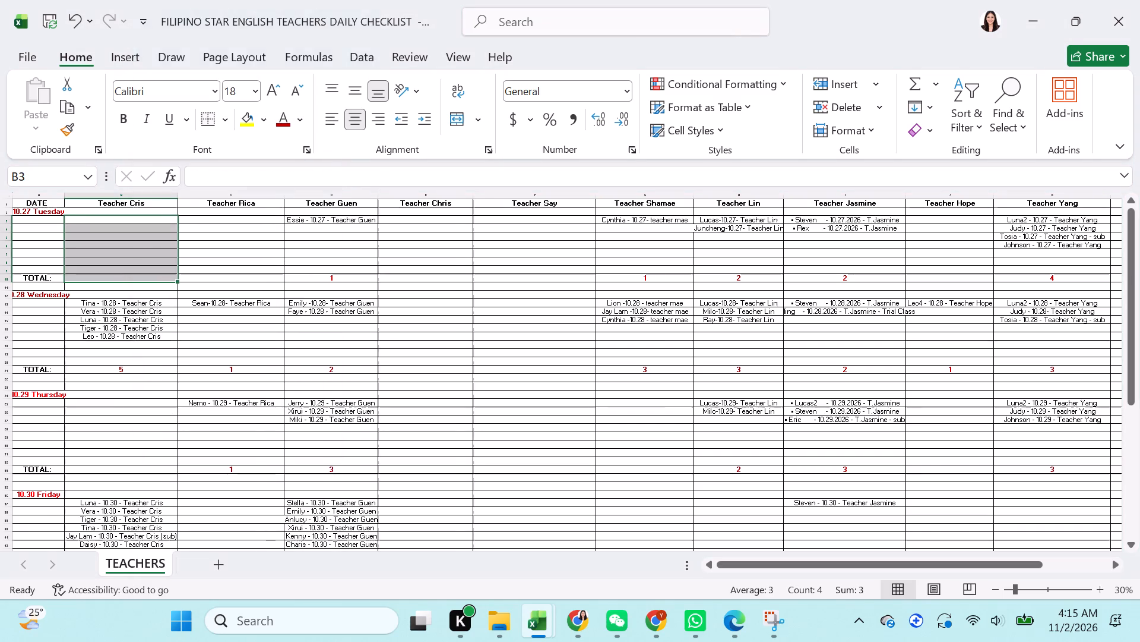
Clear the contents of Teacher Cris's 10.28 Wednesday class entries and total.
left_click_drag(134, 300, 141, 372)
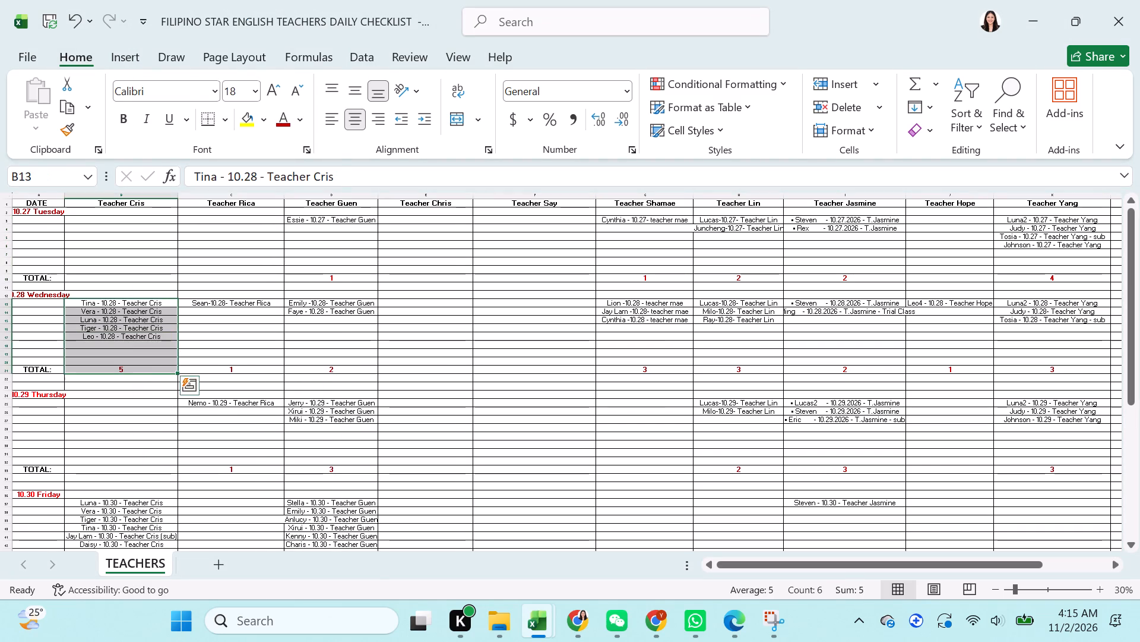
right_click(142, 333)
left_click(230, 229)
Clear the contents of Teacher Cris's 10.30 Friday and 10.31 Saturday class entries and totals together.
scroll(147, 385, "down", 4)
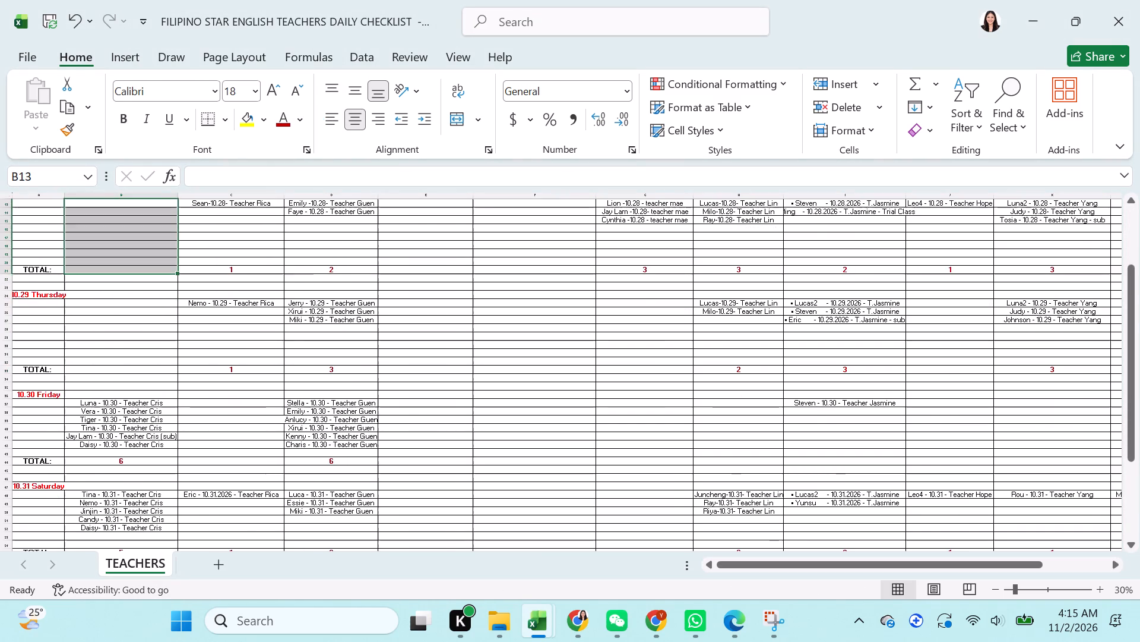
scroll(145, 386, "down", 4)
left_click_drag(146, 304, 150, 449)
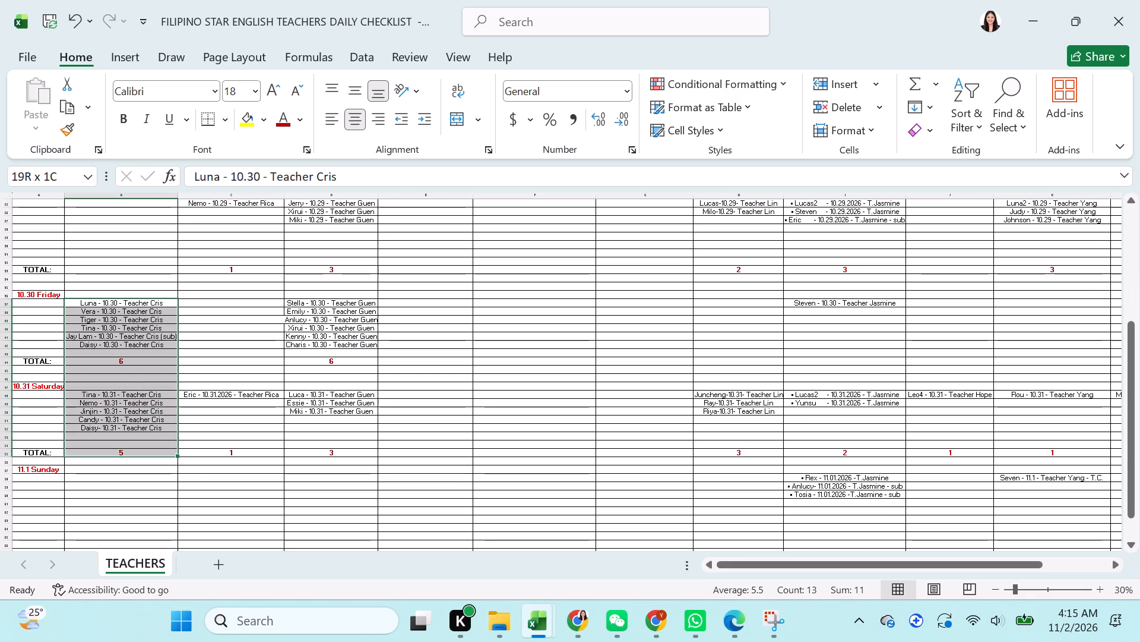
left_click_drag(150, 449, 151, 451)
right_click(126, 374)
left_click(216, 232)
Clear all of Teacher Rica's entries and totals from 10.28 Wednesday through 11.1 Sunday.
scroll(106, 396, "down", 5)
scroll(106, 396, "up", 10)
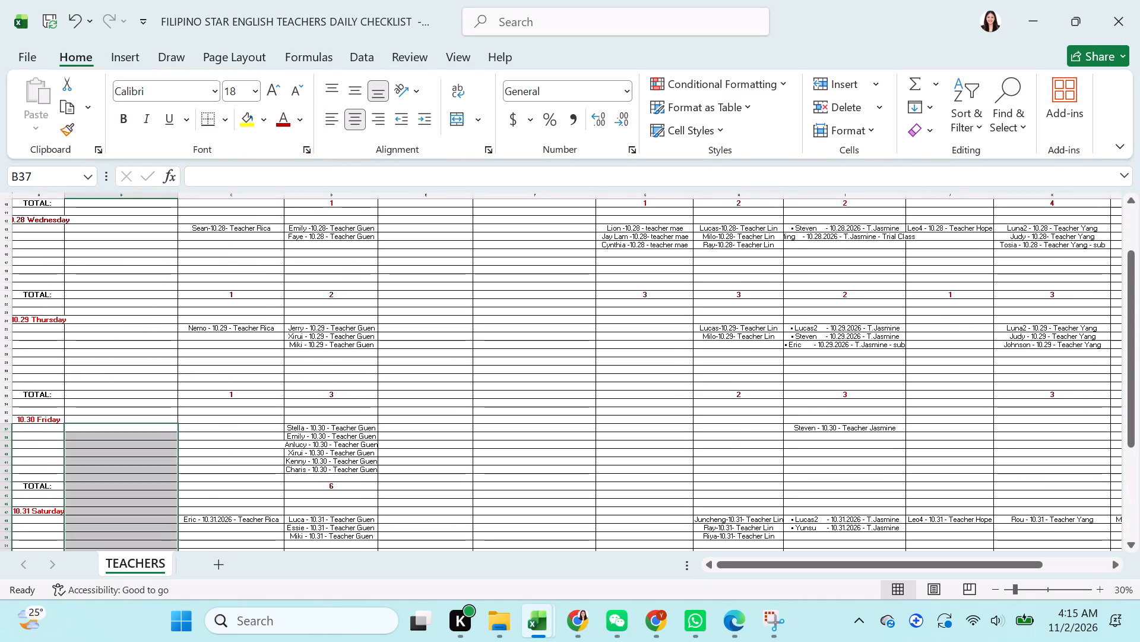
left_click_drag(248, 221, 220, 542)
right_click(226, 348)
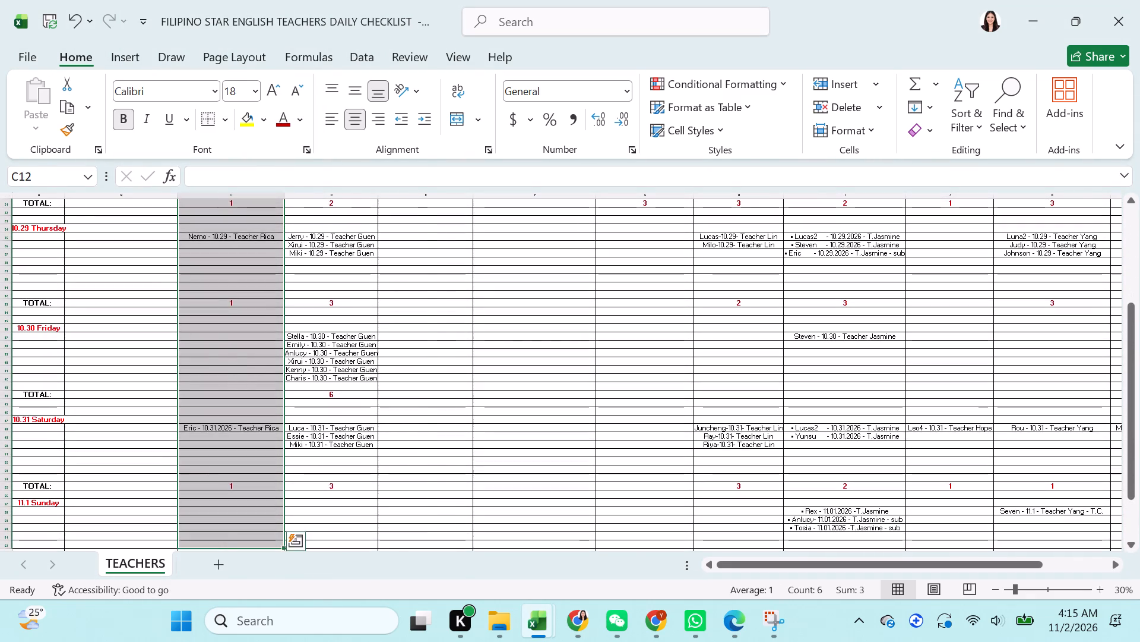
left_click(315, 225)
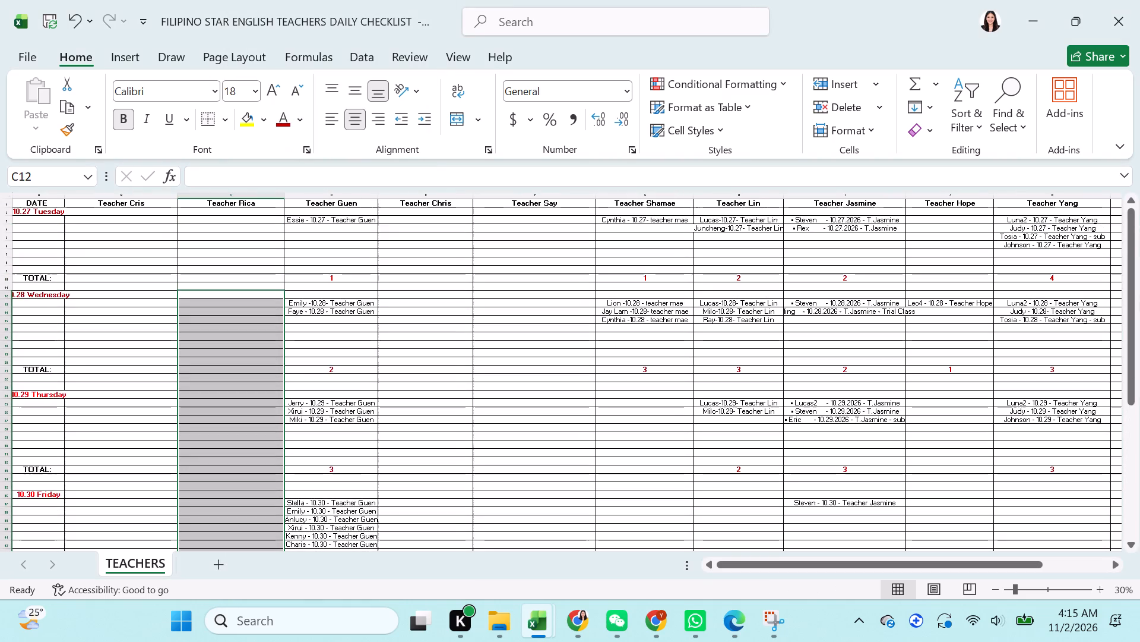
Clear all of Teacher Guen's entries and totals from 10.27 Tuesday through 10.31 Saturday, and save the checklist.
left_click(327, 307)
left_click_drag(337, 218, 337, 374)
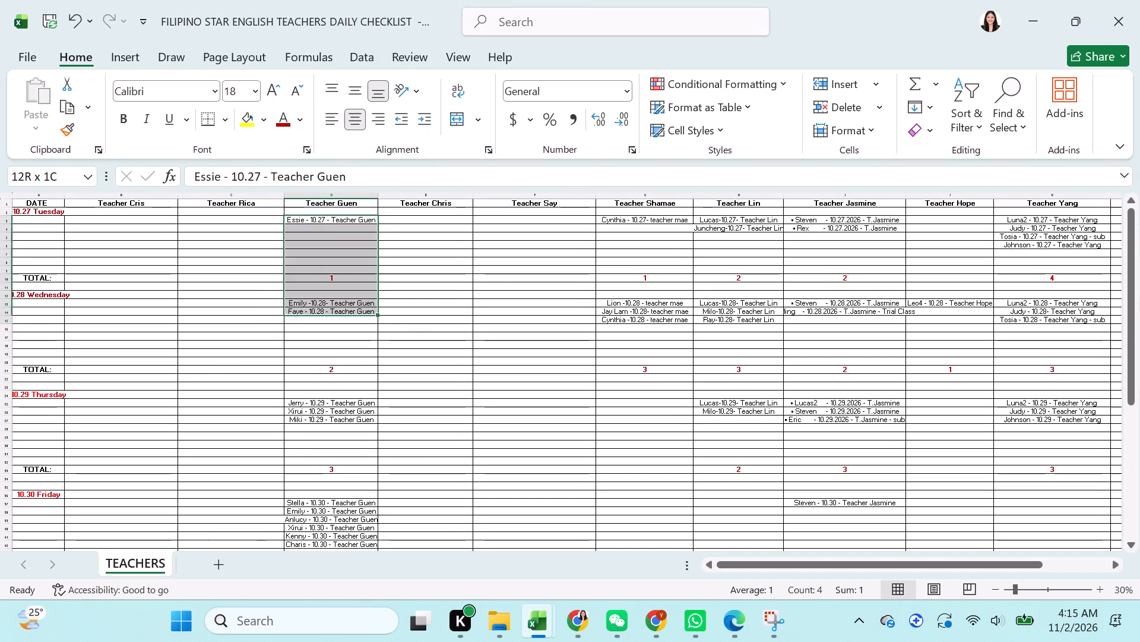
left_click_drag(337, 374, 341, 439)
left_click_drag(331, 452, 368, 176)
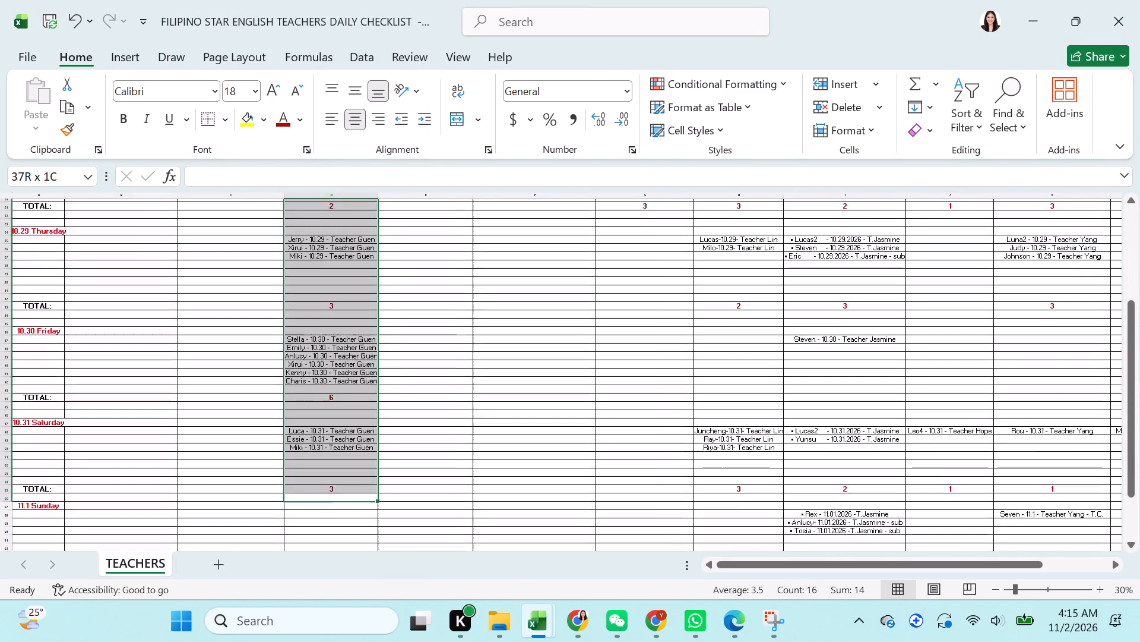
left_click_drag(368, 176, 356, 201)
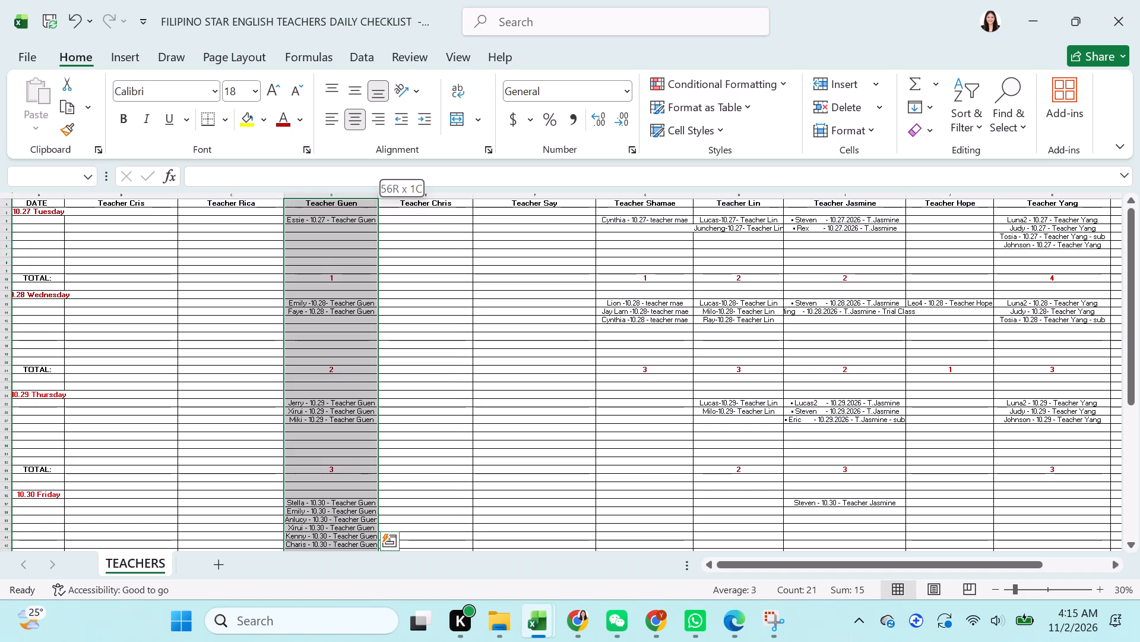
left_click_drag(356, 201, 359, 223)
right_click(341, 246)
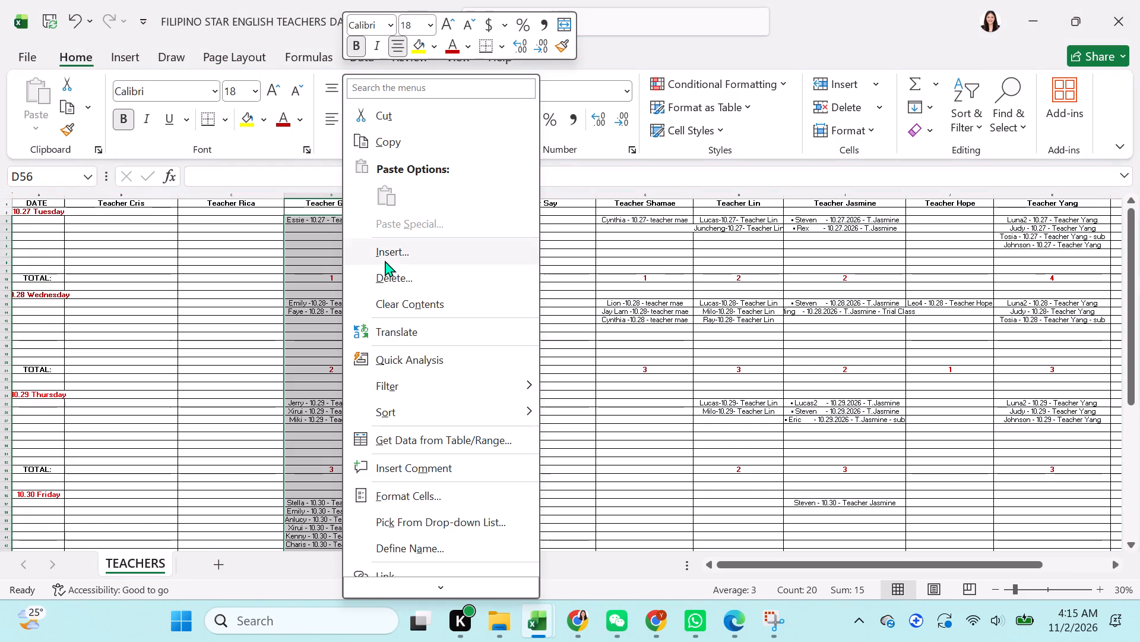
left_click(409, 301)
left_click(410, 301)
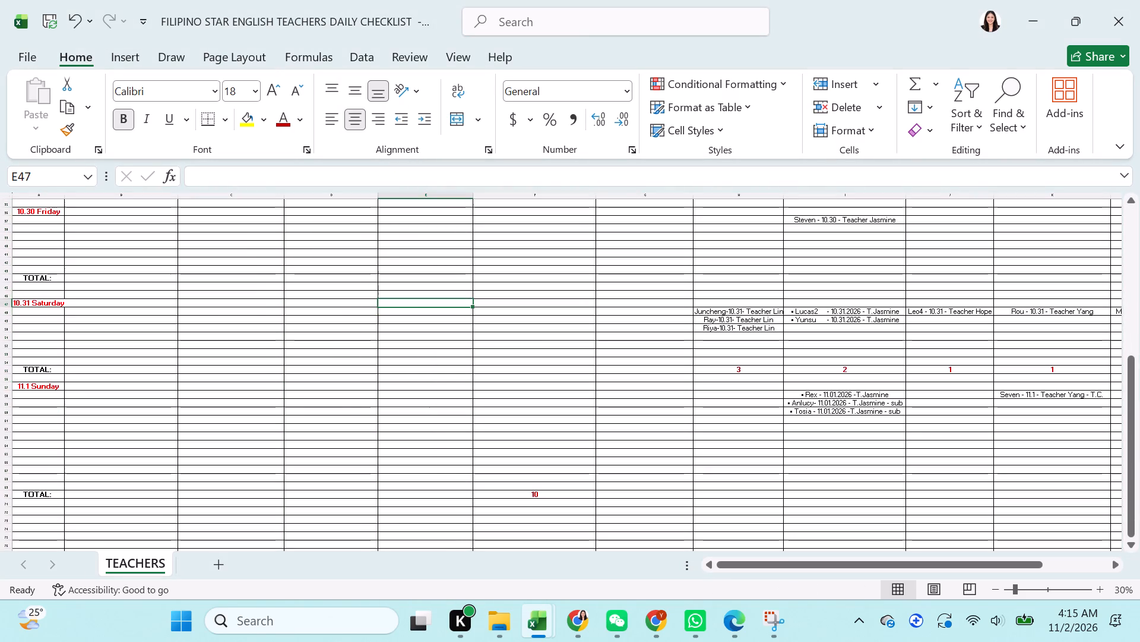
key("ctrl+s")
scroll(727, 466, "up", 8)
key("ctrl+s")
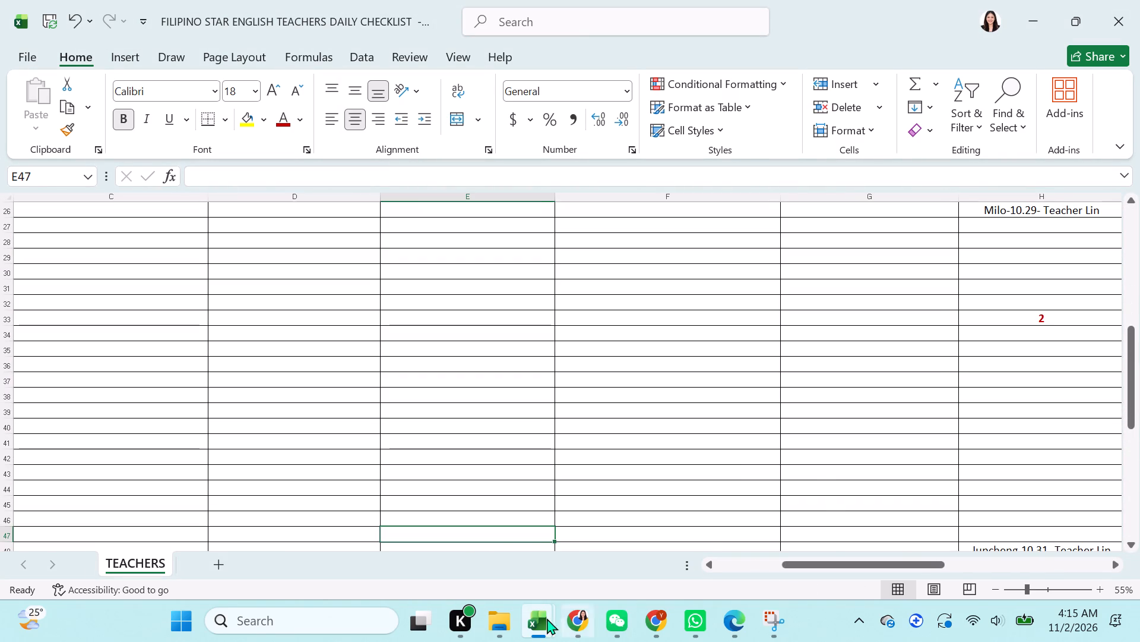
Switch to the weekly summary workbook, move Teacher Say's entries from G1:G18 to H18:H35, directly below the Kenny entry, and save.
left_click(691, 543)
left_click(541, 395)
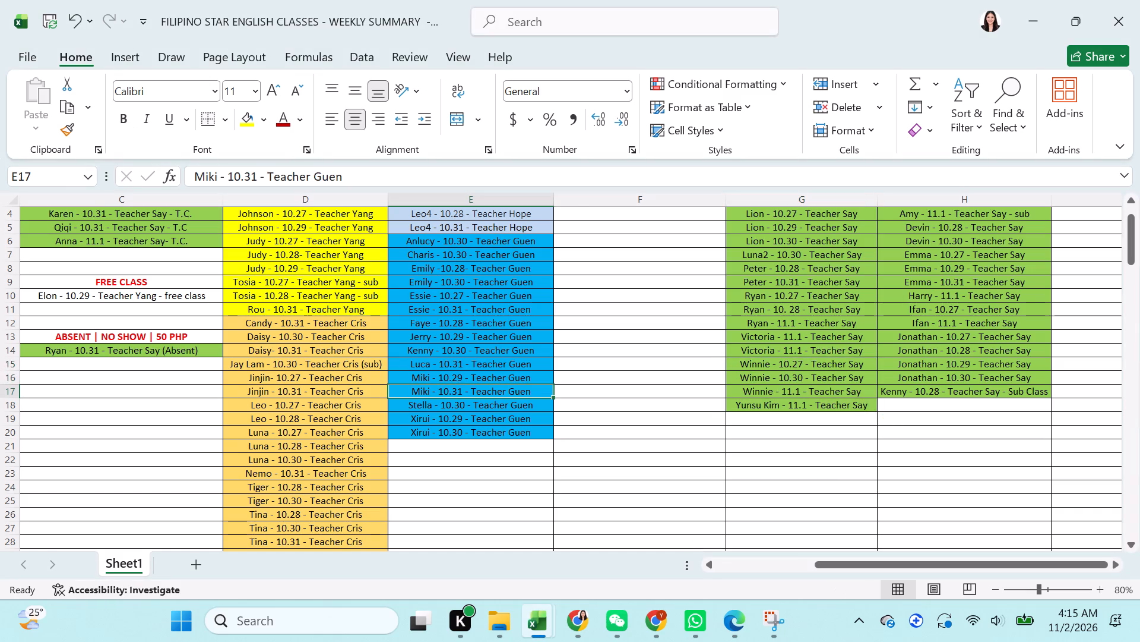
key("ctrl+s")
scroll(834, 219, "up", 8)
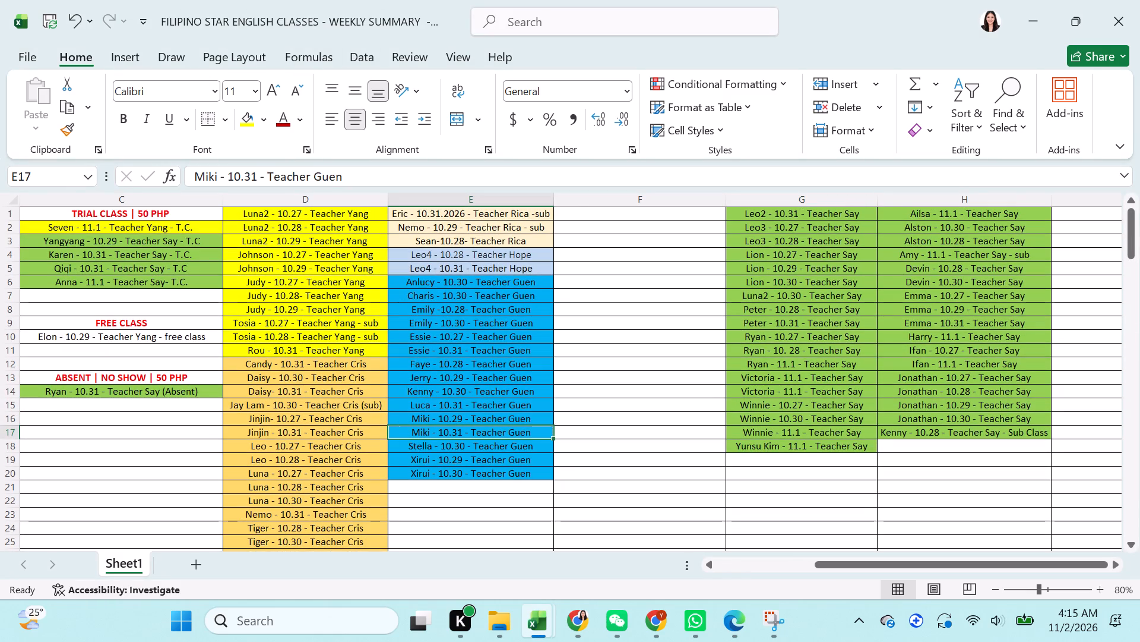
scroll(834, 219, "up", 2)
left_click_drag(830, 217, 823, 447)
key("ctrl+x")
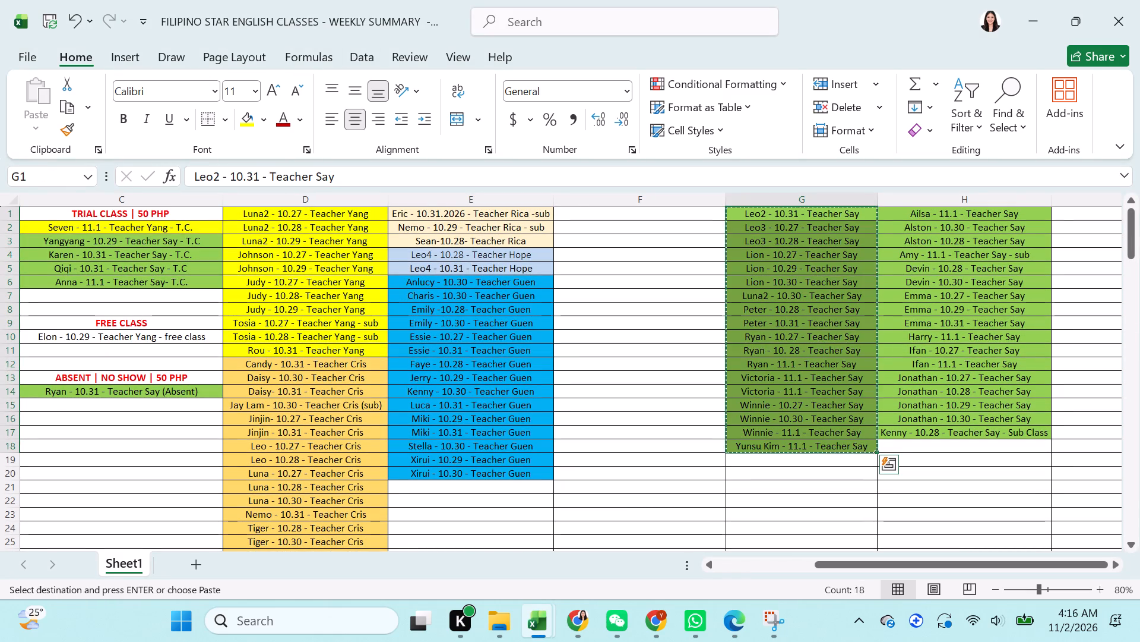
left_click(904, 449)
key("ctrl+v")
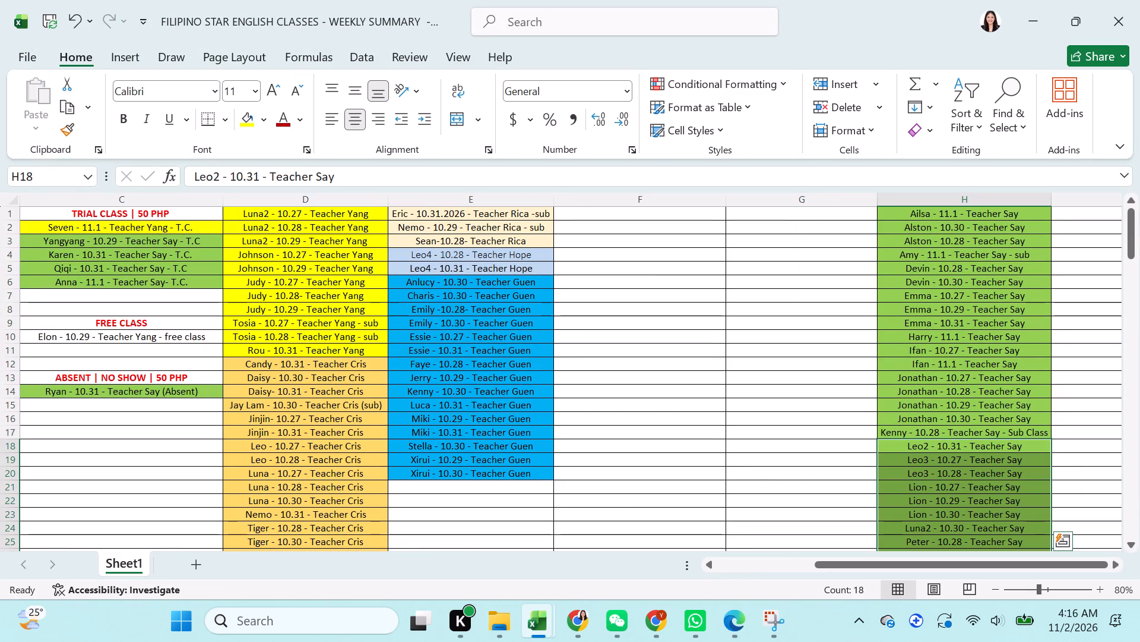
scroll(783, 399, "down", 6)
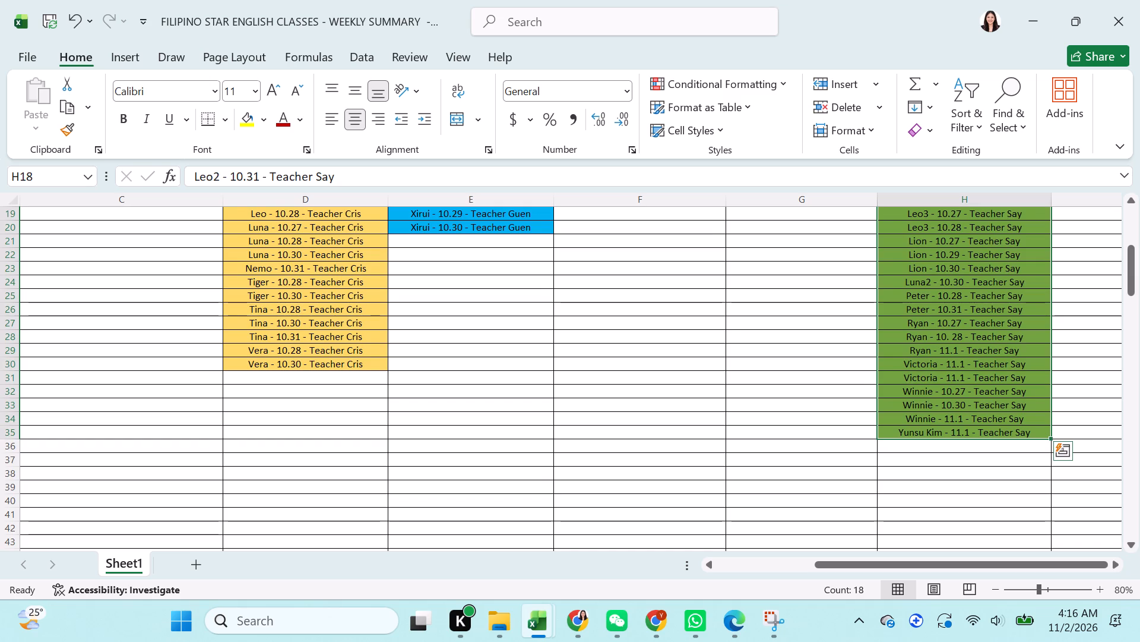
left_click(944, 457)
key("ctrl+s")
scroll(902, 424, "down", 1)
scroll(900, 422, "up", 6)
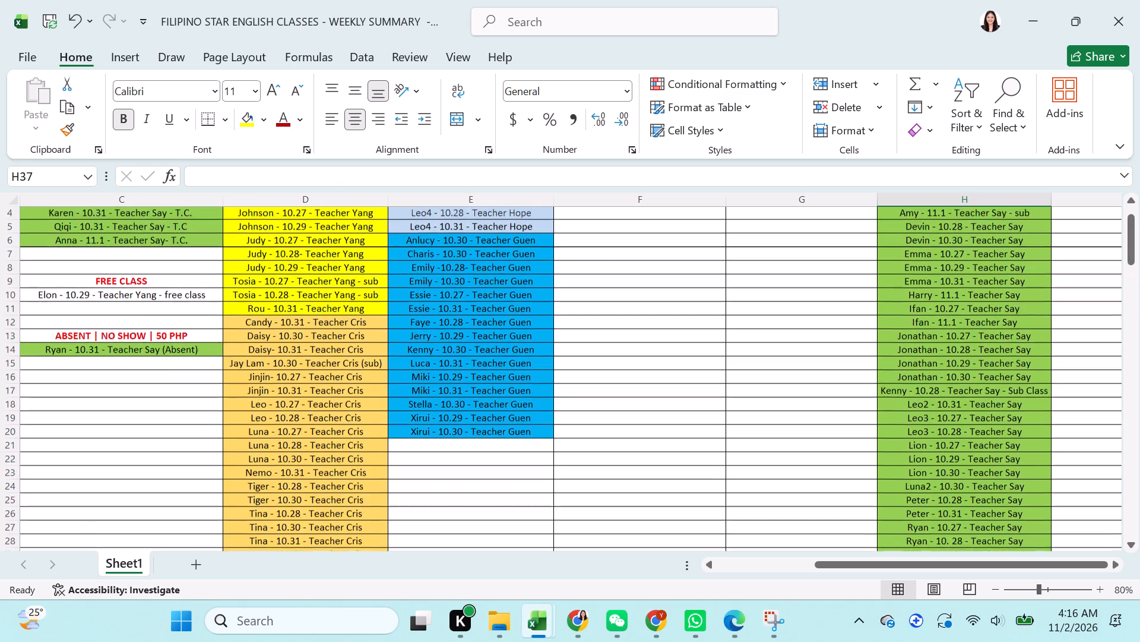
scroll(900, 422, "up", 9)
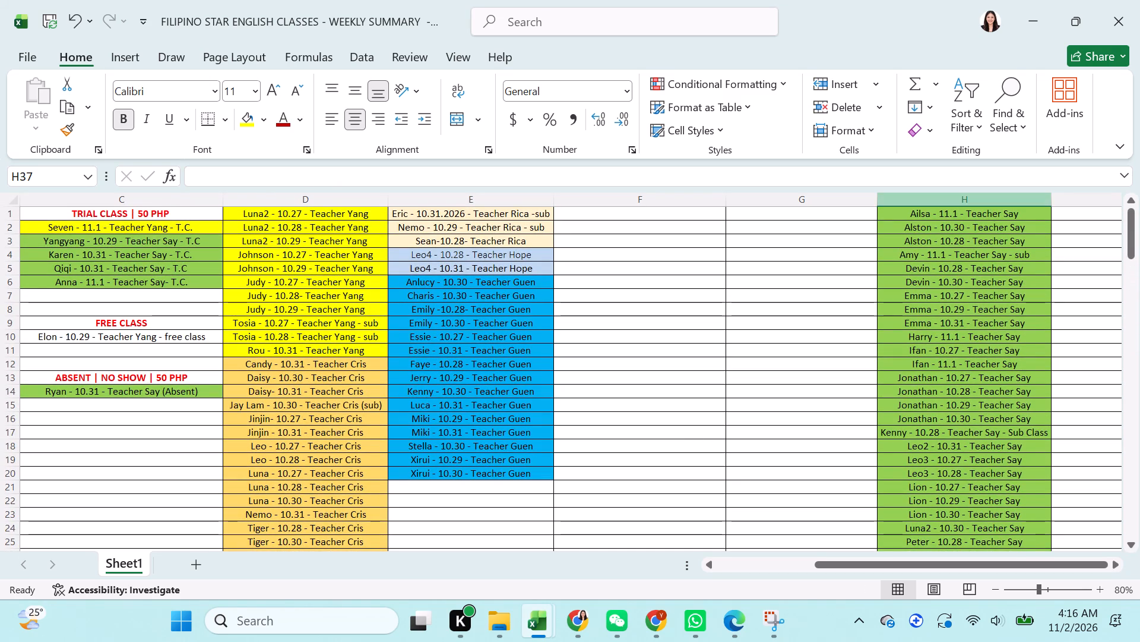
Move Teacher Say's combined class list from H1:H35 to column F, starting at F1, and save the workbook.
left_click(921, 204)
scroll(923, 304, "down", 8)
scroll(923, 305, "up", 2)
left_click(923, 306)
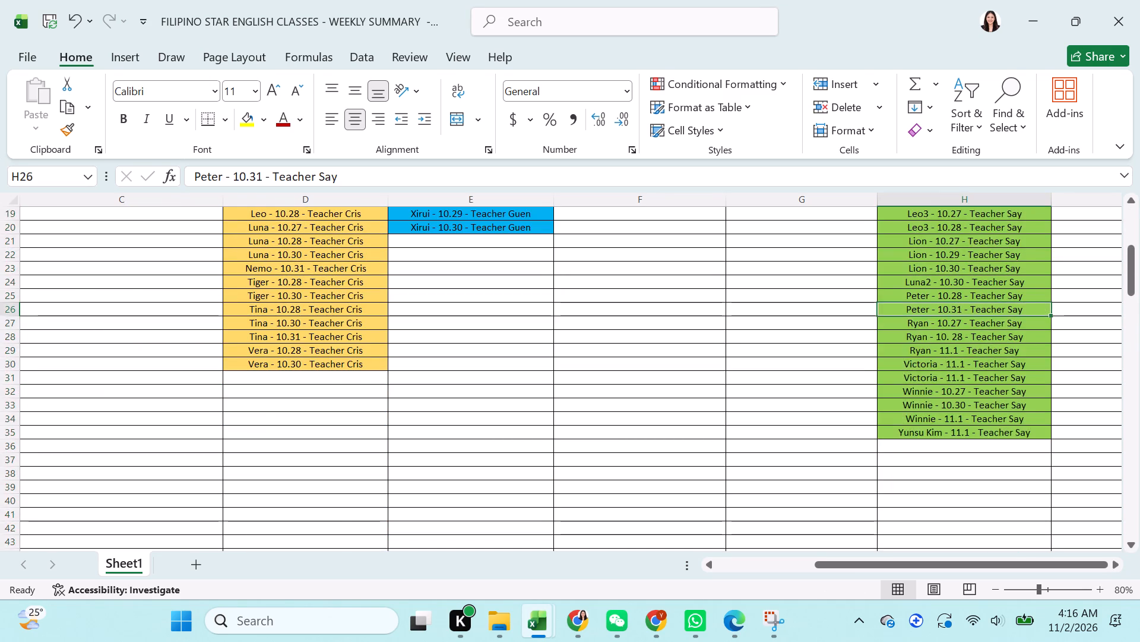
scroll(923, 306, "up", 15)
left_click_drag(917, 213, 920, 262)
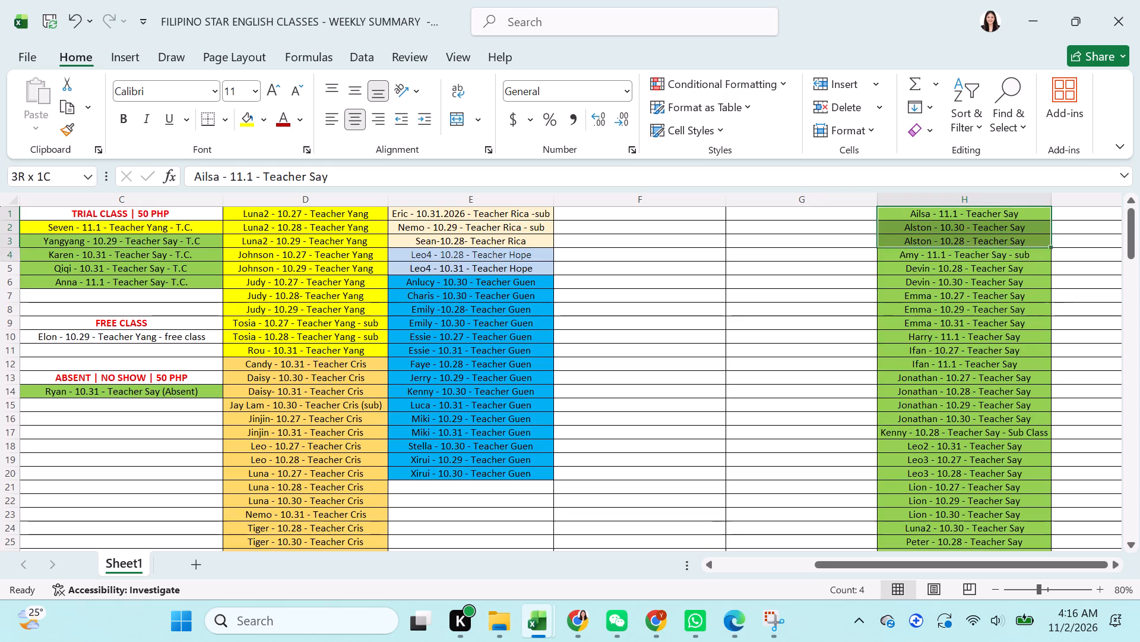
left_click_drag(920, 262, 929, 583)
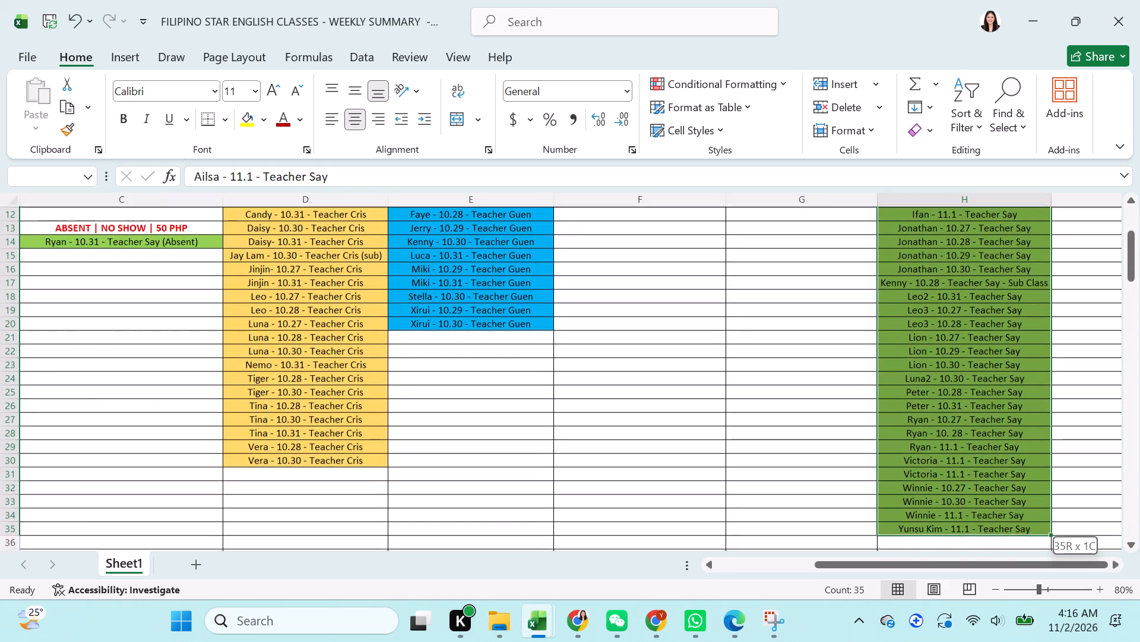
left_click_drag(929, 583, 923, 529)
key("ctrl+x")
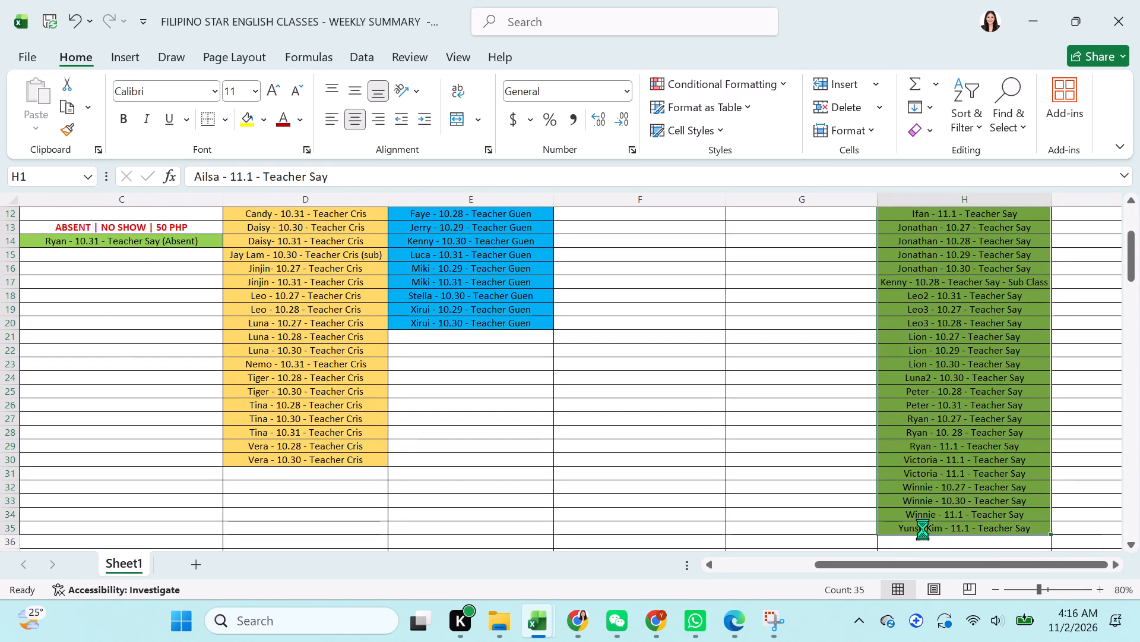
scroll(659, 425, "up", 5)
left_click(581, 210)
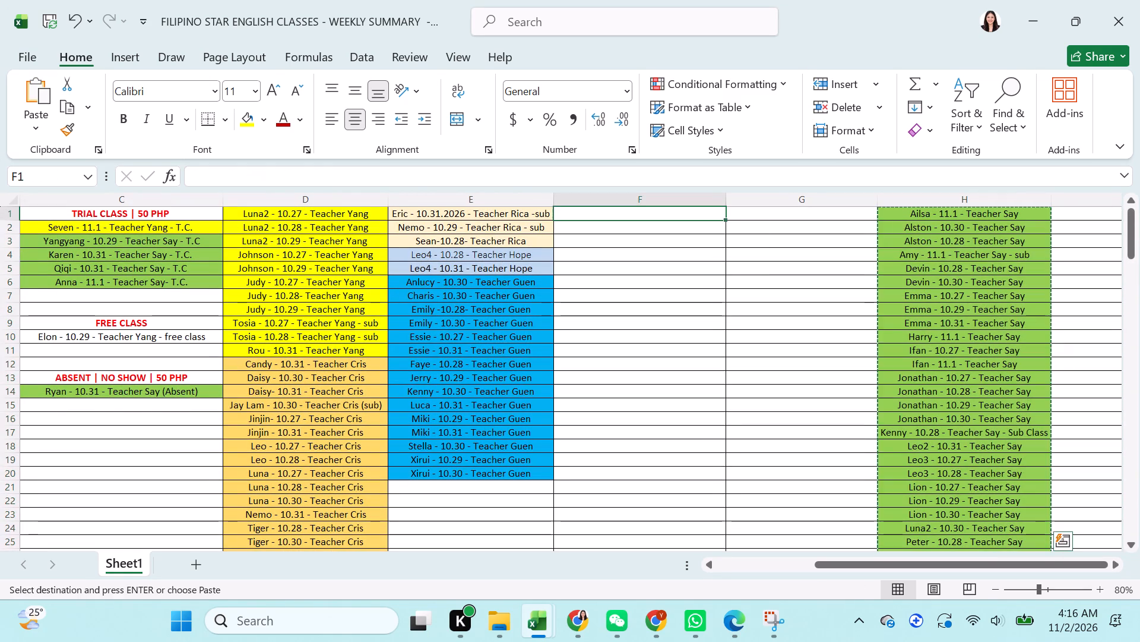
key("ctrl+v")
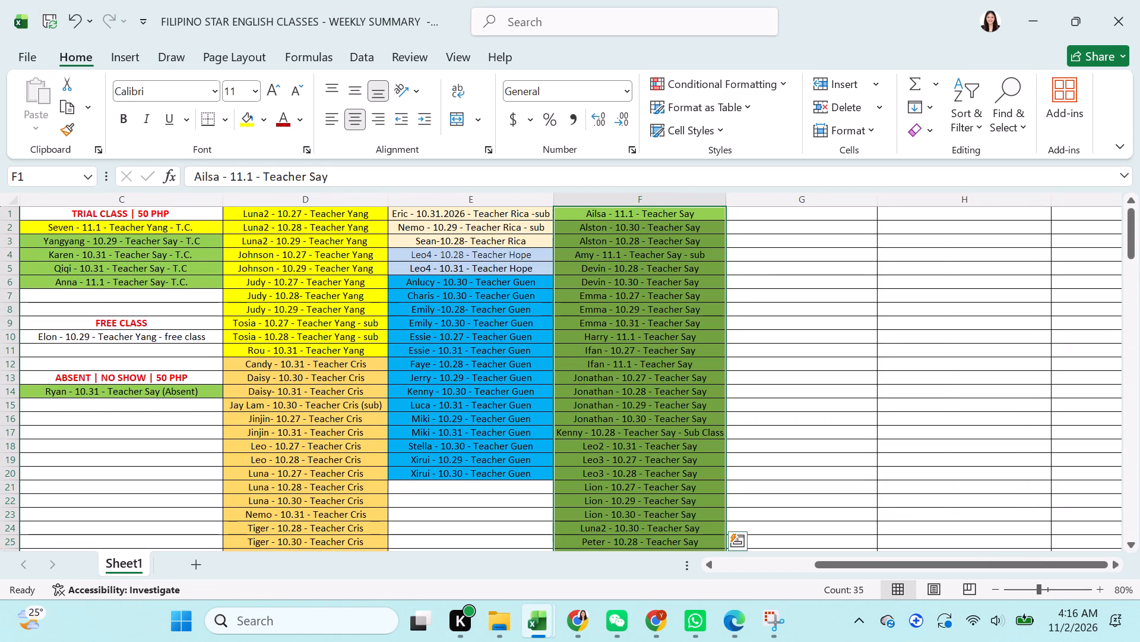
key("ctrl+s")
key("ctrl+s")
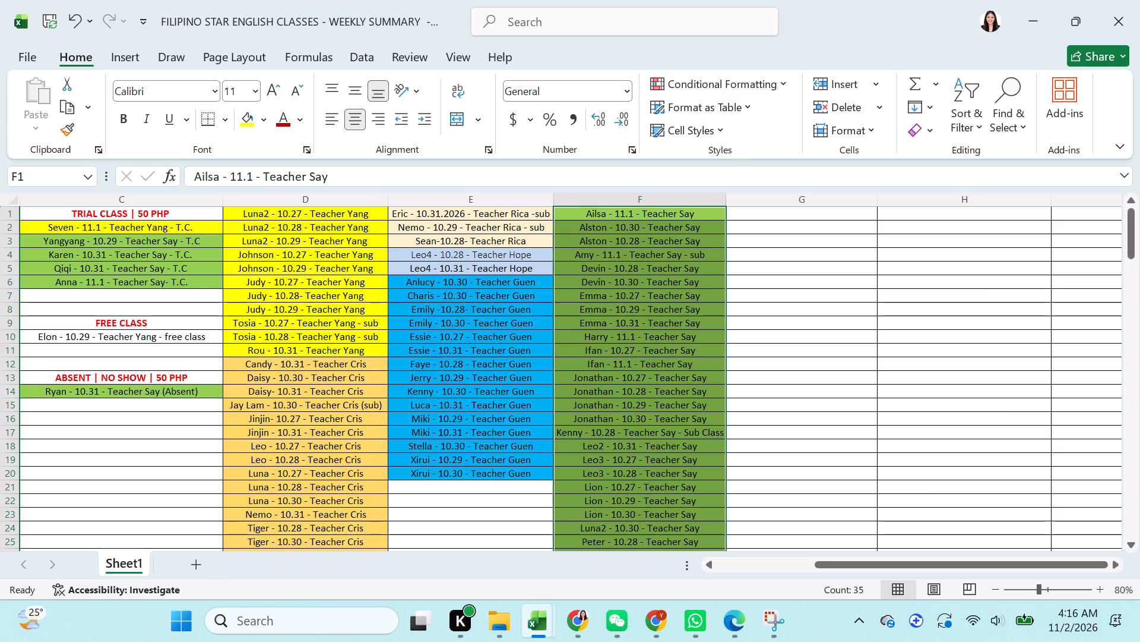
Review Teacher Say's list in column F from the first entry to row 35 alongside the other teachers' columns.
left_click(810, 271)
scroll(756, 243, "up", 5)
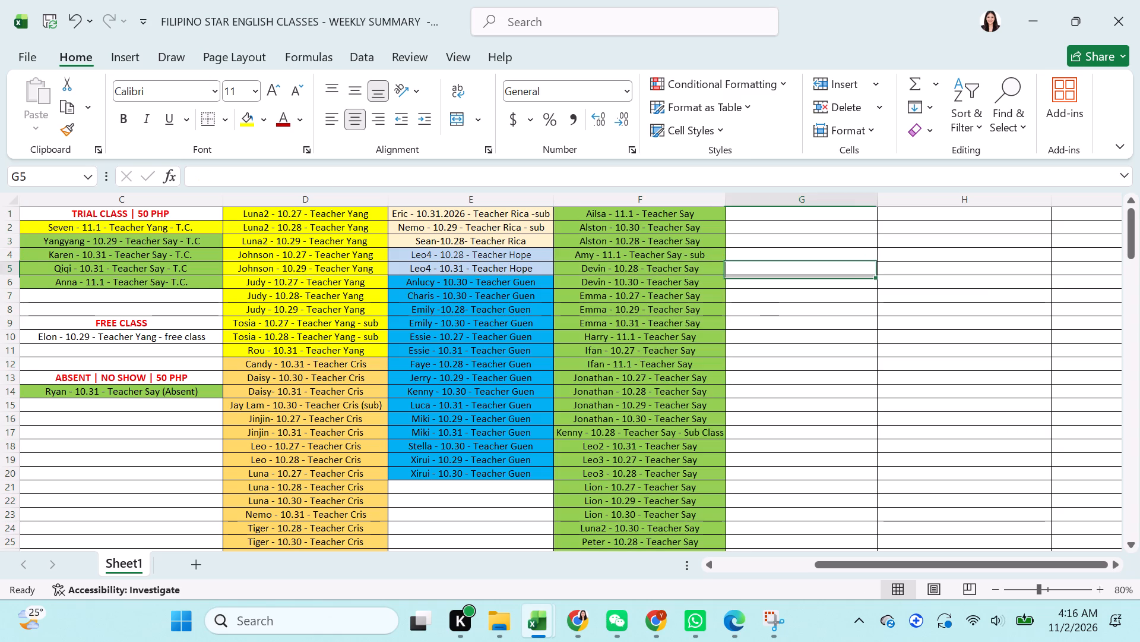
scroll(173, 452, "up", 3)
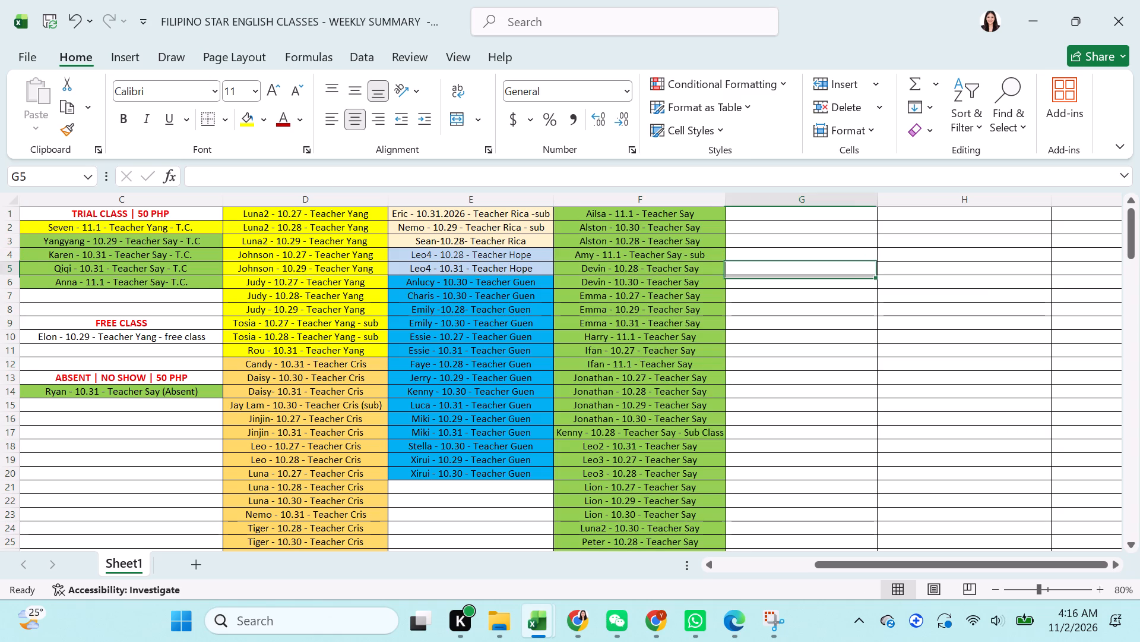
scroll(526, 440, "down", 6)
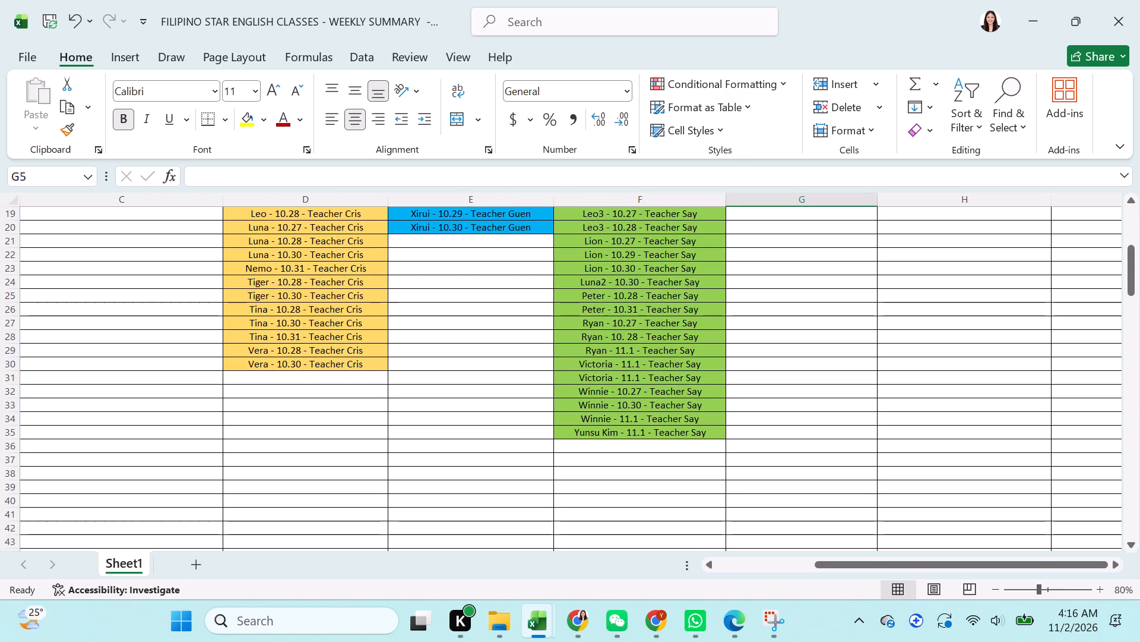
scroll(526, 440, "up", 8)
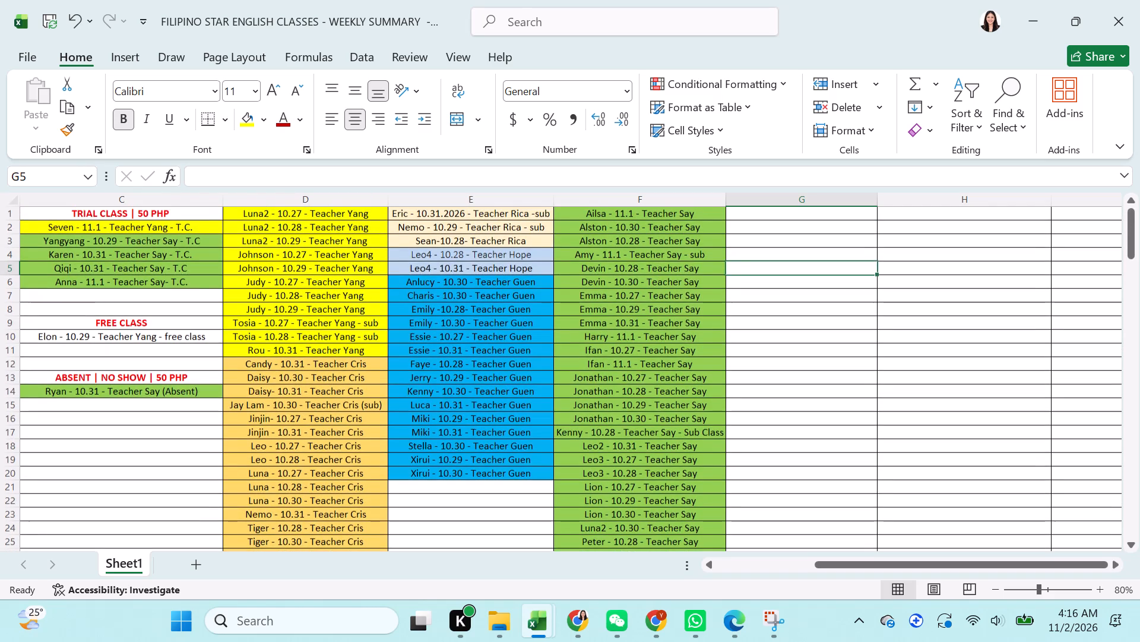
scroll(526, 440, "up", 4)
scroll(526, 440, "down", 4)
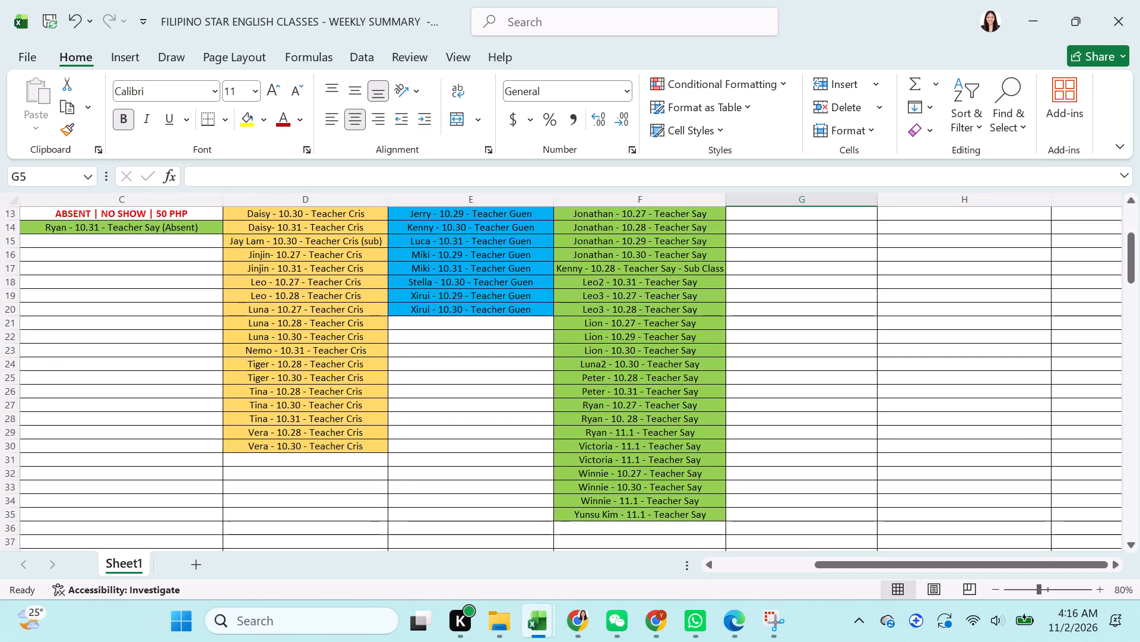
left_click(561, 515)
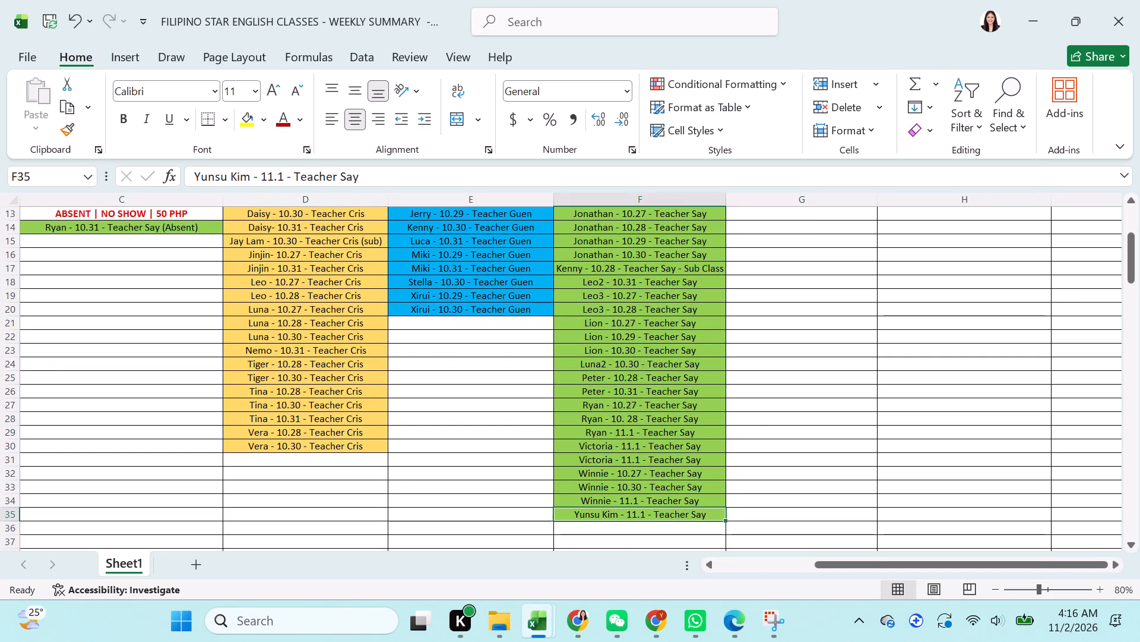
left_click_drag(544, 514, 104, 519)
left_click(433, 442)
scroll(433, 442, "up", 4)
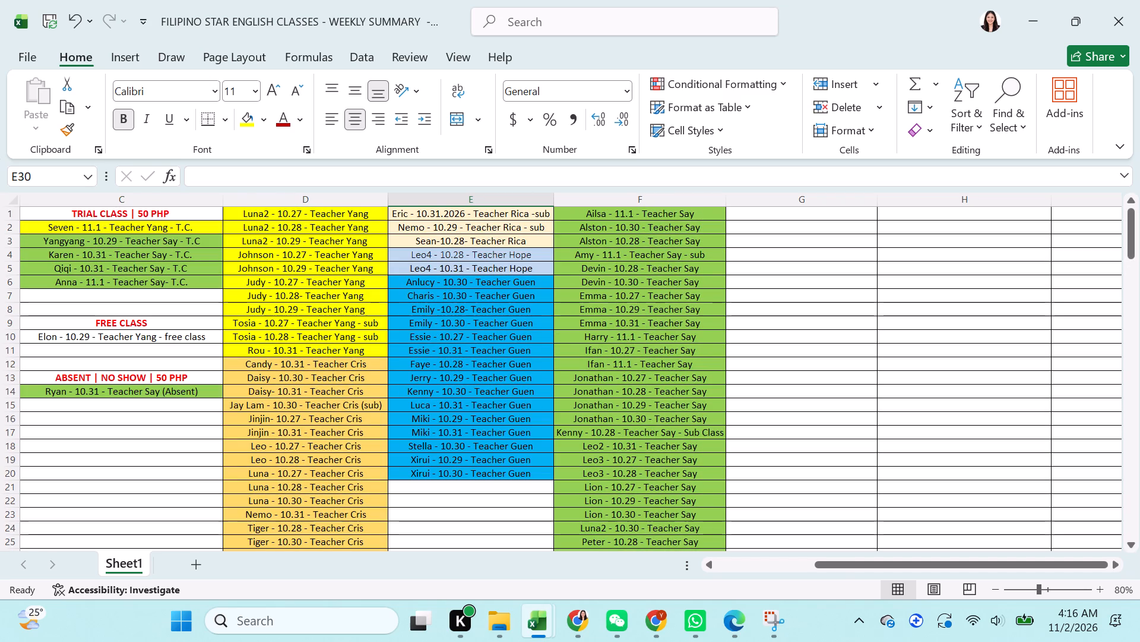
Delete the class counts and amounts after the names Teacher Lin, Teacher Sea and Teacher Yang in B2:B4, keeping only the names.
left_click_drag(847, 567, 737, 561)
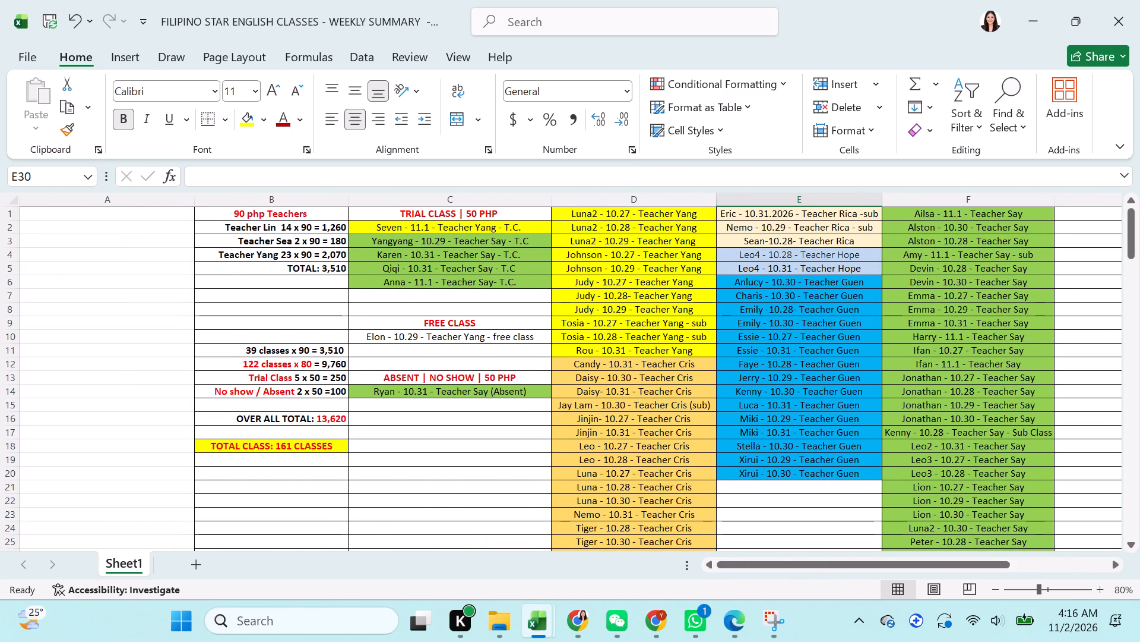
double_click(307, 232)
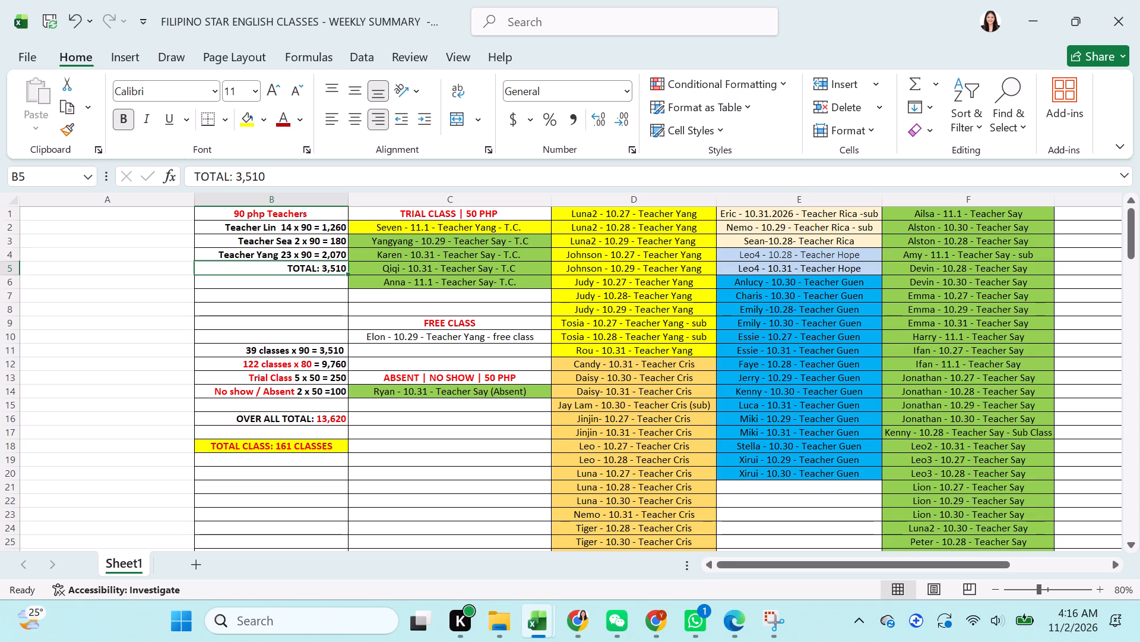
left_click(307, 224)
left_click(307, 224)
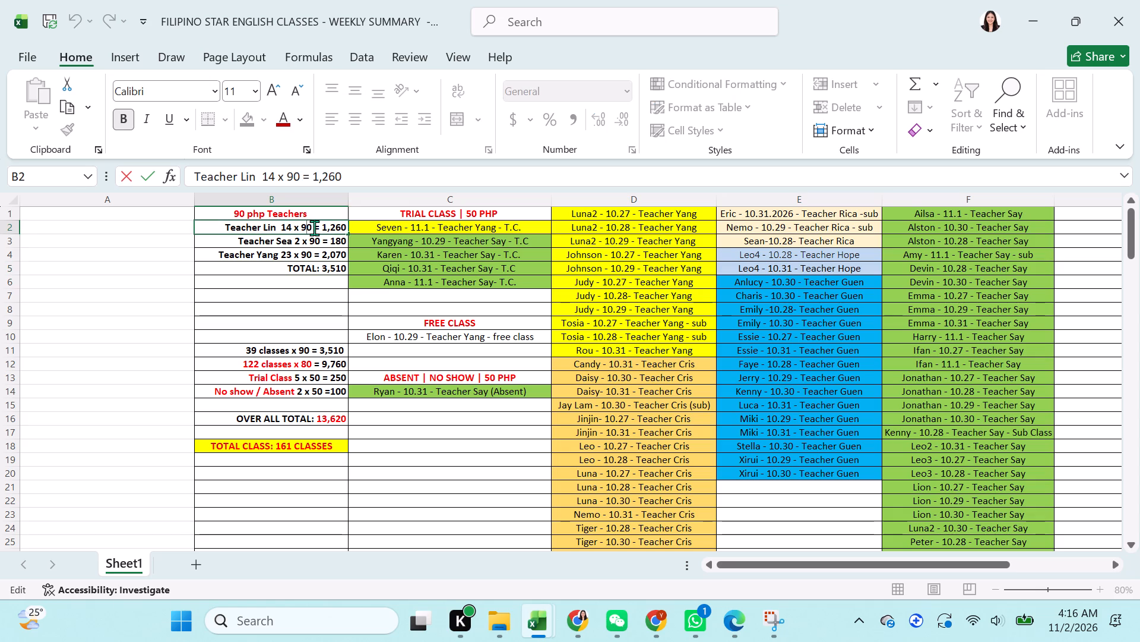
left_click_drag(281, 225, 300, 228)
left_click_drag(300, 228, 350, 226)
key("BackSpace")
double_click(306, 242)
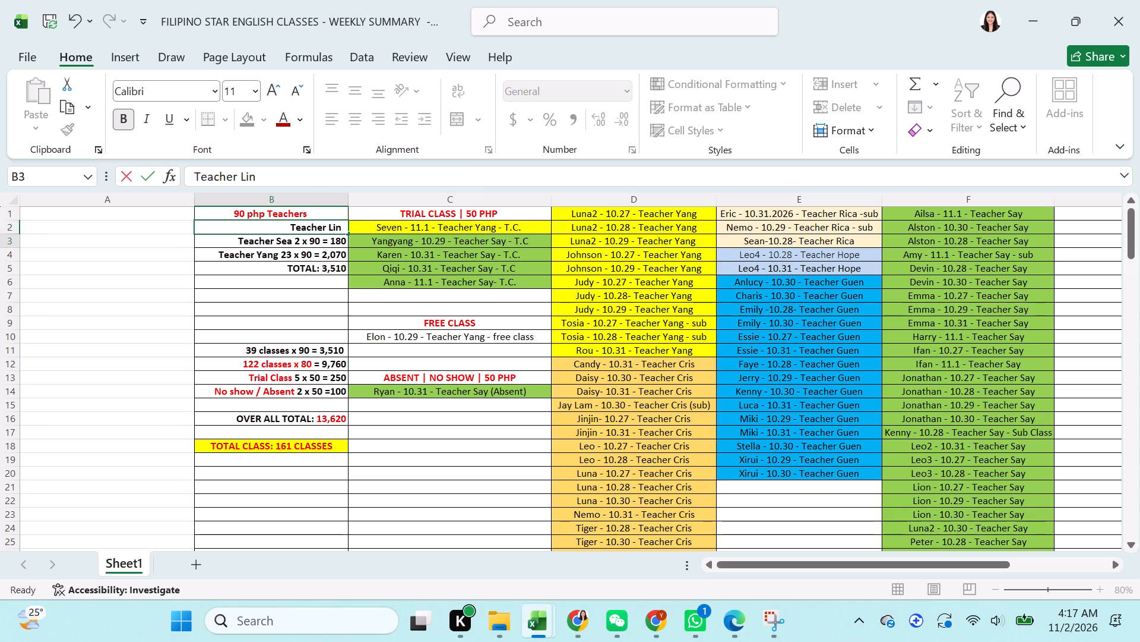
left_click_drag(292, 241, 347, 246)
key("BackSpace")
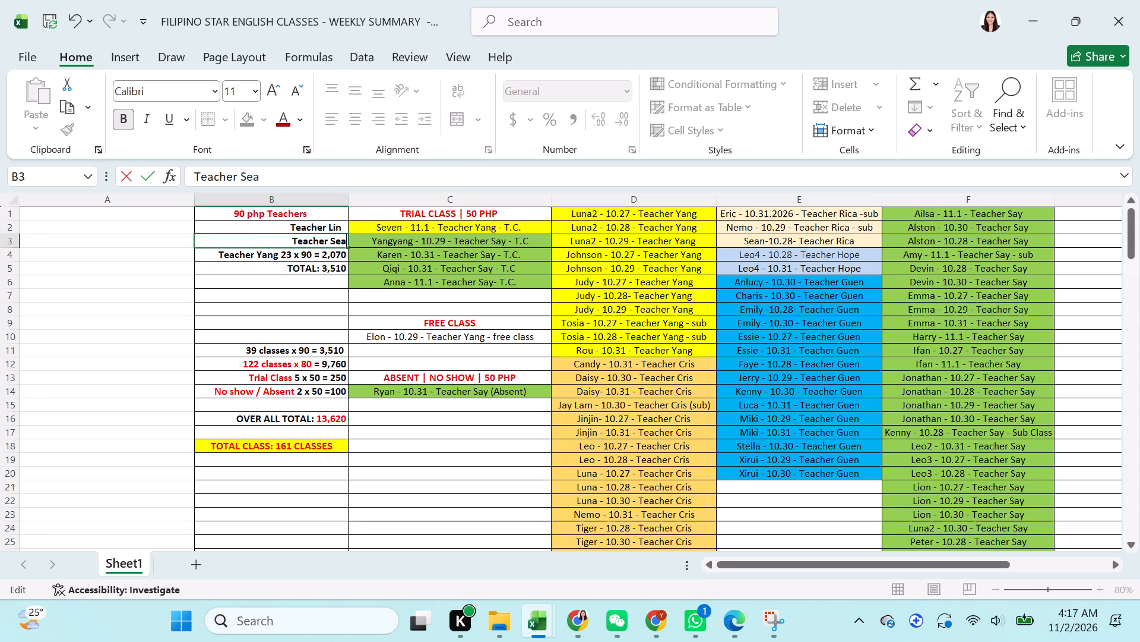
double_click(318, 257)
left_click_drag(280, 256, 343, 260)
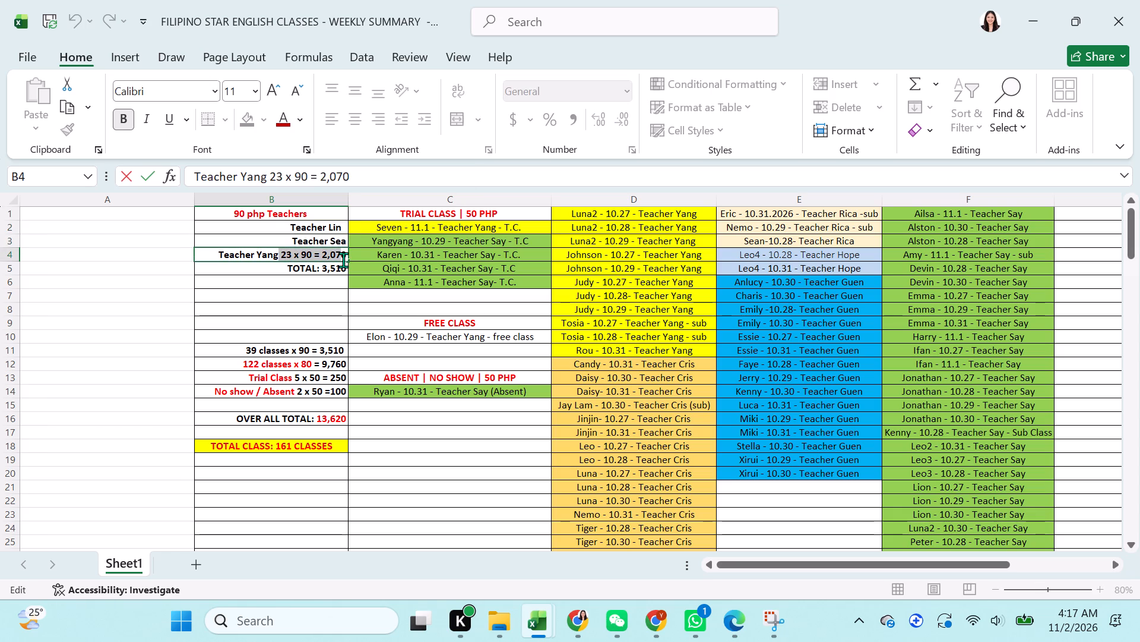
left_click_drag(343, 260, 344, 260)
key("BackSpace")
Delete the amount from the TOTAL line in B5, keeping the "TOTAL:" label.
left_click(317, 268)
left_click(317, 268)
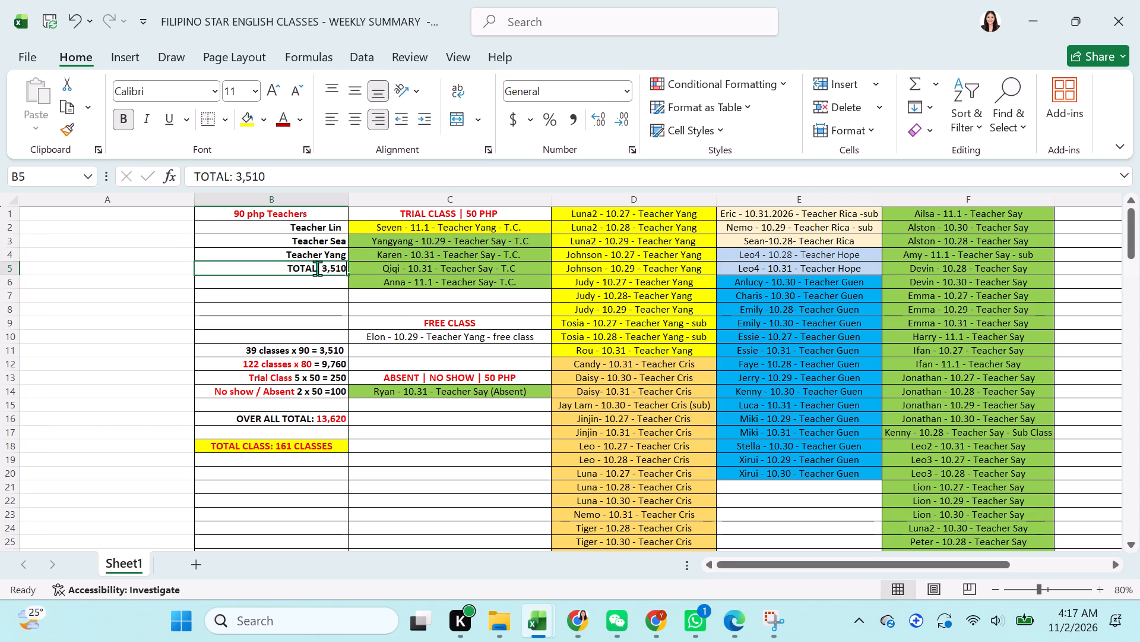
left_click_drag(322, 268, 346, 268)
key("BackSpace")
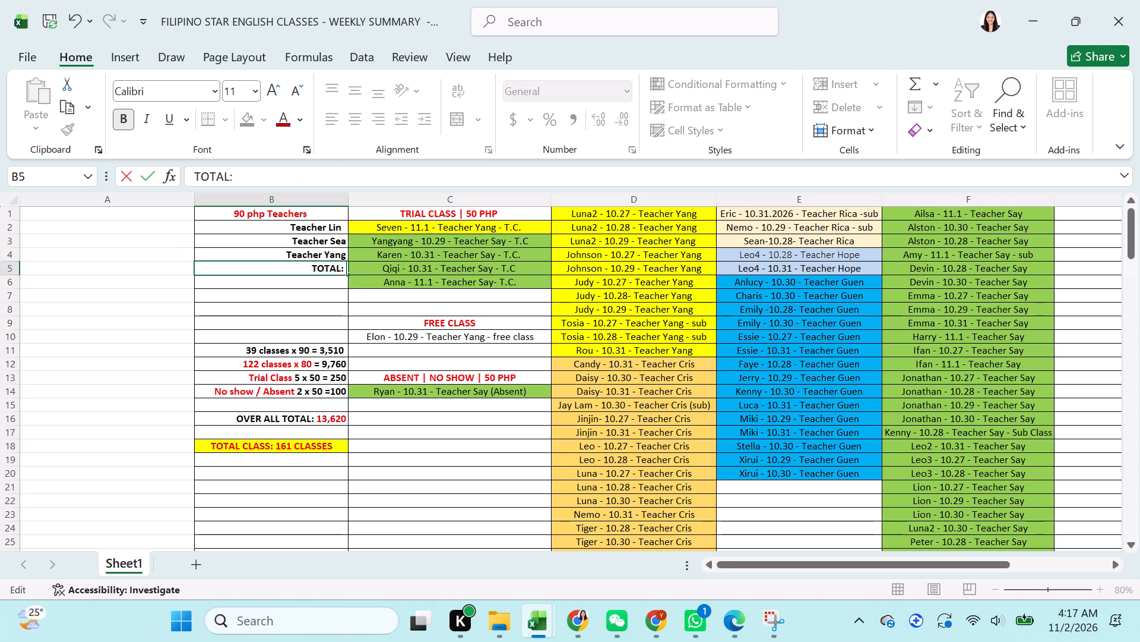
Delete the class count and the amount from the 90-rate line in B11, leaving only "x 90 =".
double_click(321, 351)
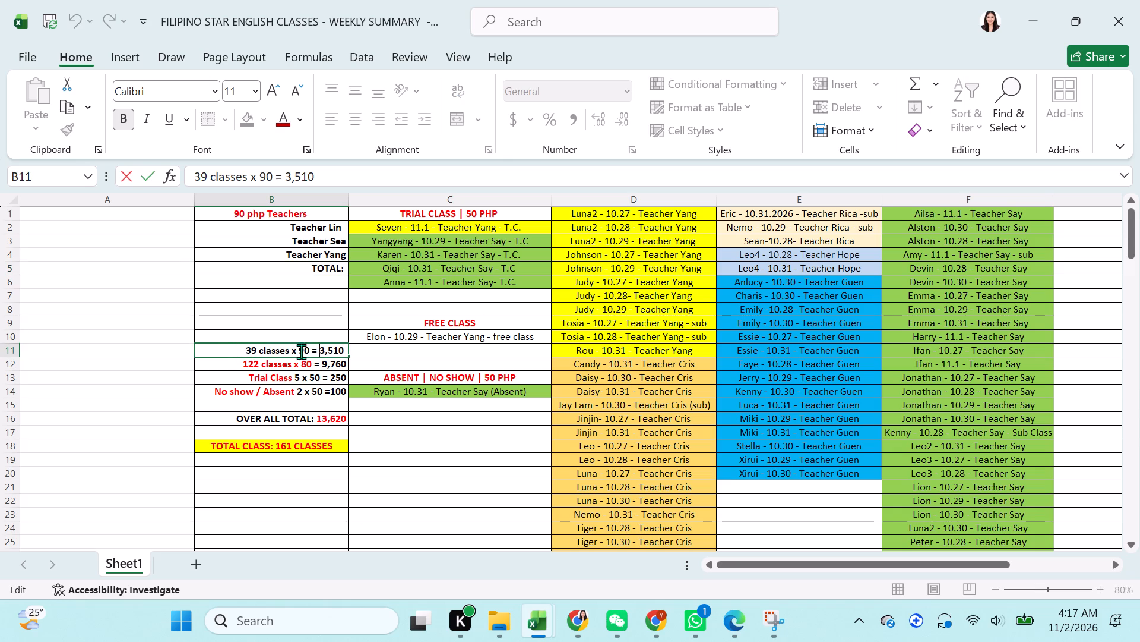
left_click_drag(290, 351, 242, 351)
key("BackSpace")
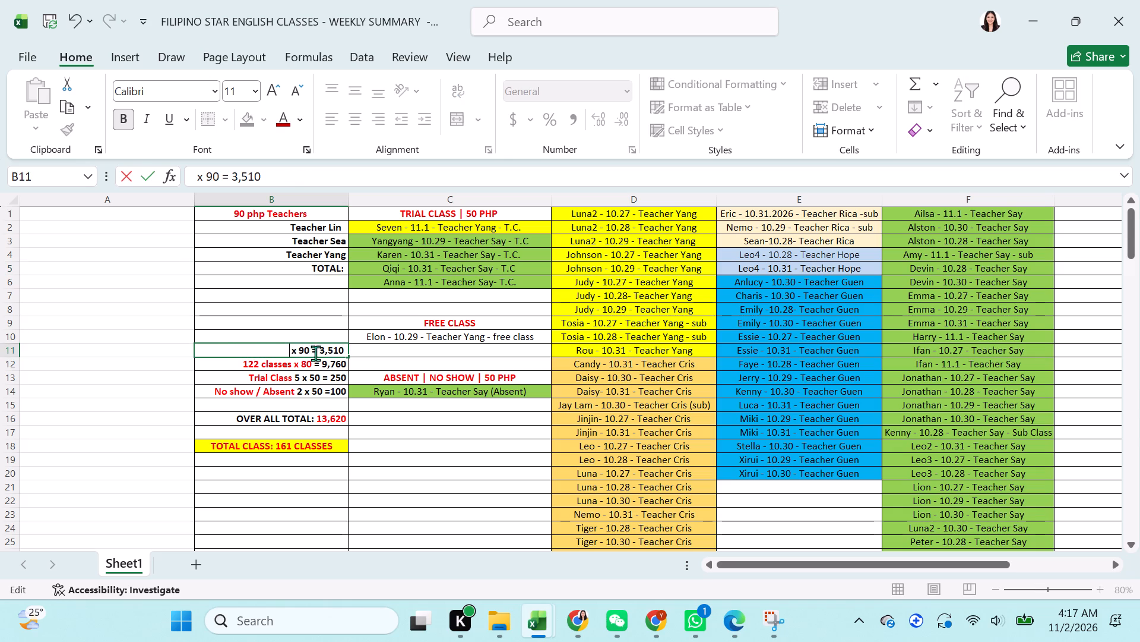
left_click_drag(318, 350, 350, 353)
key("BackSpace")
Delete the amount after the equals sign in the 80-rate classes line in B12.
double_click(321, 361)
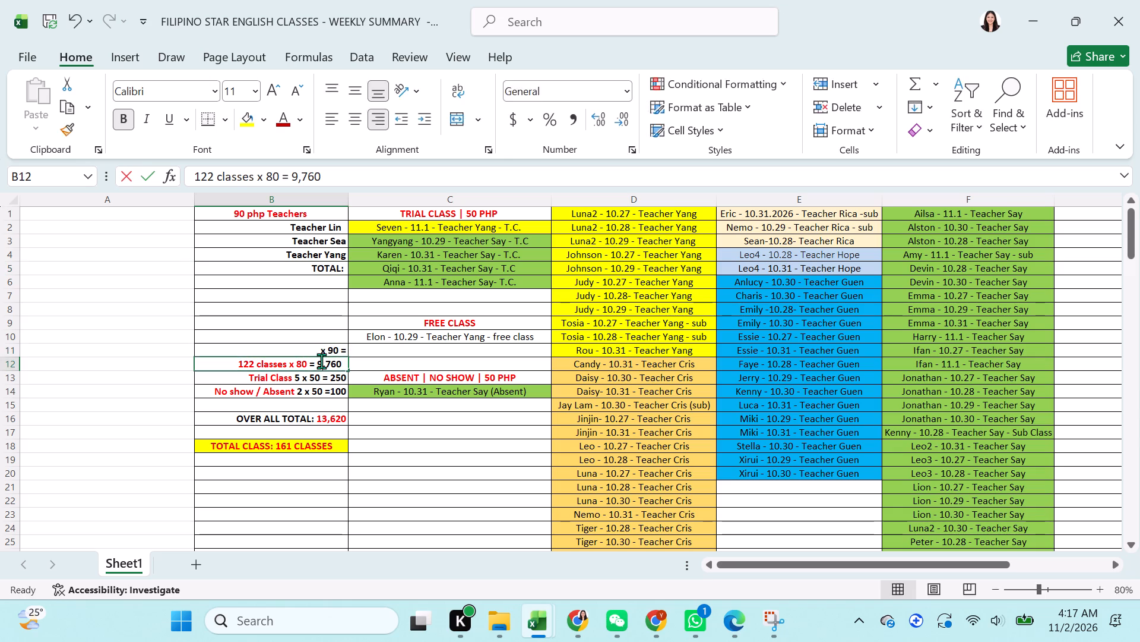
left_click_drag(317, 361, 343, 367)
key("BackSpace")
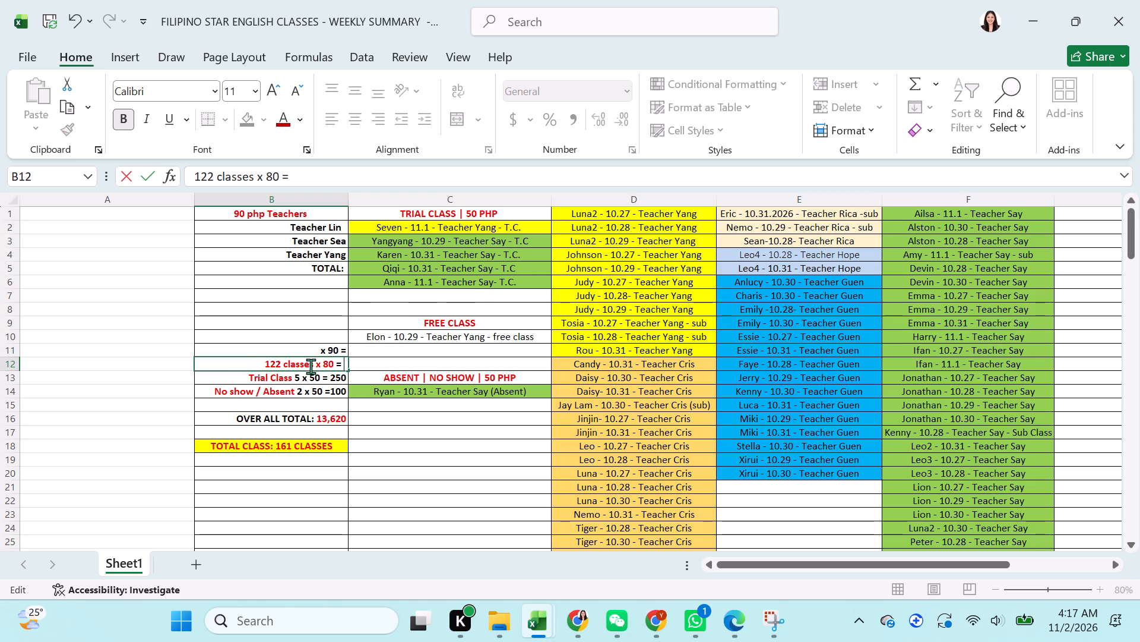
Delete the class count from the 80-rate line in B12, leaving only "x 80 =".
left_click_drag(311, 366, 255, 359)
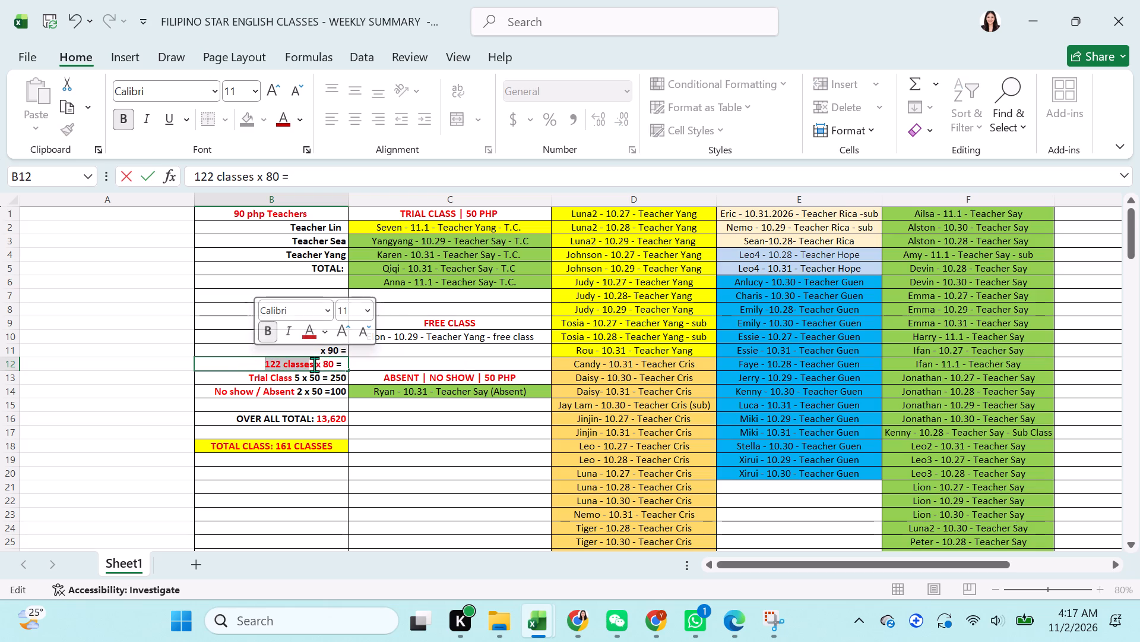
left_click_drag(314, 364, 243, 370)
key("BackSpace")
Delete the Trial Class label, its count, the equals sign and the amount from B13, leaving only "x 50".
double_click(325, 382)
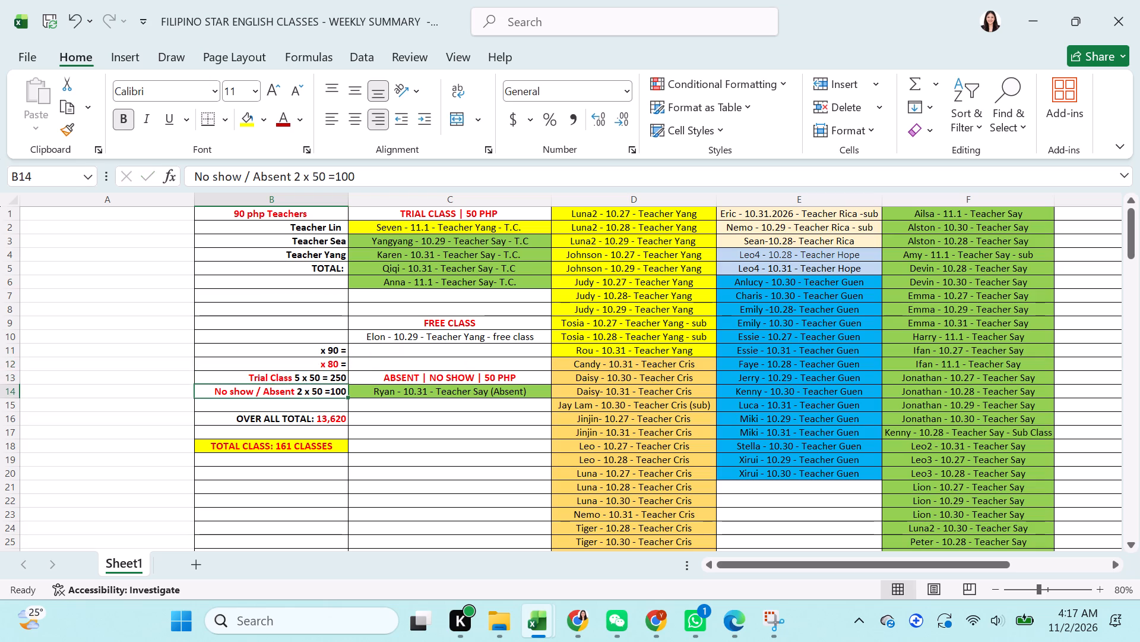
double_click(311, 379)
left_click(323, 378)
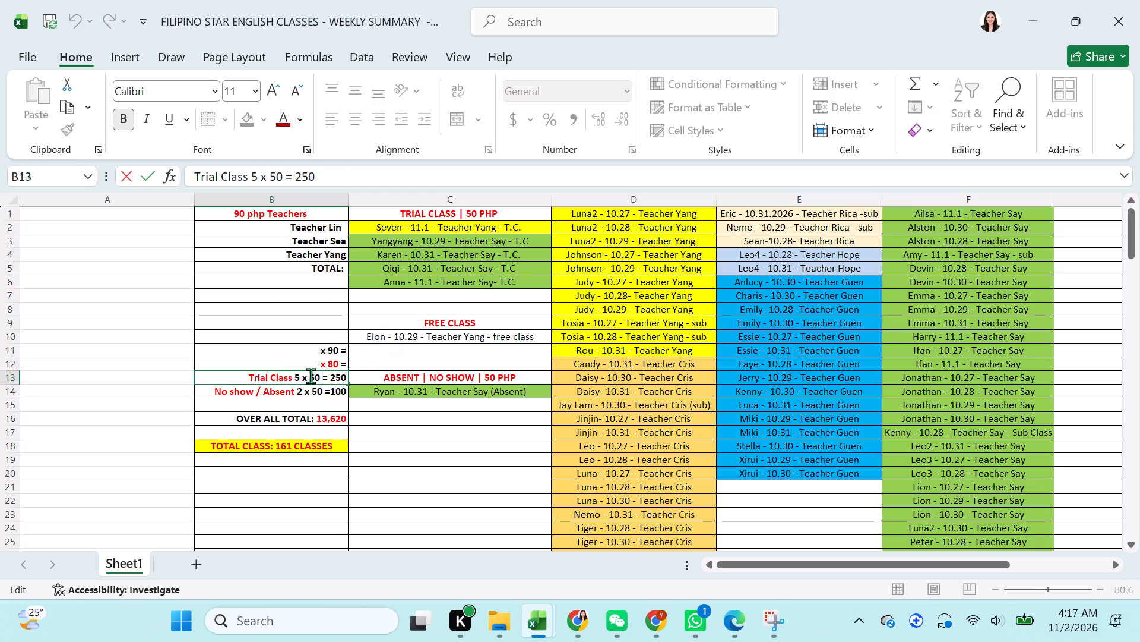
left_click_drag(299, 376, 238, 374)
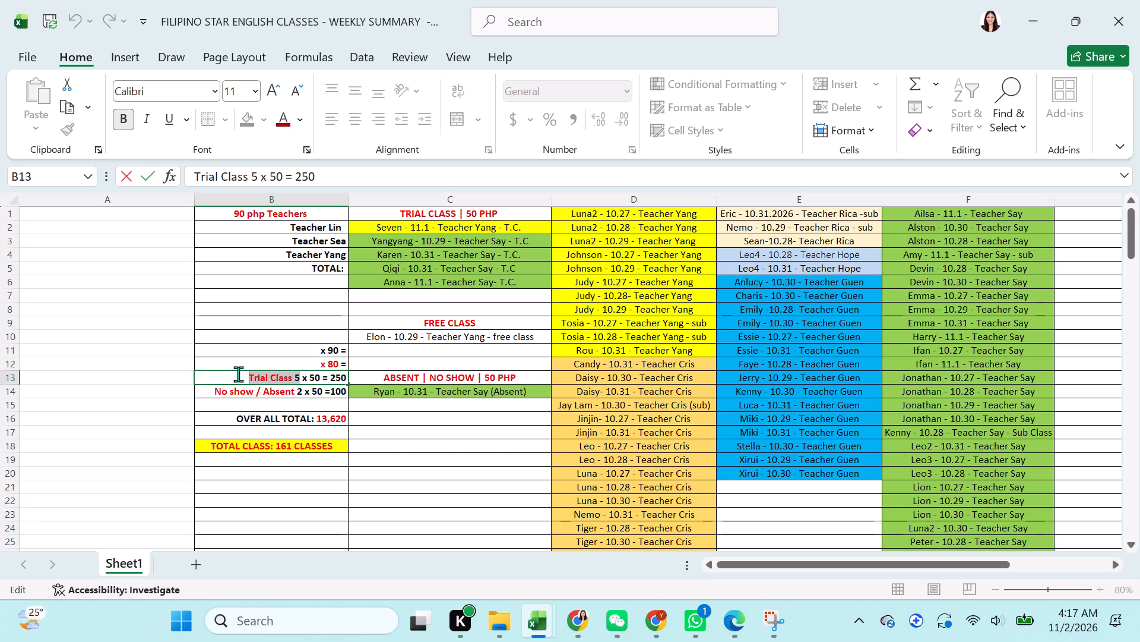
left_click_drag(238, 374, 237, 373)
key("BackSpace")
left_click_drag(322, 381, 346, 383)
key("BackSpace")
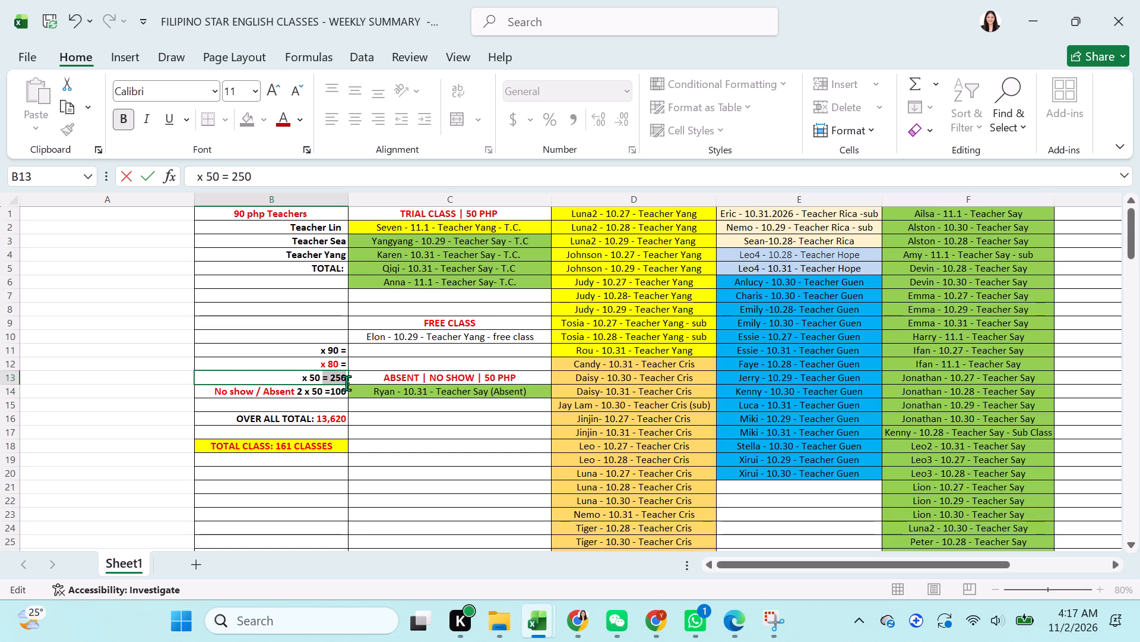
Delete the No show / Absent label, its count and the amount from B14, leaving only "x 50 =".
double_click(285, 391)
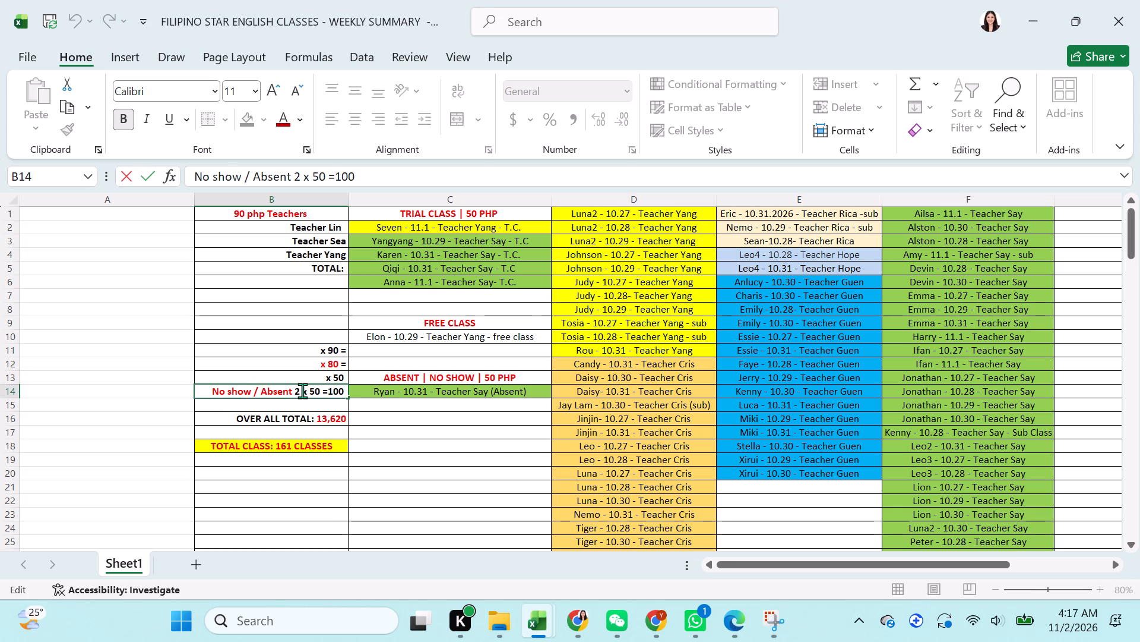
left_click_drag(300, 389, 214, 385)
key("BackSpace")
left_click(325, 391)
left_click_drag(330, 391, 344, 392)
key("BackSpace")
Delete the amount from the overall total line in B16, keeping the "OVER ALL TOTAL:" label, and save the workbook.
double_click(330, 416)
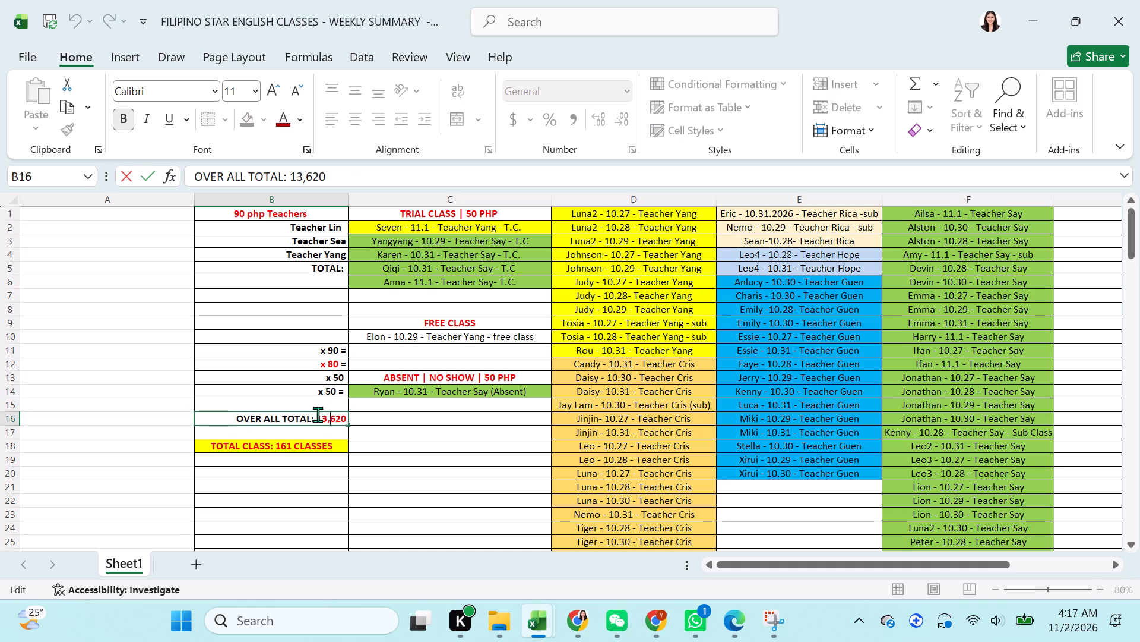
left_click_drag(317, 414, 356, 418)
key("BackSpace")
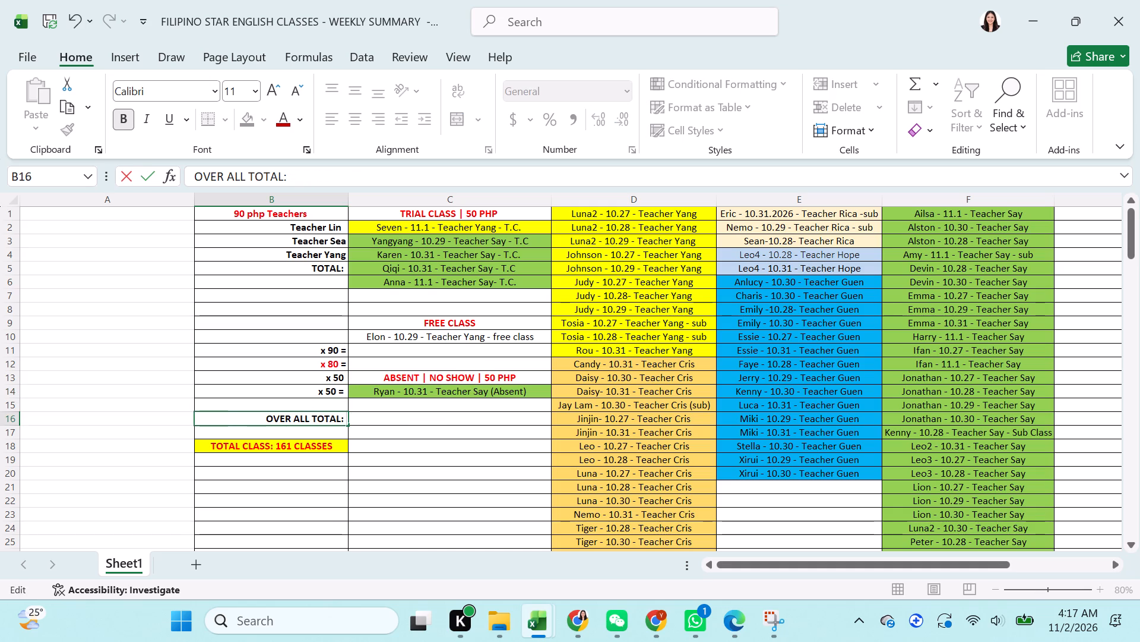
key("ctrl+s")
key("ctrl+s")
left_click(362, 417)
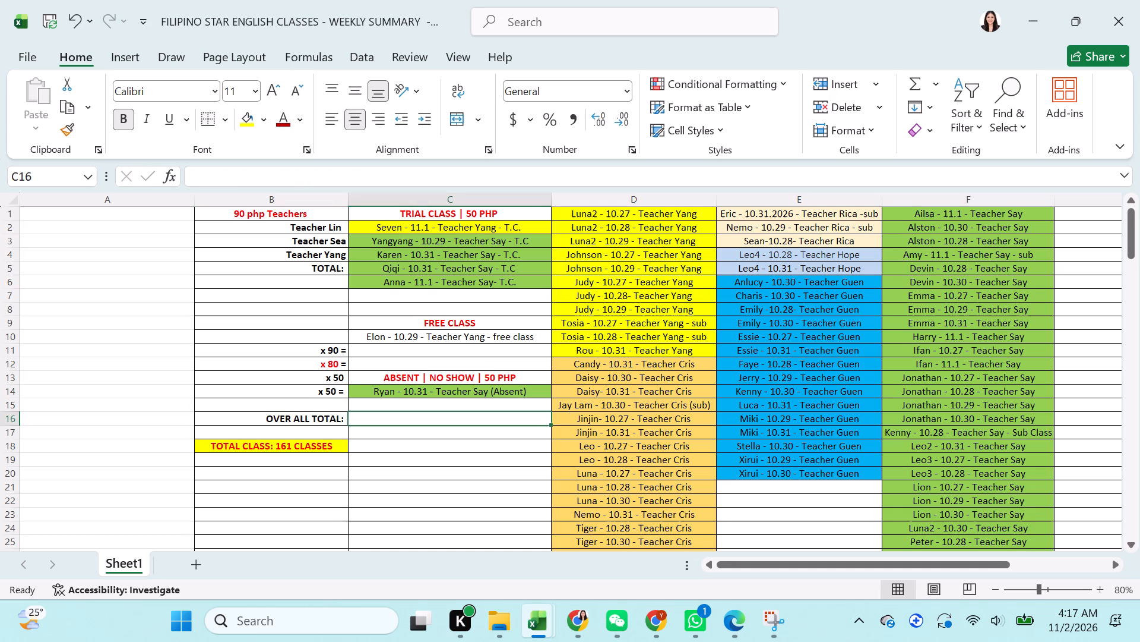
scroll(362, 417, "up", 3)
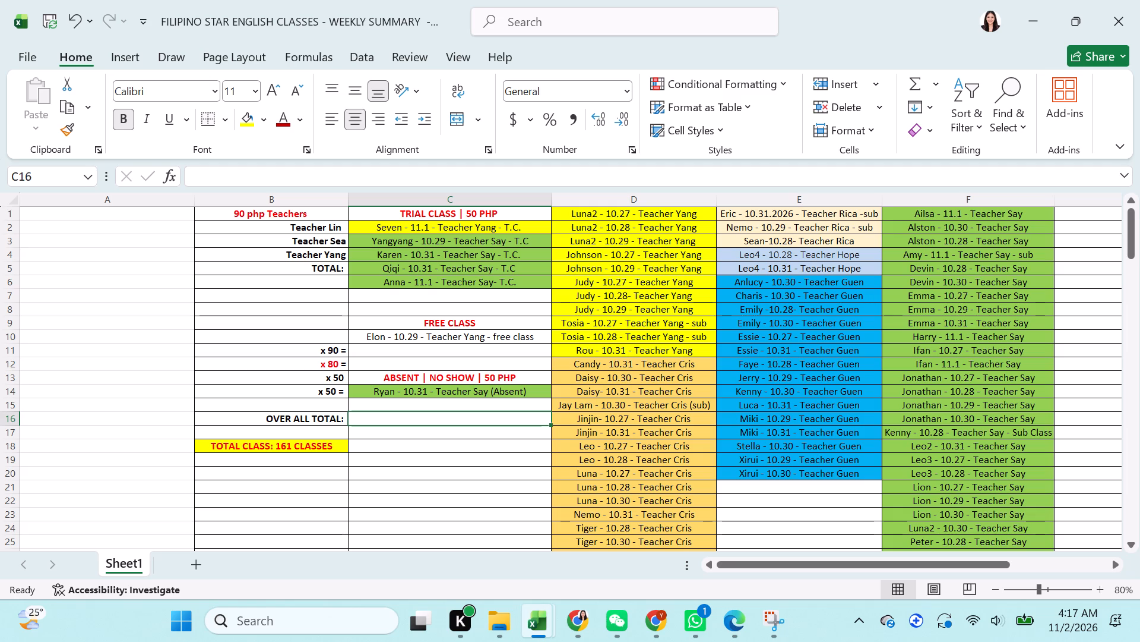
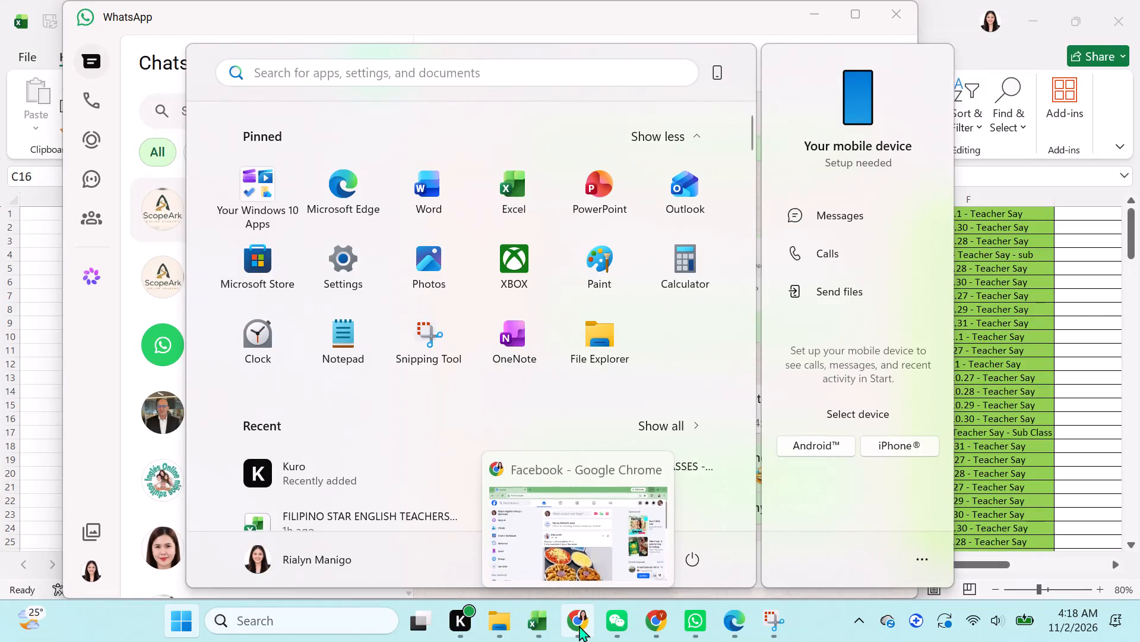
Switch to Google Chrome, search for U.S. dollars to Philippine pesos in a new tab, and convert 7.50 USD to PHP.
left_click(578, 625)
left_click(255, 15)
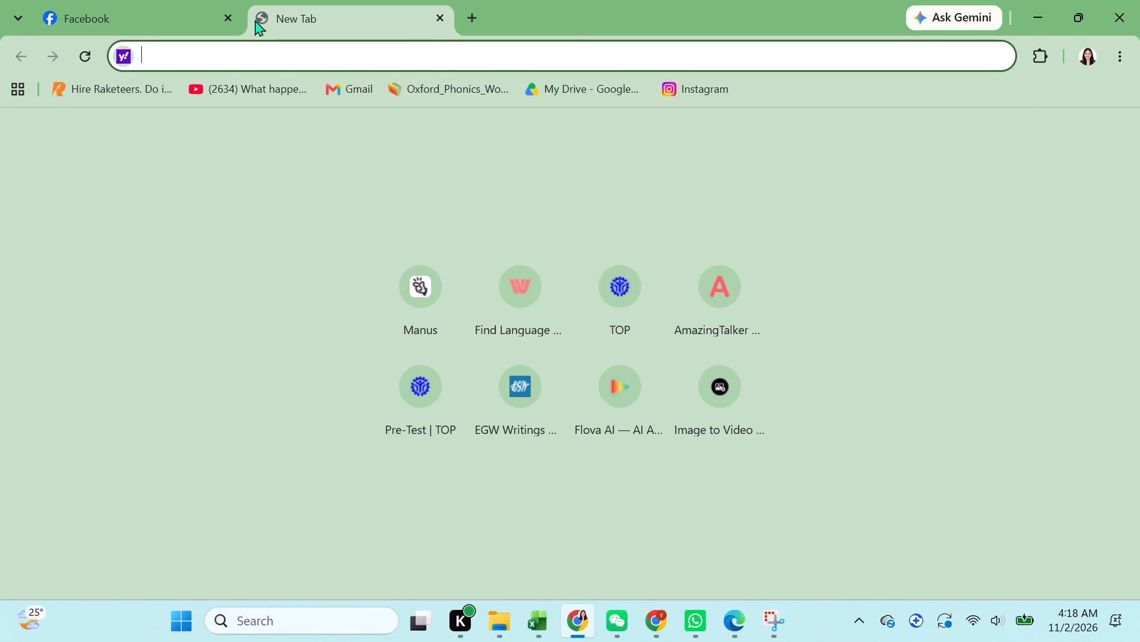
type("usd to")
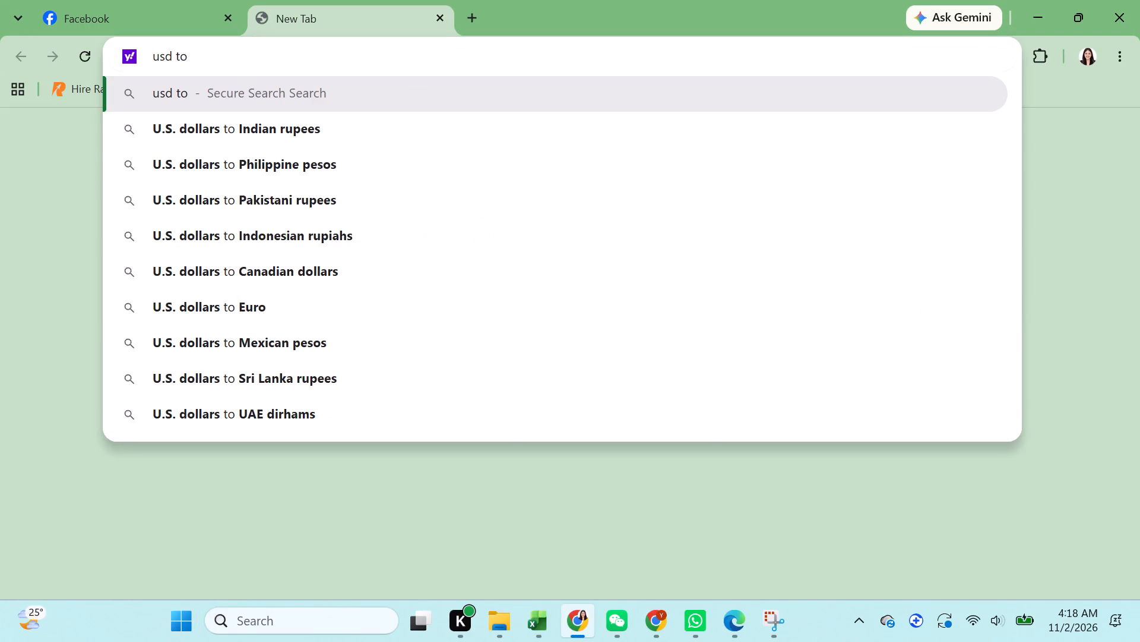
left_click(270, 158)
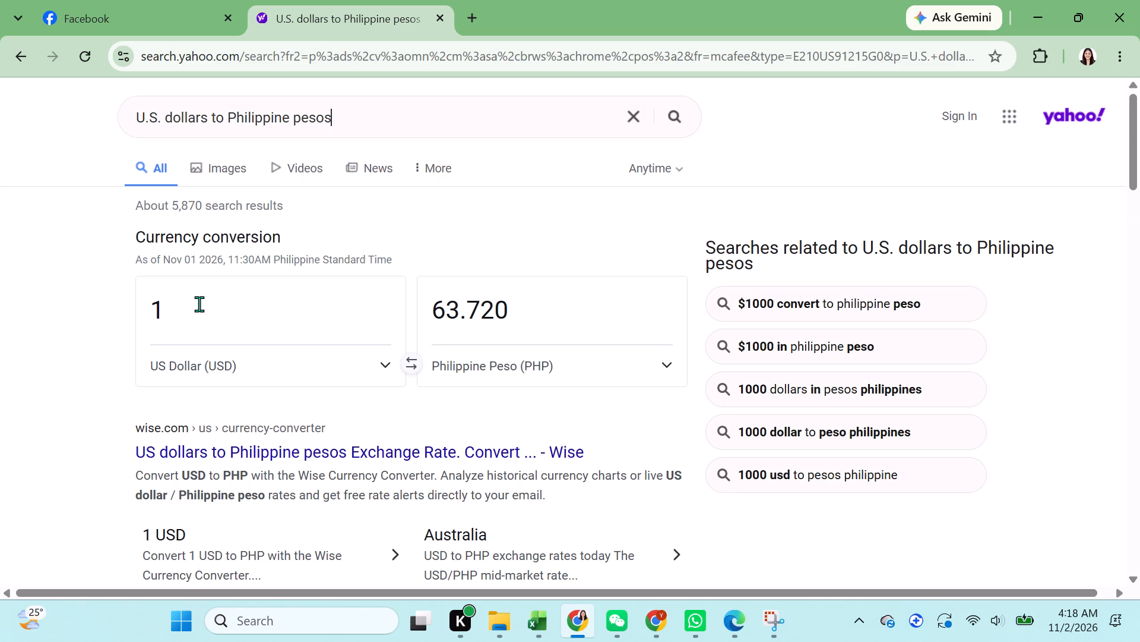
left_click(195, 308)
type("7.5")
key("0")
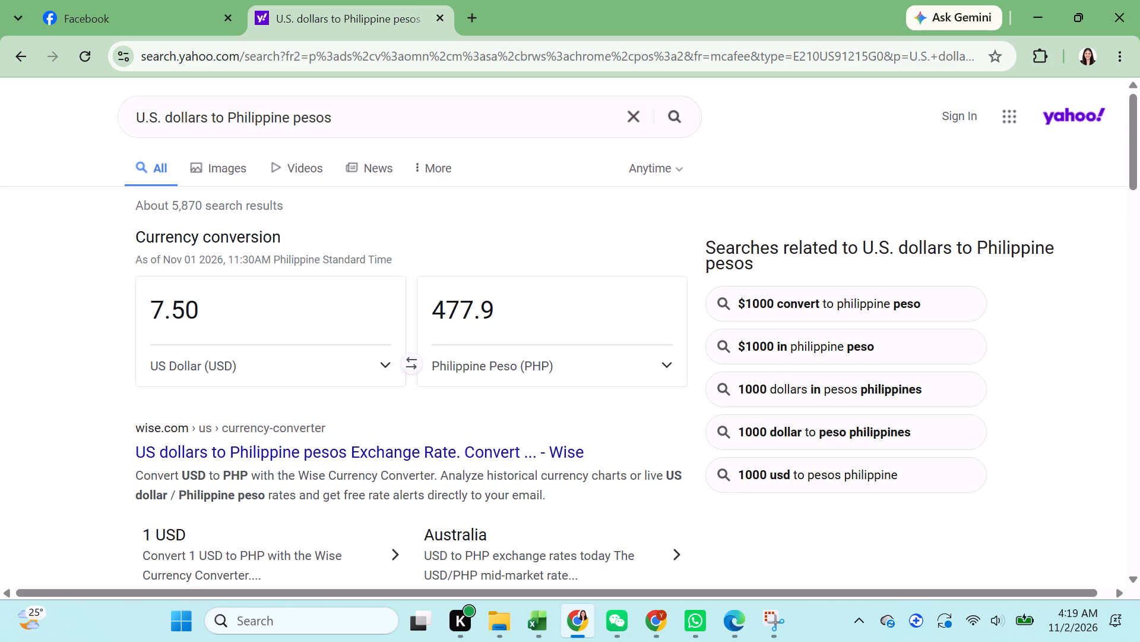
left_click(825, 169)
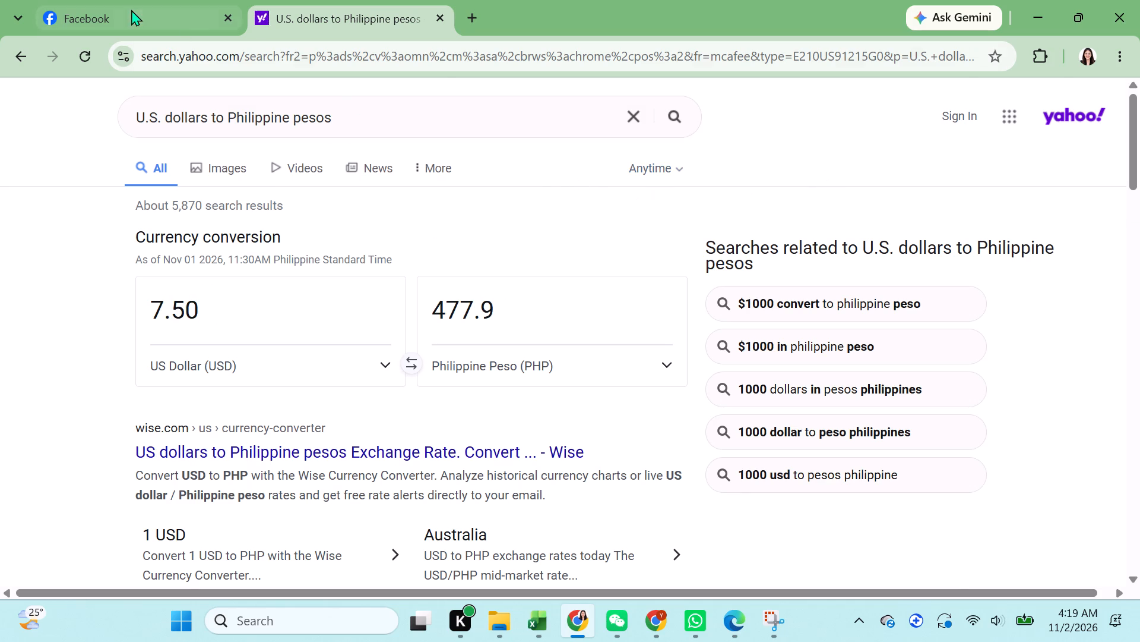
Return to the open Facebook page.
left_click(131, 10)
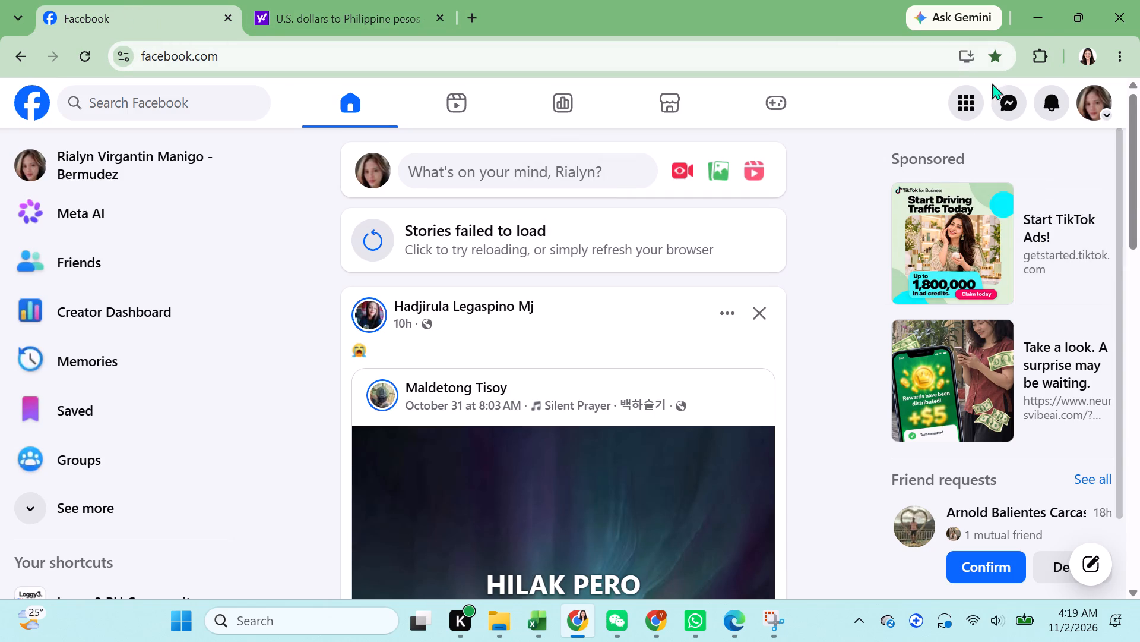
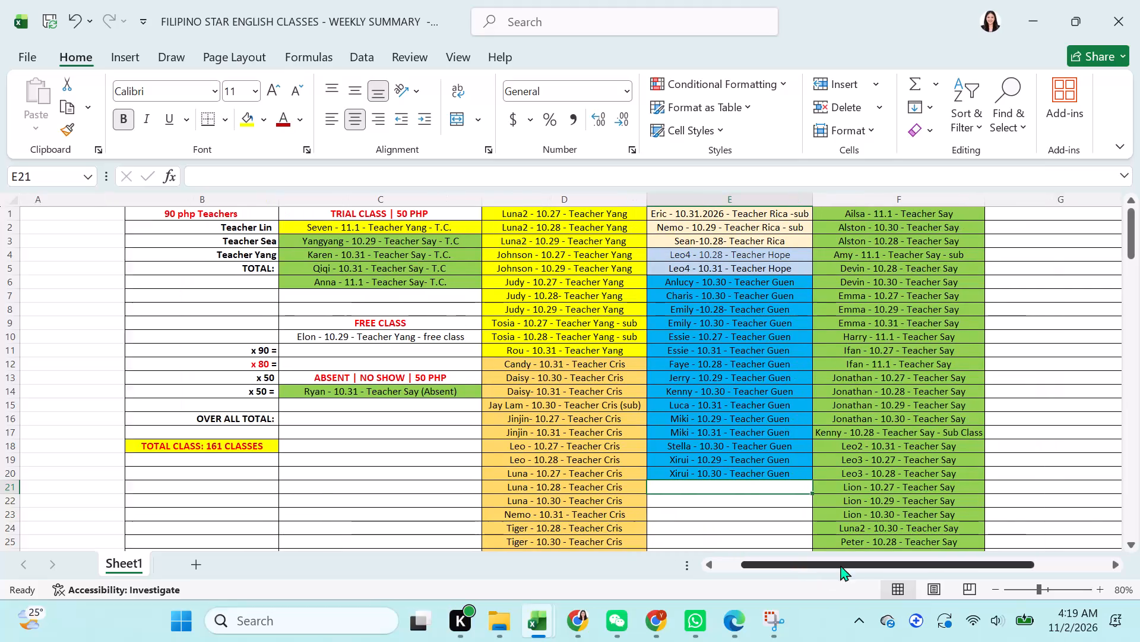
Look through the trial, free, absent and regular class entries by teacher in columns C to F of the weekly summary.
scroll(643, 358, "up", 2)
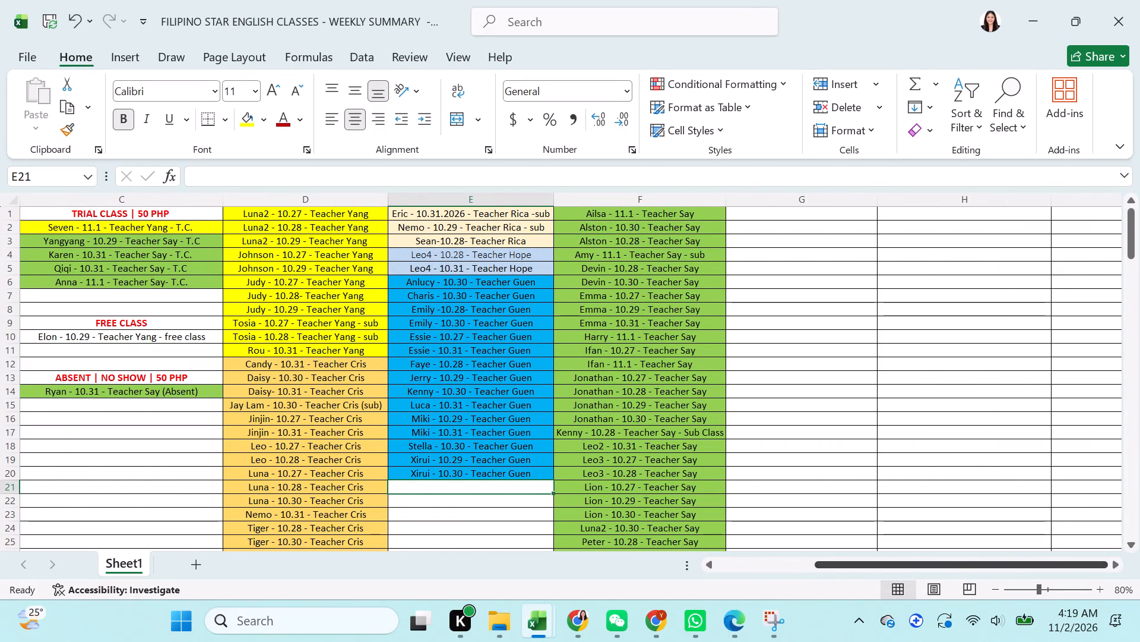
scroll(643, 358, "up", 2)
scroll(416, 300, "down", 6)
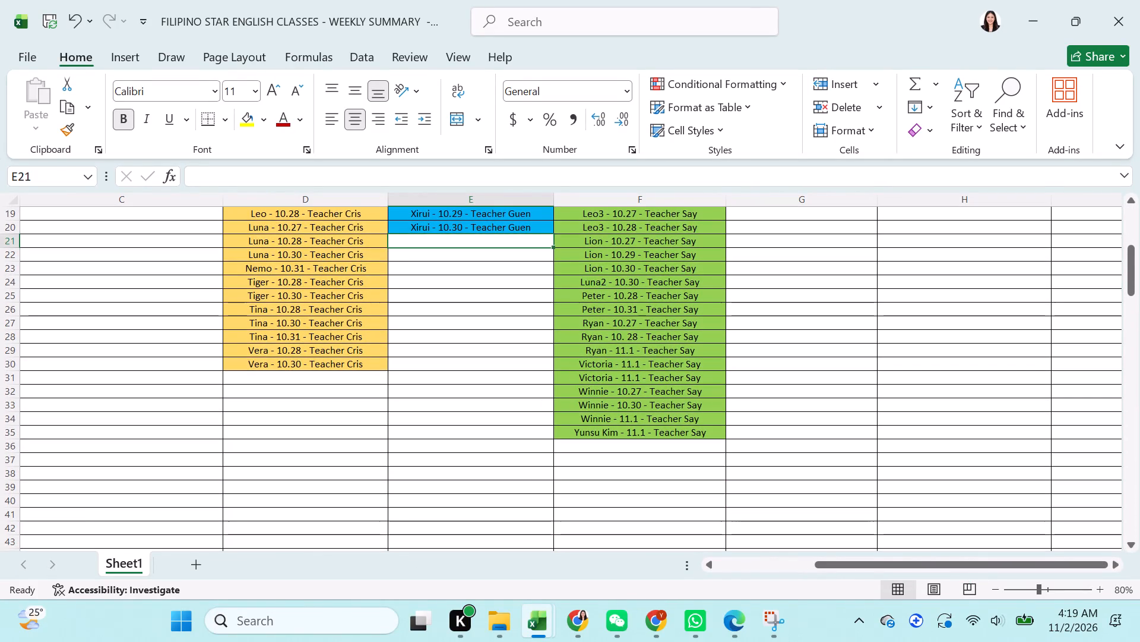
scroll(417, 287, "up", 3)
scroll(597, 294, "up", 5)
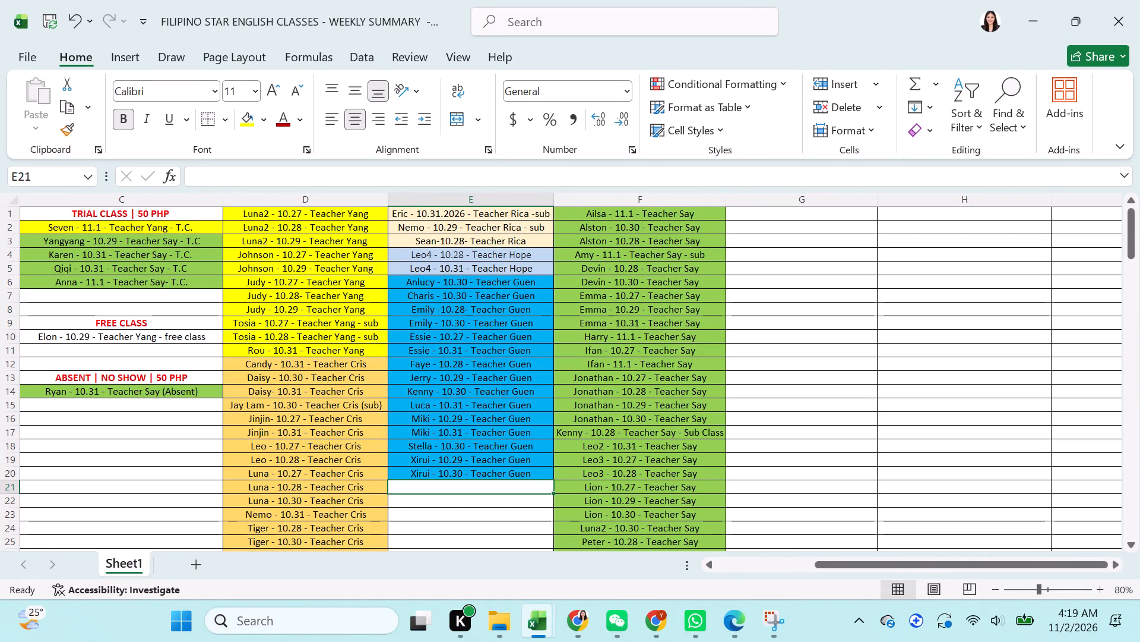
scroll(597, 294, "up", 2)
scroll(597, 294, "down", 3)
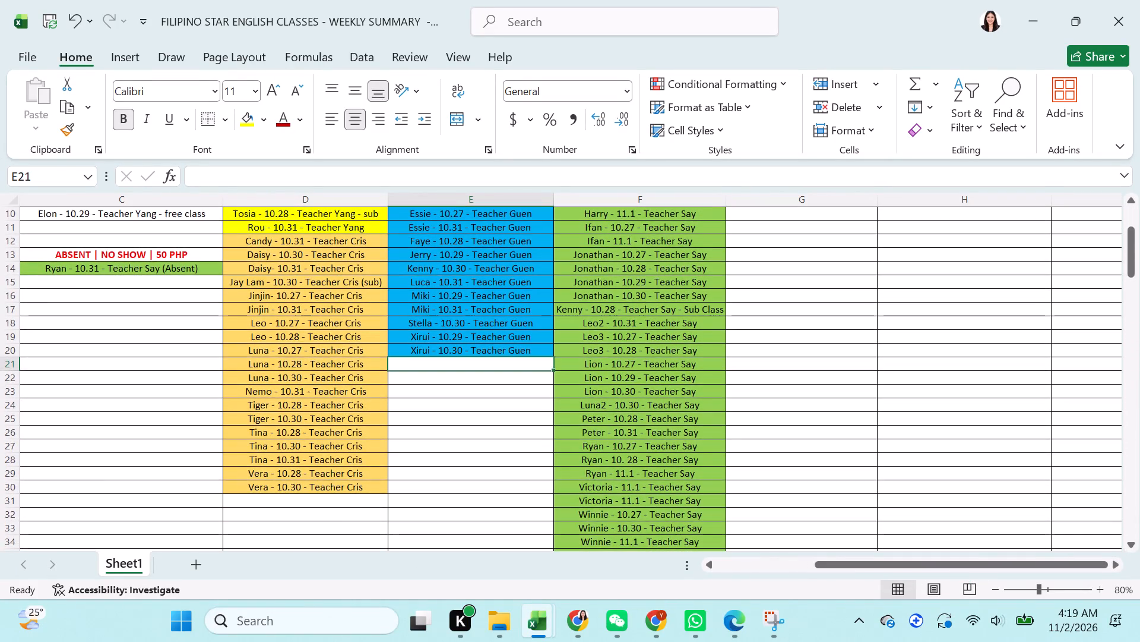
scroll(597, 294, "up", 6)
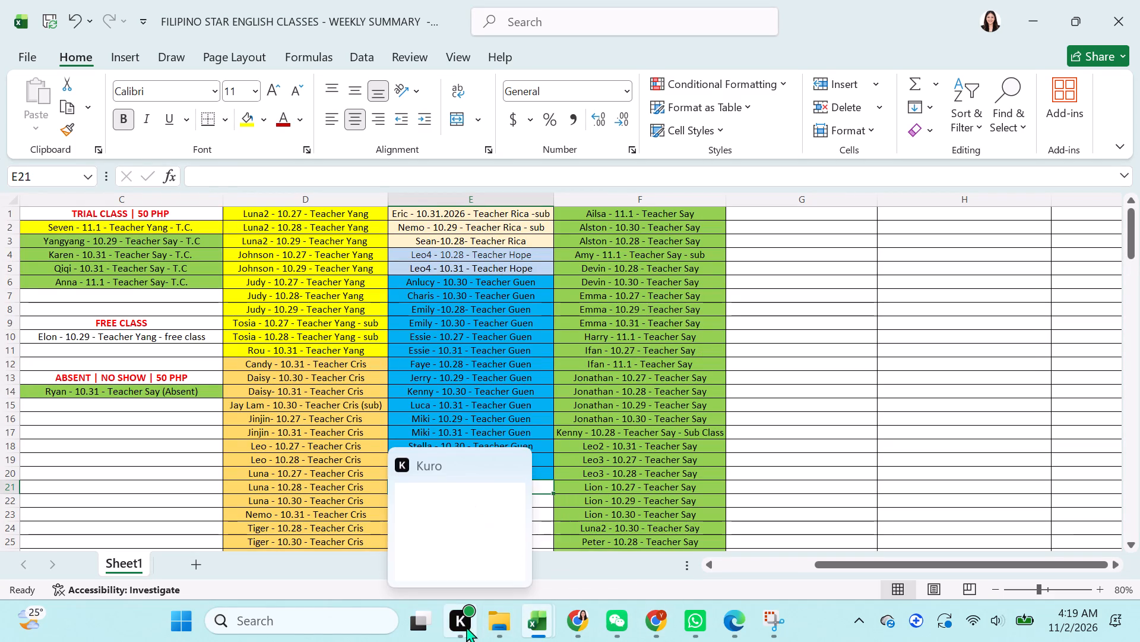
scroll(756, 420, "up", 4)
scroll(756, 420, "down", 2)
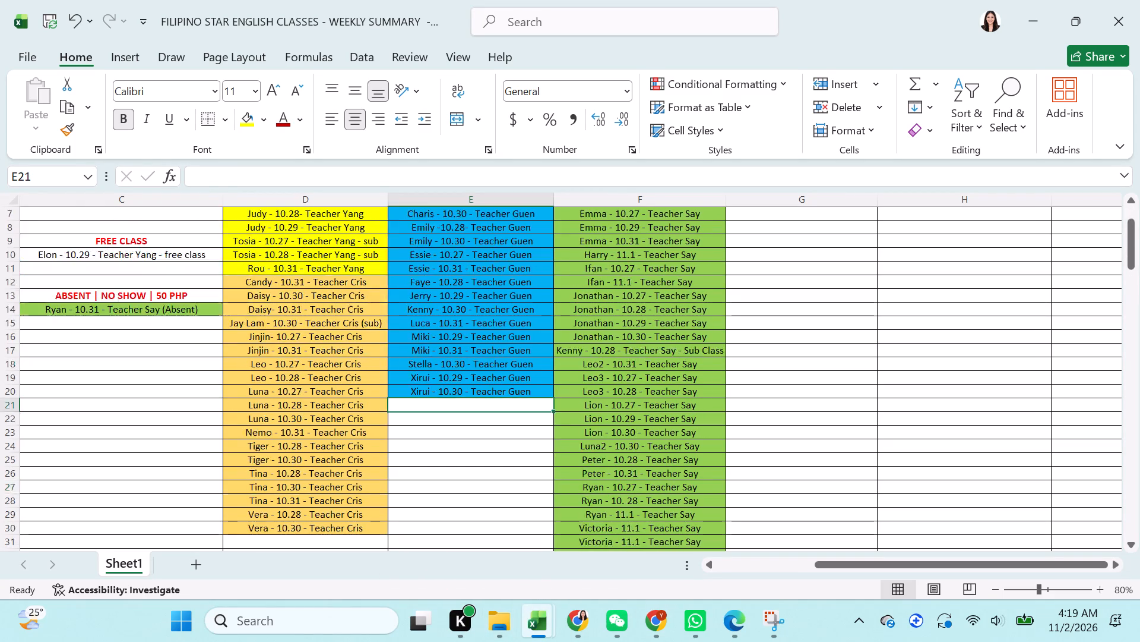
scroll(756, 420, "down", 4)
scroll(756, 420, "up", 12)
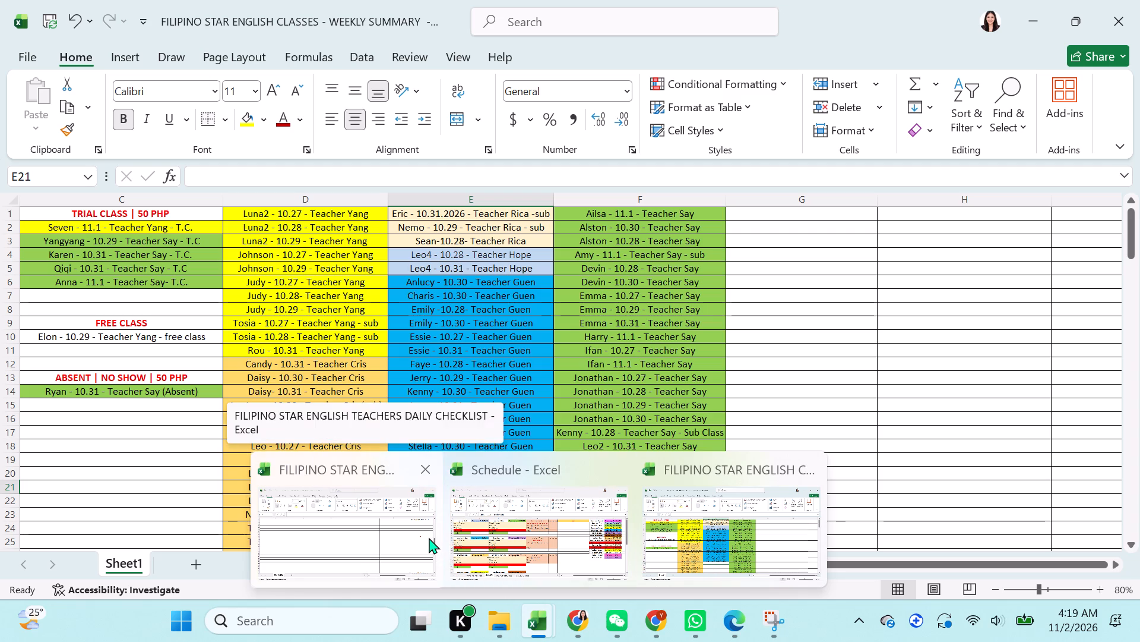
Switch to the FILIPINO STAR ENGLISH TEACHERS DAILY CHECKLIST workbook.
left_click(429, 537)
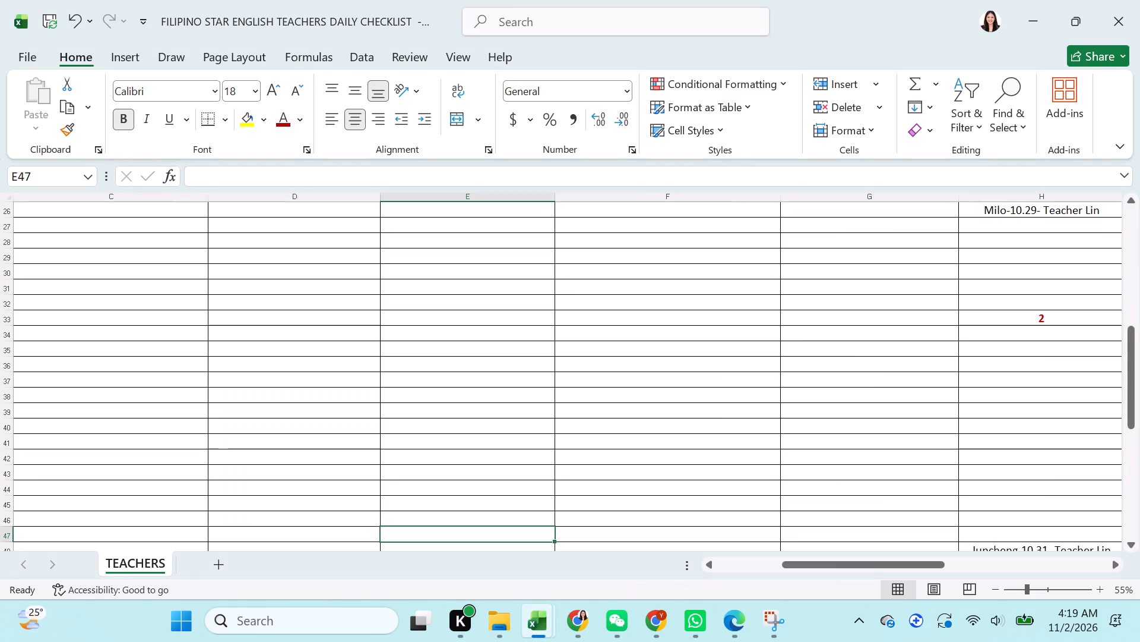
Review the daily checklist's remaining class entries and daily counts from the Teacher Shamae column through the Teacher Sea column.
scroll(432, 533, "up", 16)
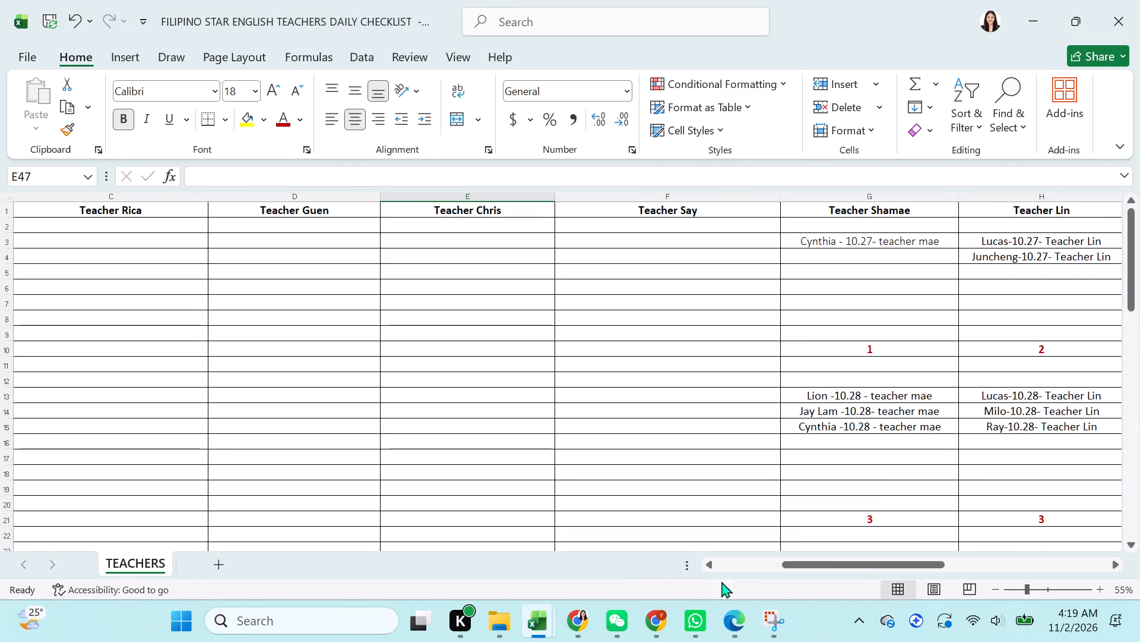
left_click_drag(830, 568, 943, 542)
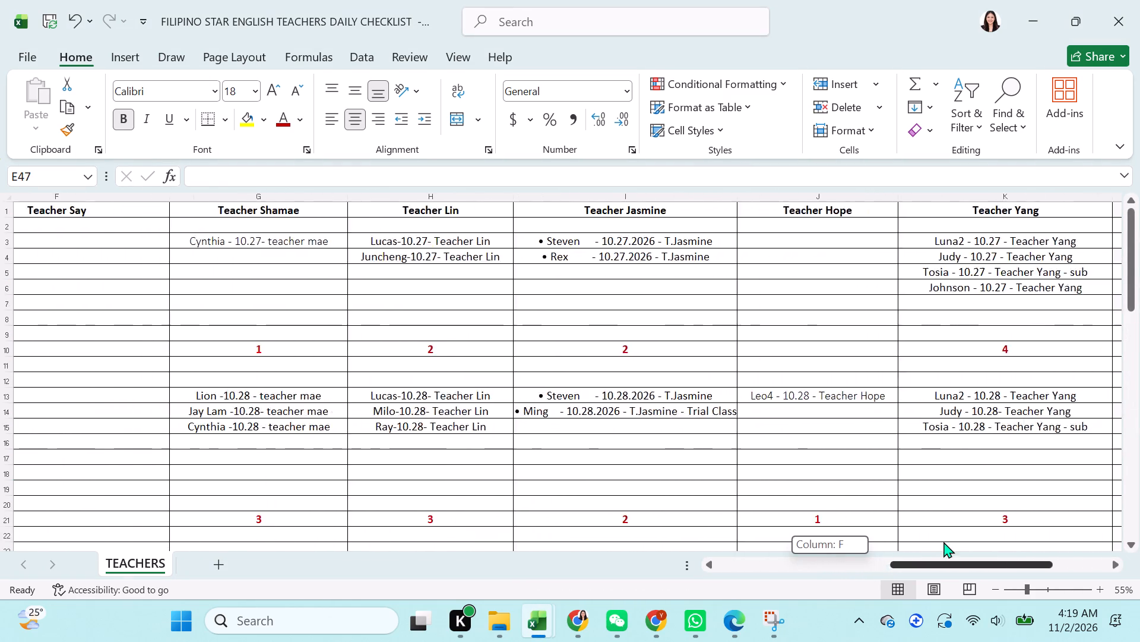
left_click_drag(943, 542, 974, 540)
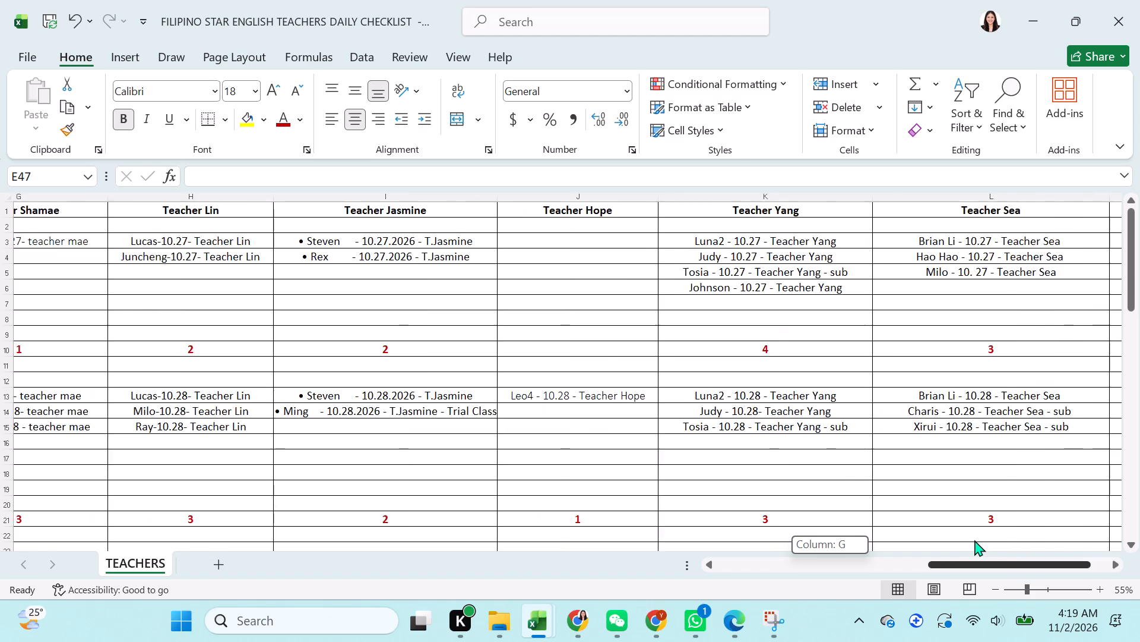
left_click_drag(974, 540, 959, 540)
left_click(1020, 589)
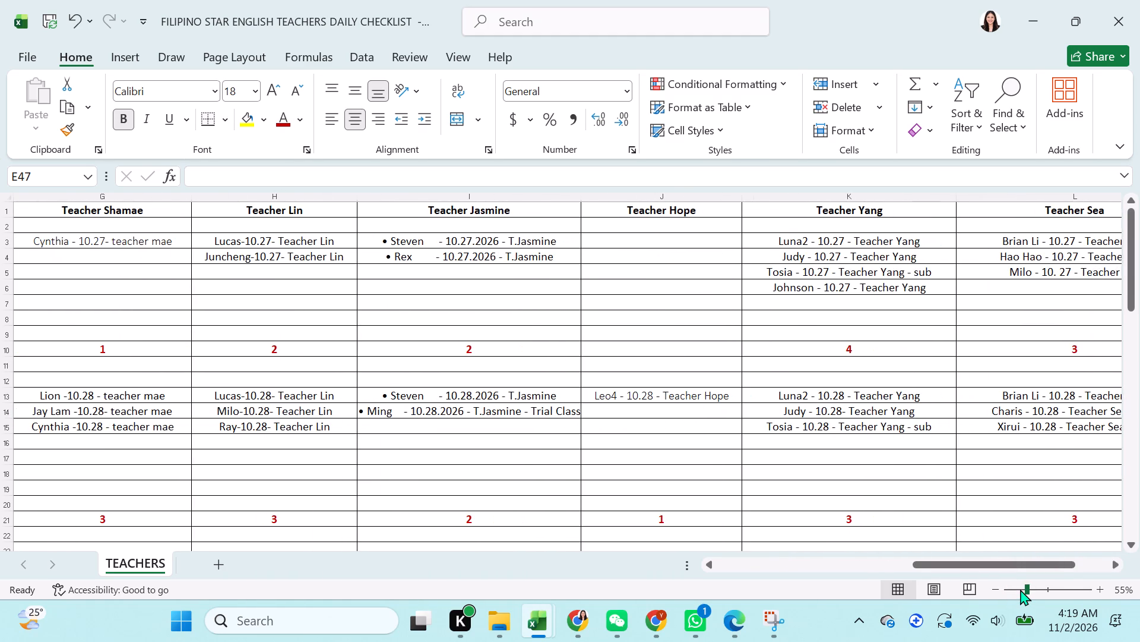
left_click(1020, 589)
left_click(1013, 587)
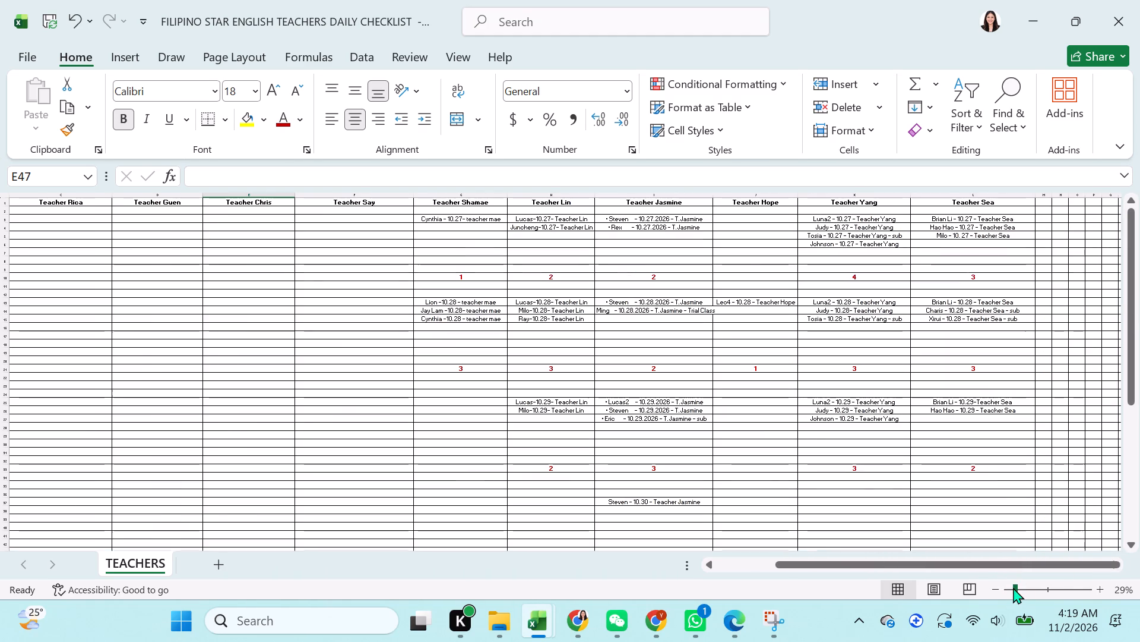
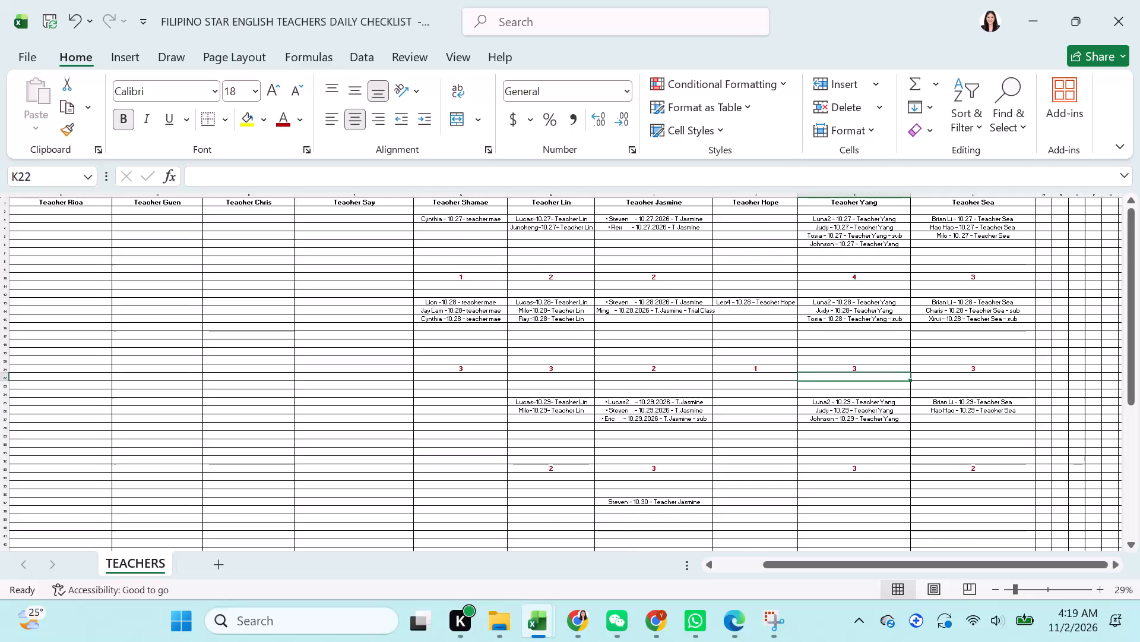
Clear the leftover count in cell F70 of the Teacher Say column in the daily checklist.
scroll(458, 402, "down", 11)
scroll(458, 402, "up", 9)
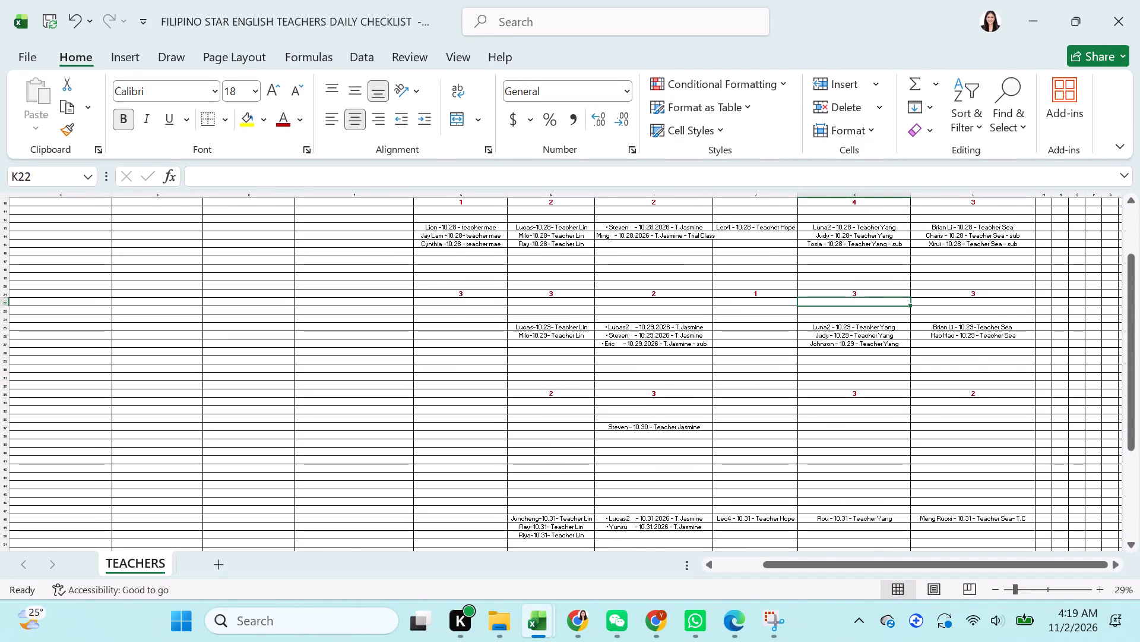
scroll(458, 402, "up", 4)
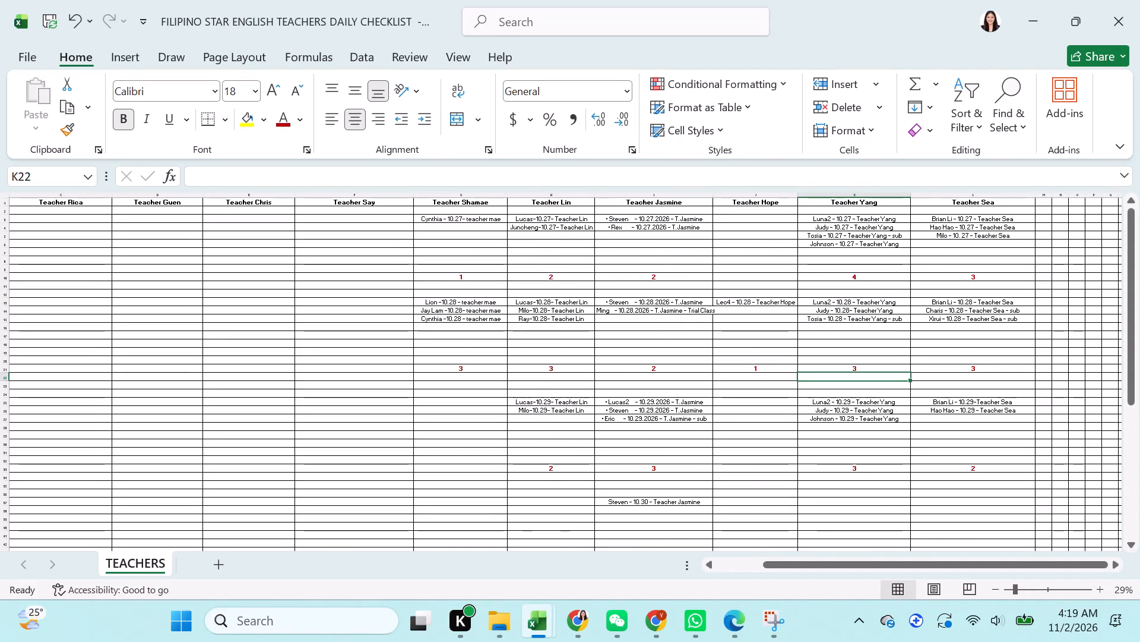
scroll(458, 402, "down", 15)
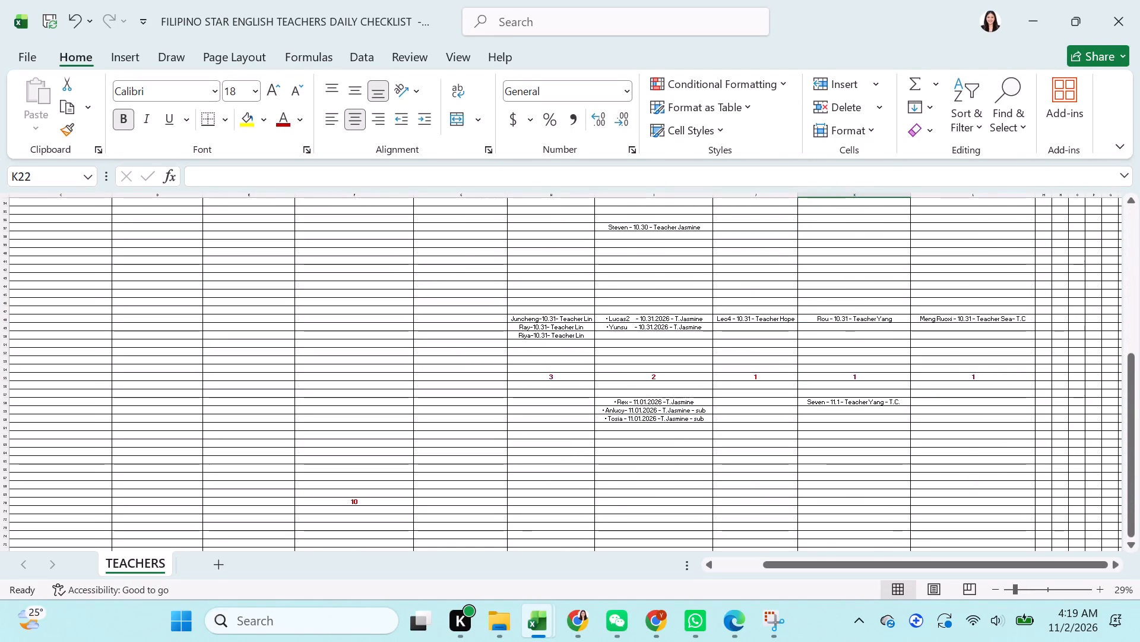
scroll(458, 402, "down", 6)
scroll(458, 402, "up", 4)
left_click(395, 352)
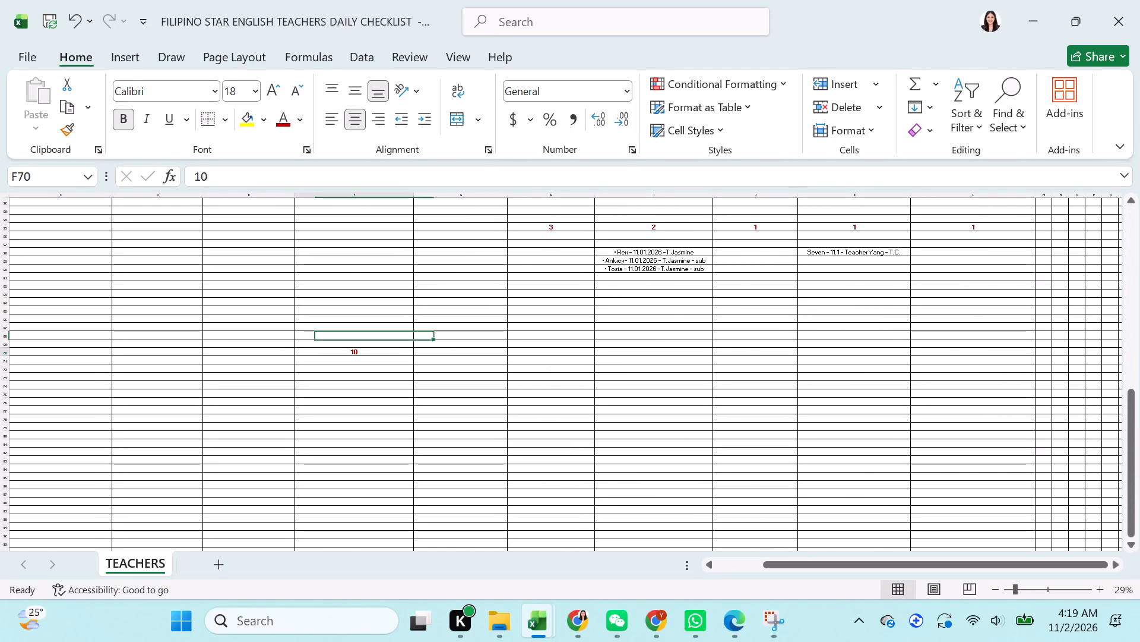
key("BackSpace")
scroll(423, 370, "up", 18)
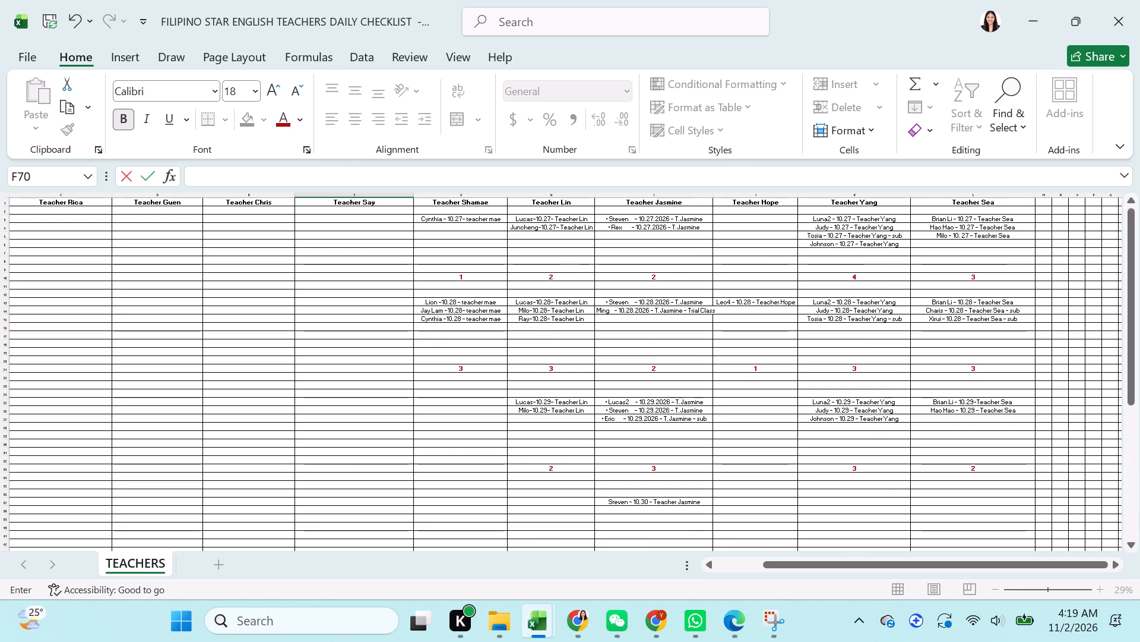
scroll(421, 364, "up", 4)
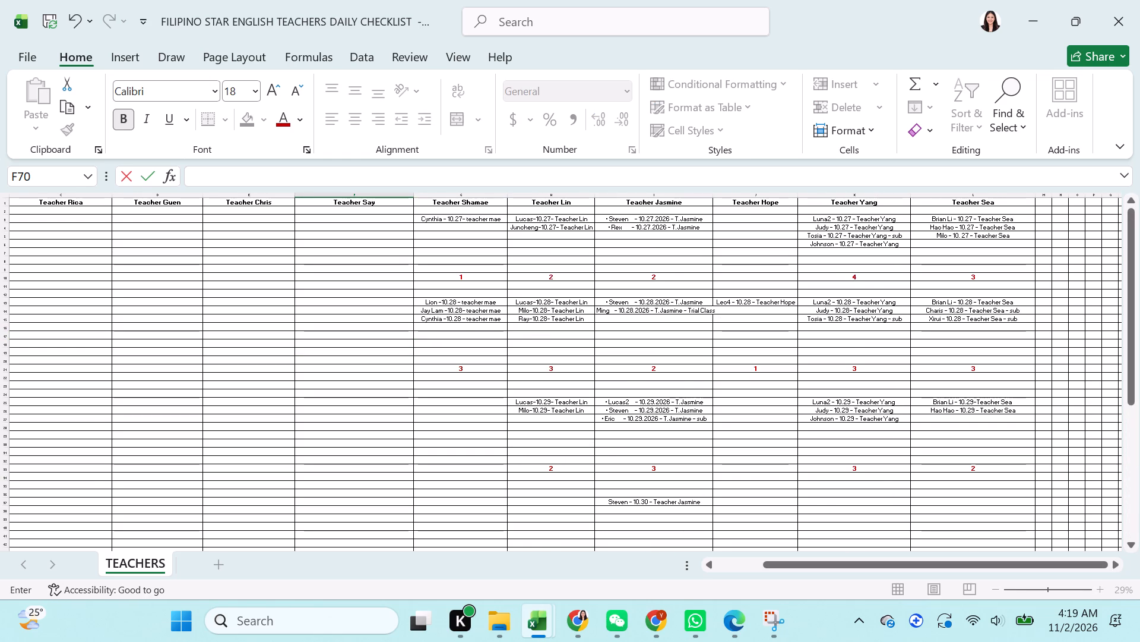
left_click(473, 216)
Copy Teacher Shamae's 10.27 and 10.28 entries into the weekly summary workbook starting at G1, with font size 11.
left_click(492, 233)
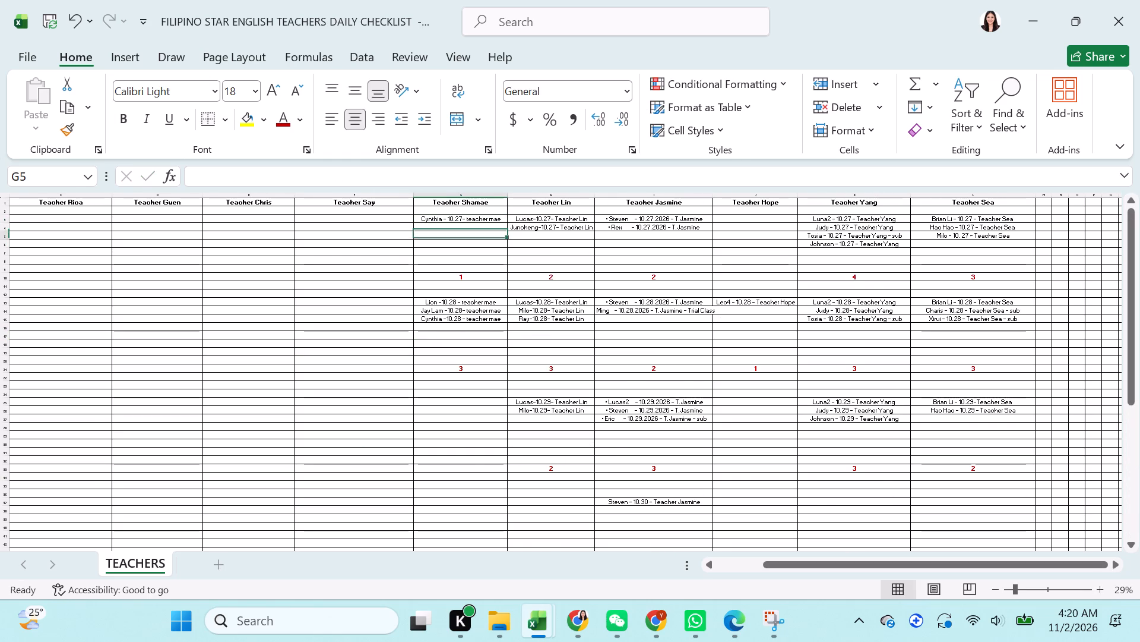
left_click_drag(489, 216, 478, 318)
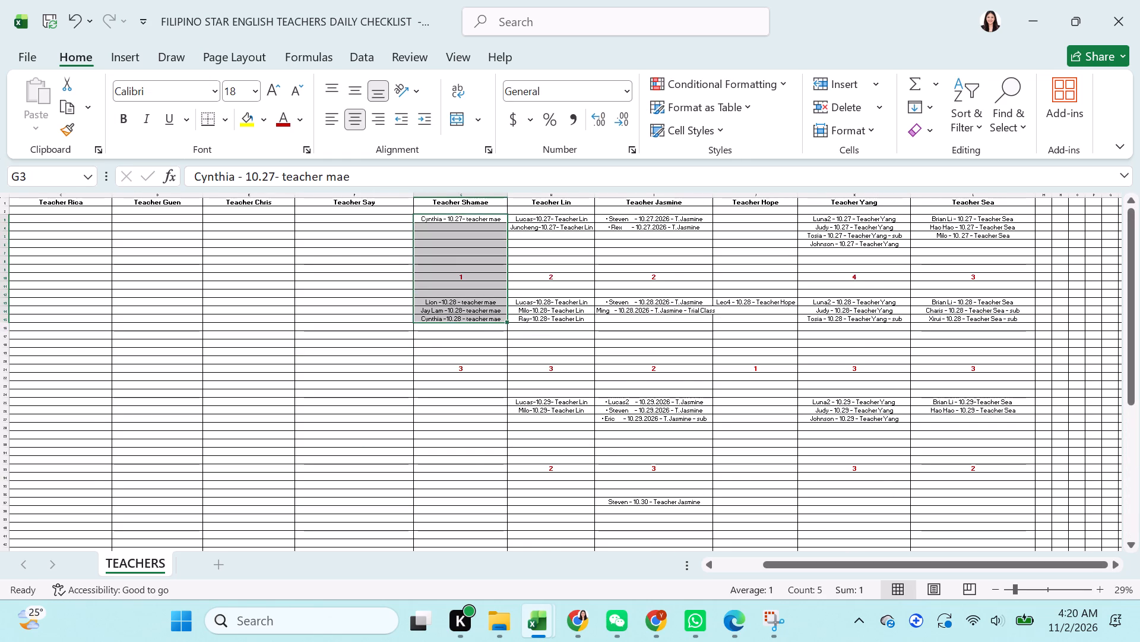
key("ctrl+c")
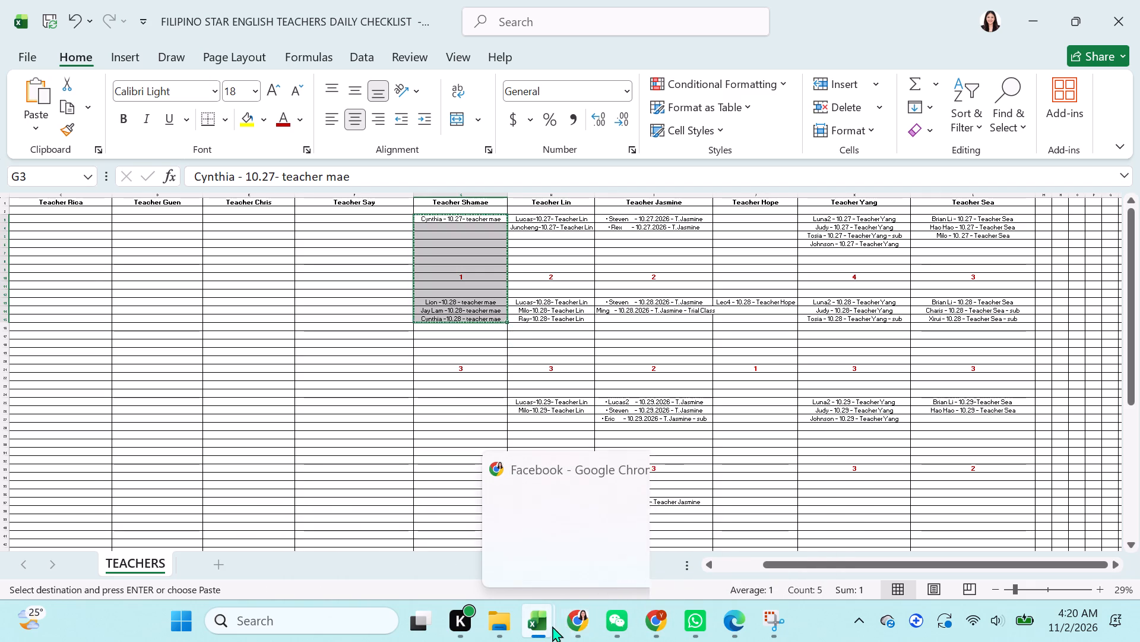
left_click(696, 557)
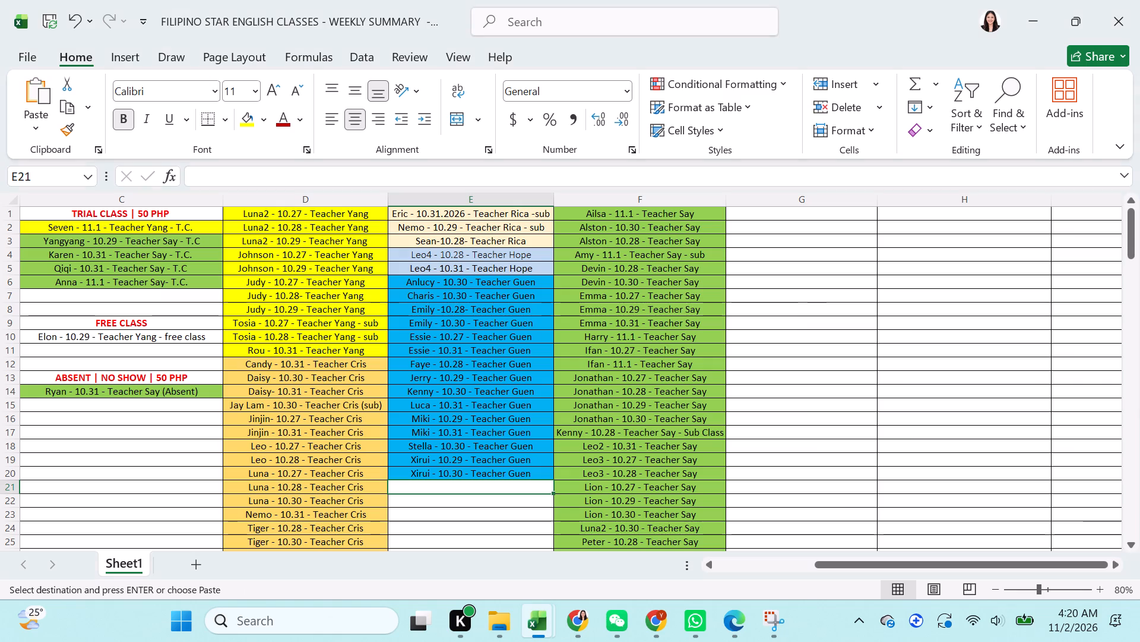
scroll(657, 440, "up", 5)
left_click(759, 209)
key("ctrl+v")
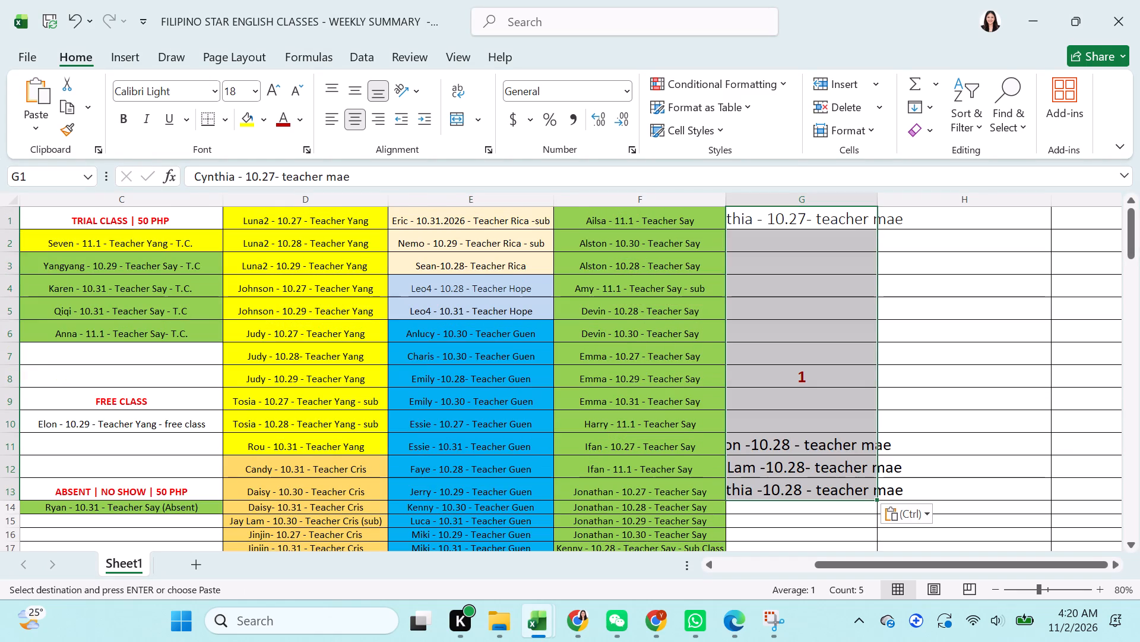
triple_click(300, 97)
left_click(300, 96)
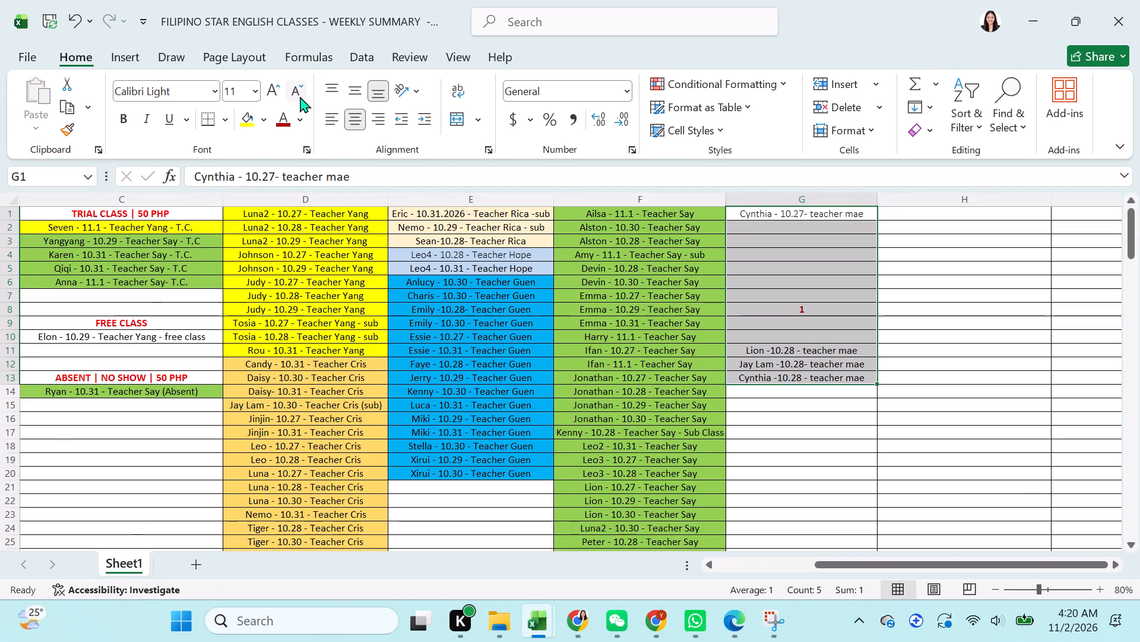
Delete cells G2:G10 between the pasted entries, shifting the cells below up.
left_click_drag(784, 230, 810, 338)
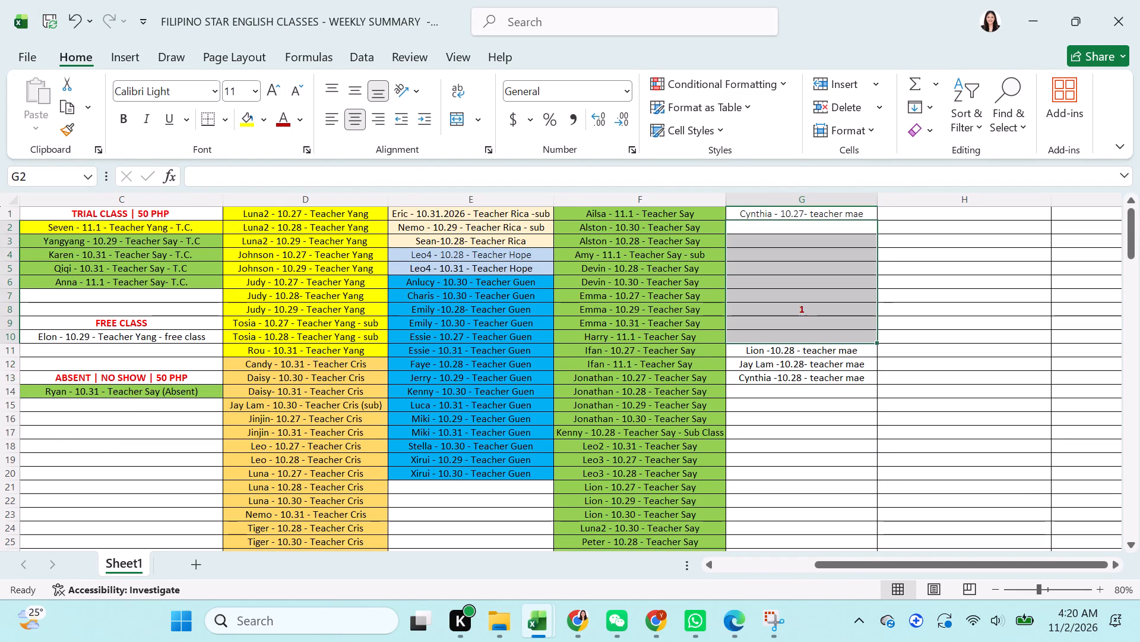
right_click(801, 280)
left_click(870, 283)
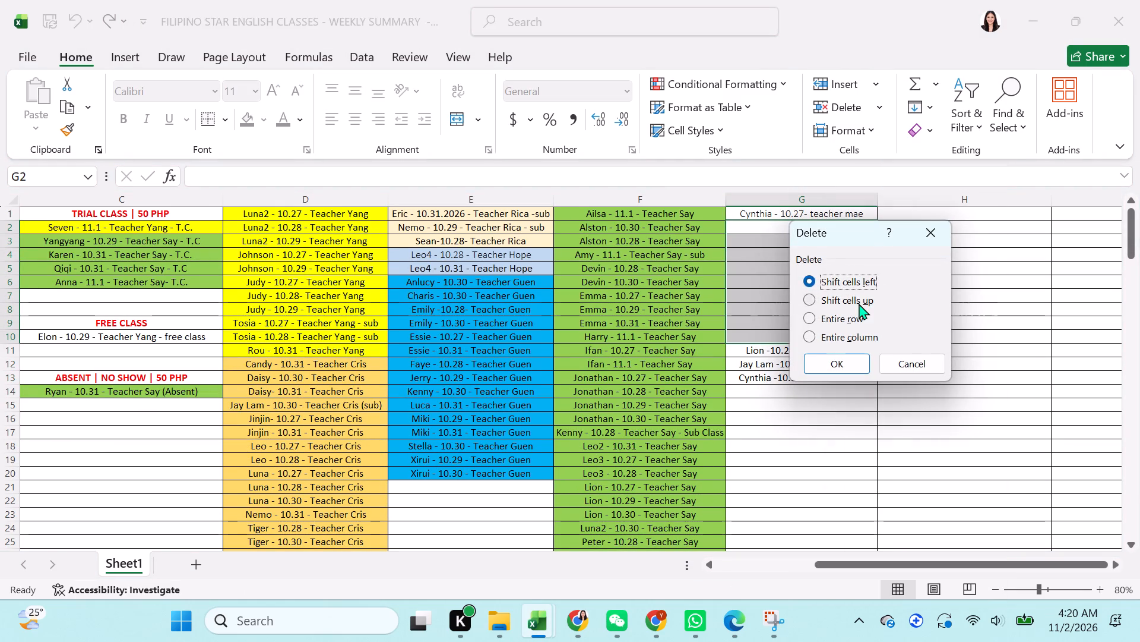
left_click(859, 303)
left_click(848, 360)
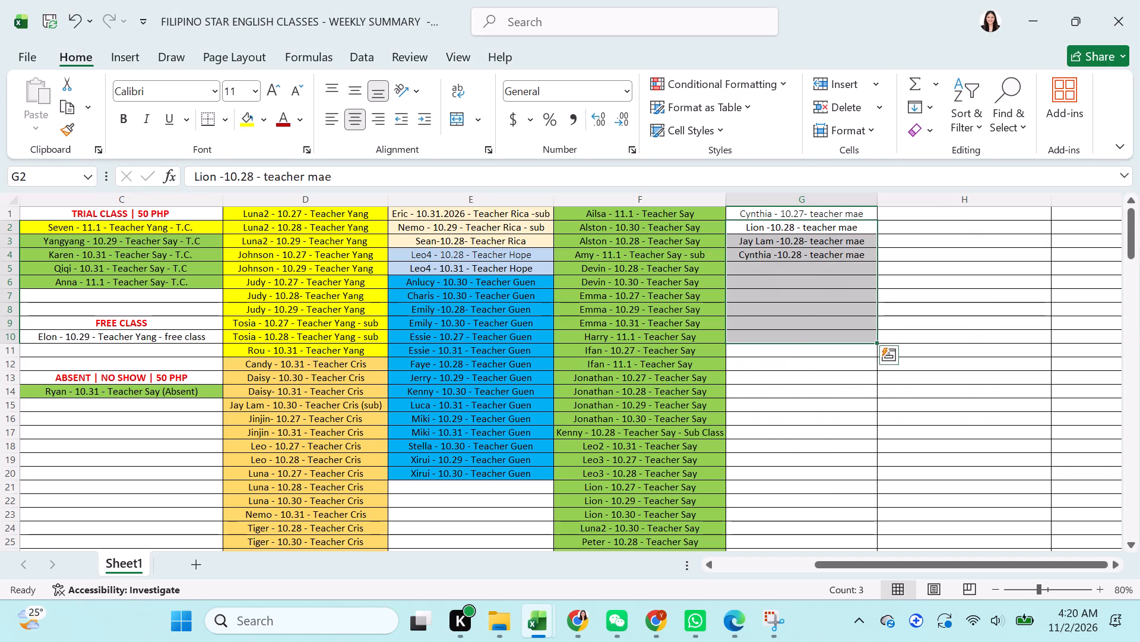
left_click(801, 283)
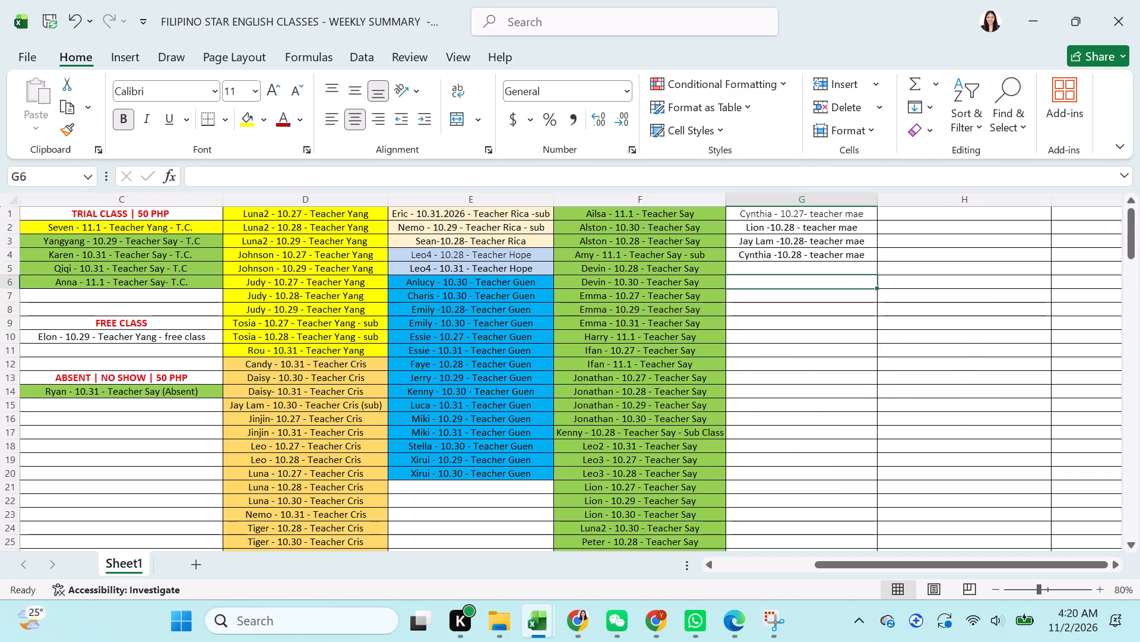
Move Teacher Guen's blue block of entries from E6:E20 to column G starting at G6.
left_click_drag(530, 281, 539, 477)
key("ctrl+x")
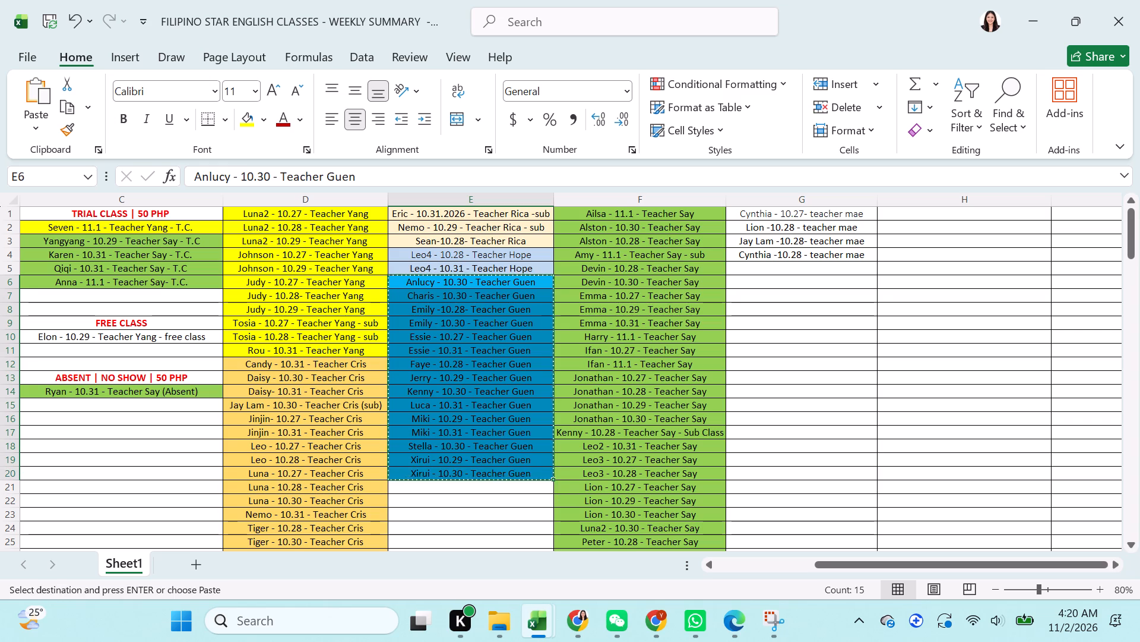
left_click(746, 284)
key("ctrl+v")
Fill the four teacher mae entries in G1:G4 with light orange.
left_click_drag(774, 208, 785, 251)
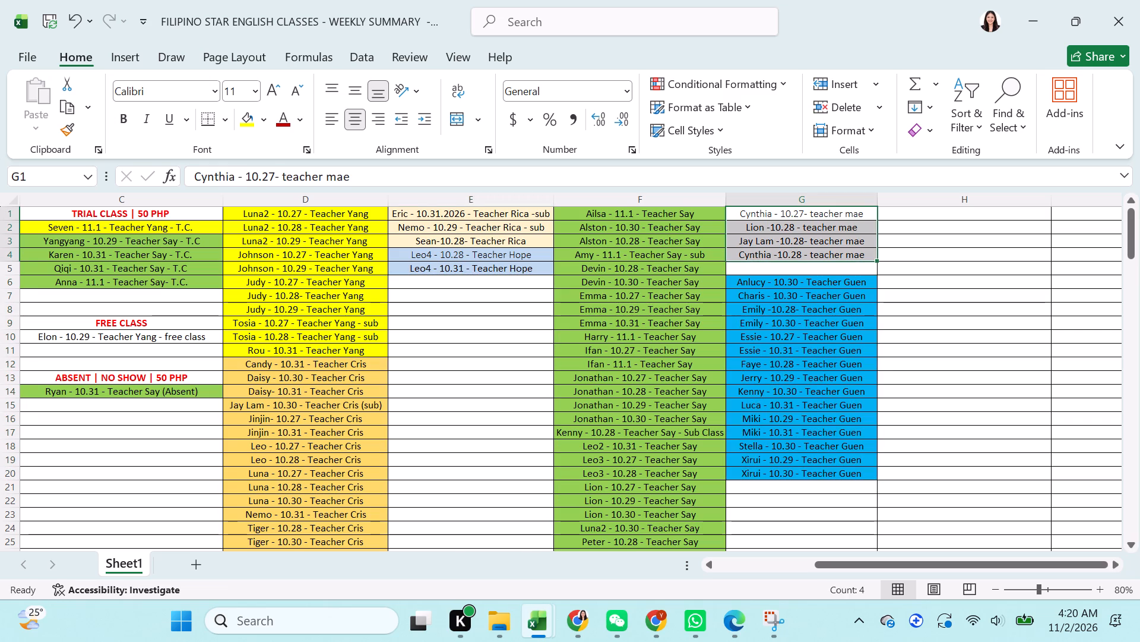
left_click(262, 118)
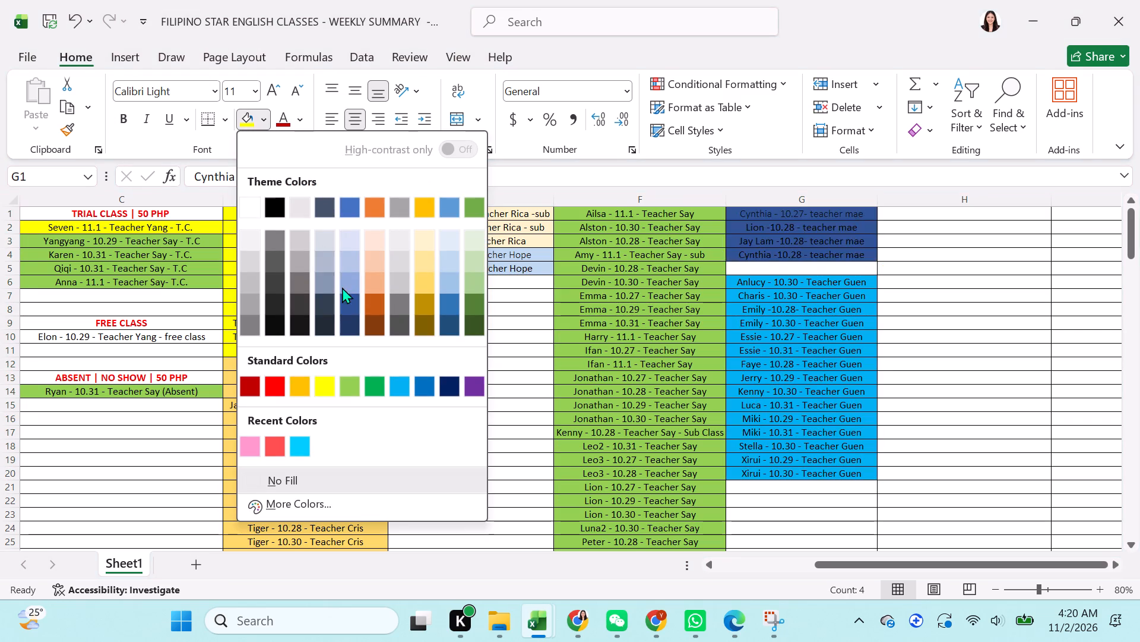
left_click(366, 263)
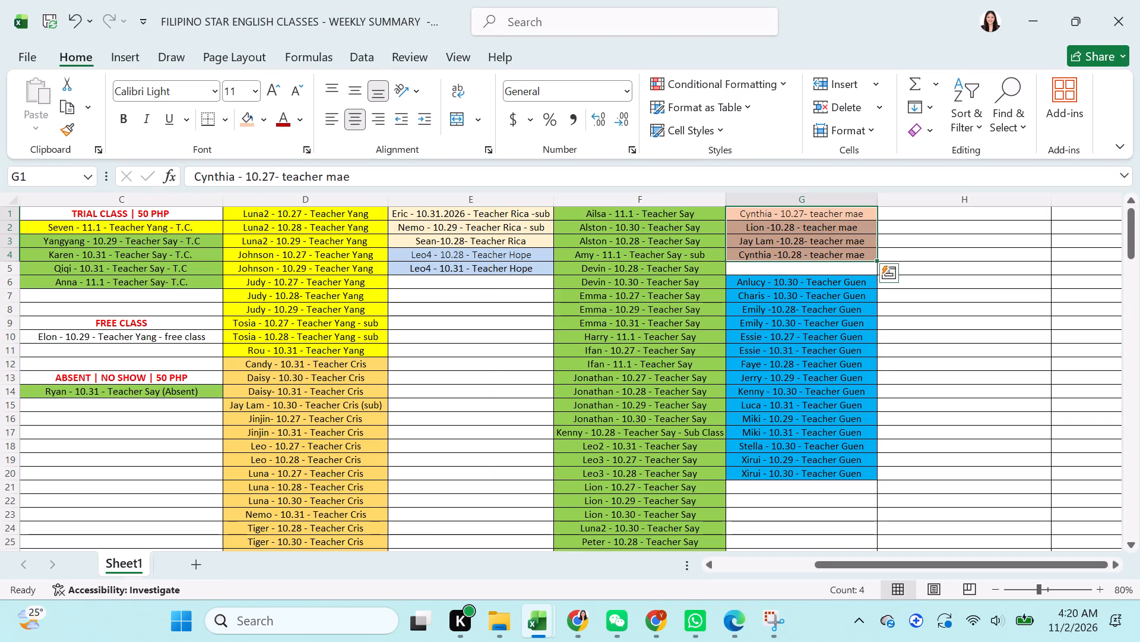
key("ctrl+b")
key("ctrl+b")
left_click(795, 266)
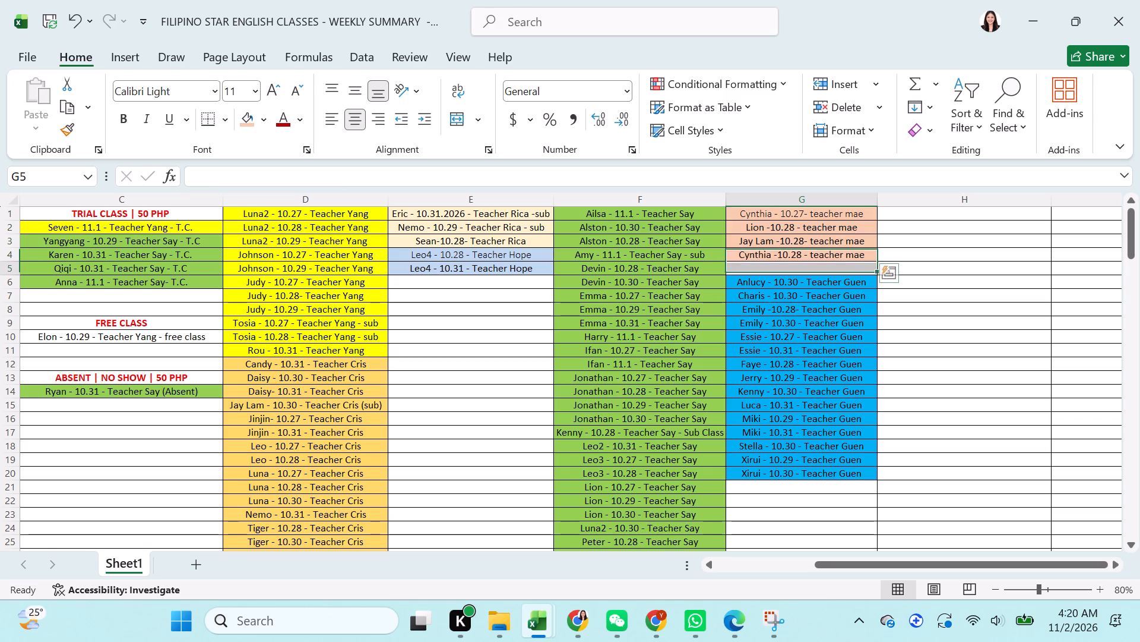
Start an alphabetical list in column H by moving Cynthia's 10.27 entry to H1 and her 10.28 entry to H2.
left_click(787, 214)
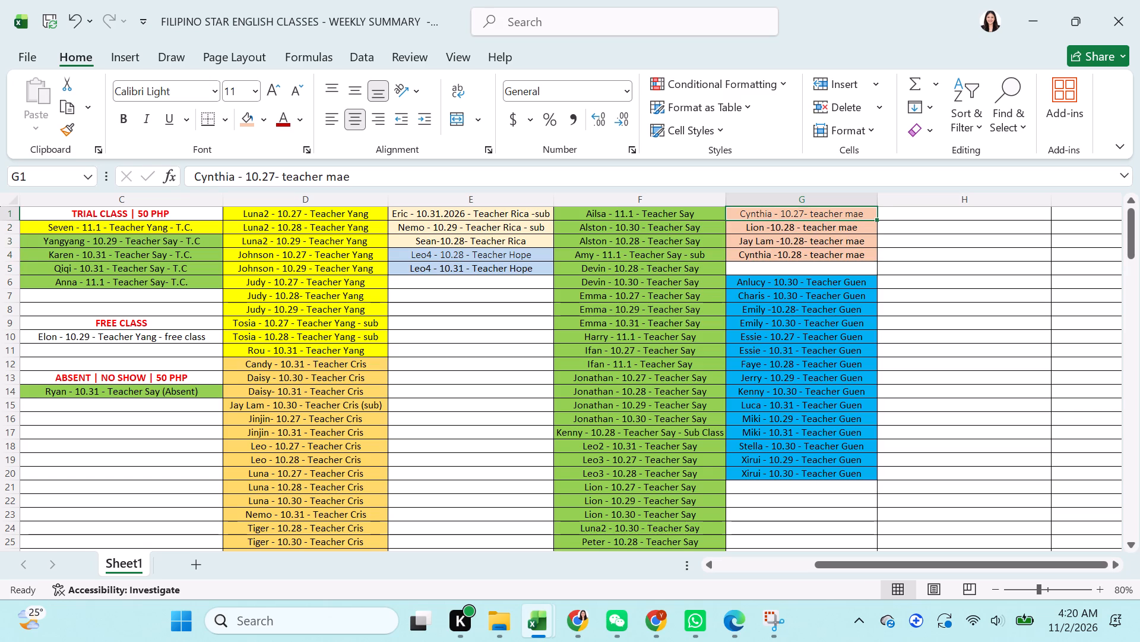
left_click(791, 227)
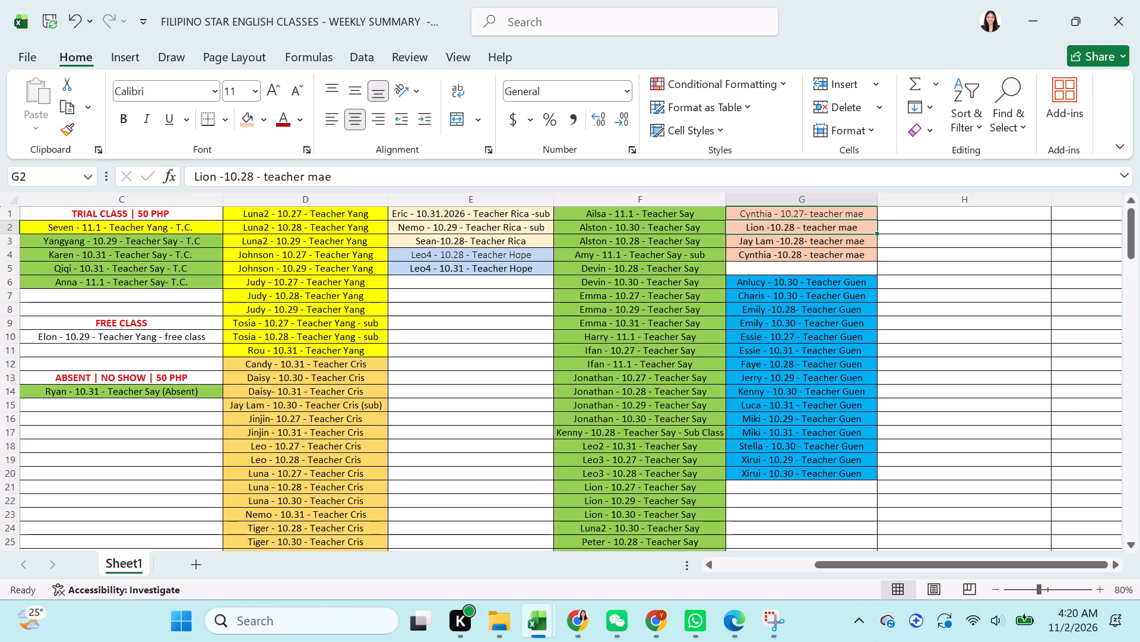
left_click(783, 207)
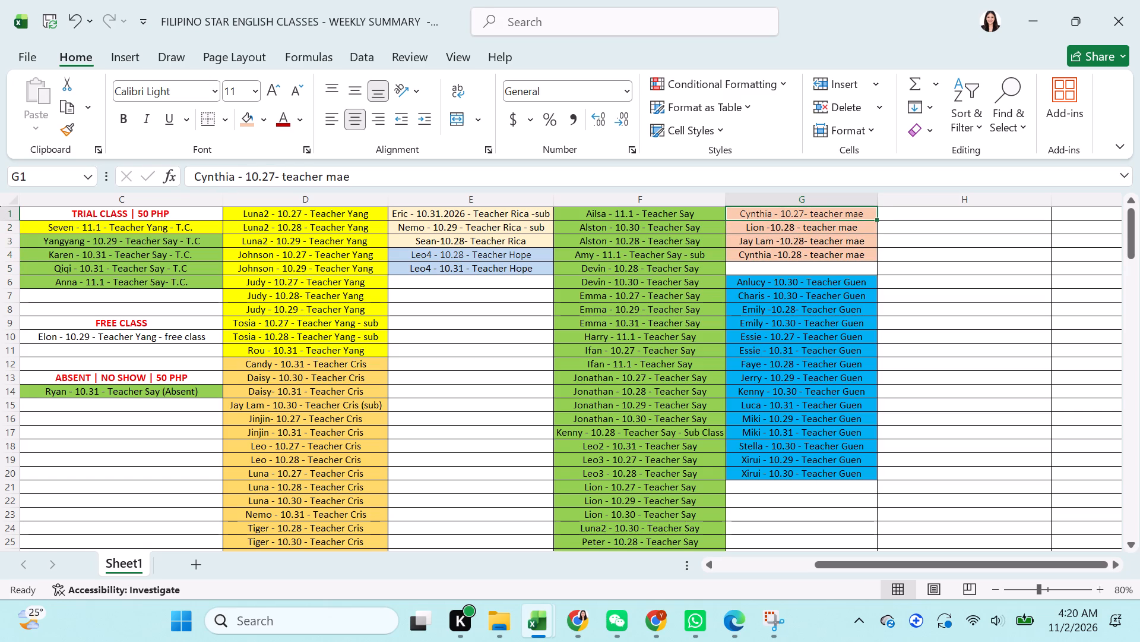
key("ctrl+x")
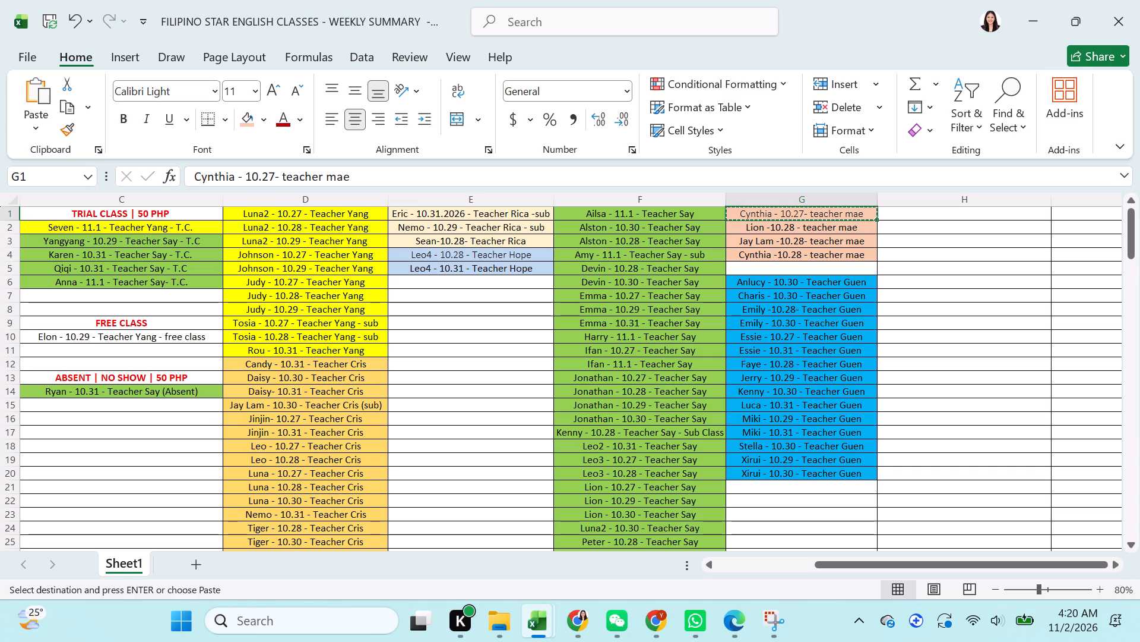
left_click(920, 213)
key("ctrl+v")
left_click(806, 255)
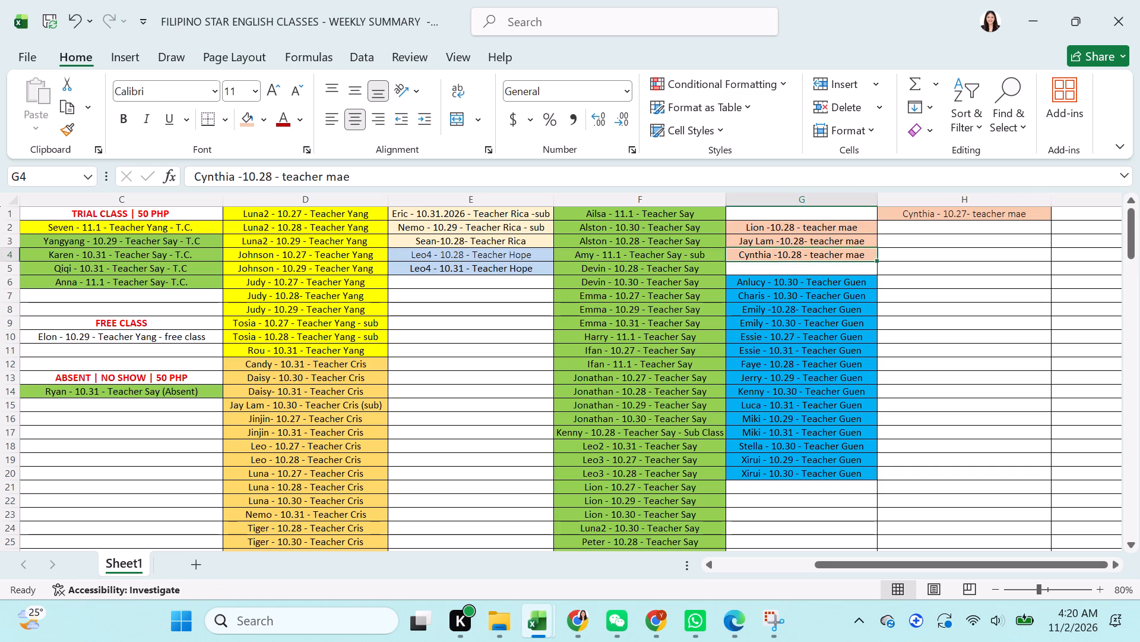
key("ctrl+x")
left_click(908, 229)
key("ctrl+v")
Complete the alphabetical list by moving the entry in G3 to H3 and the Lion entry to H4.
left_click(791, 231)
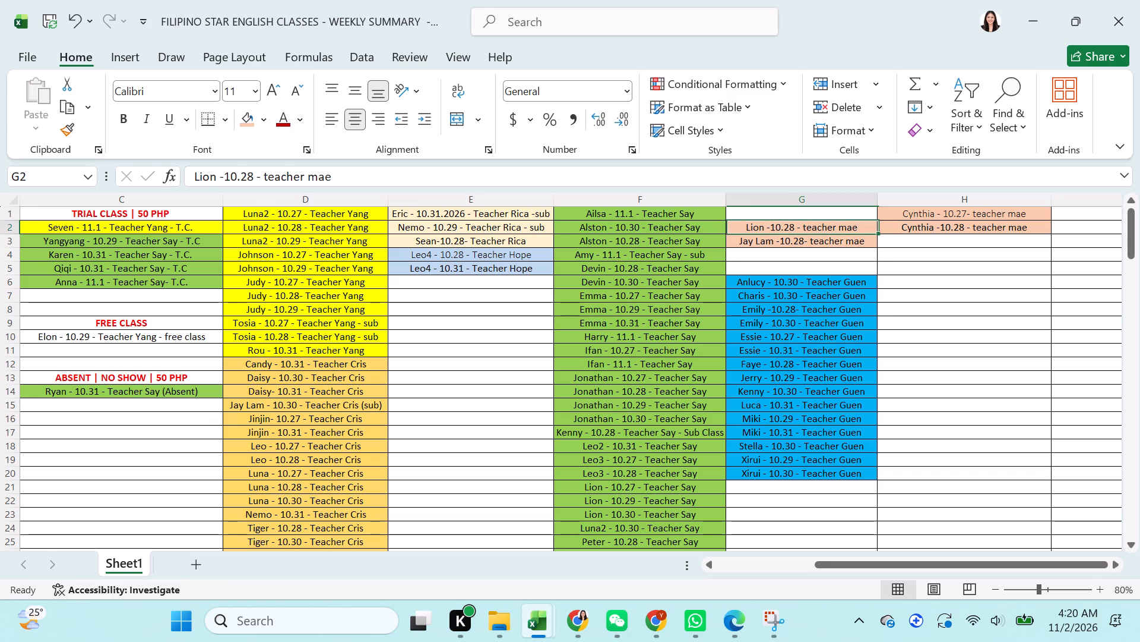
left_click(790, 243)
key("ctrl+x")
left_click(908, 244)
key("ctrl+v")
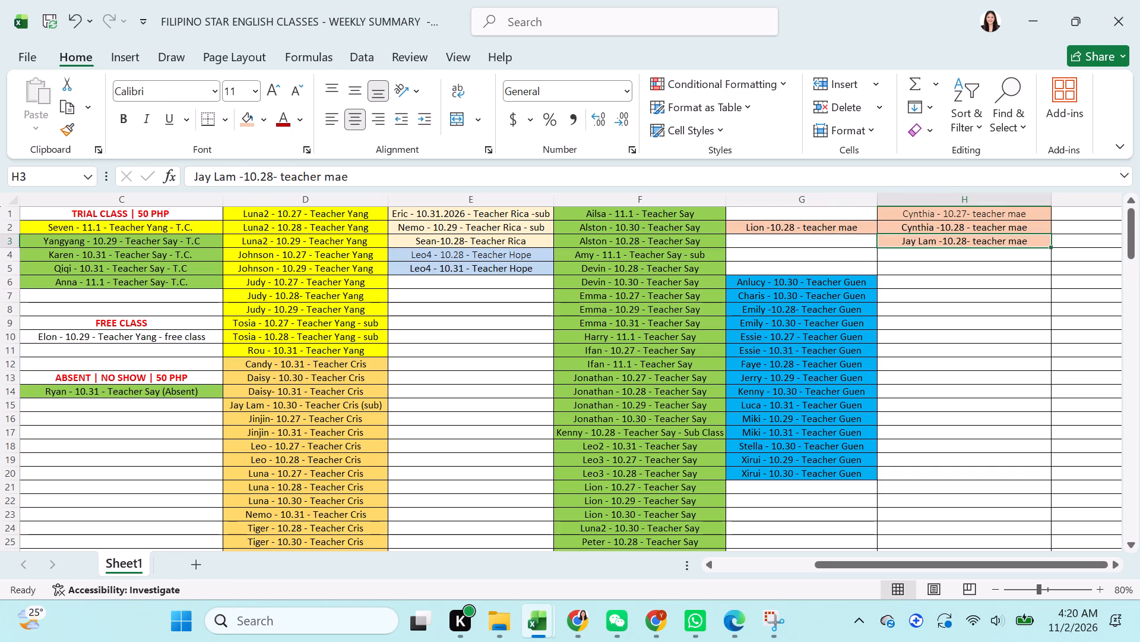
left_click(828, 232)
key("ctrl+x")
left_click(897, 254)
key("ctrl+v")
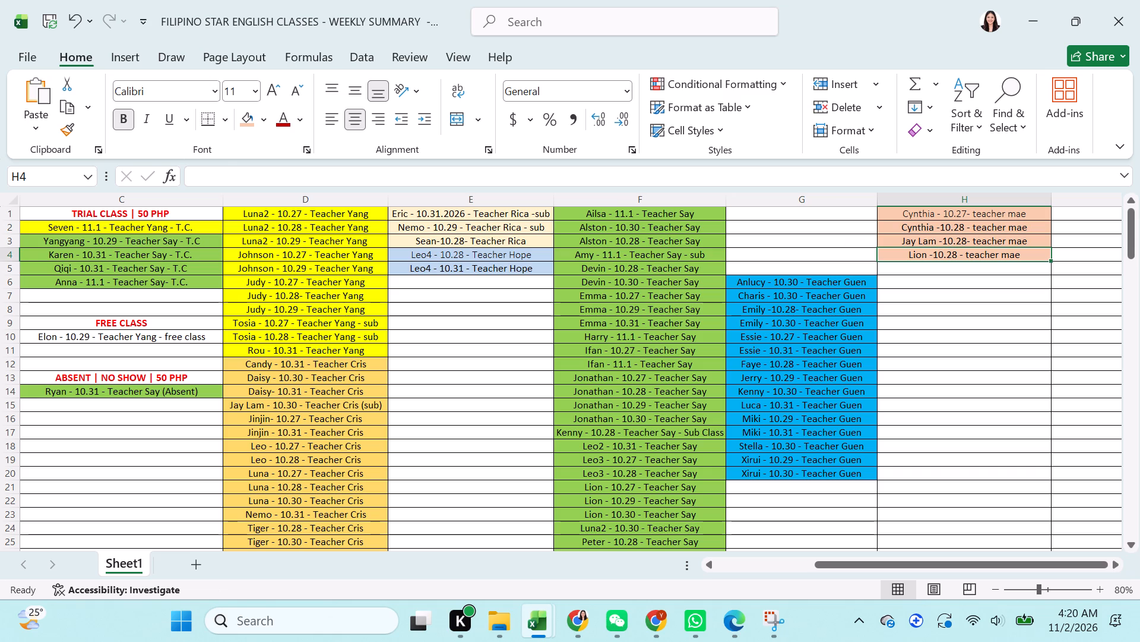
Move the sorted teacher mae entries from H1:H4 to E6, directly below Teacher Hope's entries, and save the workbook.
left_click_drag(916, 216, 923, 256)
key("ctrl+x")
left_click(474, 293)
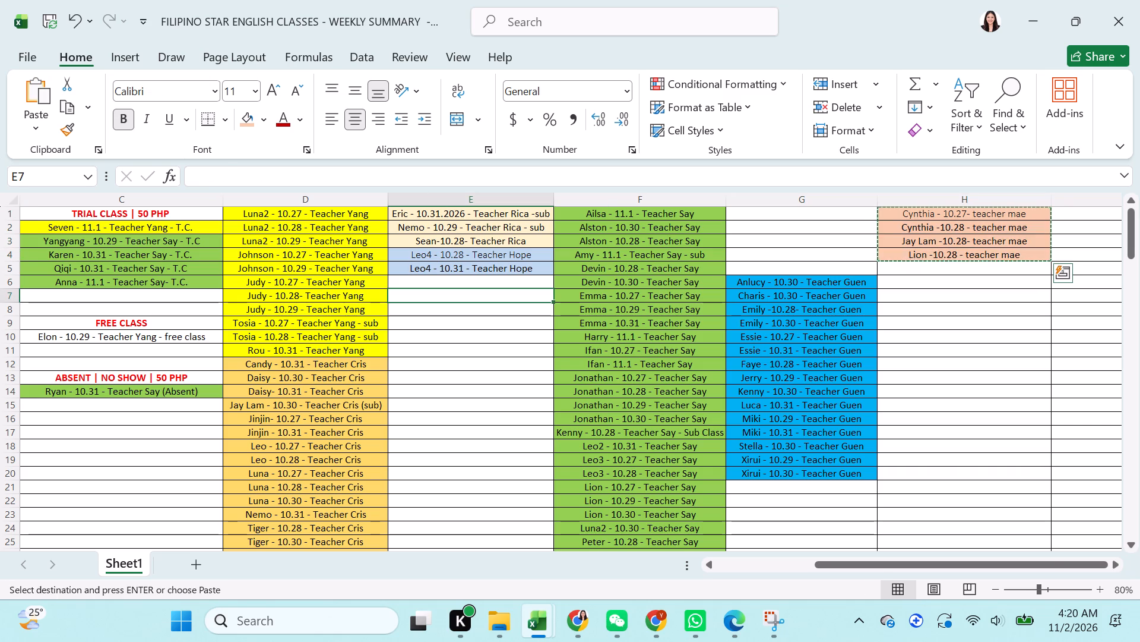
key("ctrl+v")
left_click_drag(471, 296, 474, 320)
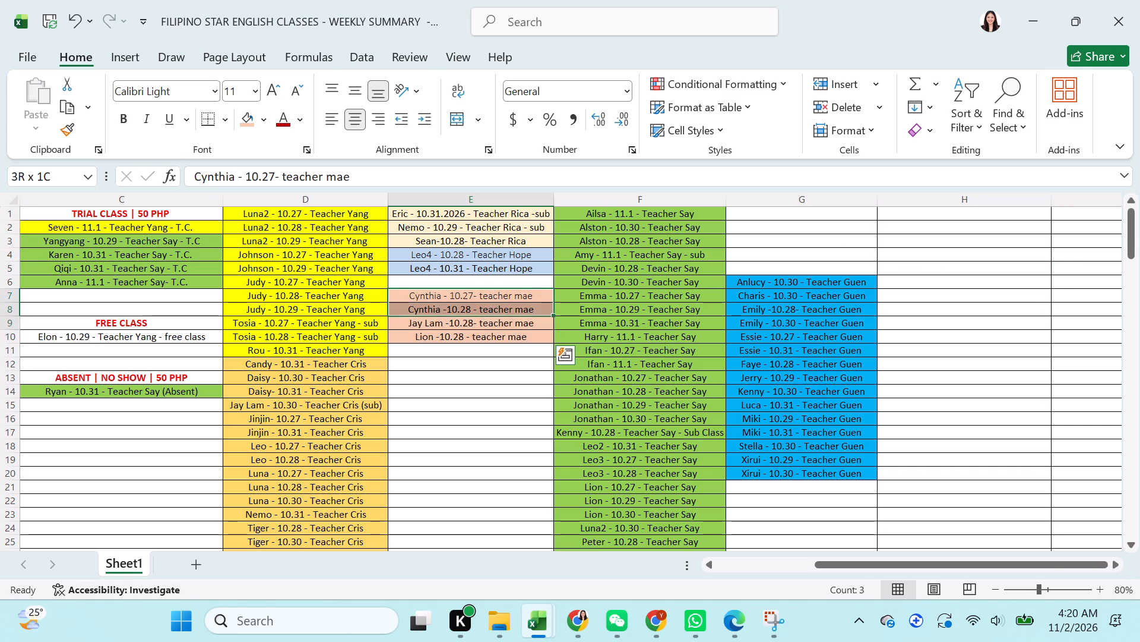
left_click_drag(474, 320, 474, 341)
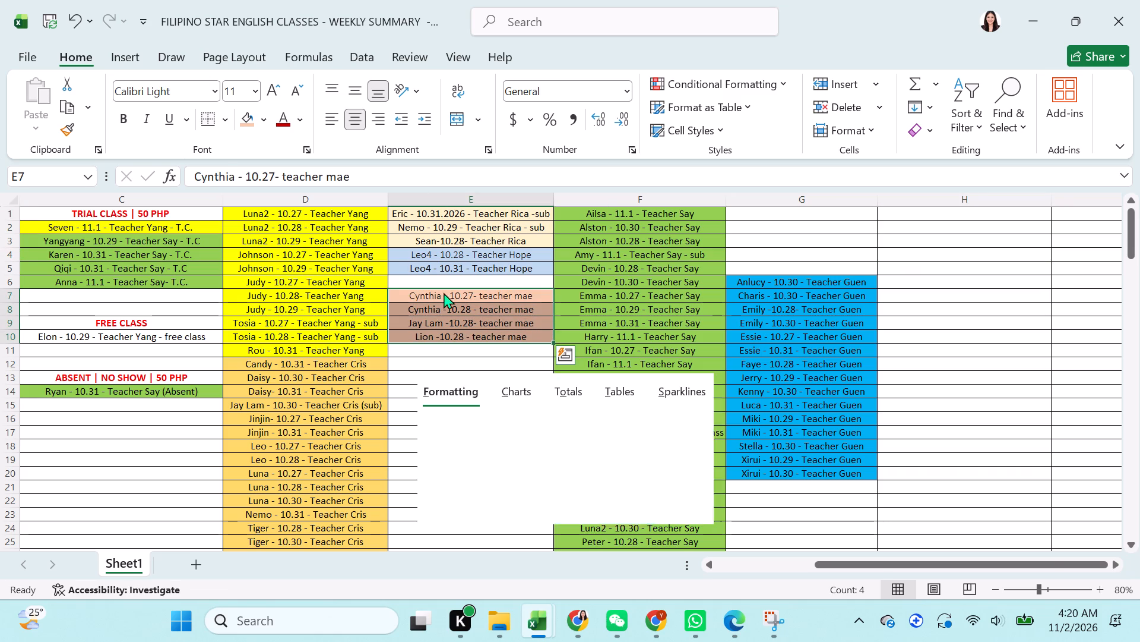
key("ctrl+z")
left_click(478, 354)
key("ctrl+z")
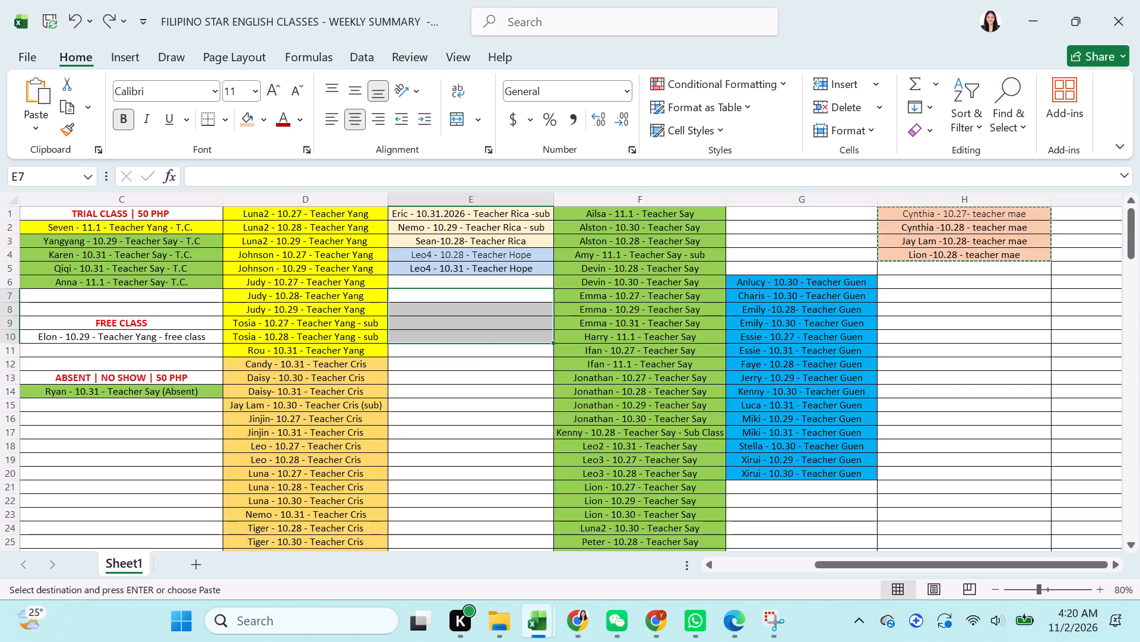
left_click(447, 278)
key("ctrl+v")
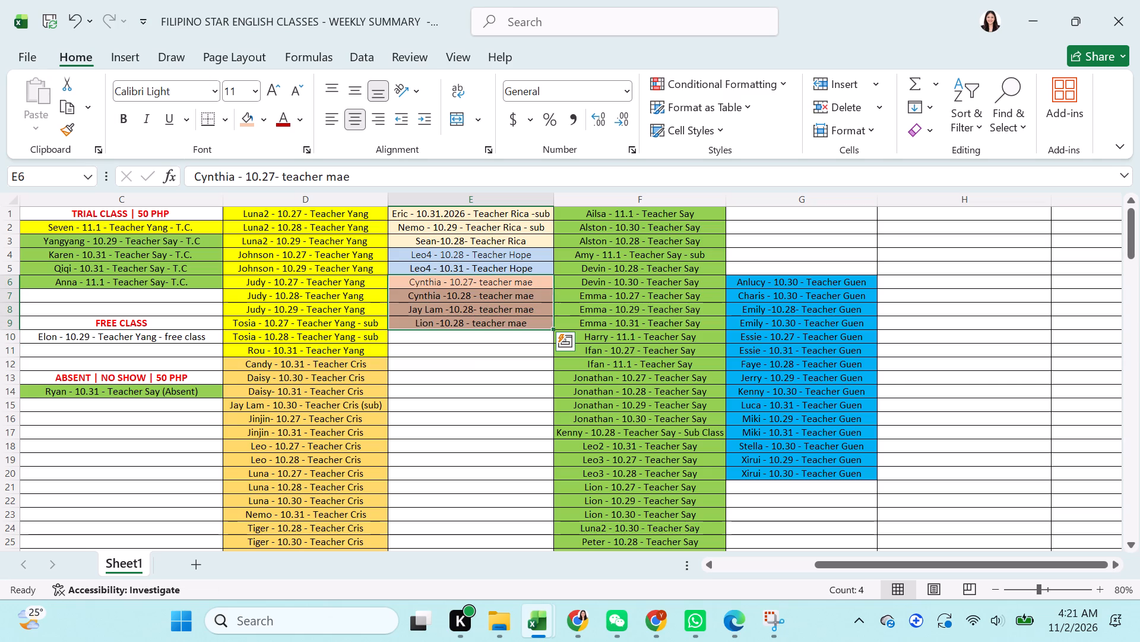
key("ctrl+s")
left_click(490, 358)
Delete the blank cells G1:G5 above Teacher Guen's list, shifting the cells up so the list starts at G1.
left_click_drag(763, 286, 788, 444)
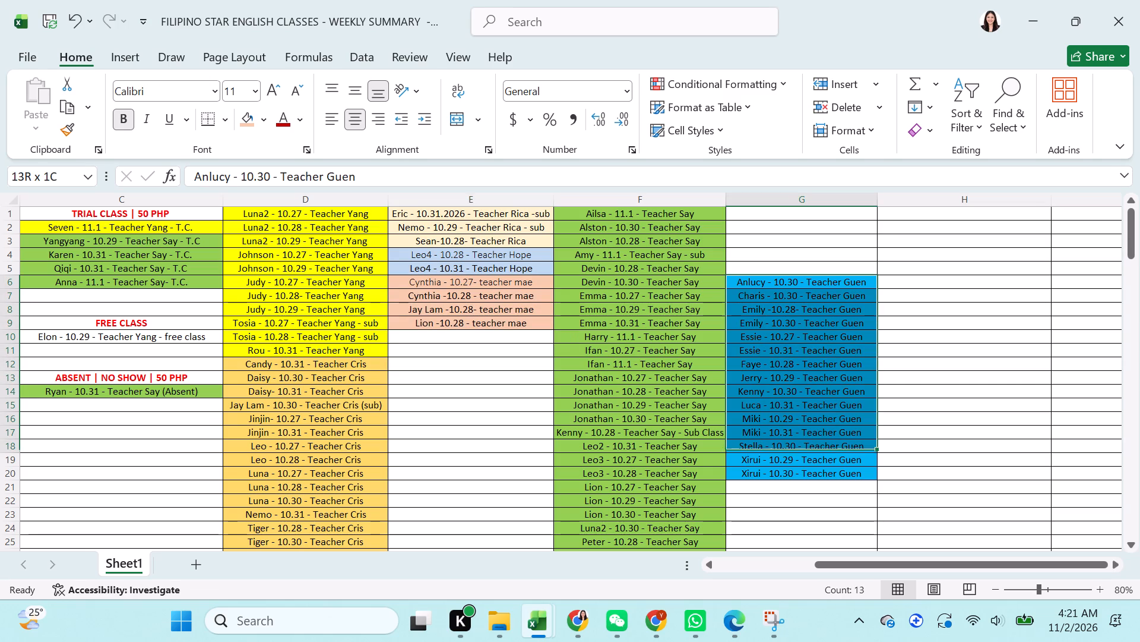
left_click_drag(788, 444, 790, 449)
left_click(799, 221)
left_click_drag(801, 212, 802, 250)
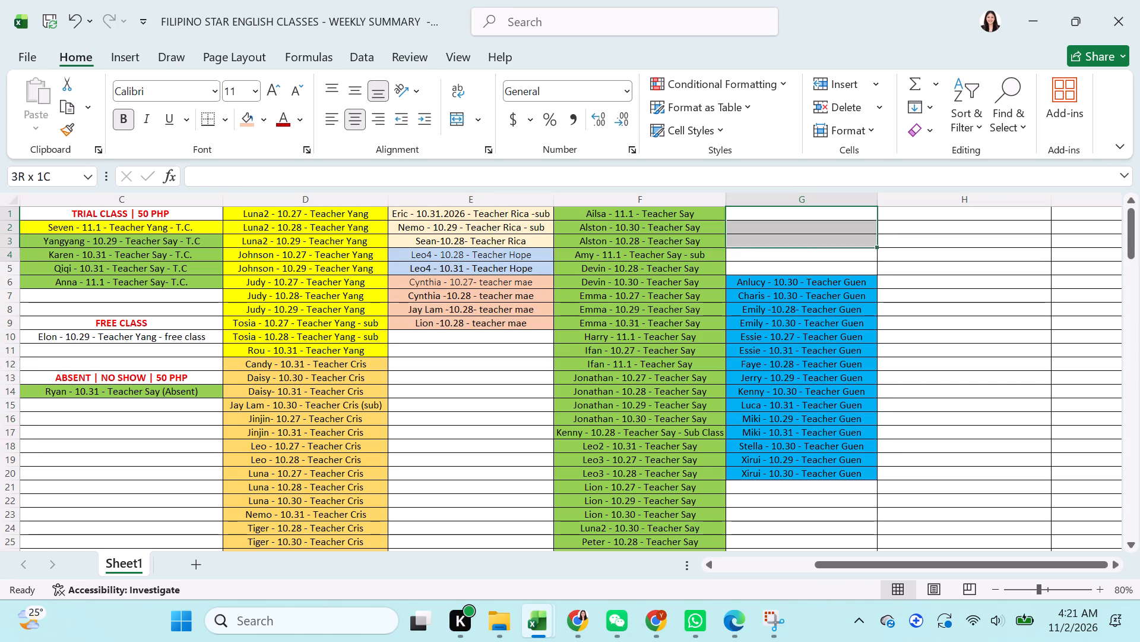
left_click_drag(802, 250, 803, 263)
right_click(803, 257)
left_click(847, 285)
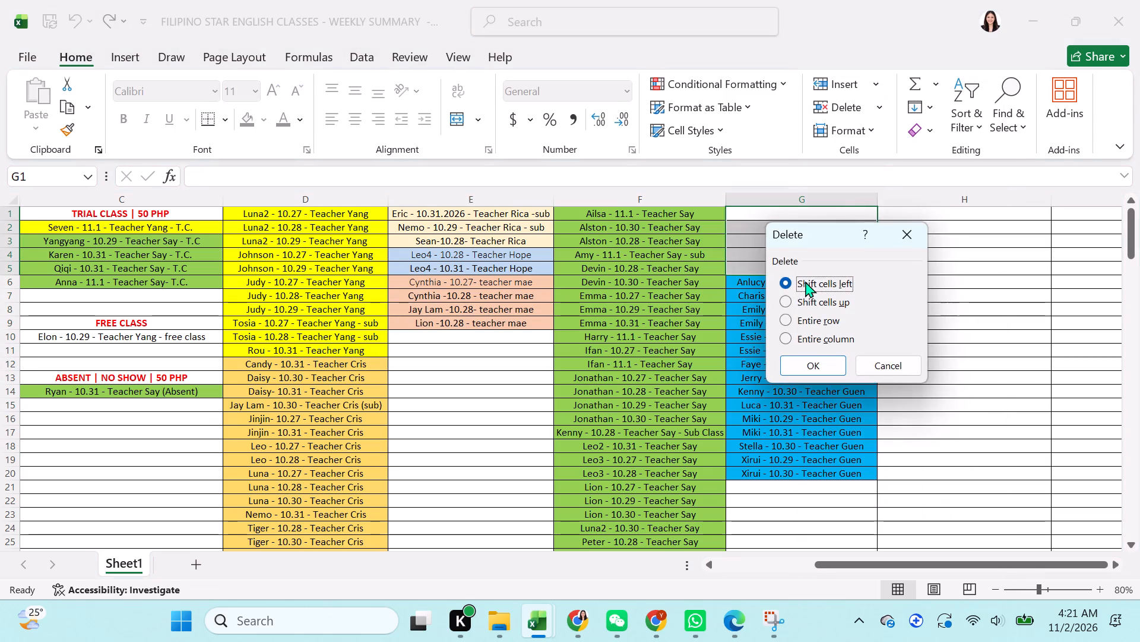
left_click(804, 299)
left_click(806, 366)
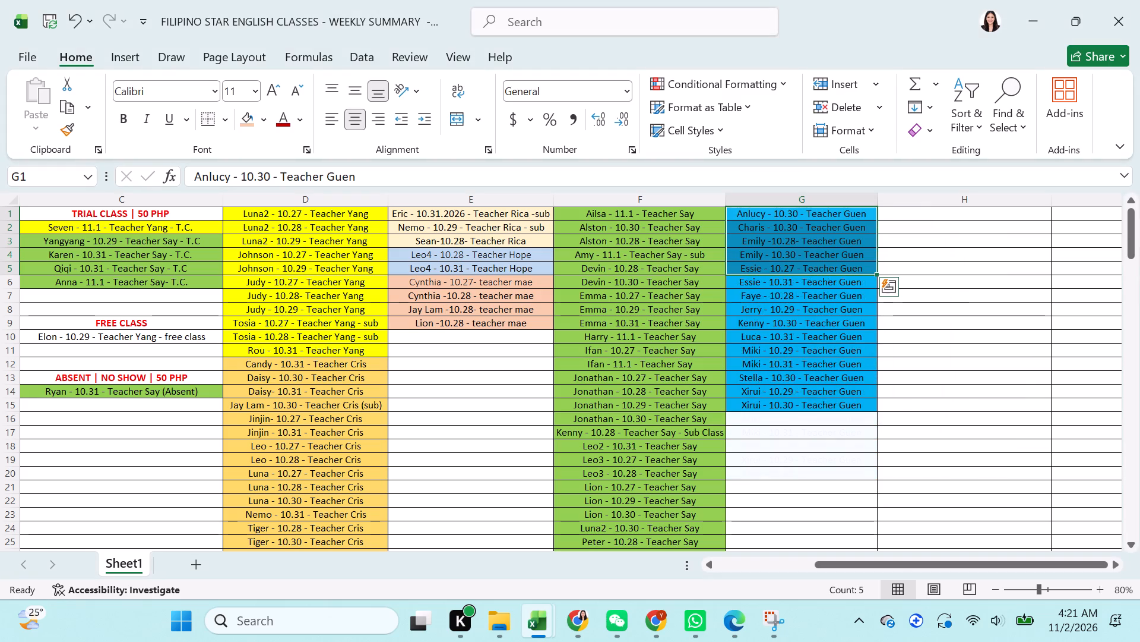
Move Teacher Cris's entries from D12:D30 to column H, starting at H1, and save the workbook.
scroll(300, 360, "down", 2)
left_click_drag(327, 284, 338, 518)
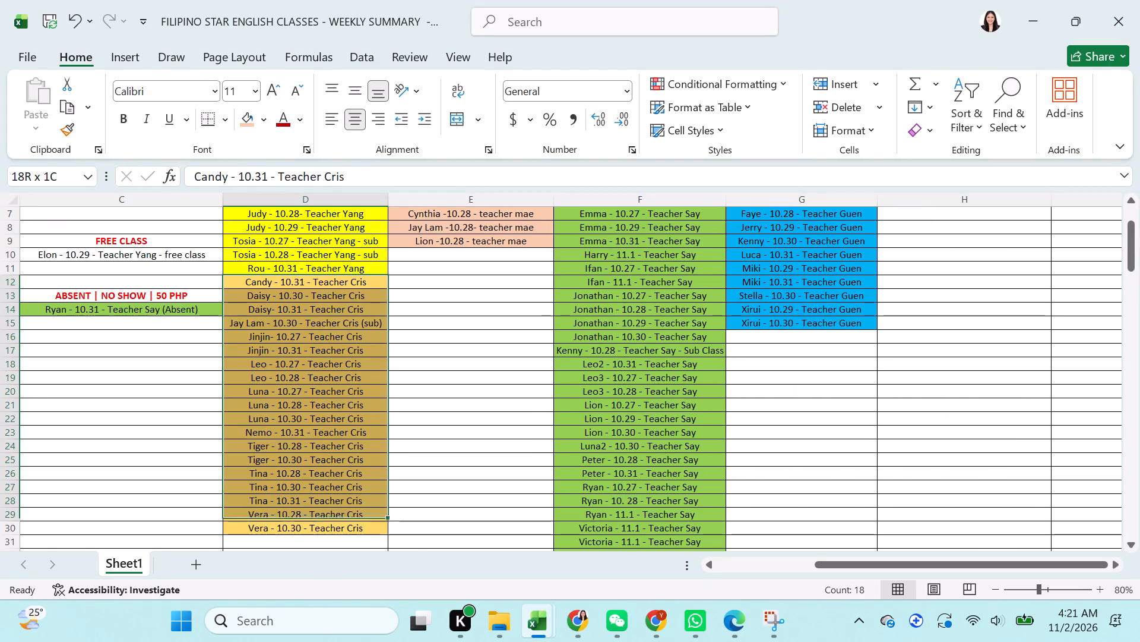
left_click_drag(338, 518, 340, 521)
key("ctrl+x")
scroll(818, 430, "up", 4)
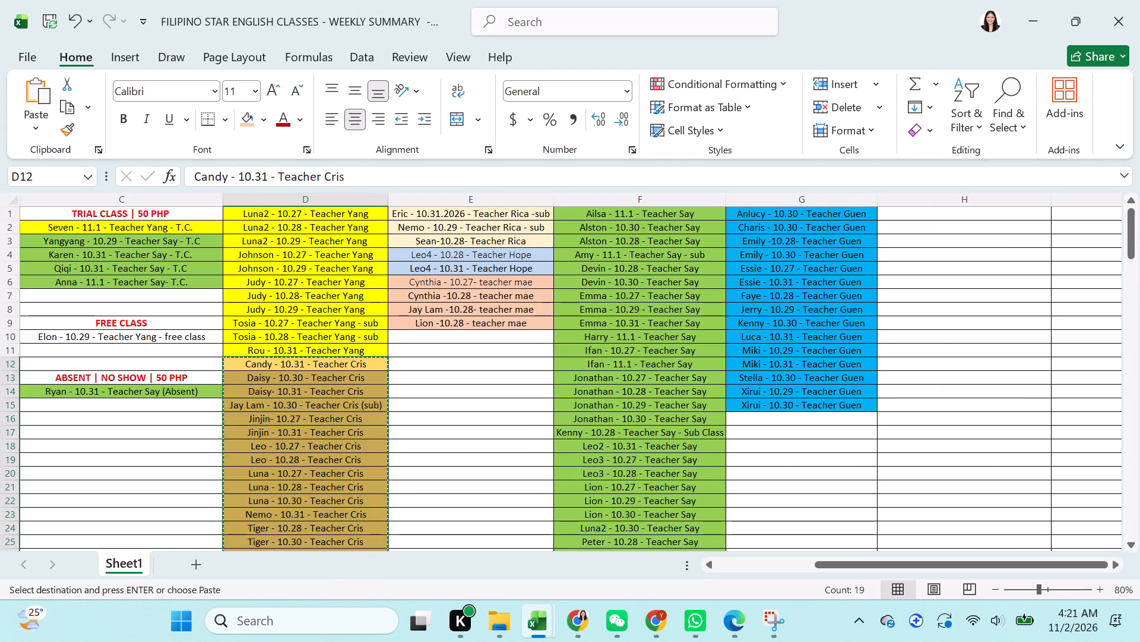
left_click(926, 218)
key("ctrl+v")
key("ctrl+s")
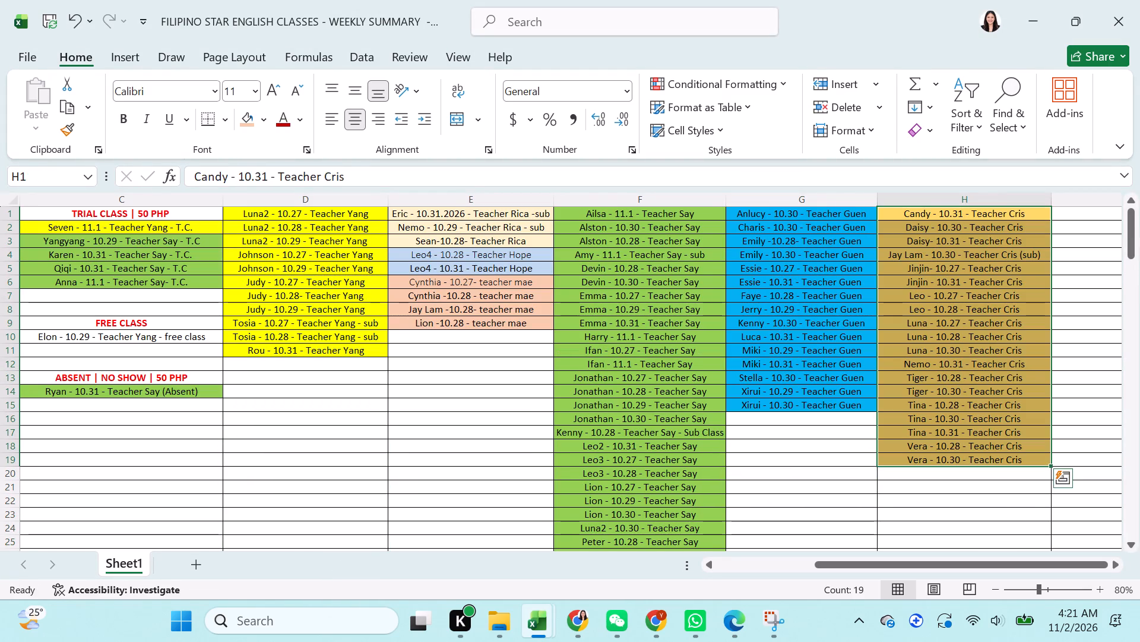
key("ctrl+s")
Check which row the last entry falls on in Teacher Yang's, Teacher Cris's and Teacher Guen's lists.
scroll(375, 441, "up", 4)
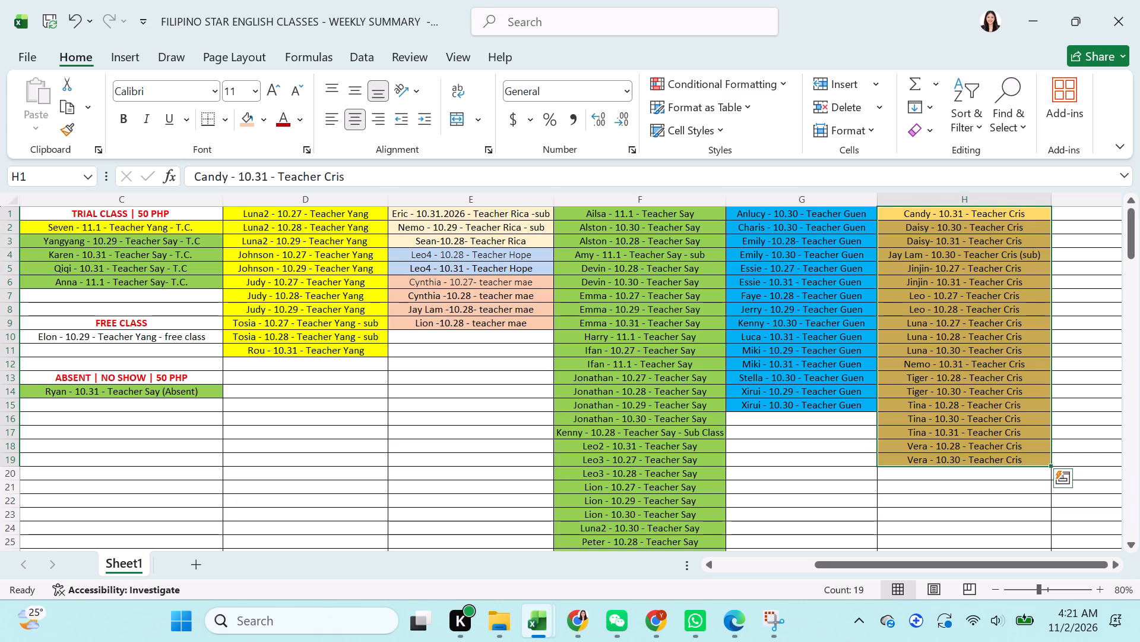
left_click(116, 351)
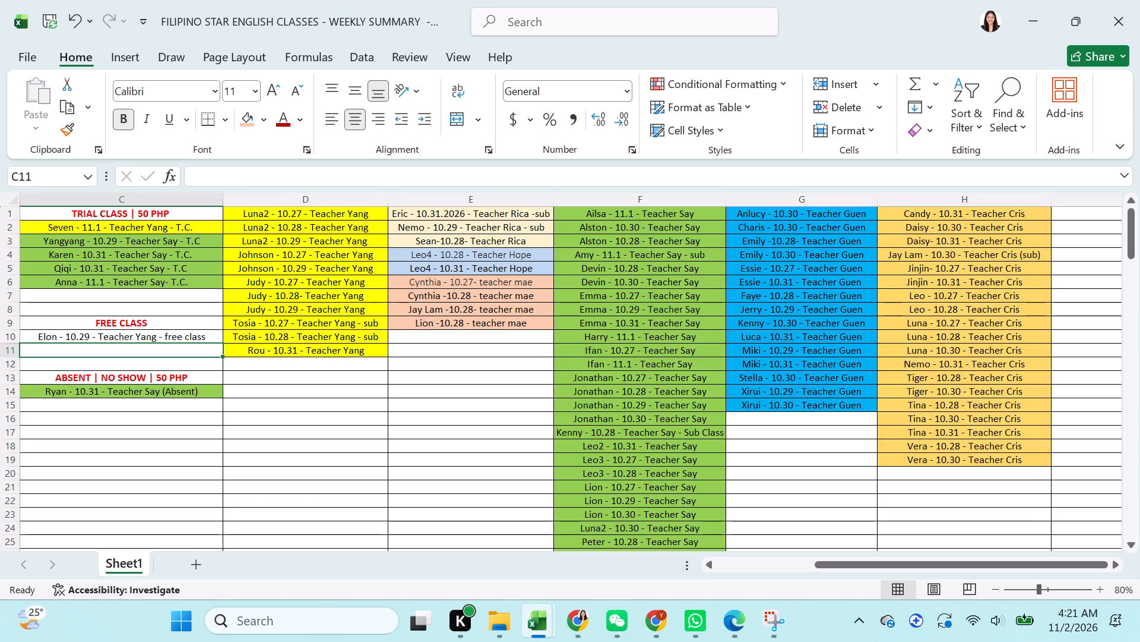
left_click_drag(300, 353, 114, 350)
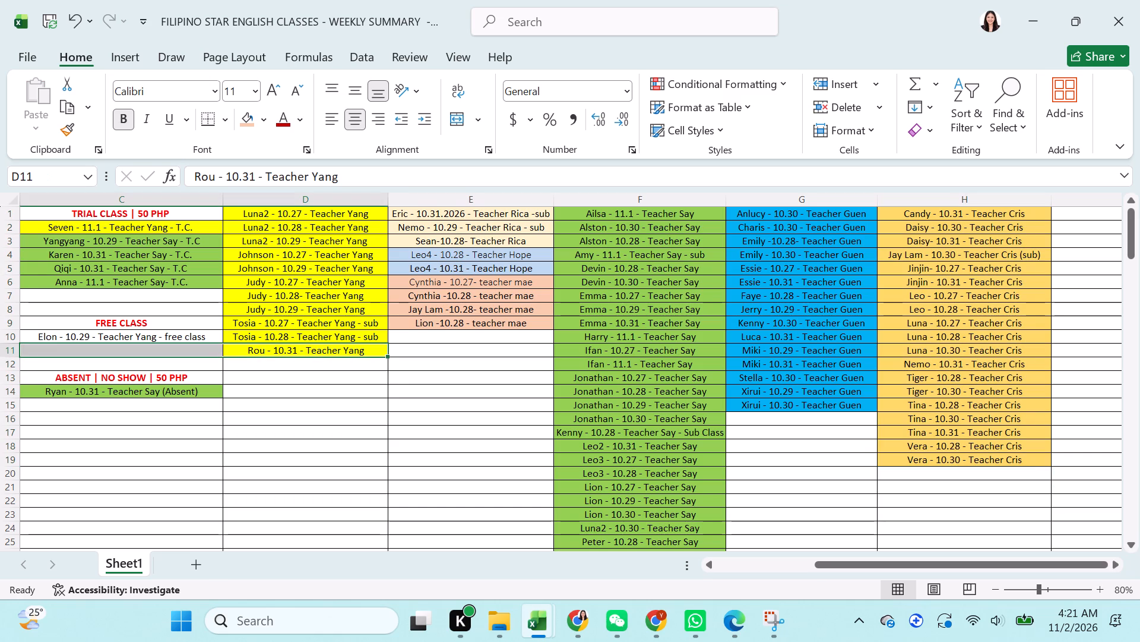
left_click_drag(889, 459, 200, 460)
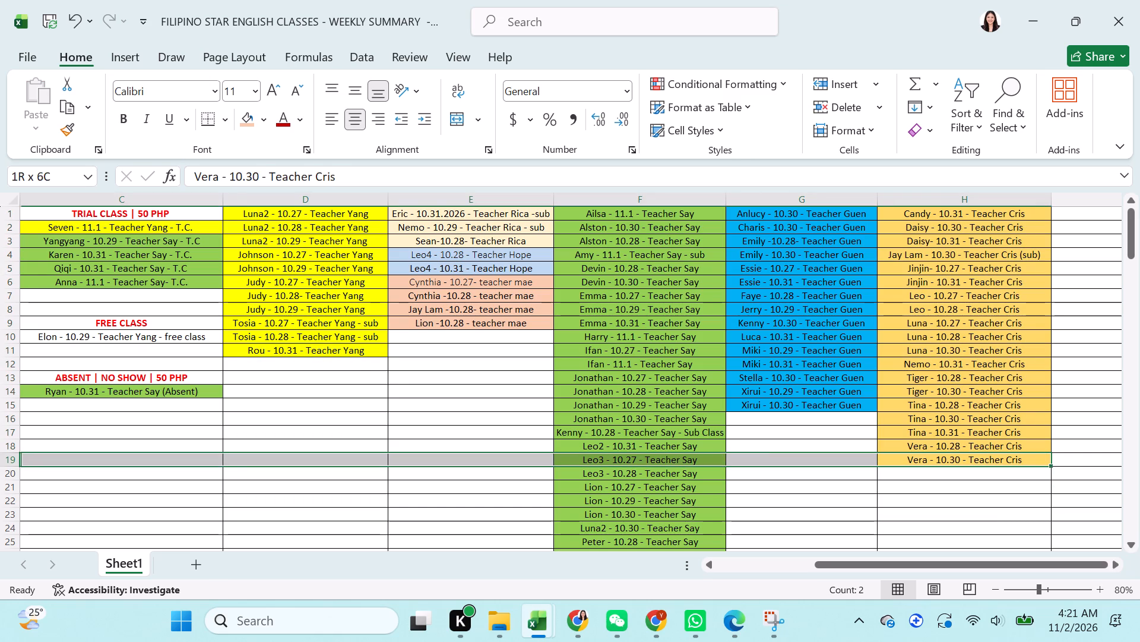
left_click_drag(200, 460, 150, 458)
left_click_drag(837, 407, 540, 408)
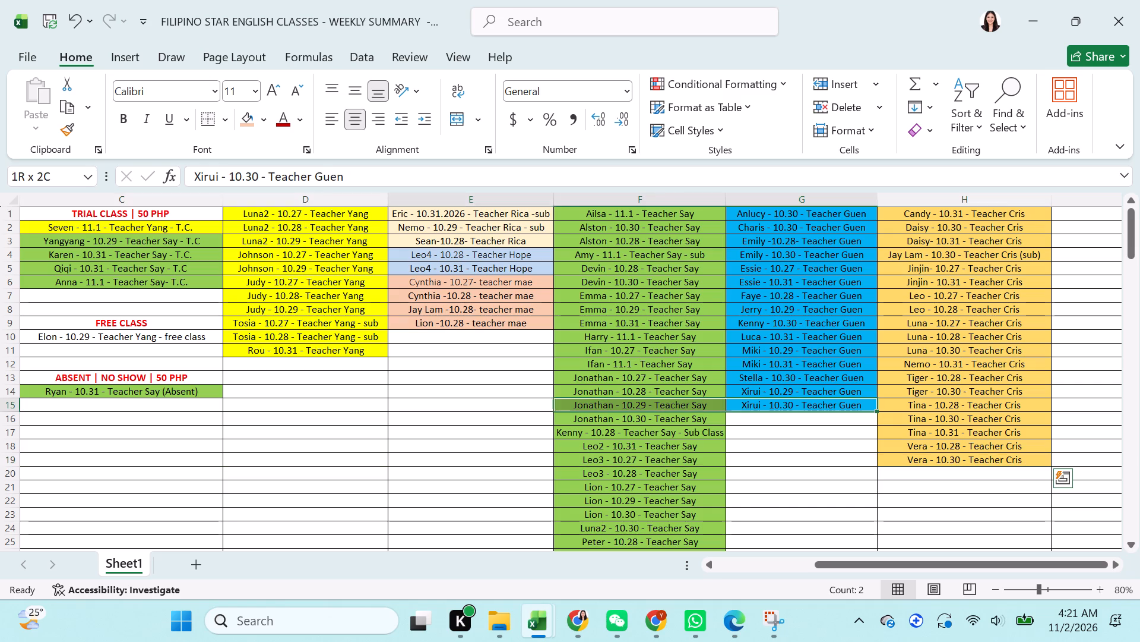
left_click_drag(540, 408, 138, 392)
left_click(798, 405)
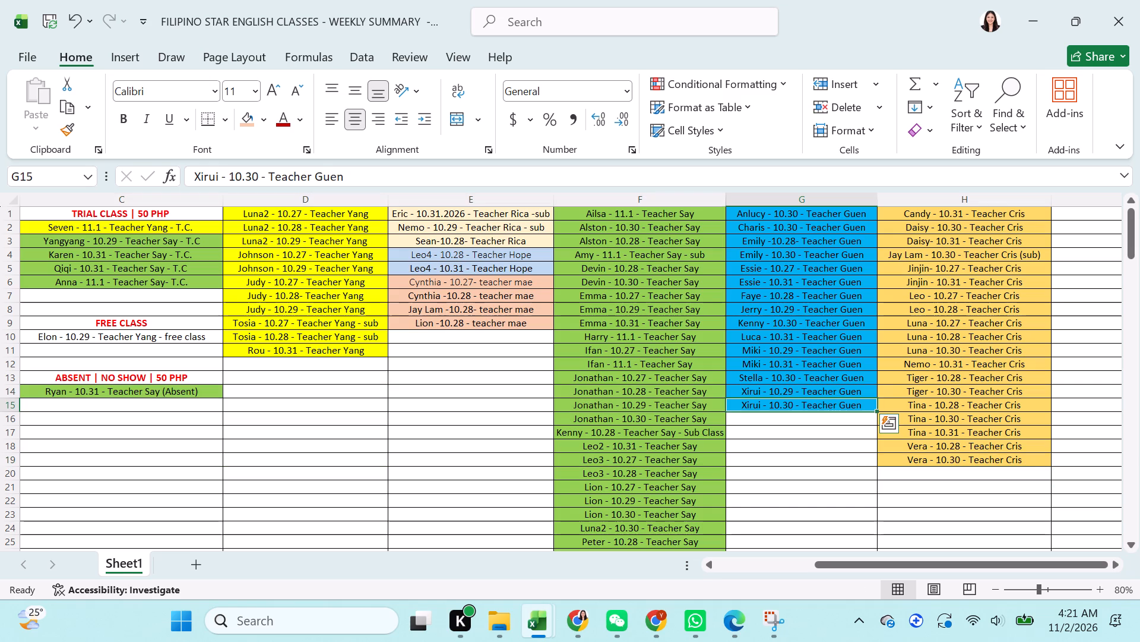
left_click_drag(809, 411, 546, 408)
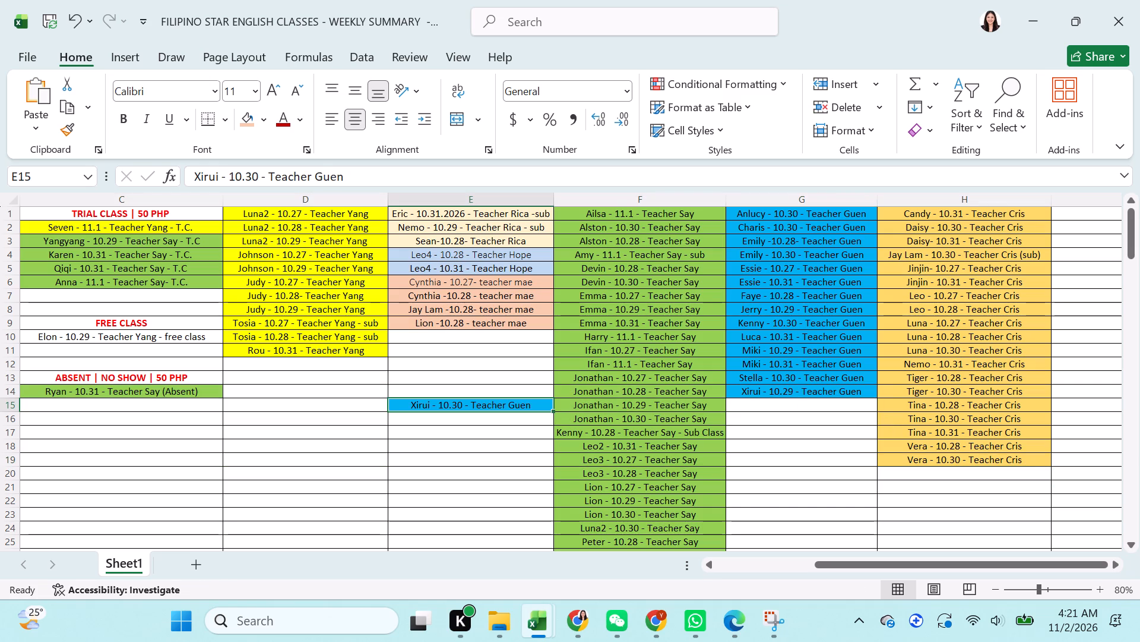
key("ctrl+z")
left_click(820, 417)
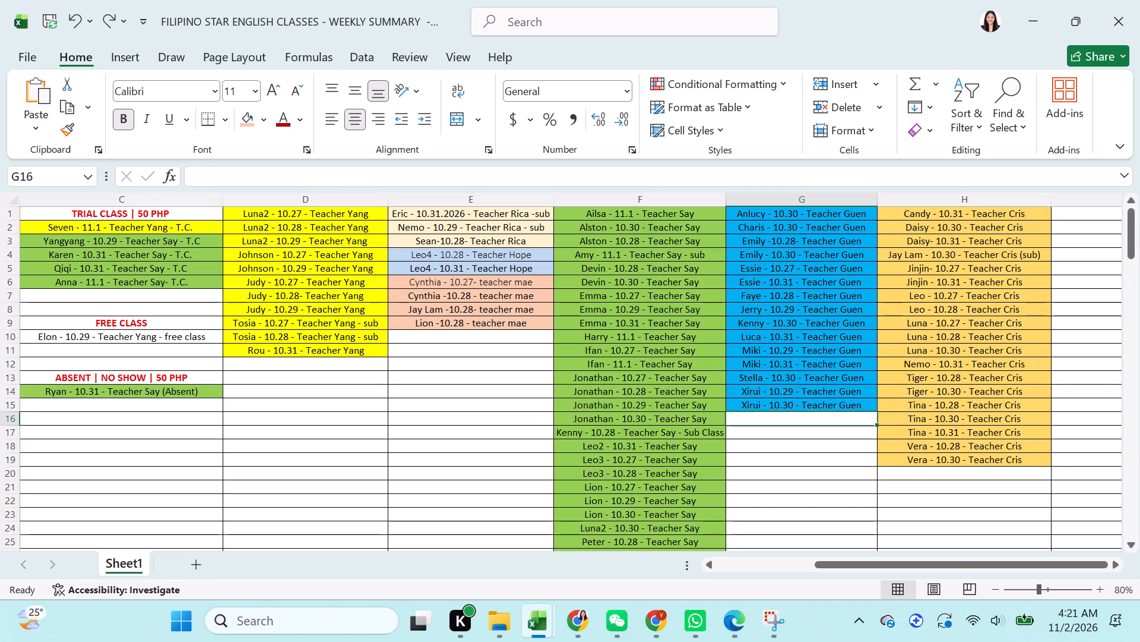
left_click(802, 410)
left_click(797, 403)
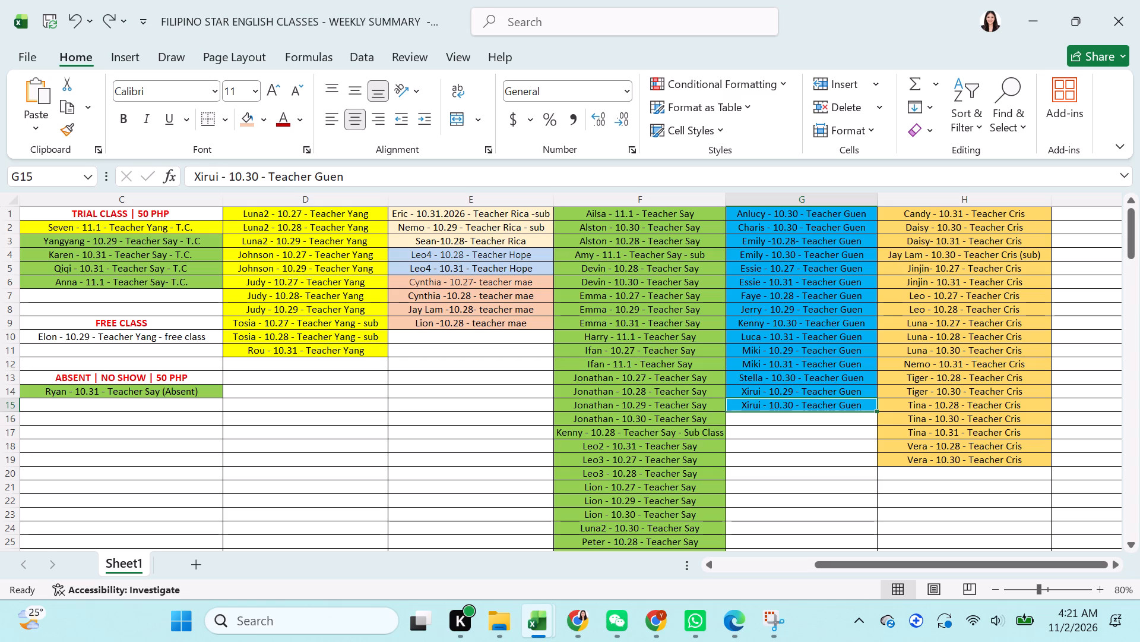
Save the workbook with the rearranged teacher lists.
left_click(760, 454)
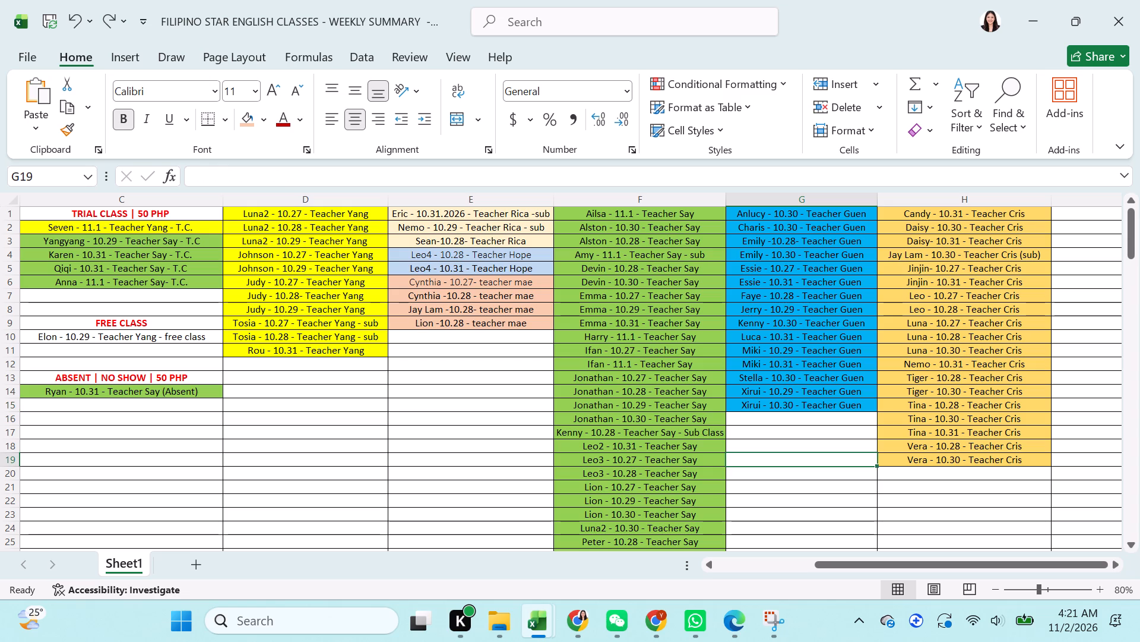
key("ctrl+s")
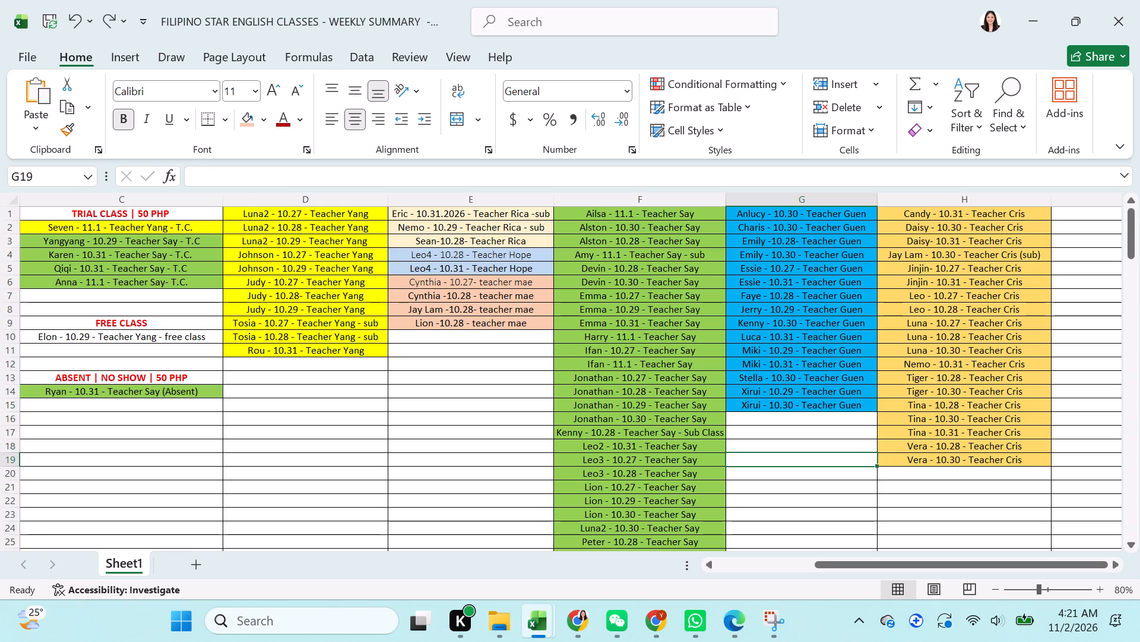
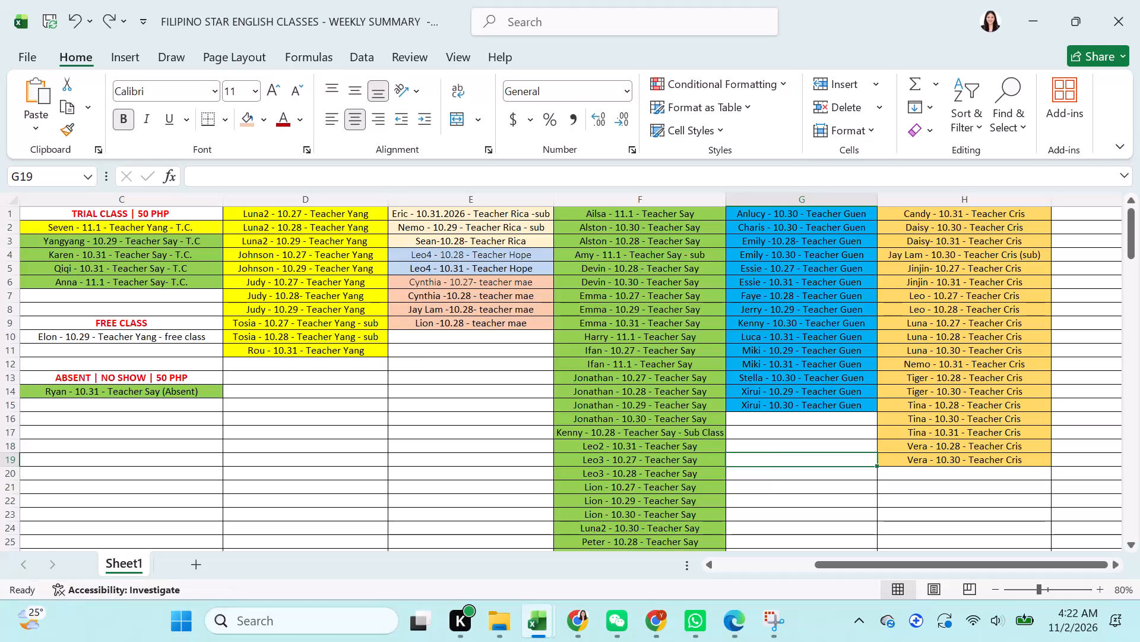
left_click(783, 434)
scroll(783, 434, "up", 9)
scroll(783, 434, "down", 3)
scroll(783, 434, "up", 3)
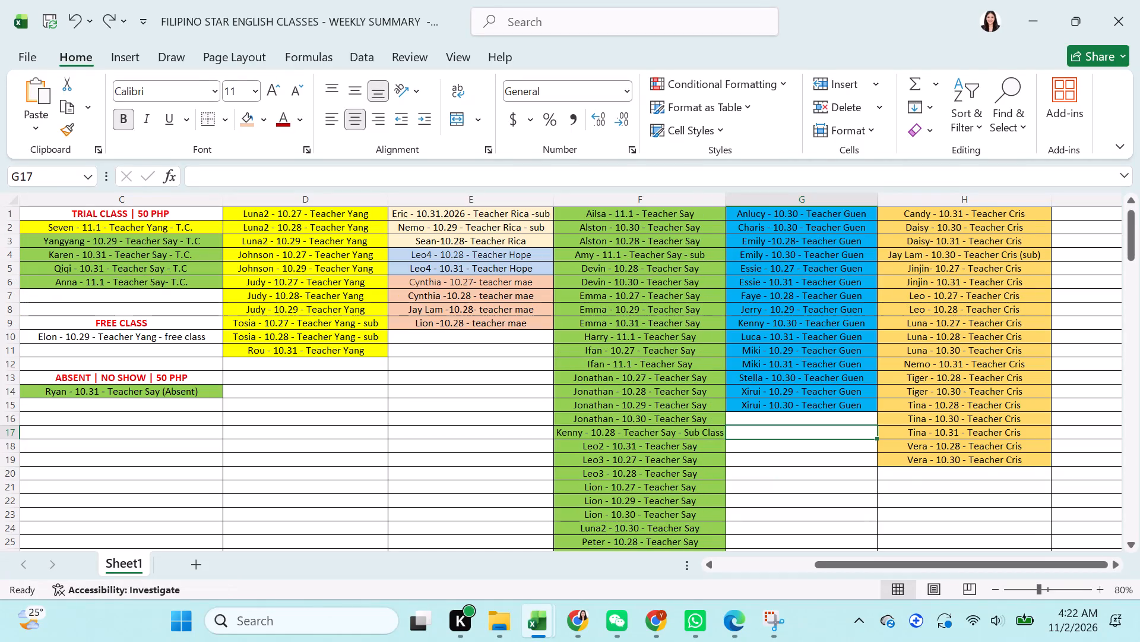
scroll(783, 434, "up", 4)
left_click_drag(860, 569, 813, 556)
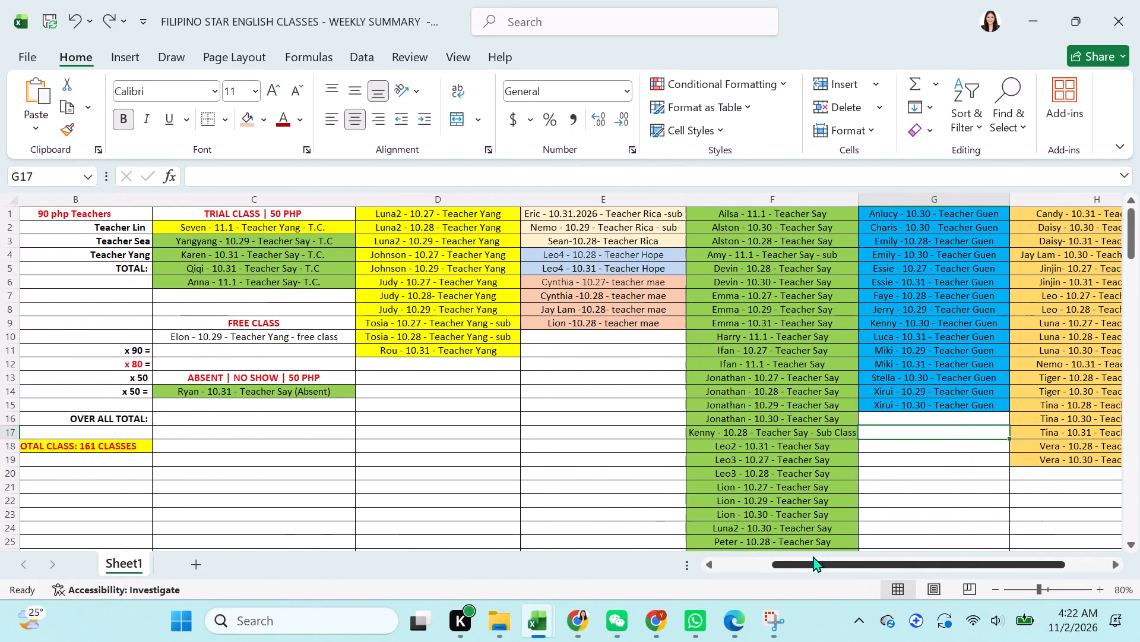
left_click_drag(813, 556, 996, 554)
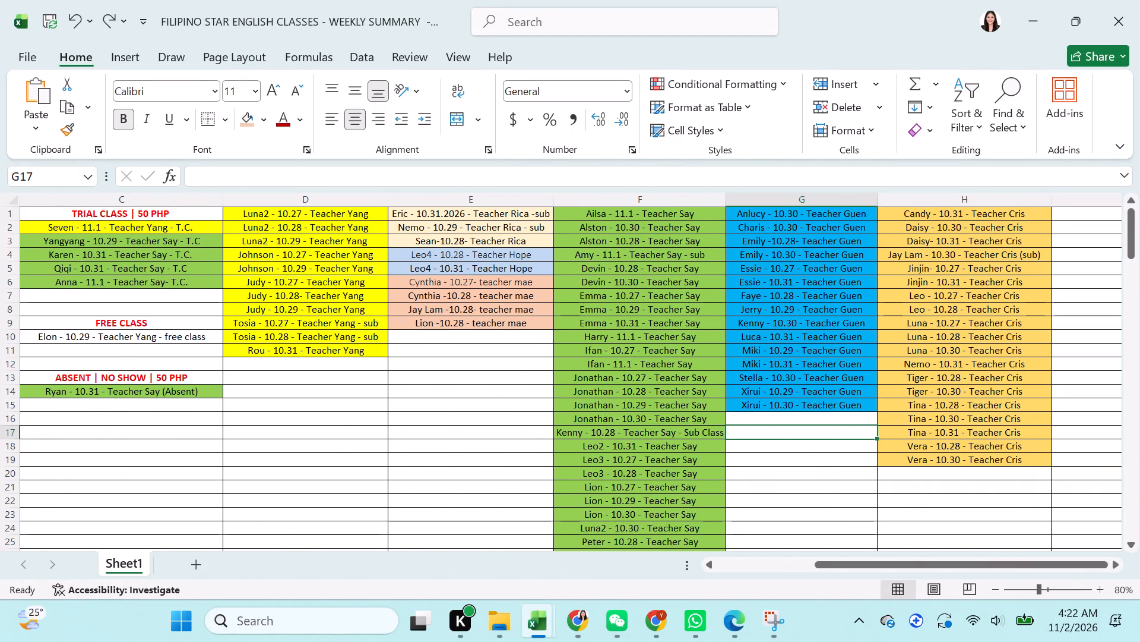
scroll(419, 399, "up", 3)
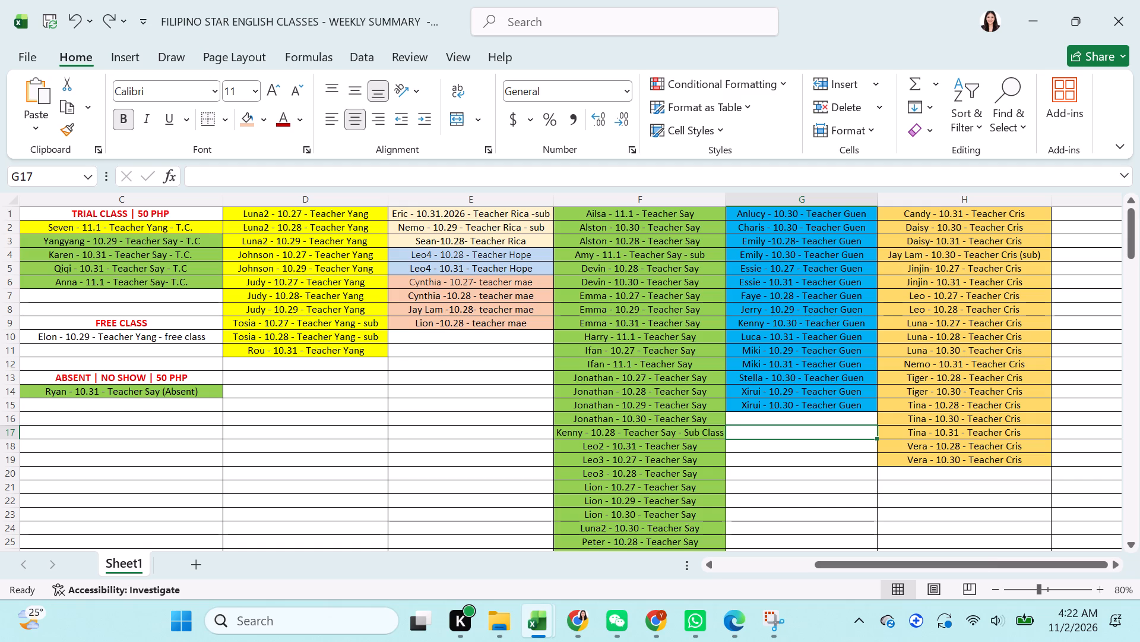
Fill Elon's free class entry in C10 with Teacher Yang's yellow and save the workbook.
left_click(206, 335)
left_click(261, 118)
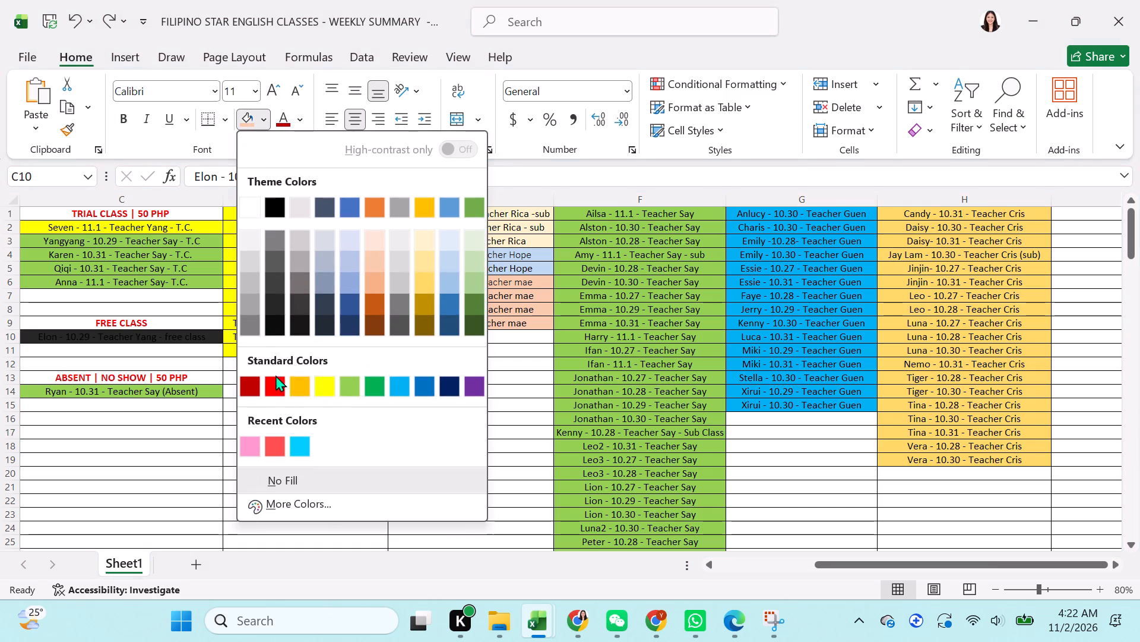
left_click(329, 381)
left_click(295, 377)
key("ctrl+s")
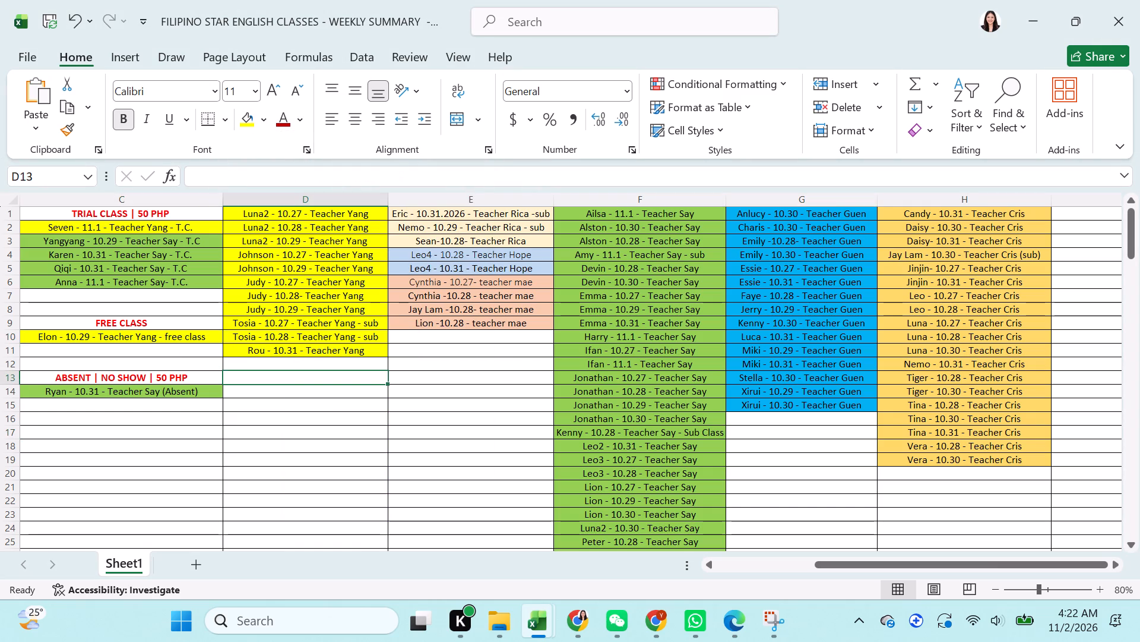
scroll(341, 429, "up", 3)
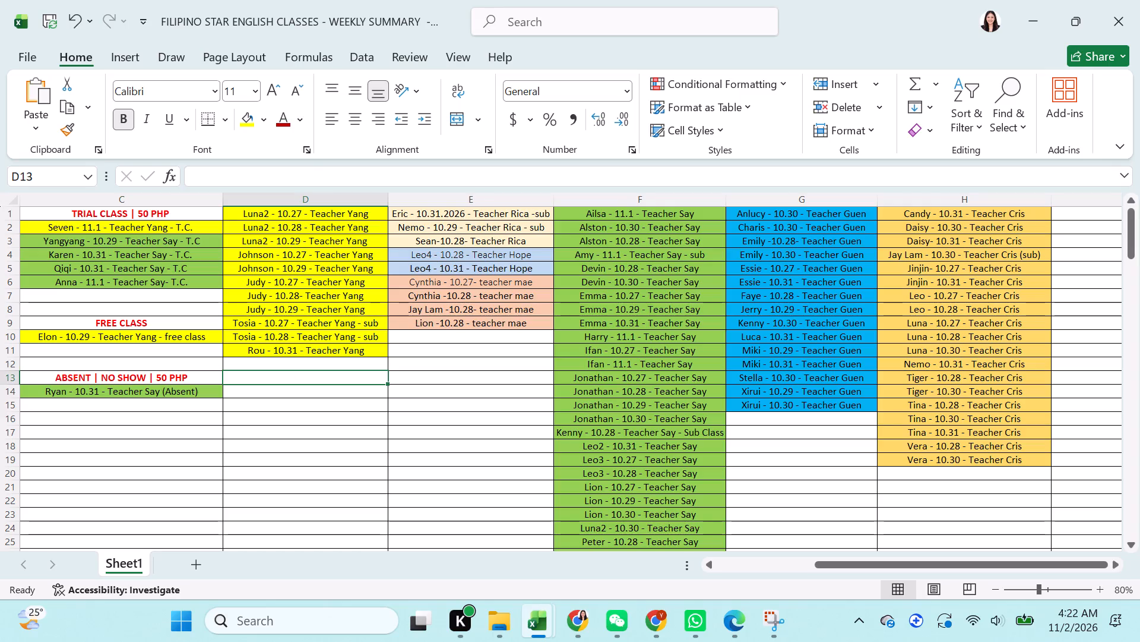
Switch to the ScopeArk portal in Edge, reload it and review the session and payment records under Account Details.
left_click(729, 616)
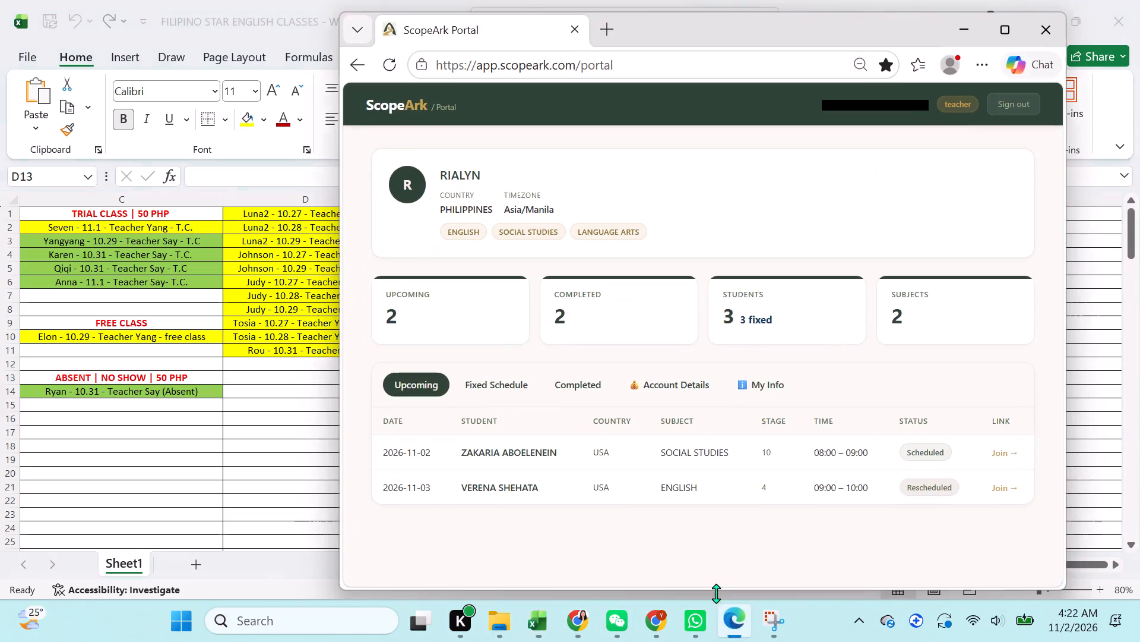
left_click(389, 60)
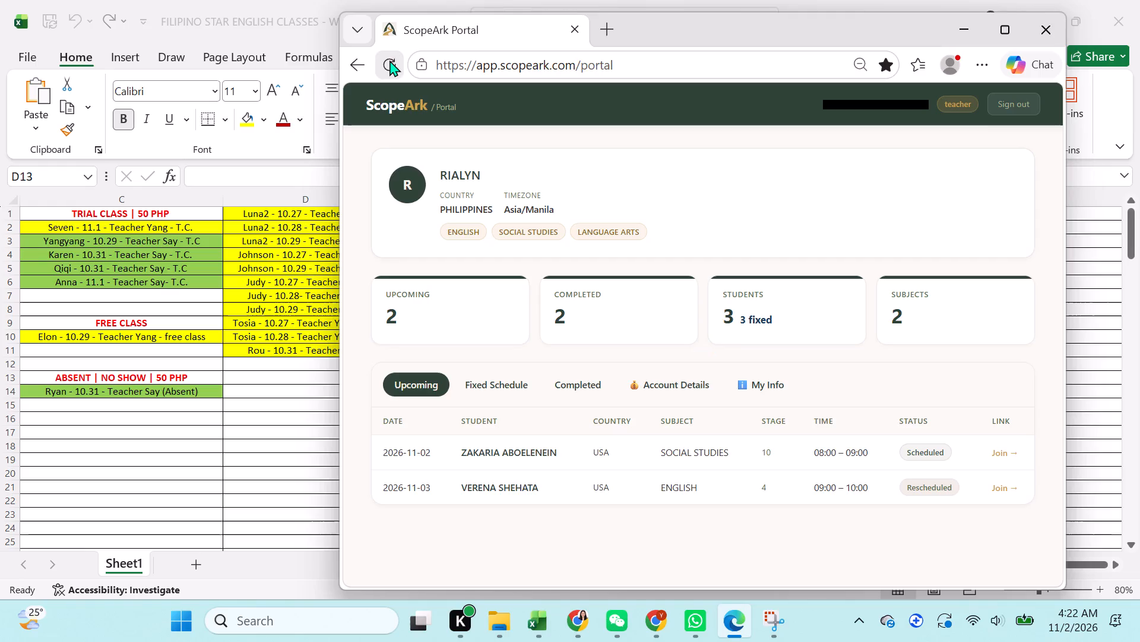
left_click(771, 384)
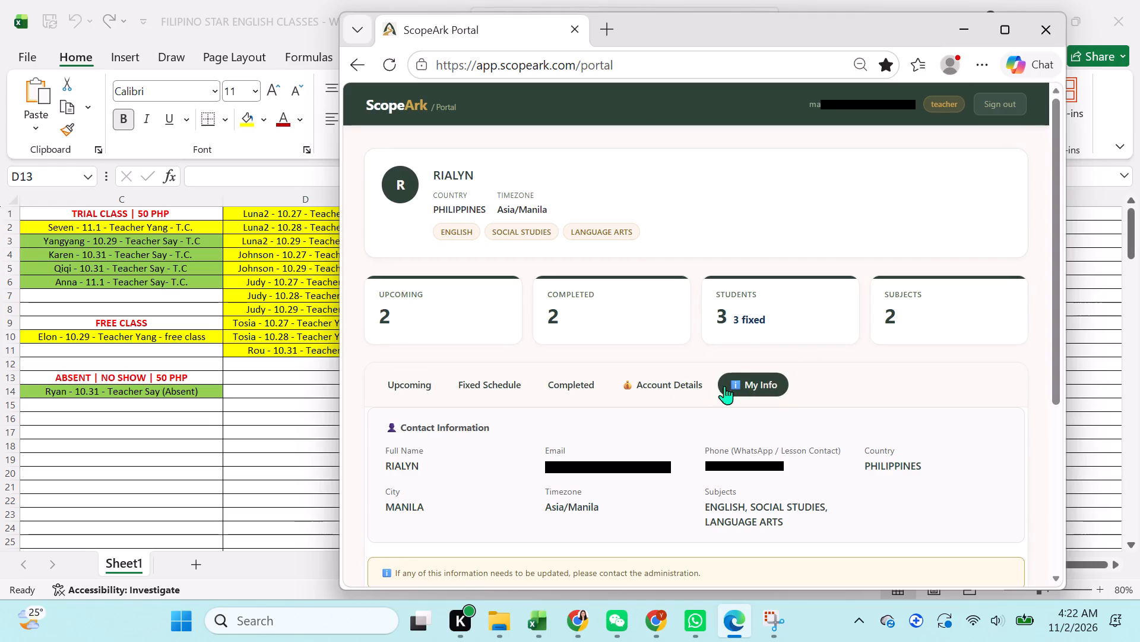
left_click(685, 386)
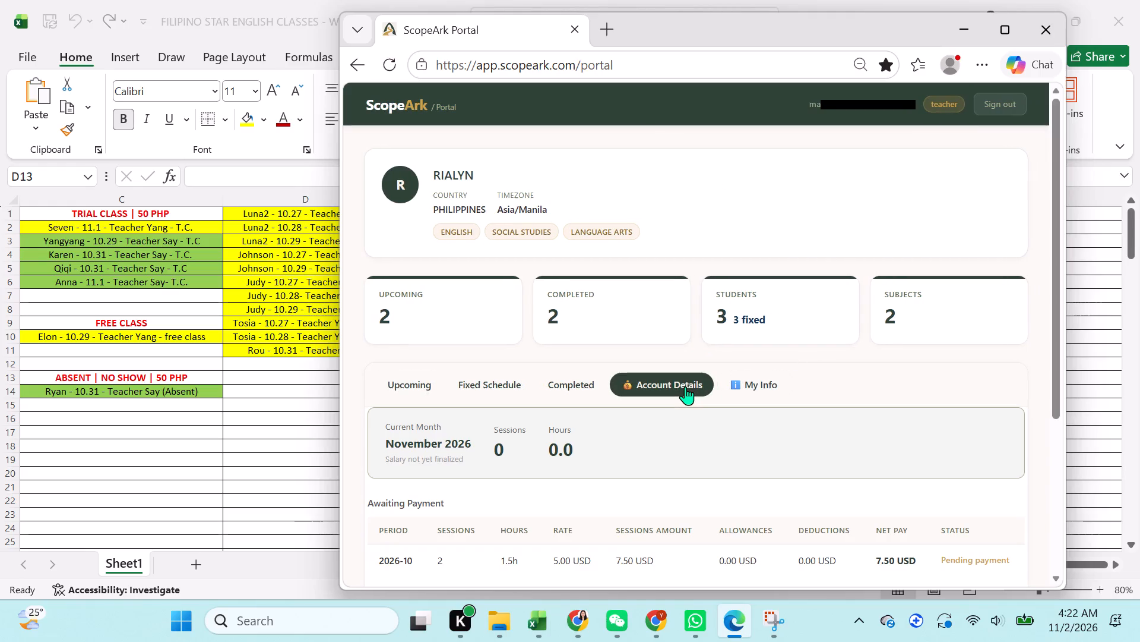
scroll(726, 461, "down", 2)
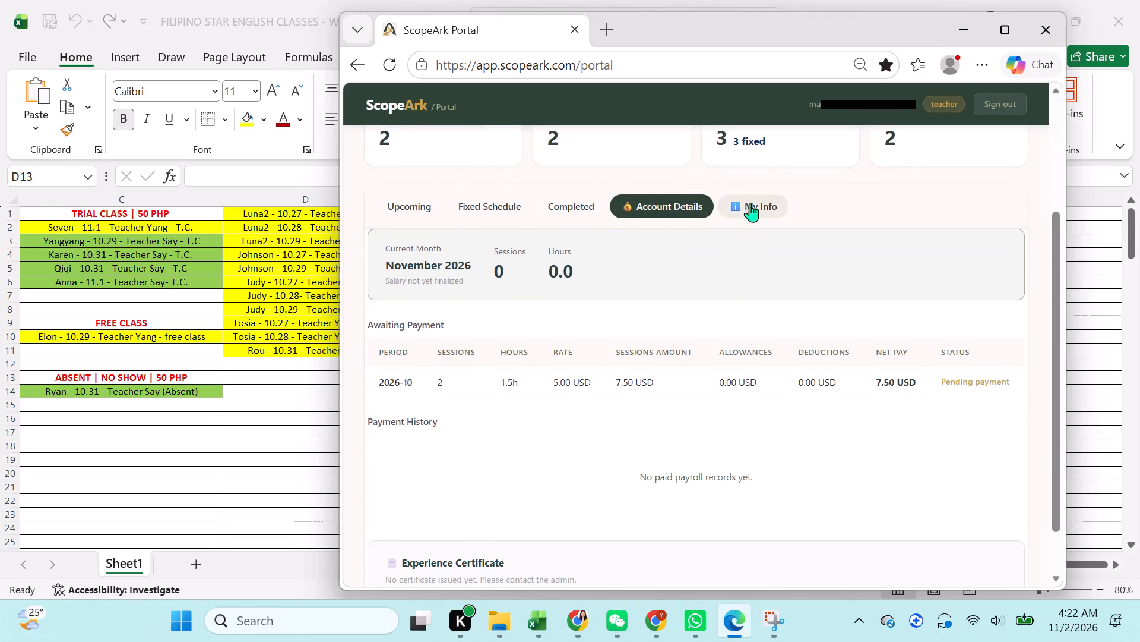
Review the contact, employment and payroll details under My Info in the portal, and minimise the browser window.
left_click(750, 203)
scroll(710, 429, "down", 2)
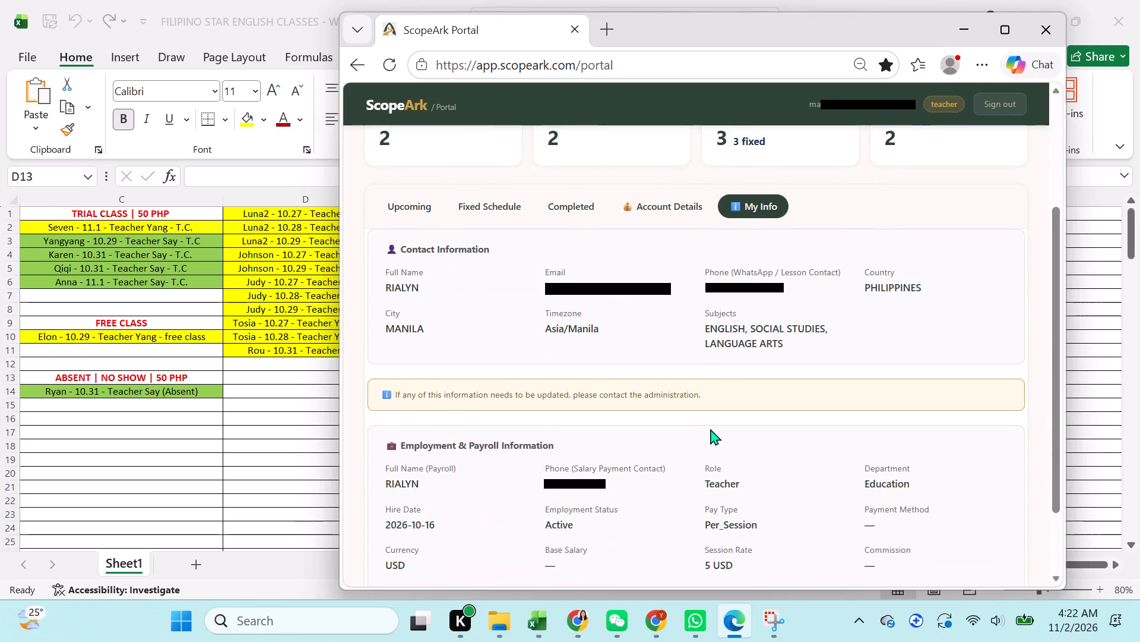
scroll(710, 429, "down", 2)
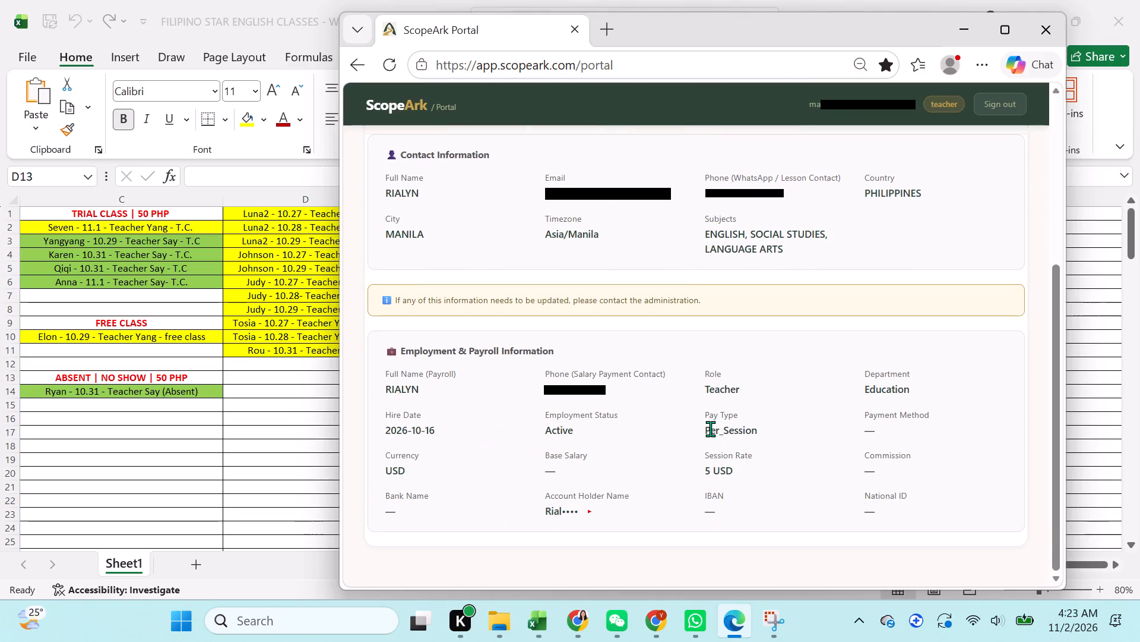
scroll(710, 429, "up", 2)
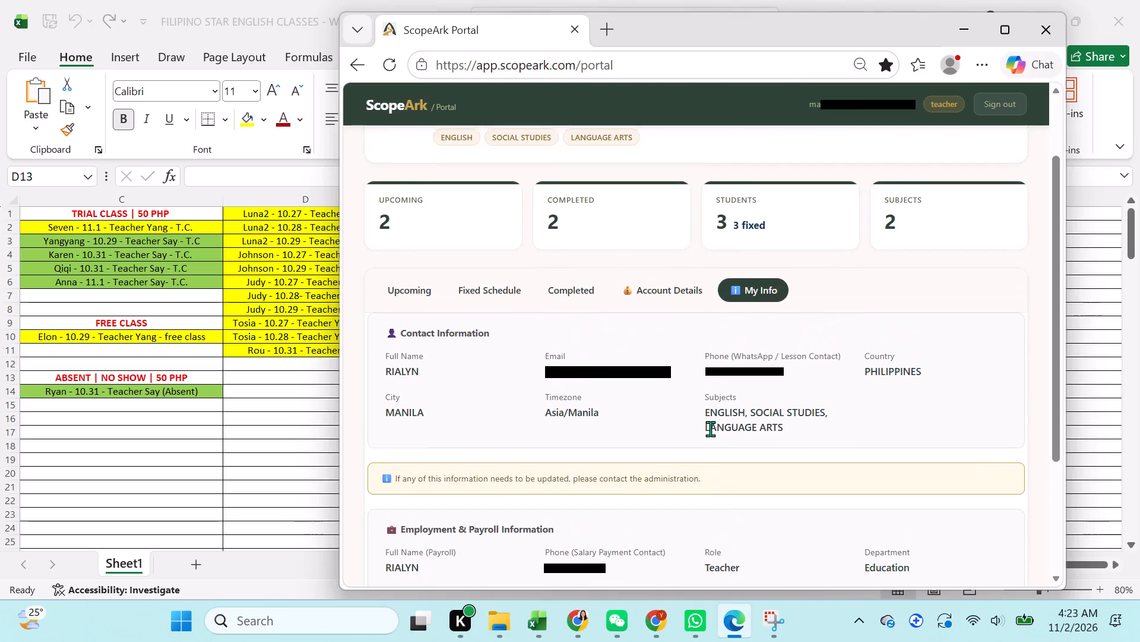
scroll(710, 429, "up", 1)
scroll(710, 429, "down", 1)
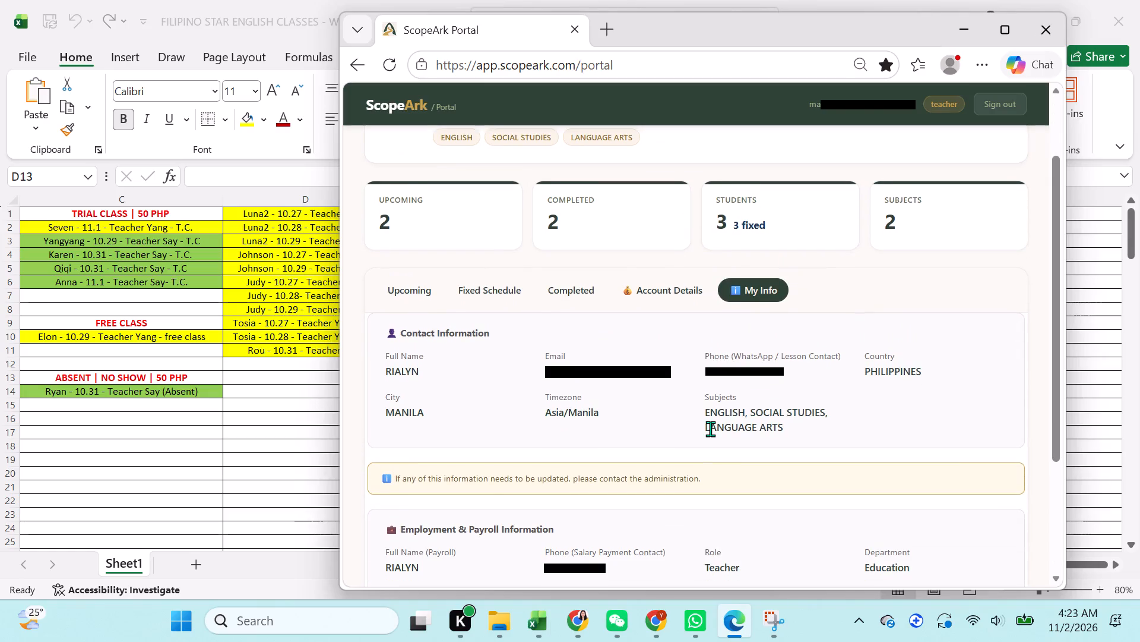
scroll(710, 429, "down", 1)
scroll(710, 429, "up", 3)
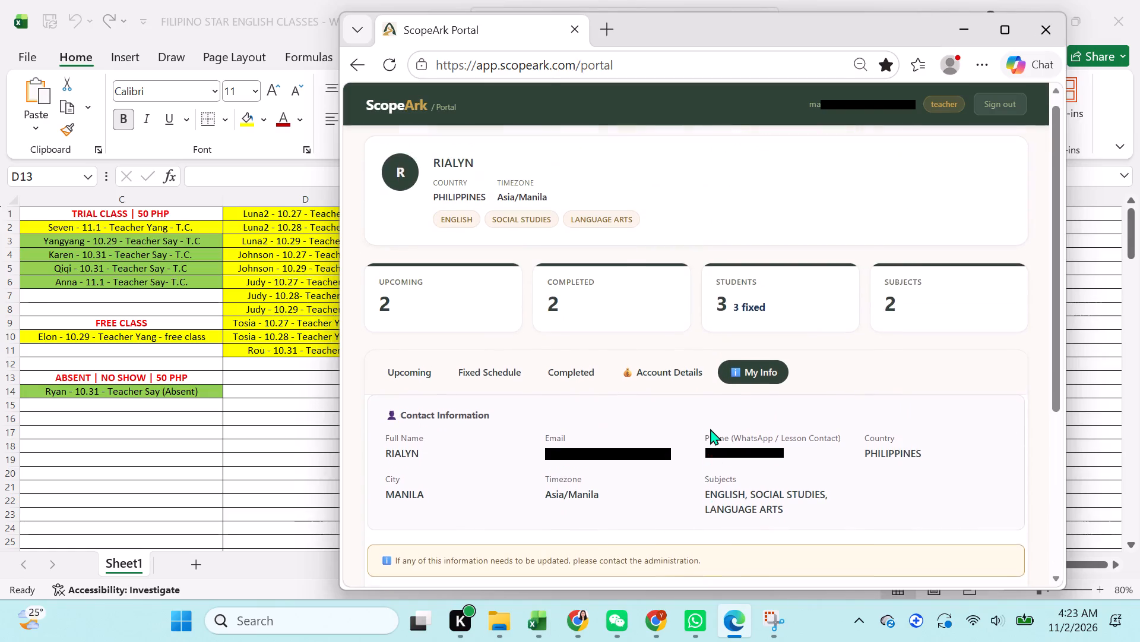
left_click(754, 314)
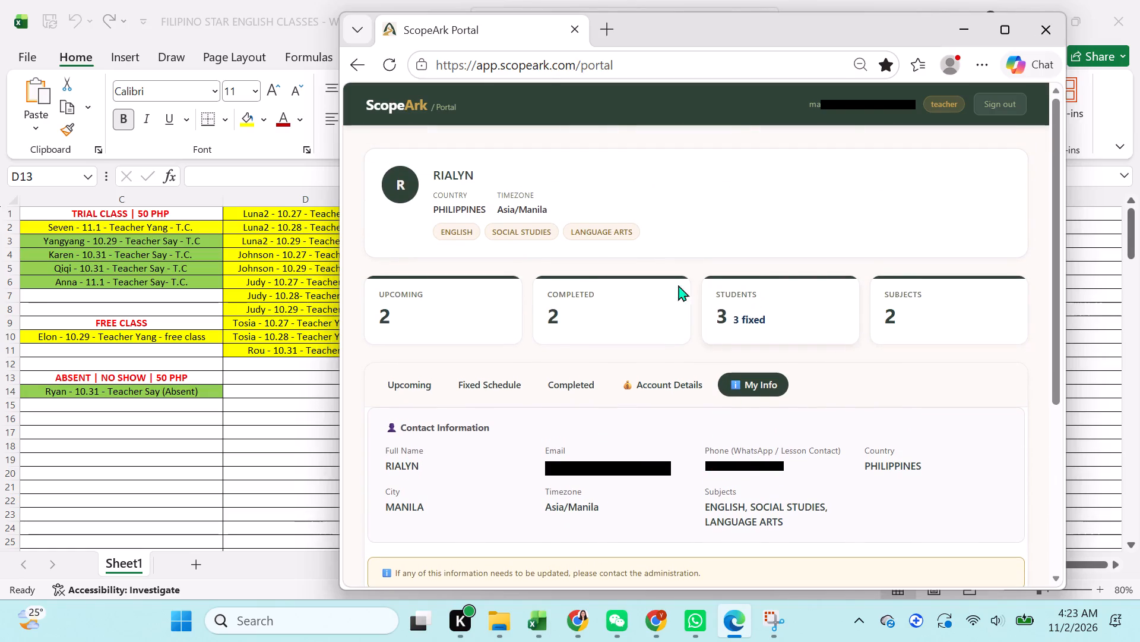
scroll(497, 213, "up", 3)
left_click(962, 26)
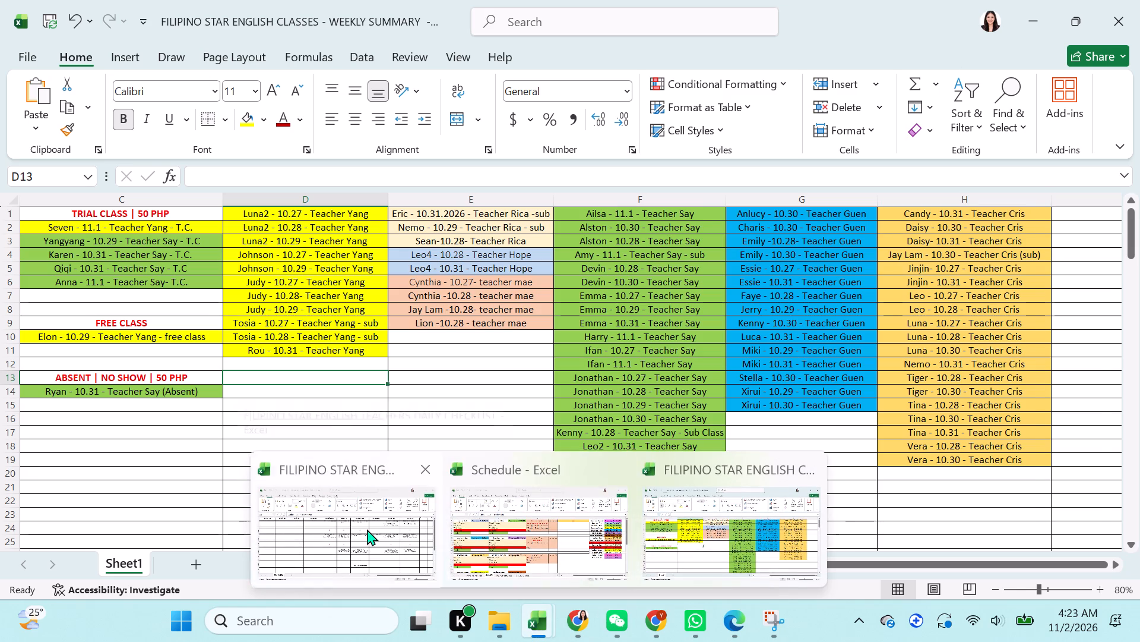
Switch to the Teachers Daily Checklist workbook and clear Teacher Shamae's entries and daily totals in G3:G21.
left_click(367, 529)
scroll(556, 380, "up", 3)
left_click(564, 322)
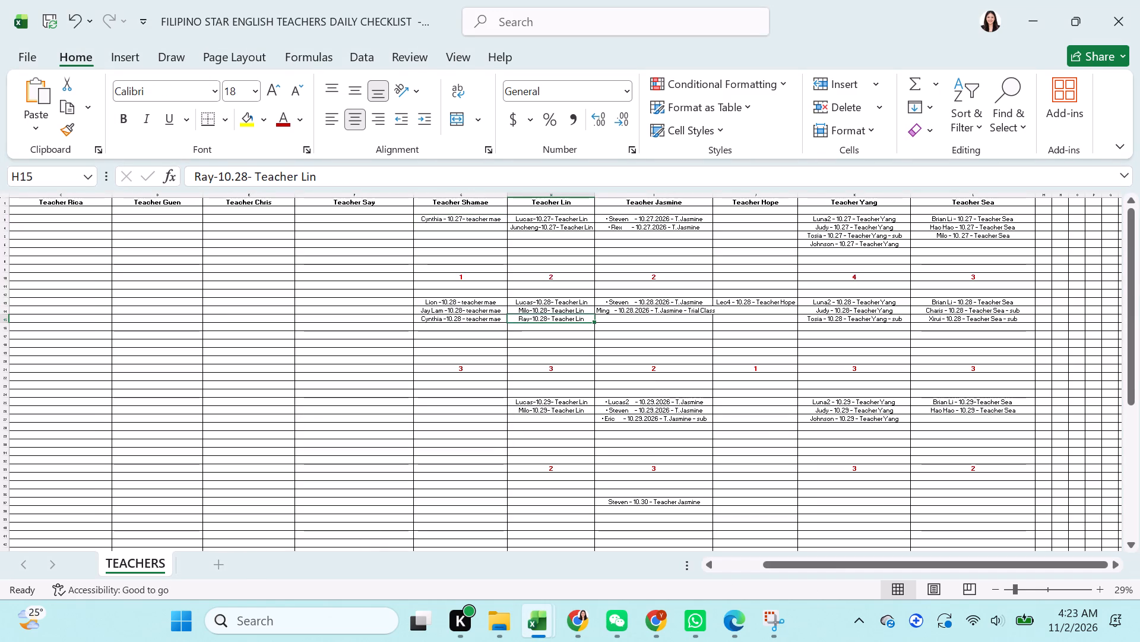
left_click_drag(465, 216, 464, 368)
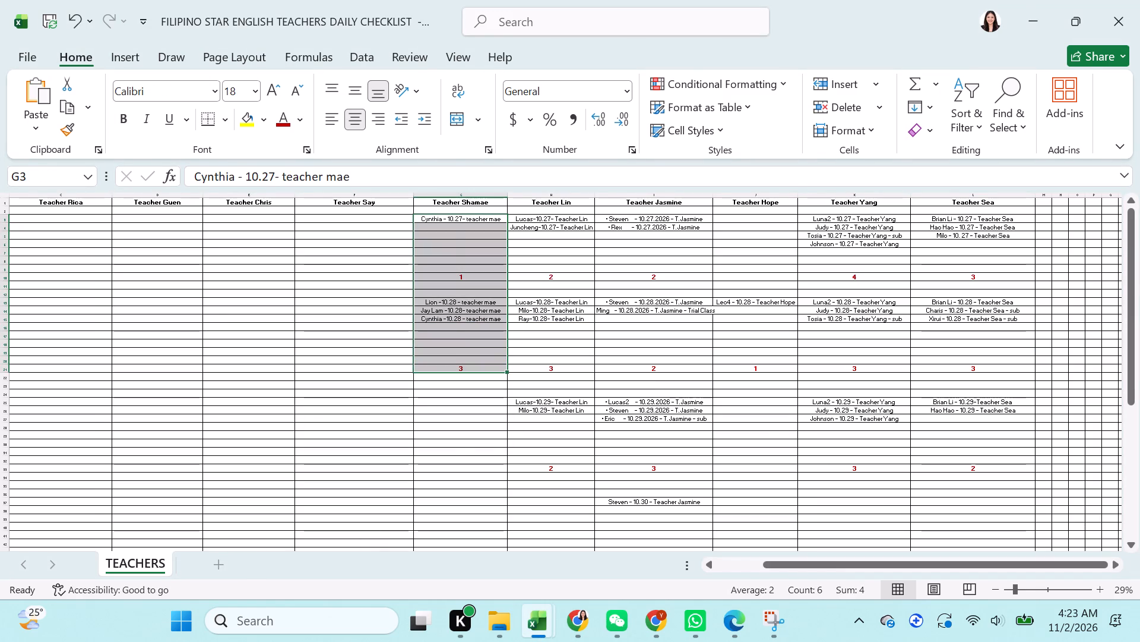
right_click(454, 283)
left_click(491, 298)
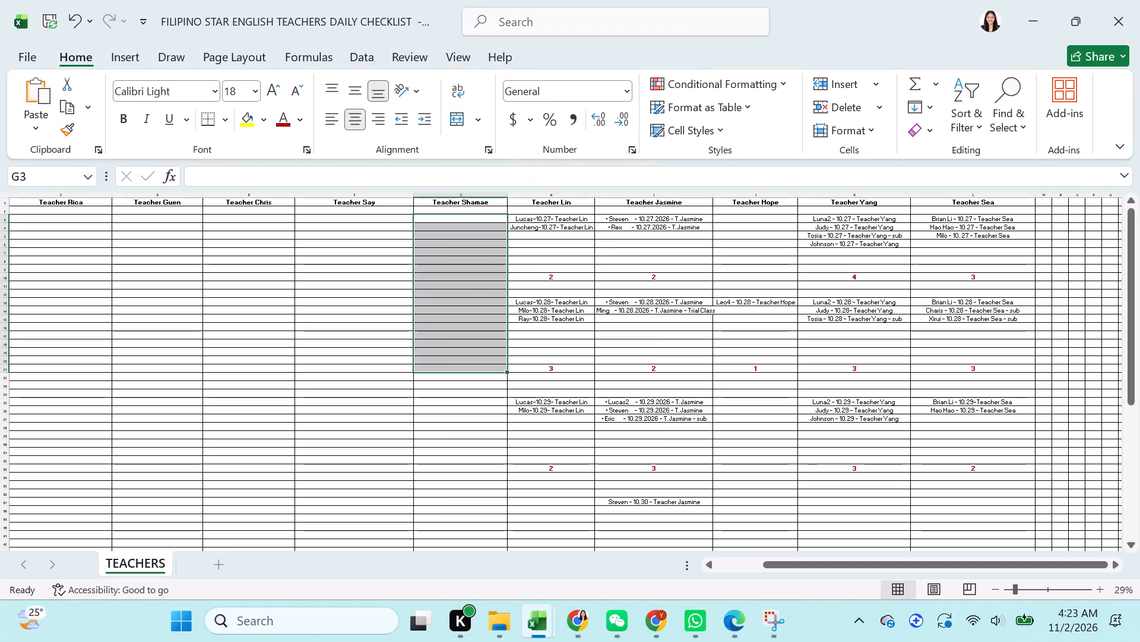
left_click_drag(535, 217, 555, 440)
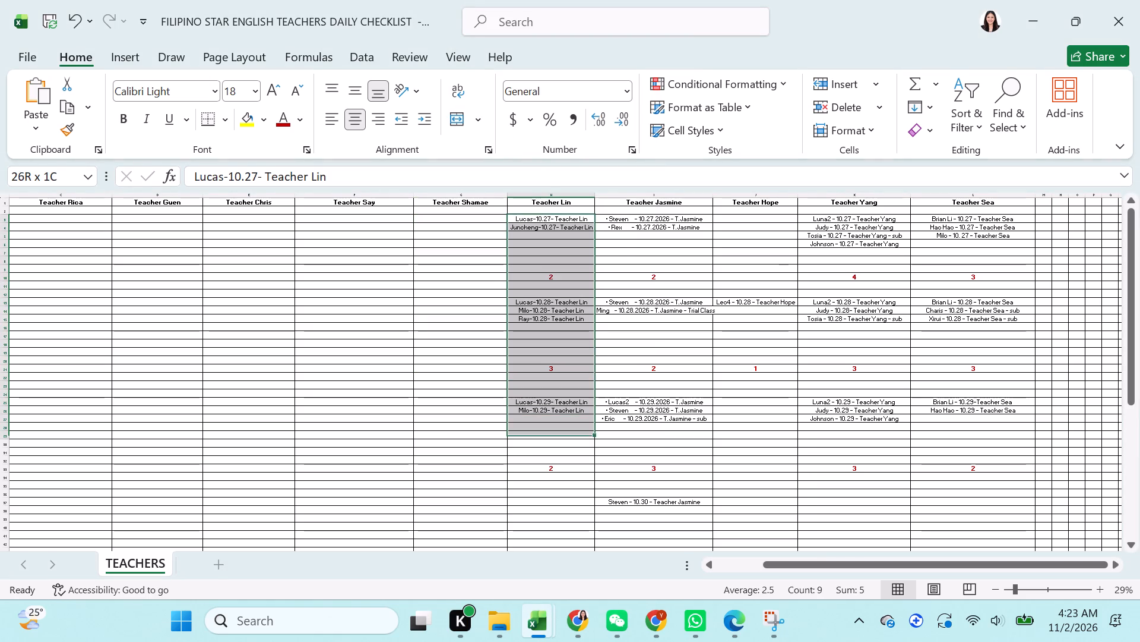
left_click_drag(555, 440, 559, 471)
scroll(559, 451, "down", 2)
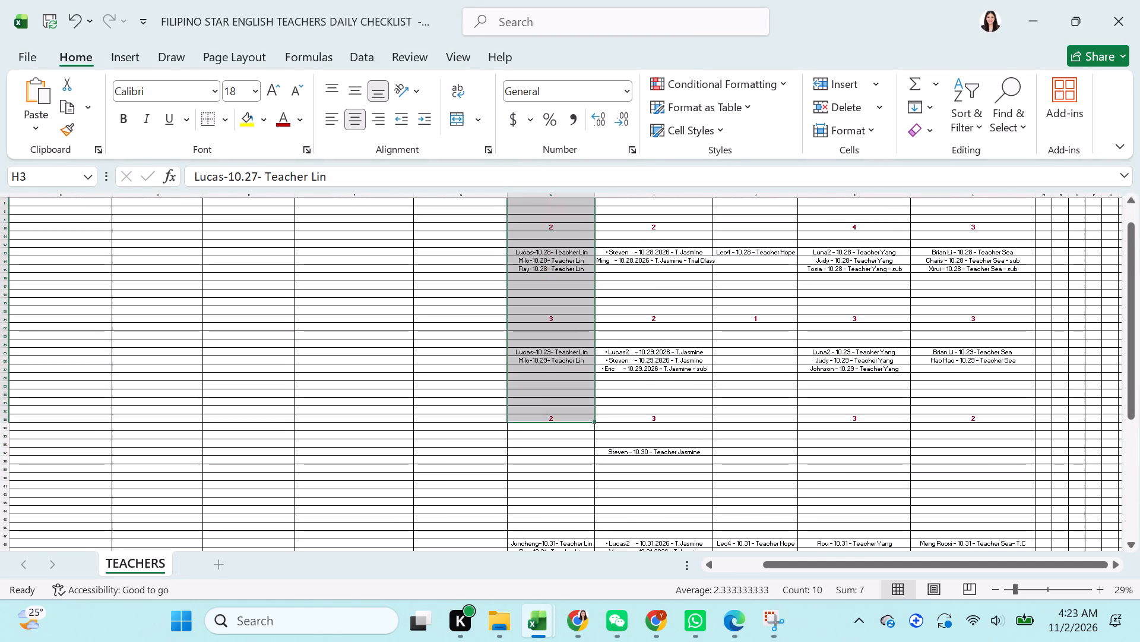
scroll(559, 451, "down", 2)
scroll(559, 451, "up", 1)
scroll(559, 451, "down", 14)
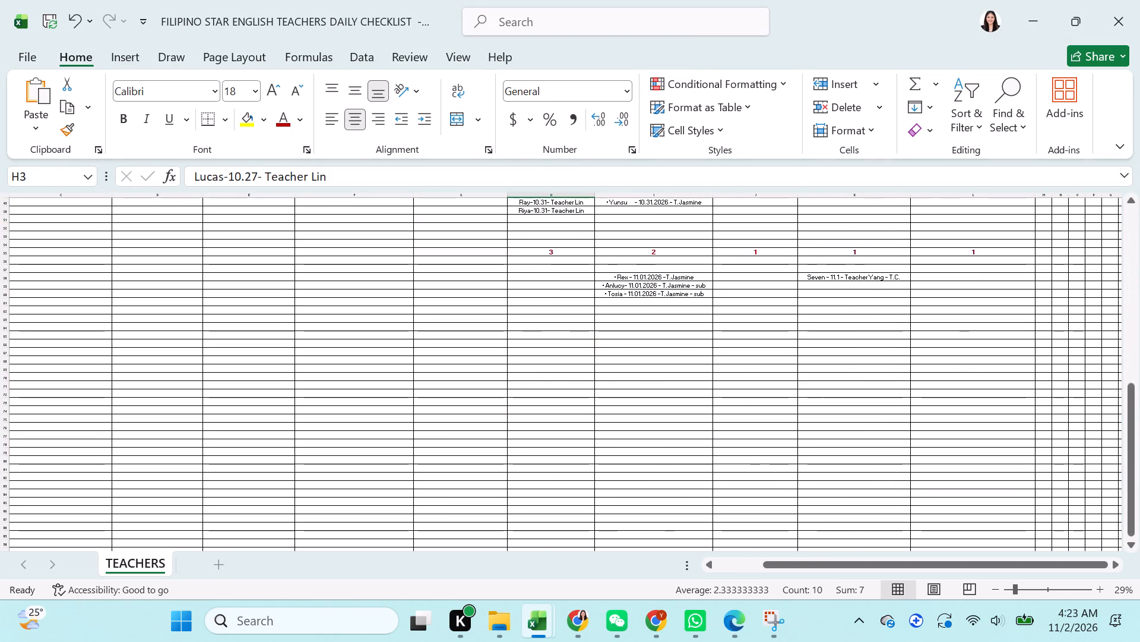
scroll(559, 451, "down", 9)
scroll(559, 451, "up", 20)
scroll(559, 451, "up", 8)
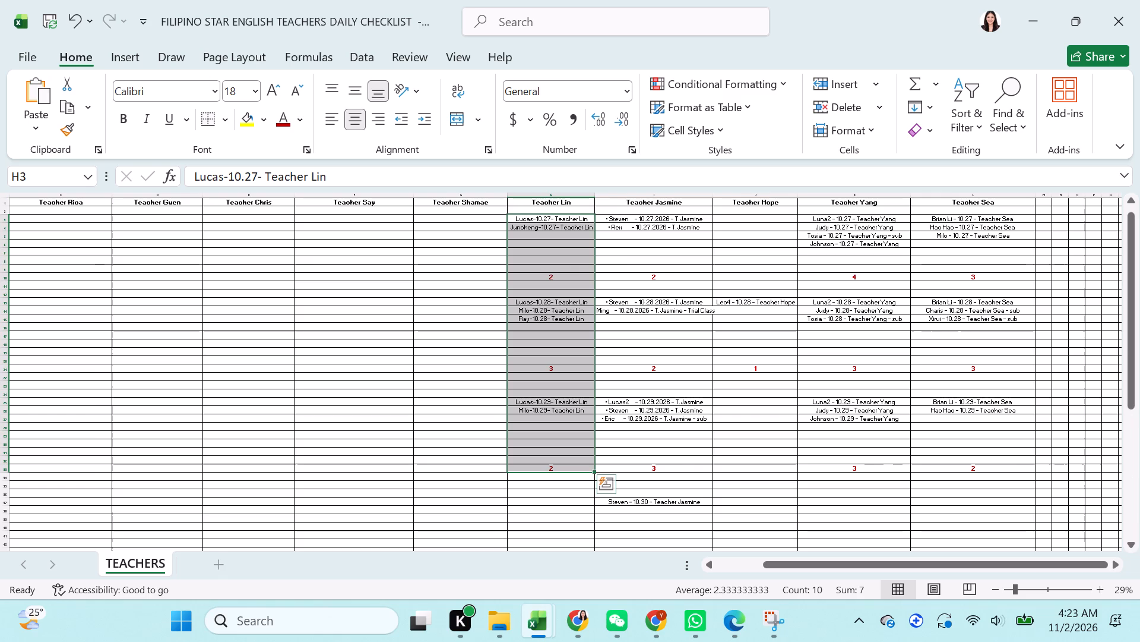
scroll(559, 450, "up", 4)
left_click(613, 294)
Move Teacher Lin's checklist entries, from H2 through the 10.31 total, to column I of the weekly summary workbook, starting at I1.
left_click_drag(580, 214, 581, 355)
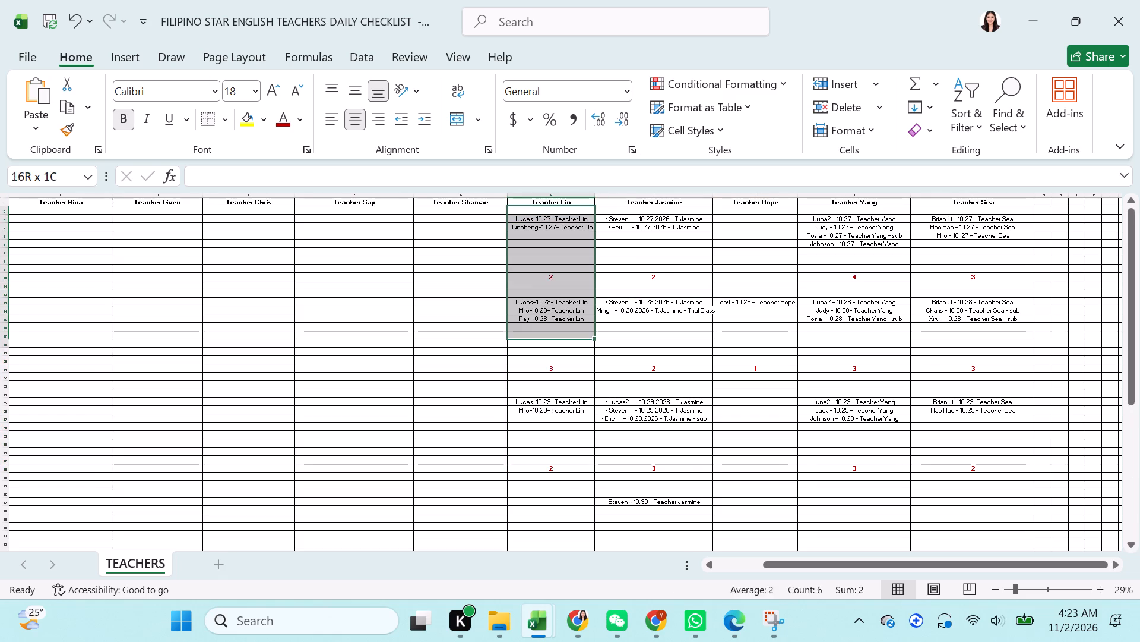
left_click_drag(581, 355, 562, 449)
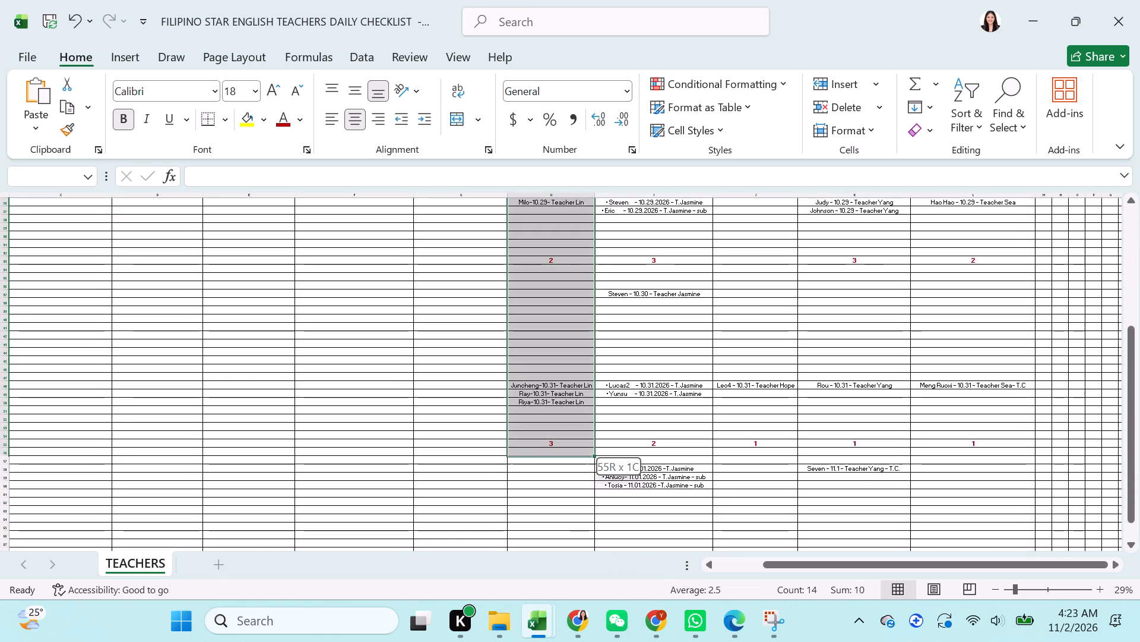
left_click_drag(562, 449, 561, 445)
key("ctrl+x")
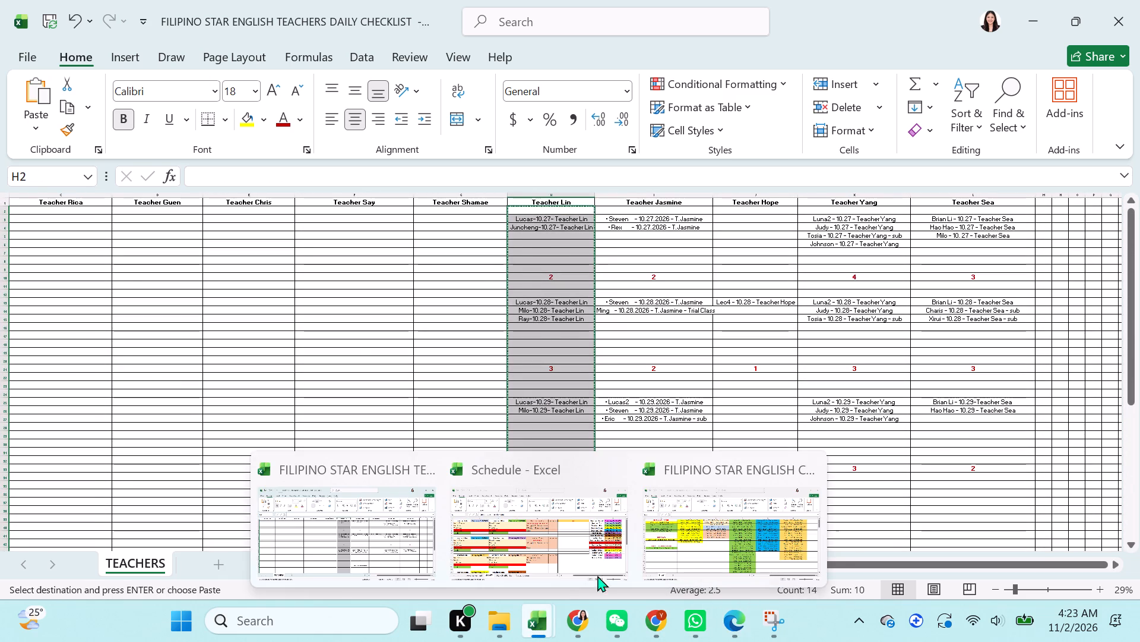
left_click(683, 553)
scroll(674, 453, "up", 2)
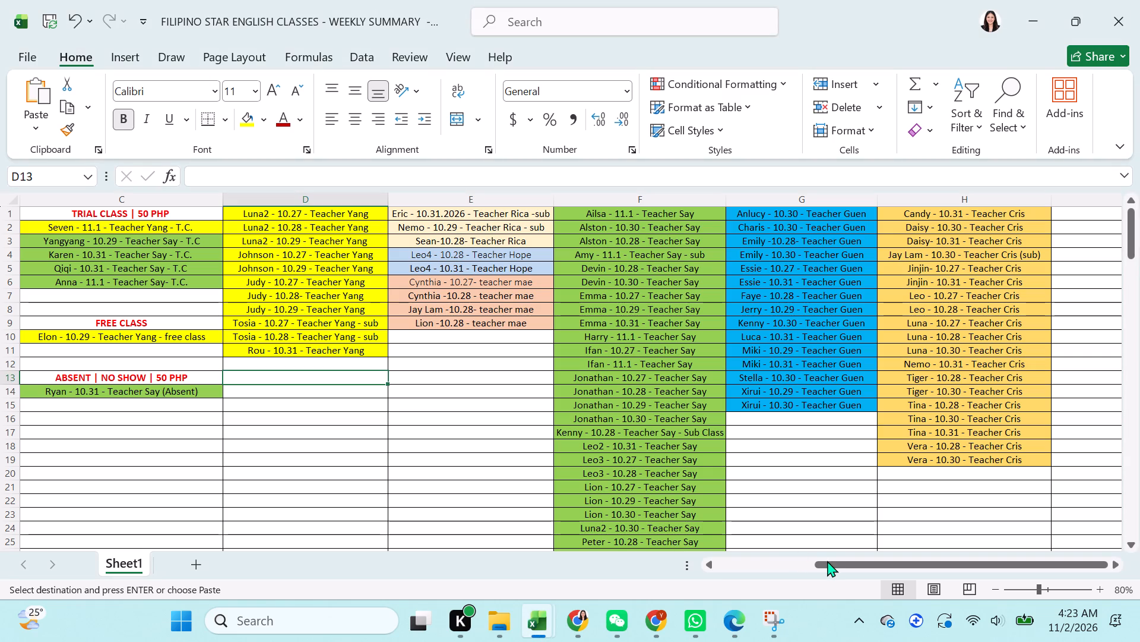
left_click_drag(827, 561, 860, 562)
left_click(1073, 218)
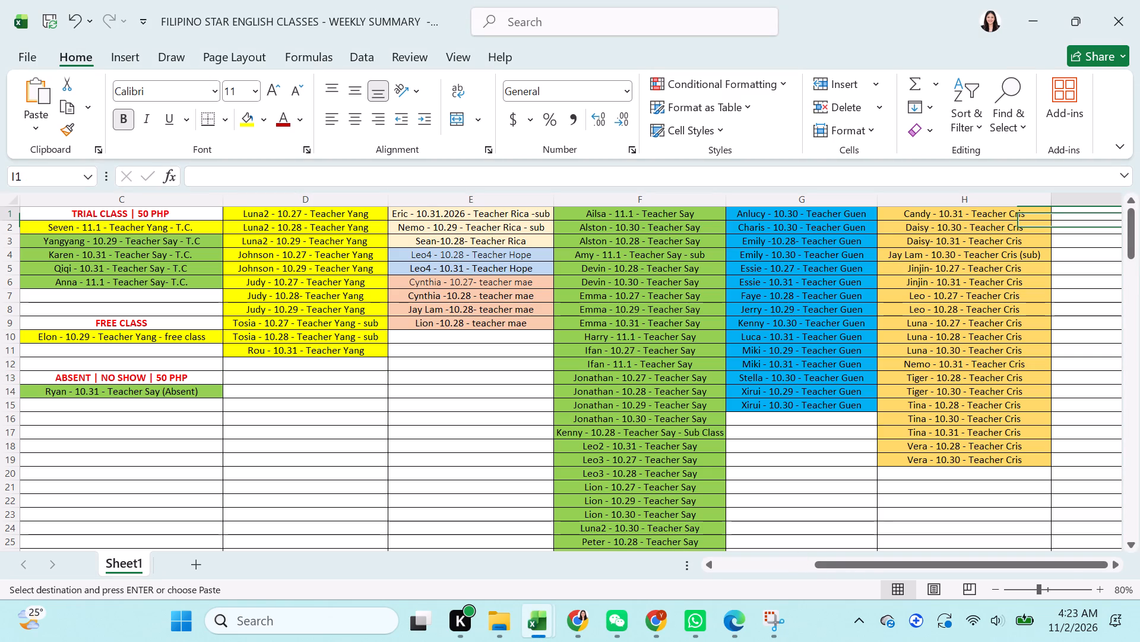
left_click(1062, 562)
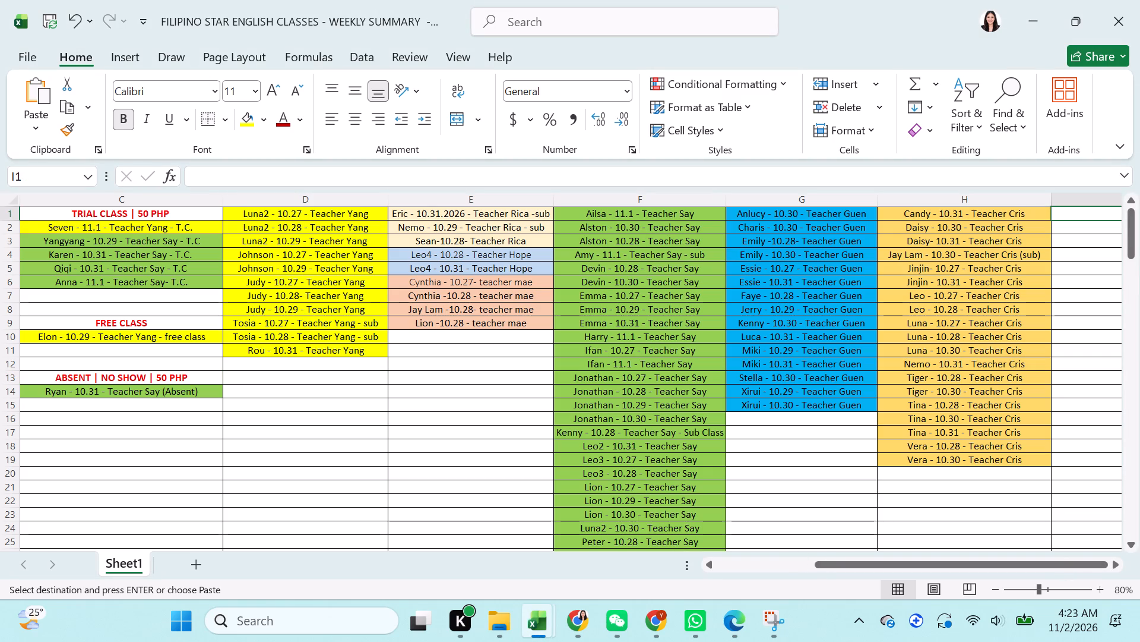
left_click(1079, 216)
key("ctrl+v")
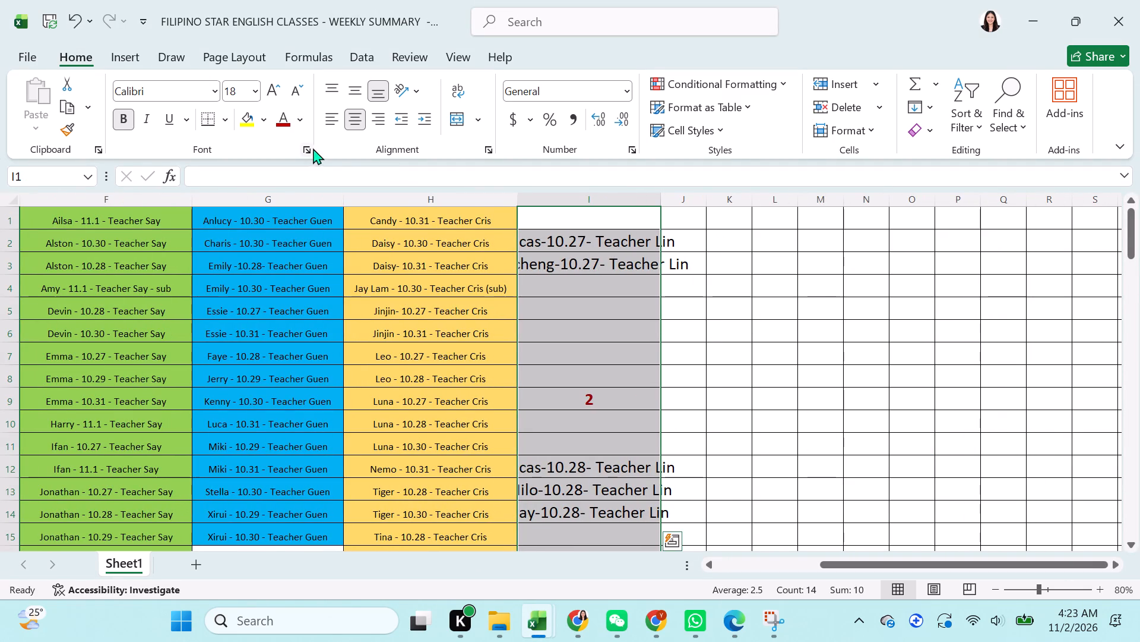
Reduce the font size of Teacher Lin's pasted entries in column I to 11.
triple_click(293, 97)
left_click(293, 97)
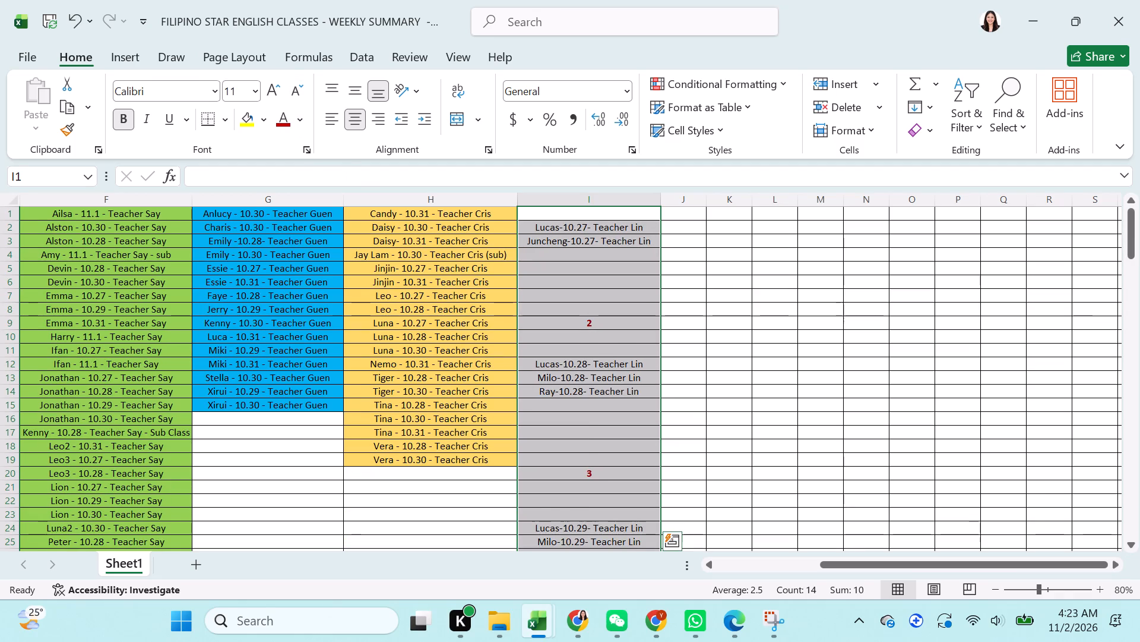
Delete the empty cell I1 above Teacher Lin's entries, shifting the cells up.
left_click(606, 267)
left_click(609, 212)
right_click(609, 212)
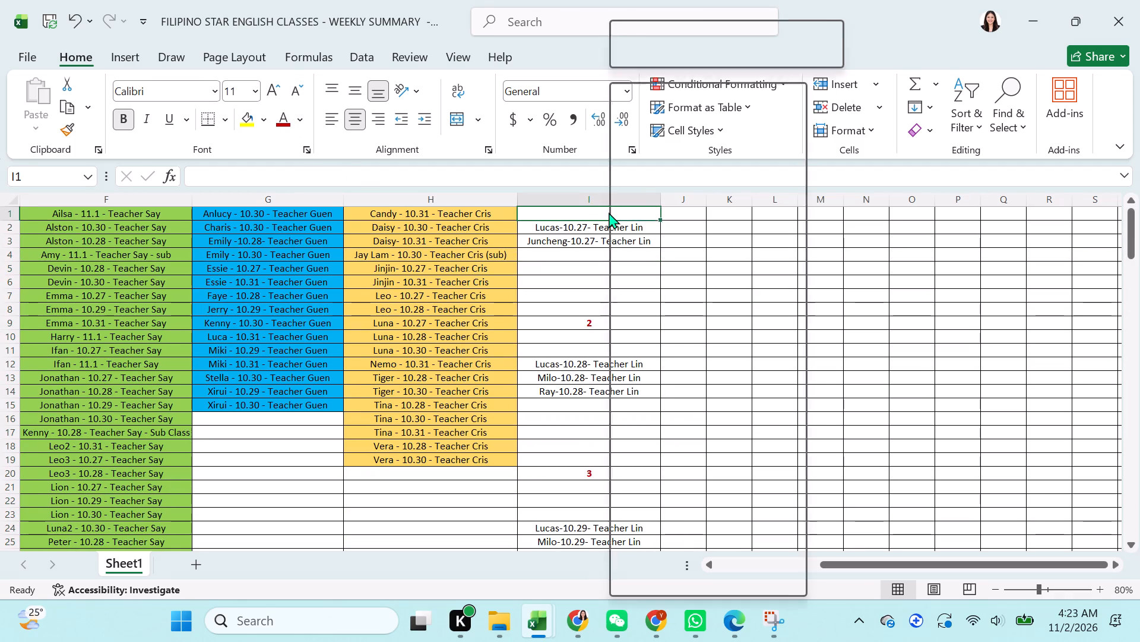
left_click(652, 285)
left_click(621, 297)
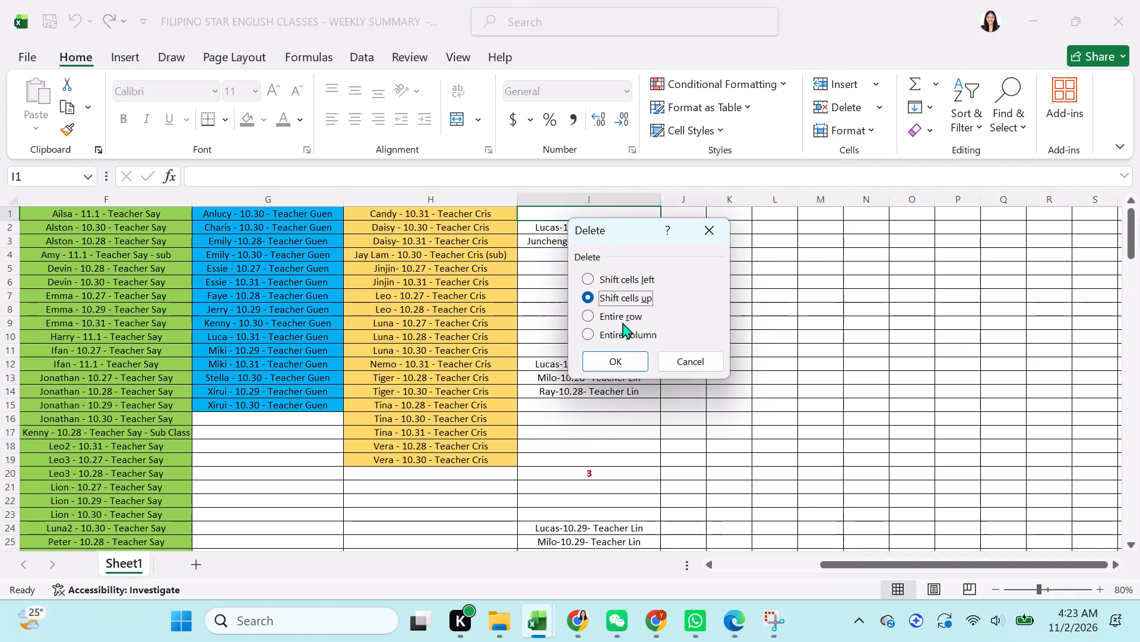
left_click(622, 352)
Delete I3:I10, the gap and daily total between Teacher Lin's 10.27 and 10.28 entries, shifting cells up.
left_click_drag(573, 246, 587, 335)
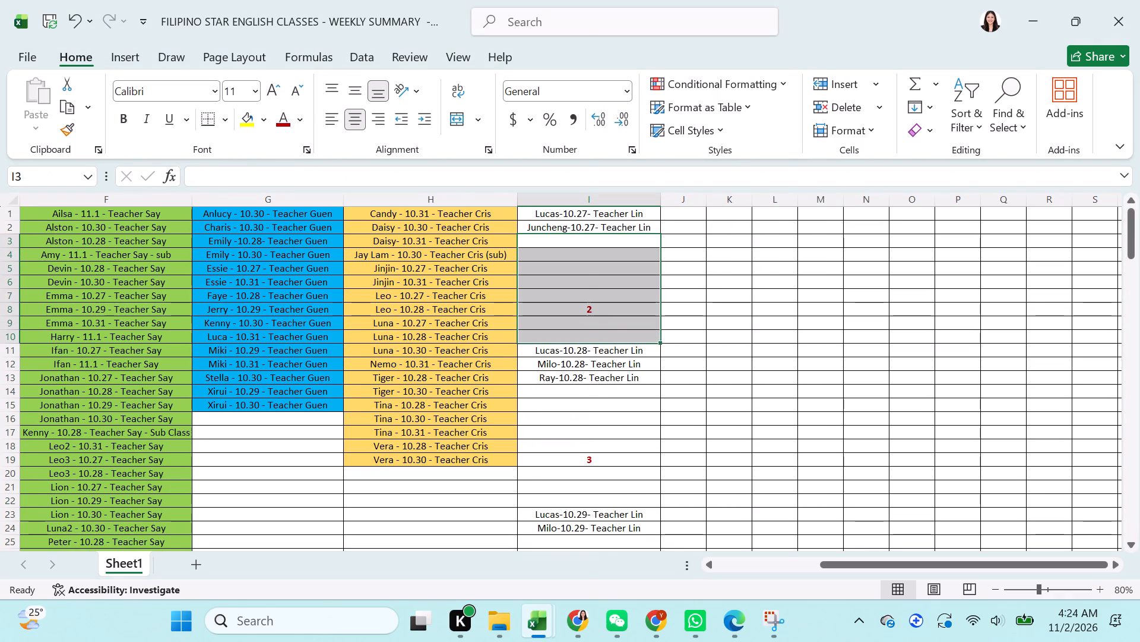
right_click(587, 319)
left_click(639, 282)
left_click(623, 298)
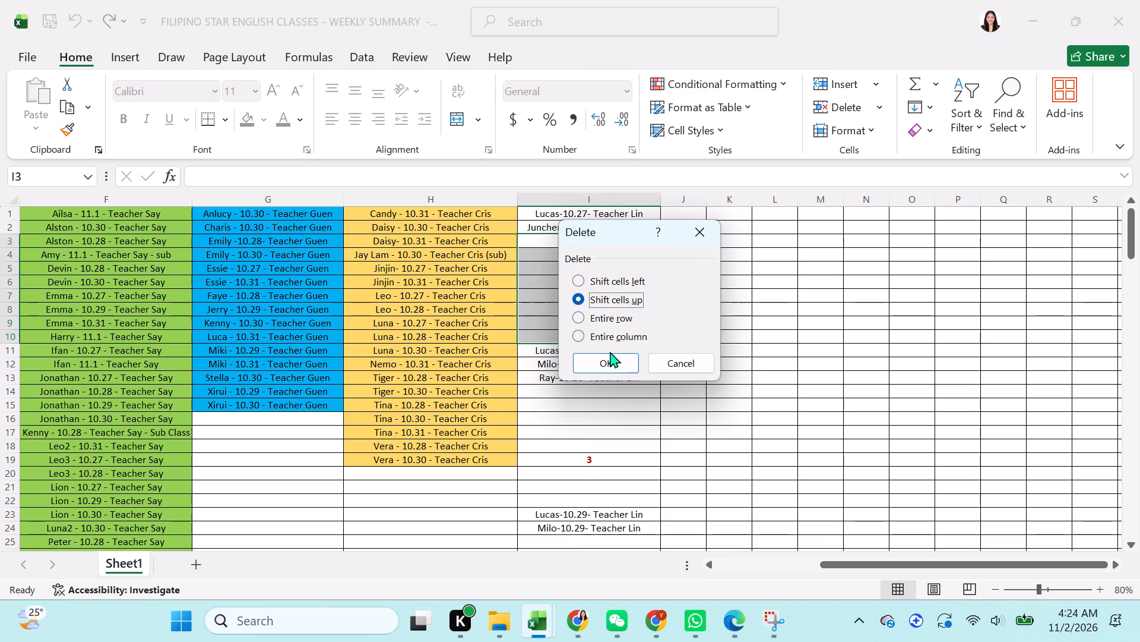
left_click(610, 355)
Delete I6:I14, the gap and daily total between Teacher Lin's 10.28 and 10.29 entries, shifting cells up.
left_click_drag(581, 284, 585, 376)
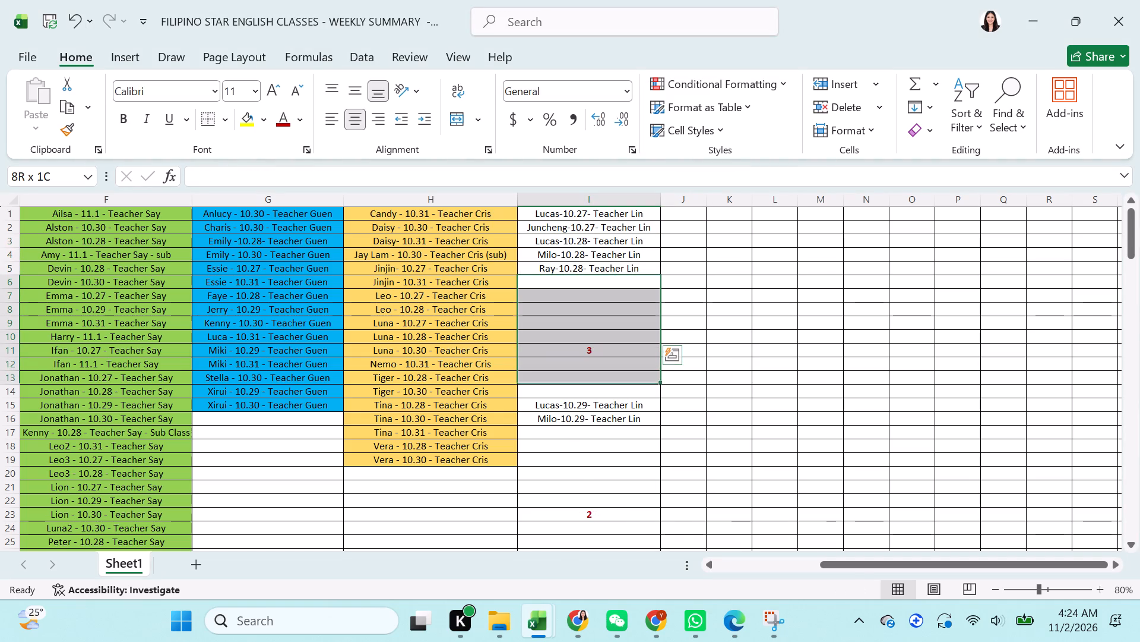
left_click_drag(585, 376, 588, 389)
right_click(582, 335)
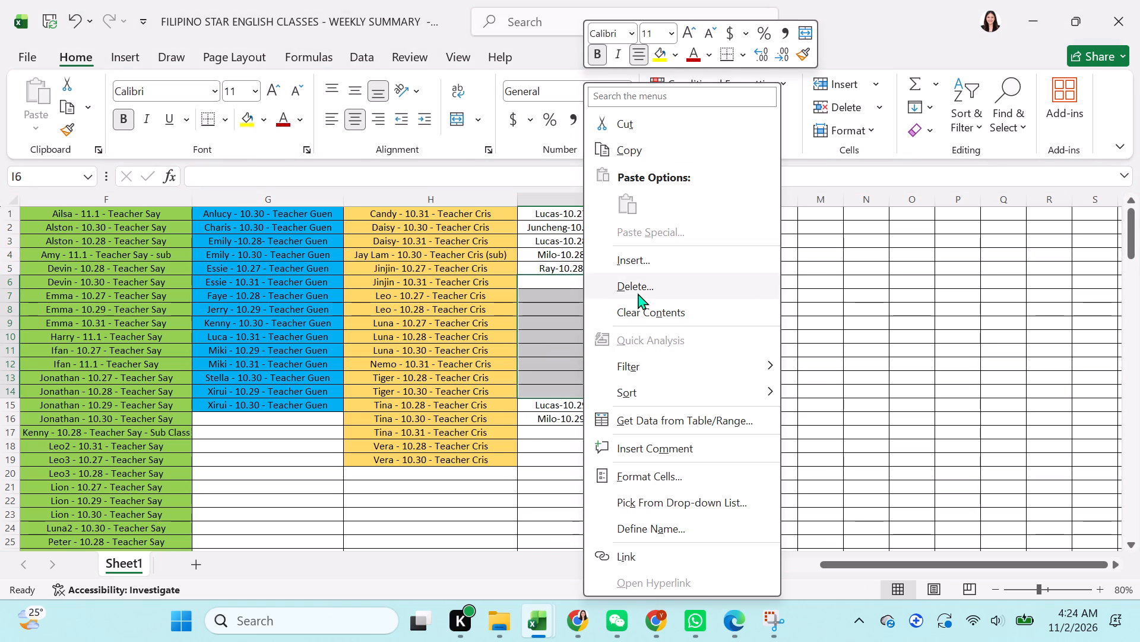
left_click(638, 293)
left_click(630, 310)
left_click(615, 372)
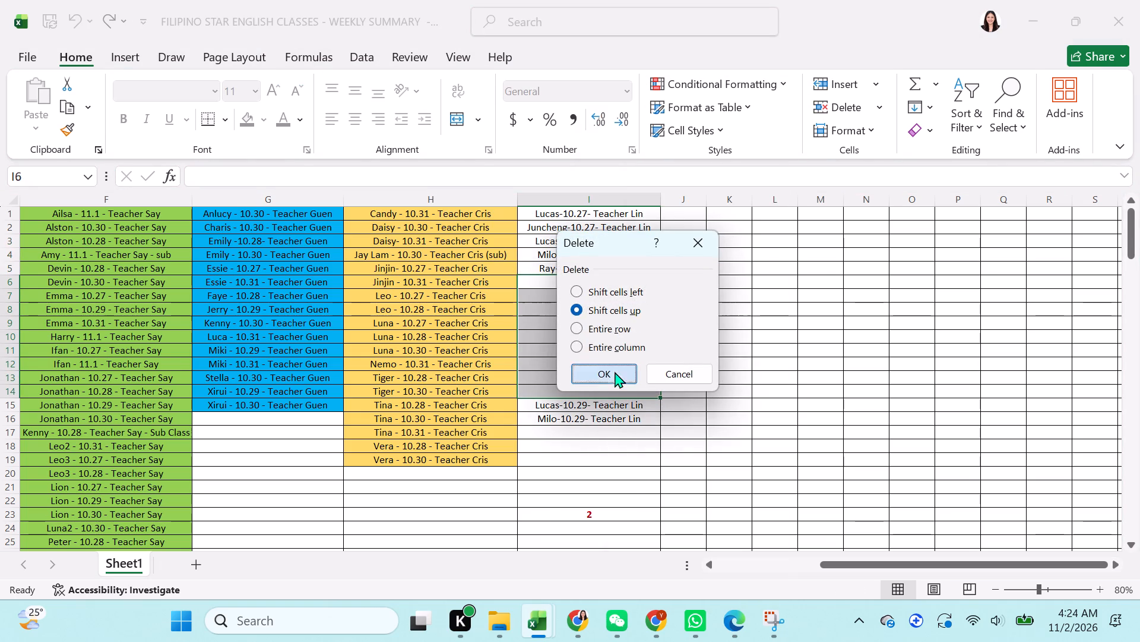
Delete I8:I28, the gap and daily total between Teacher Lin's 10.29 and 10.31 entries, shifting cells up.
scroll(605, 351, "down", 2)
left_click_drag(604, 229, 601, 449)
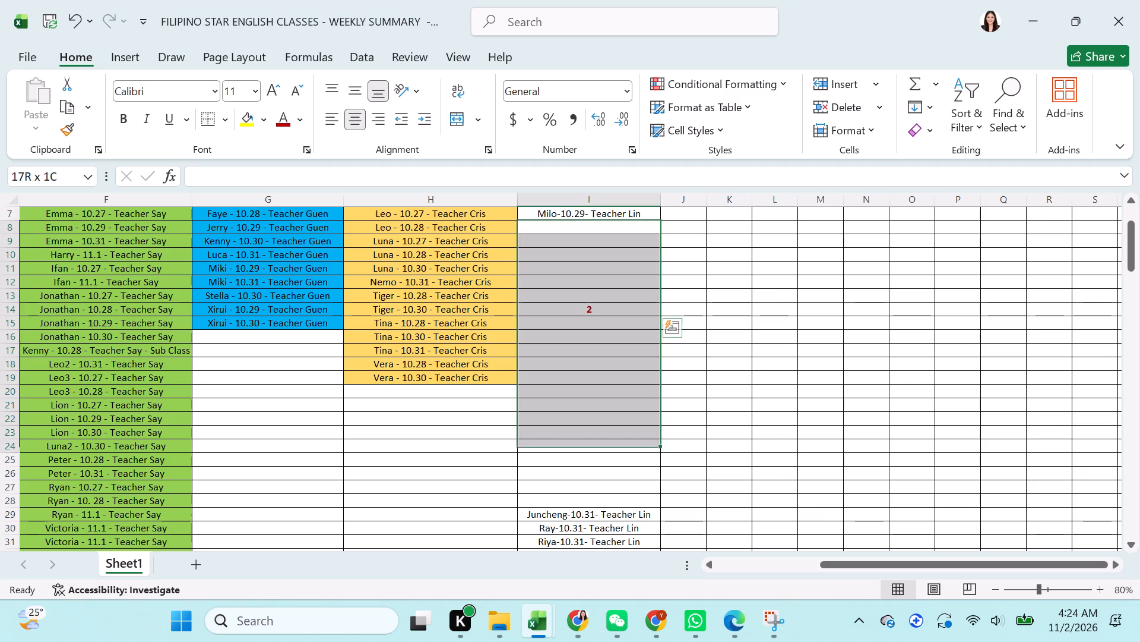
left_click_drag(601, 449, 604, 498)
right_click(579, 338)
left_click(641, 287)
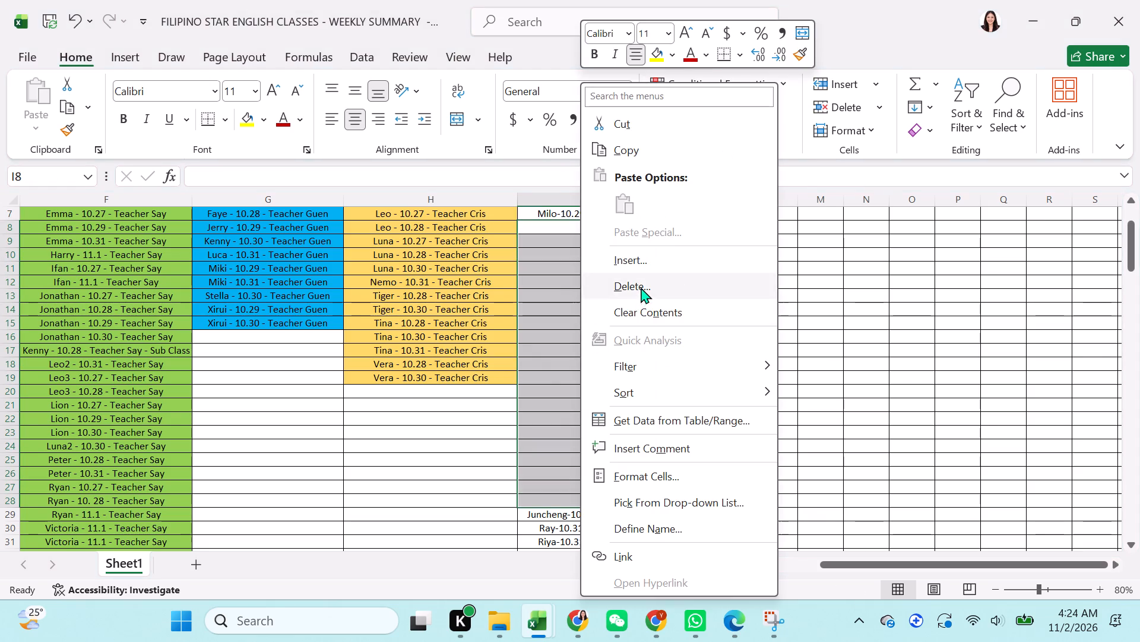
left_click(627, 303)
left_click(613, 364)
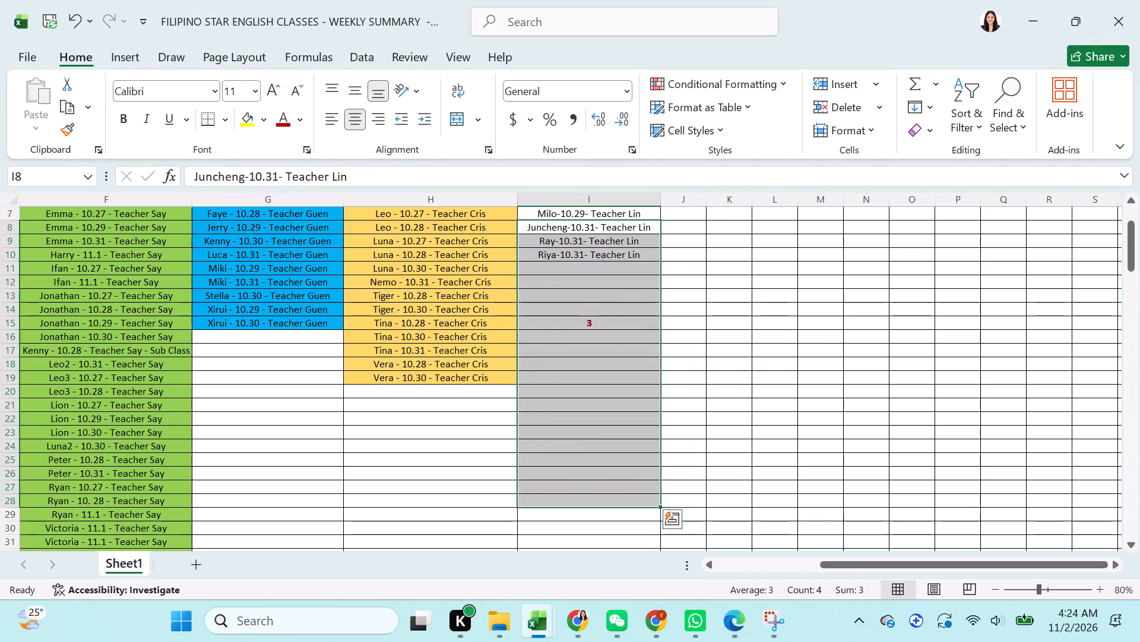
Delete I11:I31, the blanks and daily total below Teacher Lin's last 10.31 entry, shifting cells up.
left_click_drag(593, 269, 591, 547)
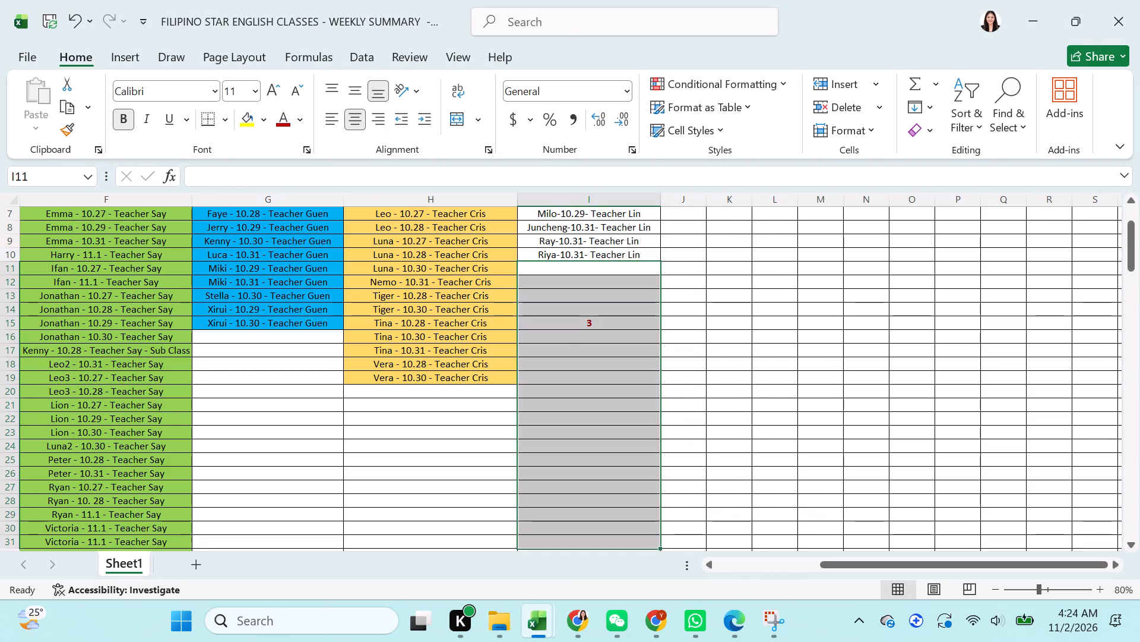
right_click(562, 328)
left_click(618, 284)
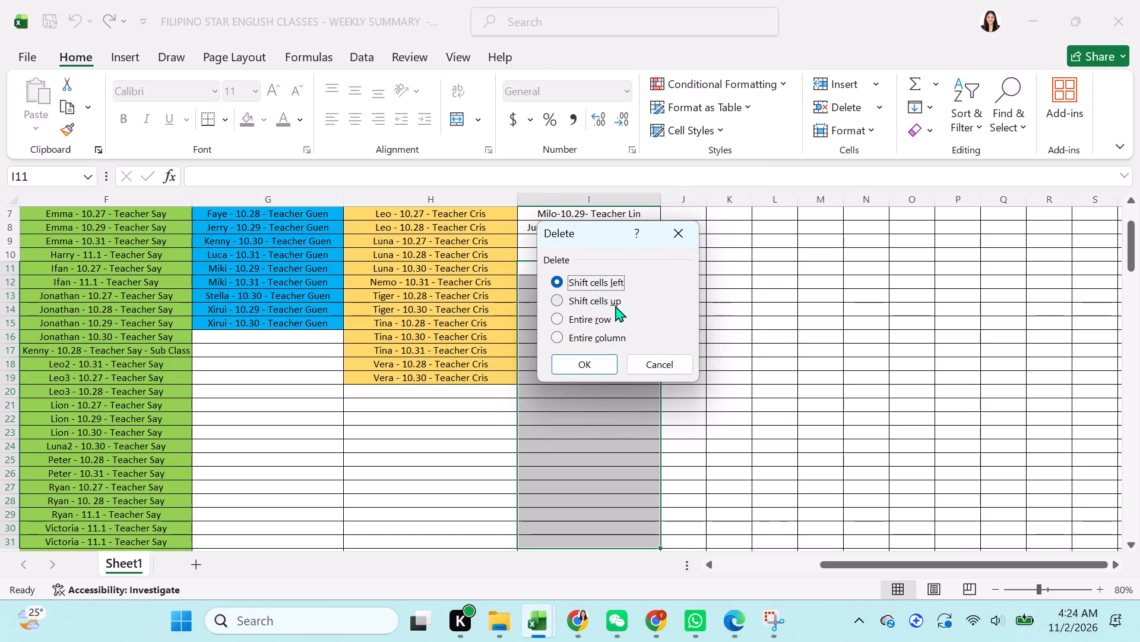
left_click(615, 306)
left_click(604, 364)
scroll(602, 364, "down", 6)
scroll(602, 364, "up", 8)
left_click(720, 257)
scroll(620, 305, "up", 5)
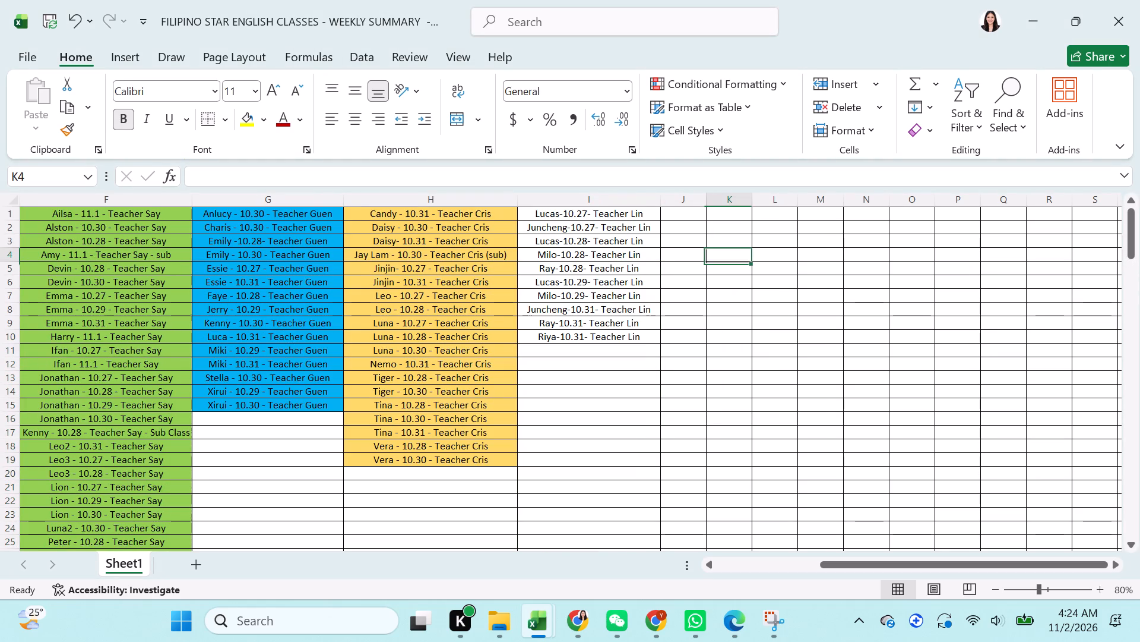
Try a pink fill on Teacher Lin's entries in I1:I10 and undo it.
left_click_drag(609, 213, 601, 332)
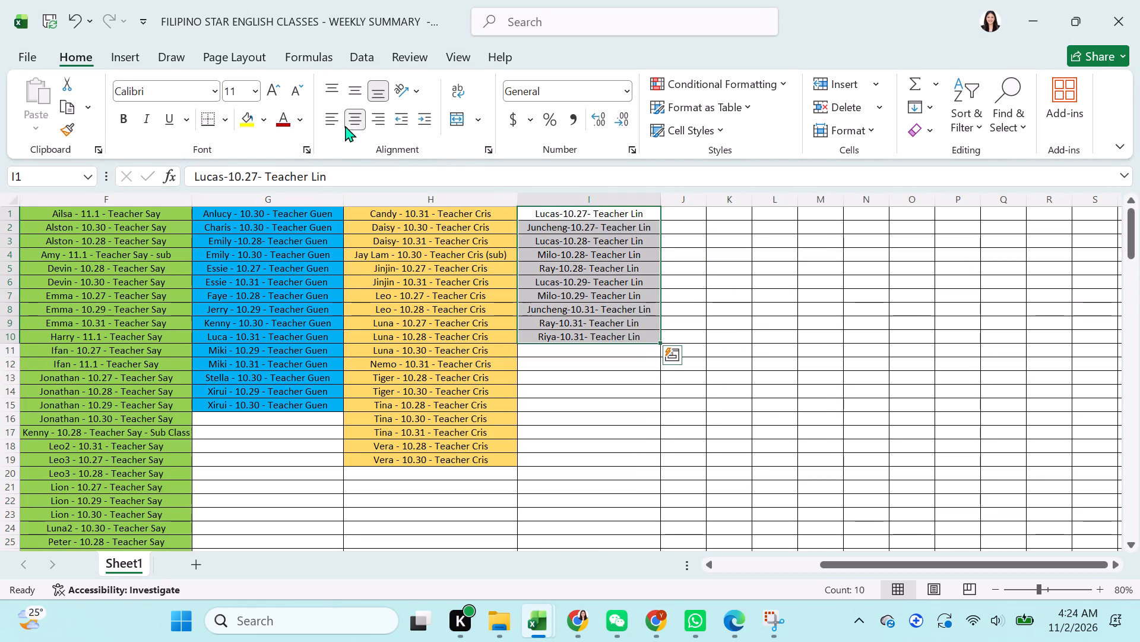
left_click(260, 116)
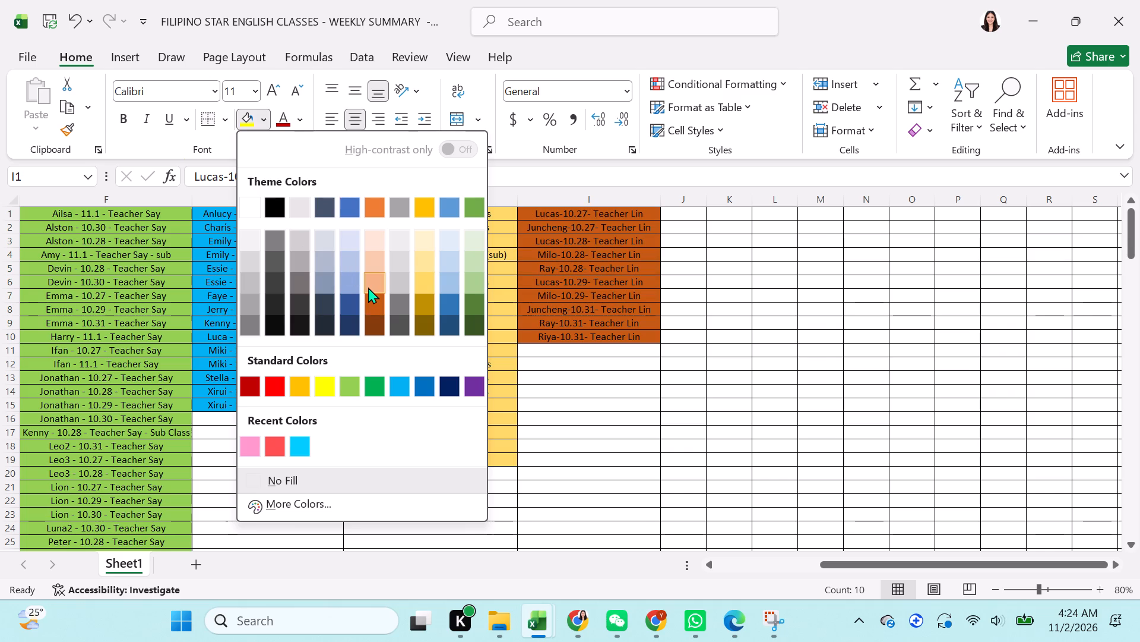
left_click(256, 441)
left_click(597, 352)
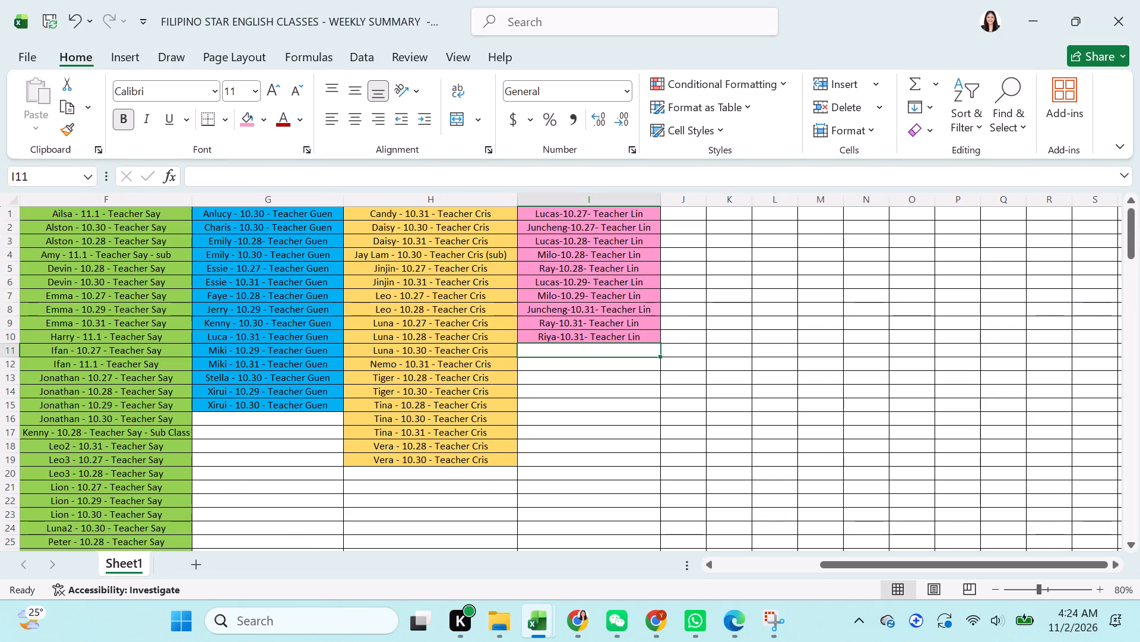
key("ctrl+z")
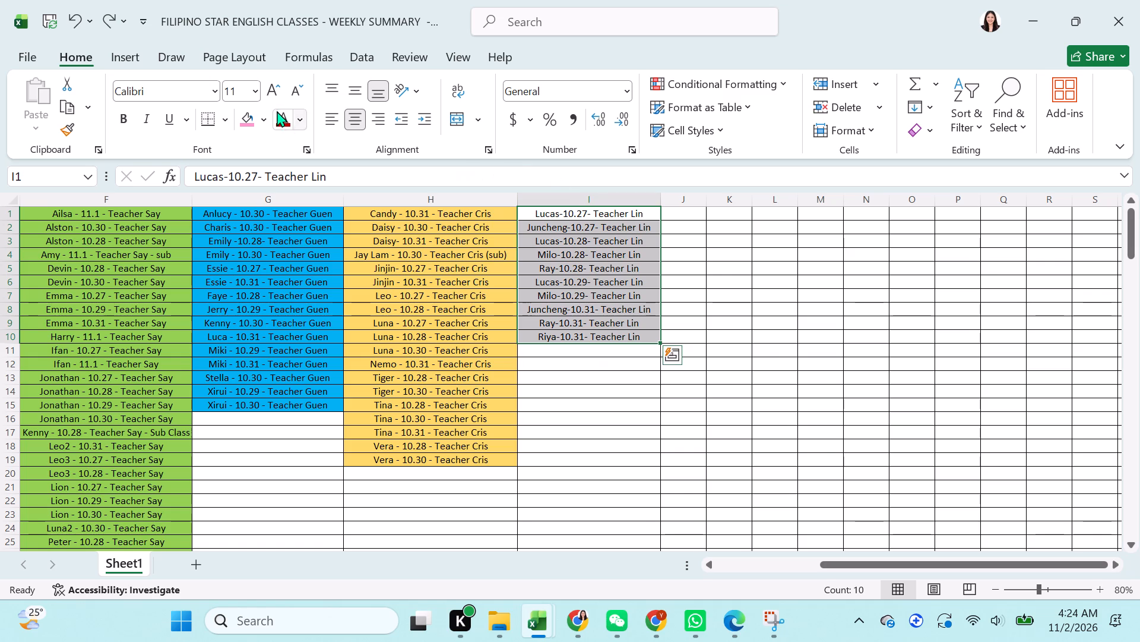
Fill Teacher Lin's entries in I1:I10 with the light gold used for Teacher Cris's list.
left_click(262, 121)
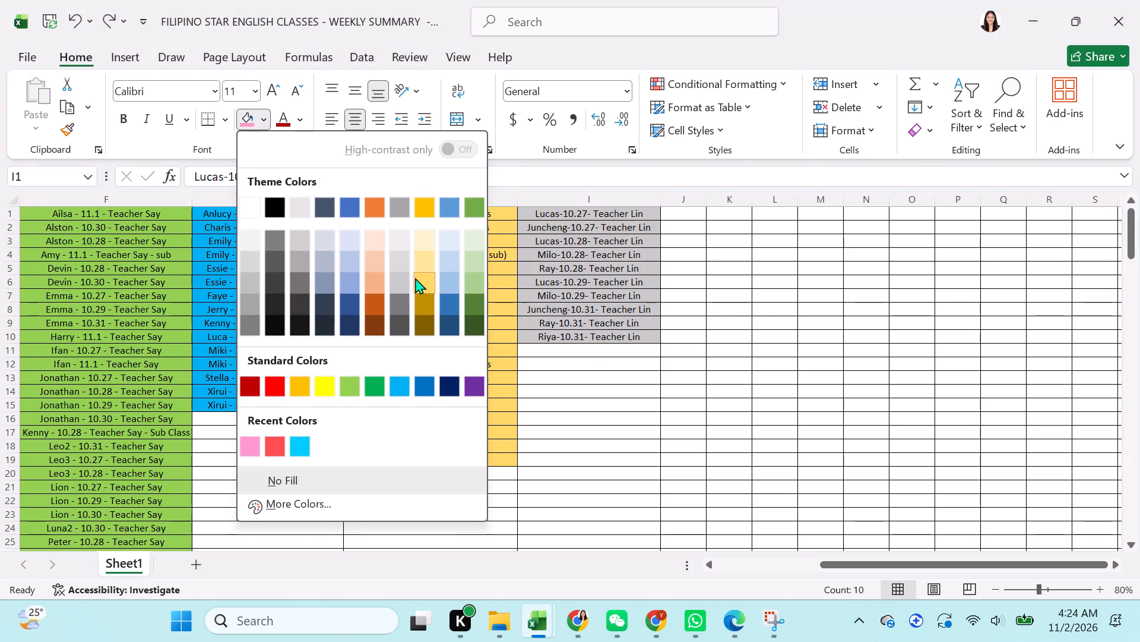
left_click(415, 278)
Change the fill of Teacher Cris's entries in H1:H19 to the recently used pink.
left_click_drag(473, 214, 467, 458)
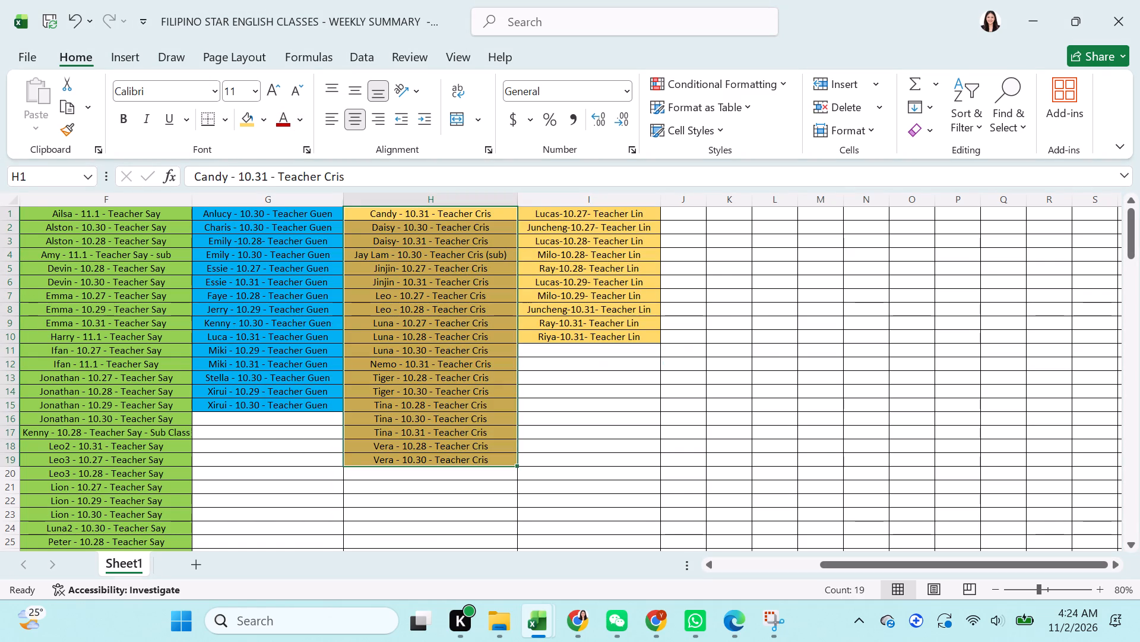
left_click(264, 121)
left_click(251, 449)
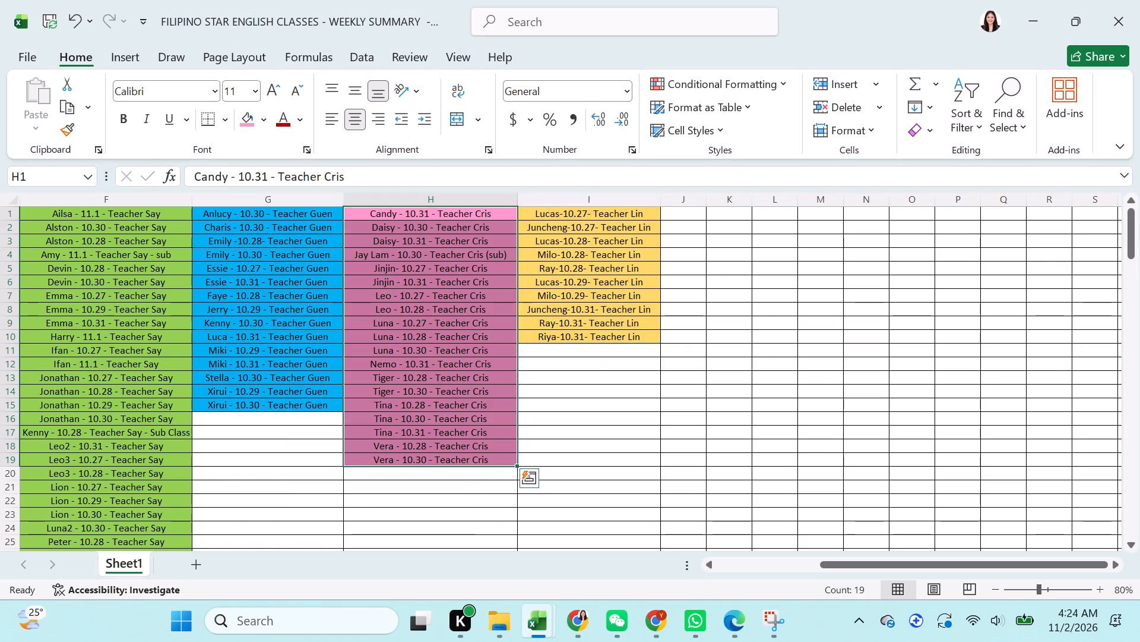
left_click(569, 411)
Save the weekly summary workbook.
key("ctrl+s")
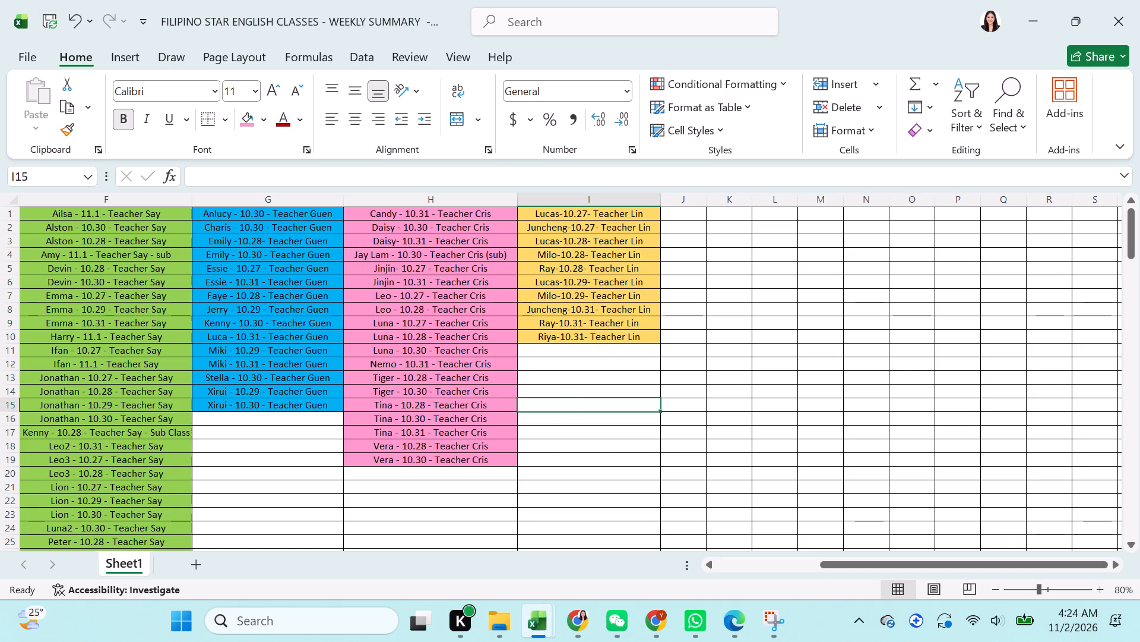
Move Teacher Lin's Lucas entries for 10.27, 10.28 and 10.29 from column I to J1:J3, widening column J to fit.
left_click(577, 215)
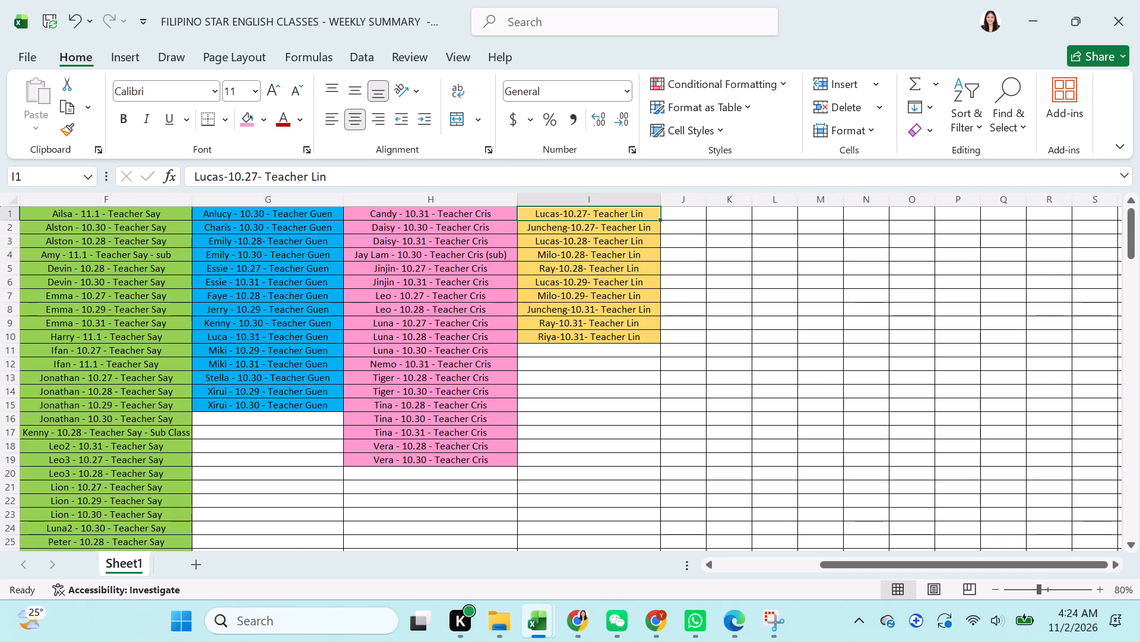
key("ctrl+x")
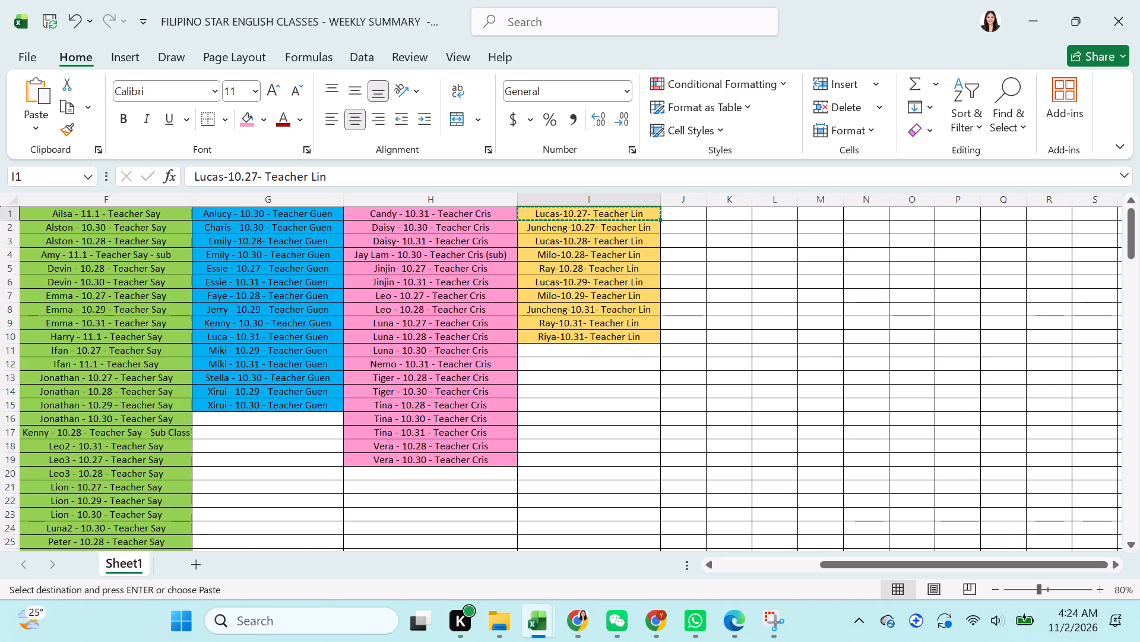
left_click(678, 215)
key("ctrl+v")
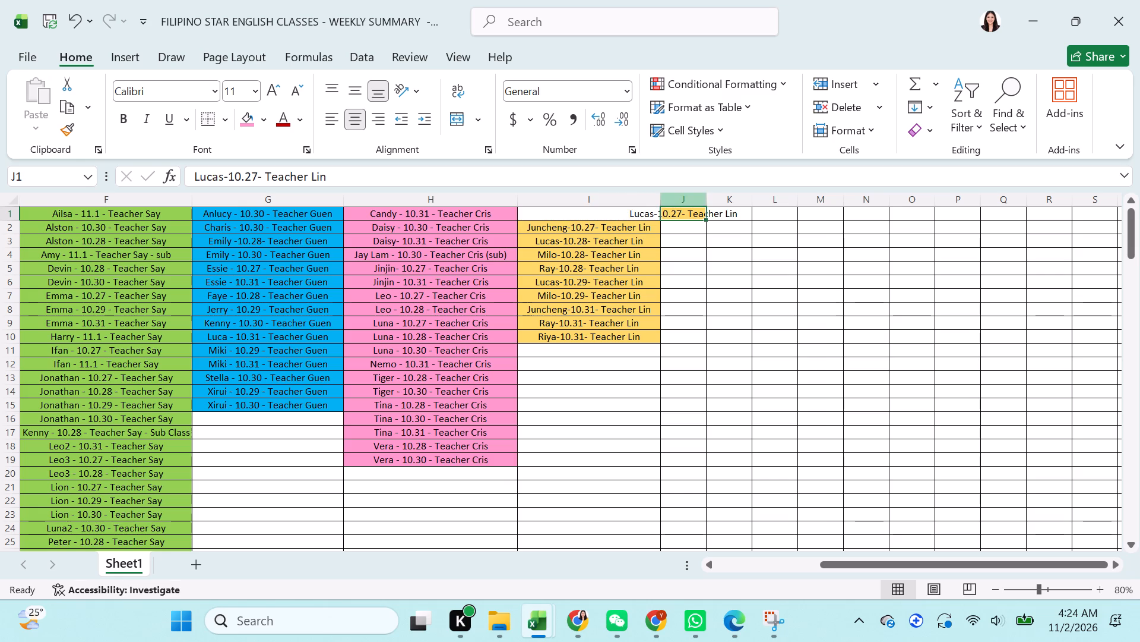
left_click_drag(705, 200, 801, 207)
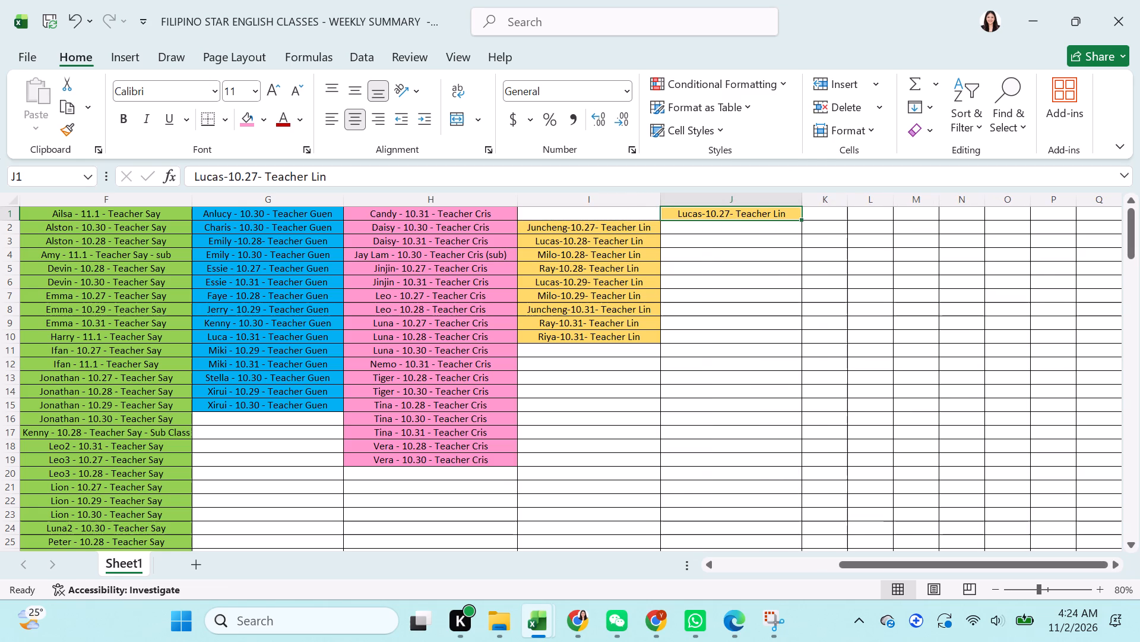
left_click(587, 247)
key("ctrl+x")
left_click(700, 226)
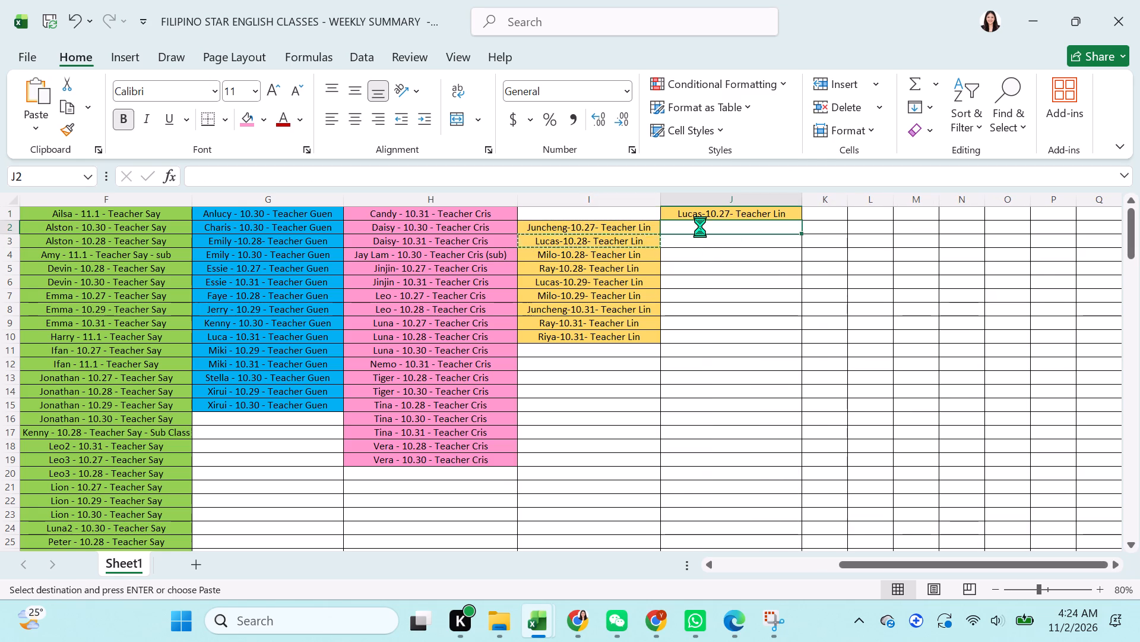
key("ctrl+v")
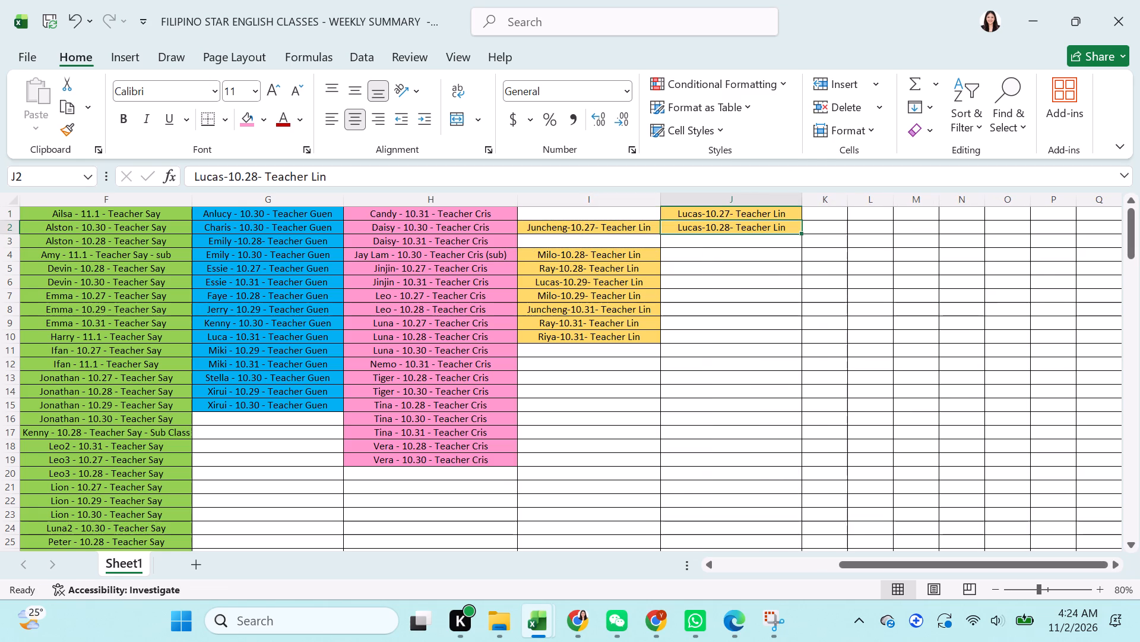
left_click(570, 282)
key("ctrl+x")
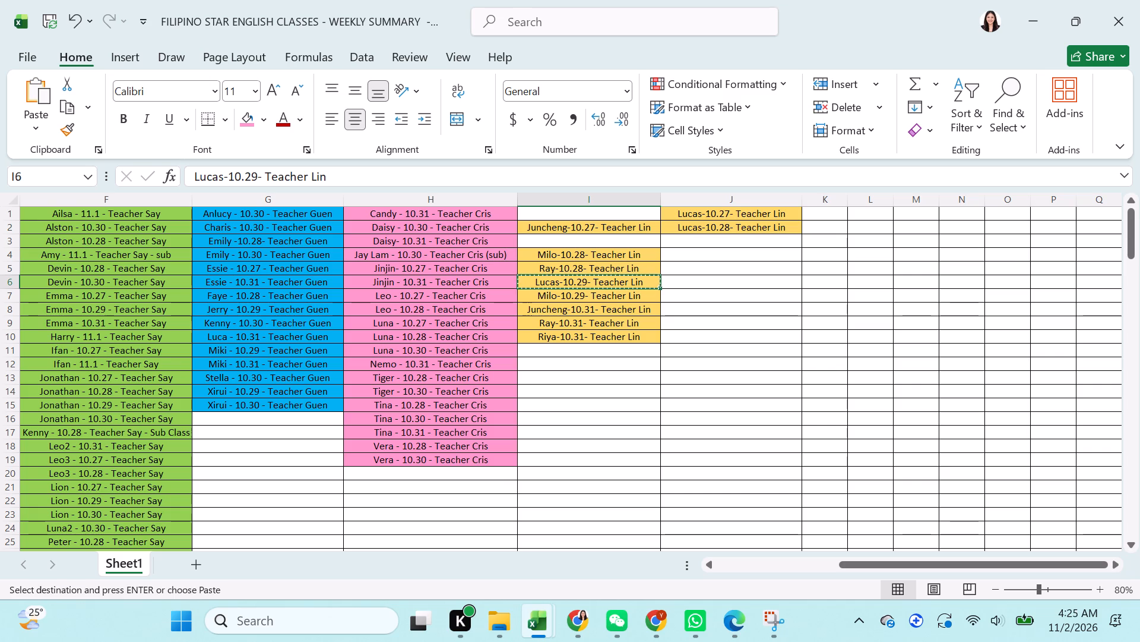
left_click(677, 243)
key("ctrl+v")
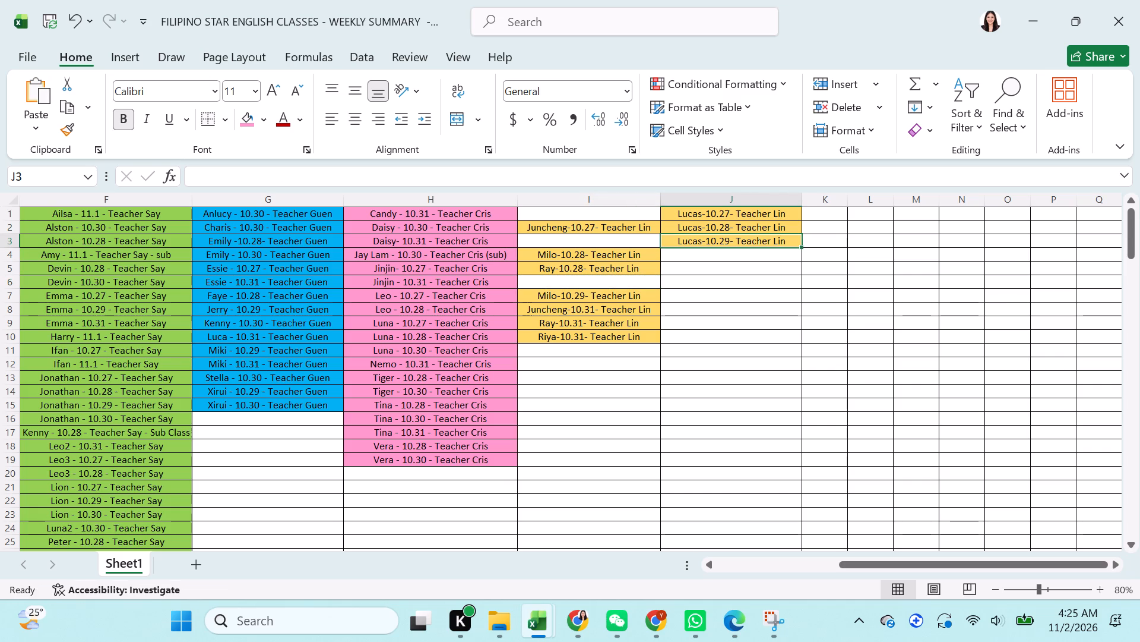
Move the Juncheng-10.31 entry from I8 to I3, directly below Juncheng-10.27.
left_click(571, 311)
key("ctrl+x")
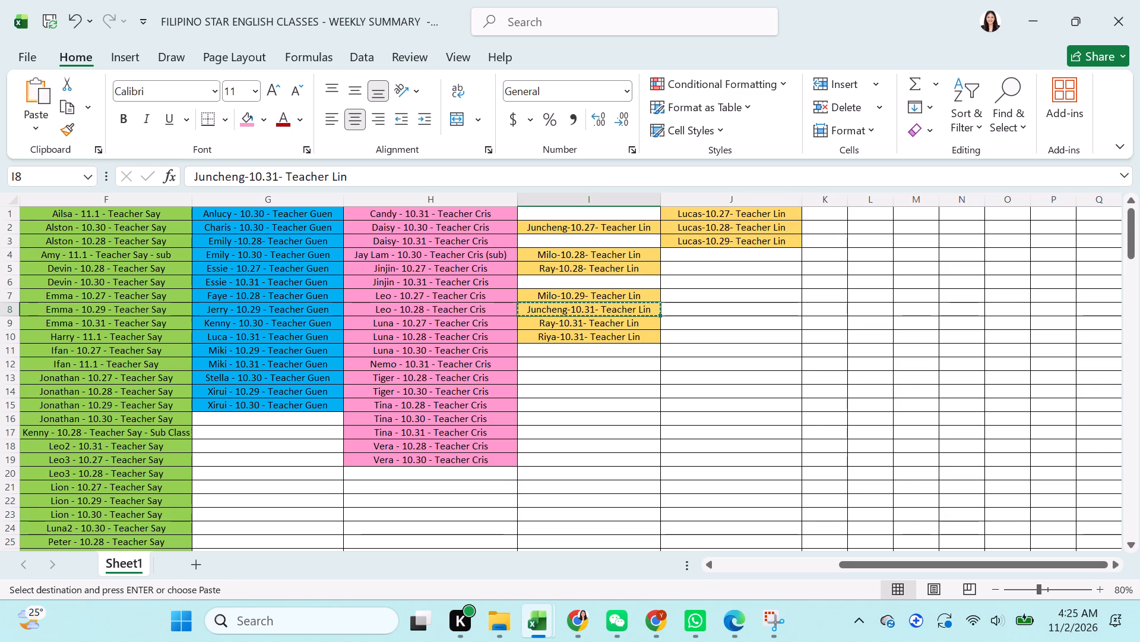
left_click(569, 241)
key("ctrl+v")
Move the Milo entries for 10.28 and 10.29 from column I to J4 and J5, below the Lucas entries.
left_click(574, 254)
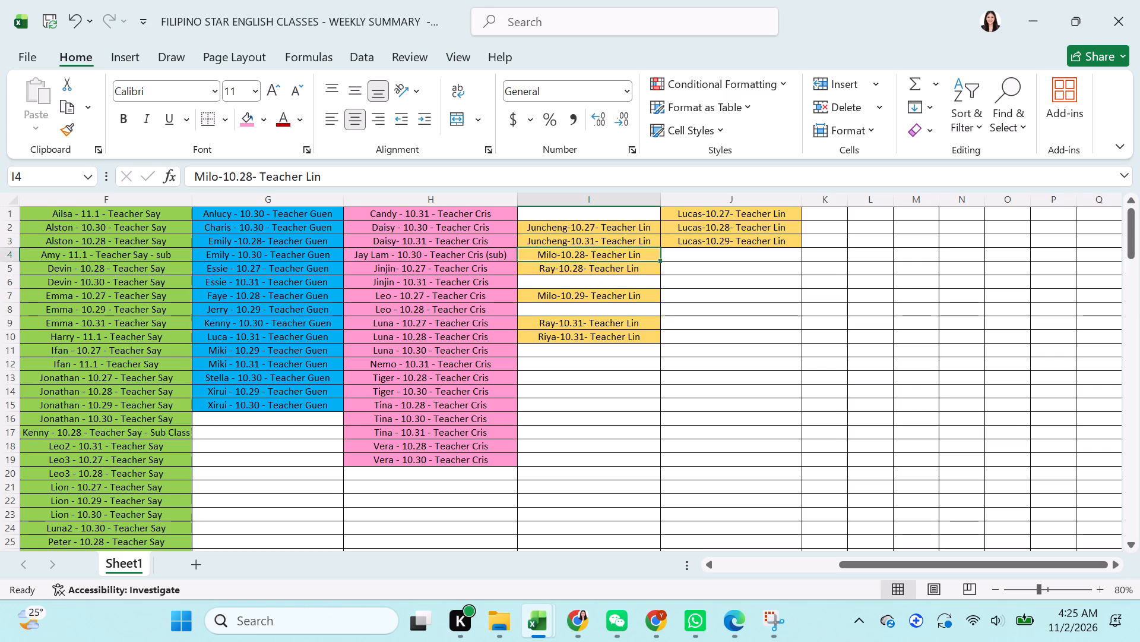
key("ctrl+x")
left_click(674, 259)
key("ctrl+v")
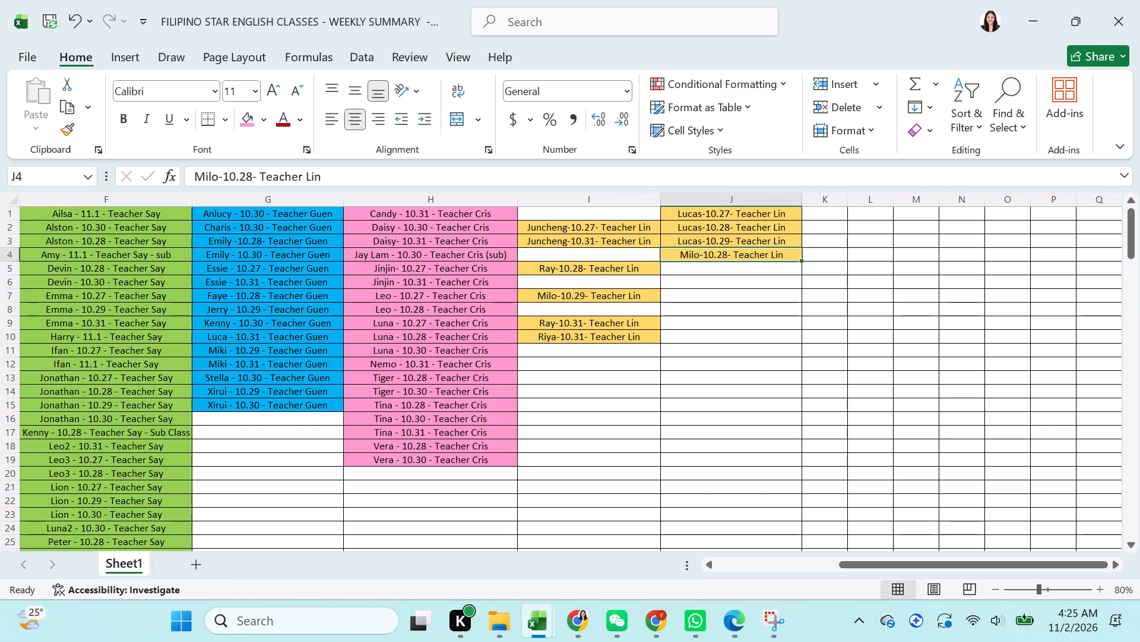
left_click(609, 298)
key("ctrl+x")
left_click(685, 273)
key("ctrl+v")
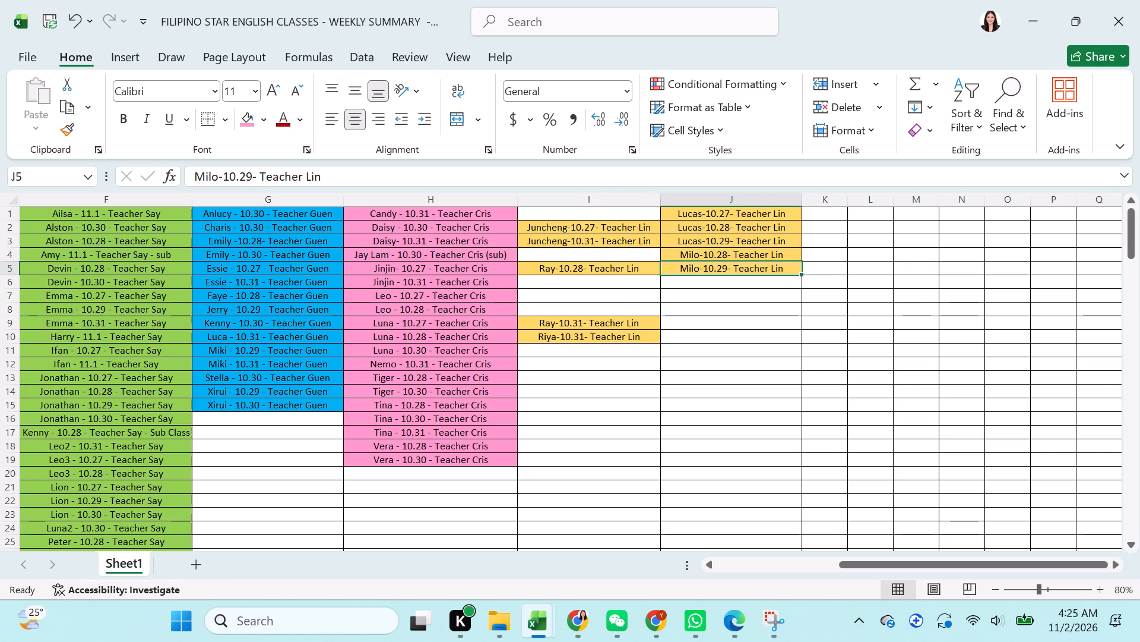
Delete the empty cell I1 above the Juncheng entries, shifting the cells below it up.
left_click(615, 215)
right_click(615, 215)
left_click(647, 284)
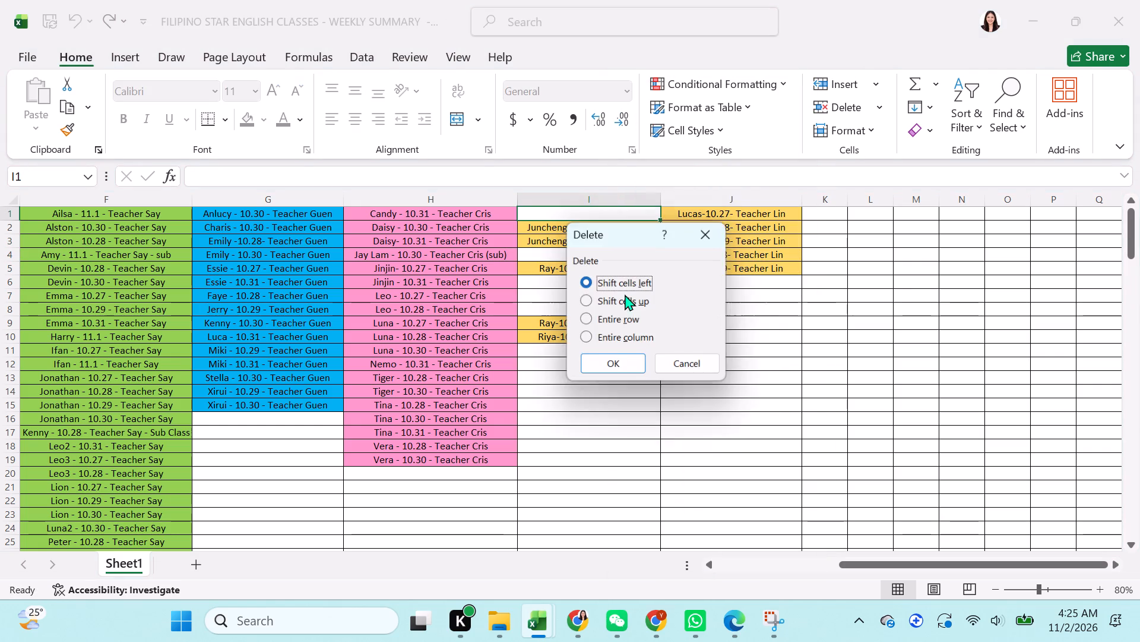
left_click(619, 300)
left_click(614, 361)
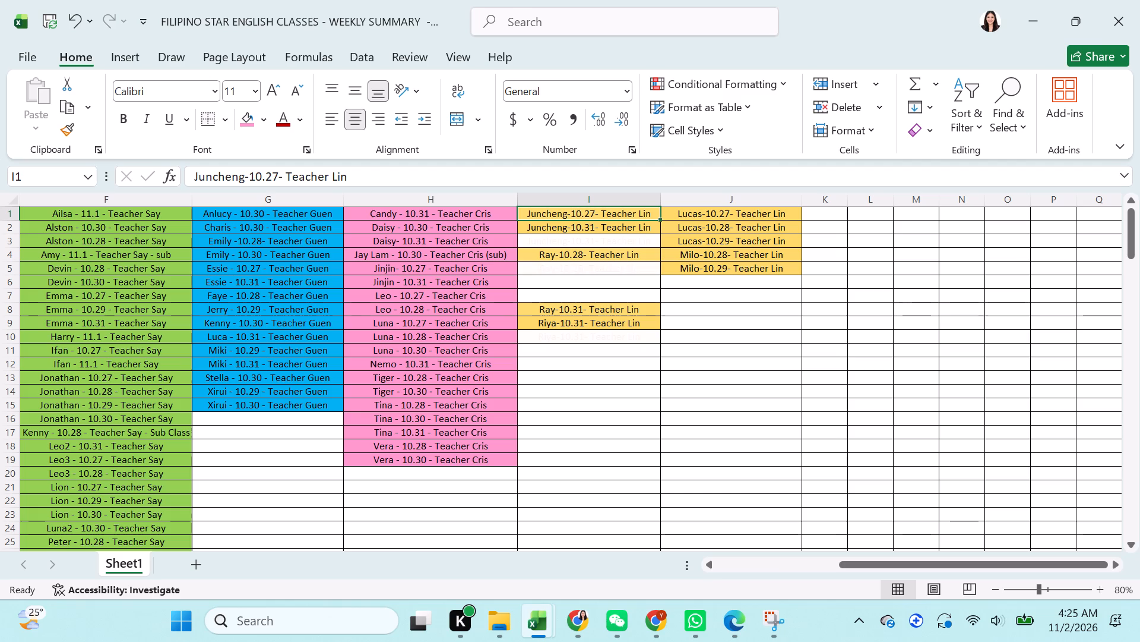
Move Teacher Lin's Ray-10.28 entry from I4 down to I12, clearing the space below the Juncheng entries.
left_click(599, 250)
key("ctrl+x")
left_click(569, 366)
key("ctrl+v")
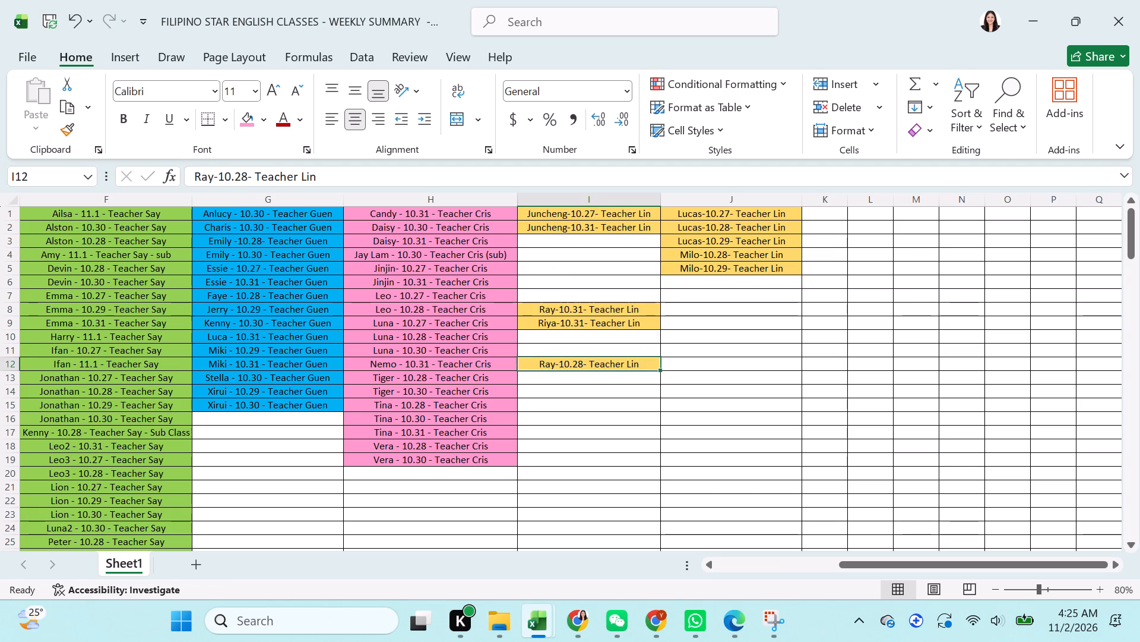
Move the Lucas and Milo entries from J1:J5 back into column I at I3:I7, below Juncheng-10.31.
left_click_drag(714, 218, 723, 267)
key("ctrl+x")
left_click(597, 241)
key("ctrl+v")
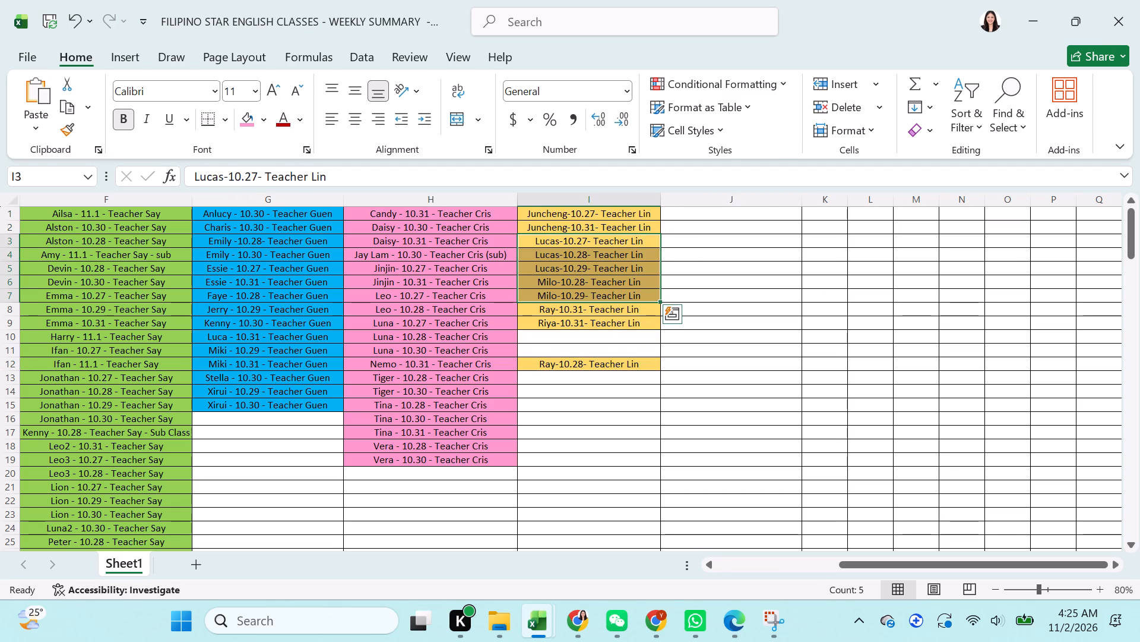
Park Riya-10.31 in I11, move Ray-10.28 from I12 to I9 below Ray-10.31, and place Riya-10.31 in I10 to close the list.
left_click(580, 311)
left_click(579, 323)
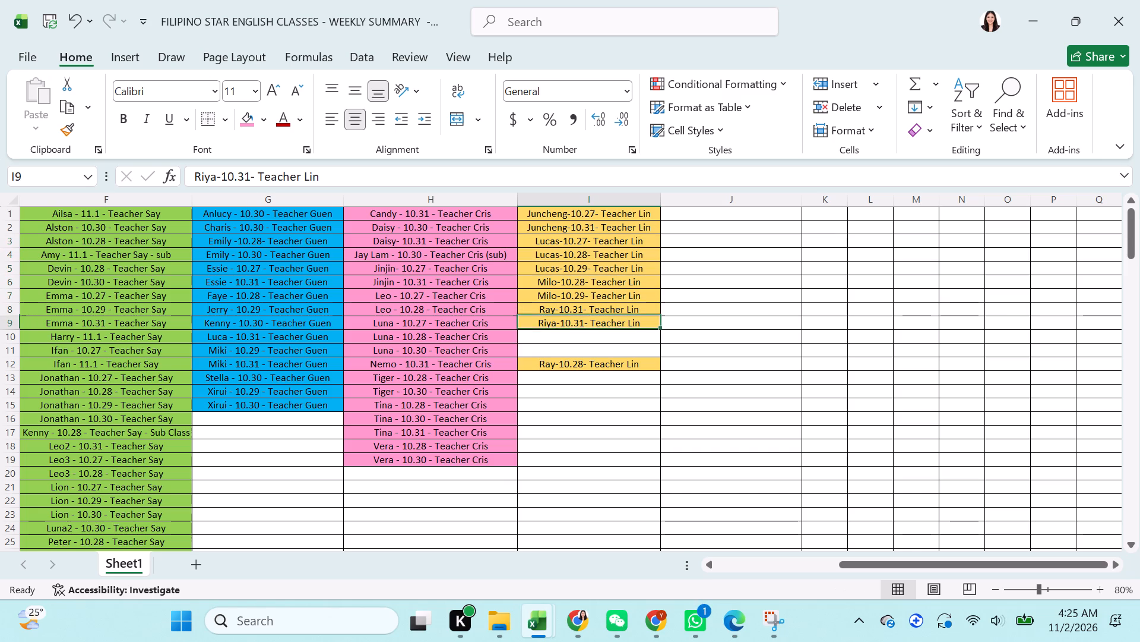
key("ctrl+x")
left_click(578, 349)
key("ctrl+v")
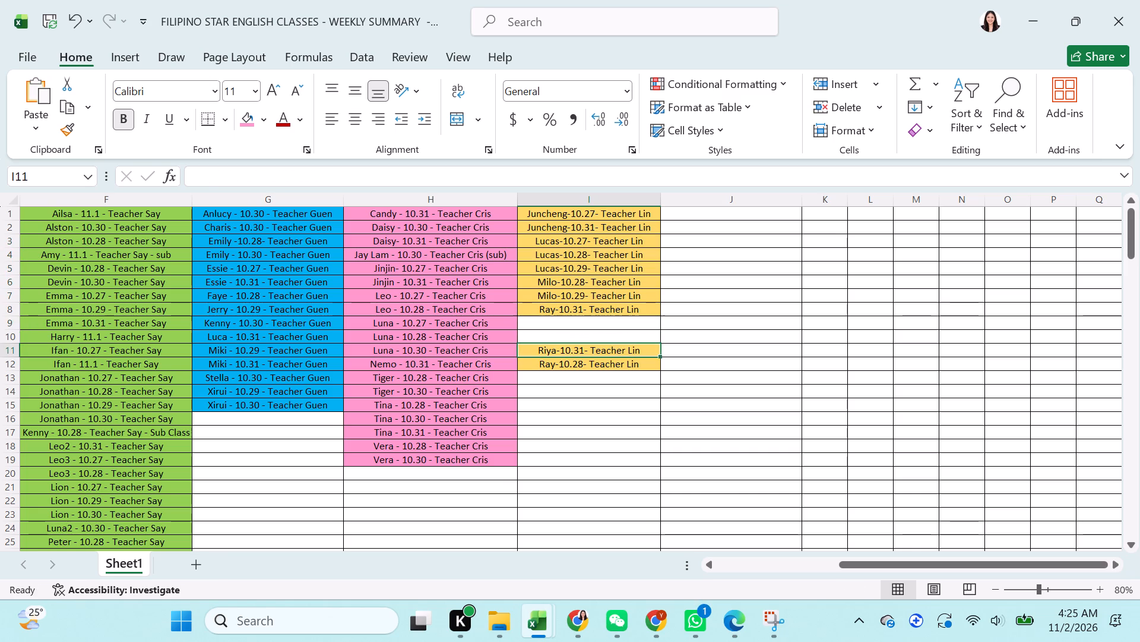
left_click(579, 364)
key("ctrl+x")
left_click(578, 326)
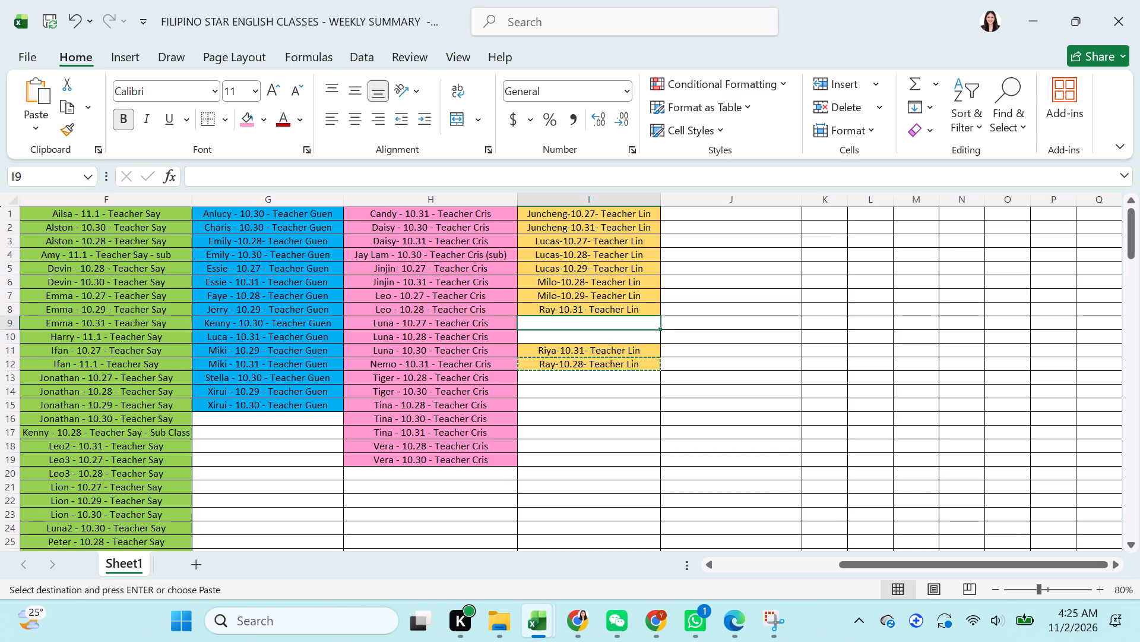
key("ctrl+v")
left_click(578, 341)
left_click(578, 348)
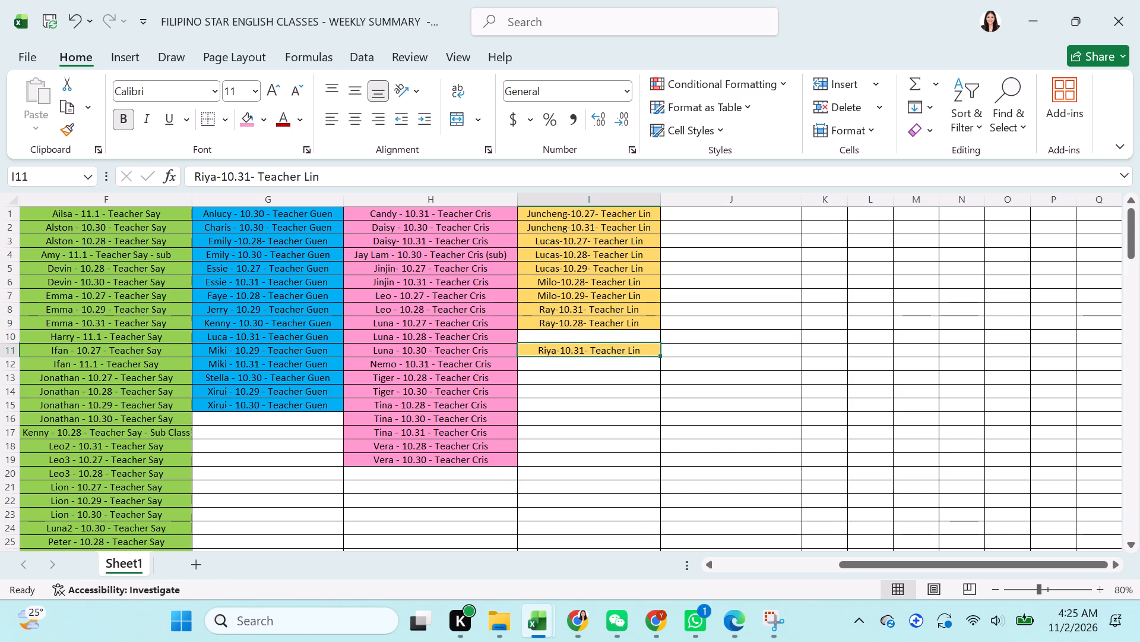
key("ctrl+x")
left_click(576, 332)
key("ctrl+v")
Save the weekly summary workbook with Teacher Lin's rearranged entries.
key("ctrl+s")
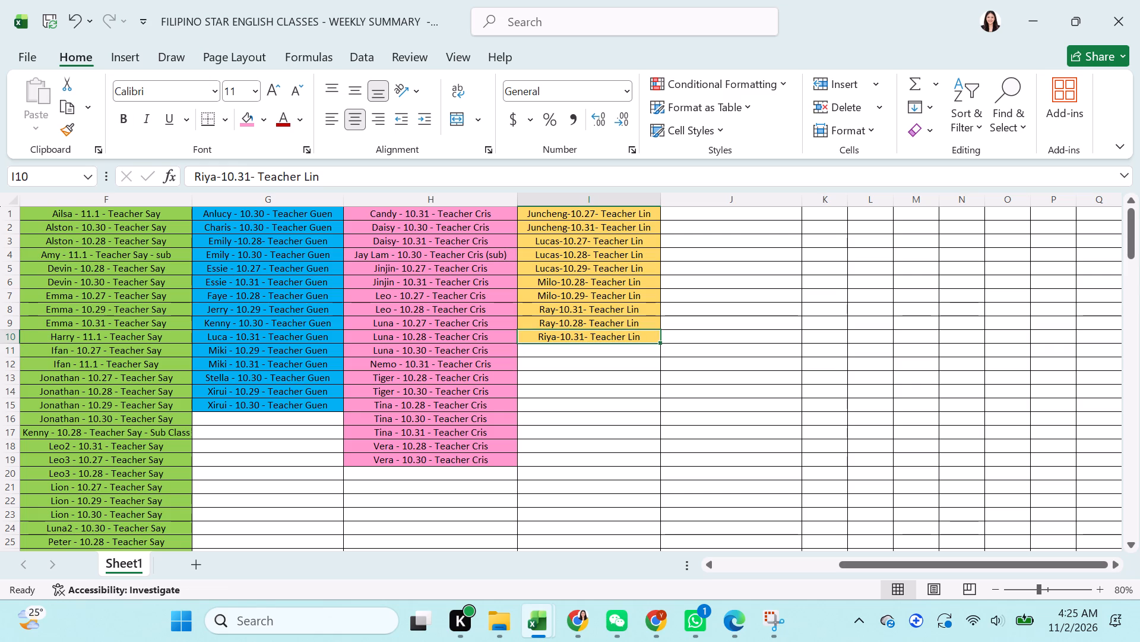
key("ctrl+s")
left_click(698, 319)
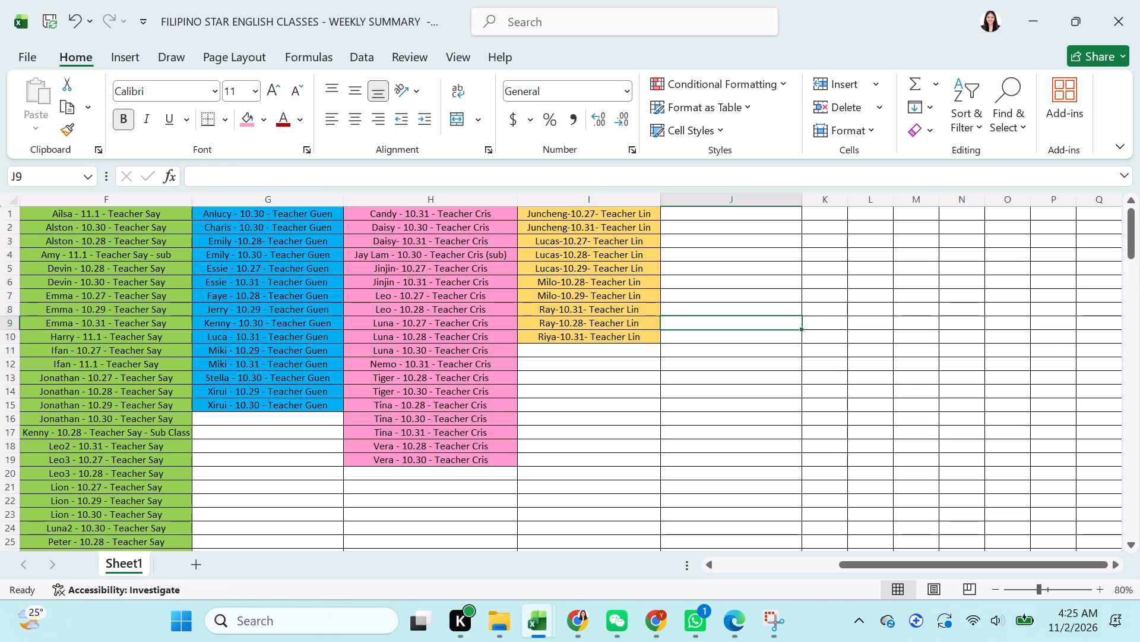
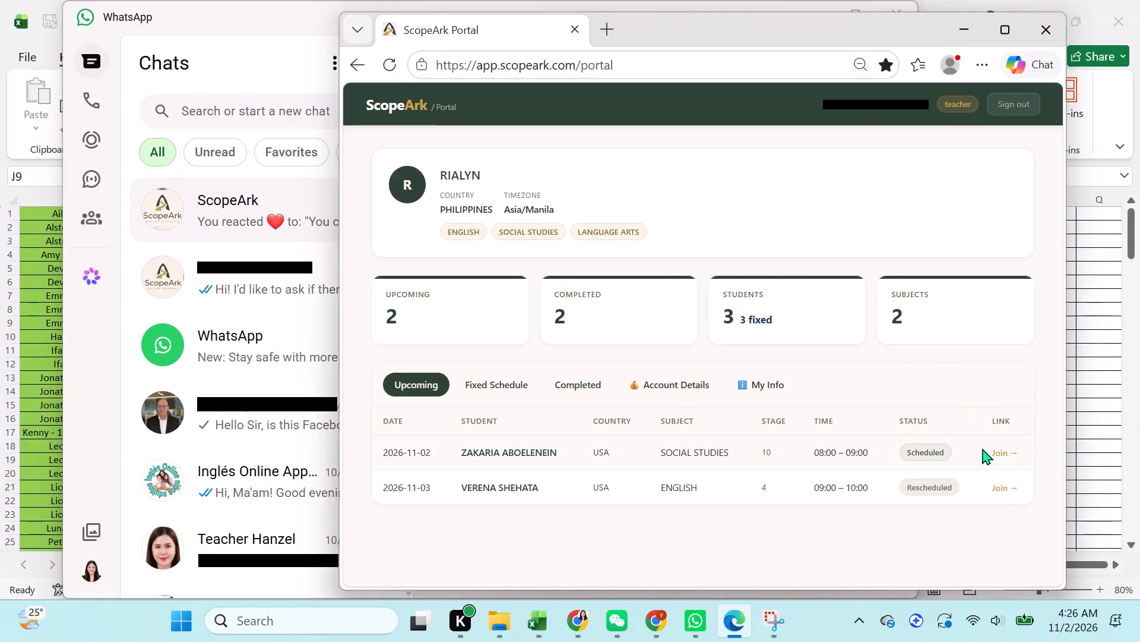
Check the fixed schedule, completed classes, and account details with awaiting payment and payment history in the ScopeArk teacher portal.
left_click(475, 383)
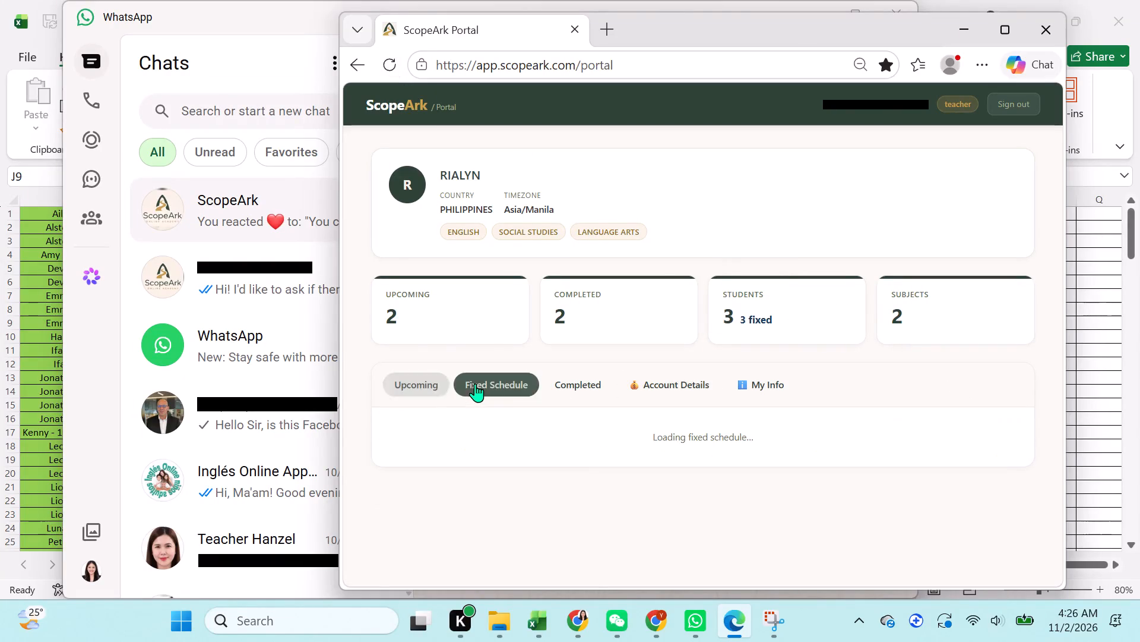
left_click(574, 379)
left_click(674, 385)
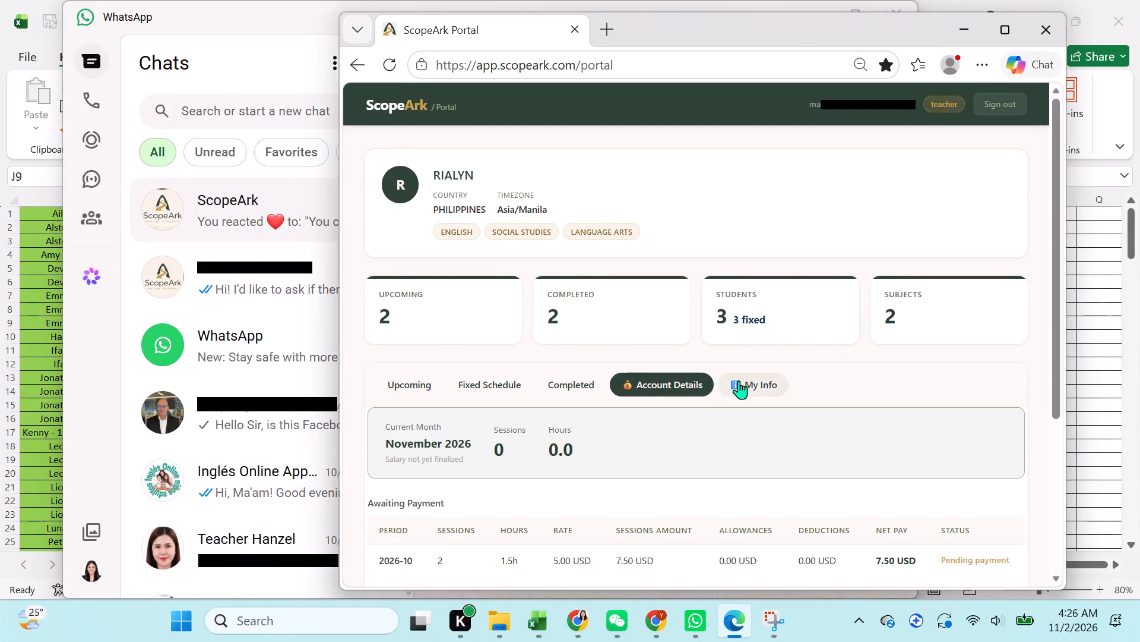
scroll(739, 380, "down", 1)
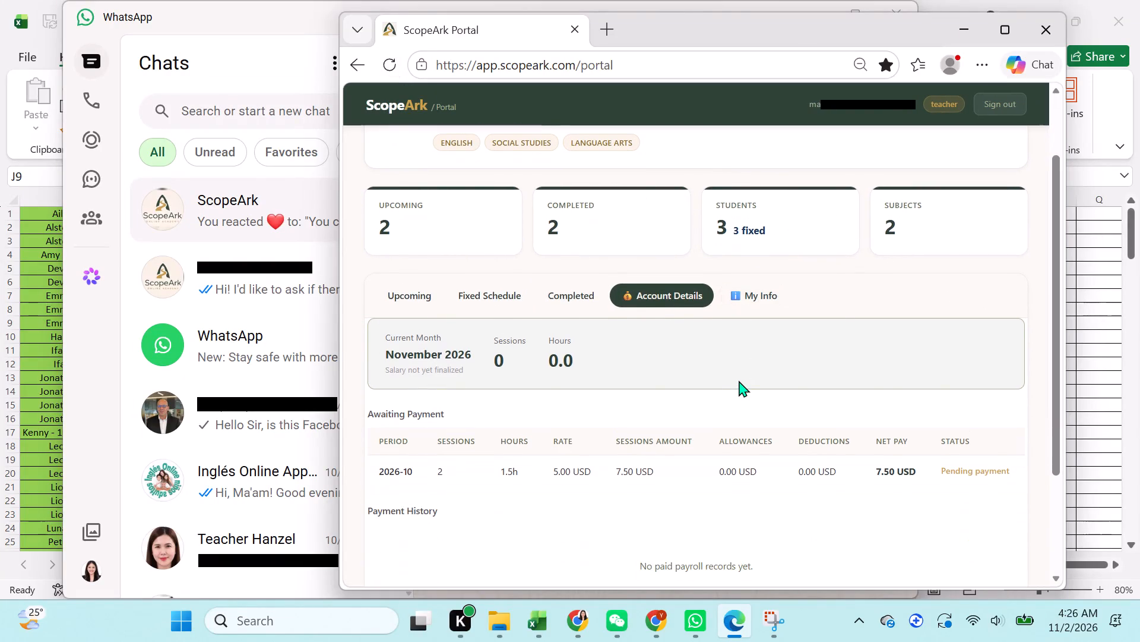
scroll(739, 380, "down", 2)
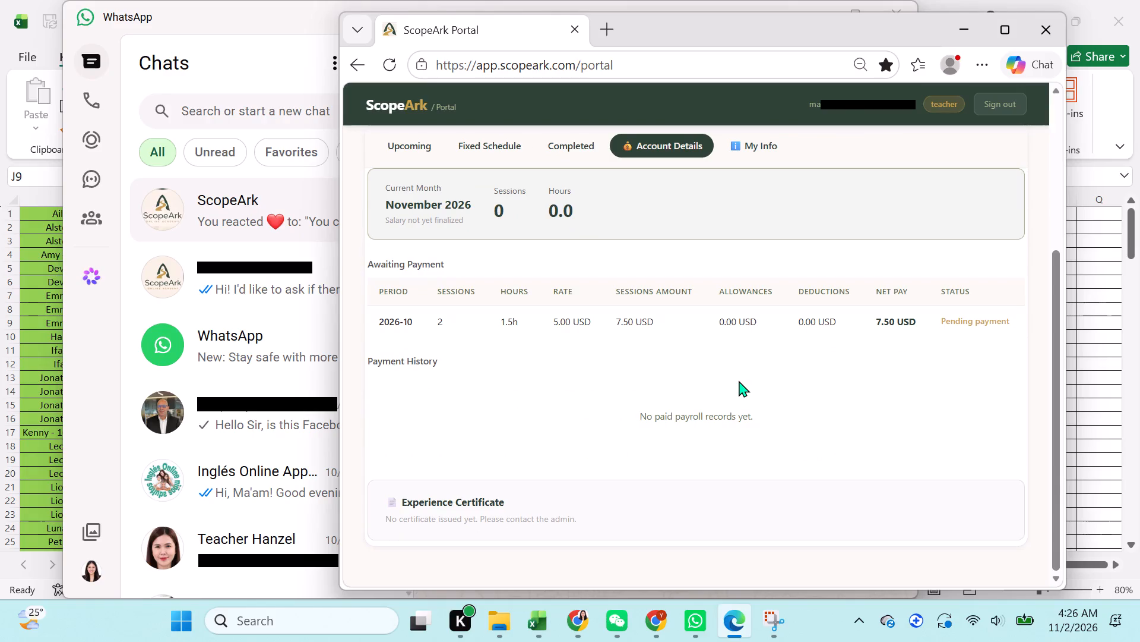
left_click(739, 380)
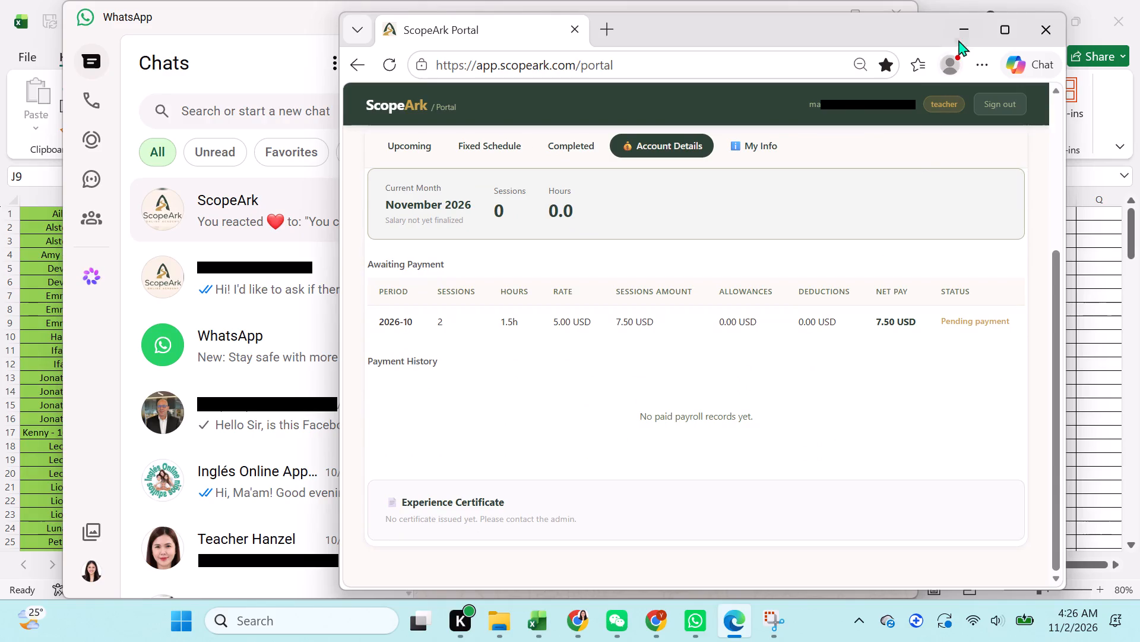
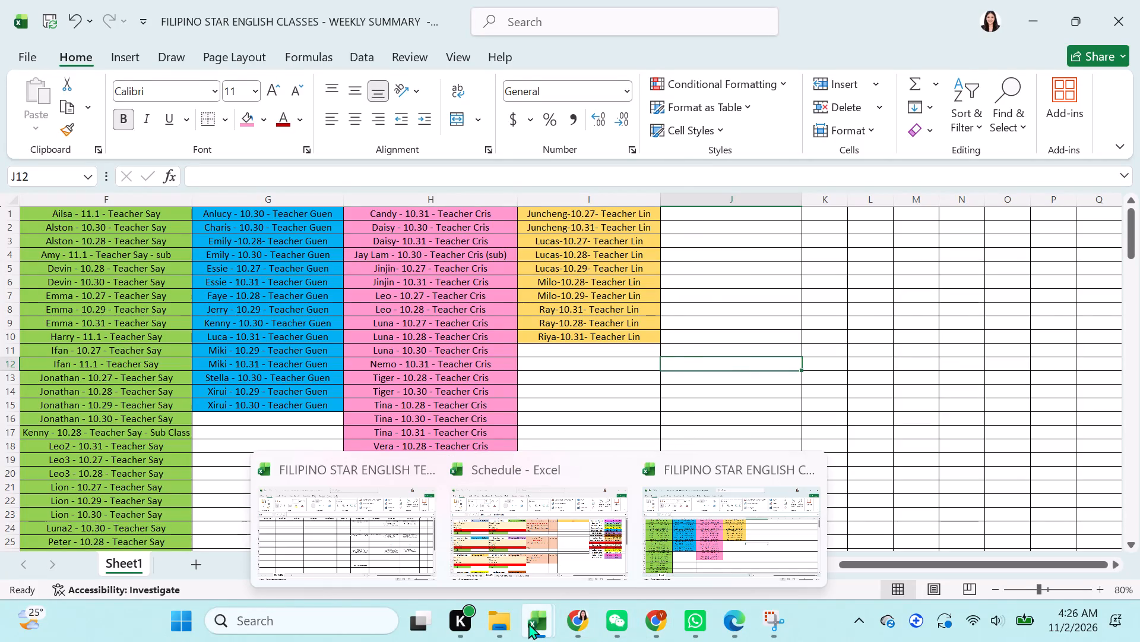
Cut Teacher Jasmine's class entries for 10.27 to 11.01 from the teachers daily checklist, starting at I3, and return to the weekly summary workbook.
left_click(398, 553)
scroll(647, 391, "up", 5)
left_click_drag(651, 217, 654, 595)
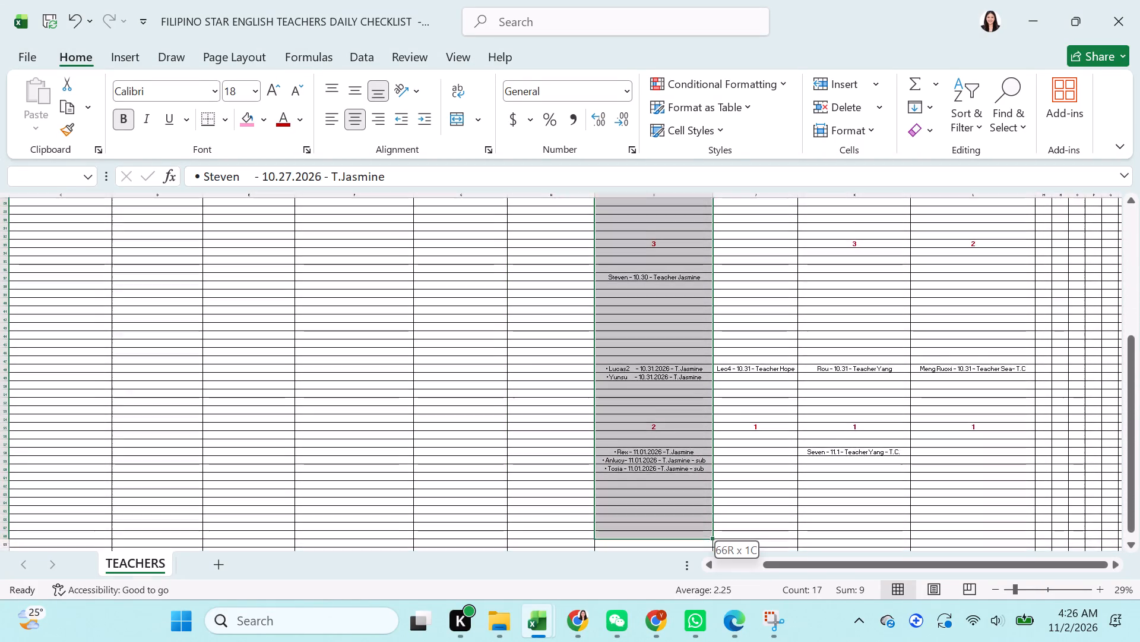
left_click_drag(654, 595, 653, 453)
key("ctrl+x")
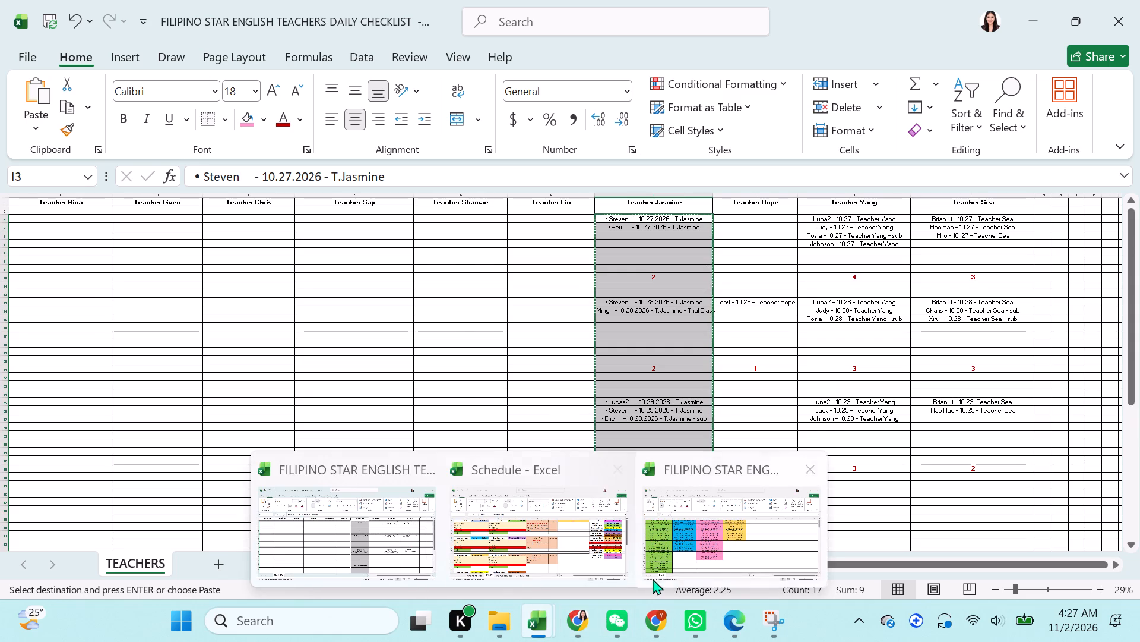
left_click(653, 555)
scroll(660, 445, "up", 5)
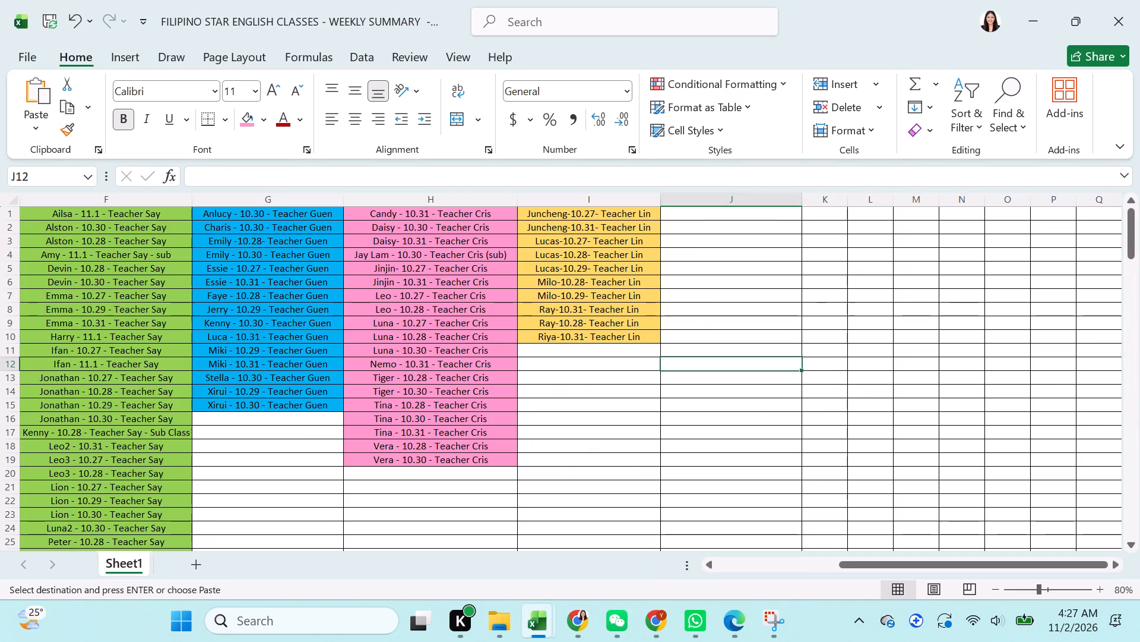
left_click(710, 218)
key("ctrl+v")
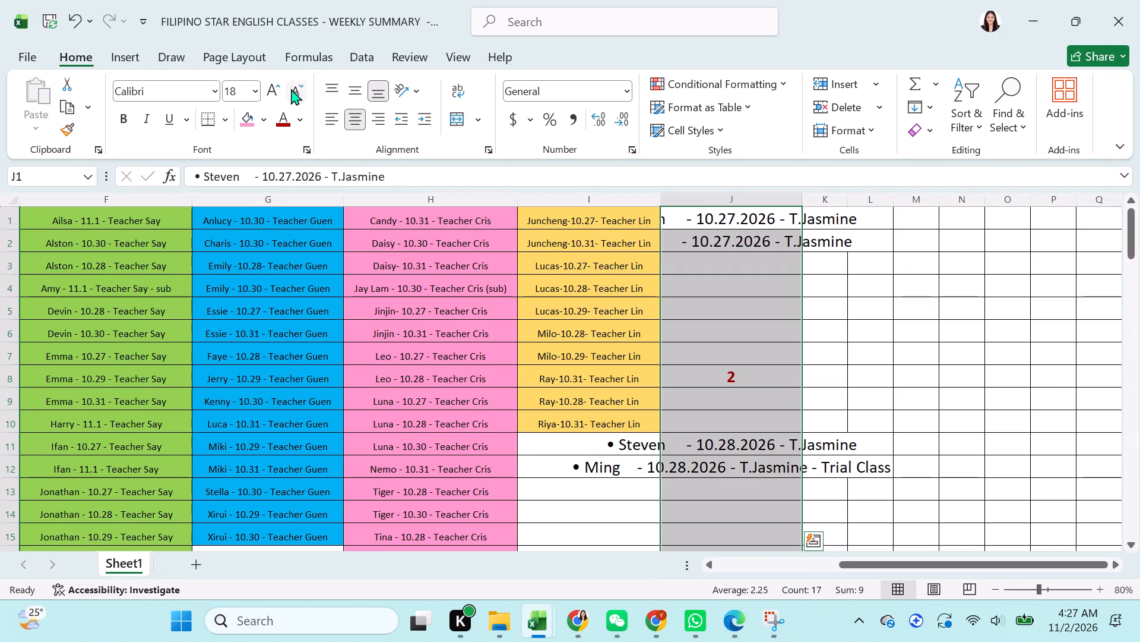
double_click(293, 86)
left_click(293, 86)
left_click(293, 86)
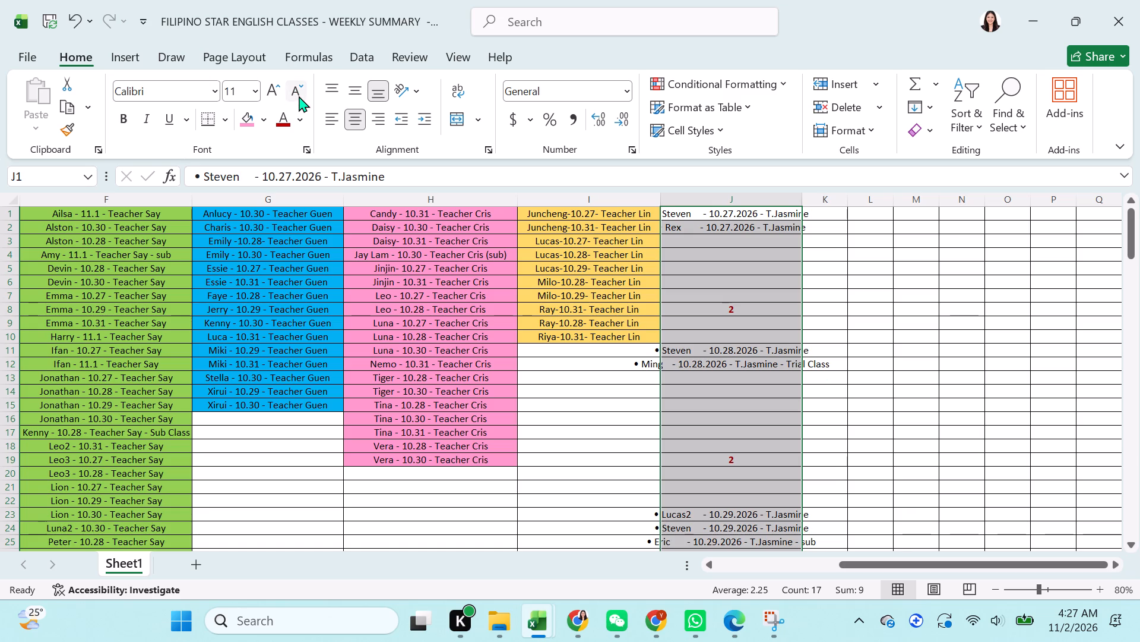
left_click(265, 117)
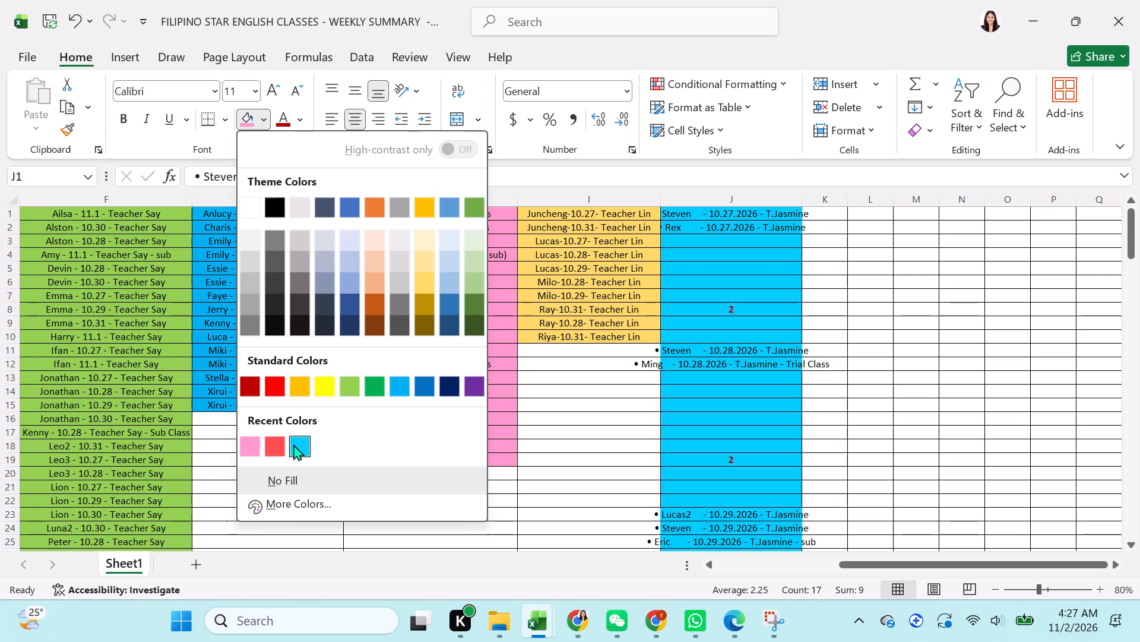
left_click(303, 388)
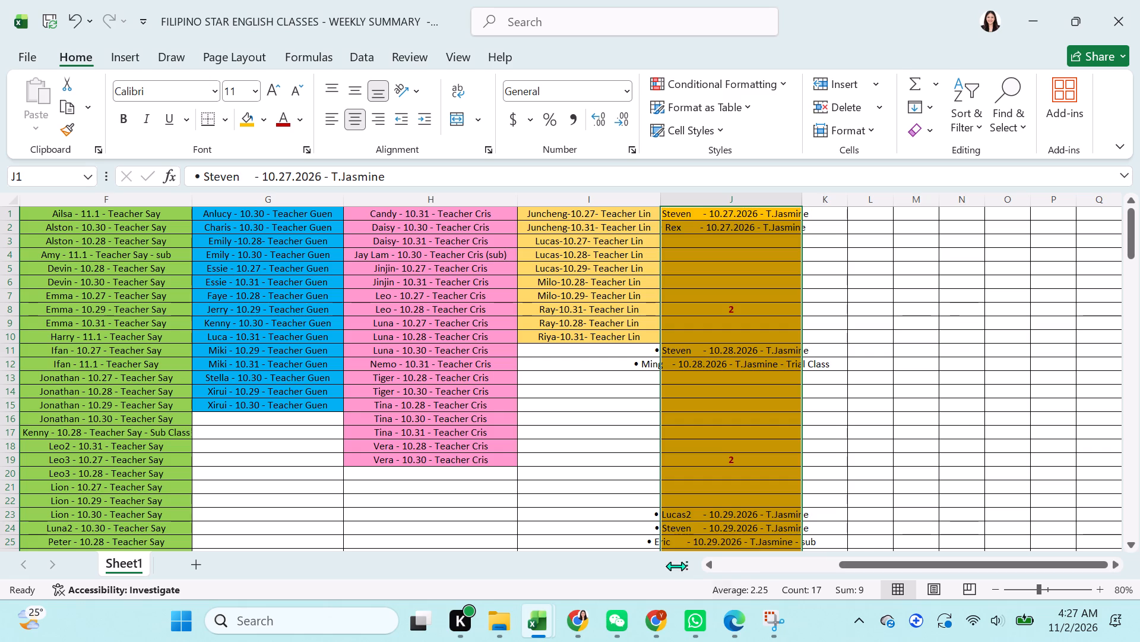
Widen column J so the regular T.Jasmine class entries fit inside their cells.
left_click_drag(866, 565, 781, 558)
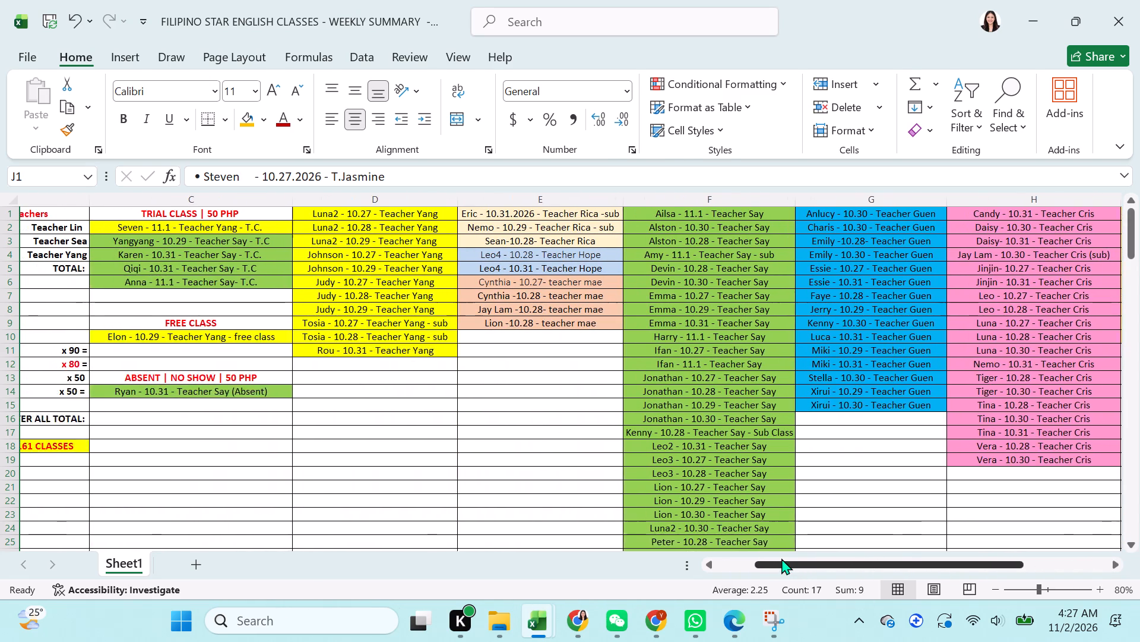
left_click_drag(781, 558, 888, 552)
left_click_drag(802, 195, 816, 199)
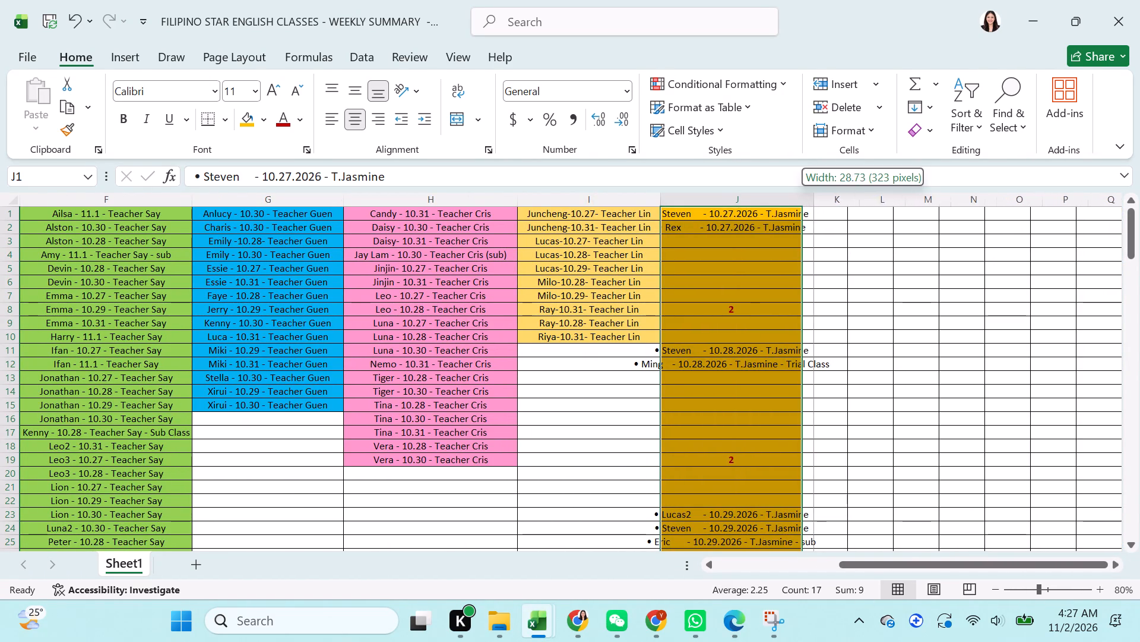
left_click_drag(816, 199, 841, 202)
left_click(765, 262)
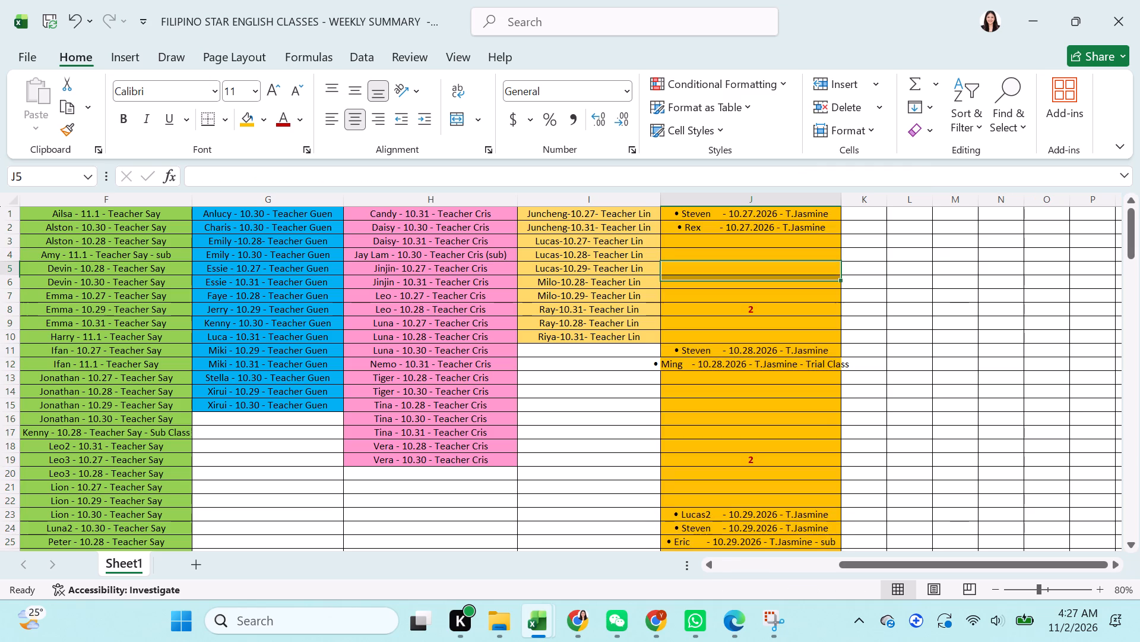
Delete cells J3:J10 between the 10.27 and 10.28 classes, shifting the cells up.
scroll(753, 291, "up", 4)
left_click_drag(740, 244, 746, 337)
right_click(744, 285)
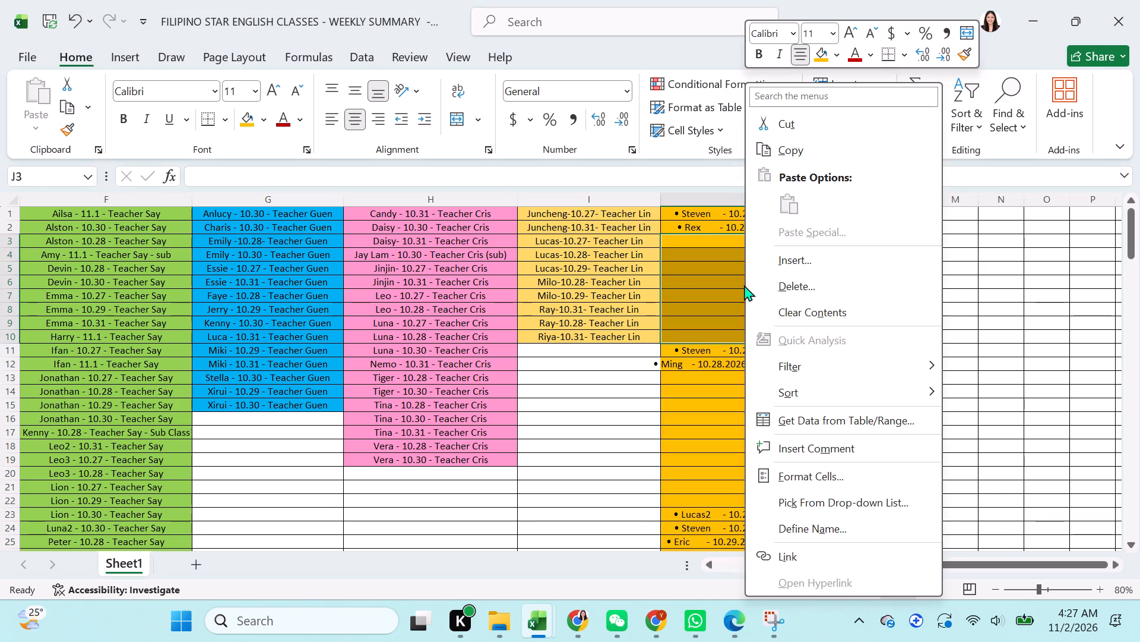
left_click(777, 284)
left_click(762, 298)
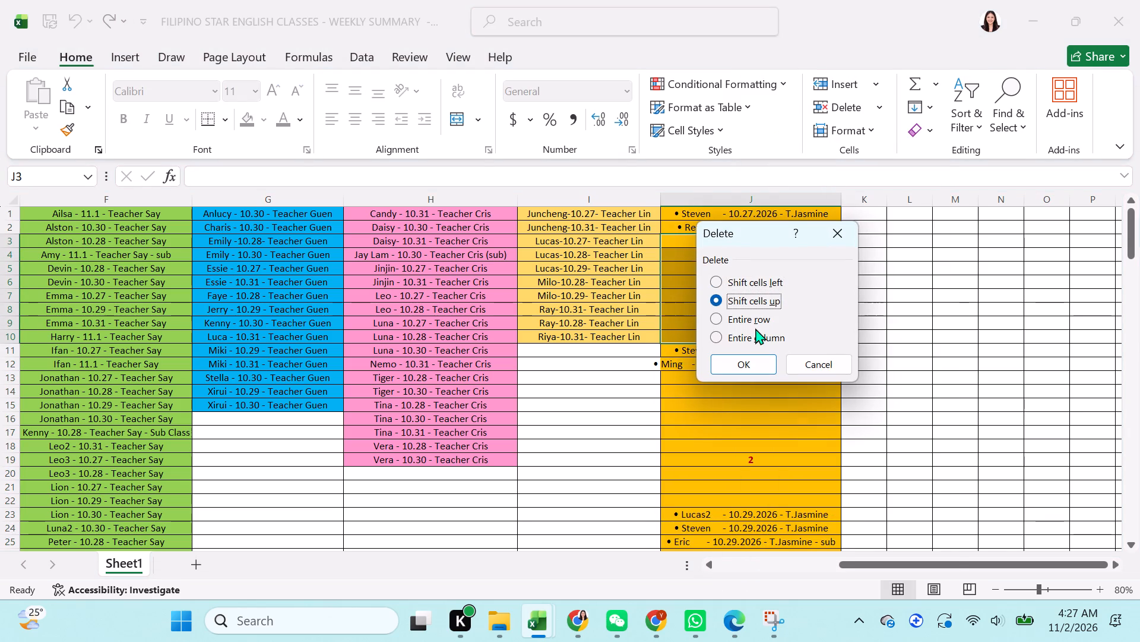
left_click(751, 356)
Delete cells J5:J14 between the 10.28 and 10.29 classes, shifting the cells up.
left_click_drag(721, 270, 728, 316)
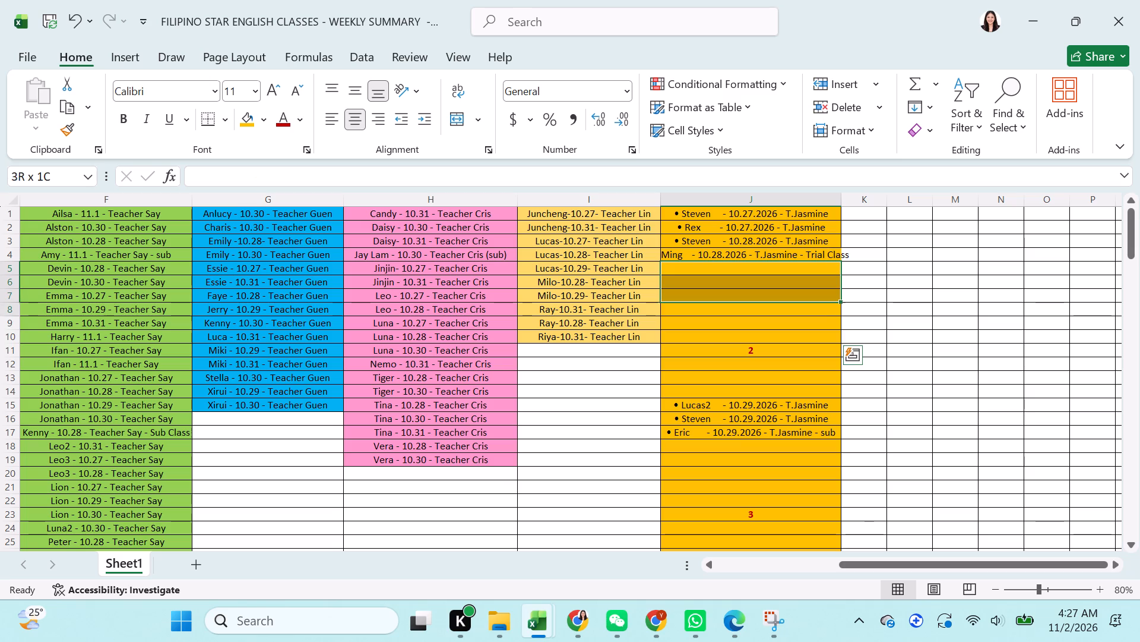
left_click_drag(728, 316, 732, 389)
right_click(724, 329)
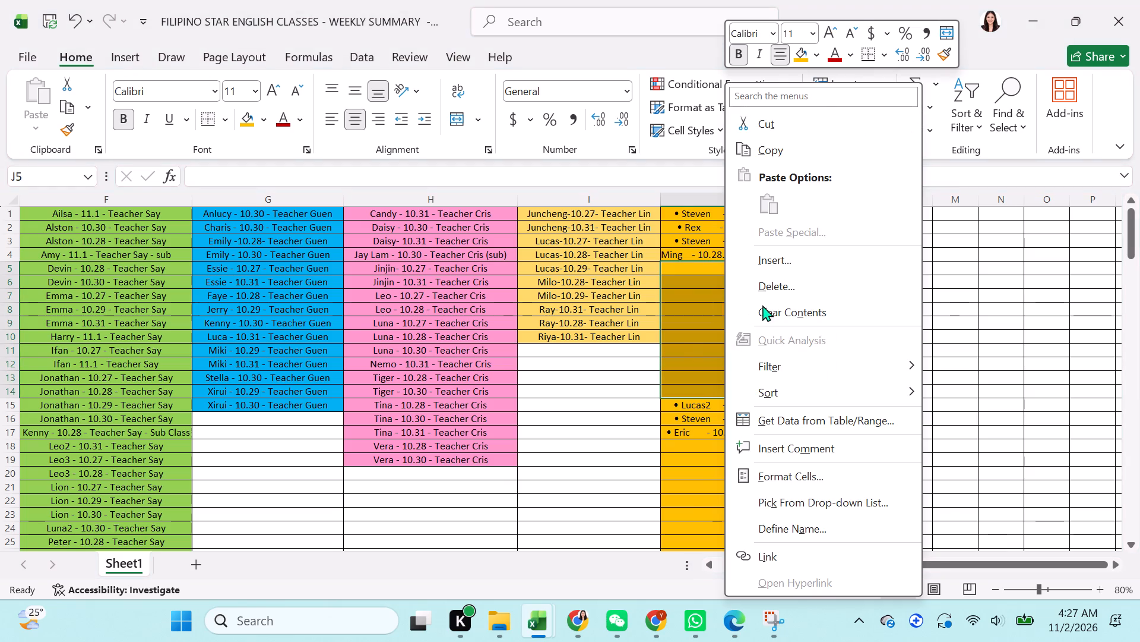
left_click(772, 288)
left_click(758, 302)
left_click(736, 362)
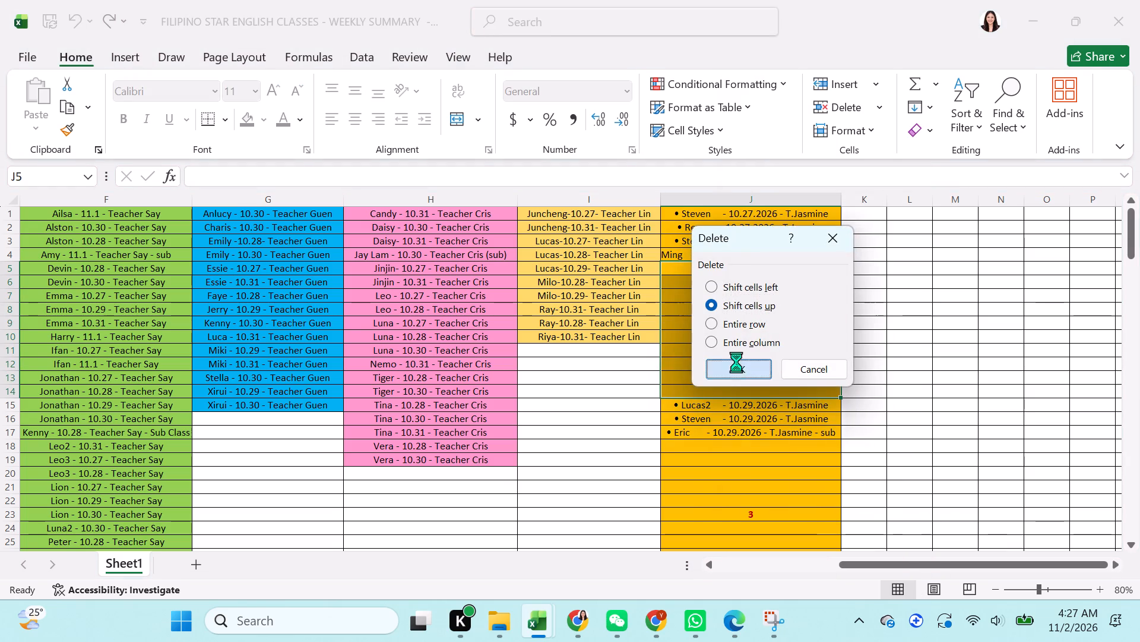
Delete cells J8:J16 between the 10.29 and 10.30 classes, shifting the cells up.
left_click_drag(706, 308, 716, 420)
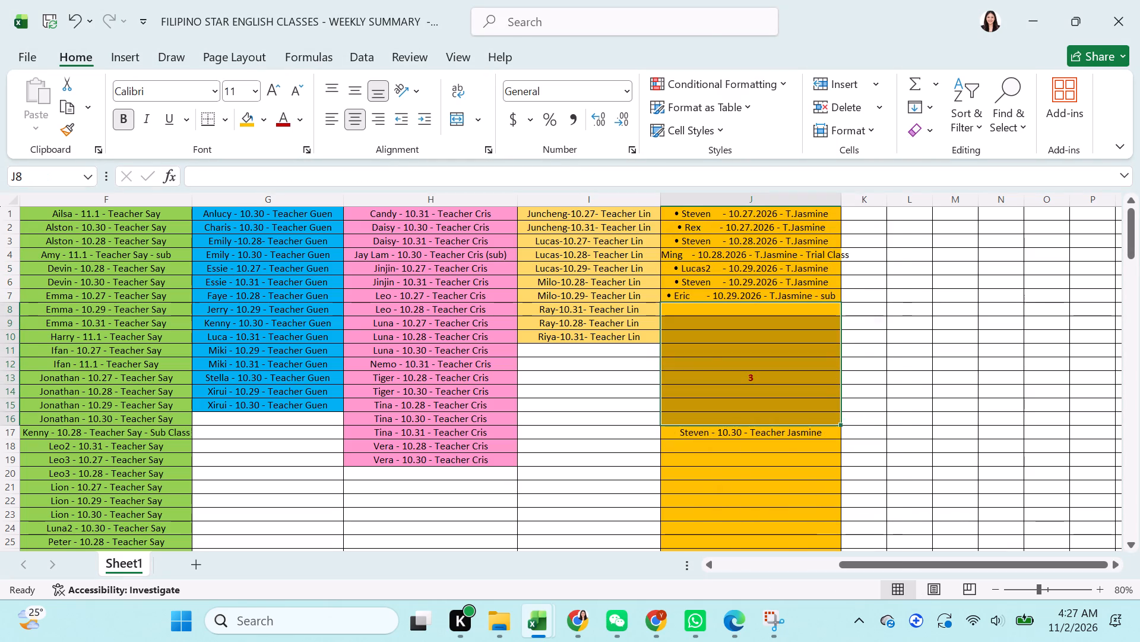
right_click(704, 345)
left_click(771, 287)
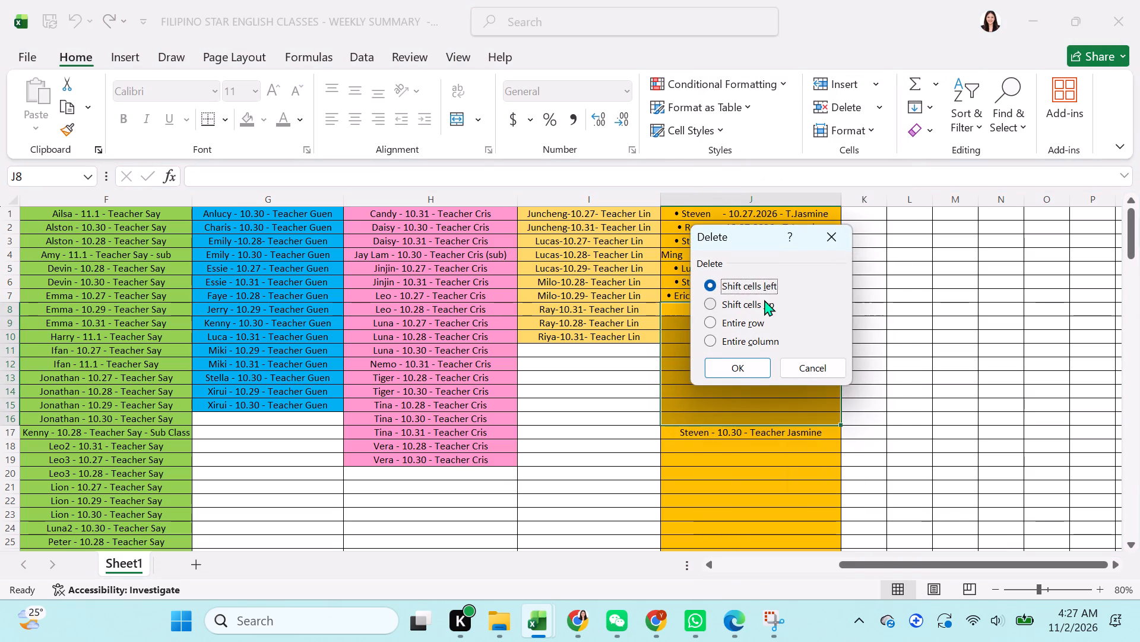
left_click(764, 300)
left_click(745, 365)
Delete cells J9:J18 between the 10.30 and 10.31 classes, shifting the cells up.
left_click_drag(723, 319, 729, 447)
right_click(720, 382)
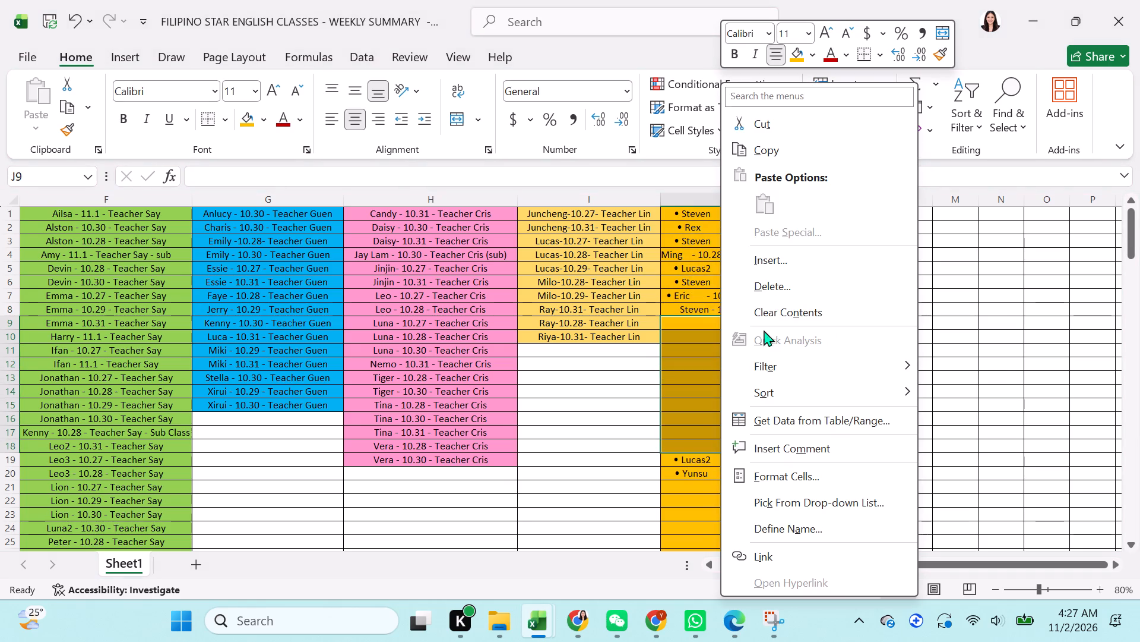
left_click(770, 289)
left_click(745, 305)
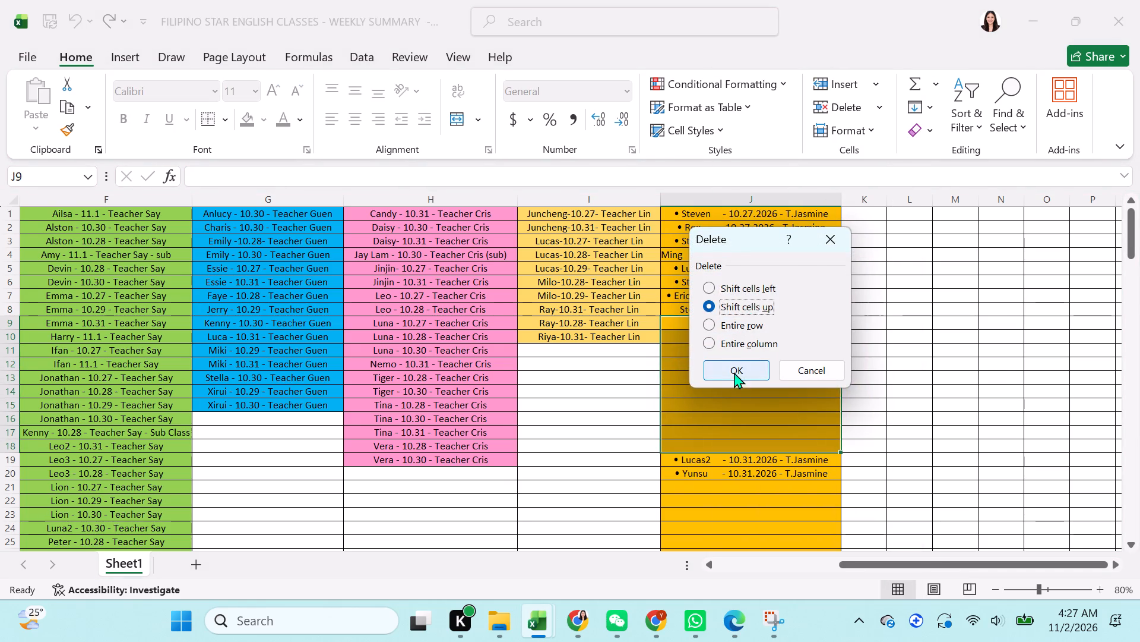
left_click(734, 372)
Delete cells J11:J18 between the 10.31 and 11.01 classes, shifting the cells up.
left_click_drag(723, 355, 724, 443)
right_click(715, 388)
left_click(771, 284)
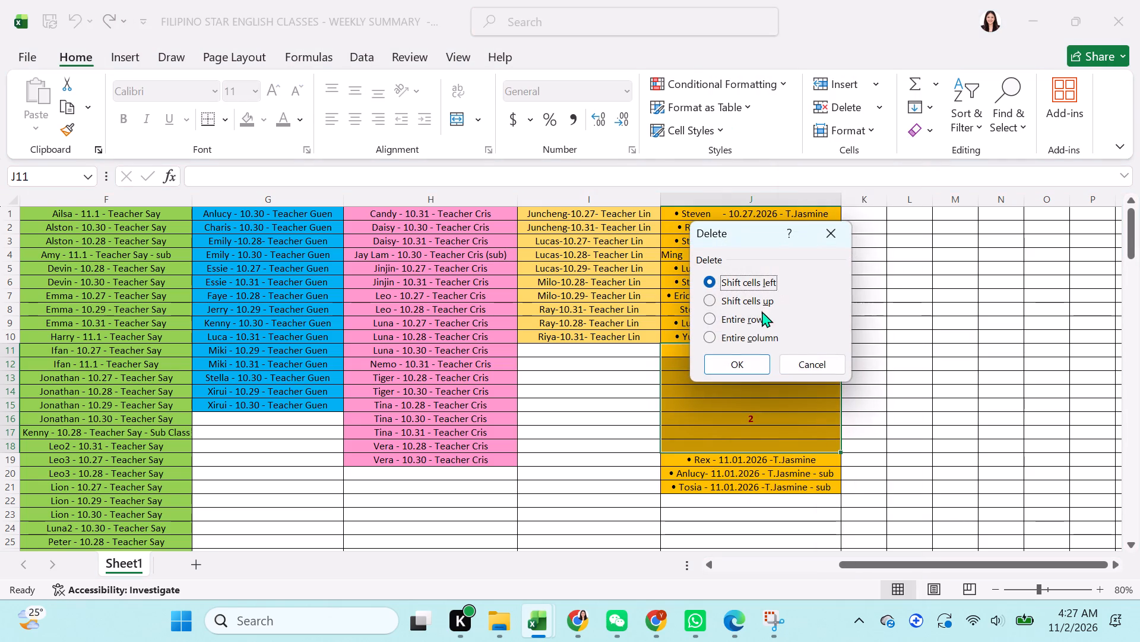
left_click(758, 305)
left_click(746, 370)
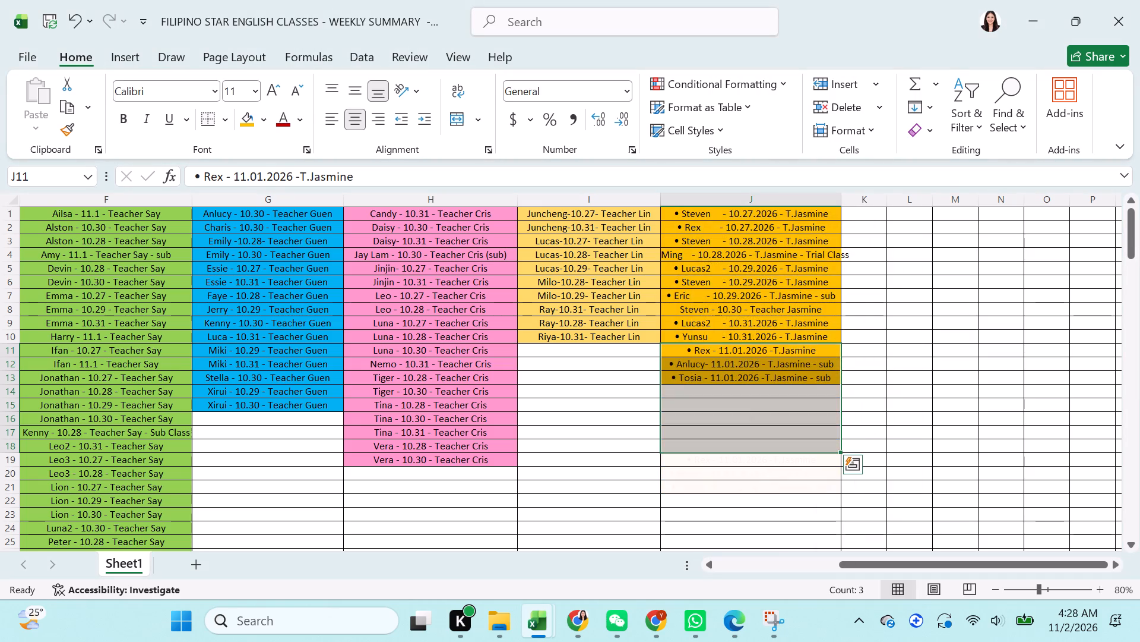
left_click(736, 396)
scroll(734, 393, "up", 3)
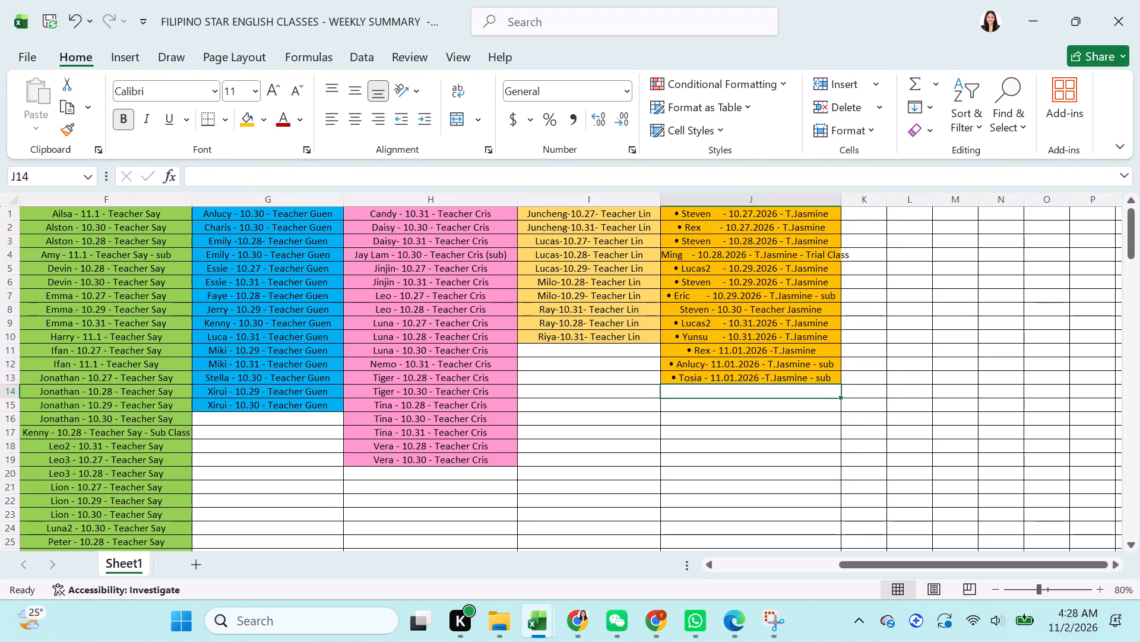
Move Ming's 10.28.2026 T.Jasmine trial class entry from J4 to C7 in the TRIAL CLASS list.
left_click(822, 256)
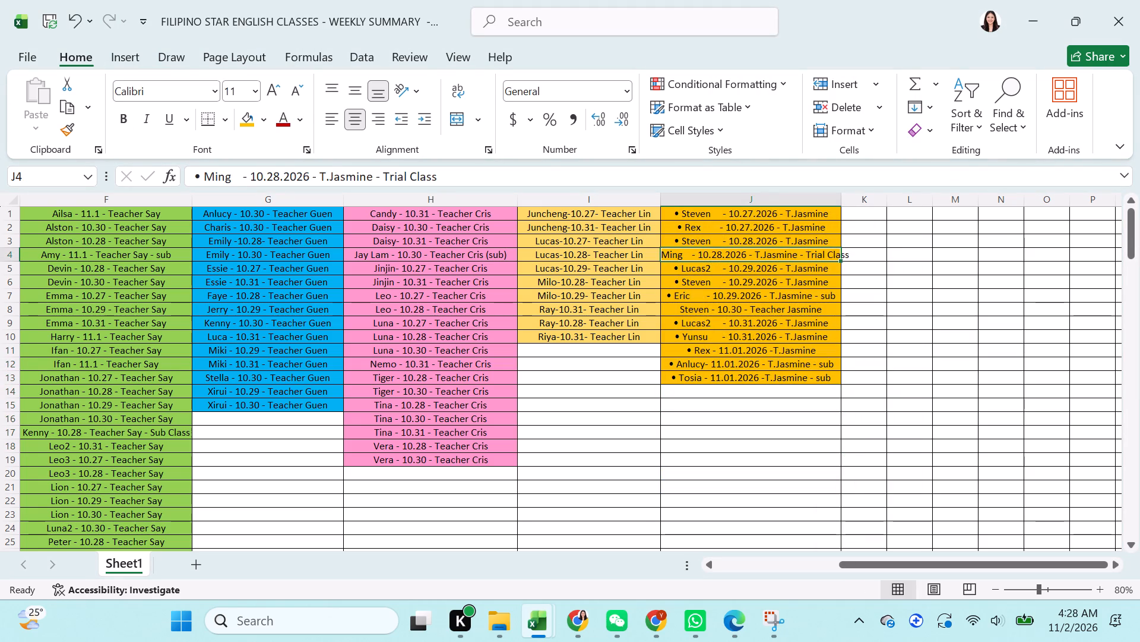
key("ctrl+x")
left_click_drag(871, 568, 726, 562)
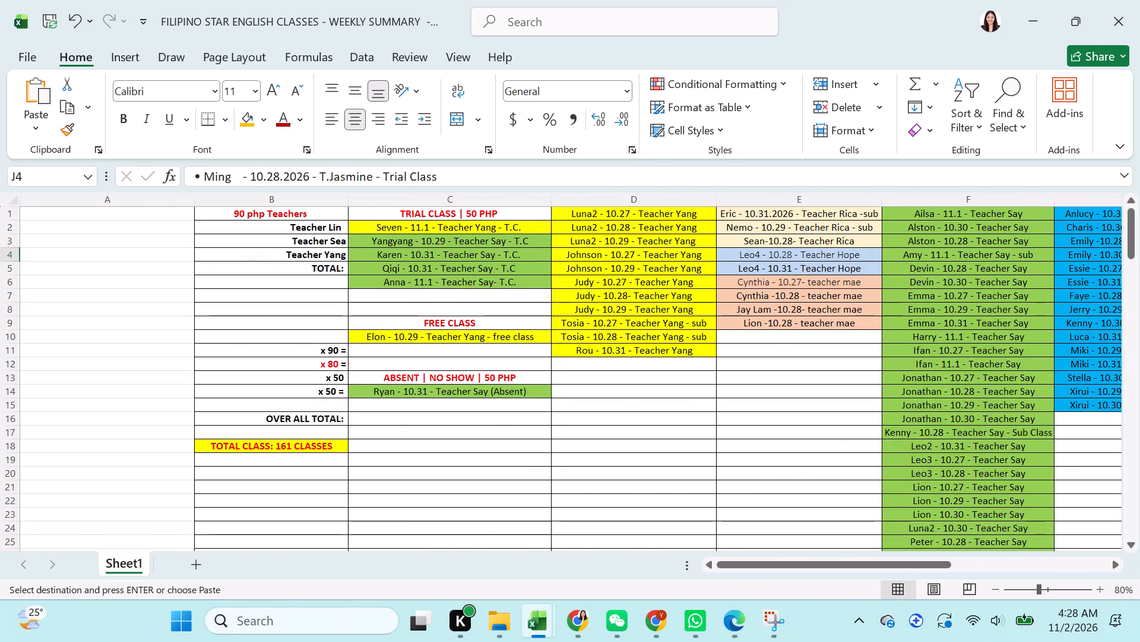
left_click(459, 295)
key("ctrl+v")
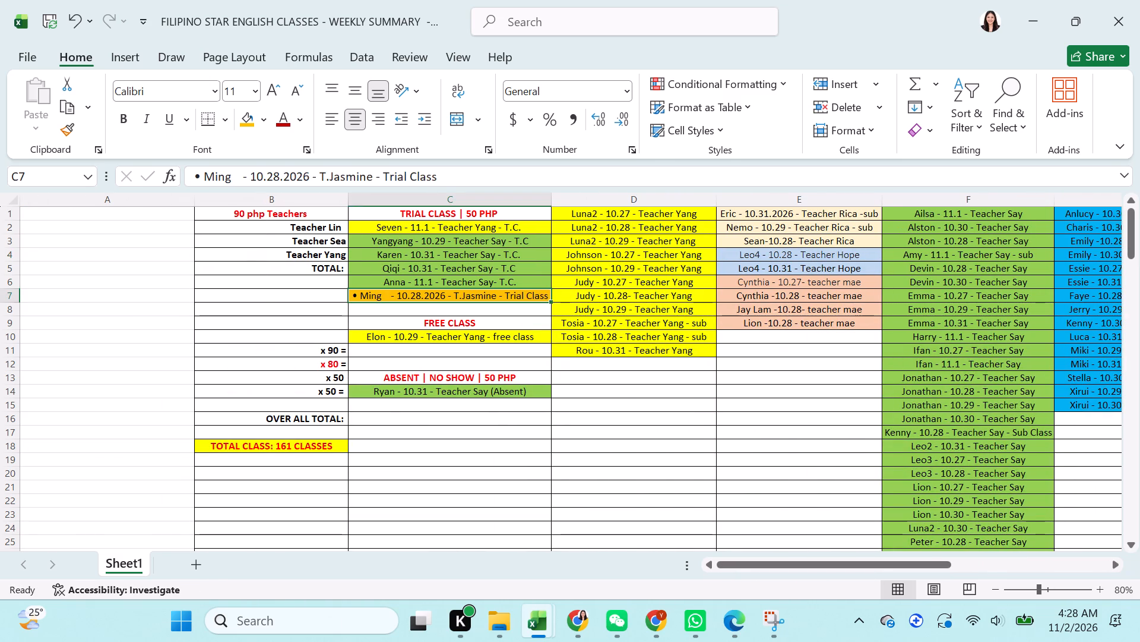
left_click_drag(793, 562, 957, 559)
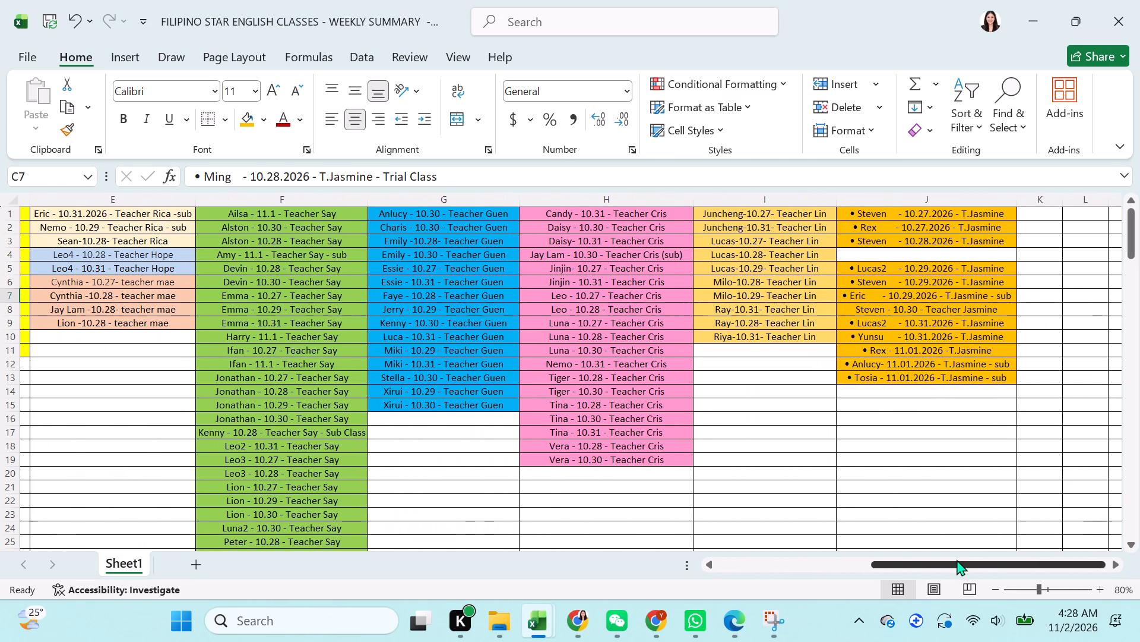
left_click_drag(957, 559, 982, 558)
scroll(859, 381, "up", 4)
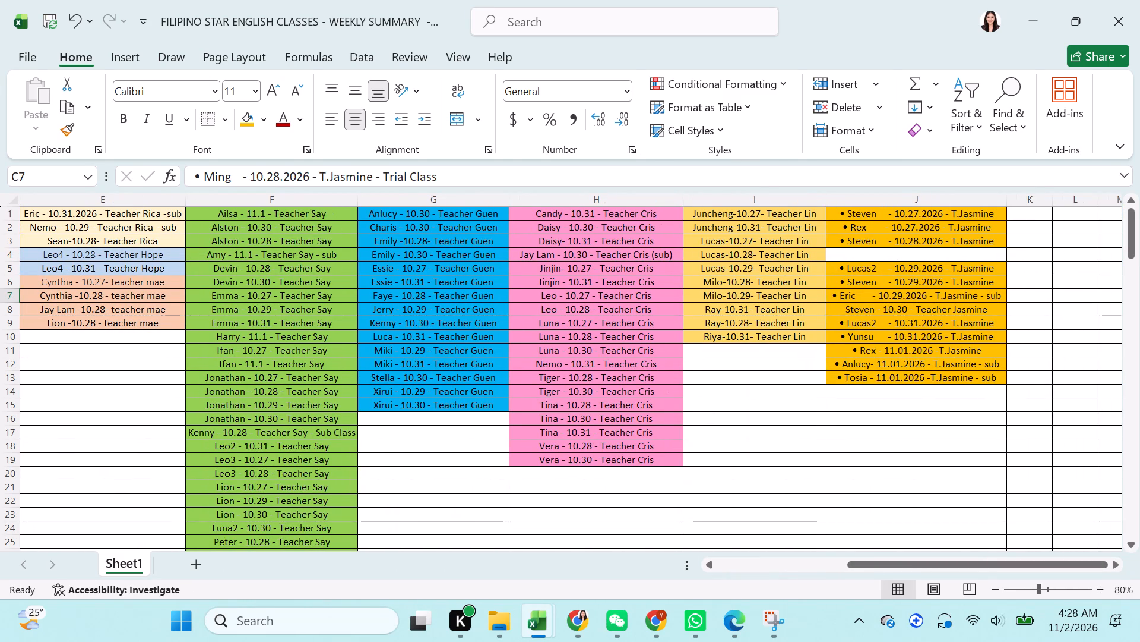
left_click(907, 248)
left_click(908, 251)
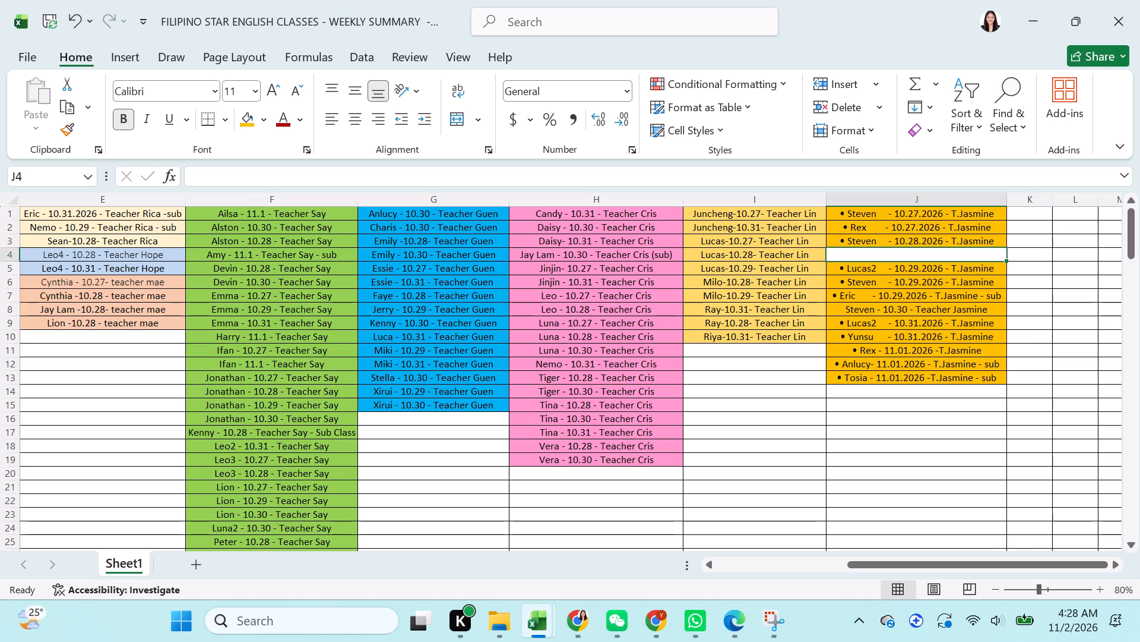
key("ctrl+s")
right_click(908, 254)
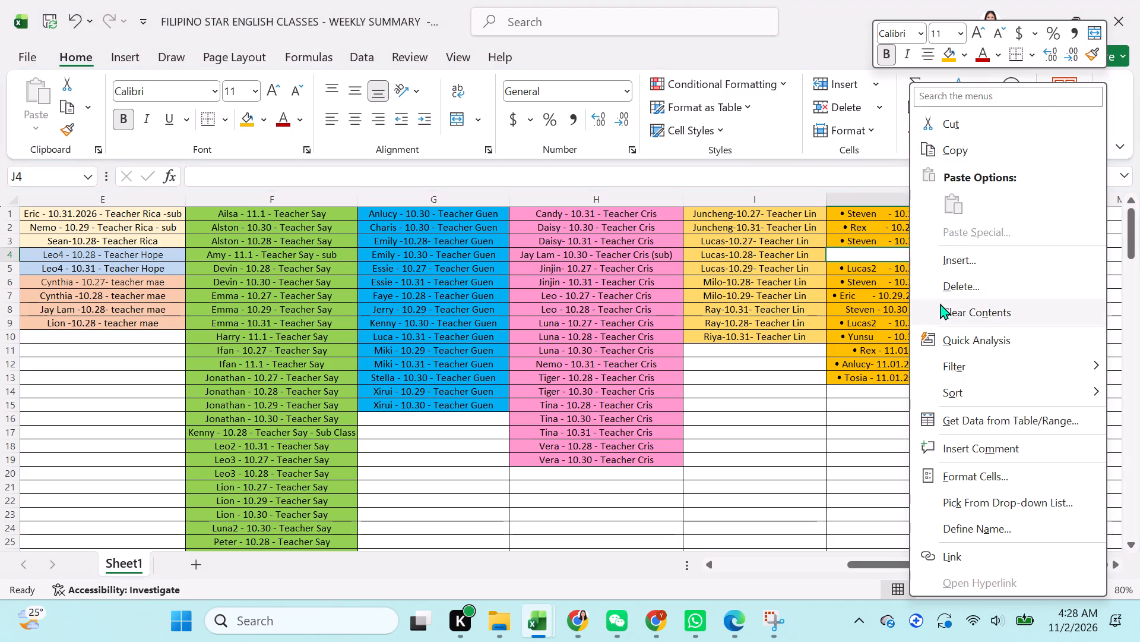
left_click(943, 287)
left_click(920, 305)
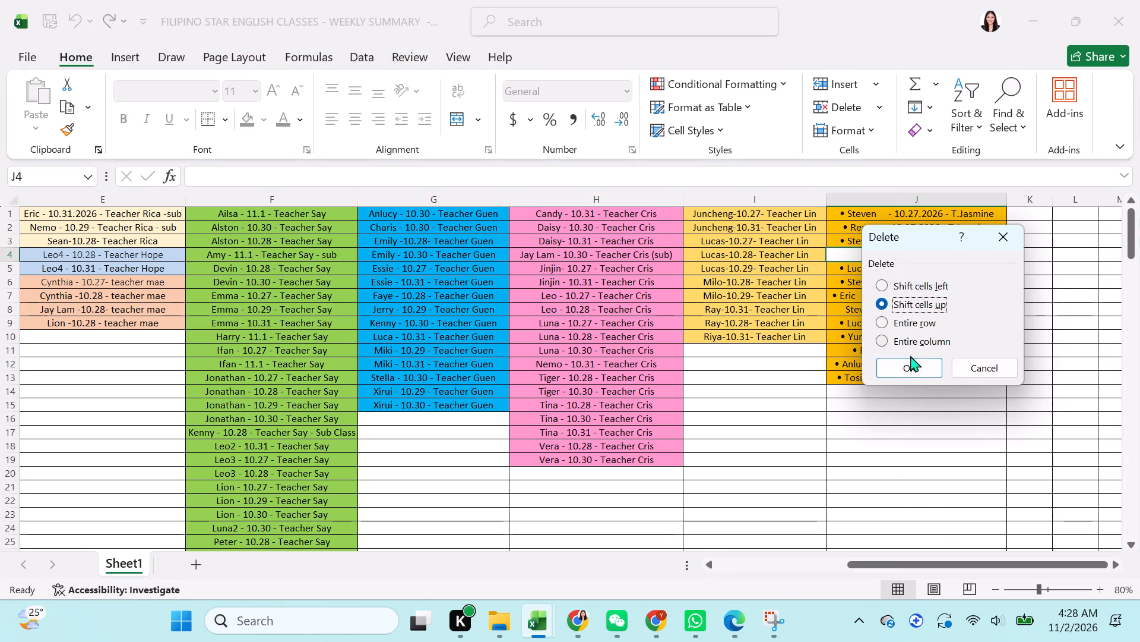
left_click(910, 370)
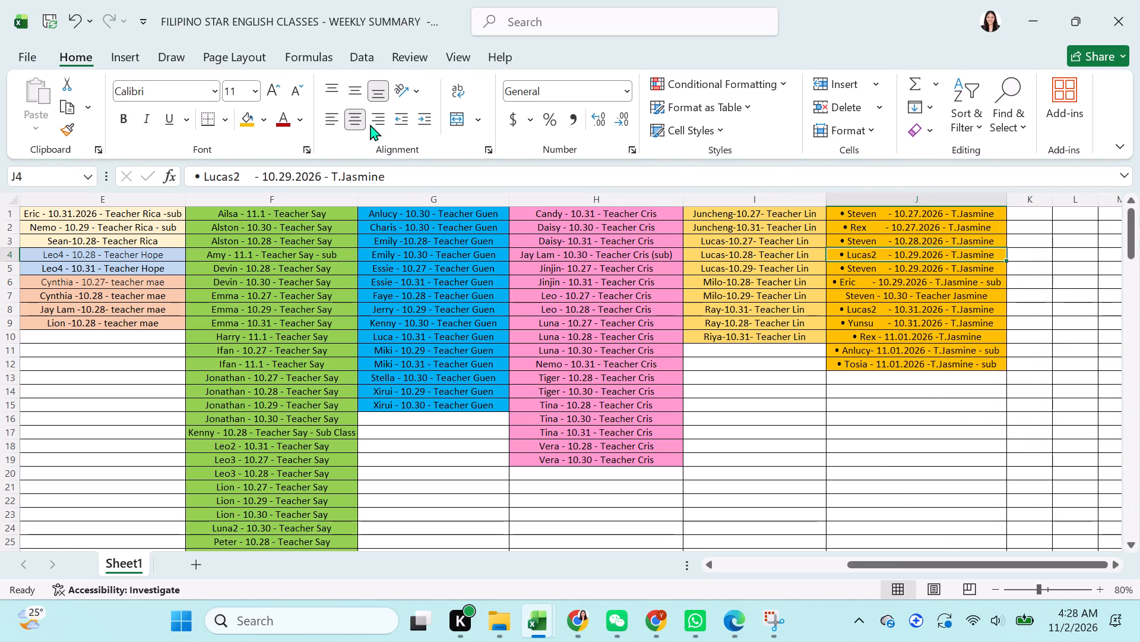
left_click(365, 123)
left_click(364, 122)
left_click(364, 122)
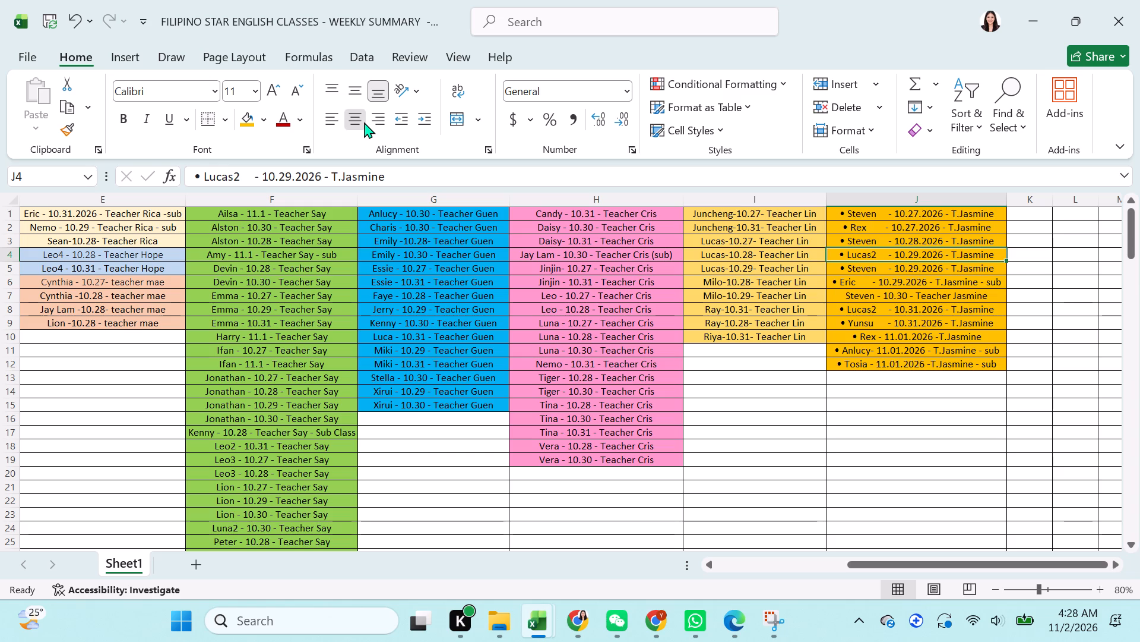
left_click(844, 378)
left_click_drag(851, 214, 851, 283)
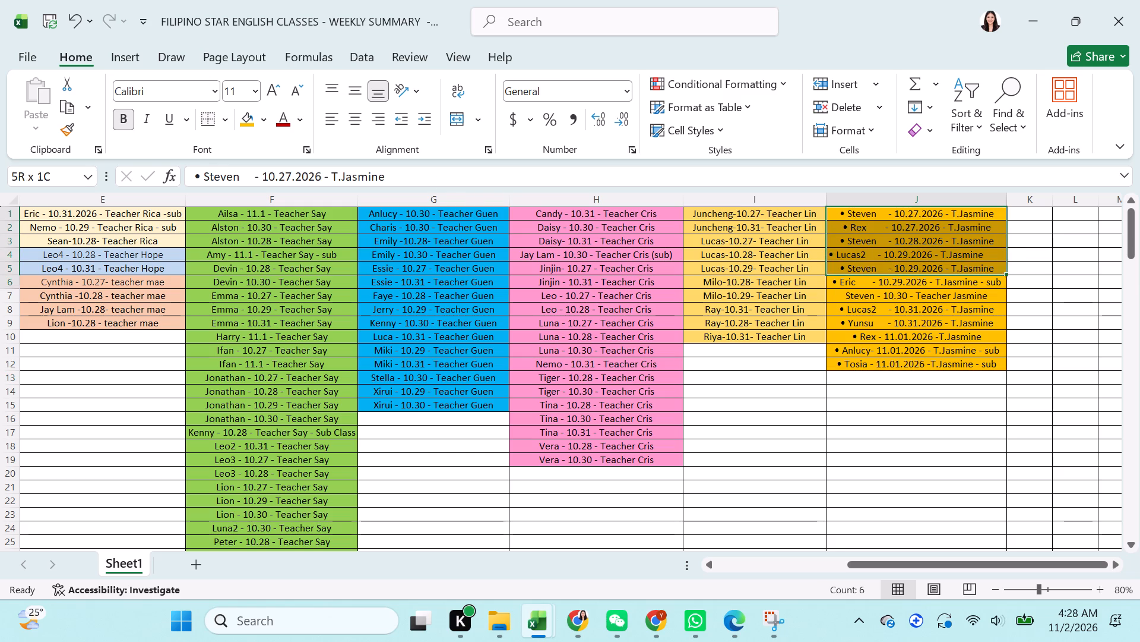
left_click_drag(851, 283, 852, 358)
double_click(360, 117)
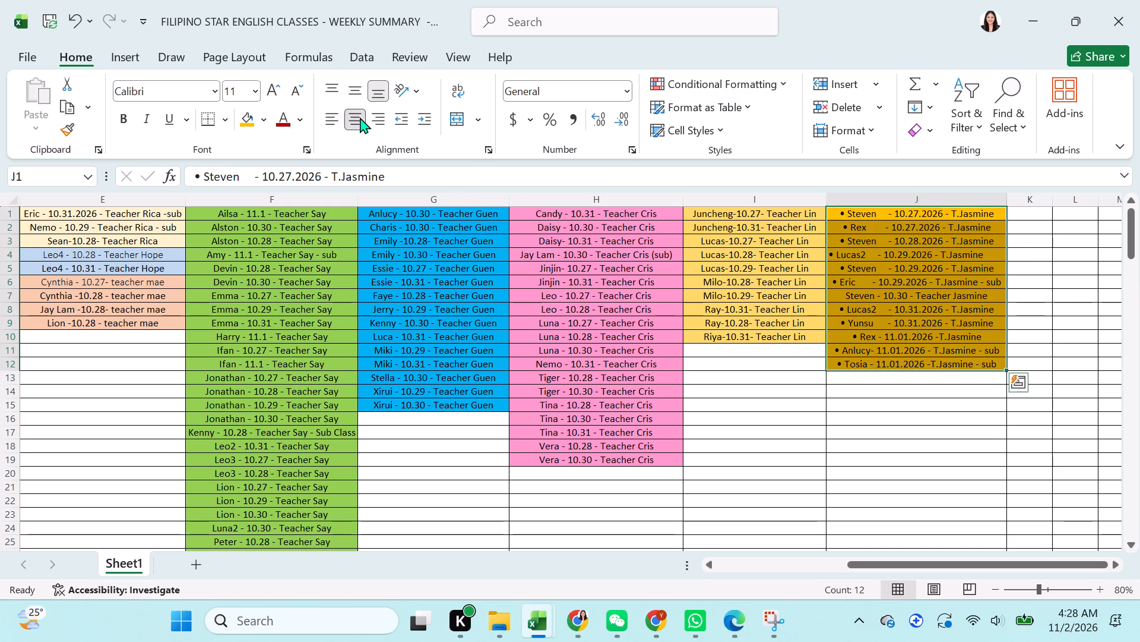
left_click(862, 403)
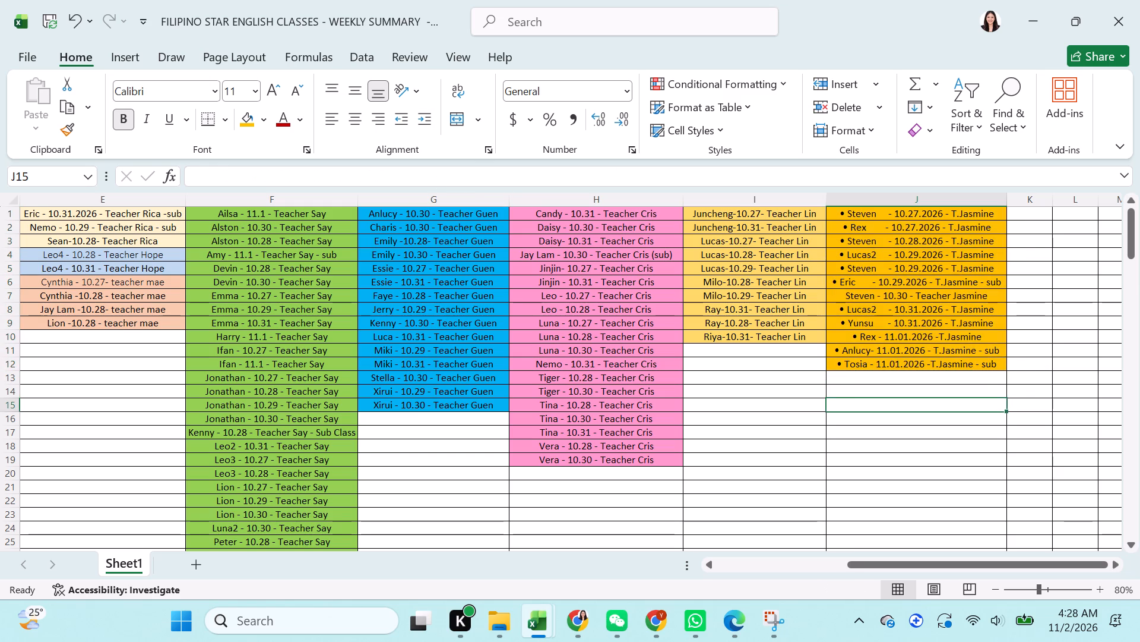
key("ctrl+s")
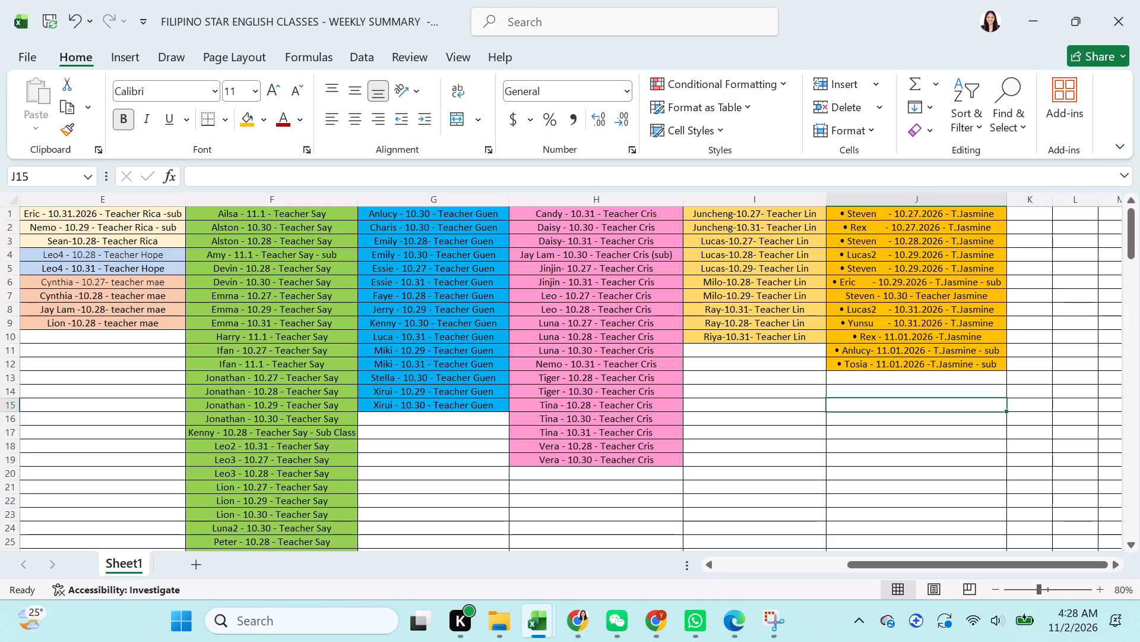
left_click(876, 282)
key("ctrl+x")
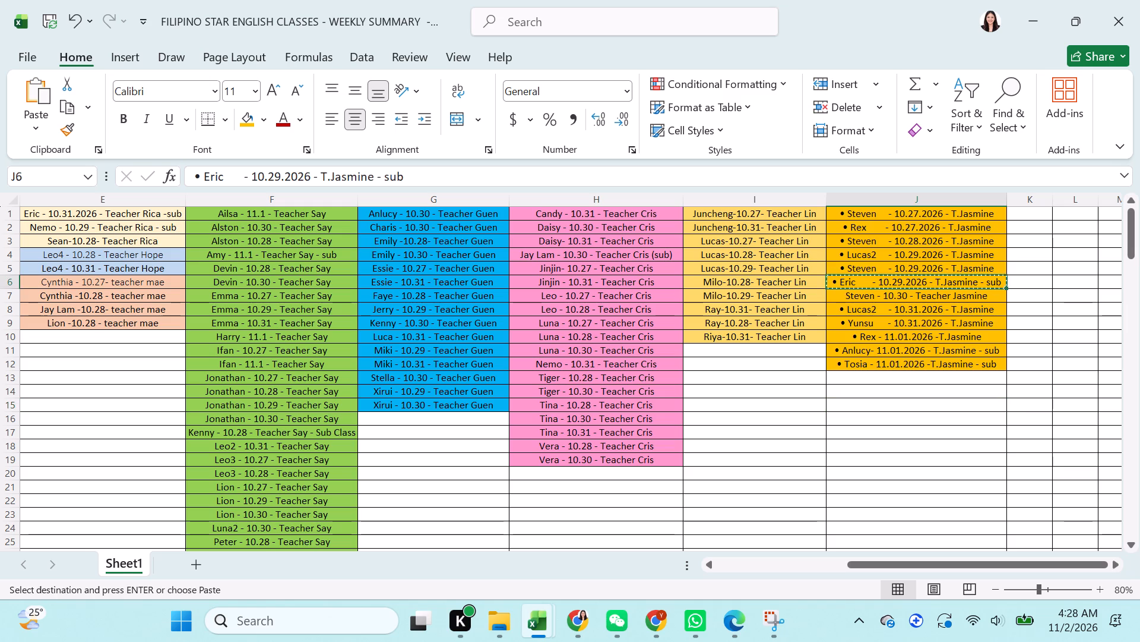
left_click(705, 366)
key("ctrl+v")
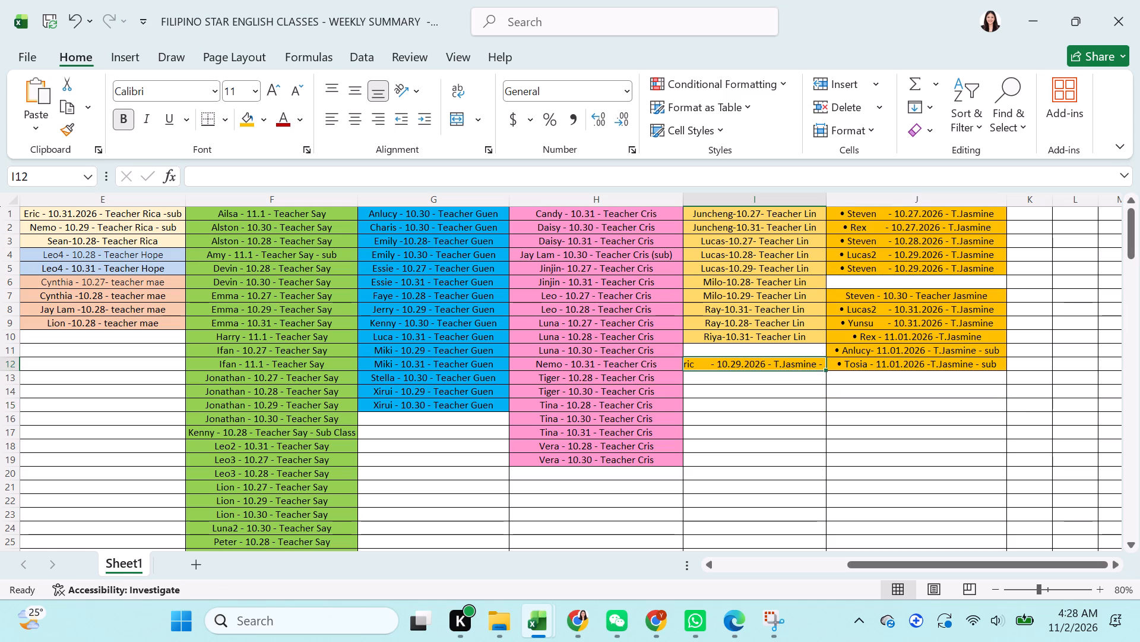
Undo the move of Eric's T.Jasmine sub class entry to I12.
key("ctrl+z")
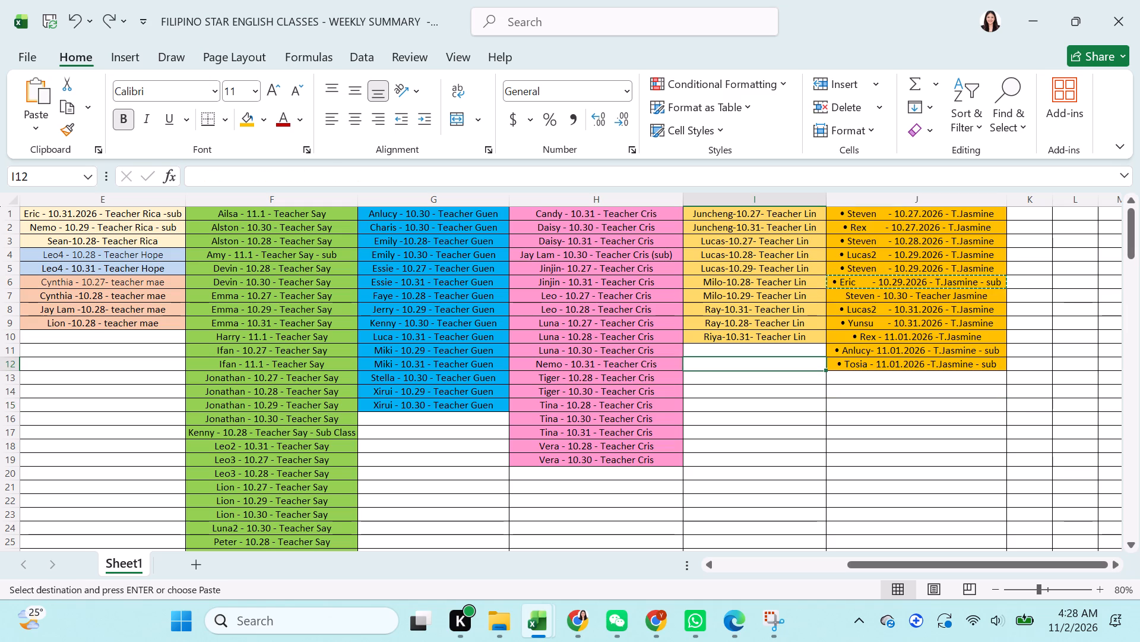
left_click_drag(876, 564, 929, 555)
left_click_drag(1052, 198, 1073, 203)
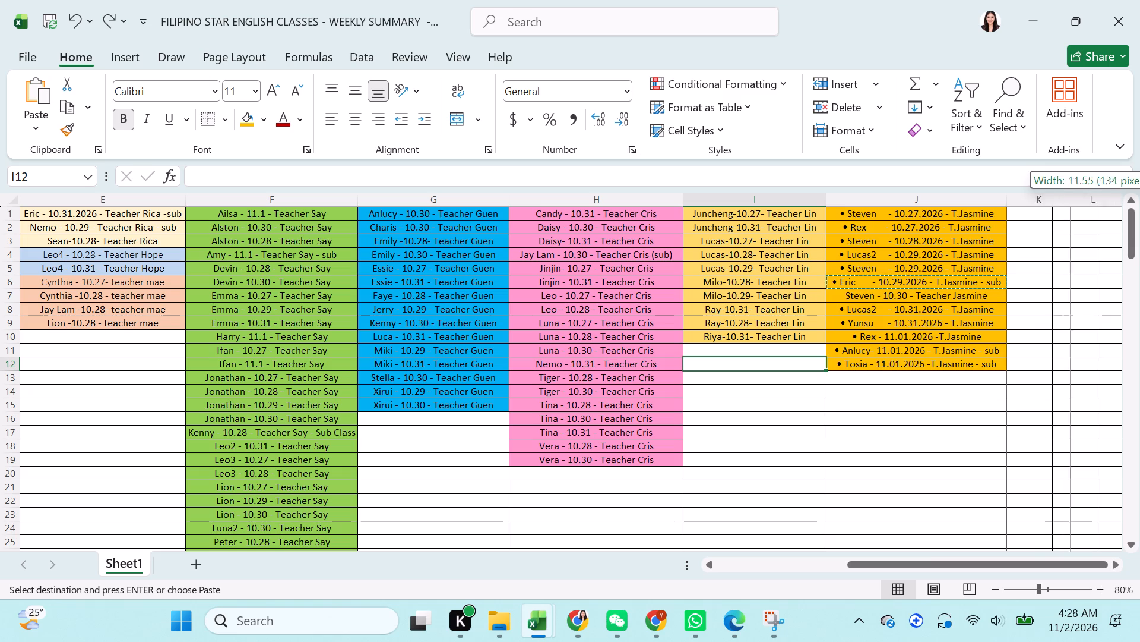
left_click_drag(1073, 203, 1139, 206)
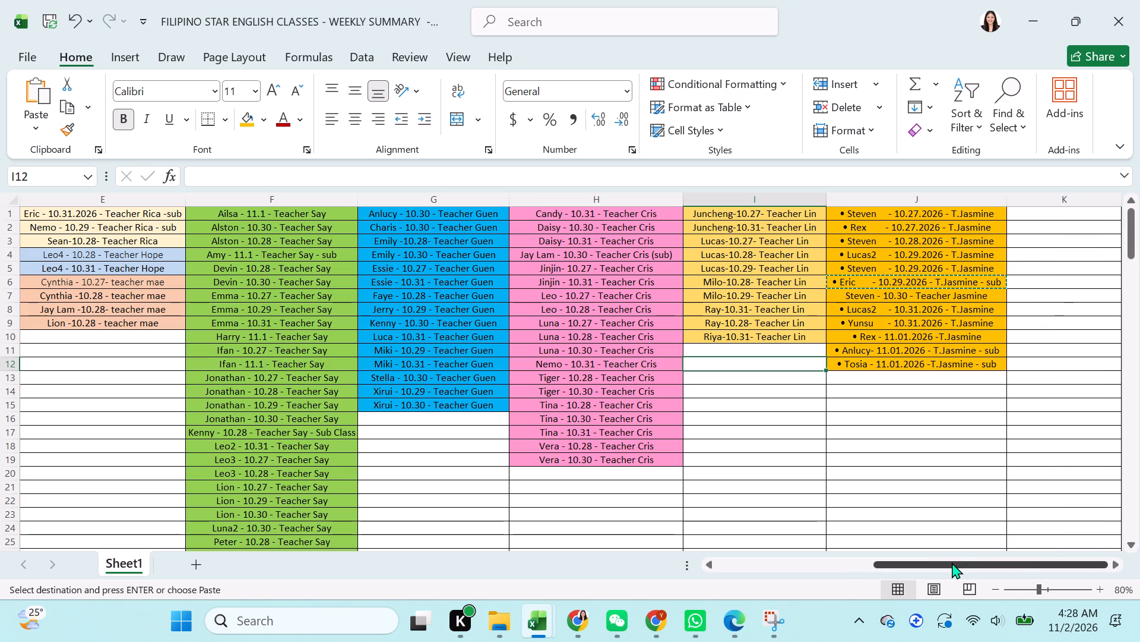
left_click_drag(952, 562, 1016, 556)
left_click(1098, 199)
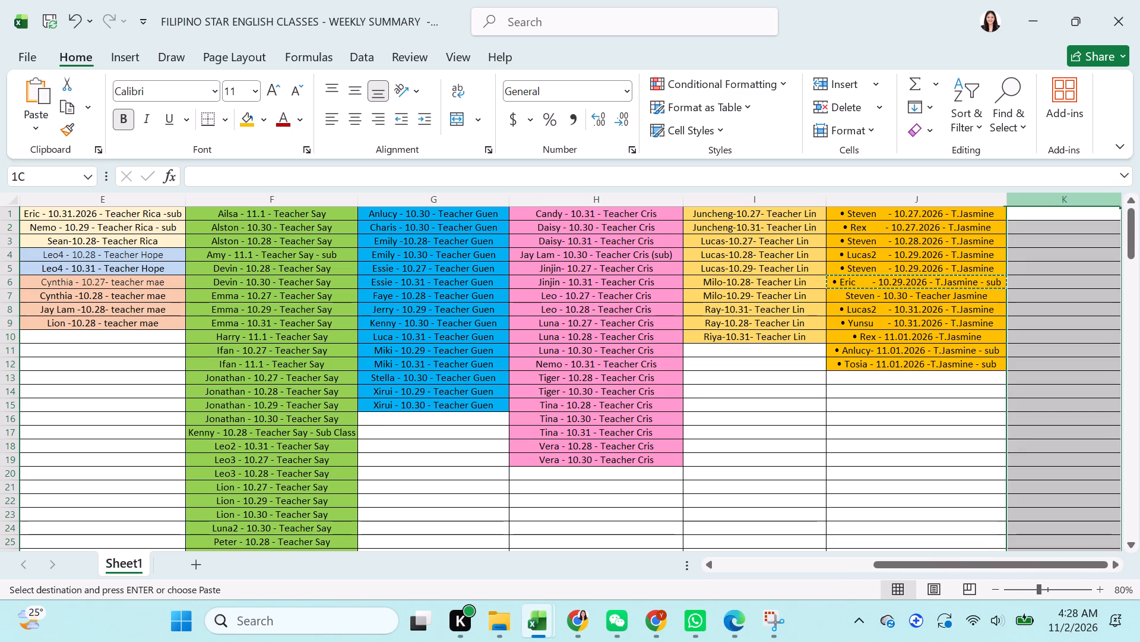
left_click_drag(1118, 200, 1139, 206)
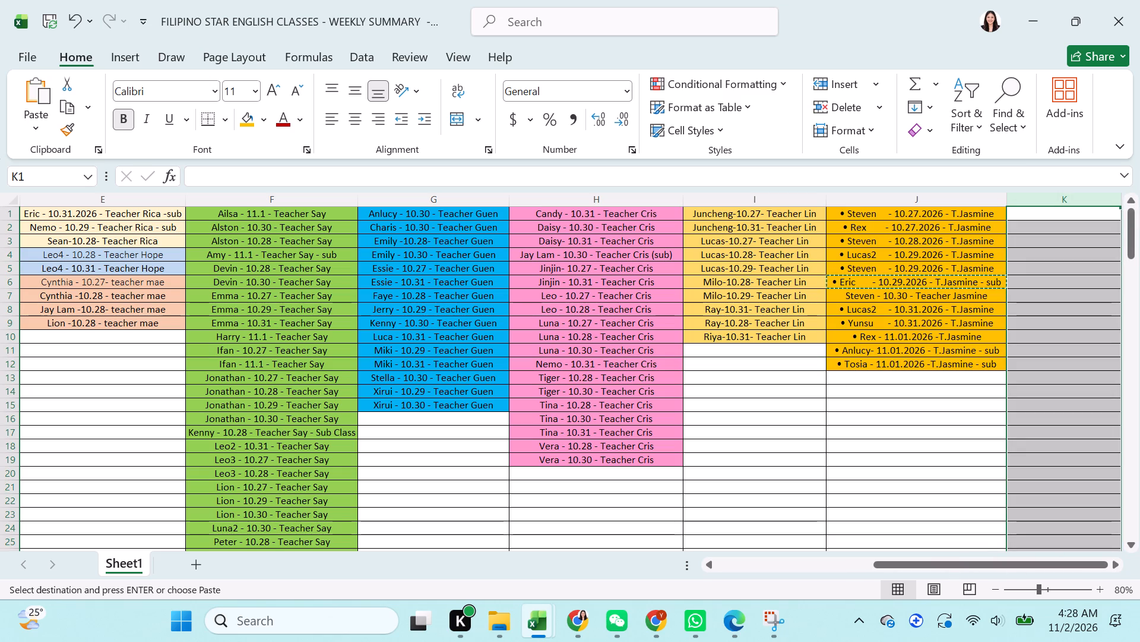
Move Eric's 10.29.2026 T.Jasmine sub class entry from J6 to K1.
left_click(857, 281)
key("ctrl+x")
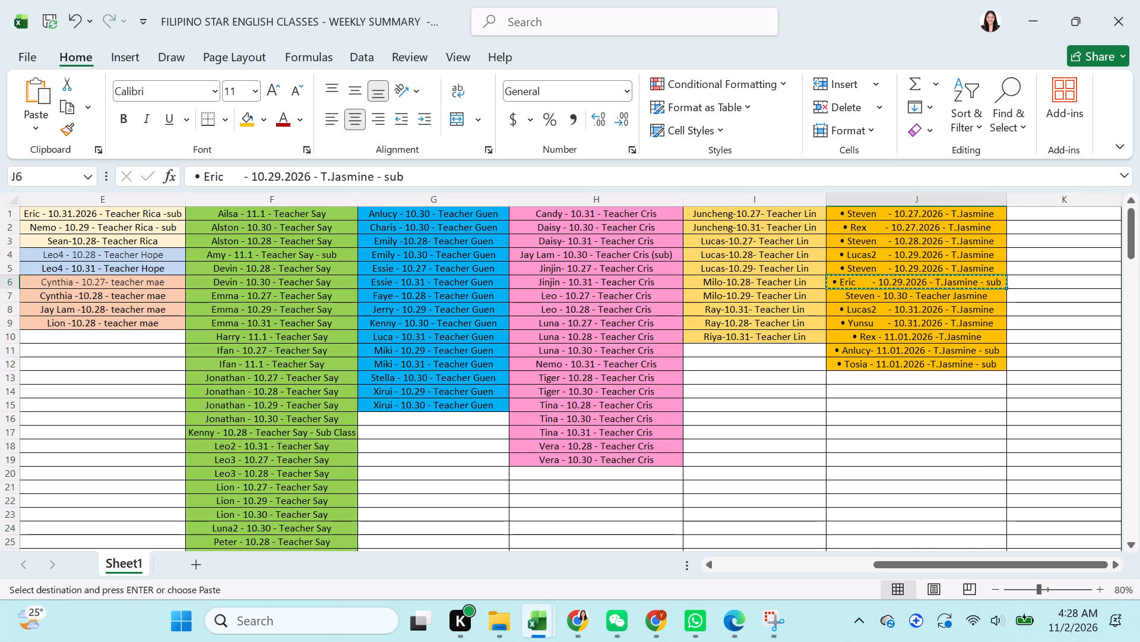
left_click(1027, 218)
key("ctrl+v")
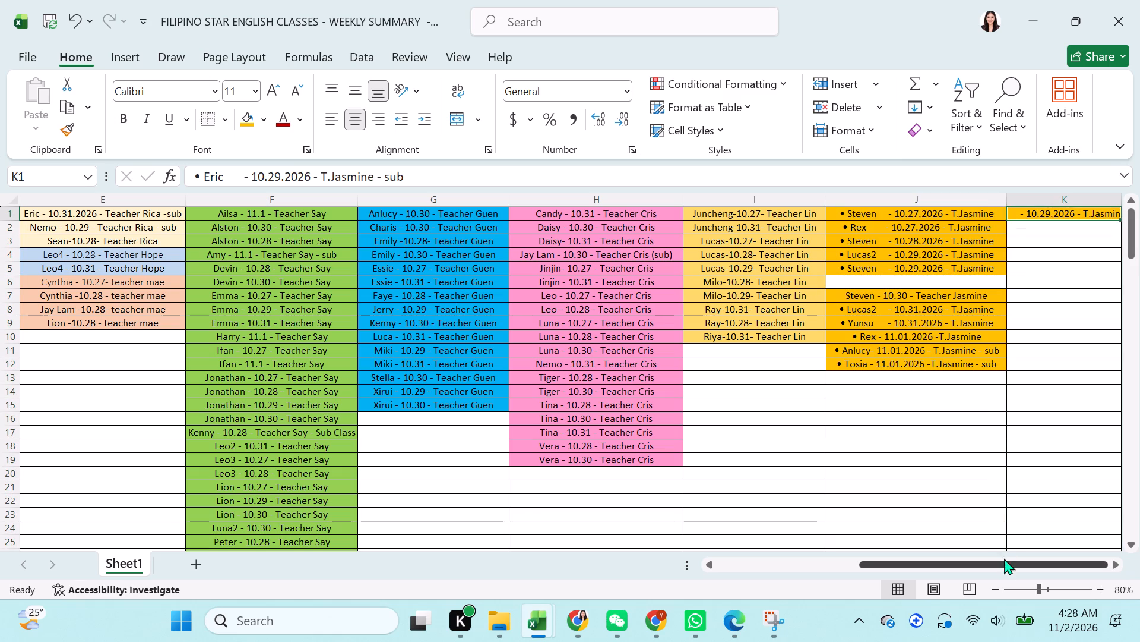
Widen column K to about 34 so Eric's full entry fits.
left_click_drag(1004, 563, 1060, 546)
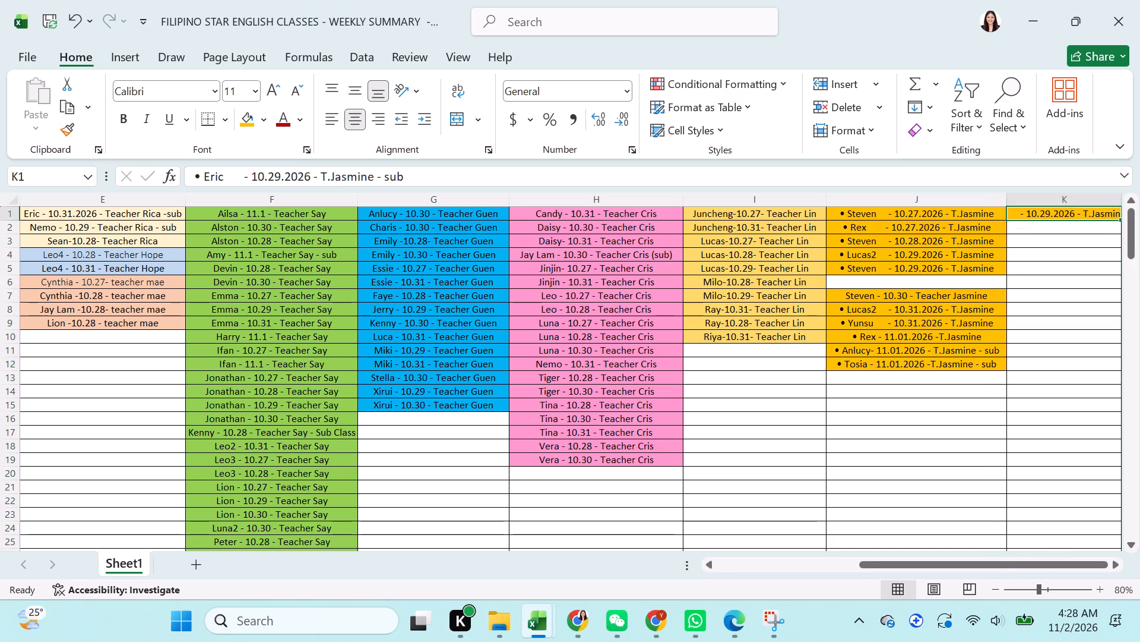
left_click(1030, 429)
key("Right")
key("Right")
key("Right")
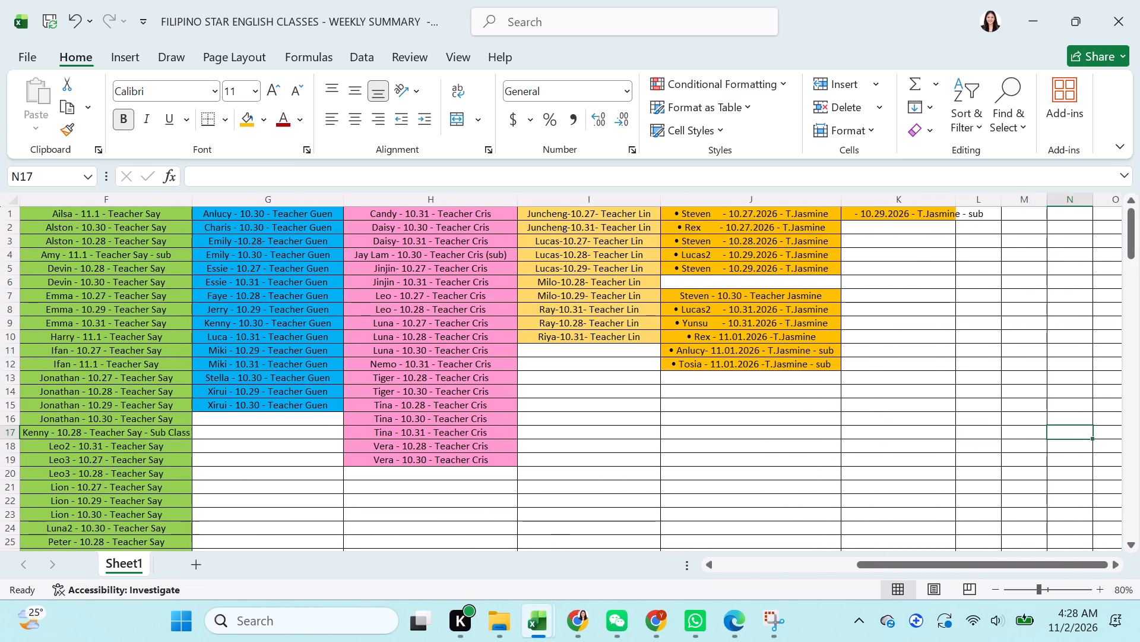
left_click_drag(953, 202, 1021, 207)
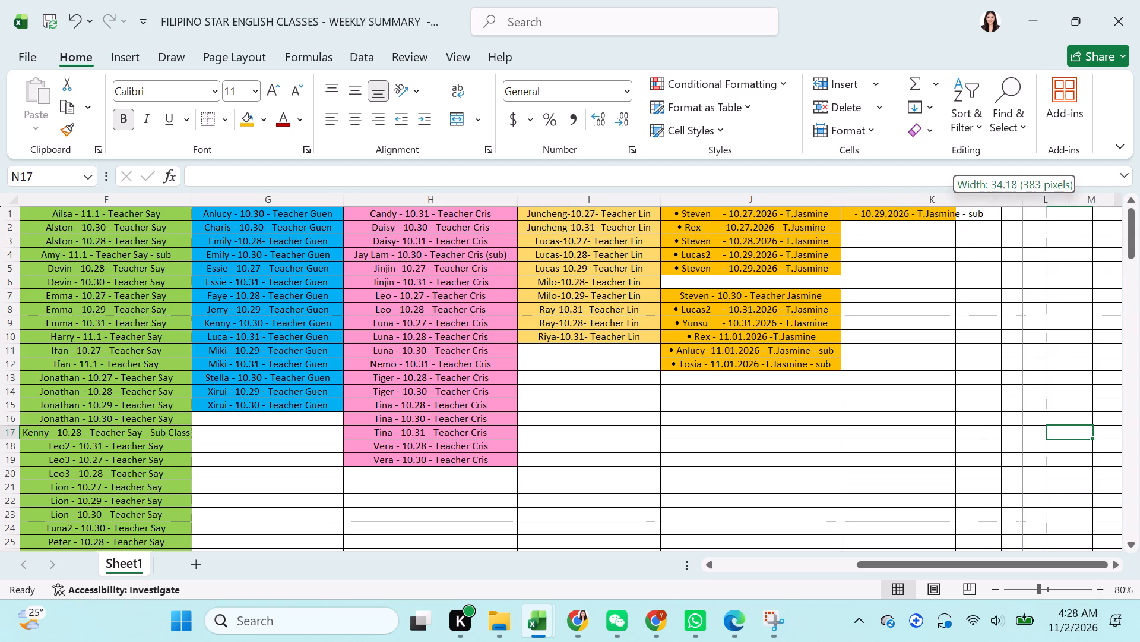
left_click_drag(1021, 207, 1023, 207)
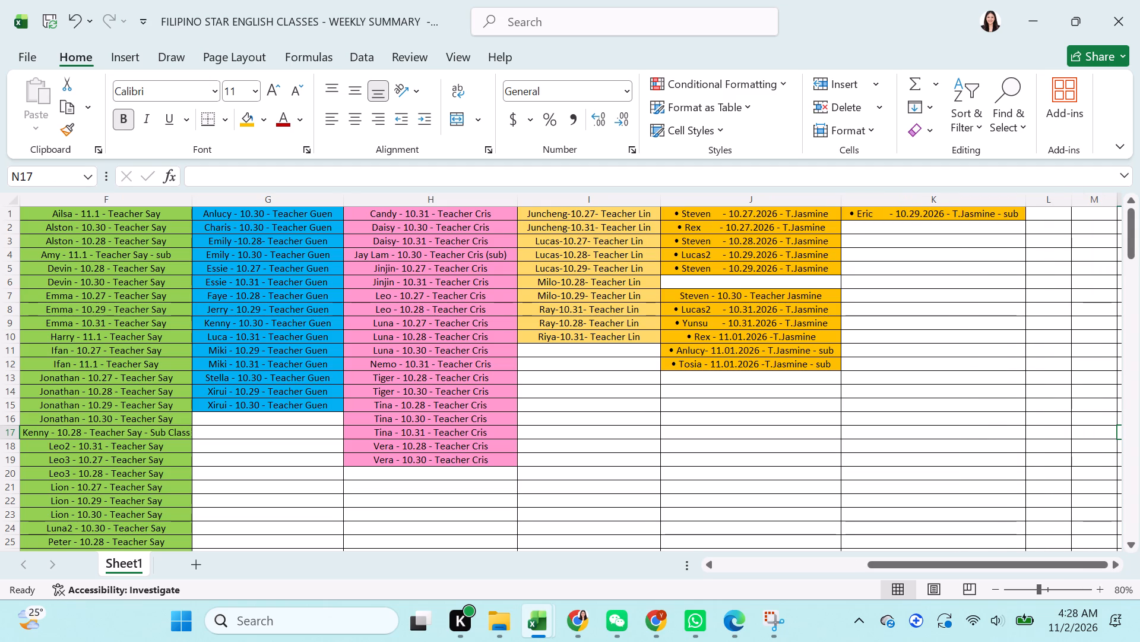
left_click(924, 217)
key("ctrl+x")
left_click(870, 259)
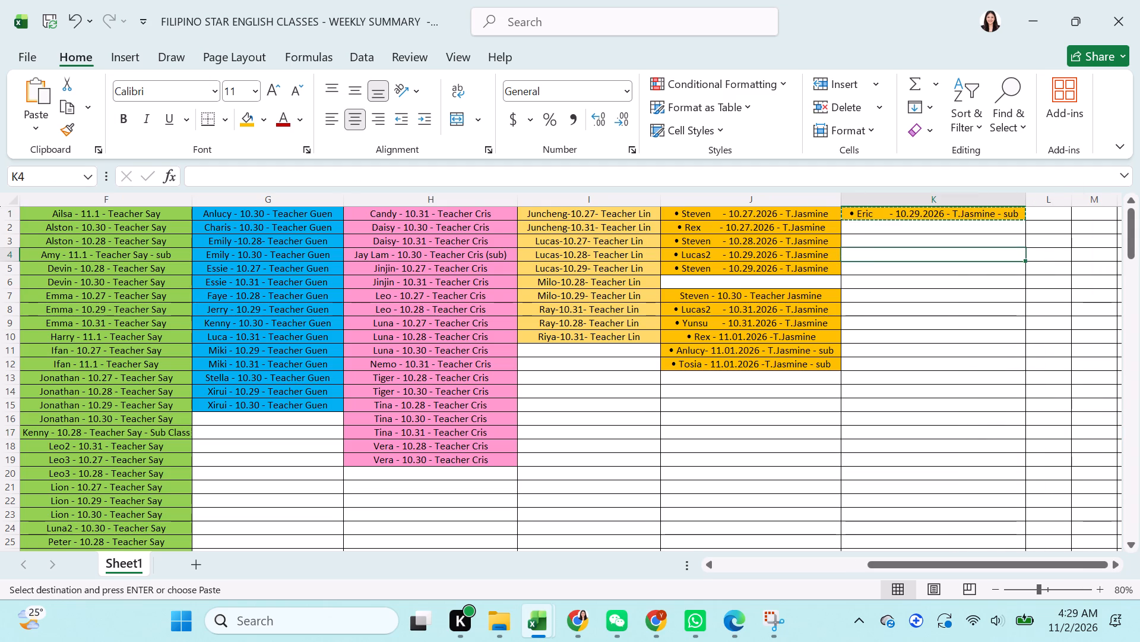
key("ctrl+v")
left_click(712, 354)
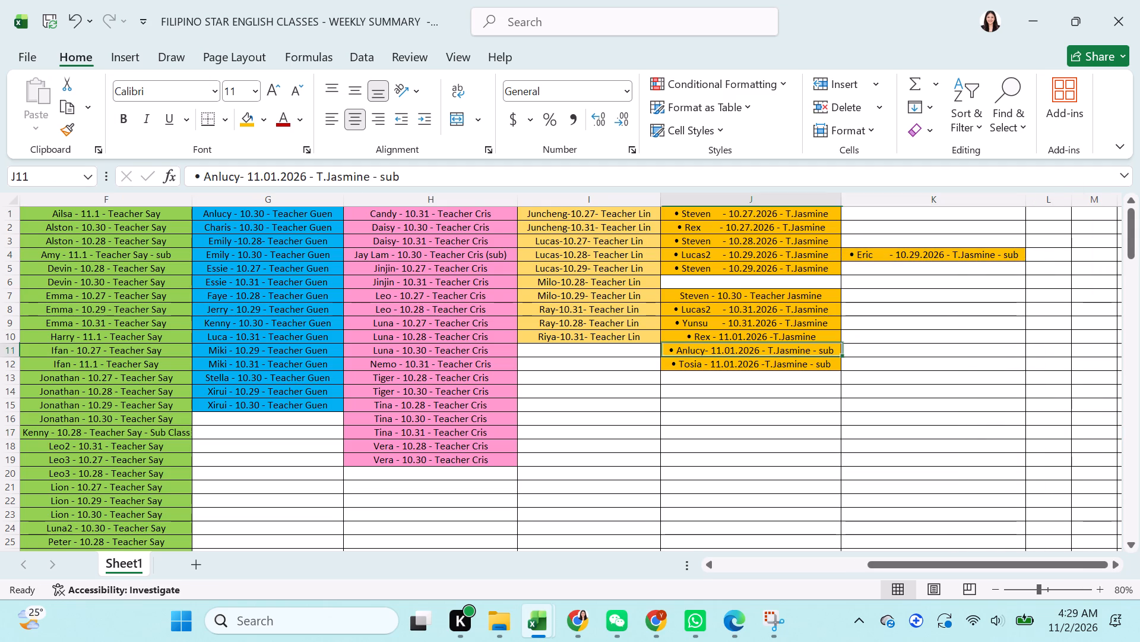
key("ctrl+x")
left_click(899, 215)
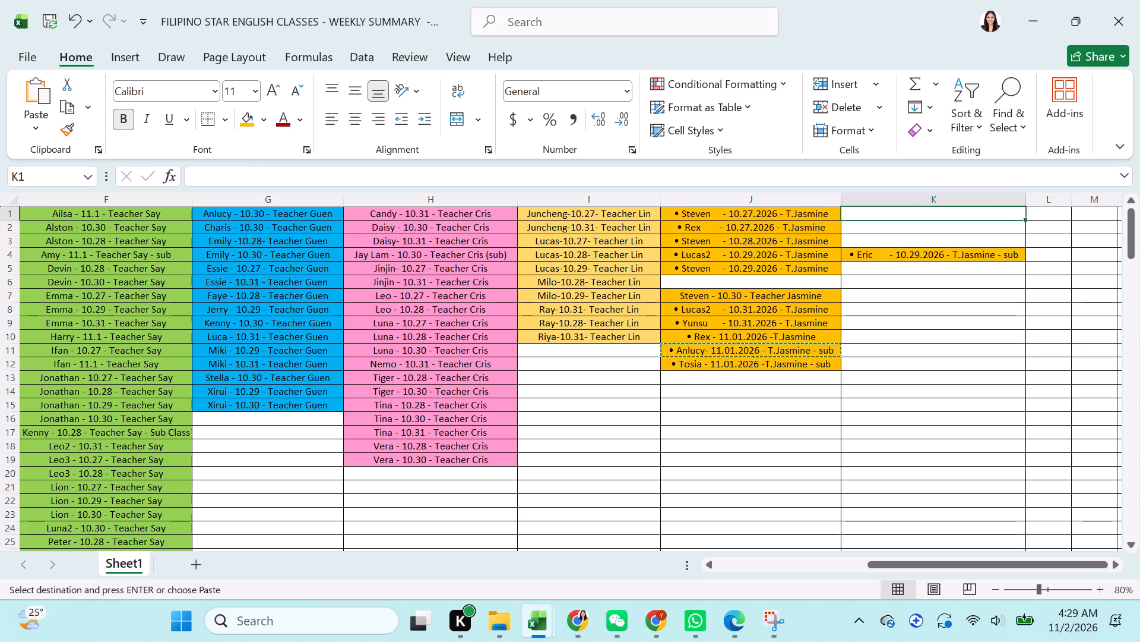
key("ctrl+v")
left_click(889, 235)
key("ctrl+s")
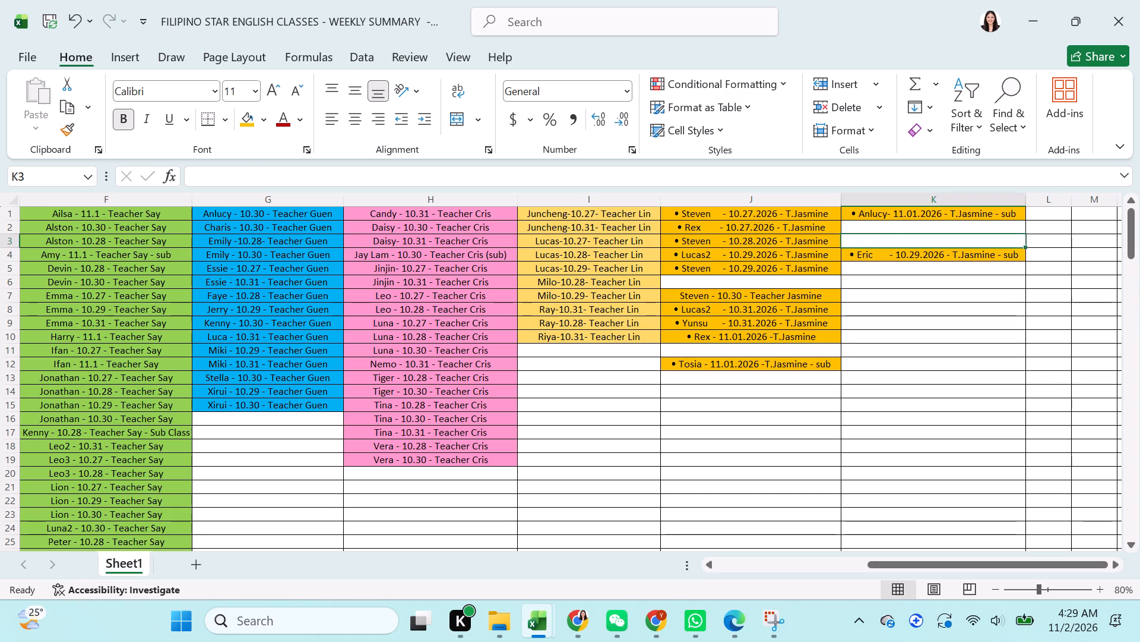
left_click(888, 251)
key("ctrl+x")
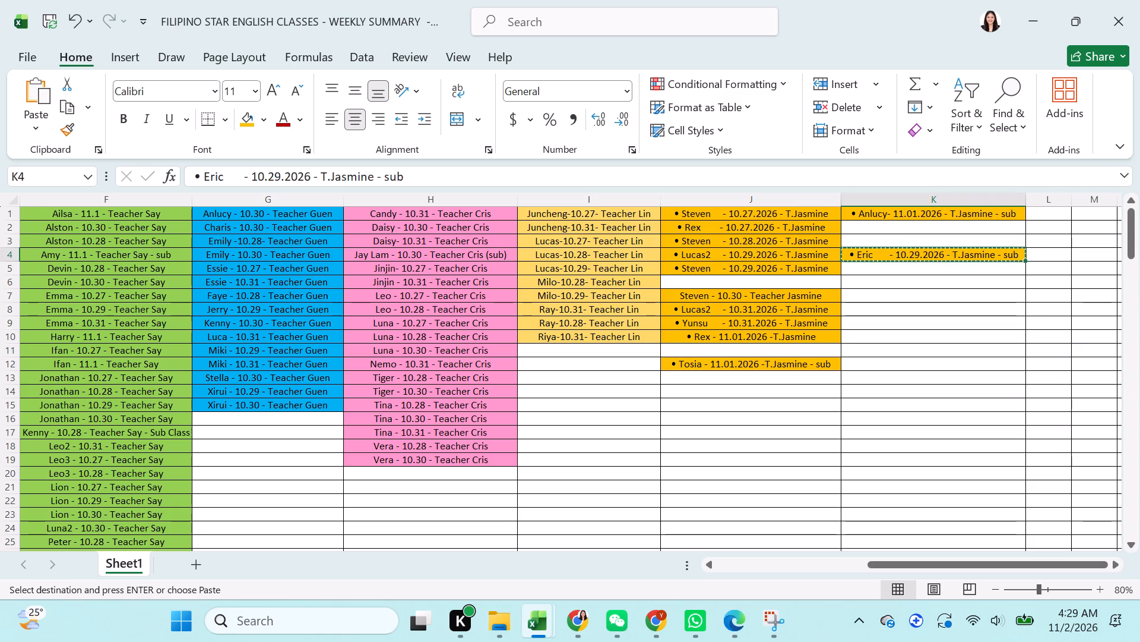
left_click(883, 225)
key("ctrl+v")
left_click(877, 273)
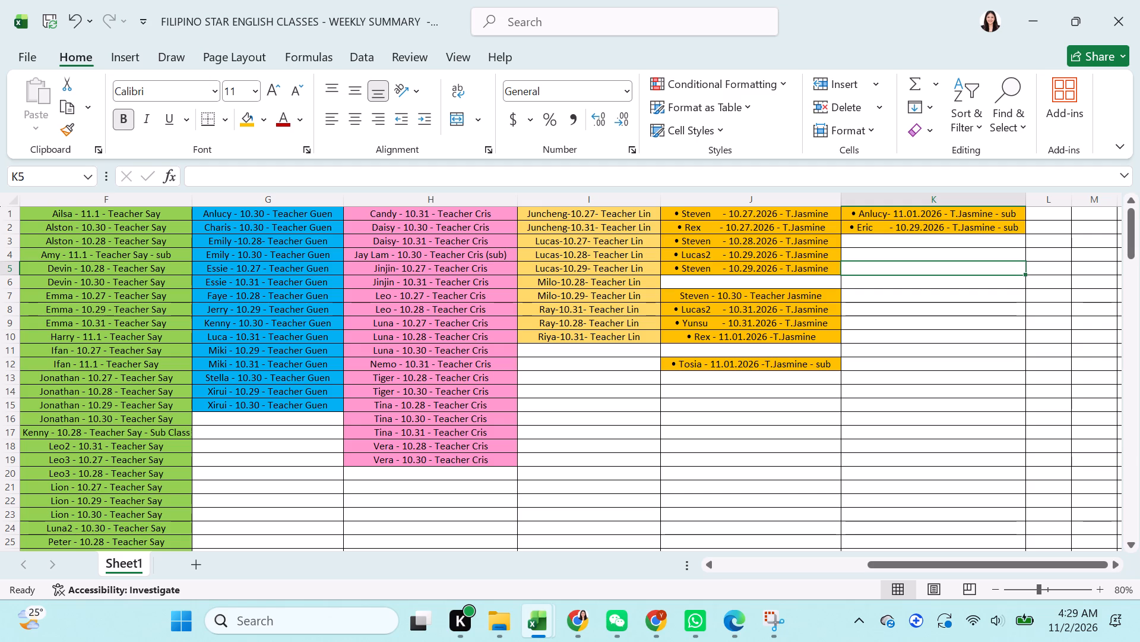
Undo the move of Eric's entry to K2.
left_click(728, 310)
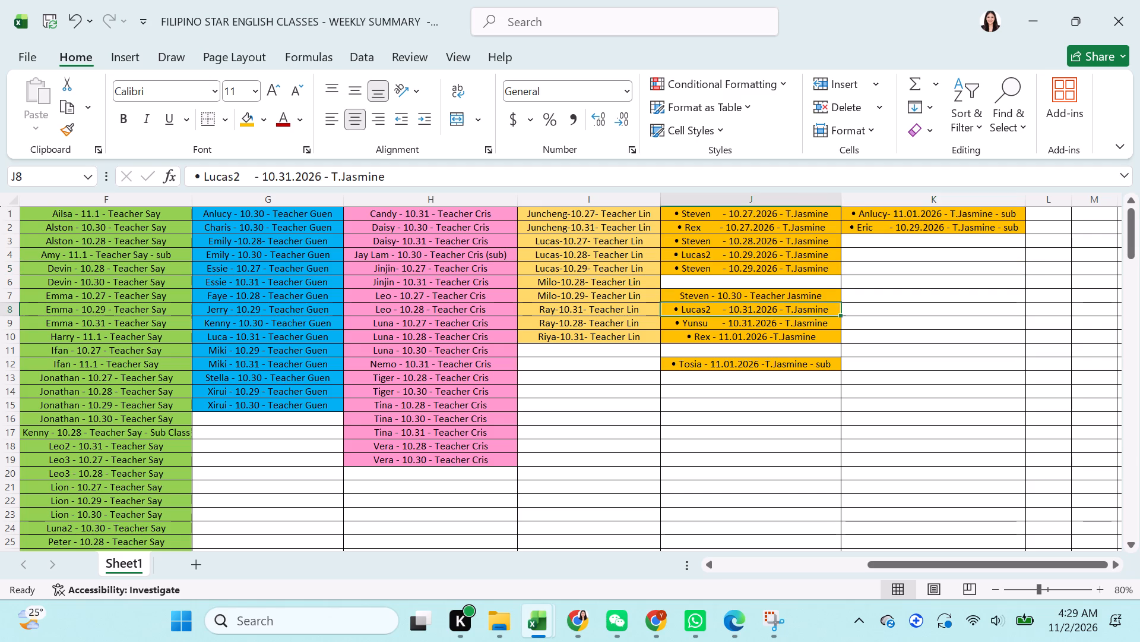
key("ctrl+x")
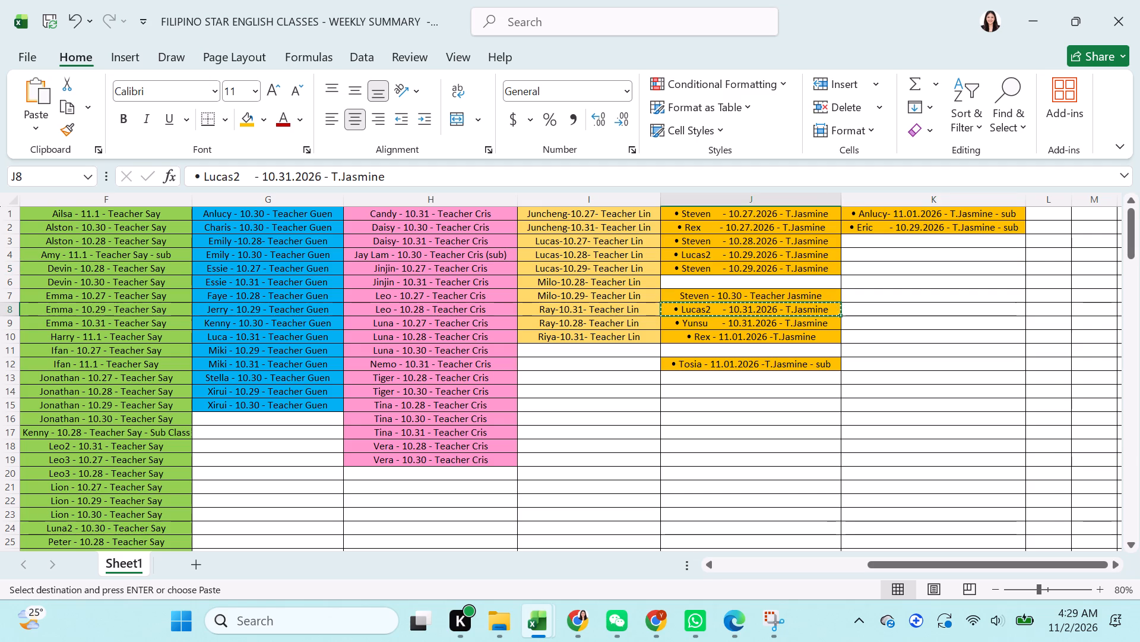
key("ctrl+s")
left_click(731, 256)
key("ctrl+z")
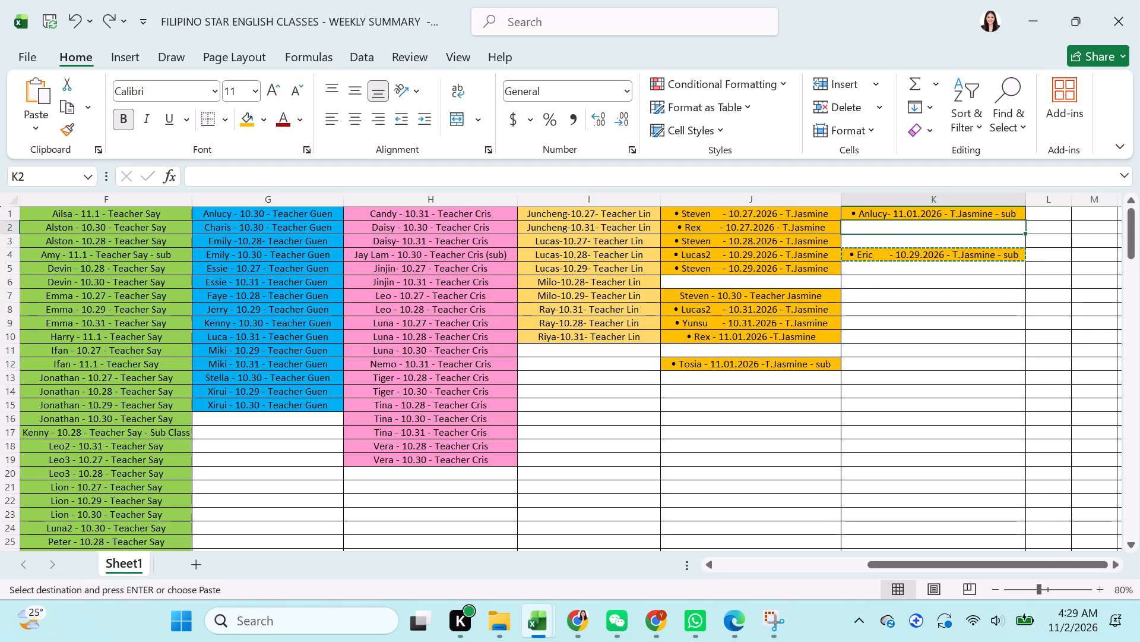
Delete the empty cells K2:K3, shifting Eric's entry up, and save the workbook.
left_click(869, 254)
left_click_drag(870, 228, 872, 247)
right_click(876, 237)
left_click(919, 281)
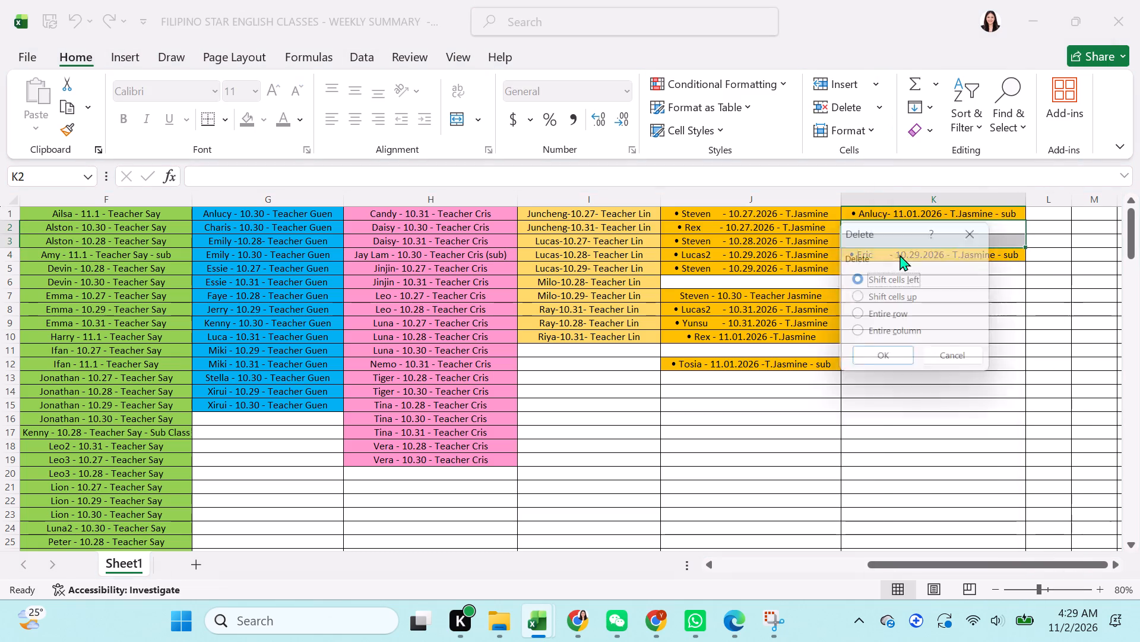
left_click(894, 298)
left_click(891, 361)
left_click(875, 289)
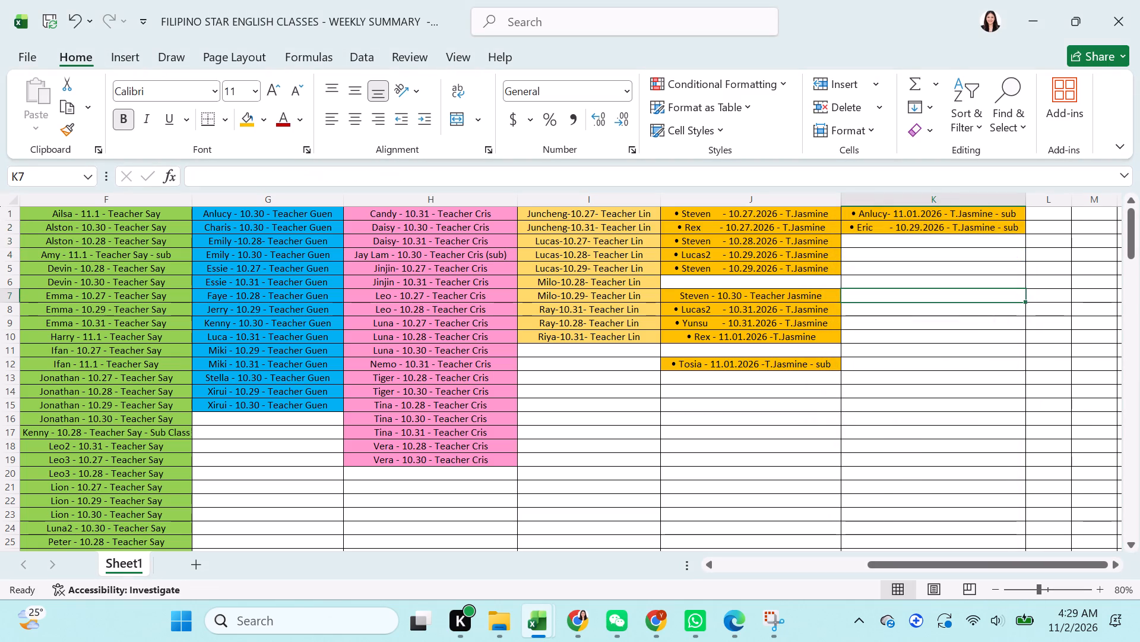
key("ctrl+s")
left_click(720, 256)
key("ctrl+x")
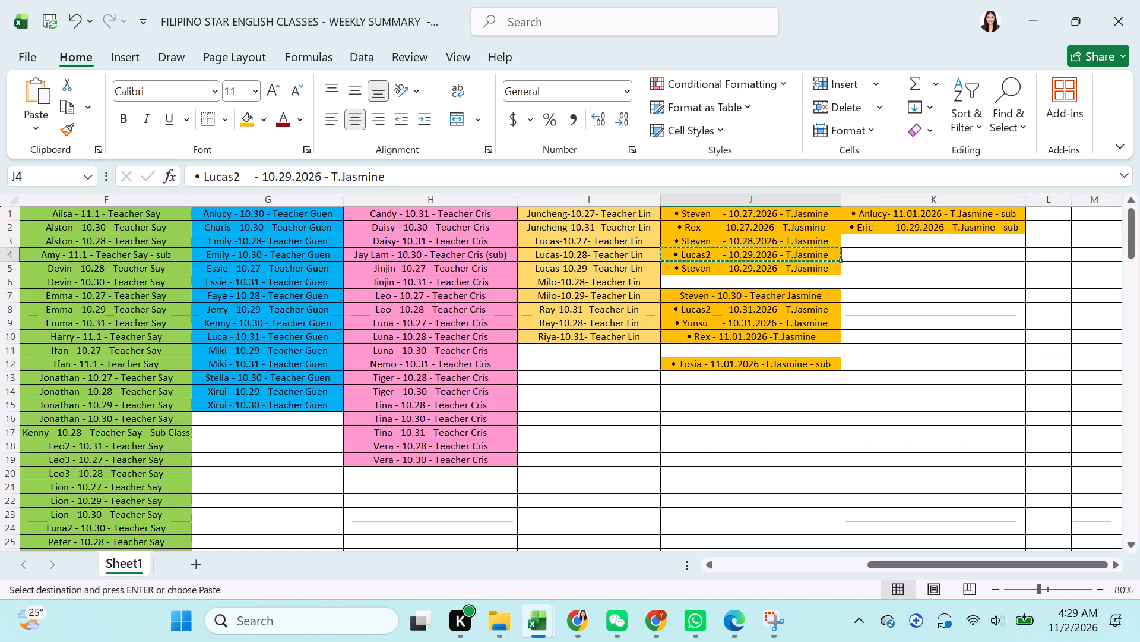
left_click(863, 242)
key("ctrl+v")
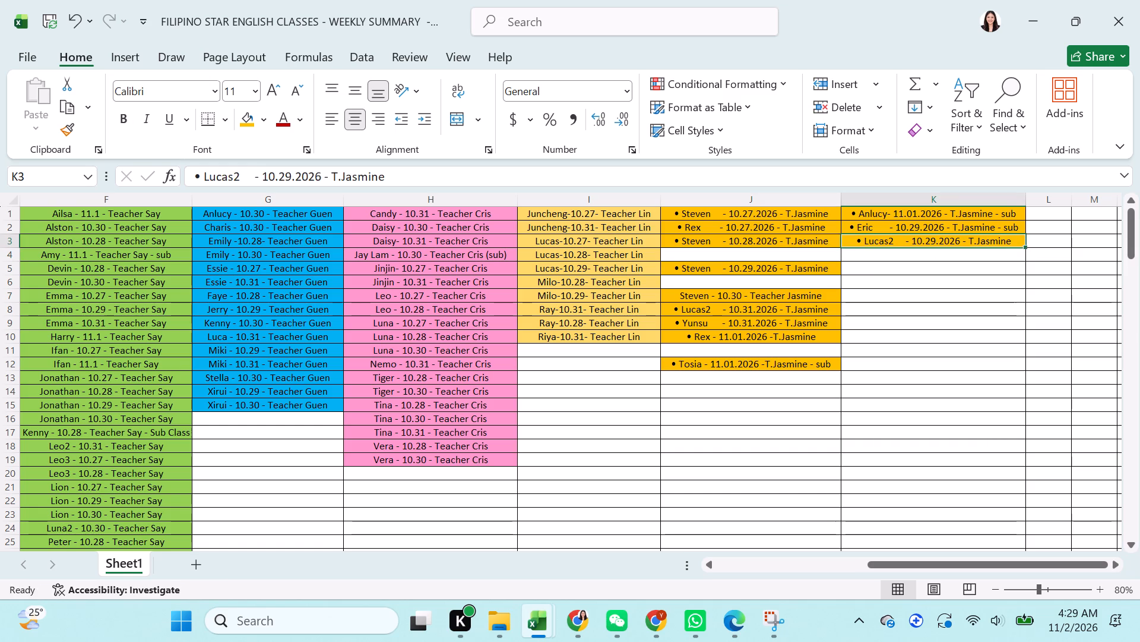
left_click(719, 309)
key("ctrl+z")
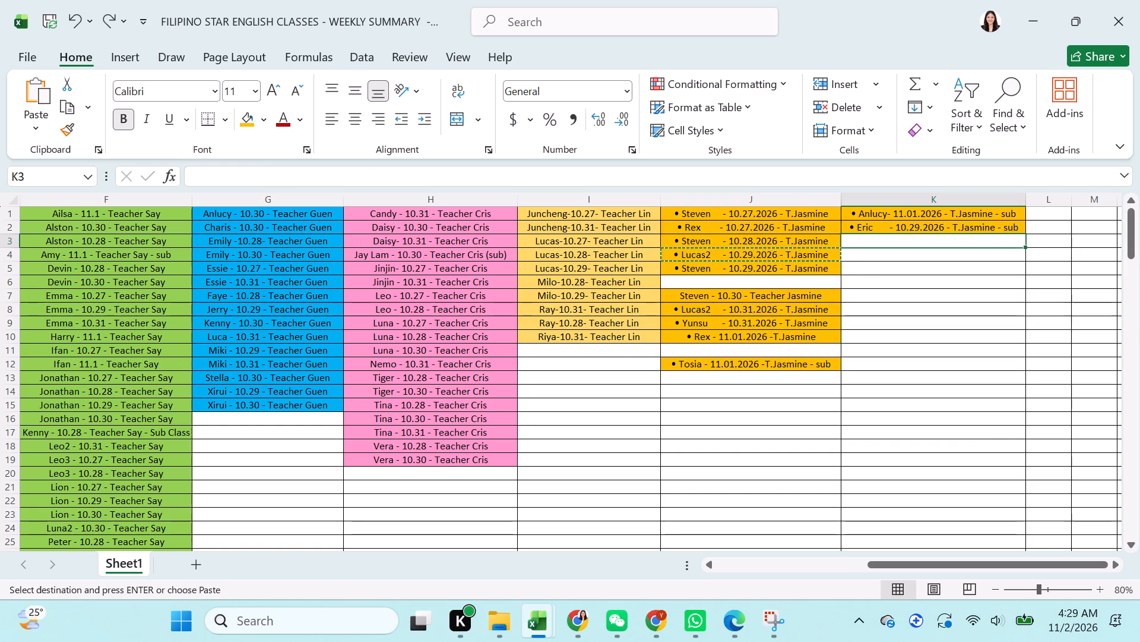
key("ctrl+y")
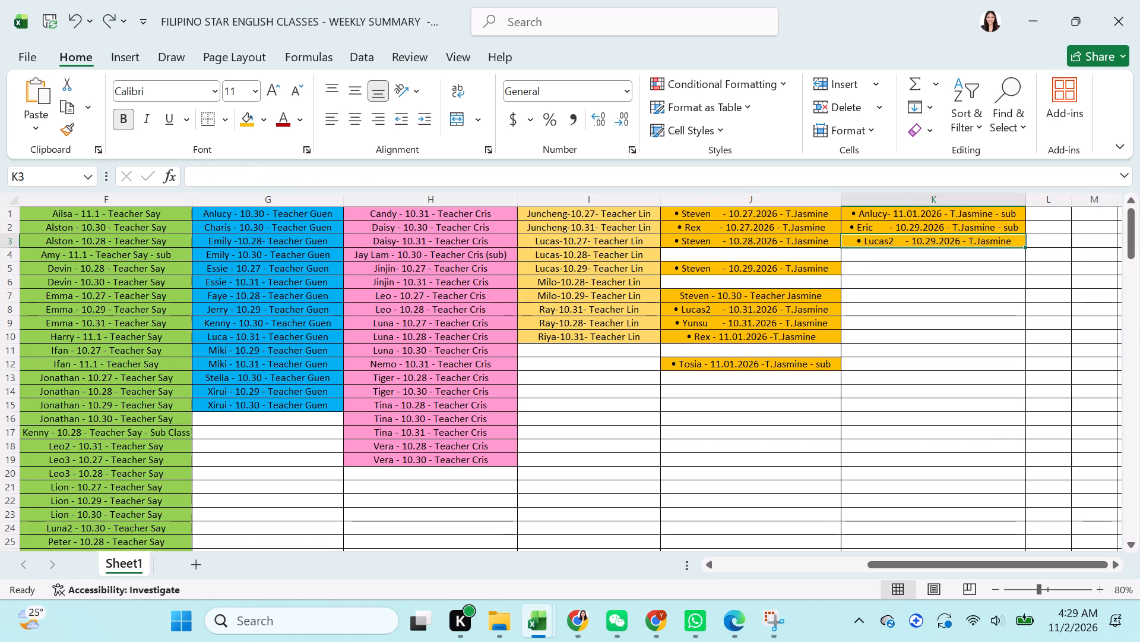
left_click(726, 307)
key("ctrl+x")
left_click(869, 259)
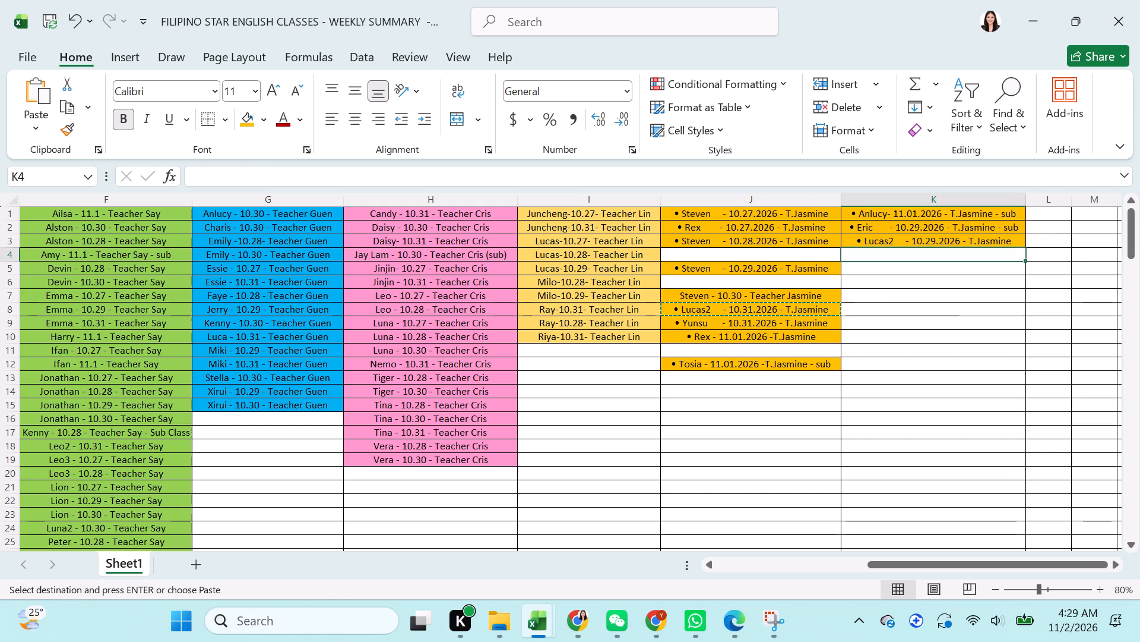
key("ctrl+v")
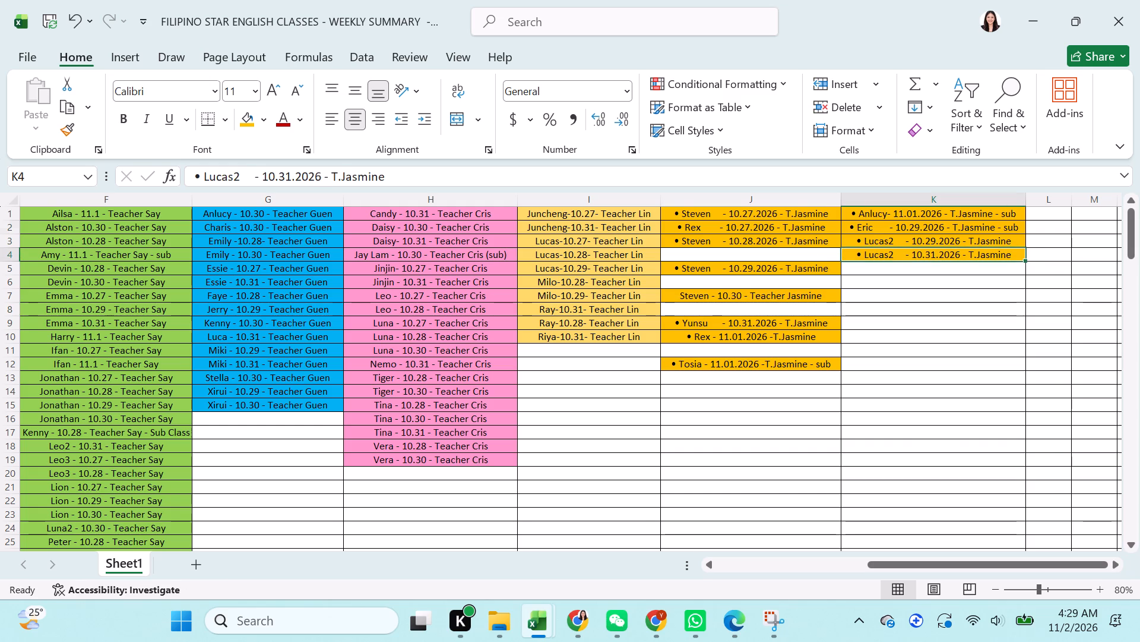
left_click(717, 227)
key("ctrl+x")
left_click(860, 270)
key("ctrl+v")
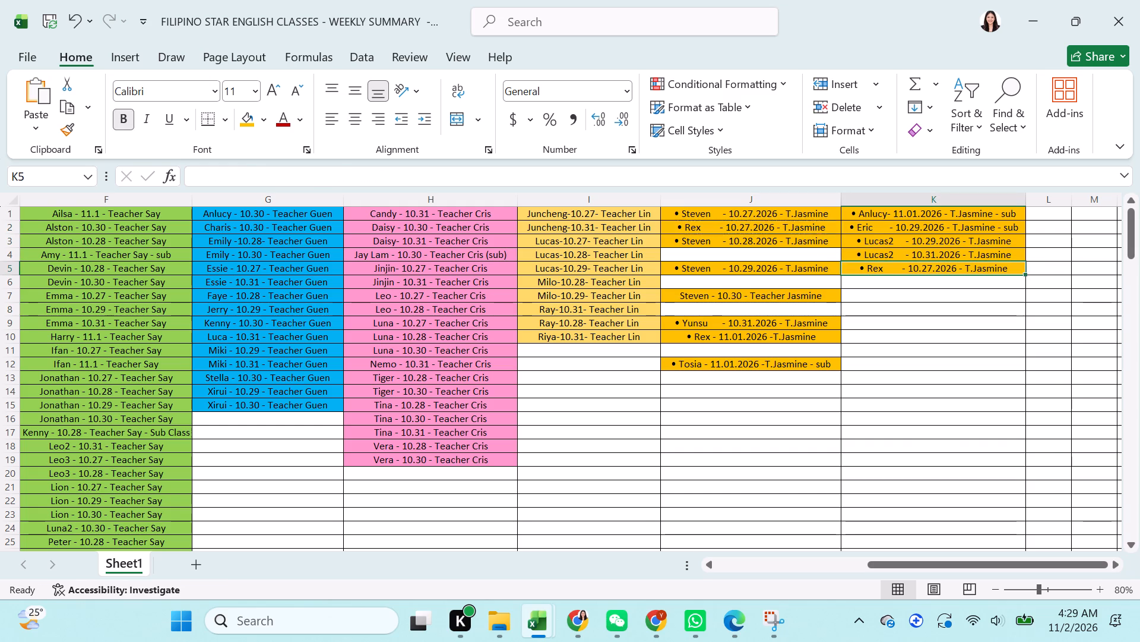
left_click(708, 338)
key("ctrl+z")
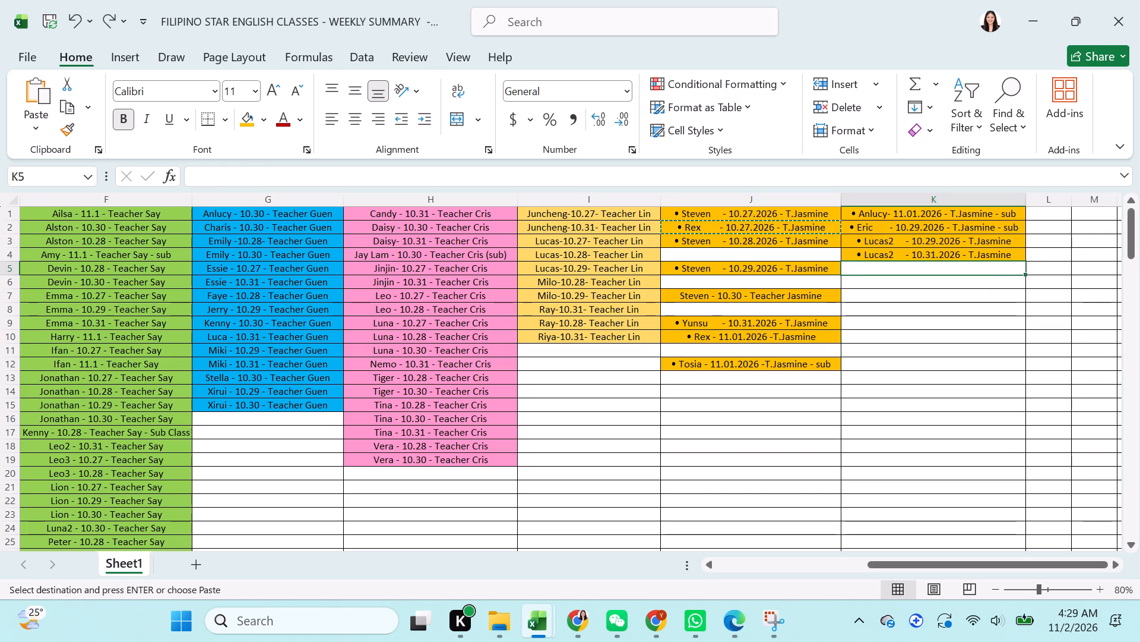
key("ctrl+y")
left_click(714, 336)
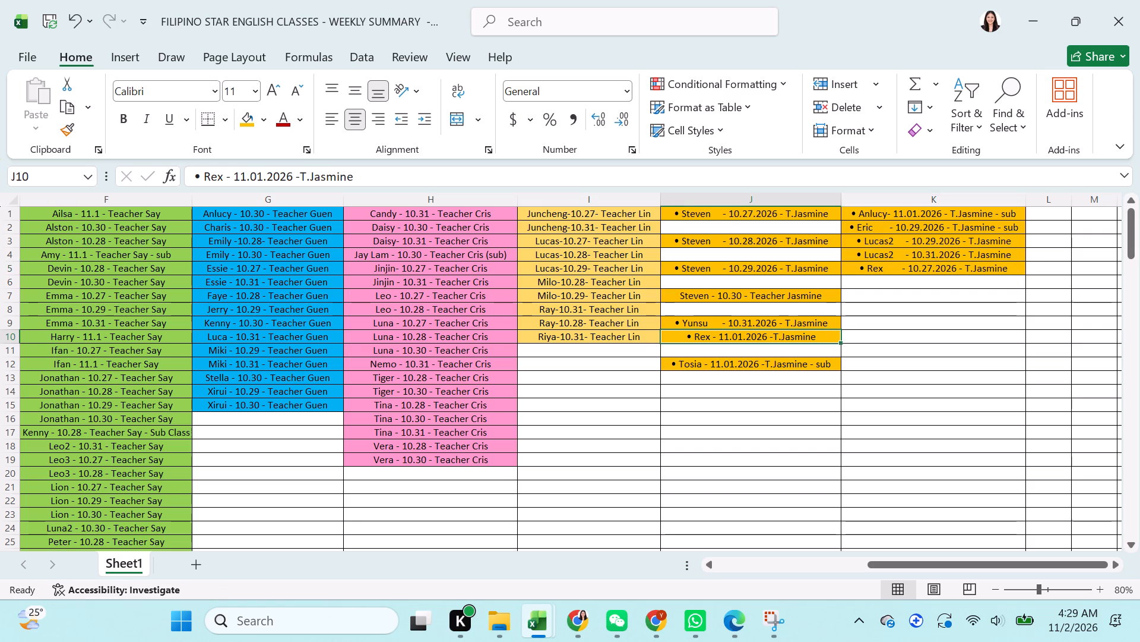
key("ctrl+x")
left_click(880, 279)
key("ctrl+v")
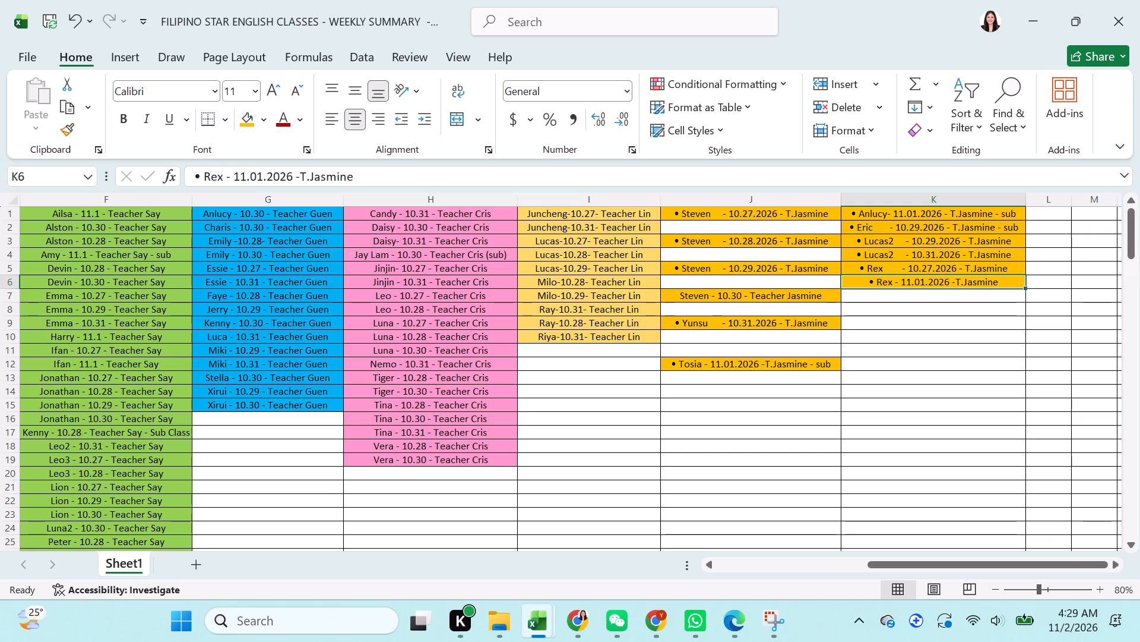
left_click(707, 225)
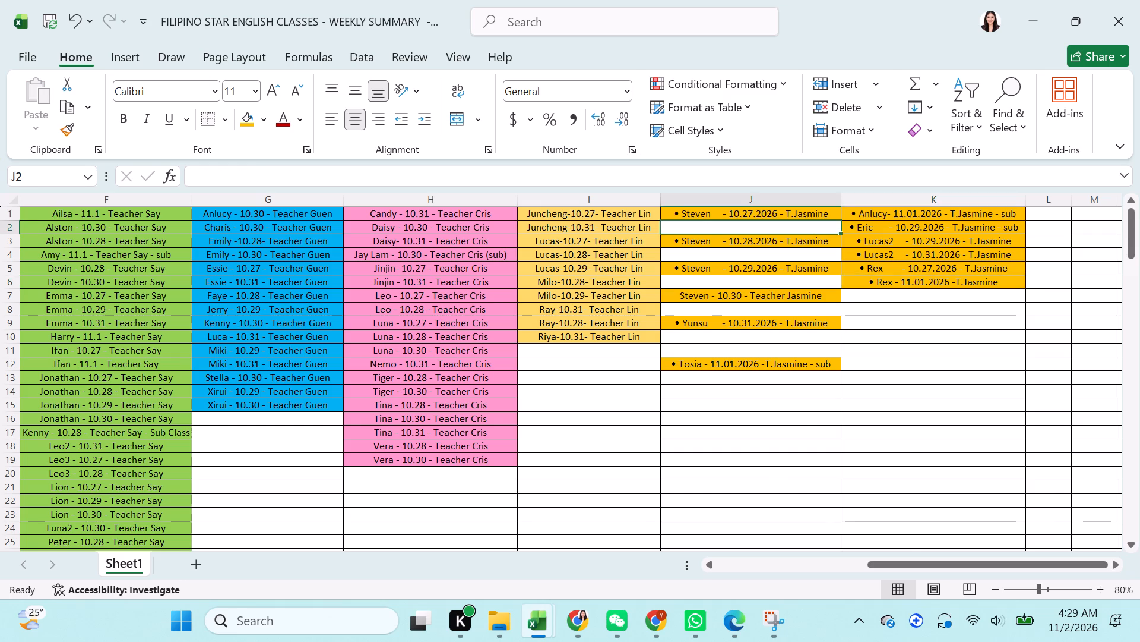
right_click(706, 225)
left_click(743, 291)
left_click(737, 310)
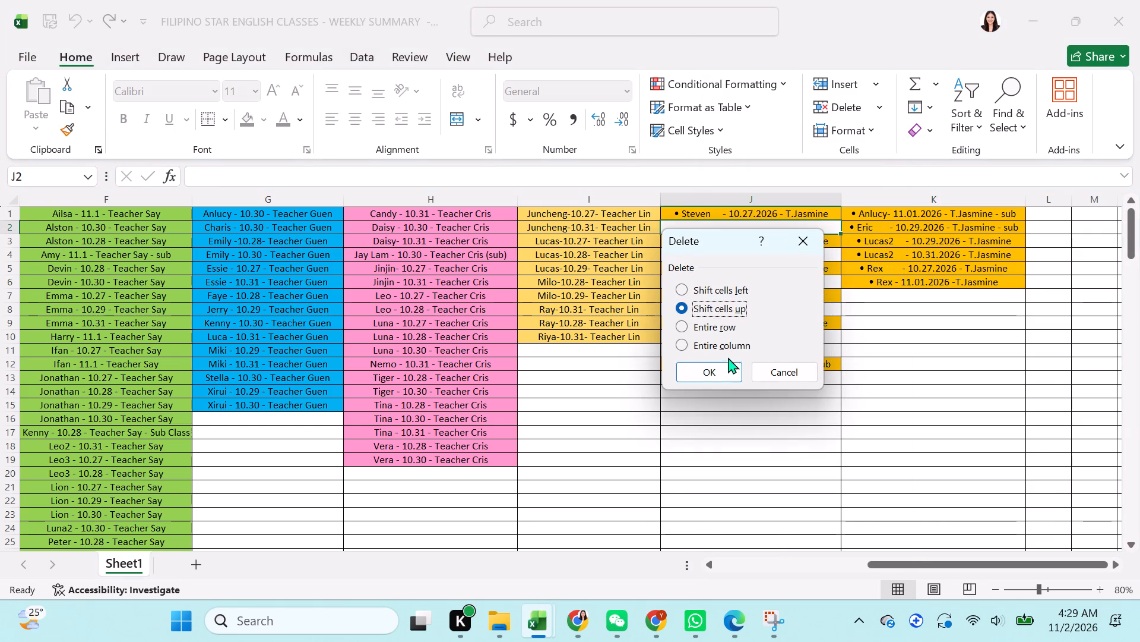
left_click(727, 367)
left_click(723, 245)
right_click(723, 245)
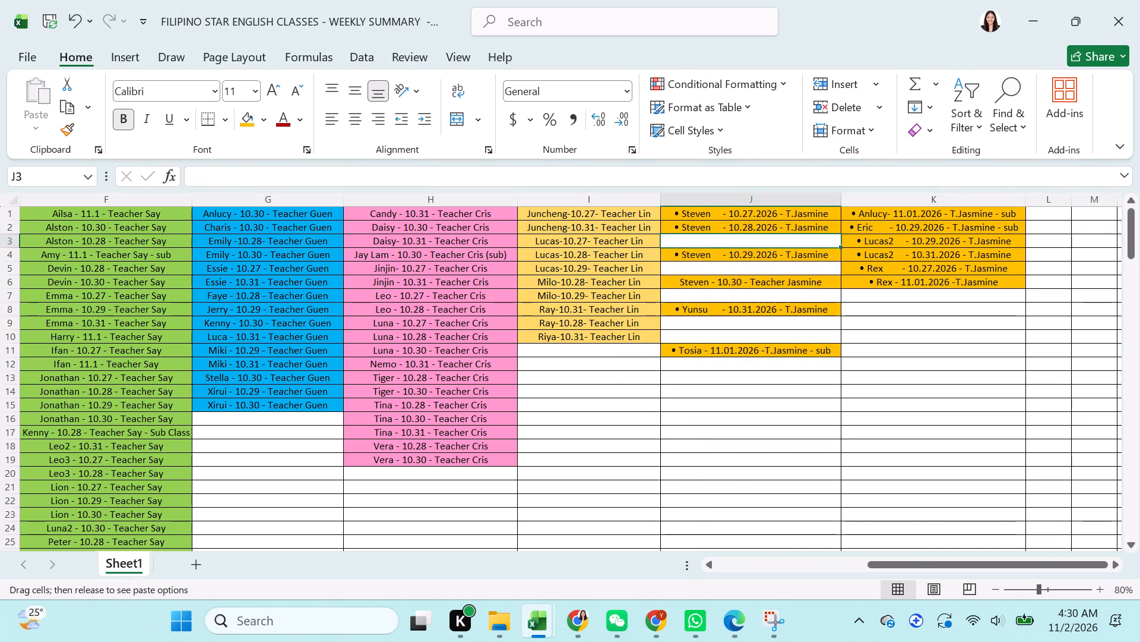
right_click(727, 243)
left_click(773, 293)
left_click(759, 305)
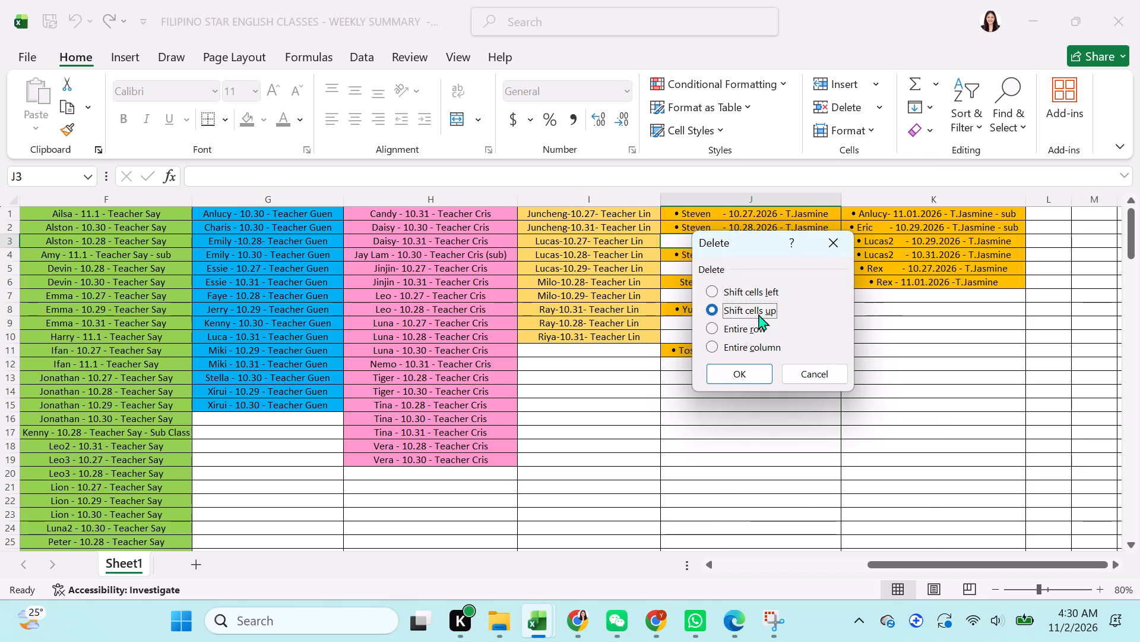
left_click(756, 367)
Delete the blank cells above Steven's 10.30 entry and above Yunsu's 10.31.2026 entry in column J, shifting cells up.
left_click(726, 256)
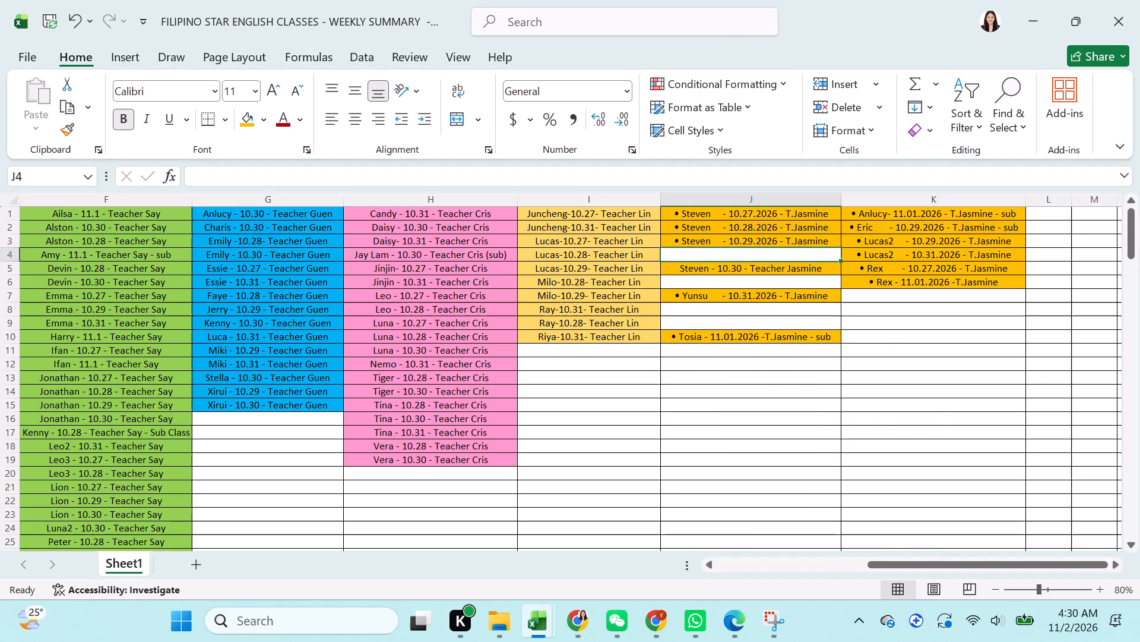
right_click(726, 256)
left_click(758, 285)
left_click(743, 309)
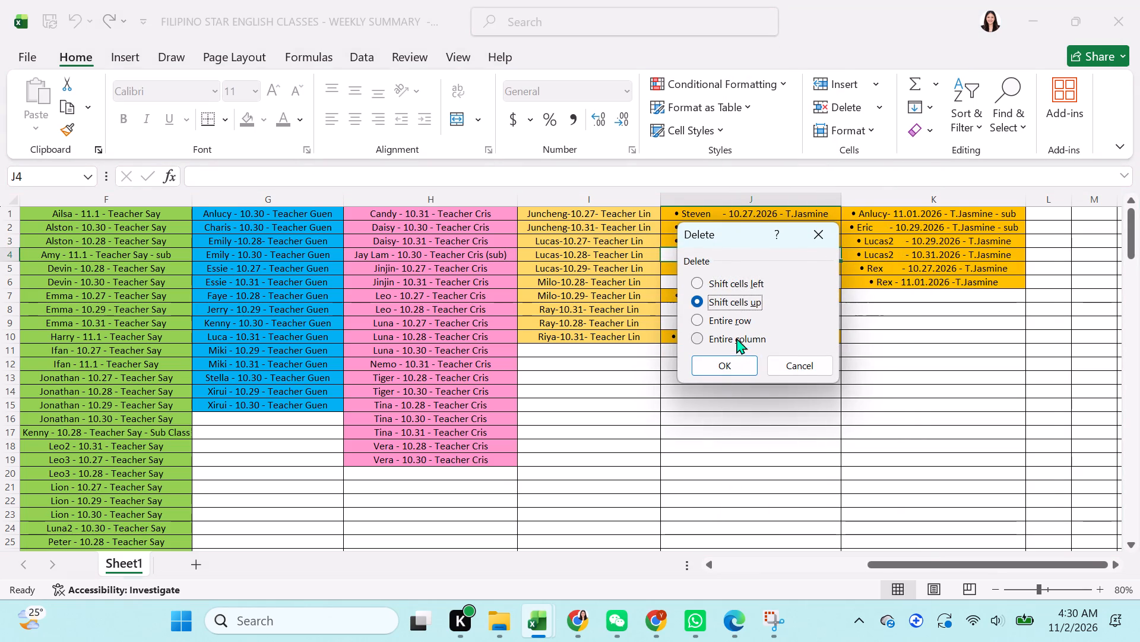
left_click(736, 363)
left_click(720, 275)
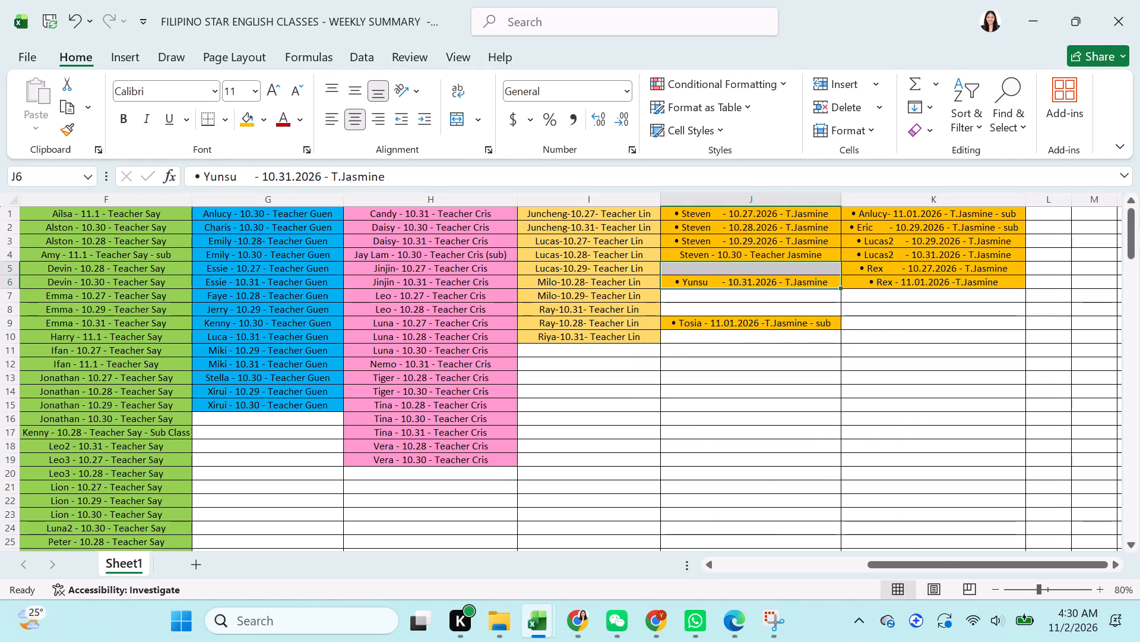
left_click(720, 270)
right_click(720, 270)
left_click(744, 288)
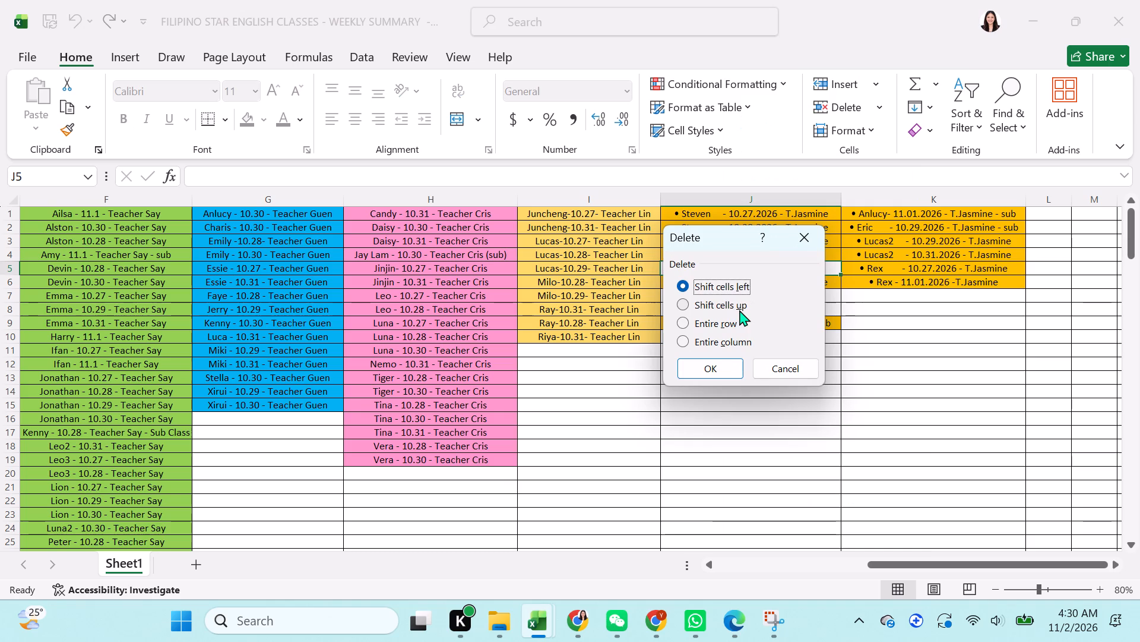
left_click(736, 306)
left_click(727, 367)
Delete the blank cells J6:J7 above Tosia's 11.01.2026 entry, shifting the cells up.
left_click_drag(728, 283, 730, 291)
right_click(730, 291)
left_click(759, 291)
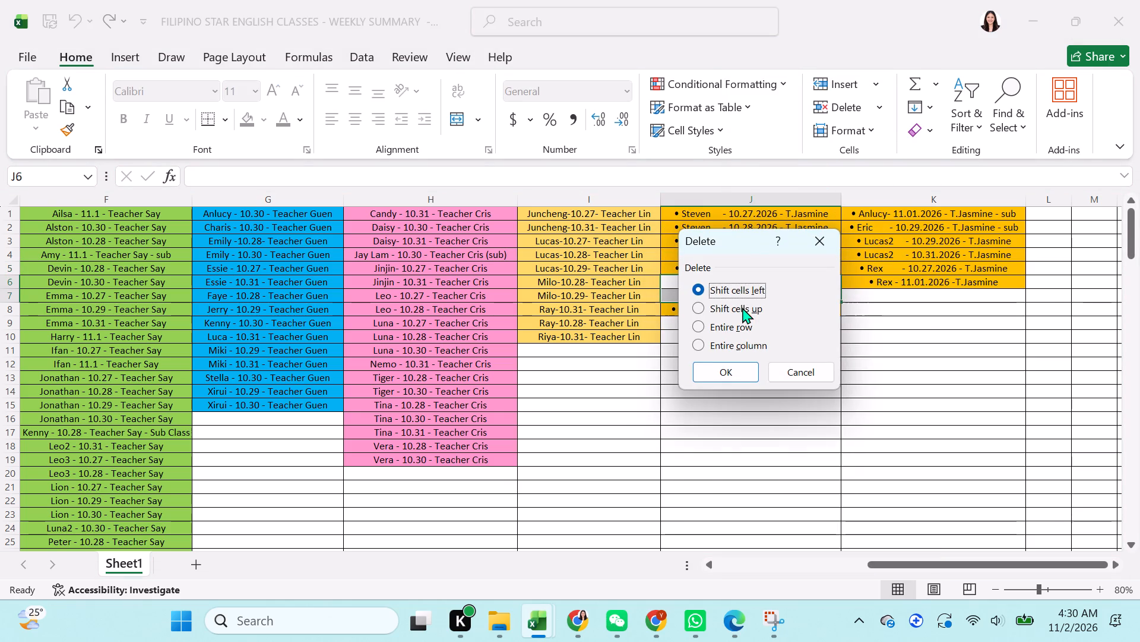
left_click(742, 307)
left_click(737, 367)
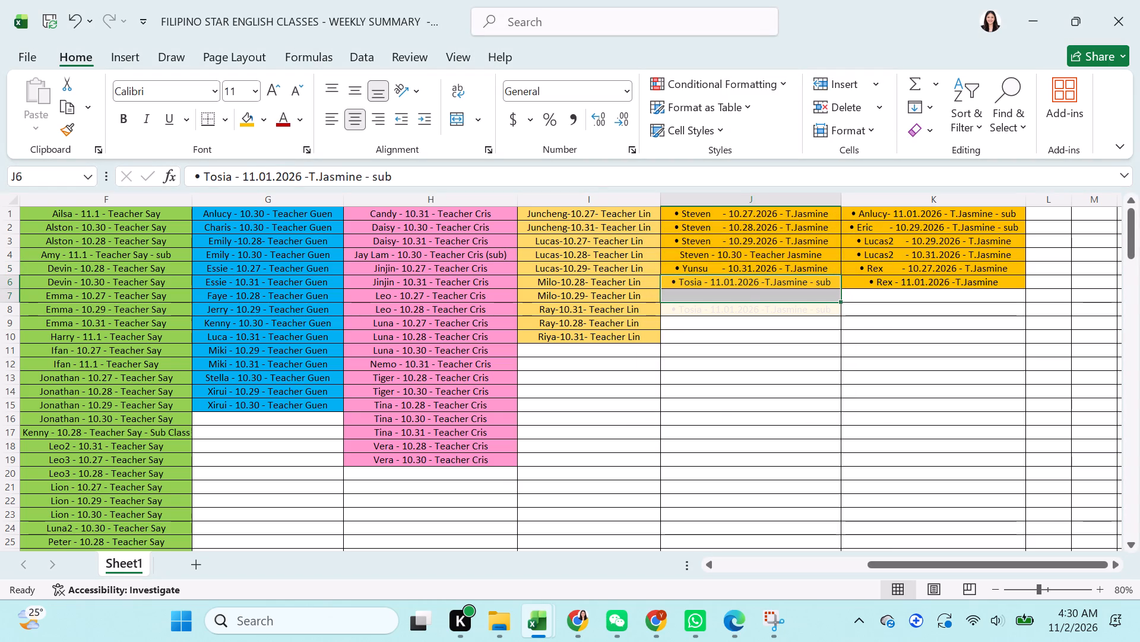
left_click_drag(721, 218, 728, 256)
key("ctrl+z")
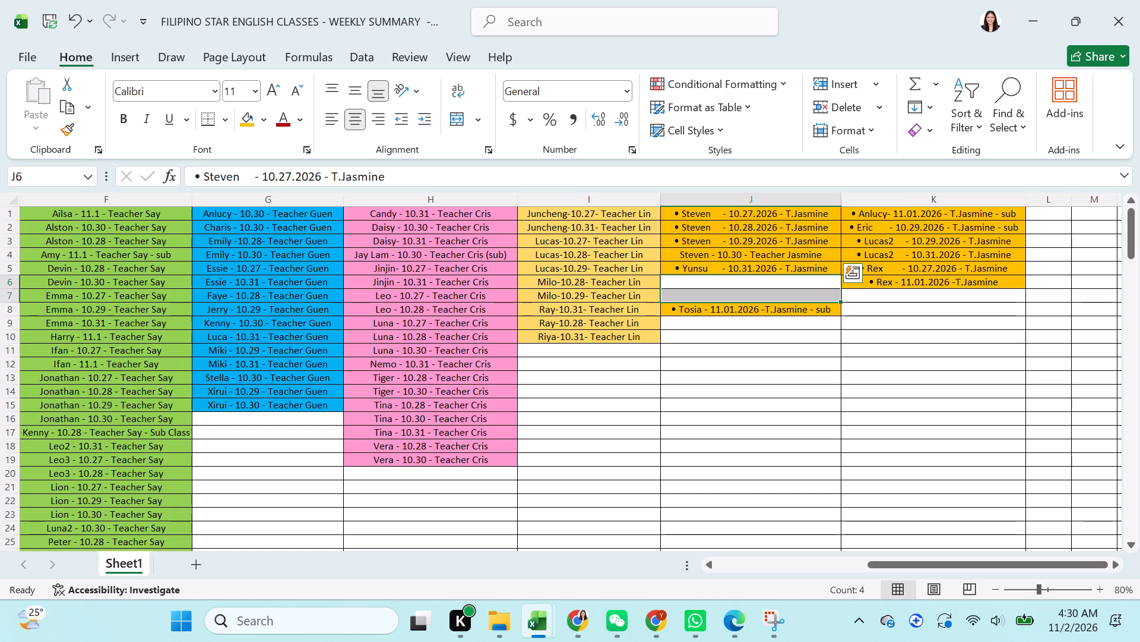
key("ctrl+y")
left_click_drag(724, 213, 728, 263)
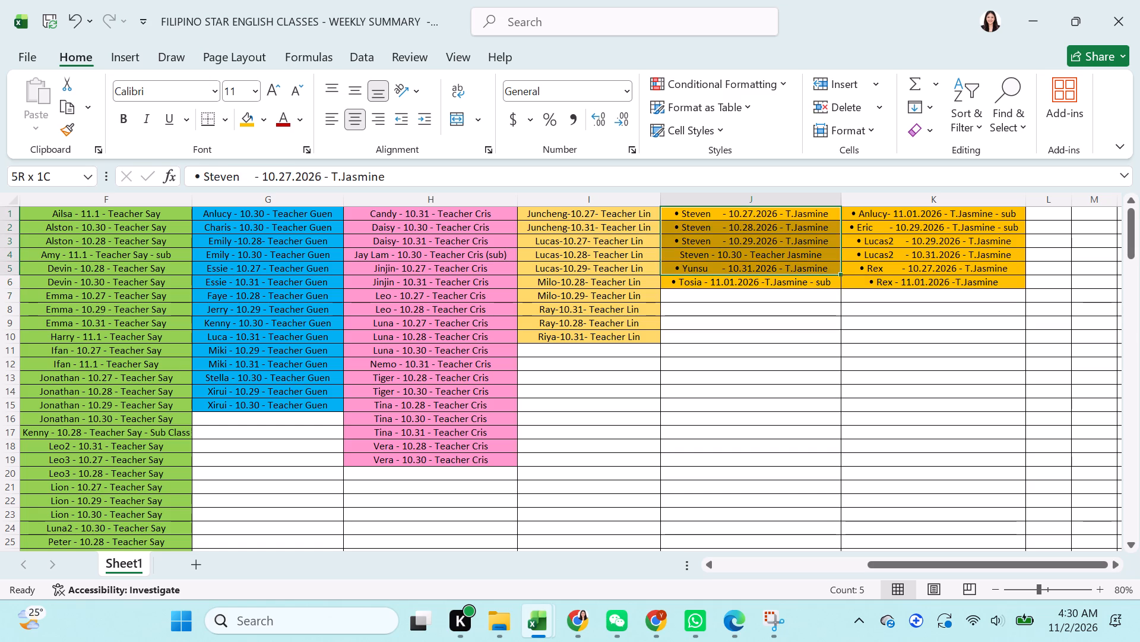
left_click_drag(728, 263, 726, 254)
key("ctrl+x")
left_click(857, 300)
key("ctrl+v")
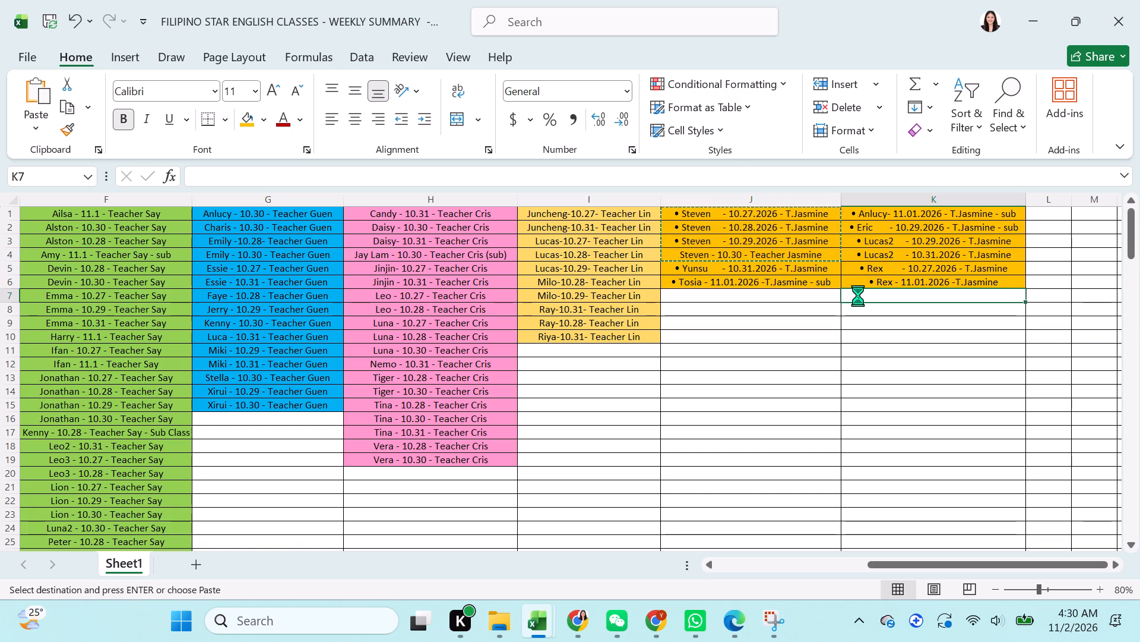
left_click(764, 339)
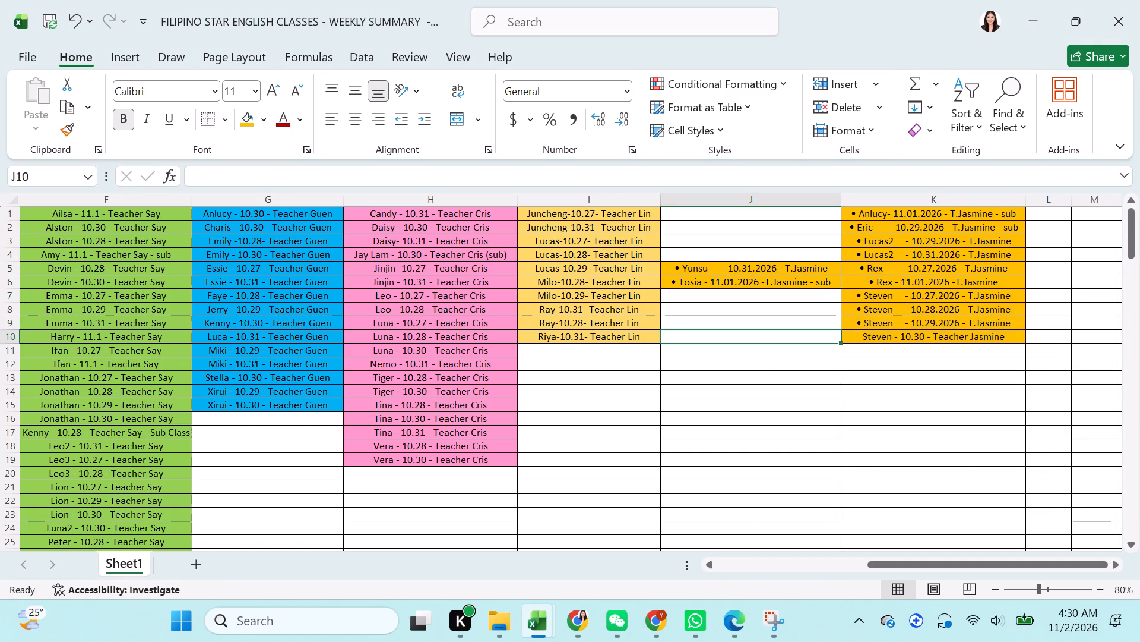
left_click(739, 280)
key("ctrl+x")
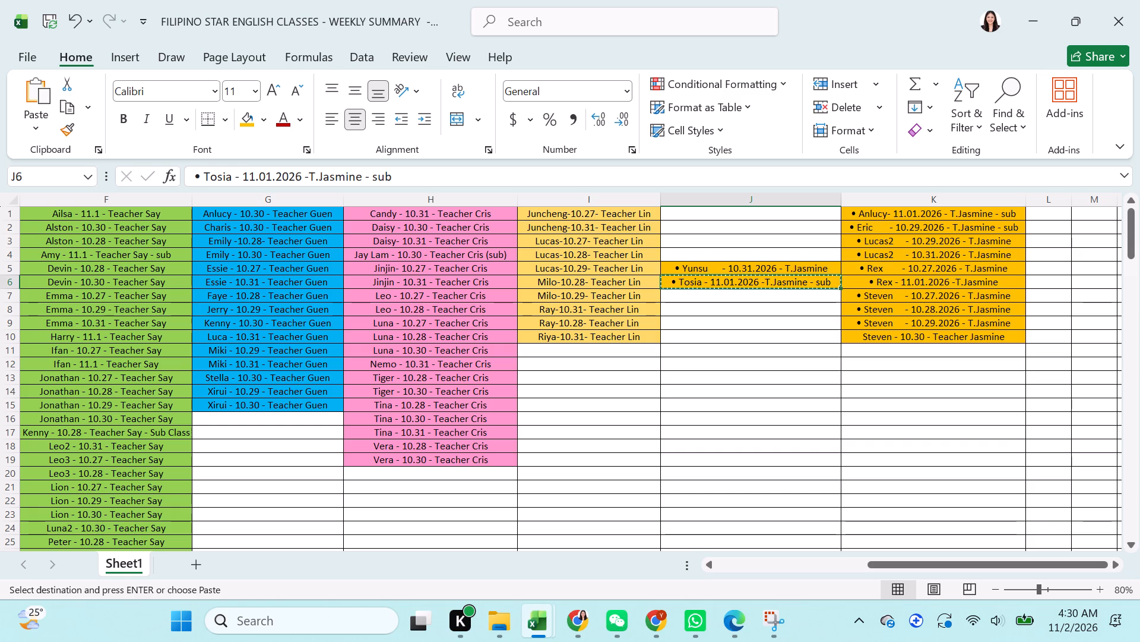
left_click(864, 354)
key("ctrl+v")
left_click(774, 270)
key("ctrl+z")
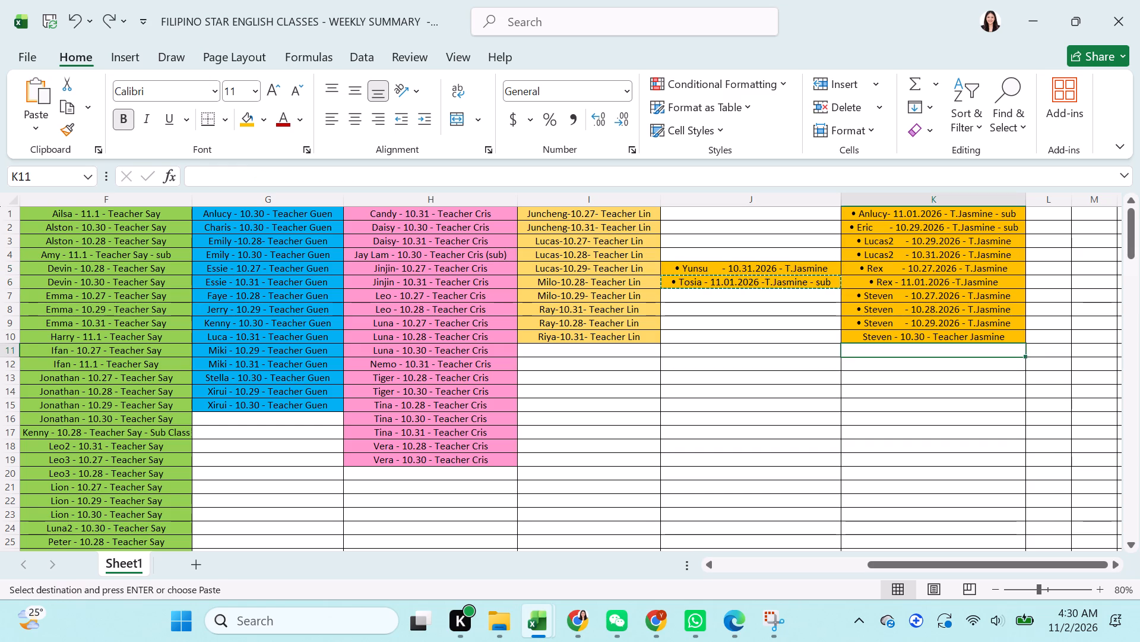
key("ctrl+y")
left_click(774, 270)
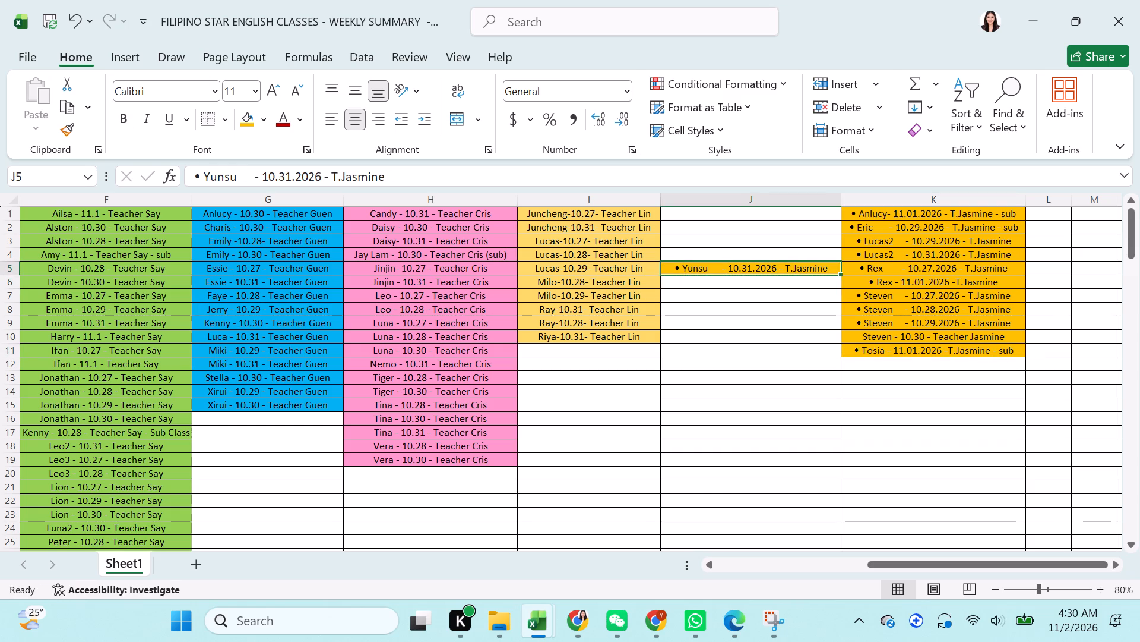
key("ctrl+x")
left_click(869, 361)
key("ctrl+v")
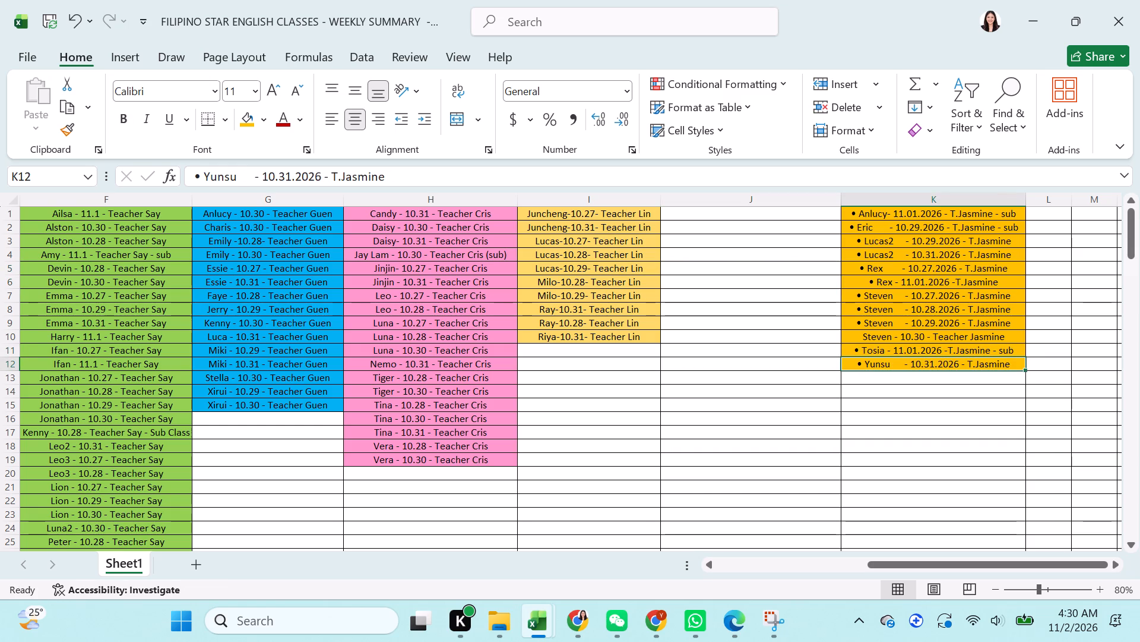
left_click_drag(863, 218, 885, 361)
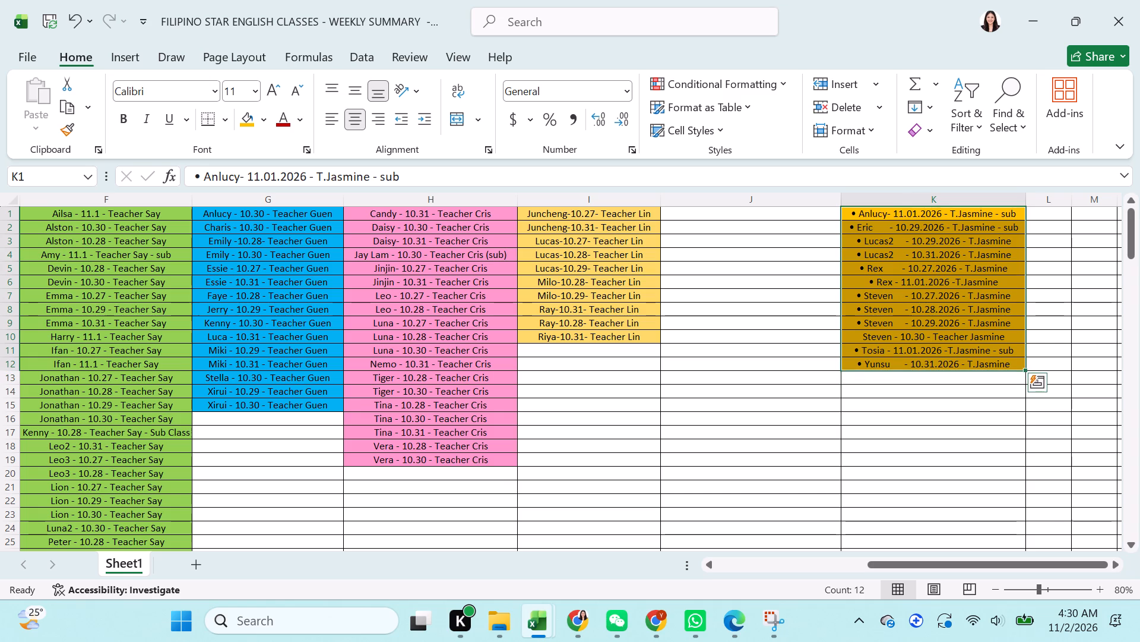
key("ctrl+x")
scroll(688, 231, "up", 3)
left_click(689, 211)
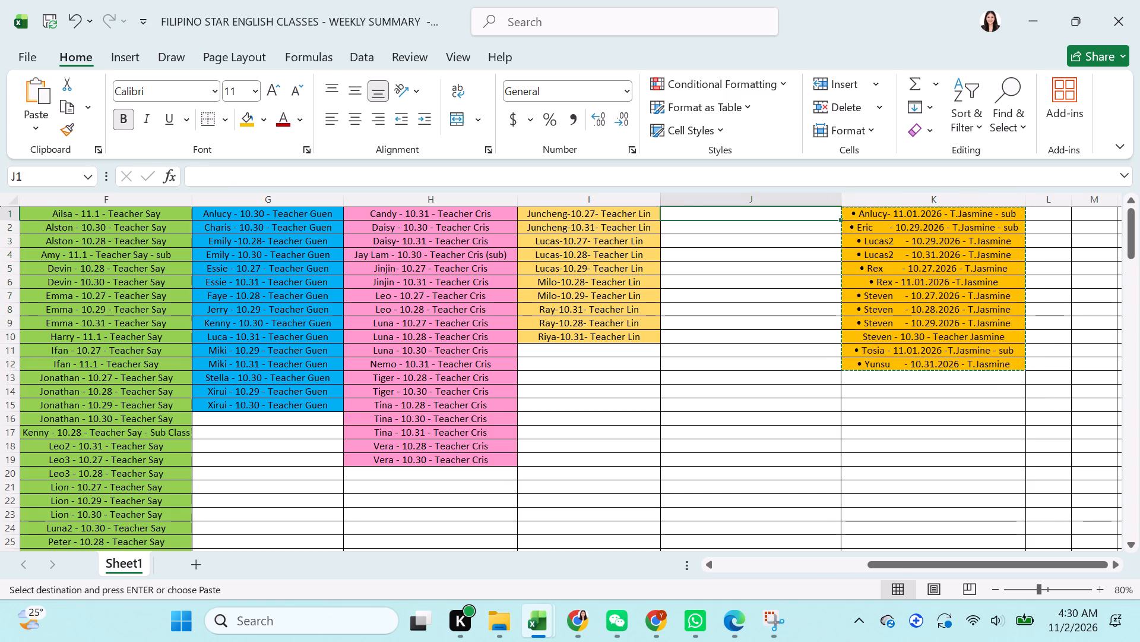
key("ctrl+v")
key("ctrl+s")
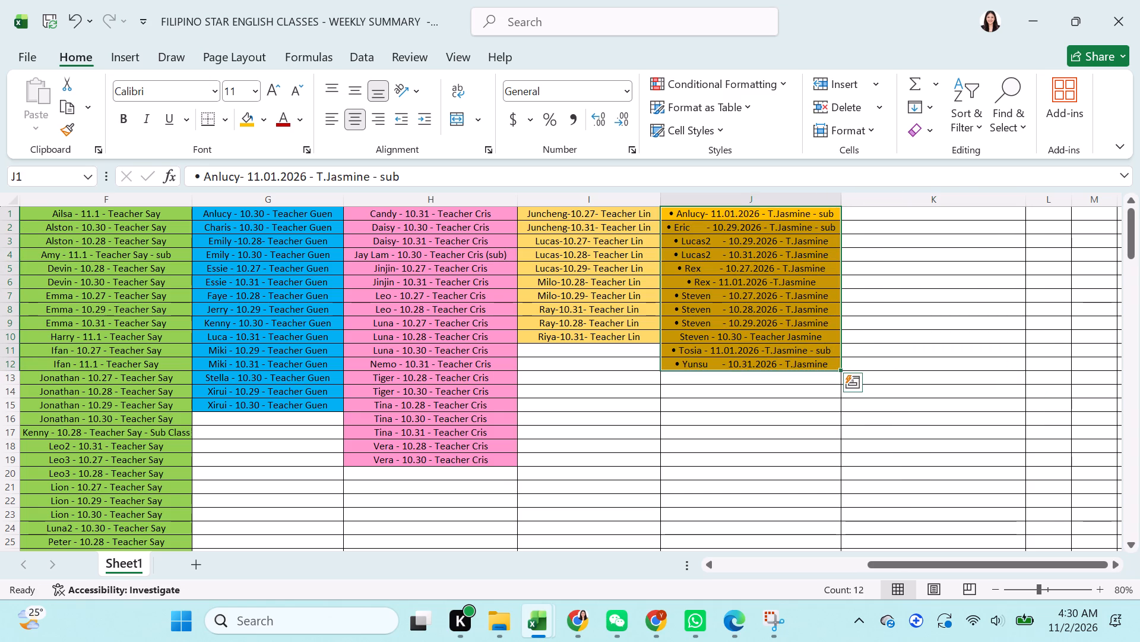
left_click(730, 372)
left_click(733, 374)
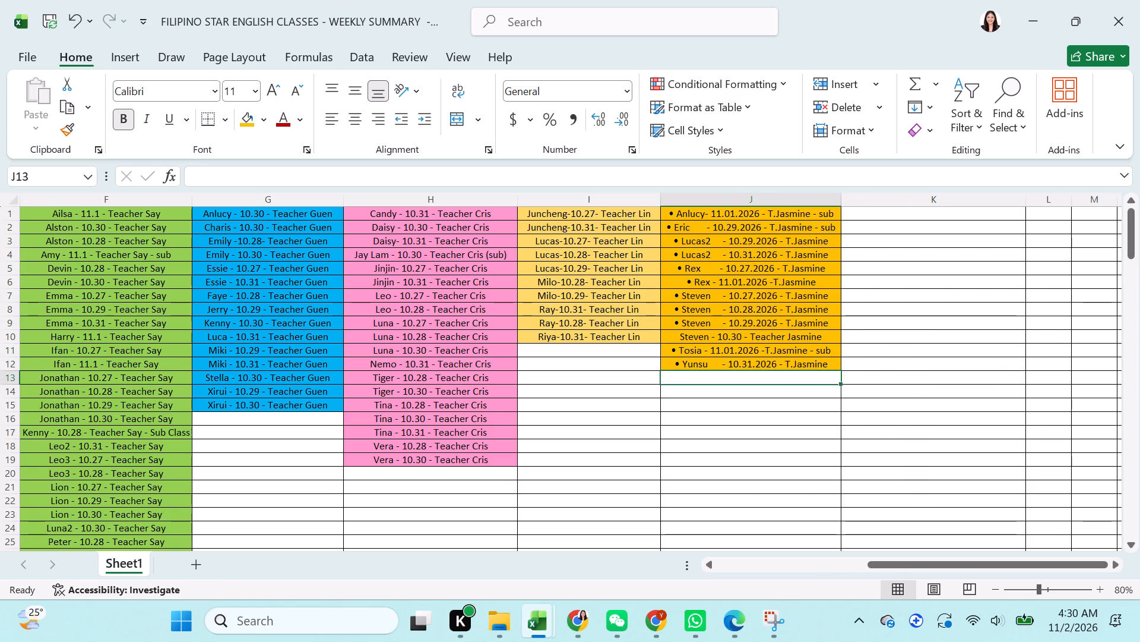
double_click(722, 358)
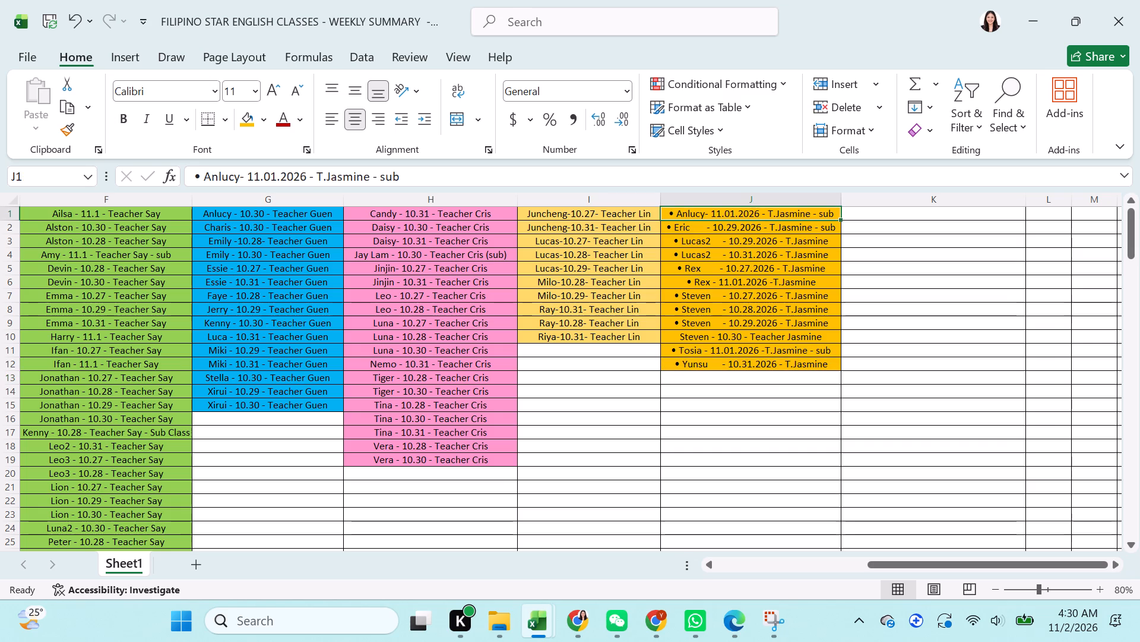
double_click(723, 364)
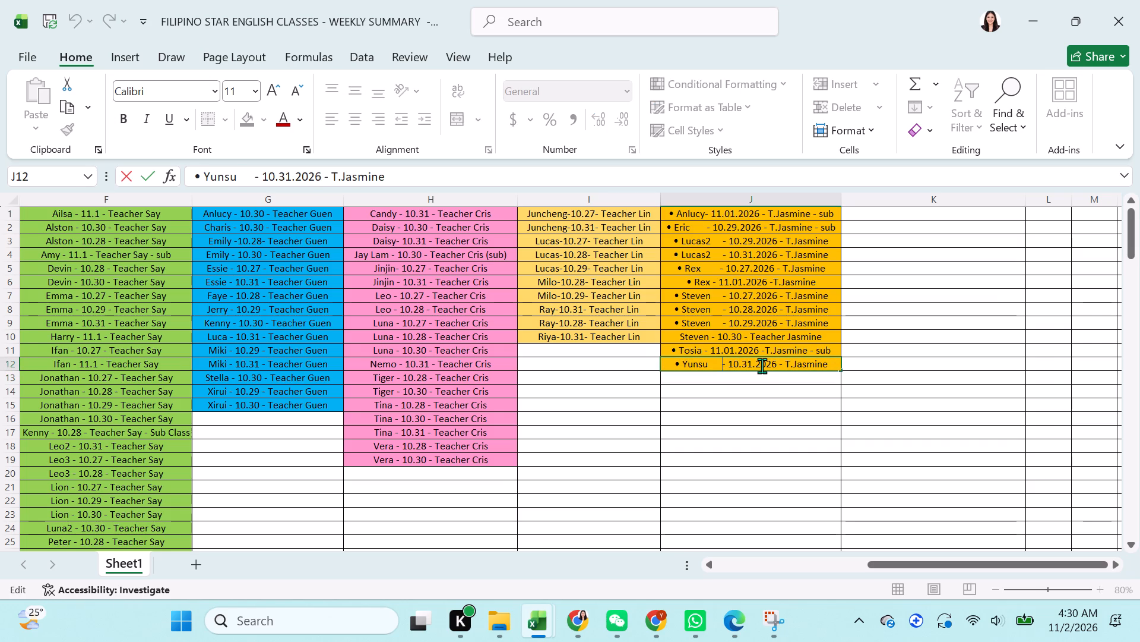
key("BackSpace")
key("BackSpace")
key("BackSpace")
key("BackSpace")
key("BackSpace")
key("BackSpace")
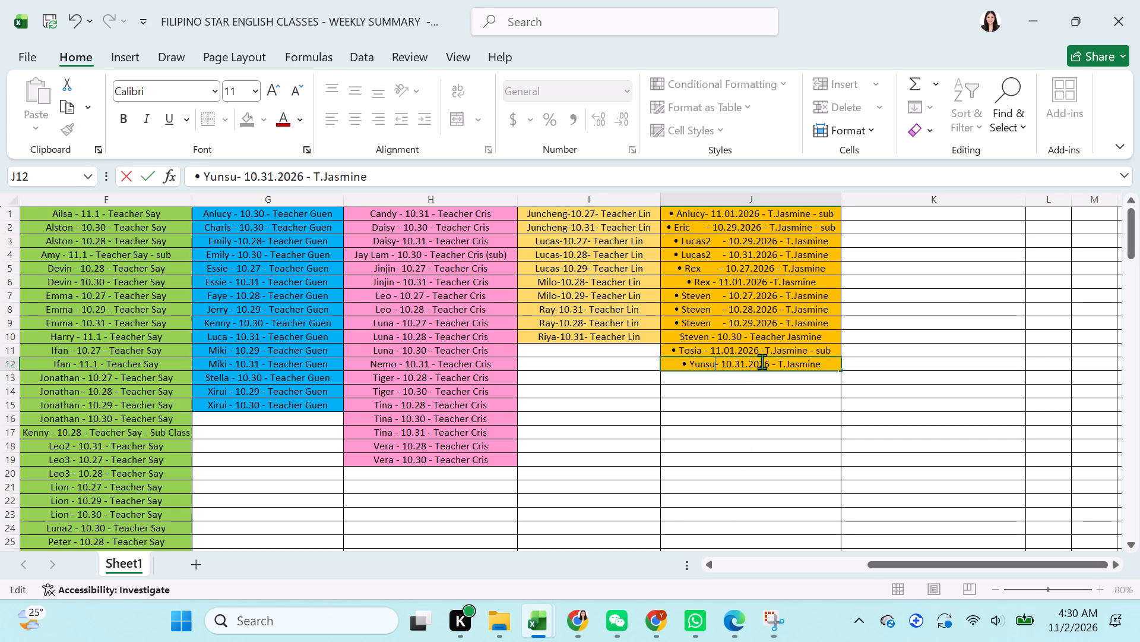
key("space")
Remove the extra spaces after Steven's name in J9 so it reads "Steven - 10.29.2026 - T.Jasmine".
double_click(727, 322)
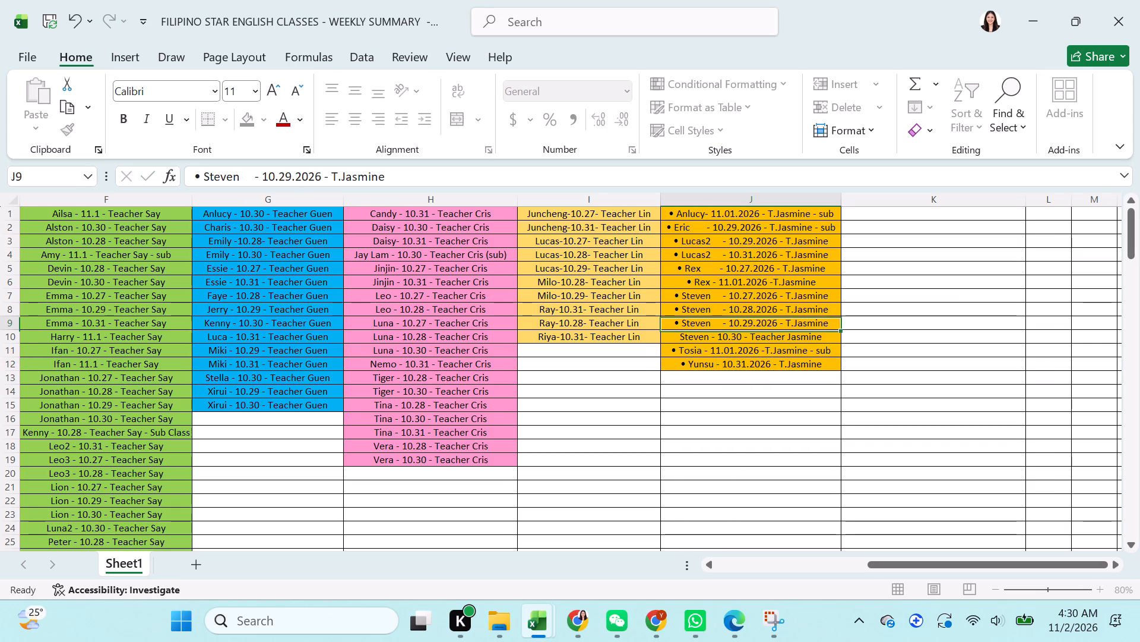
left_click(720, 322)
key("backslash")
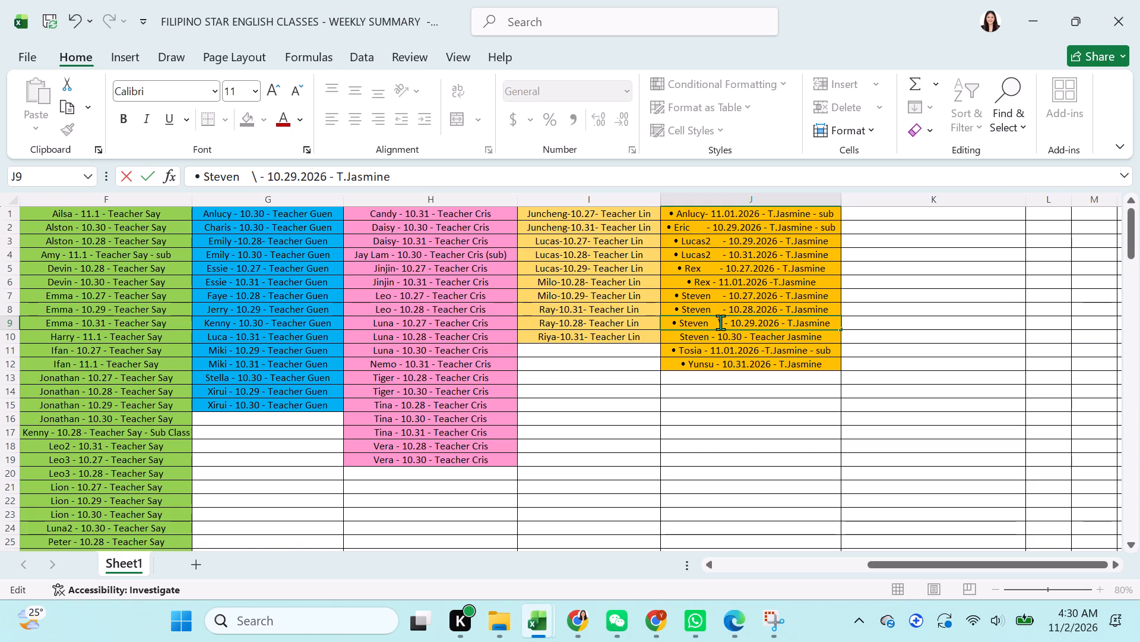
key("BackSpace")
key("BackSpace")
key("BackSpace")
key("BackSpace")
key("BackSpace")
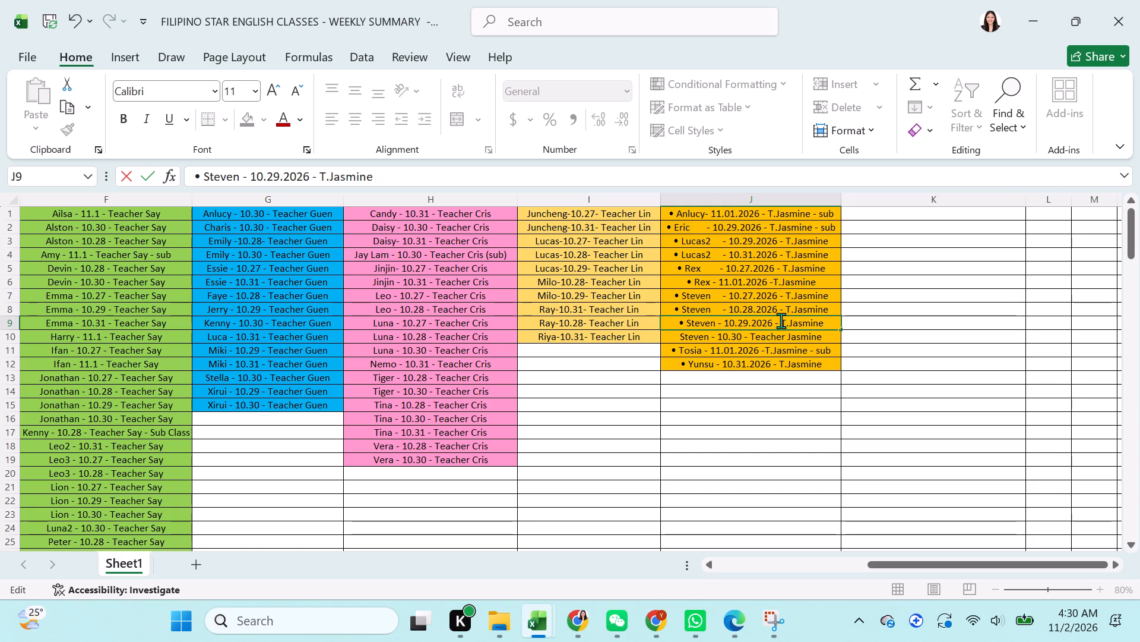
double_click(721, 309)
key("BackSpace")
key("BackSpace")
key("BackSpace")
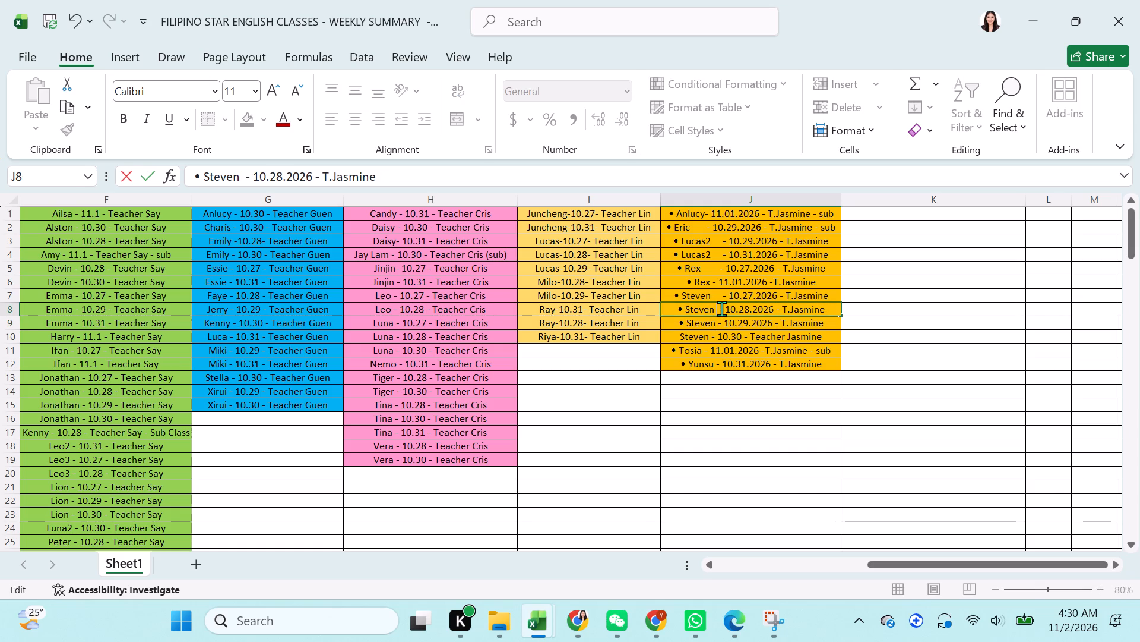
key("BackSpace")
double_click(724, 292)
key("BackSpace")
key("BackSpace")
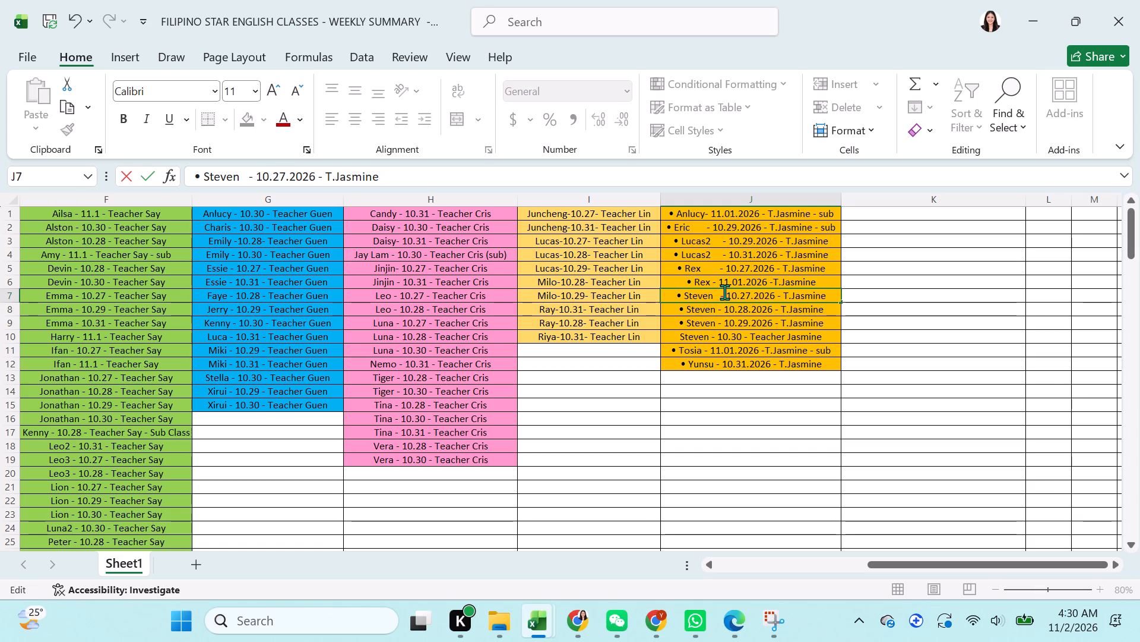
key("BackSpace")
key("BackSpace")
double_click(715, 267)
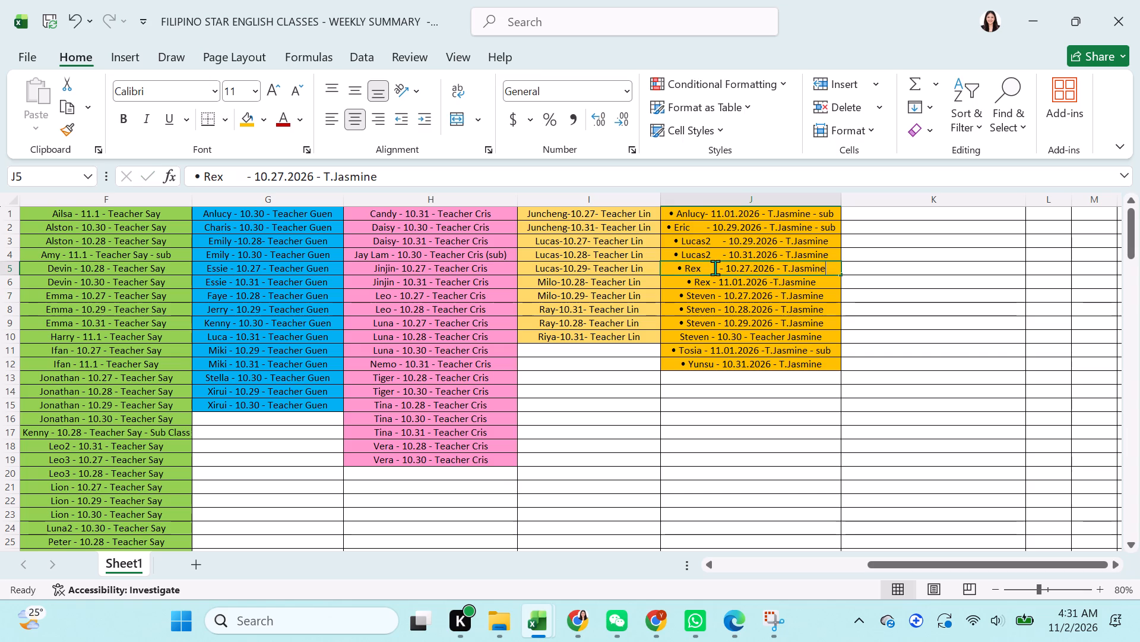
left_click(717, 266)
key("BackSpace")
key("BackSpace")
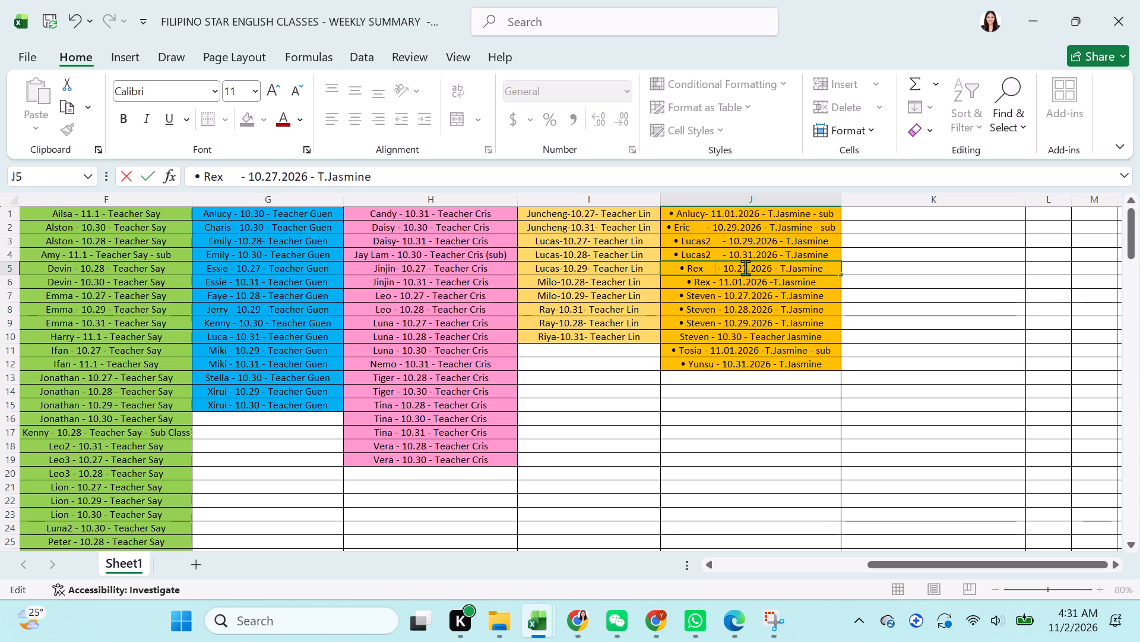
key("BackSpace")
key("BackSpace")
key("BackSpace")
key("BackSpace")
key("BackSpace")
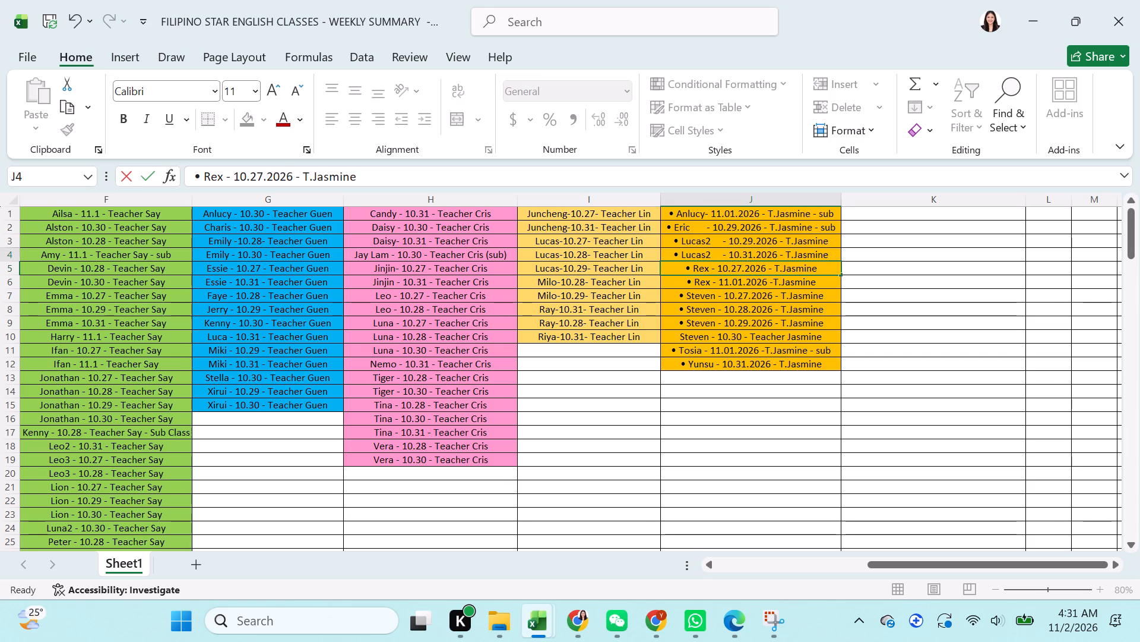
Remove the extra spaces after Lucas2's name in J4 so it reads "Lucas2 - 10.31.2026 - T.Jasmine".
double_click(722, 253)
key("BackSpace")
key("BackSpace")
key("BackSpace")
key("BackSpace")
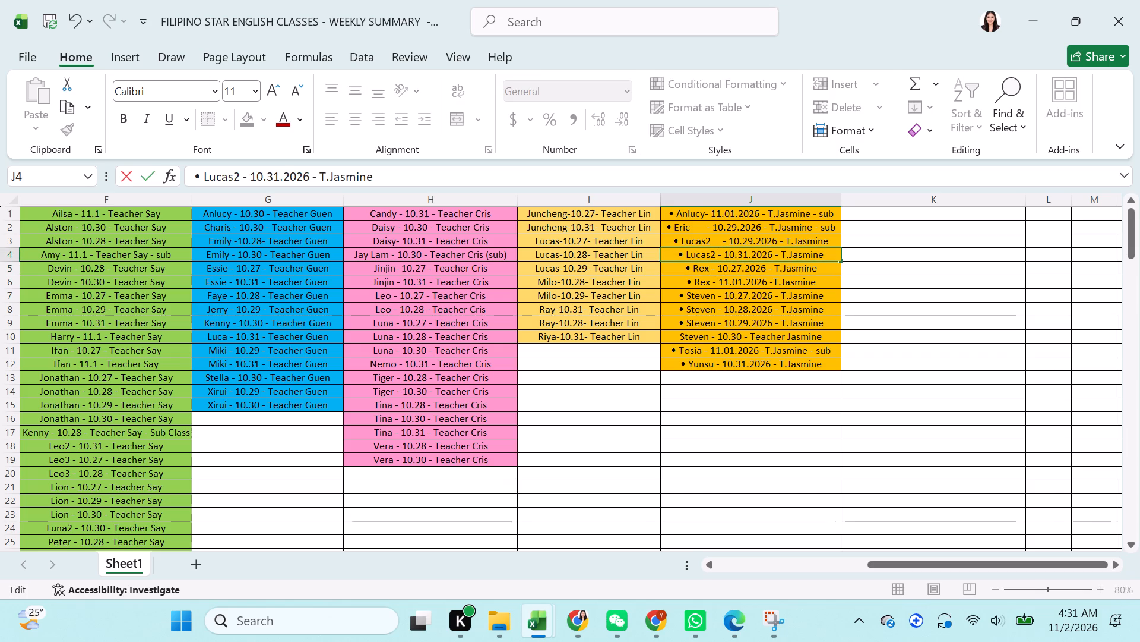
key("BackSpace")
key("space")
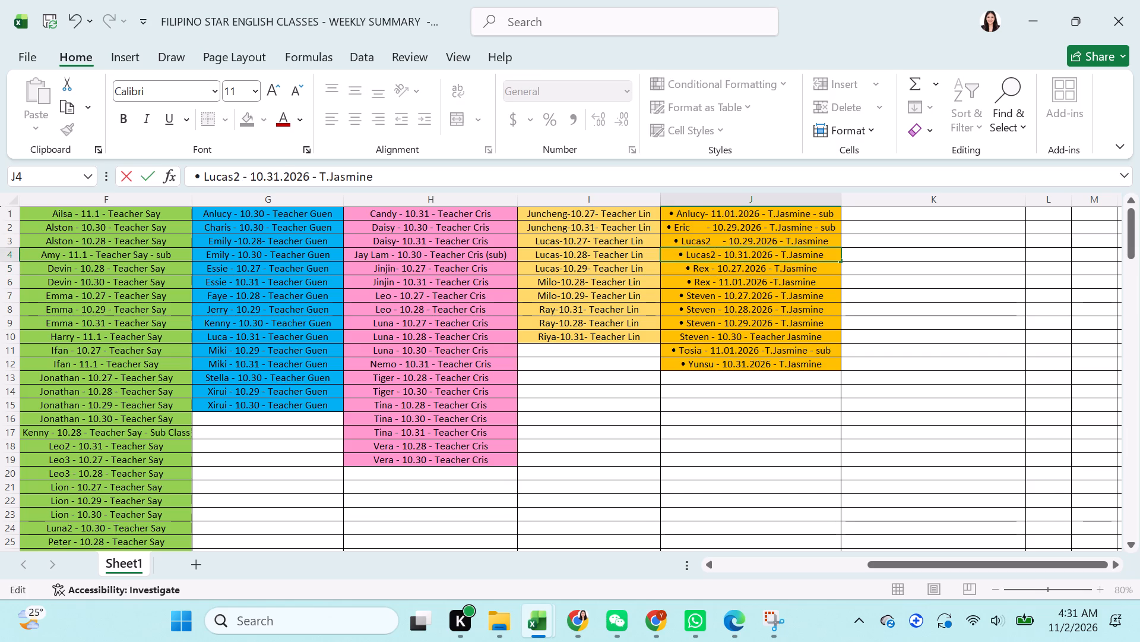
double_click(722, 239)
key("BackSpace")
key("BackSpace")
key("BackSpace")
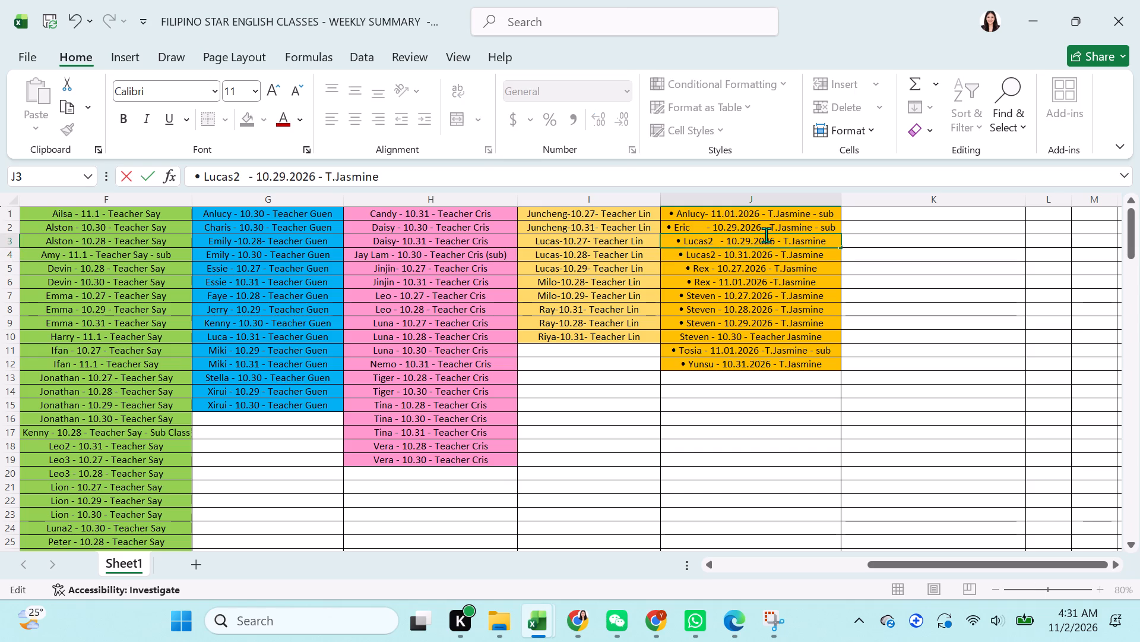
key("BackSpace")
left_click(707, 229)
left_click(707, 229)
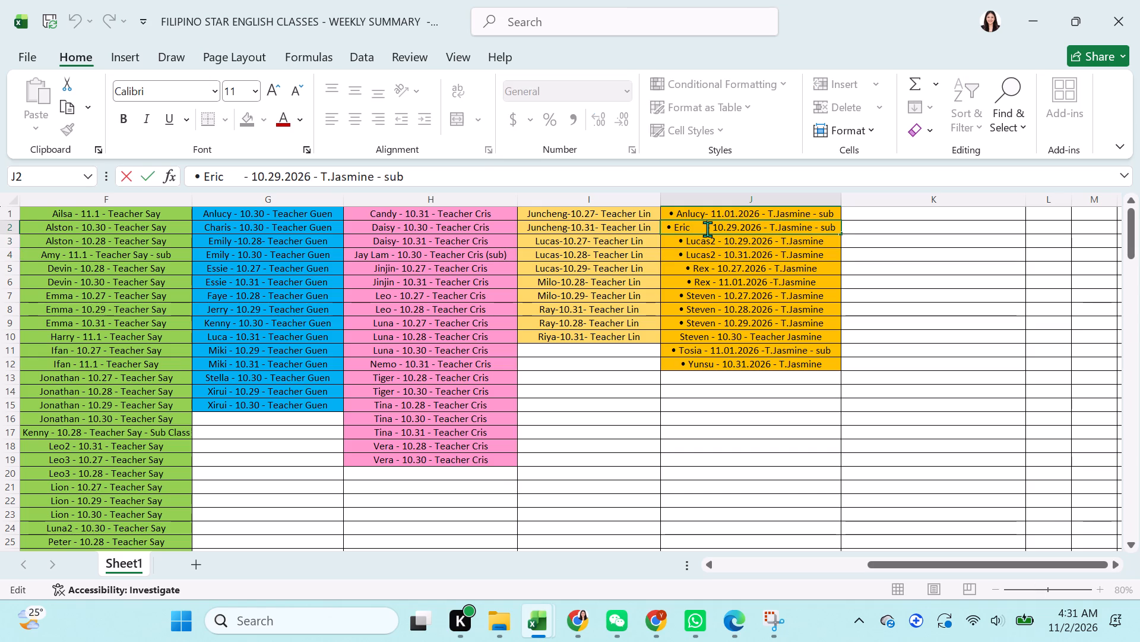
key("BackSpace")
key("BackSpace")
key("BackSpace")
key("BackSpace")
key("BackSpace")
key("BackSpace")
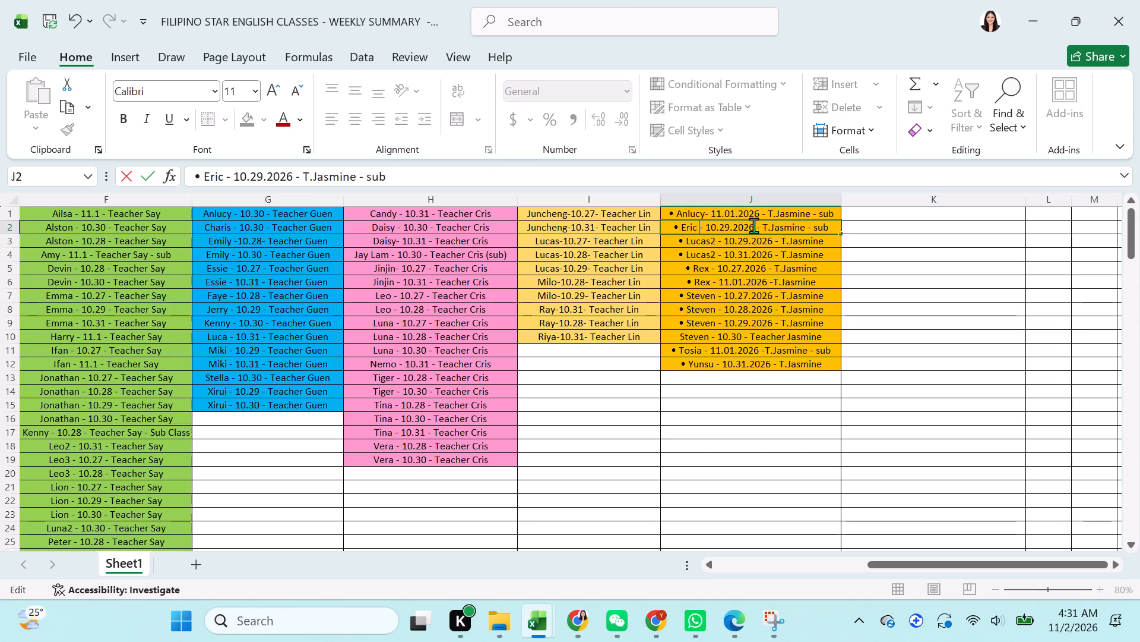
left_click(753, 323)
key("ctrl+s")
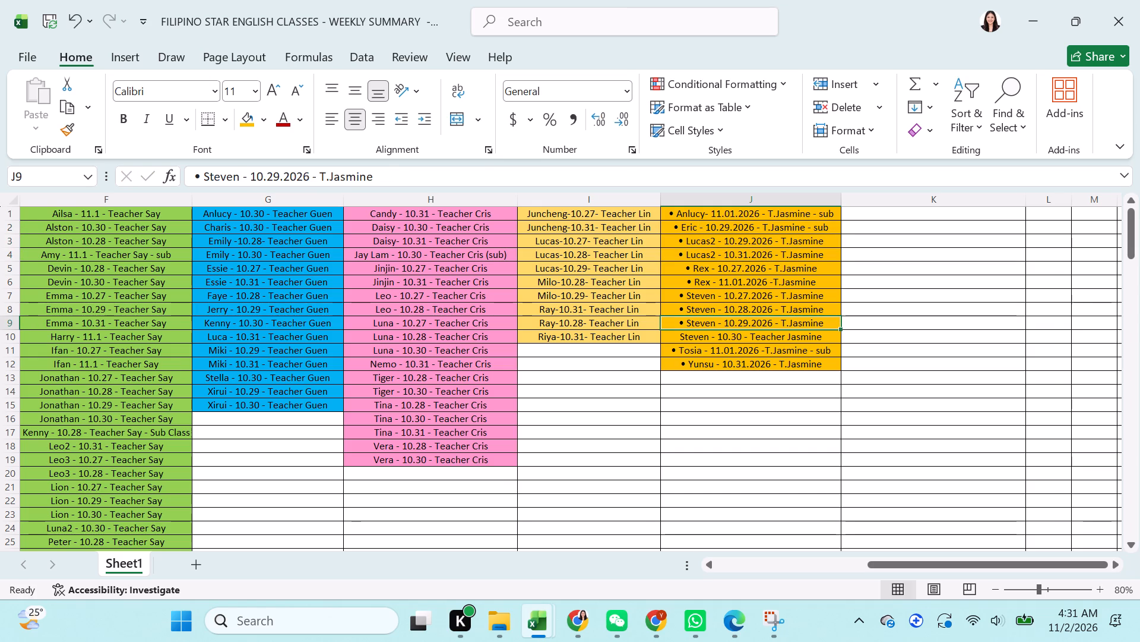
key("ctrl+s")
left_click(761, 383)
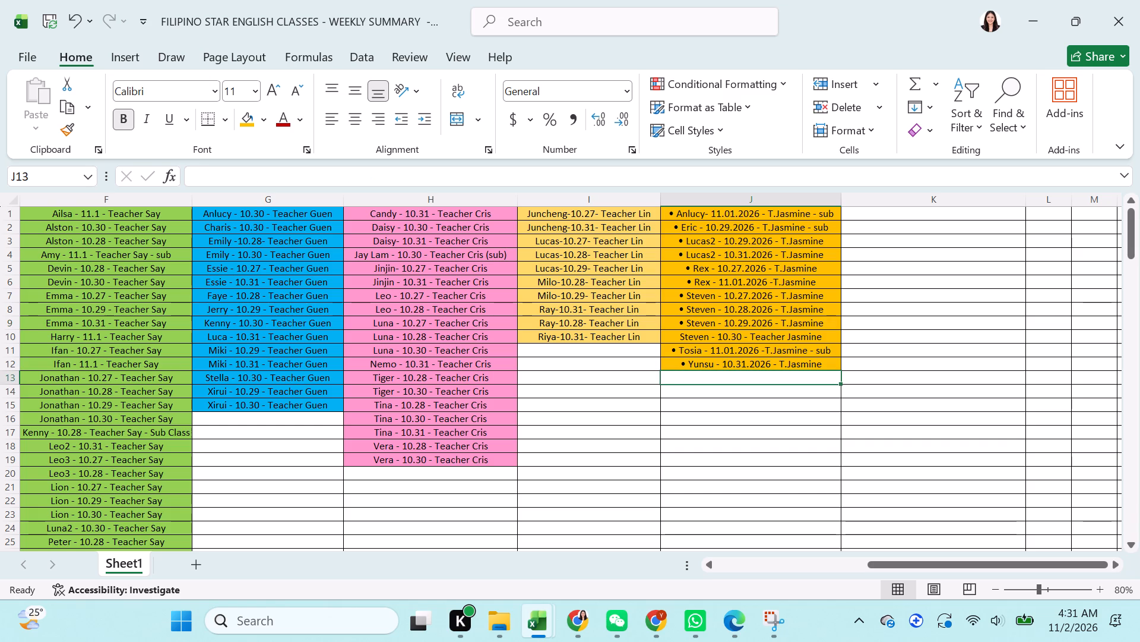
left_click(895, 570)
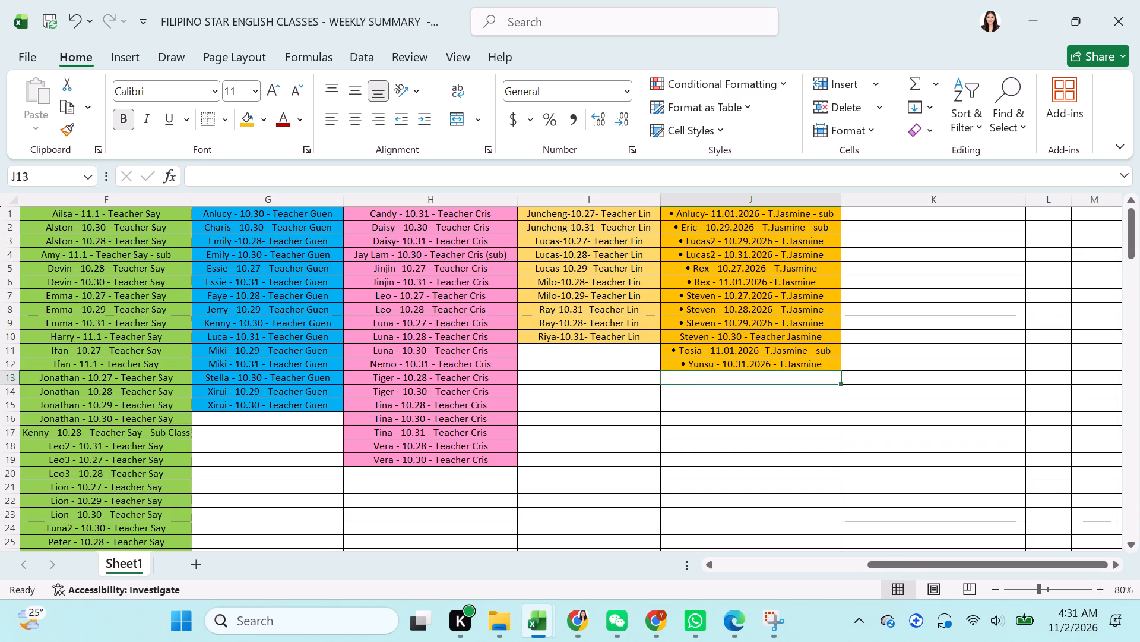
left_click(672, 368)
left_click(672, 363)
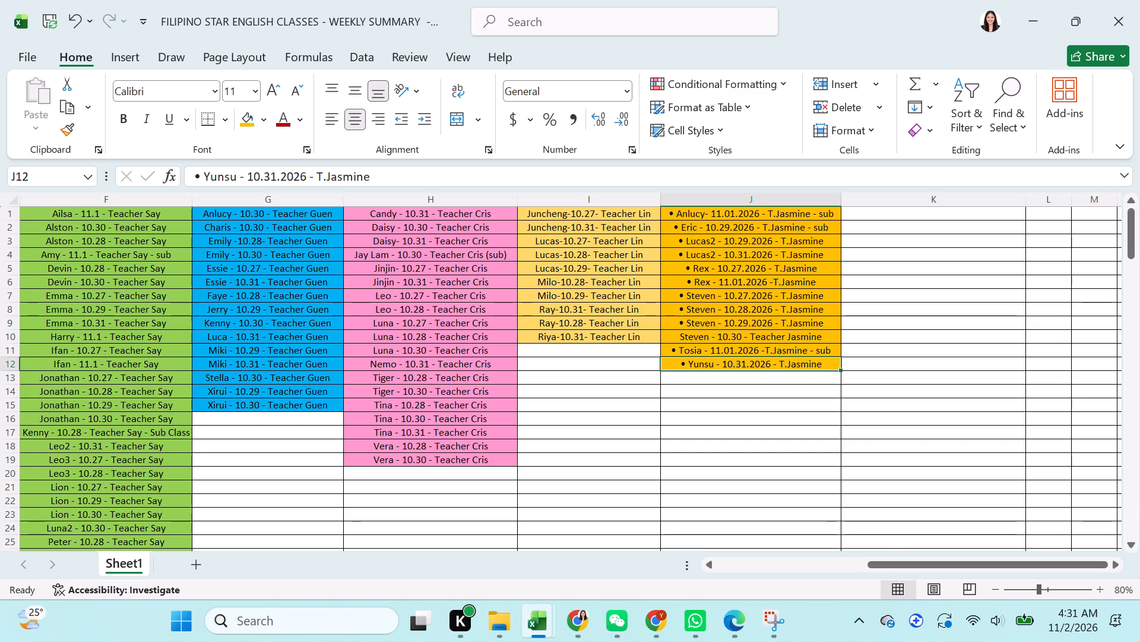
left_click(670, 391)
key("ctrl+s")
Switch to Spotify in Chrome and play "Rest" by Elica Moore from the Choicest playlist.
left_click(666, 622)
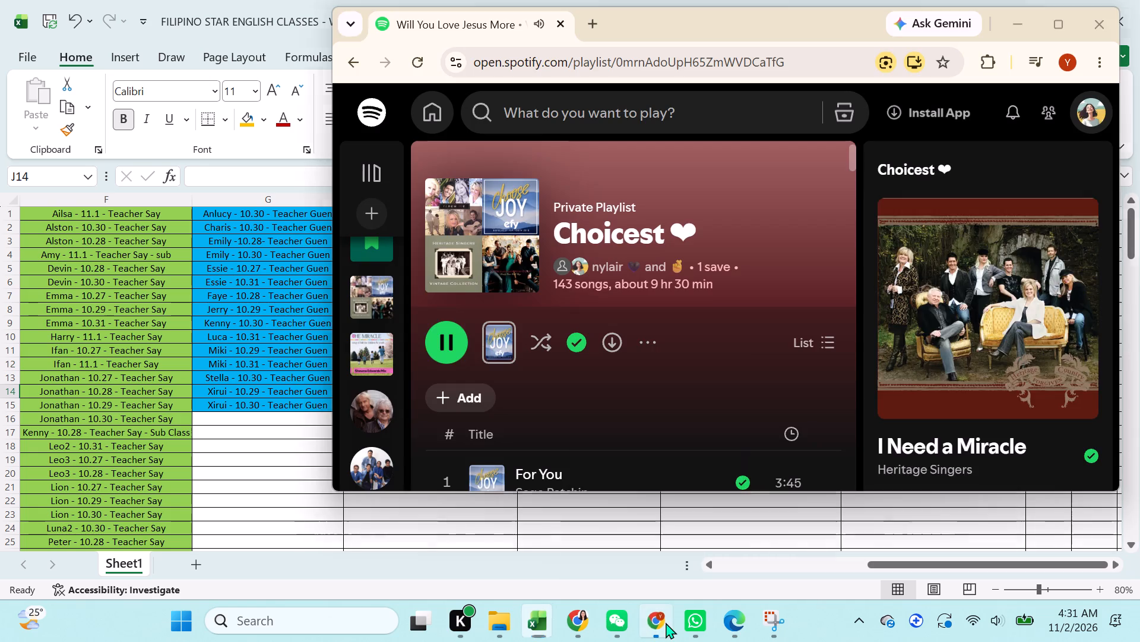
scroll(807, 353, "down", 4)
scroll(997, 382, "down", 5)
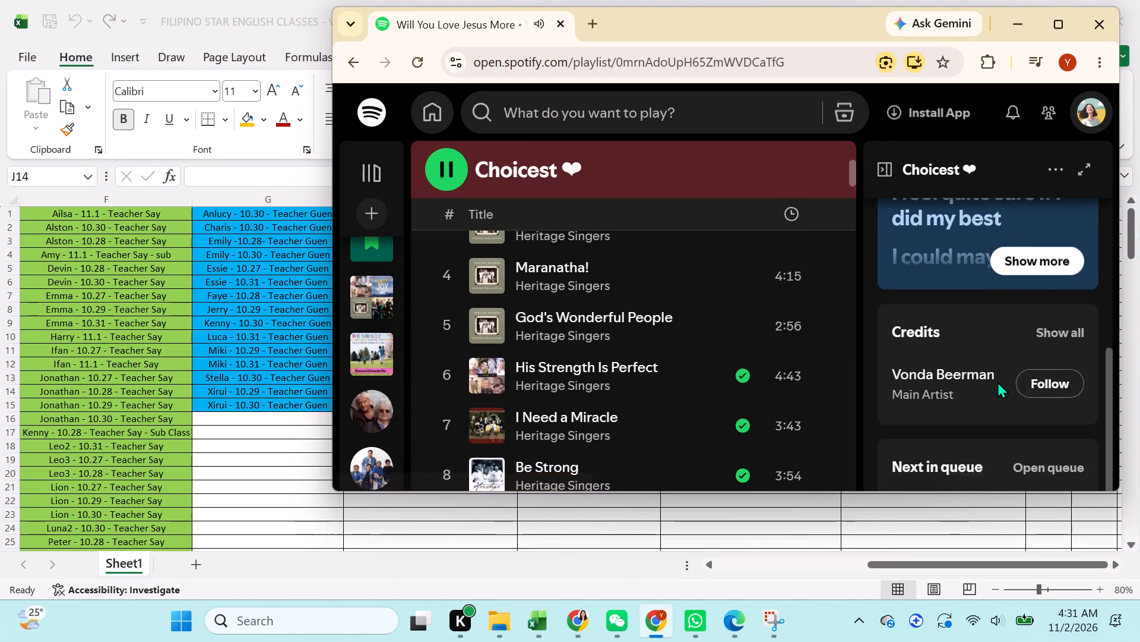
scroll(626, 360, "down", 4)
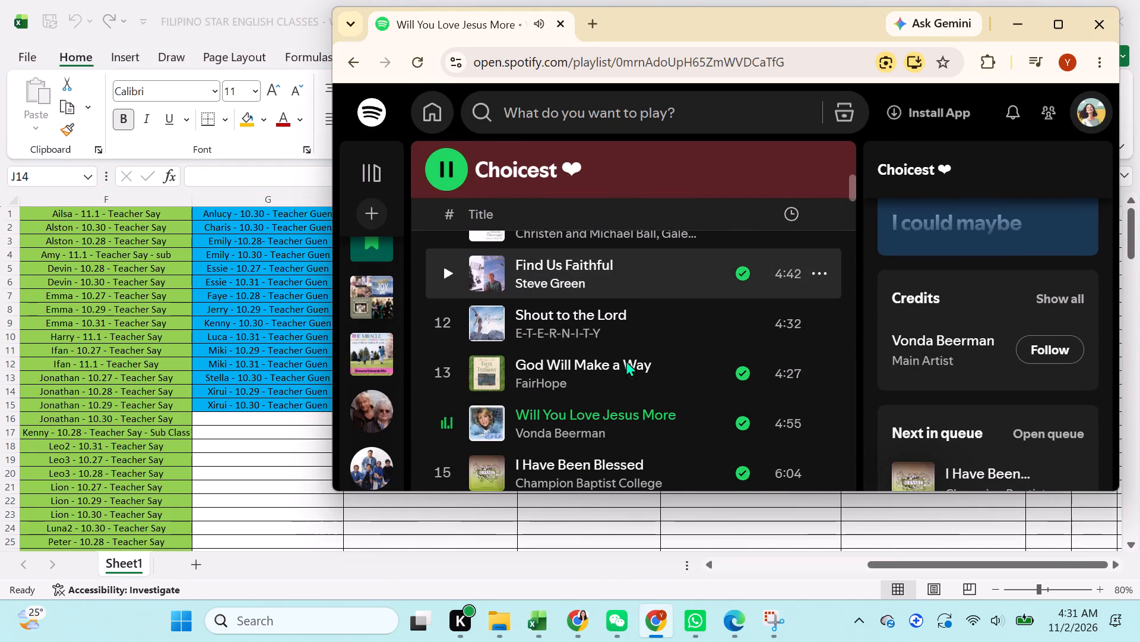
scroll(626, 360, "down", 2)
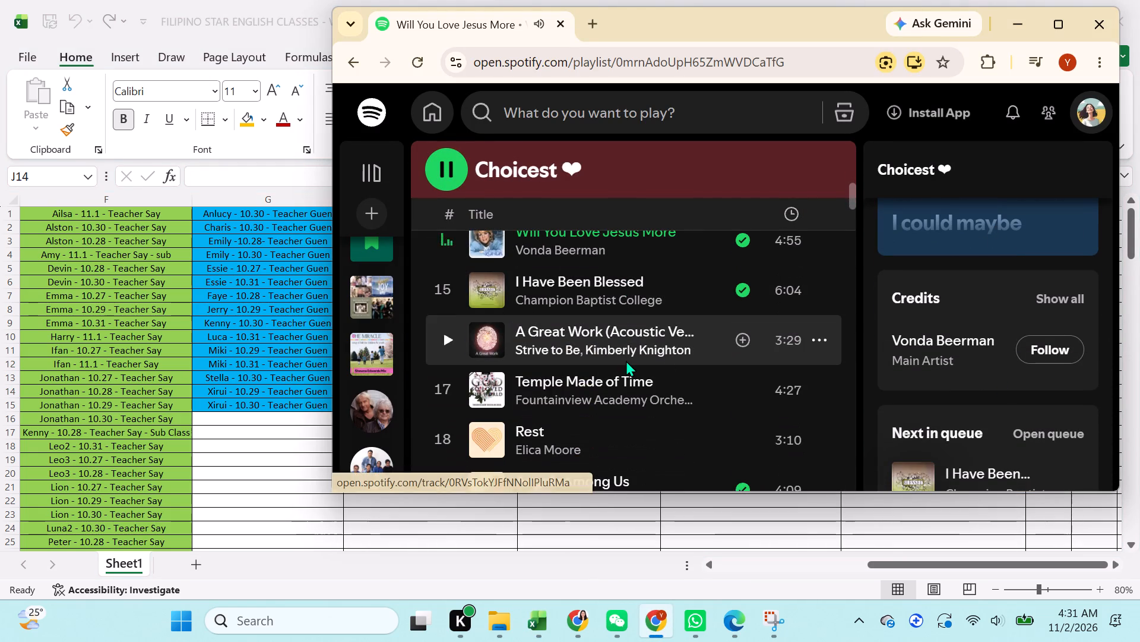
scroll(626, 360, "down", 1)
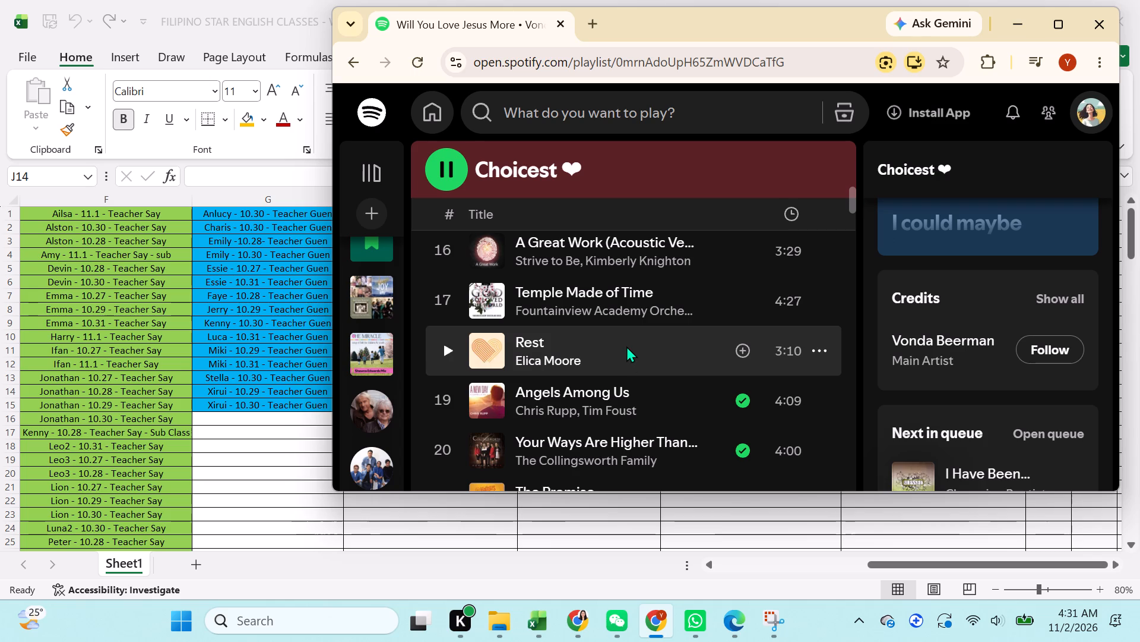
left_click(626, 346)
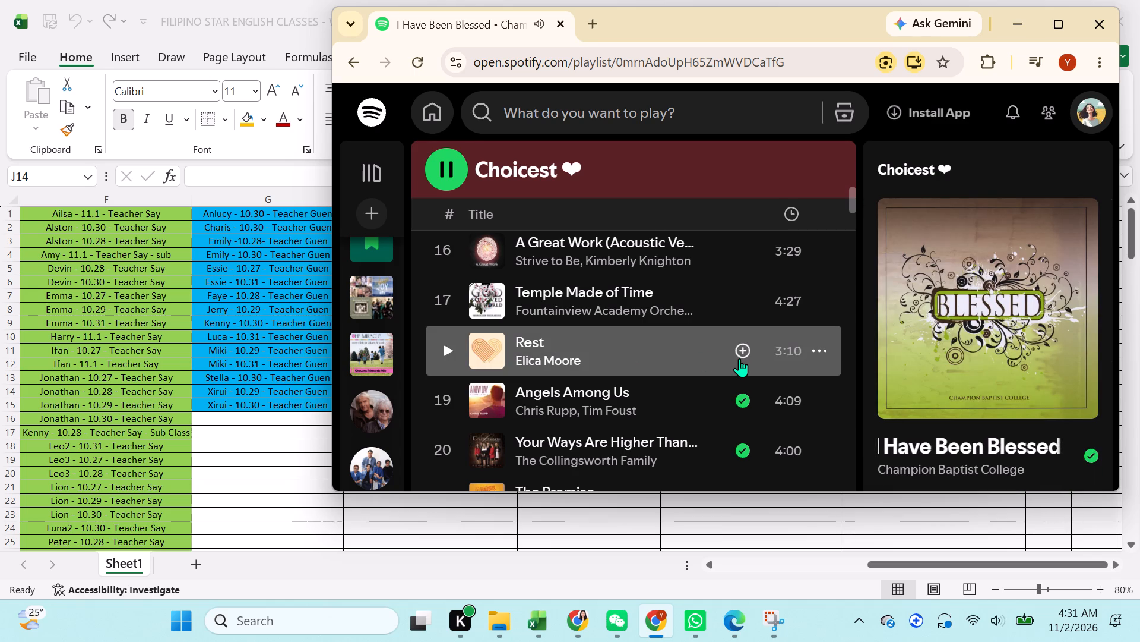
left_click(601, 344)
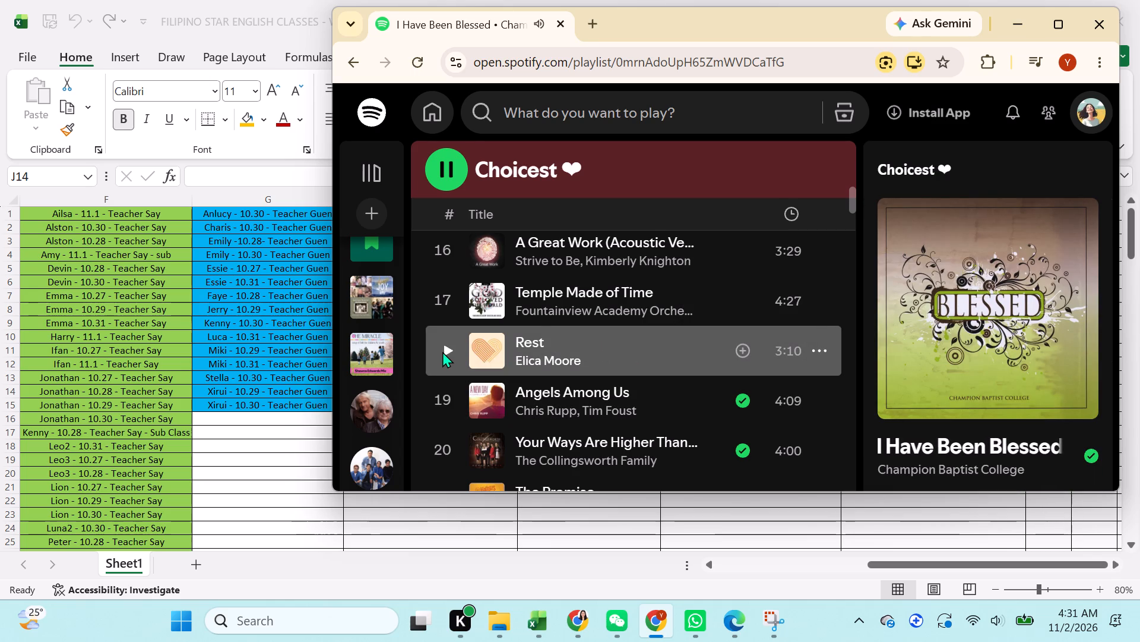
left_click(442, 351)
double_click(444, 348)
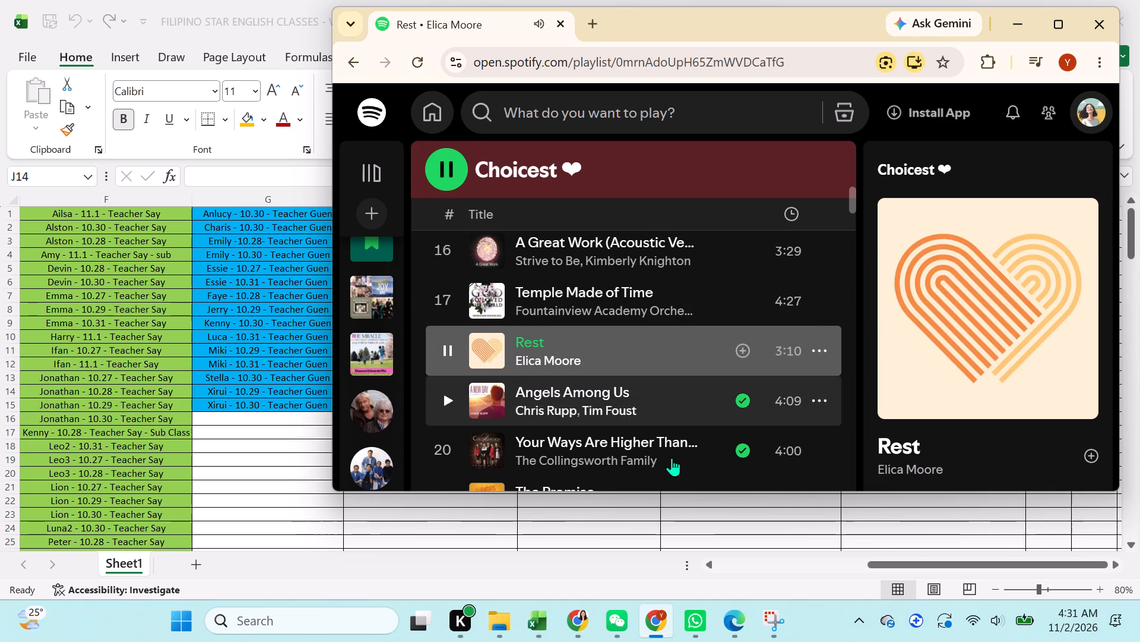
Return to the weekly summary workbook in Excel and save it again.
left_click(661, 506)
left_click(602, 463)
key("ctrl+s")
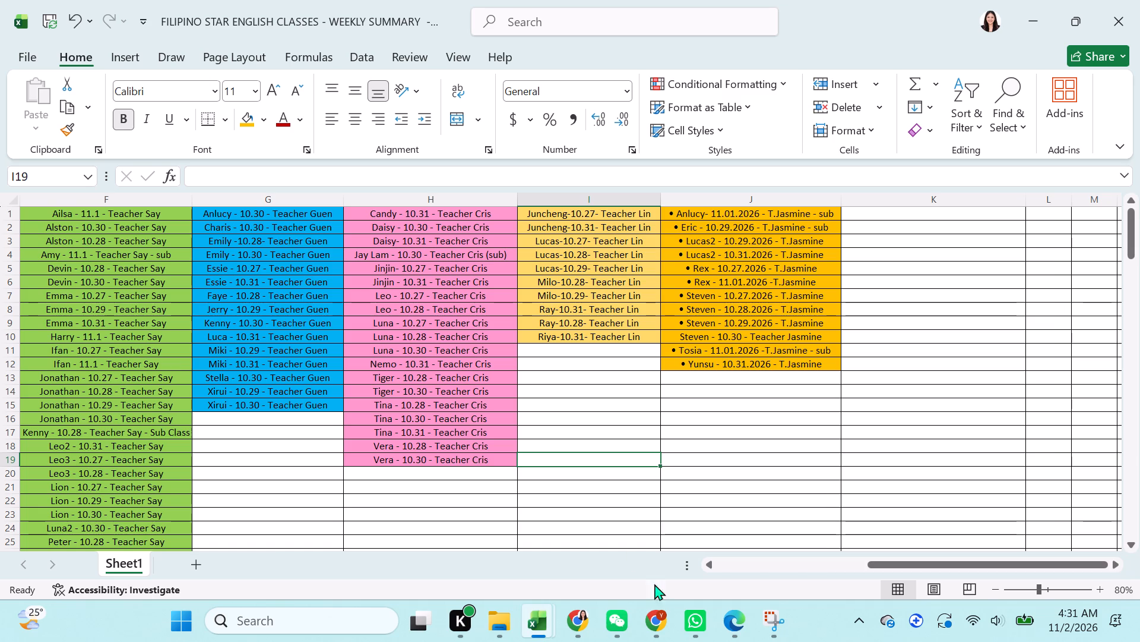
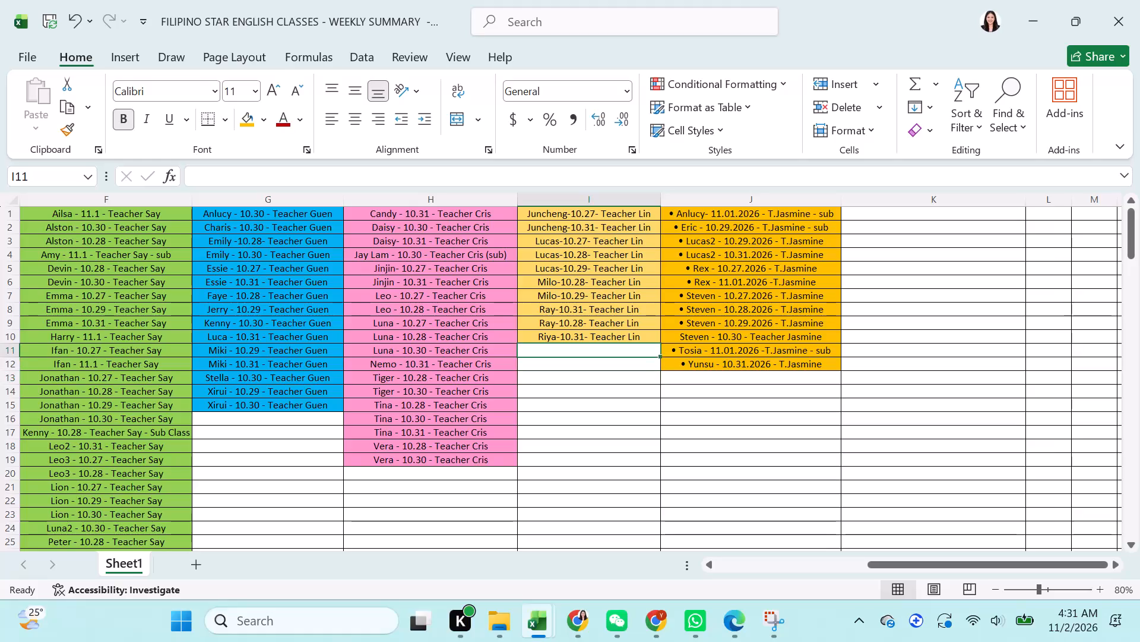
Switch to the Filipino Star English Teachers Daily Checklist workbook.
left_click(614, 517)
left_click(733, 480)
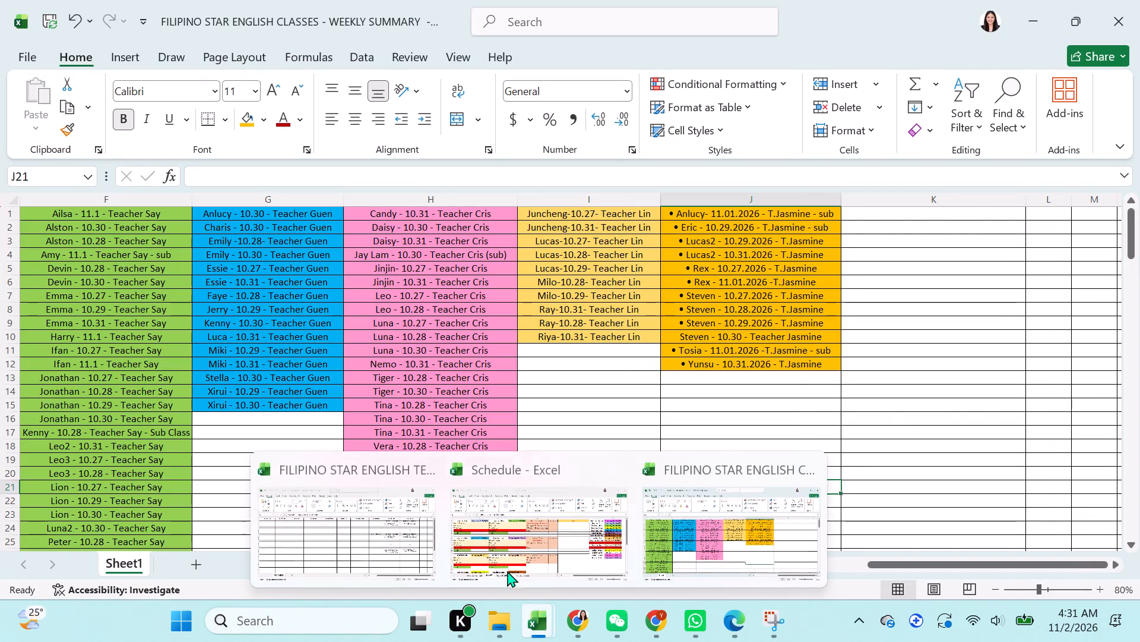
left_click(403, 534)
Clear the contents of Teacher Hope's class entries and daily counts in column J, and save the daily checklist.
scroll(723, 402, "up", 4)
left_click(760, 303)
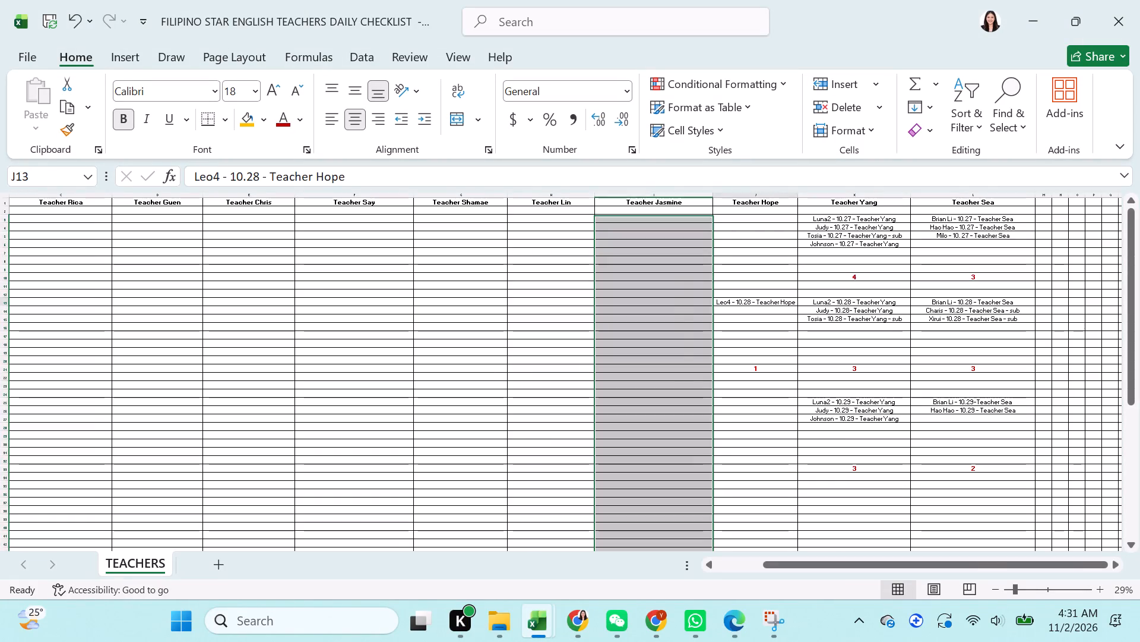
scroll(753, 365, "down", 9)
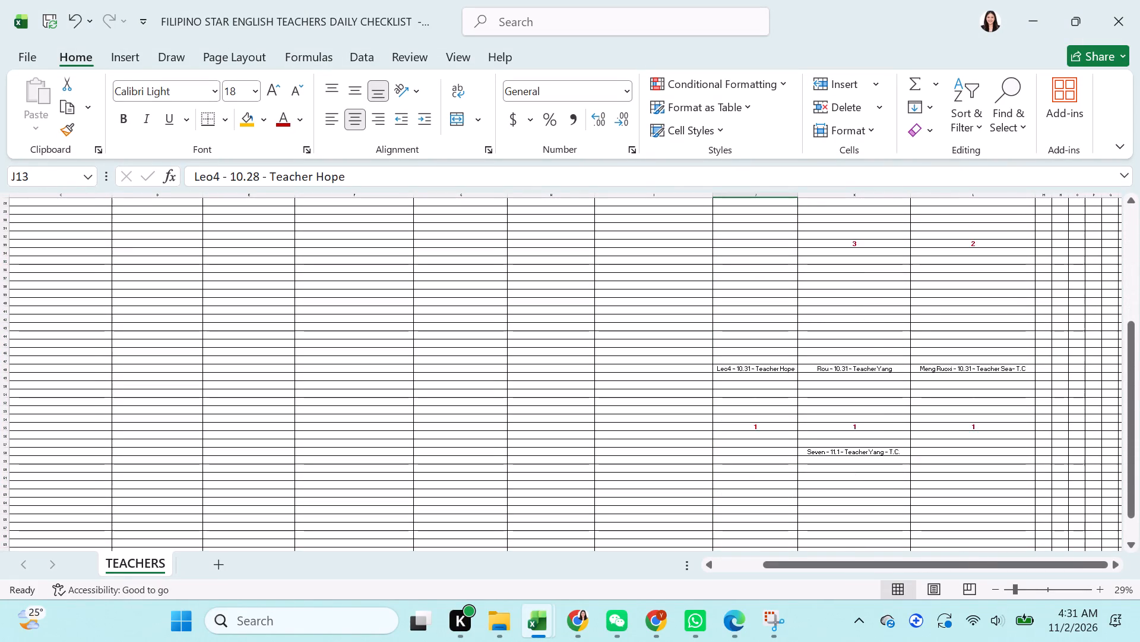
scroll(753, 365, "down", 5)
scroll(753, 365, "up", 4)
left_click_drag(759, 435, 758, 297)
scroll(757, 292, "up", 1)
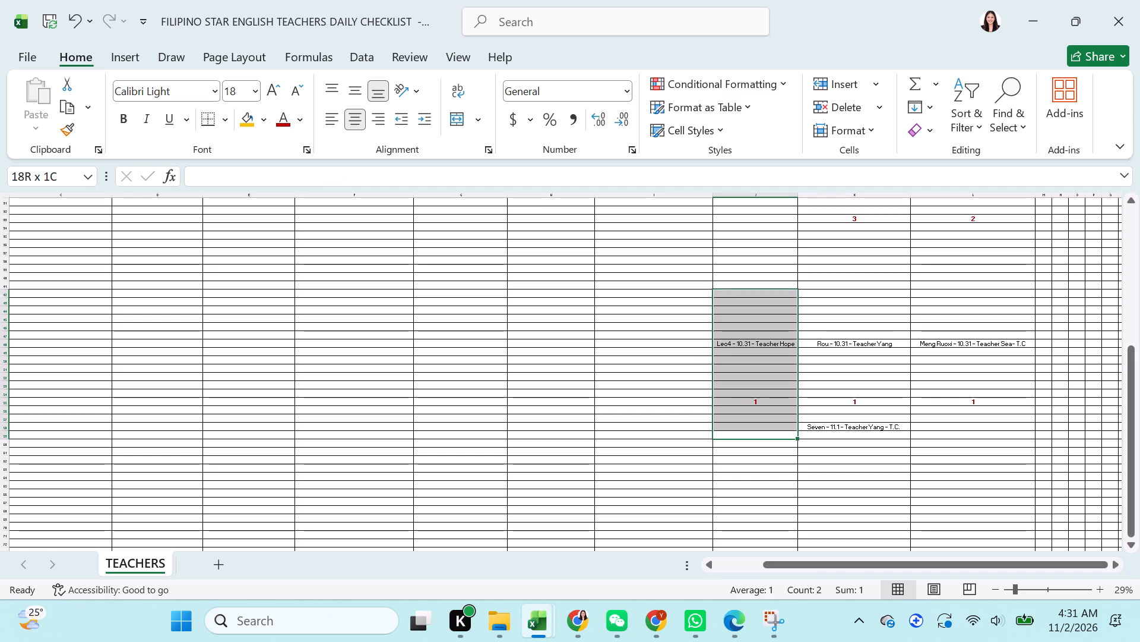
scroll(758, 297, "up", 2)
left_click_drag(758, 297, 743, 185)
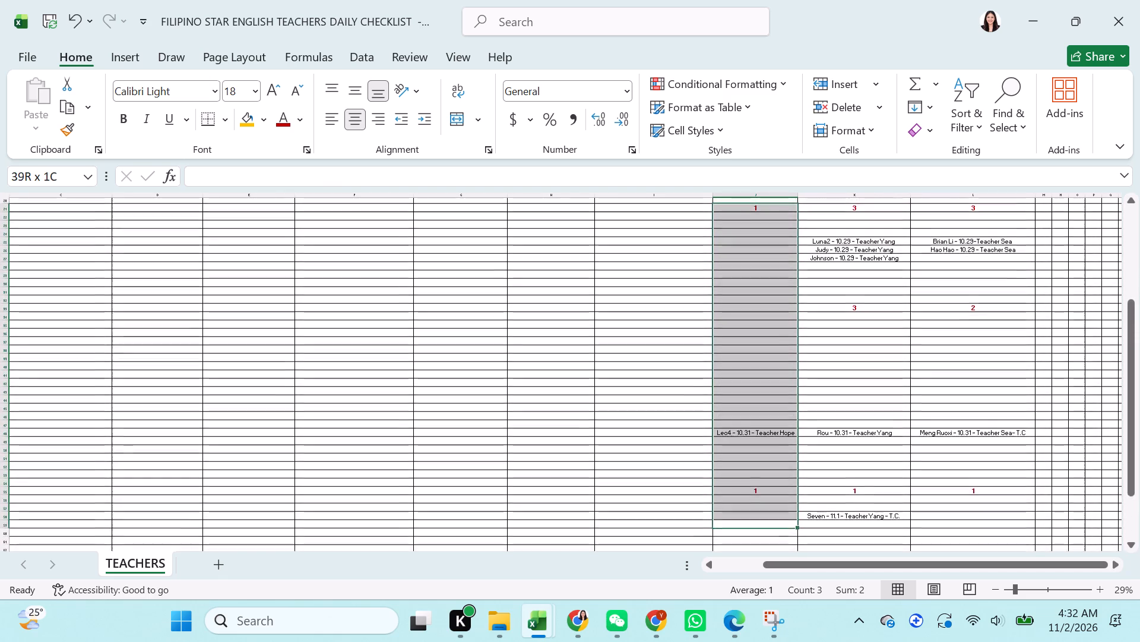
left_click_drag(743, 185, 739, 278)
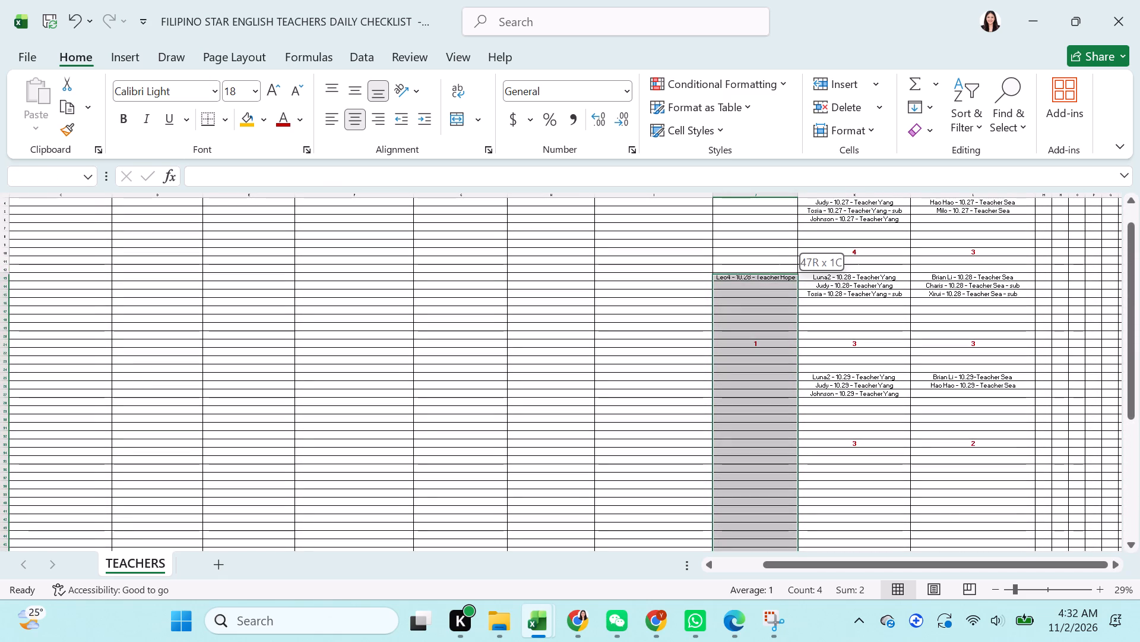
left_click_drag(739, 278, 739, 278)
right_click(739, 278)
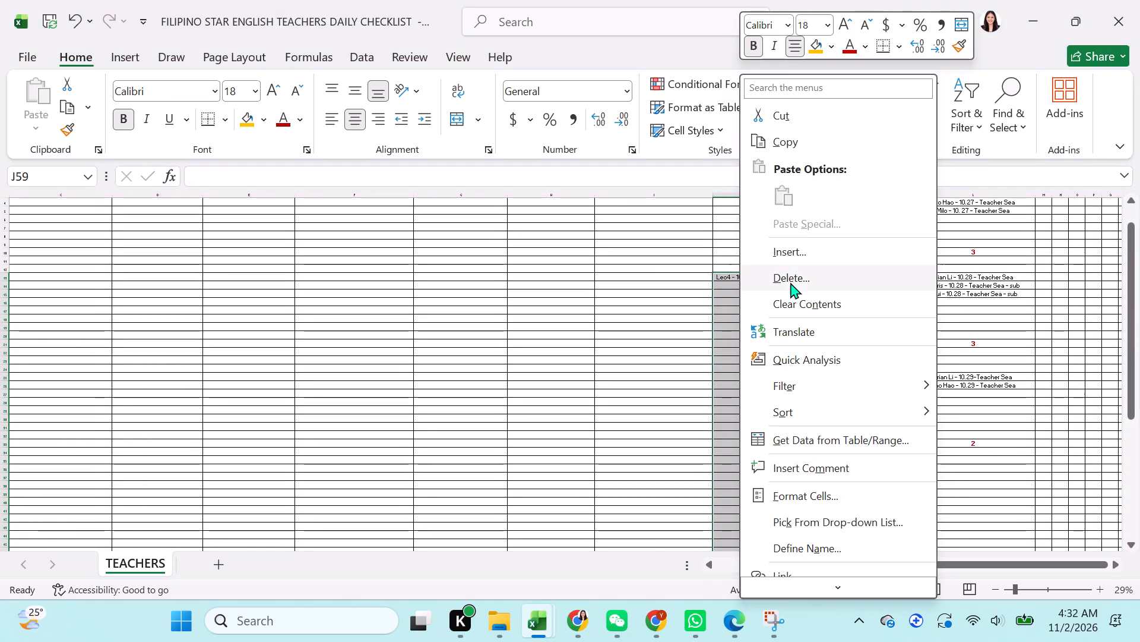
left_click(794, 304)
left_click(740, 300)
key("ctrl+s")
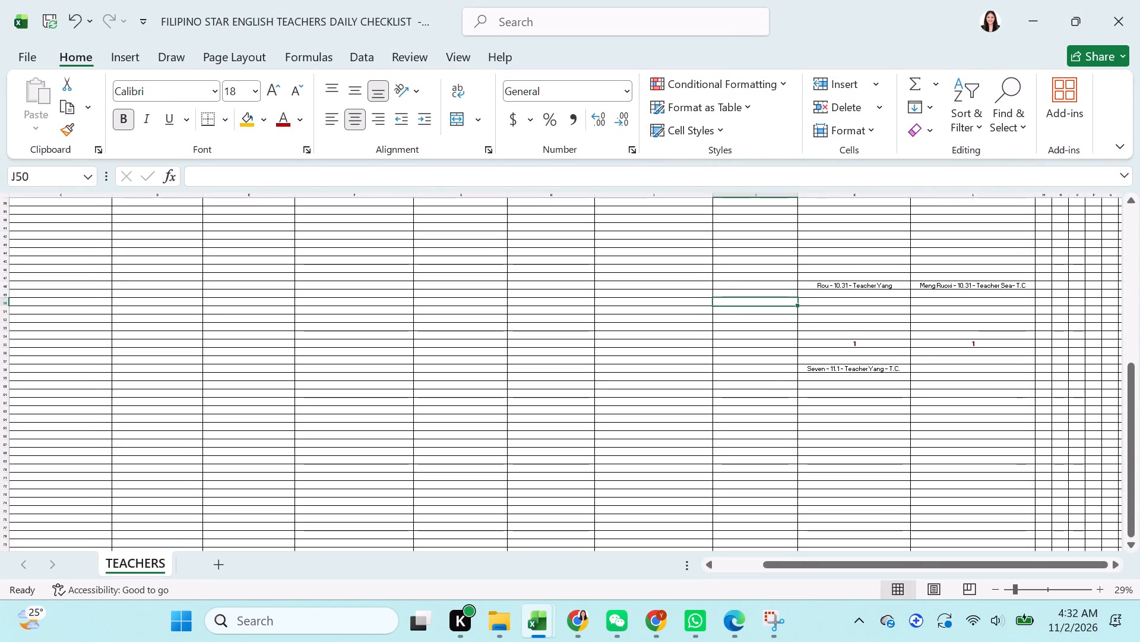
Clear the contents of Teacher Yang's column from the 10.27 classes through the 11.1 trial class, and save the daily checklist.
scroll(721, 386, "up", 18)
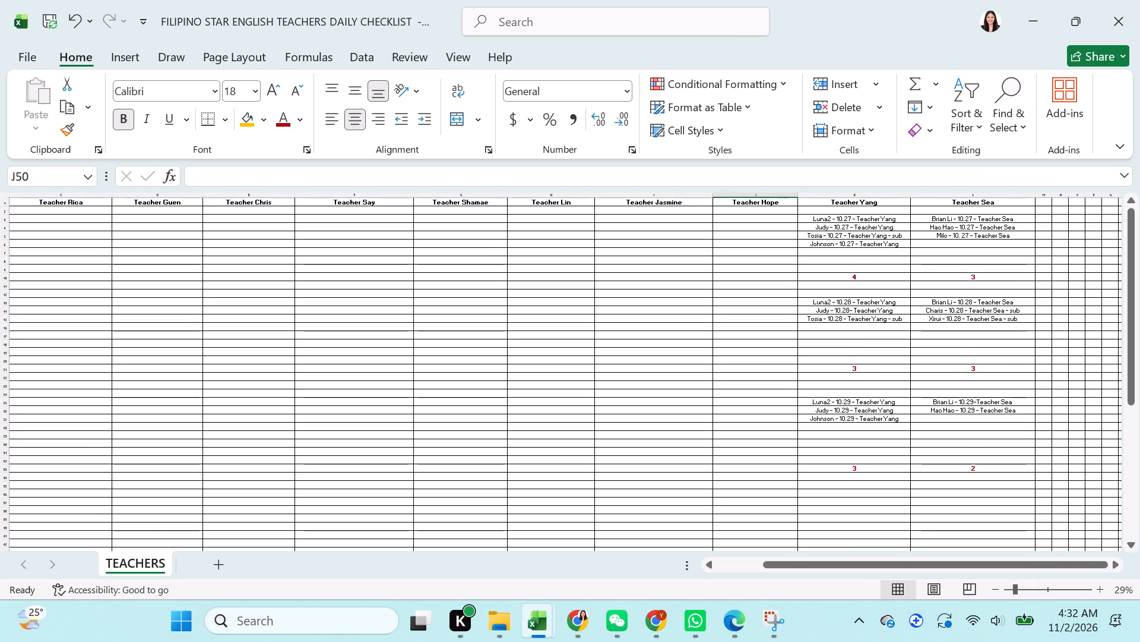
left_click_drag(848, 215, 867, 559)
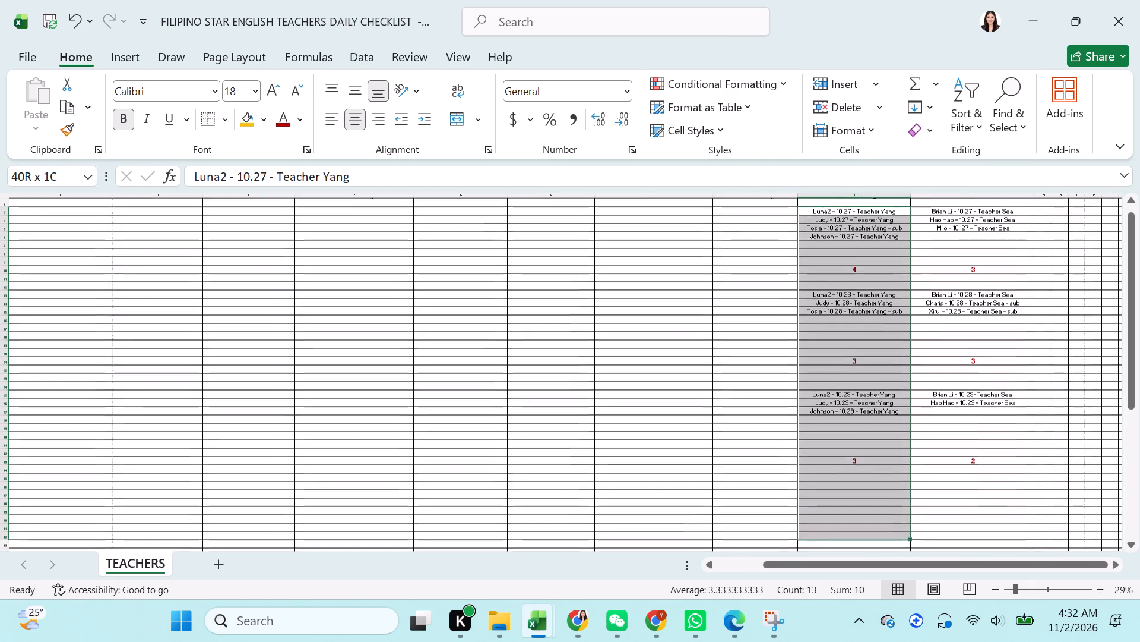
left_click_drag(867, 559, 866, 394)
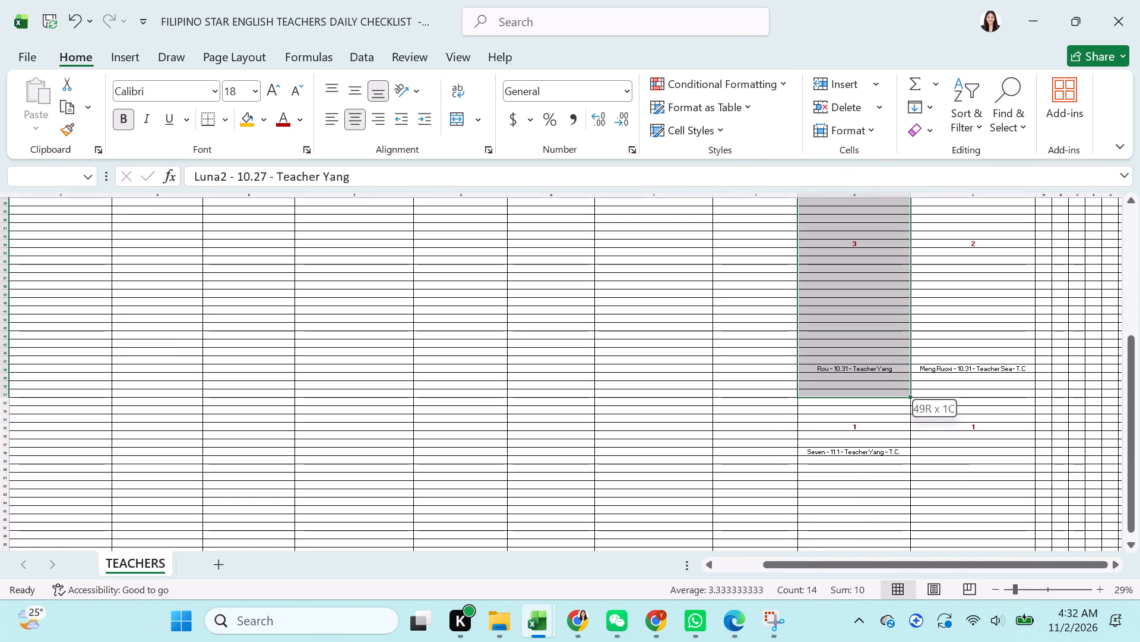
left_click_drag(866, 394, 864, 449)
right_click(838, 389)
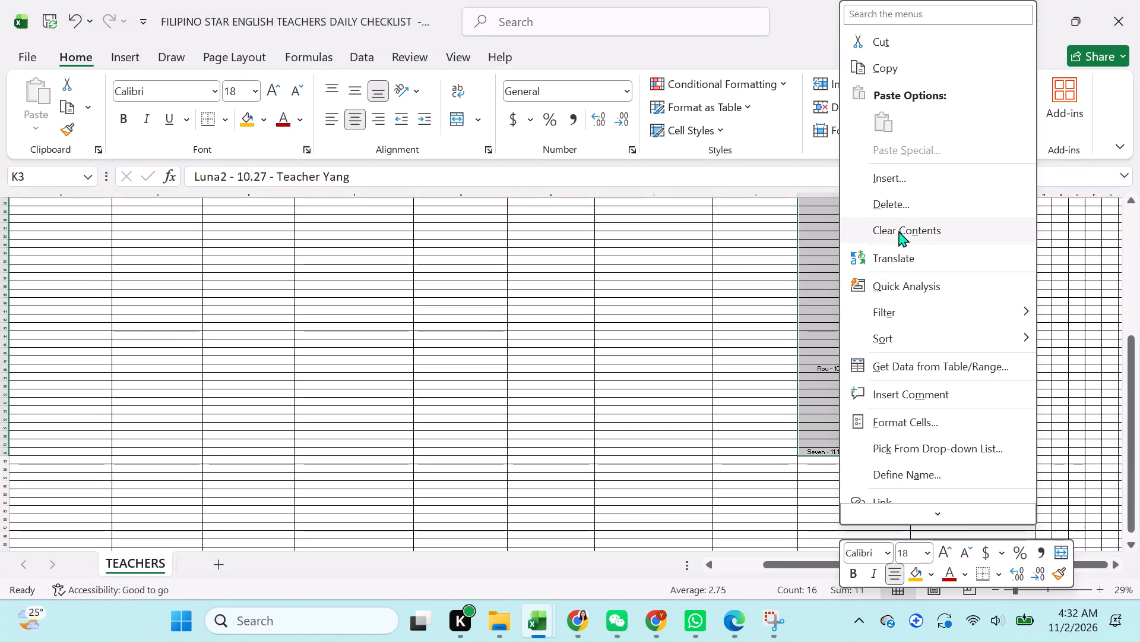
left_click(907, 222)
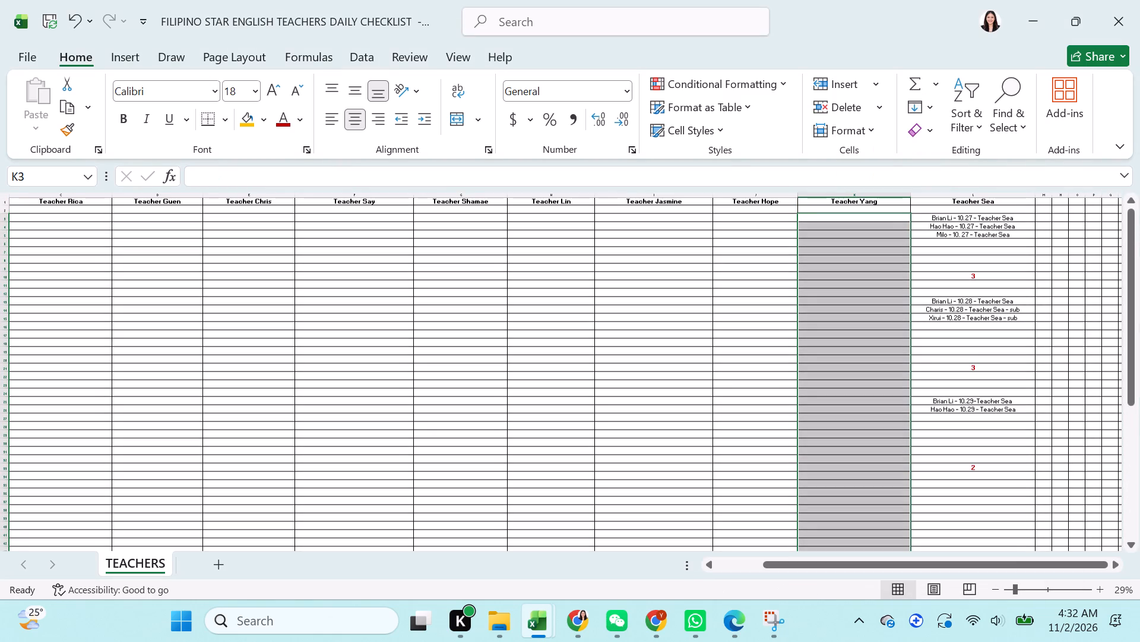
key("ctrl+s")
left_click(852, 301)
Move Teacher Sea's class entries and counts from L3:L55 of the daily checklist to K1 in the weekly summary workbook.
scroll(852, 301, "up", 3)
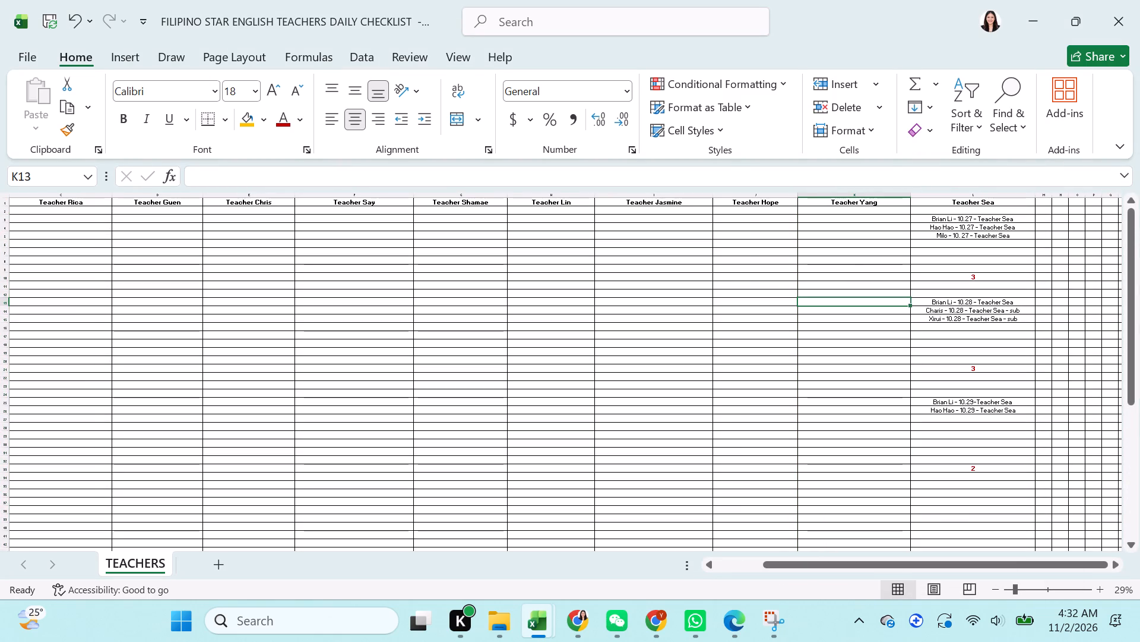
left_click_drag(945, 216, 971, 569)
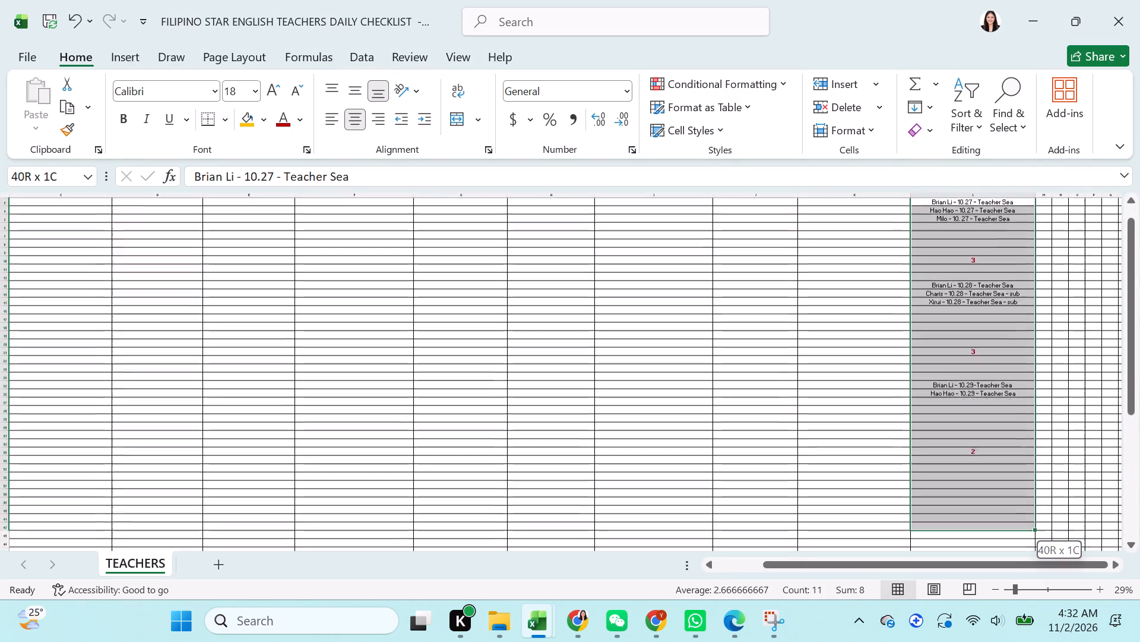
left_click_drag(971, 569, 957, 434)
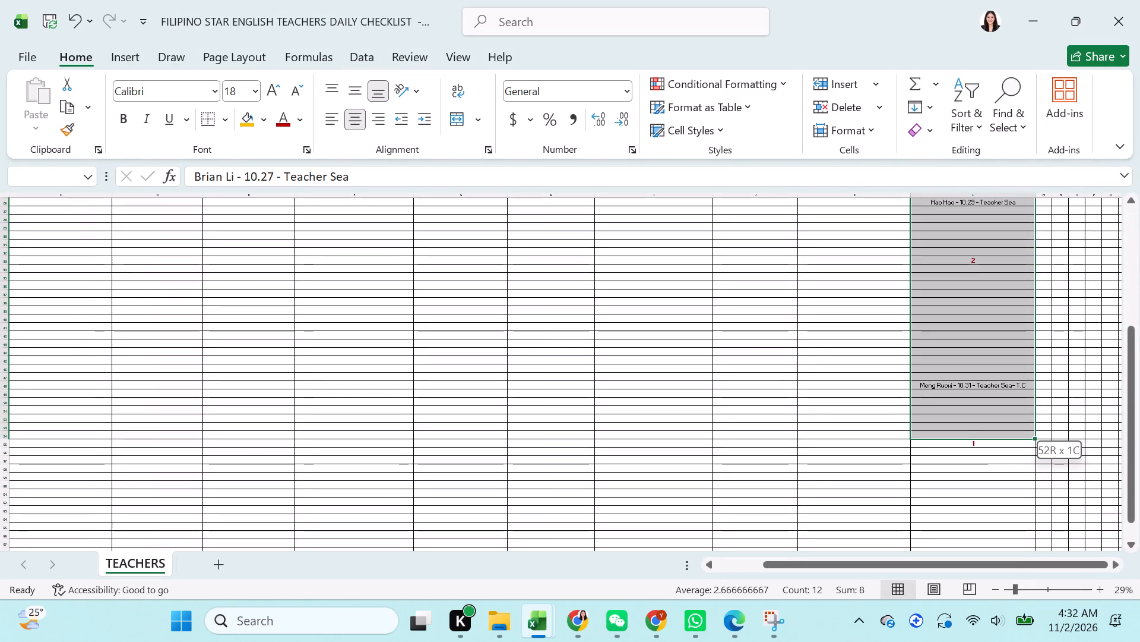
left_click_drag(957, 434, 964, 443)
key("ctrl+c")
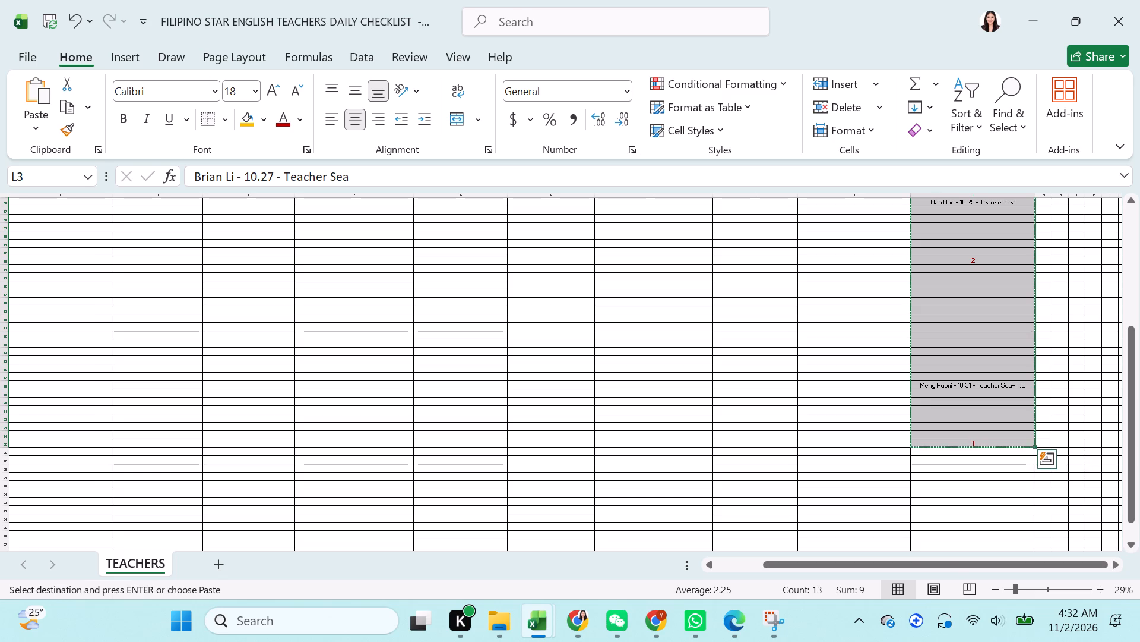
key("ctrl+x")
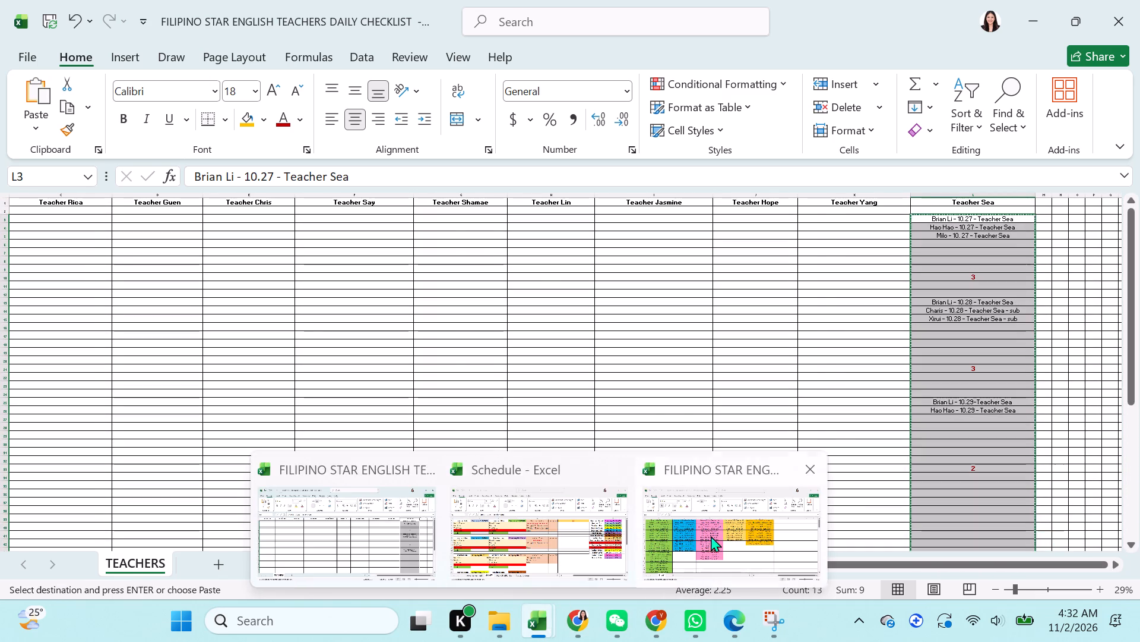
left_click(722, 534)
scroll(737, 355, "up", 4)
left_click(902, 222)
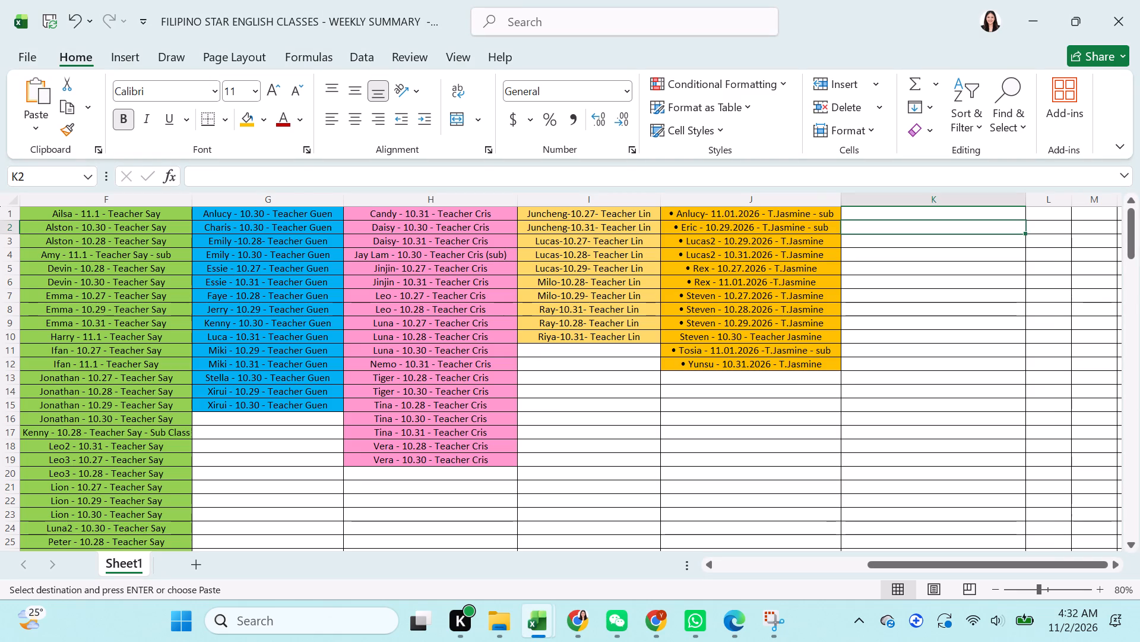
left_click(904, 208)
key("ctrl+v")
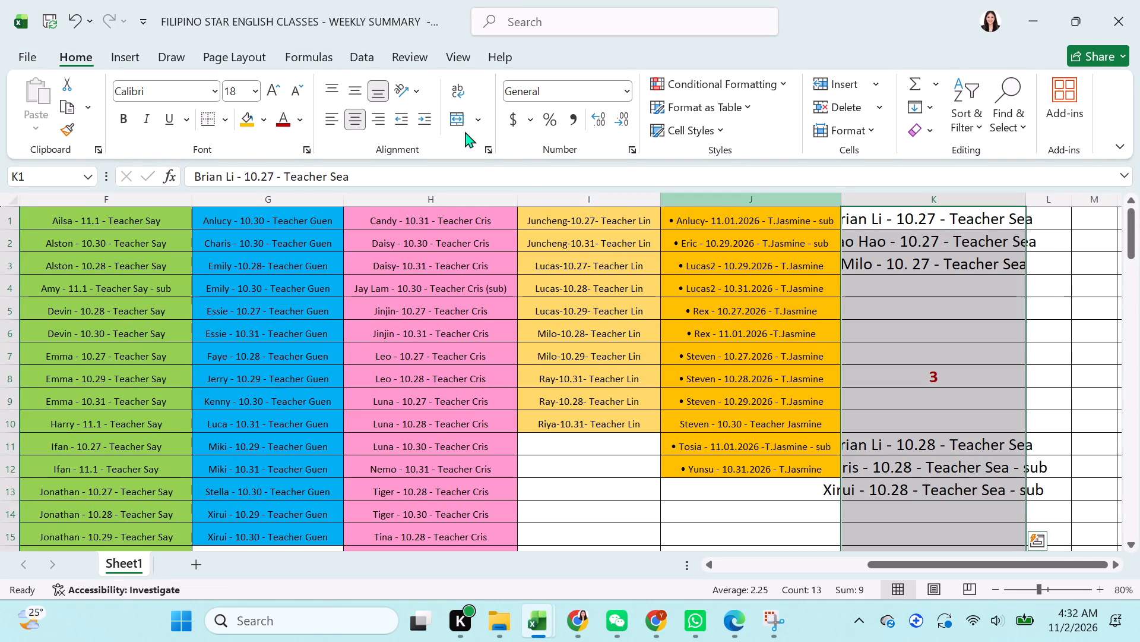
Set the font size of the pasted Teacher Sea entries in column K to 11.
triple_click(300, 88)
double_click(300, 88)
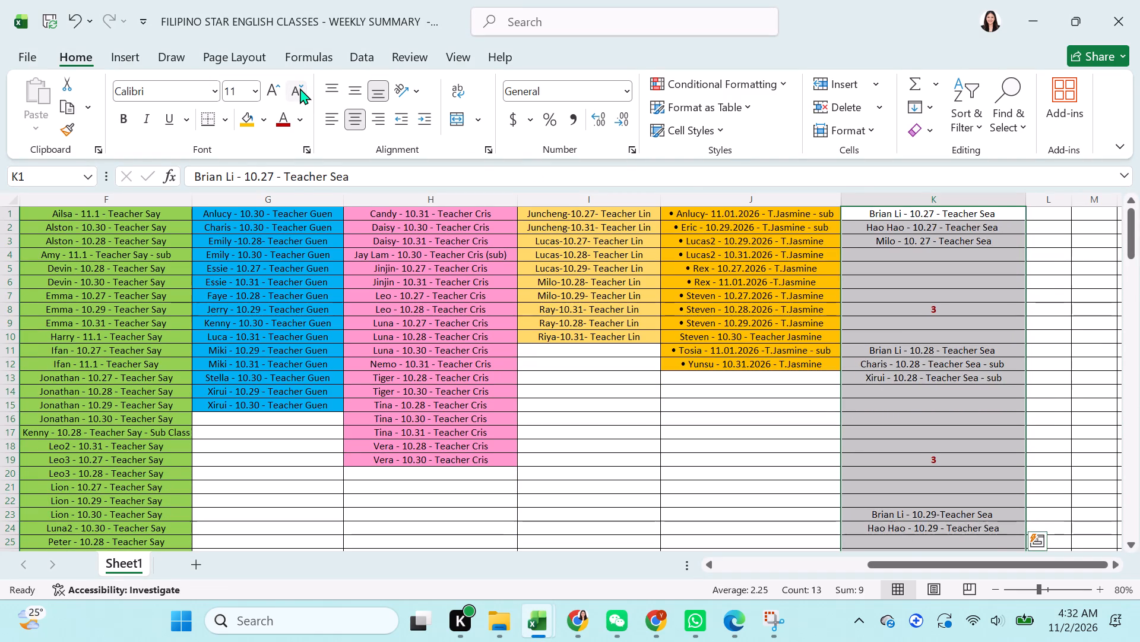
left_click(277, 93)
Delete cells K4:K10, the blanks and count below the 10.27 classes, shifting cells up.
left_click(913, 272)
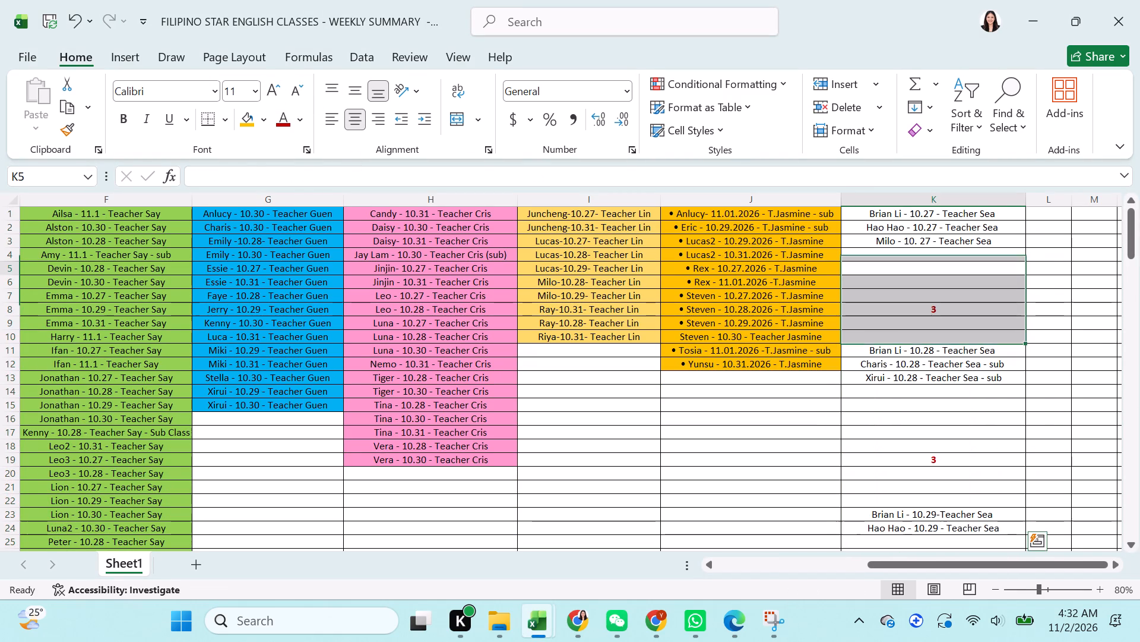
left_click_drag(911, 255, 918, 335)
right_click(915, 300)
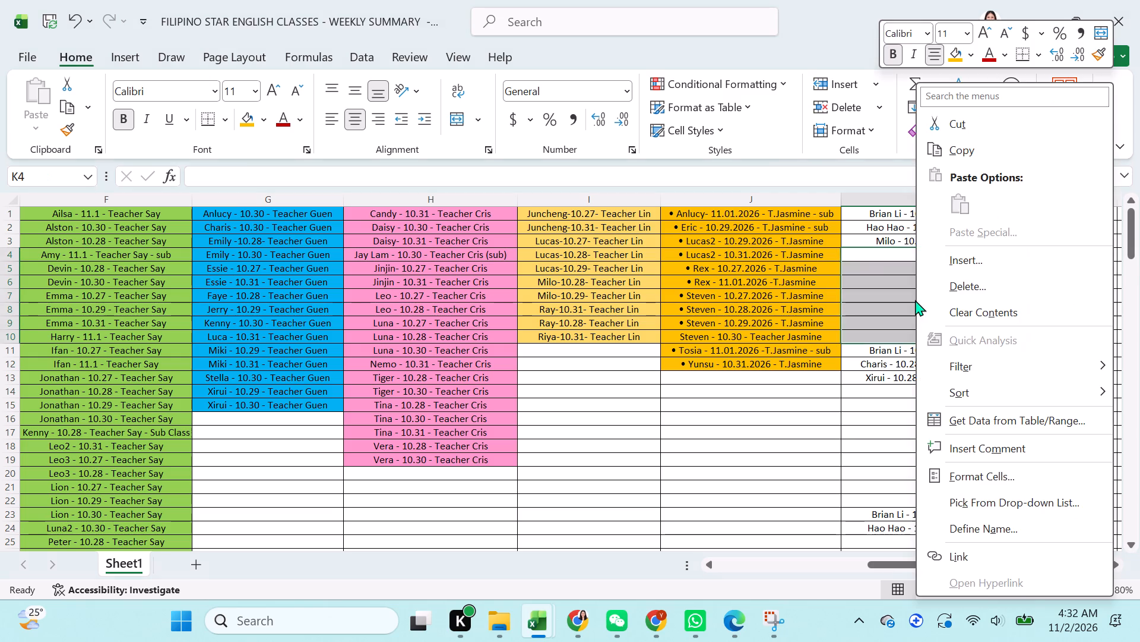
left_click(949, 282)
left_click(918, 295)
left_click(921, 360)
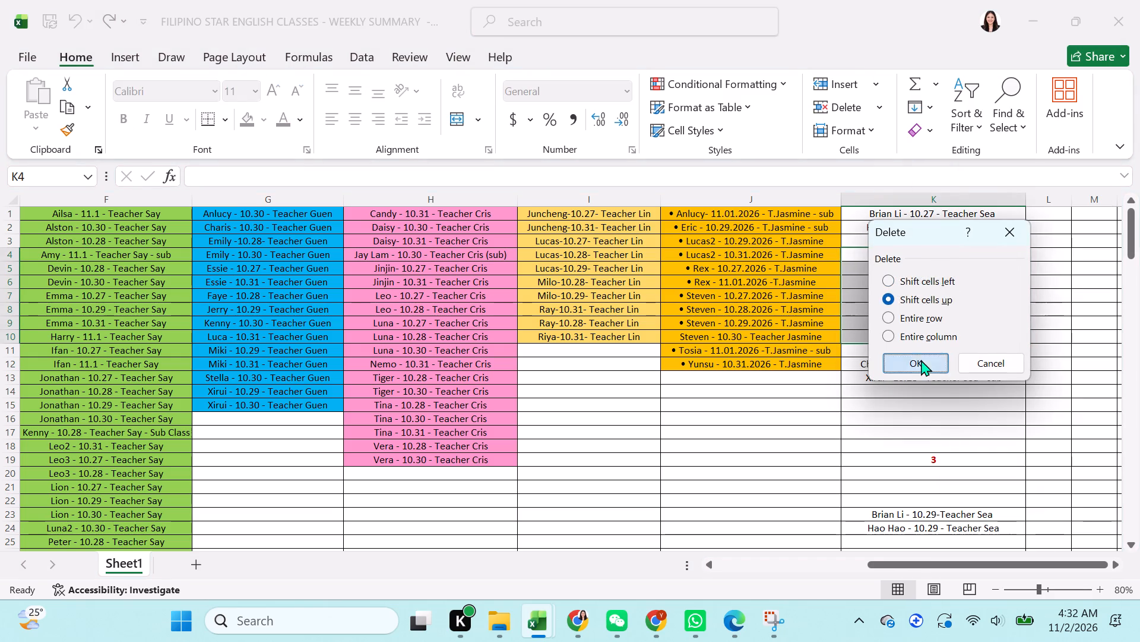
Delete cells K7:K15, the blanks and count below the 10.28 classes, shifting cells up.
left_click_drag(897, 297, 910, 405)
right_click(907, 357)
left_click(953, 287)
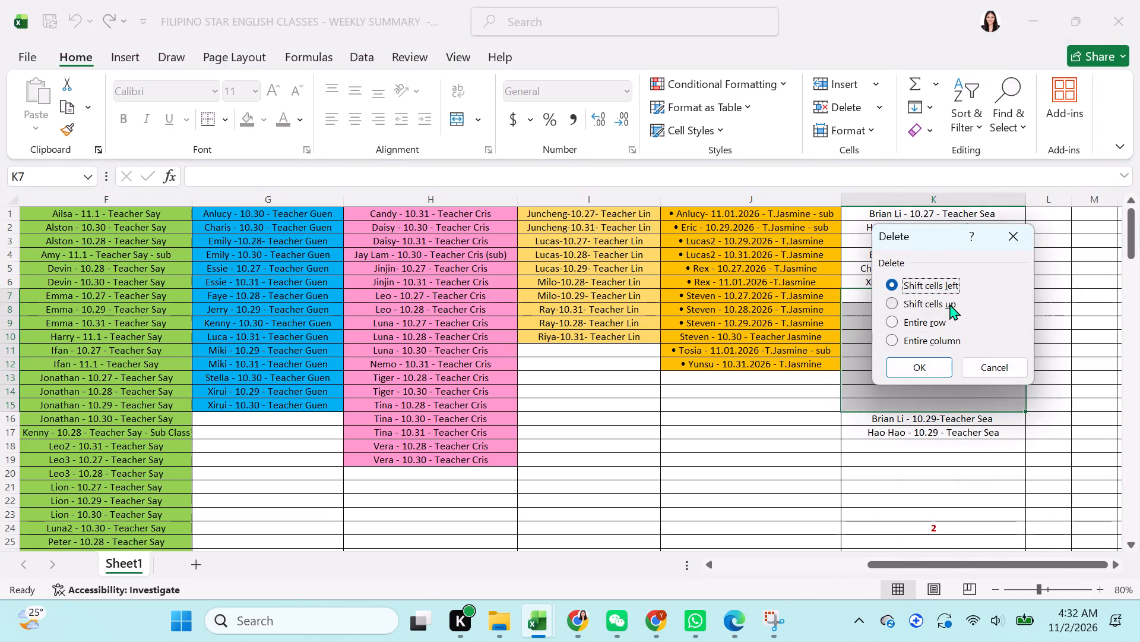
left_click(949, 304)
left_click(941, 367)
Delete cells K9:K15, the blanks and count below the 10.29 classes, shifting cells up.
left_click_drag(924, 324, 927, 335)
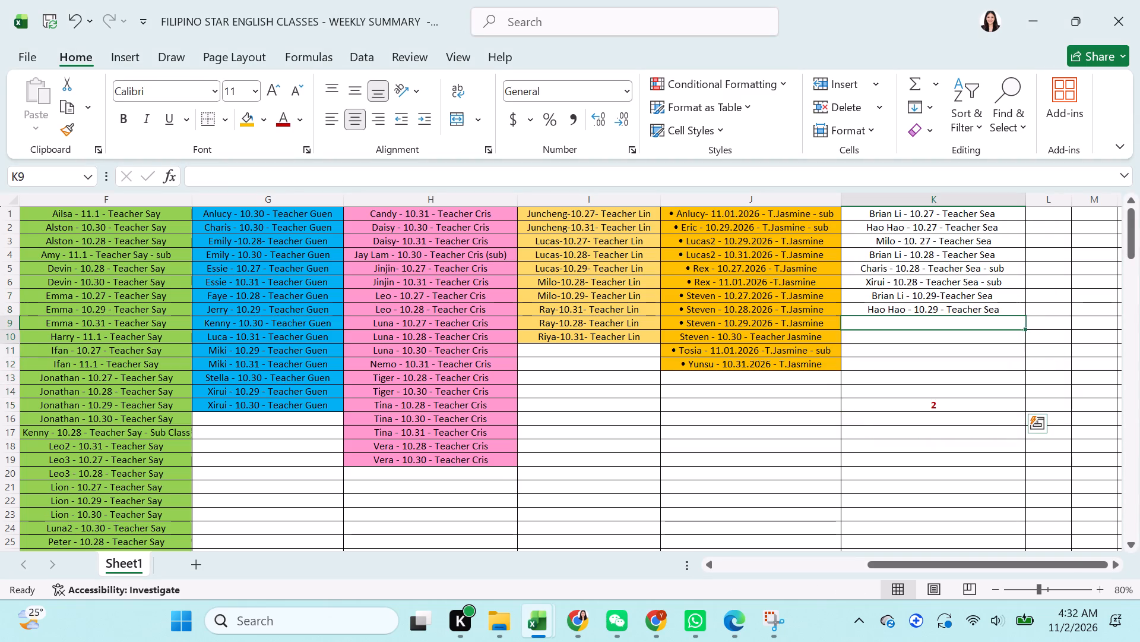
left_click_drag(927, 335, 932, 408)
right_click(929, 357)
left_click(984, 288)
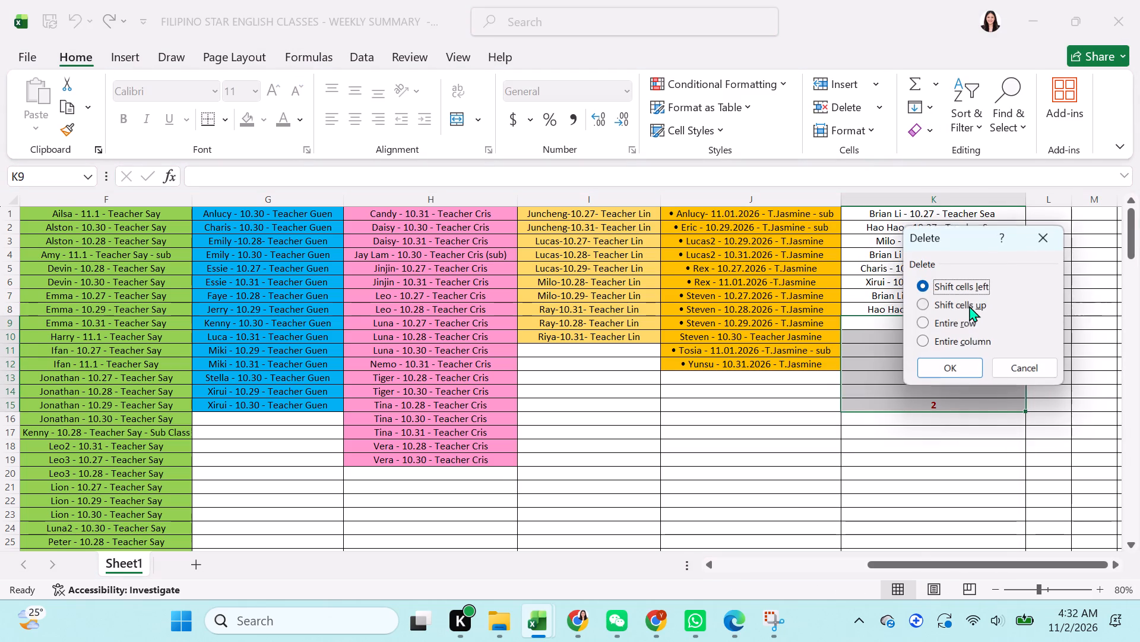
left_click(960, 309)
left_click(957, 369)
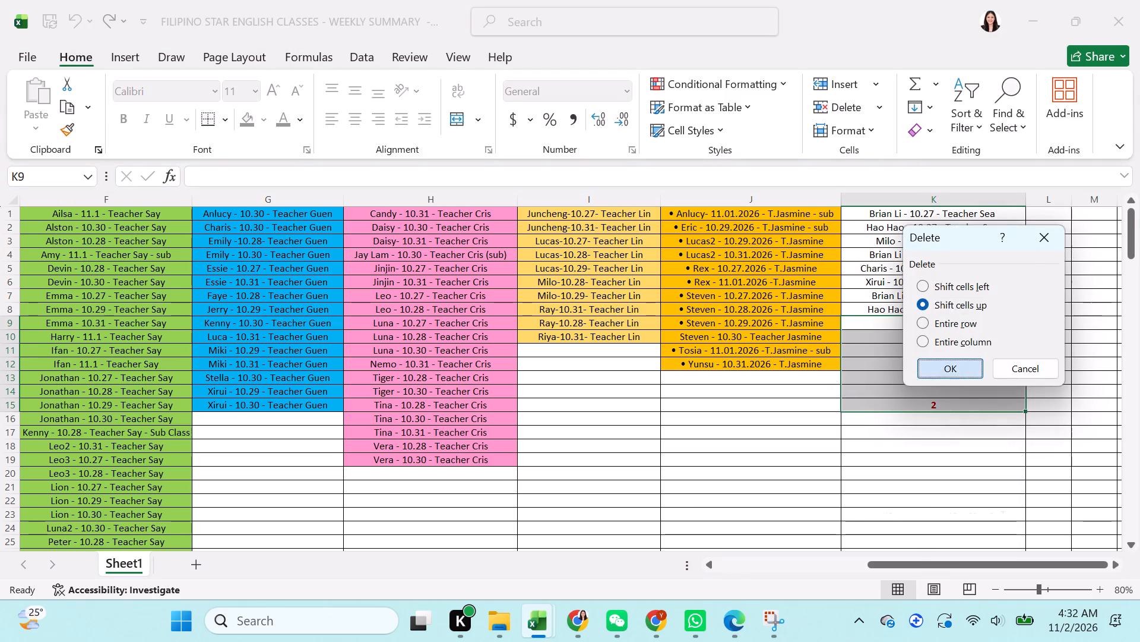
Delete the blank cells K9:K22 above the 10.31 trial class, shifting cells up.
left_click_drag(944, 324, 943, 499)
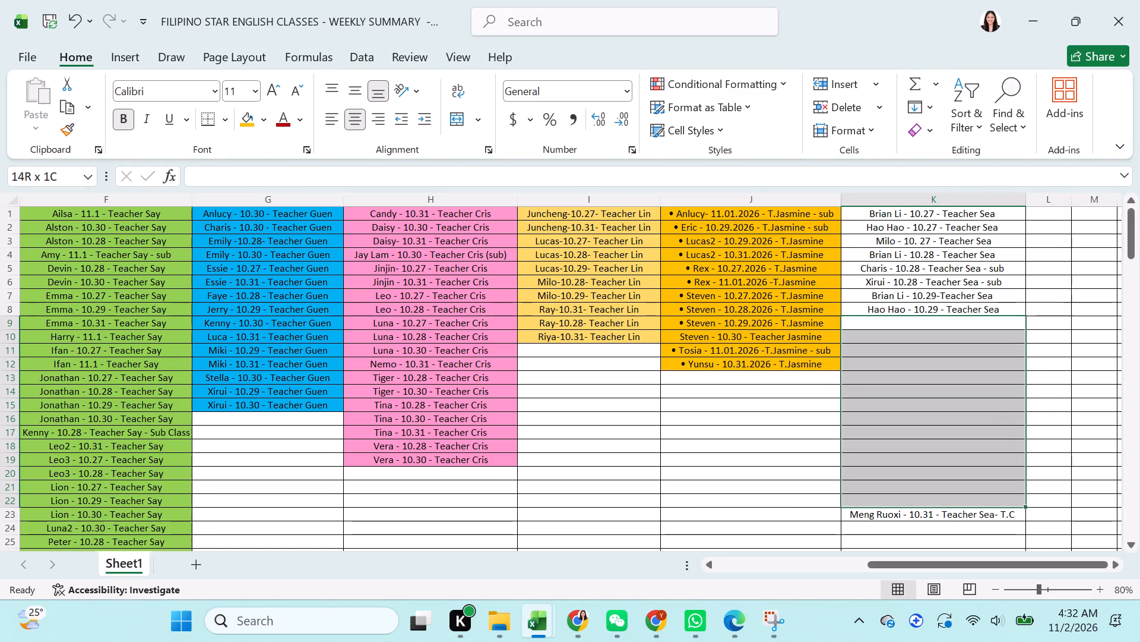
left_click_drag(943, 499, 942, 496)
right_click(919, 356)
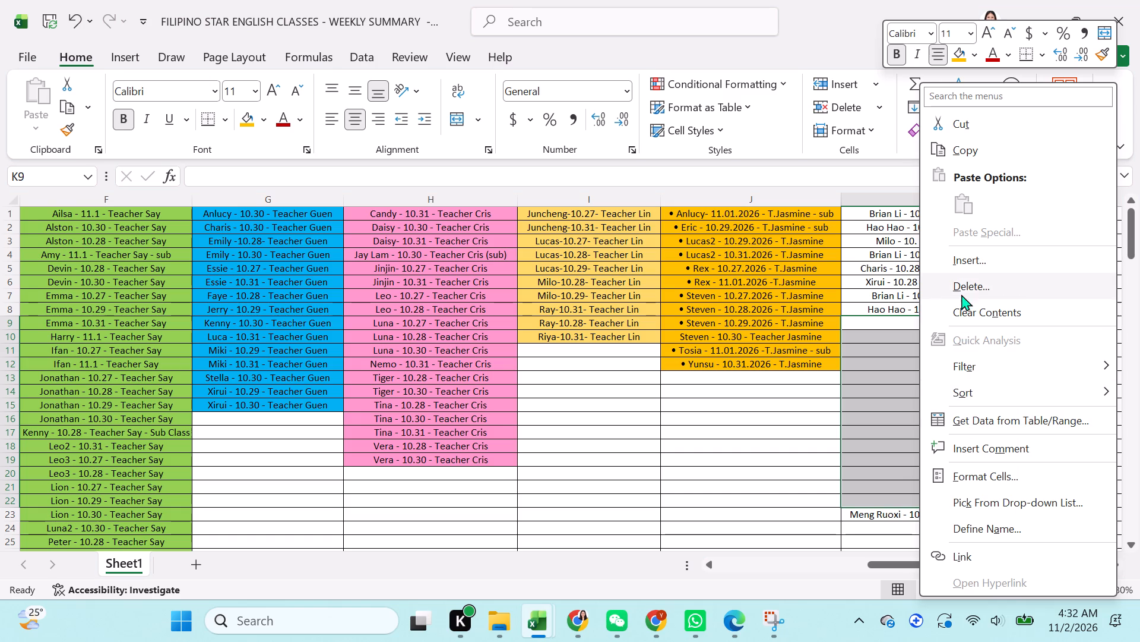
left_click(961, 281)
left_click(936, 297)
left_click(932, 367)
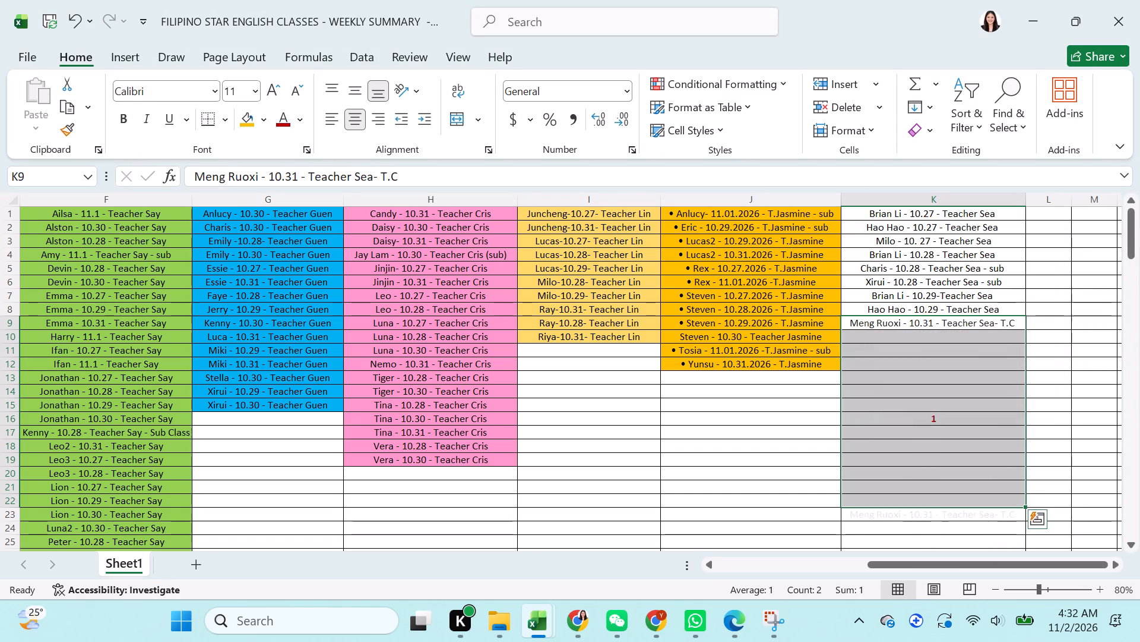
Delete cells K10:K21, including the remaining count below the trial class, shifting cells up, and save the weekly summary.
left_click_drag(923, 339, 933, 483)
right_click(919, 357)
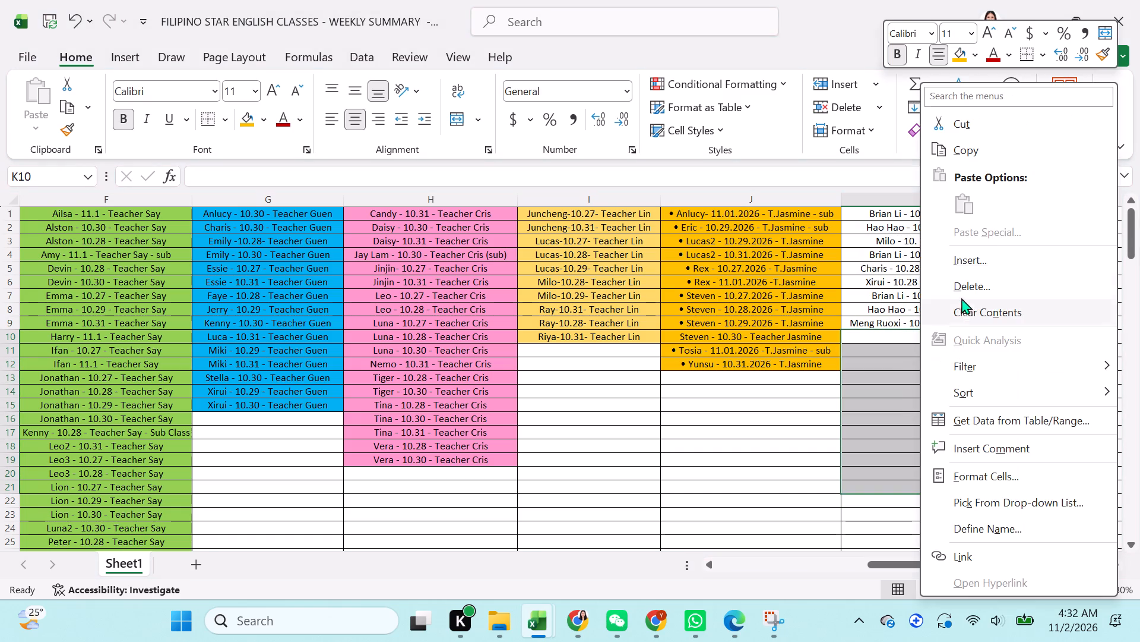
left_click(962, 283)
left_click(952, 291)
left_click(950, 298)
left_click(939, 357)
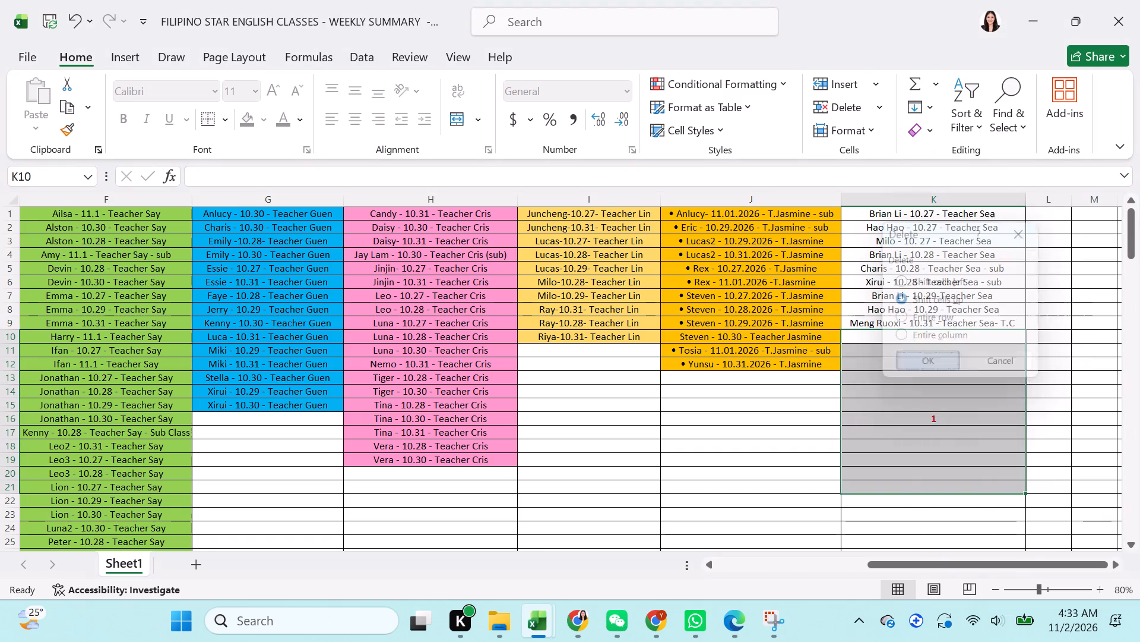
key("ctrl+s")
left_click(939, 357)
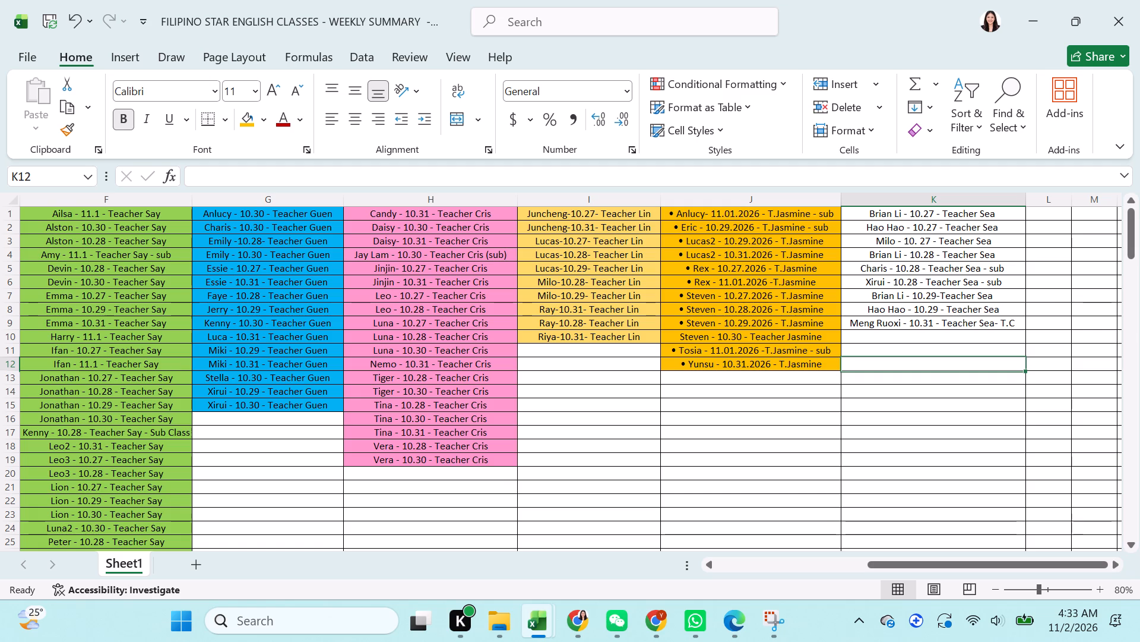
Fill Teacher Sea's classes in K1:K9 with light green.
left_click(888, 219)
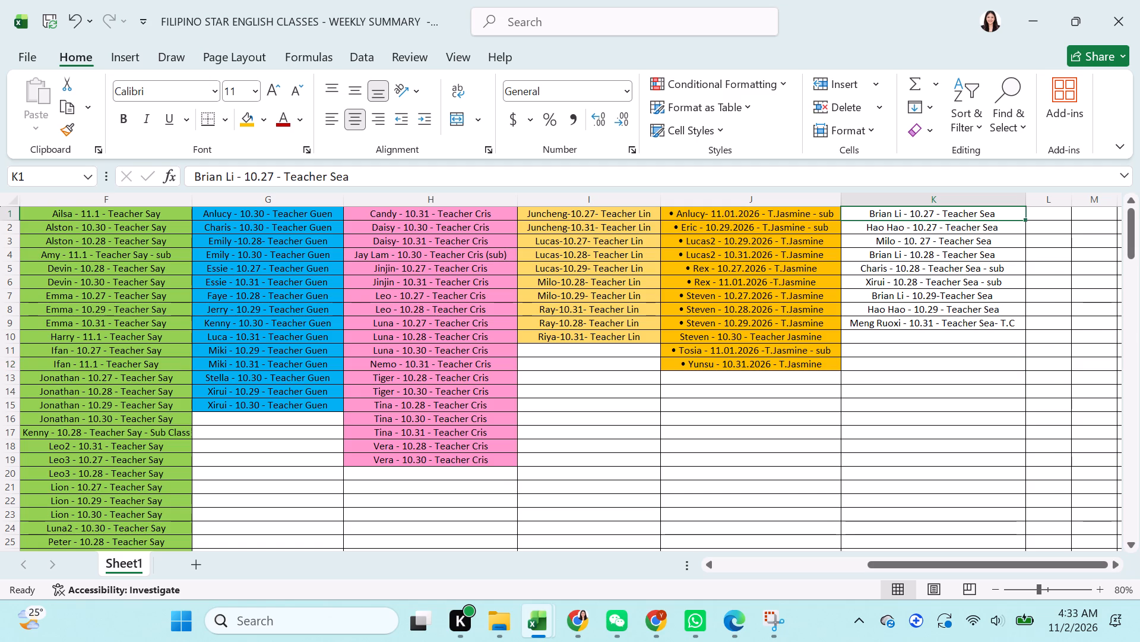
left_click_drag(886, 211, 888, 314)
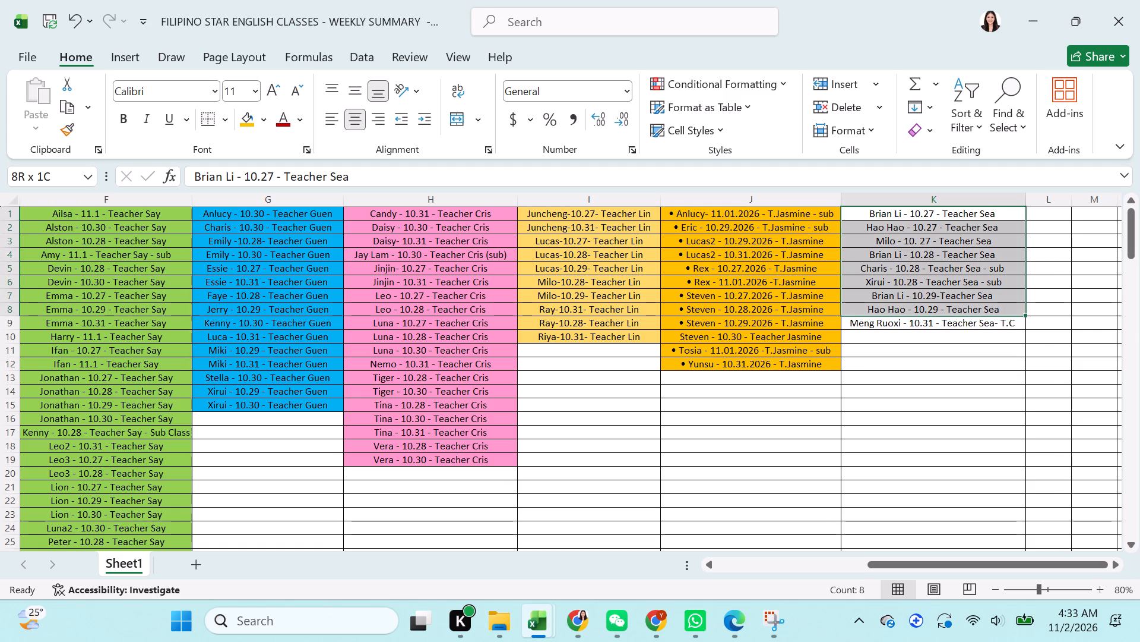
left_click_drag(888, 314, 891, 320)
left_click(259, 121)
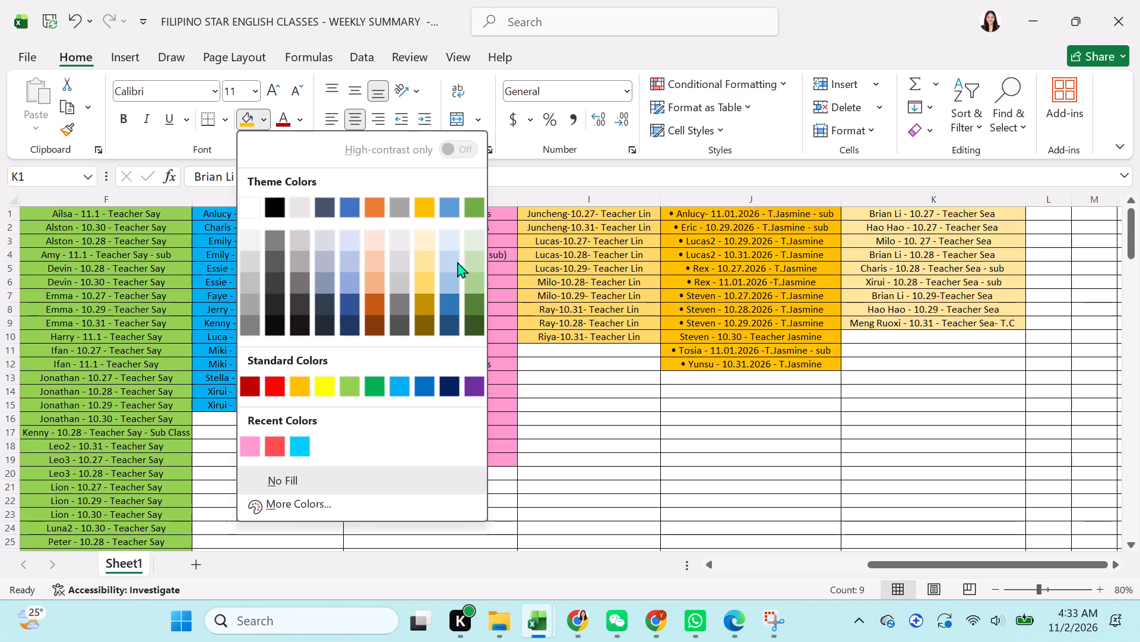
left_click(470, 263)
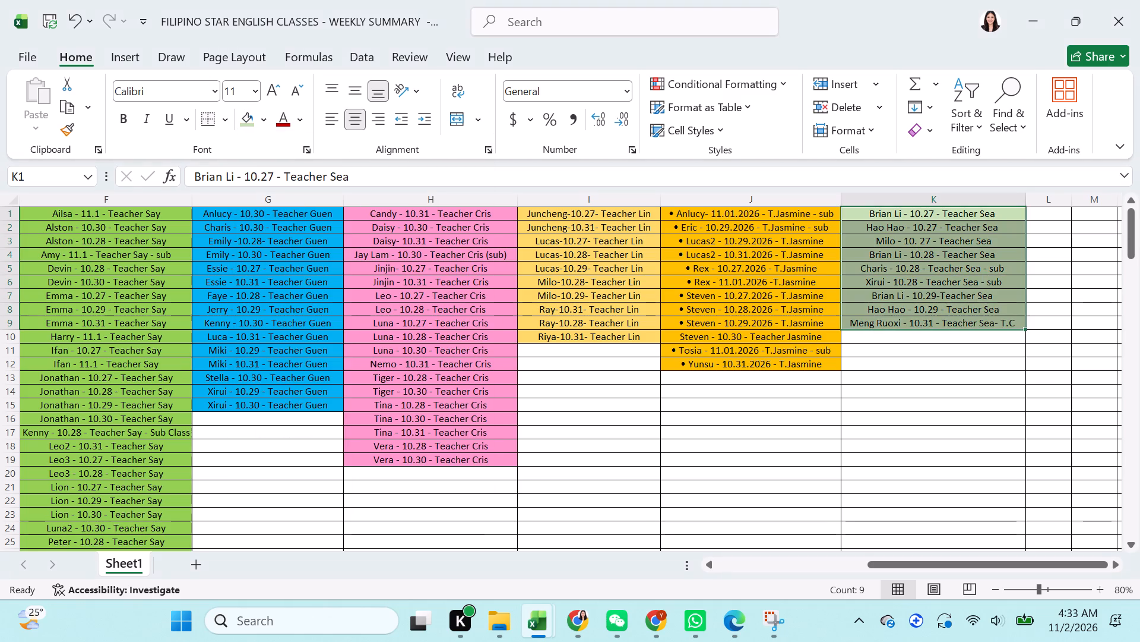
left_click(936, 317)
Move Brian's 10.27 and 10.28 classes from column K to J15 and J16 to start an alphabetical list.
left_click(913, 212)
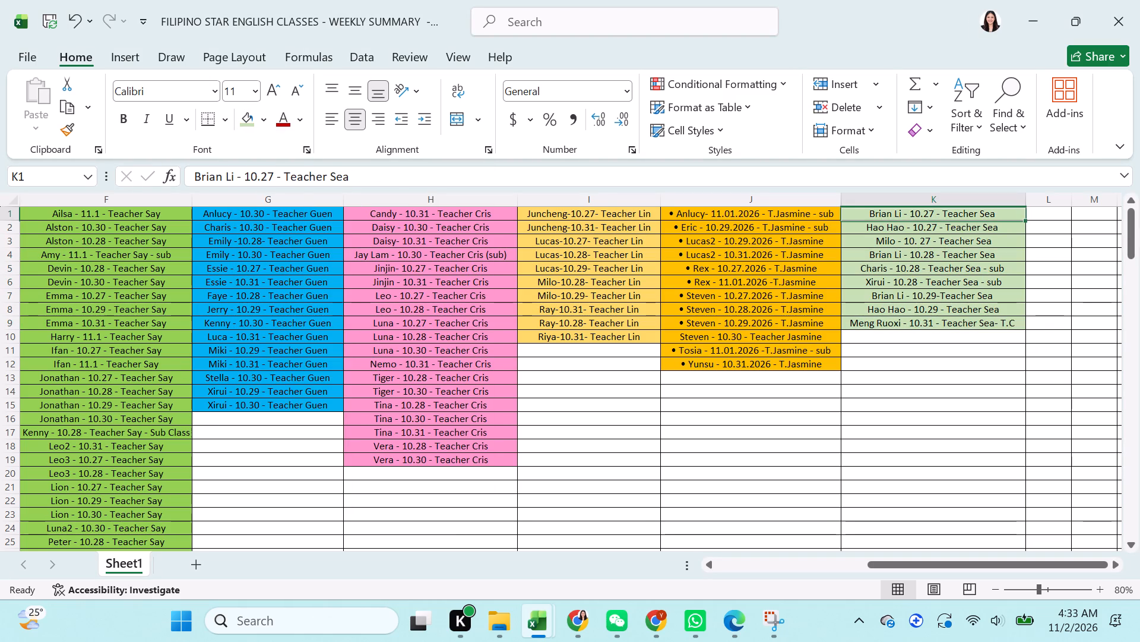
key("ctrl+x")
left_click(752, 402)
key("ctrl+v")
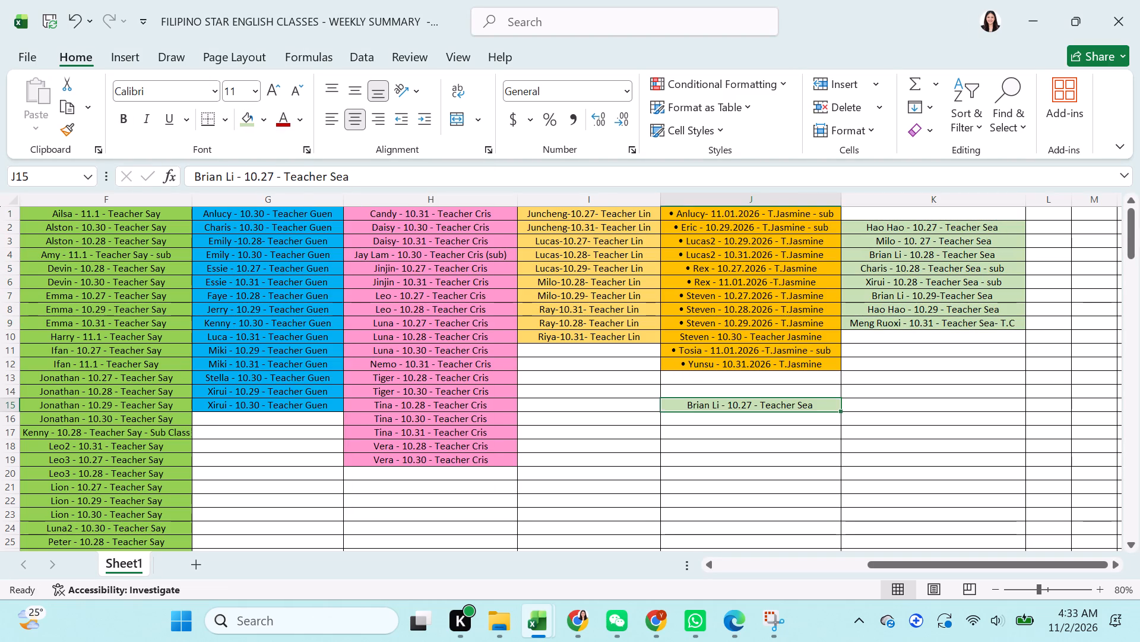
left_click(896, 260)
key("ctrl+x")
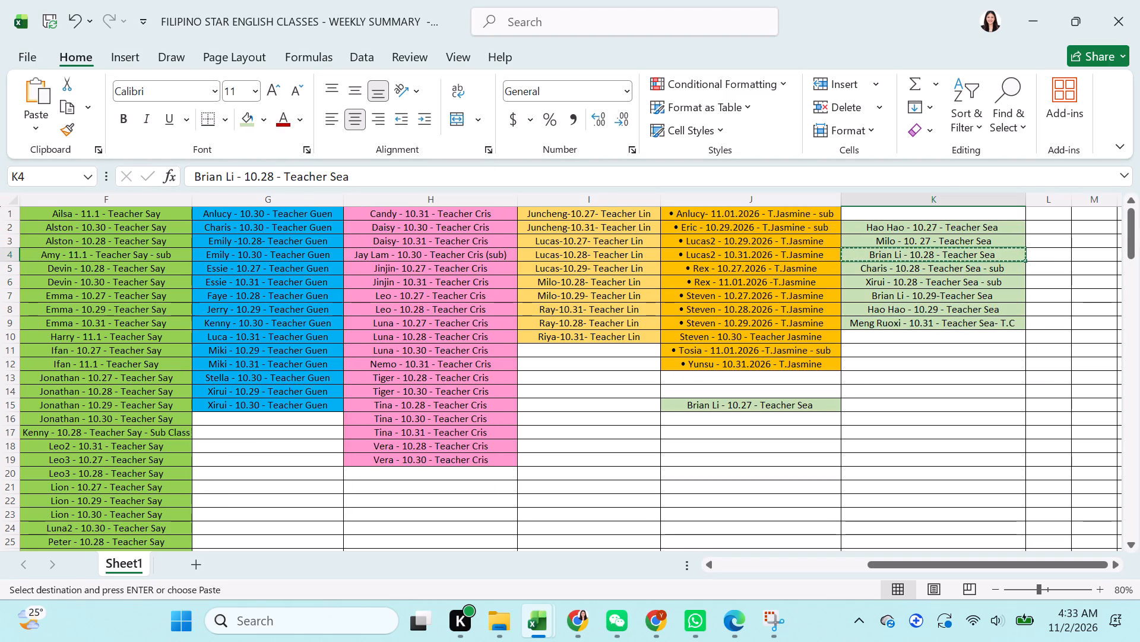
left_click(756, 412)
key("ctrl+v")
Move Charis's 10.28 sub class to J18 and Brian's 10.29 class to J17 above it.
left_click(886, 273)
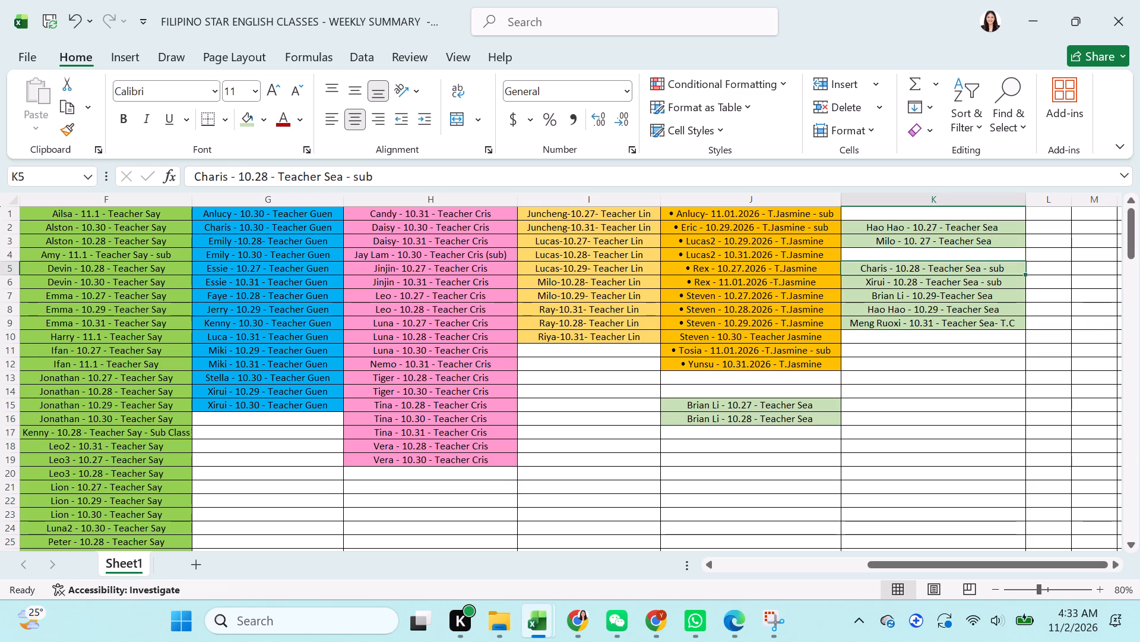
key("ctrl+x")
left_click(718, 428)
key("ctrl+v")
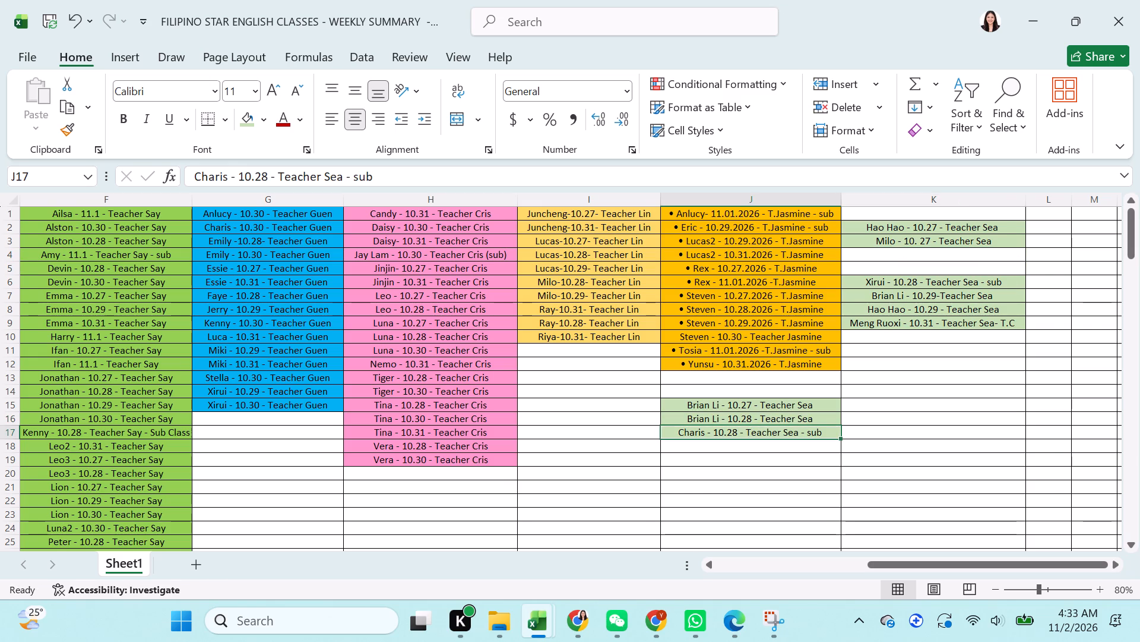
left_click(746, 433)
key("ctrl+x")
left_click(731, 457)
left_click(727, 441)
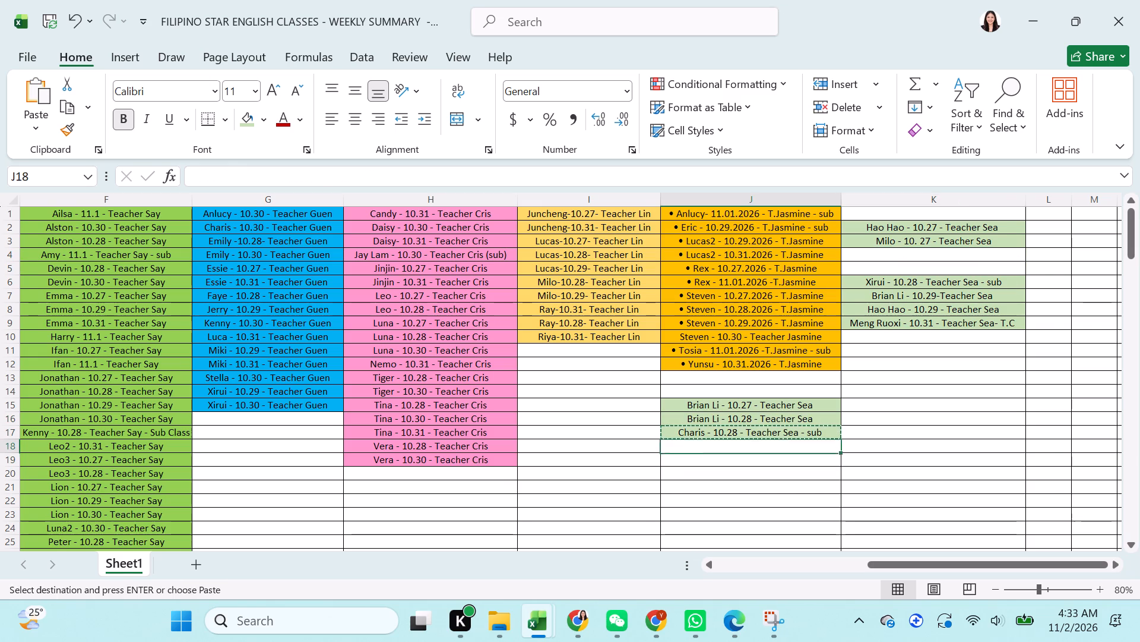
key("ctrl+v")
left_click(869, 298)
key("ctrl+x")
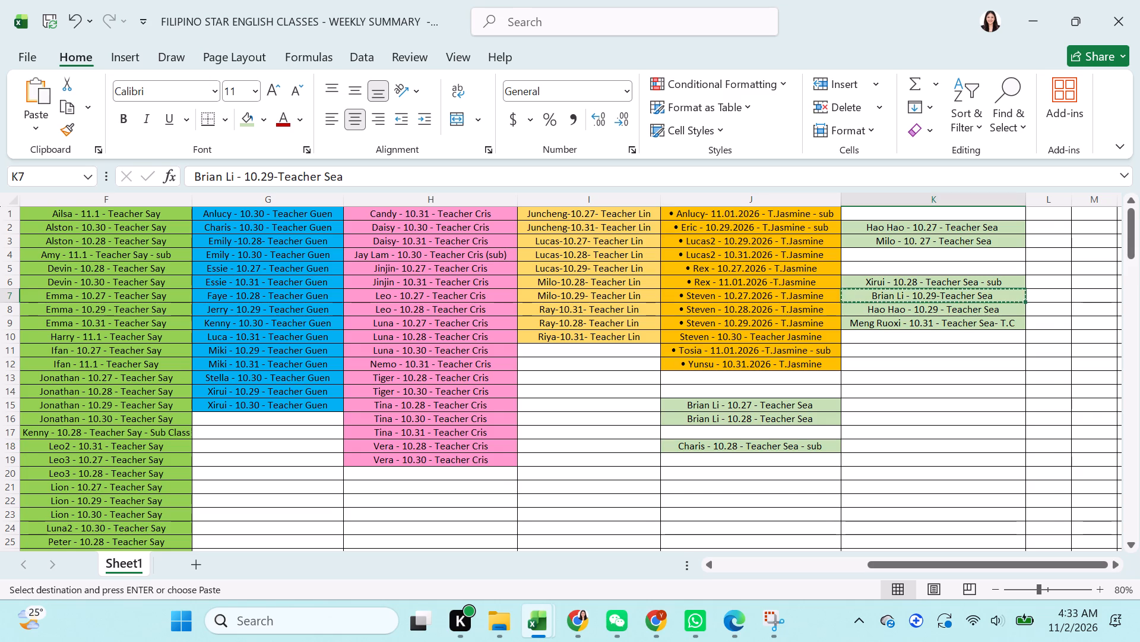
left_click(729, 427)
key("ctrl+v")
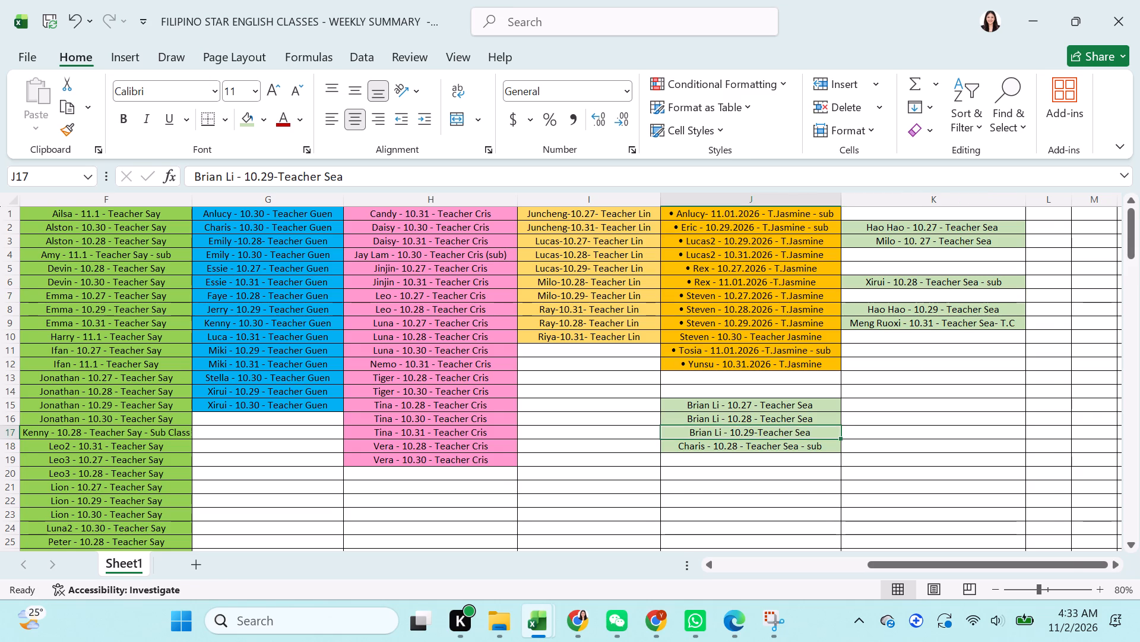
left_click(891, 229)
key("ctrl+x")
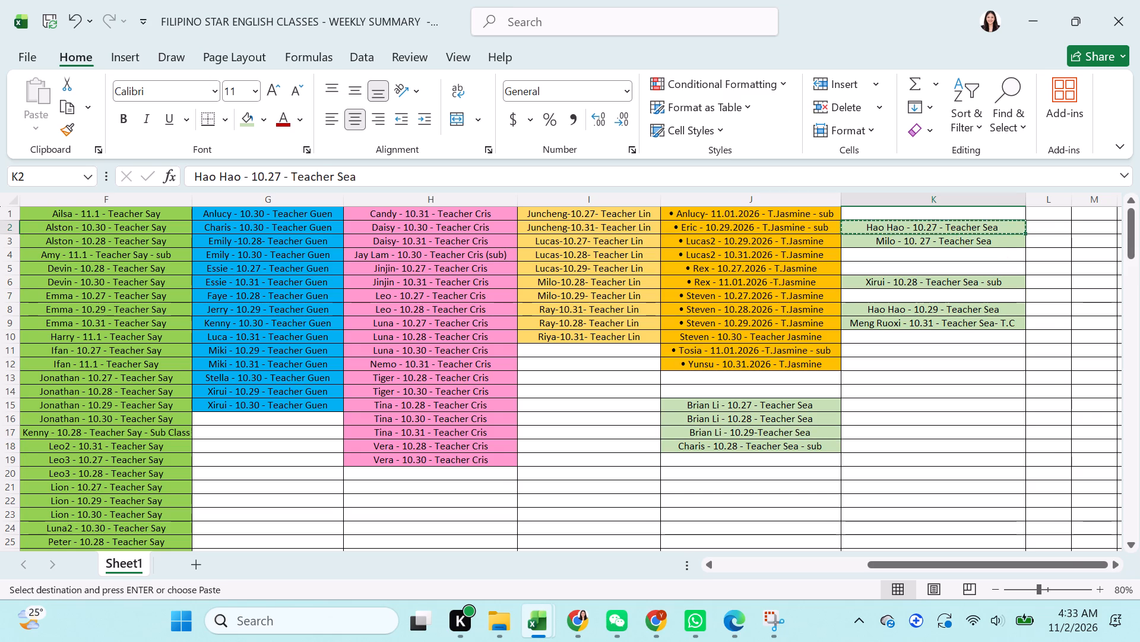
left_click(732, 457)
key("ctrl+v")
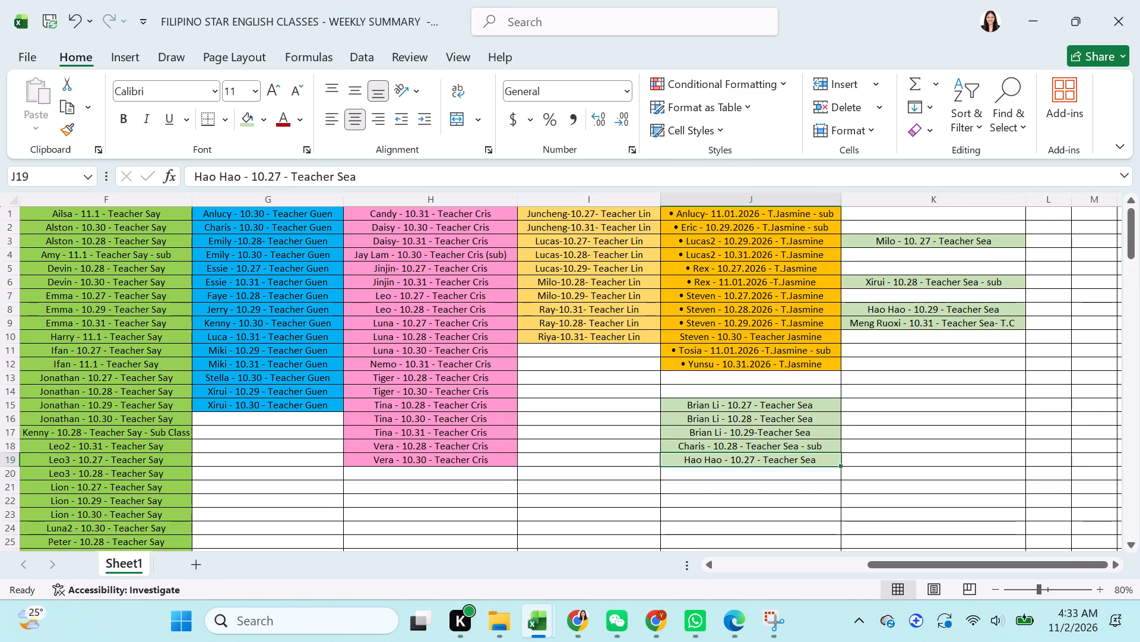
left_click(884, 244)
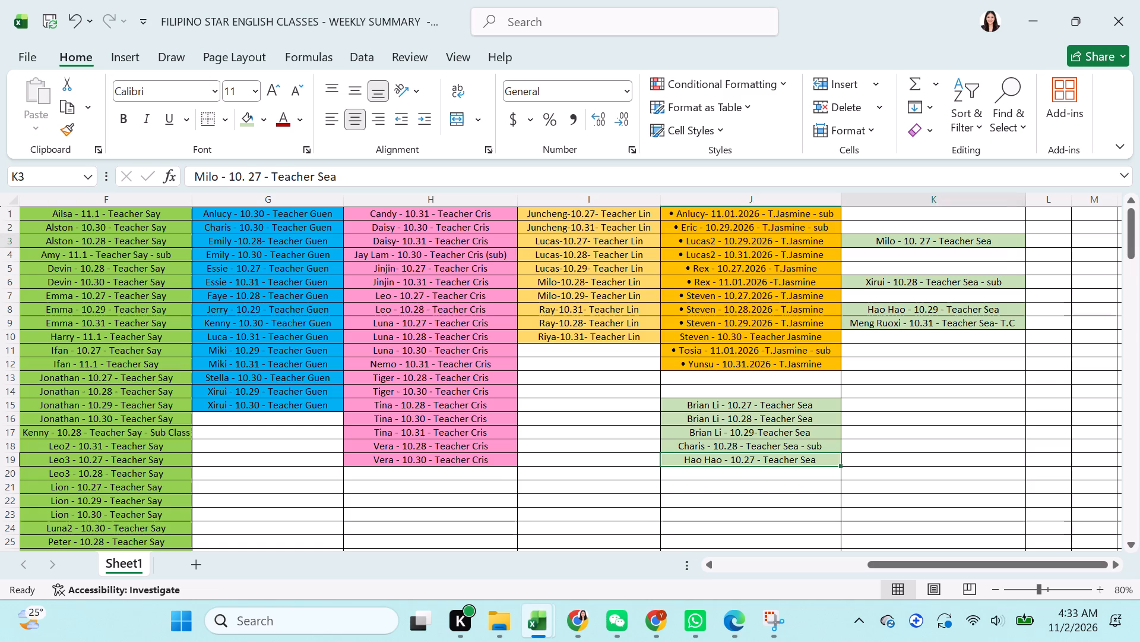
key("ctrl+x")
left_click(917, 323)
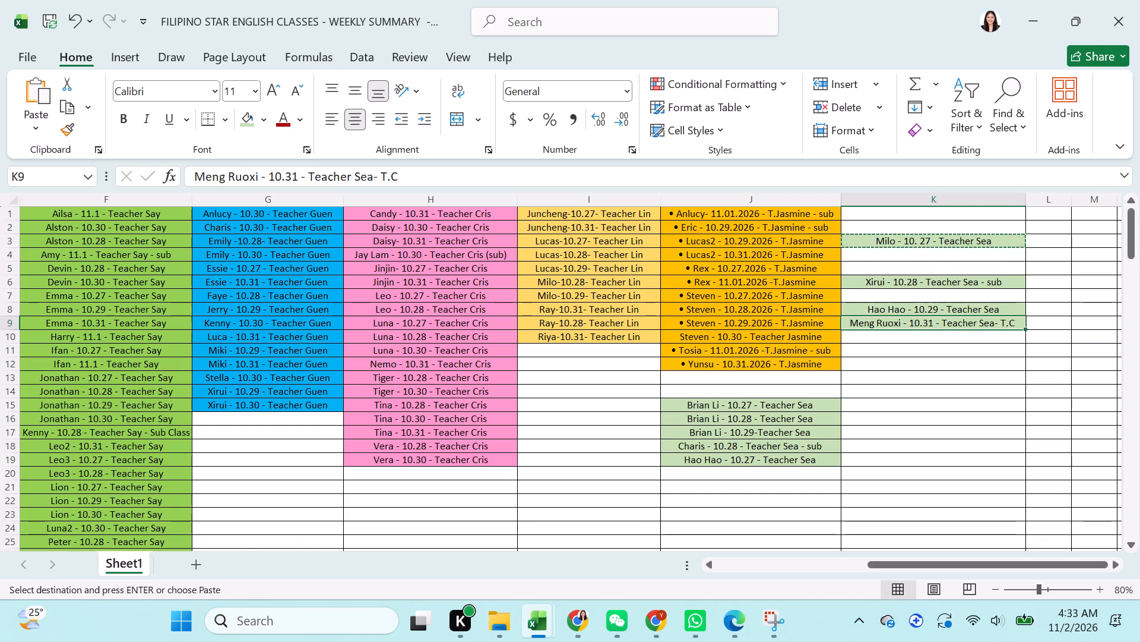
left_click(919, 310)
key("ctrl+x")
left_click(730, 469)
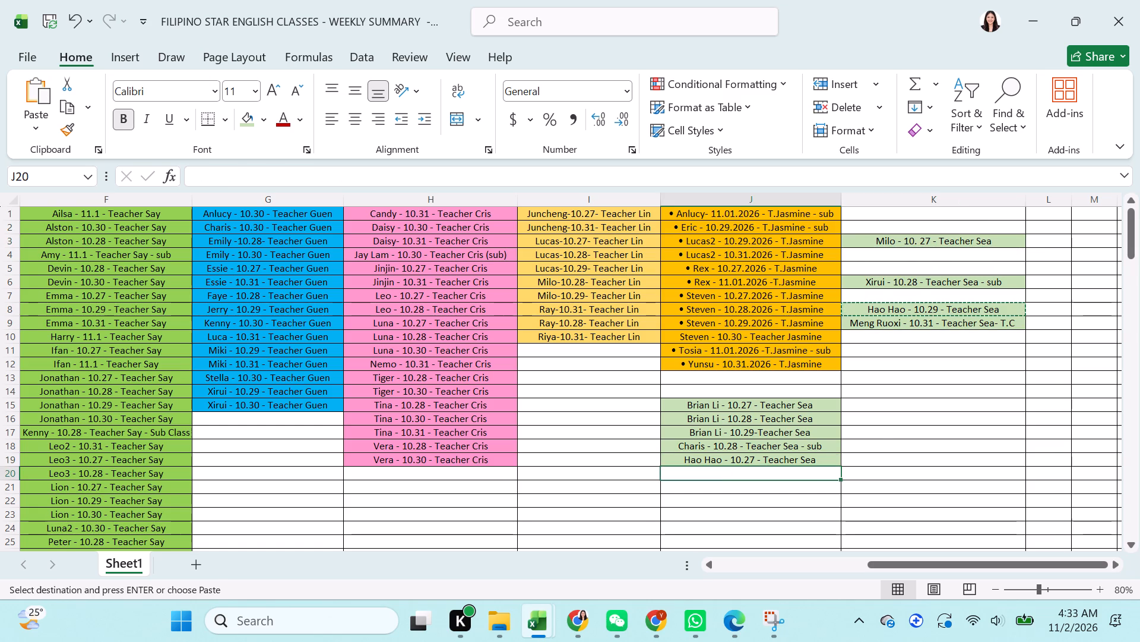
key("ctrl+v")
Move Milo's 10.27 class to J21 and Xirui's 10.28 sub class to J22.
left_click(917, 238)
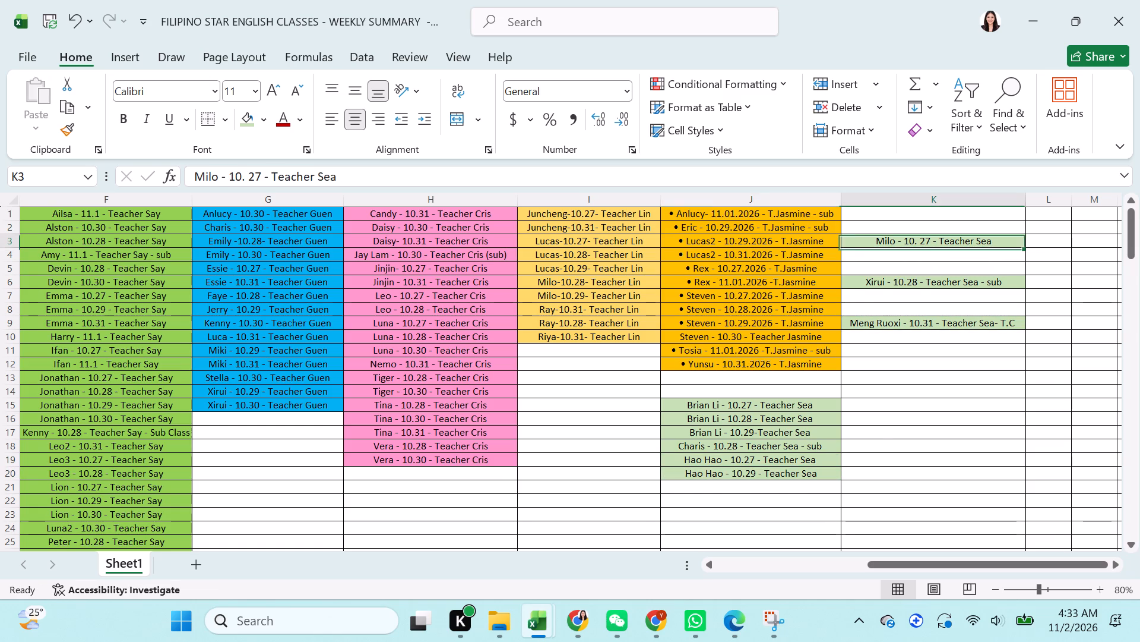
key("ctrl+x")
left_click(701, 488)
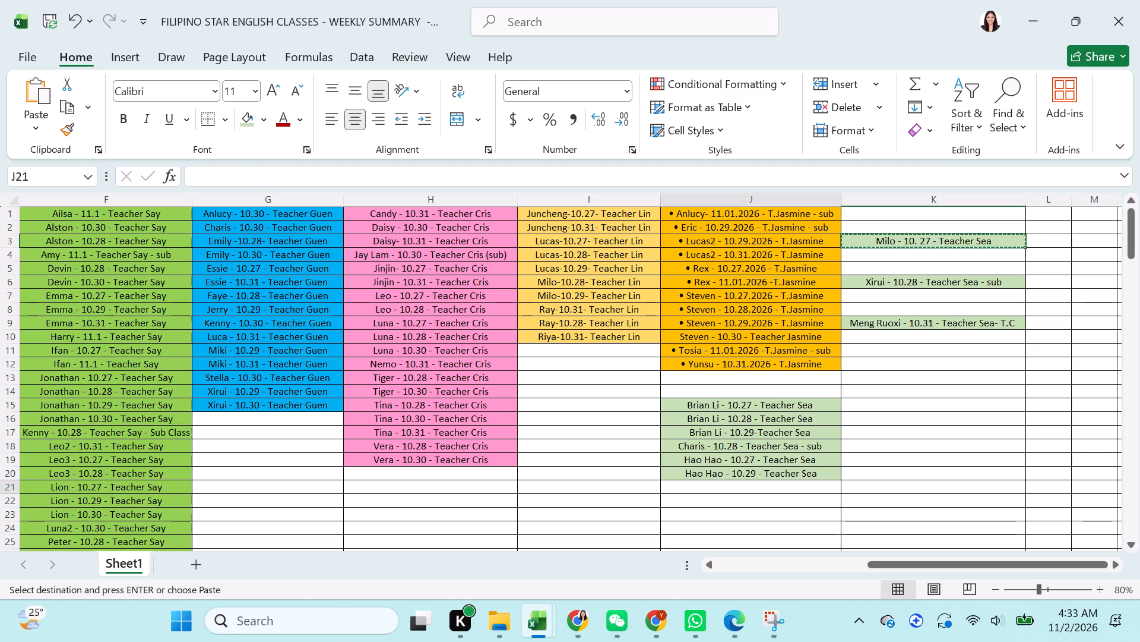
key("ctrl+v")
left_click(893, 283)
key("ctrl+x")
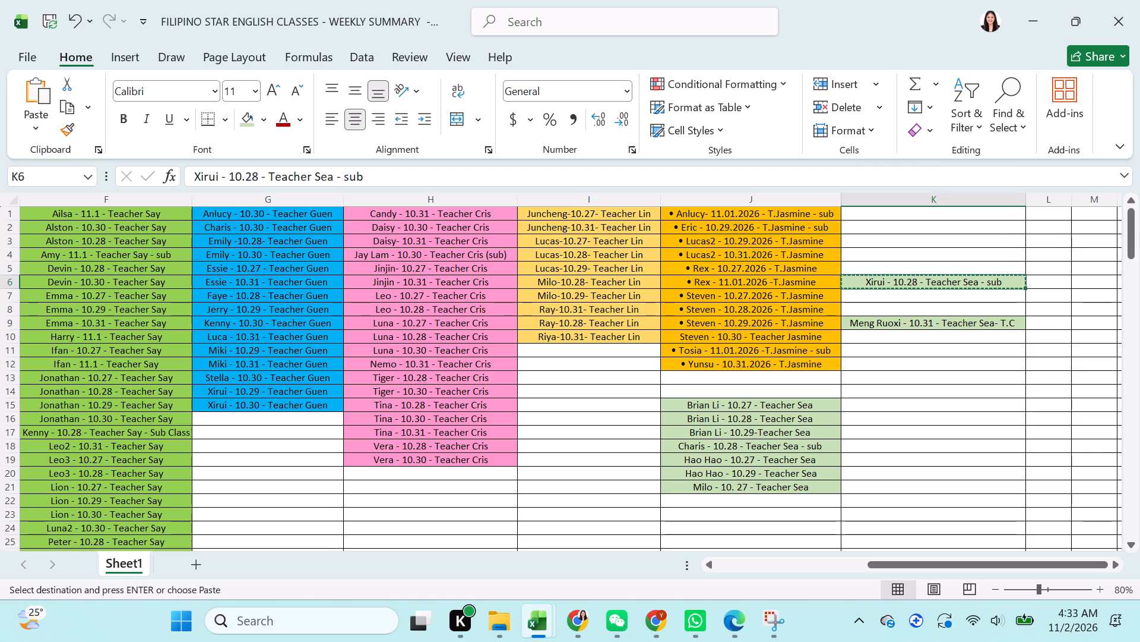
left_click(726, 499)
key("ctrl+v")
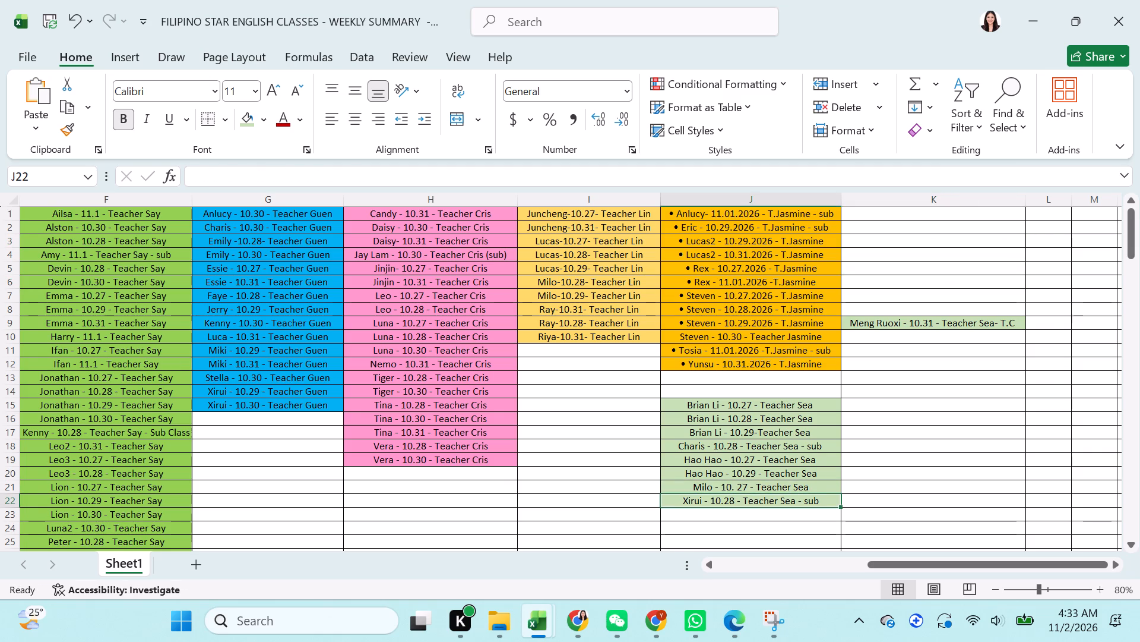
Move Teacher Sea's 10.31 trial class from K9 to C8 in the TRIAL CLASS list and save the workbook.
left_click(923, 326)
key("ctrl+x")
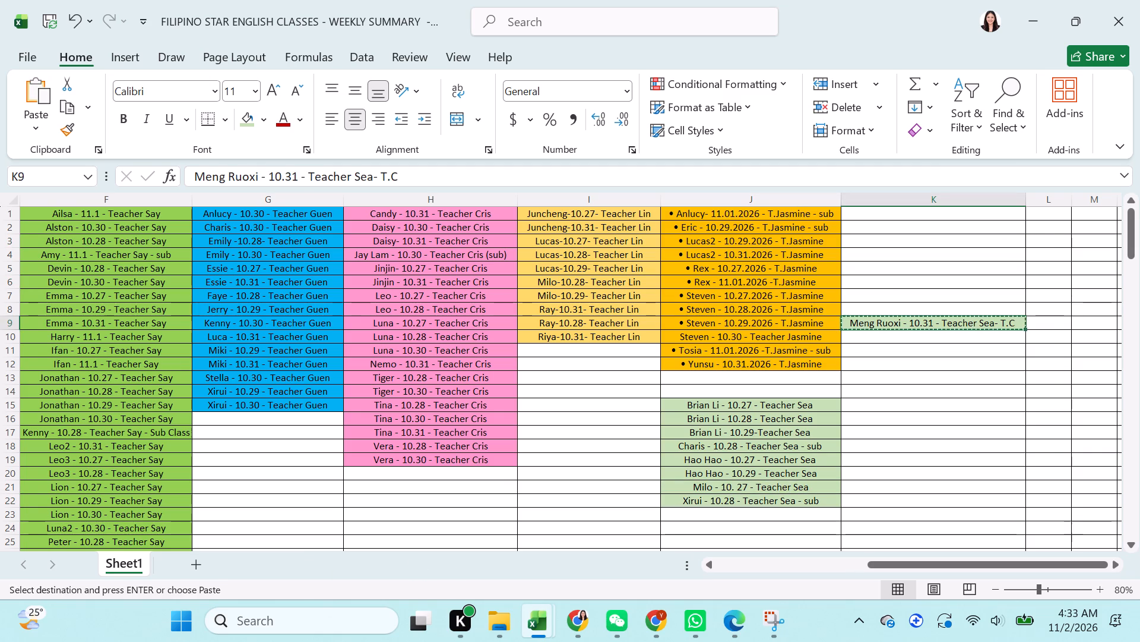
left_click_drag(892, 565, 733, 551)
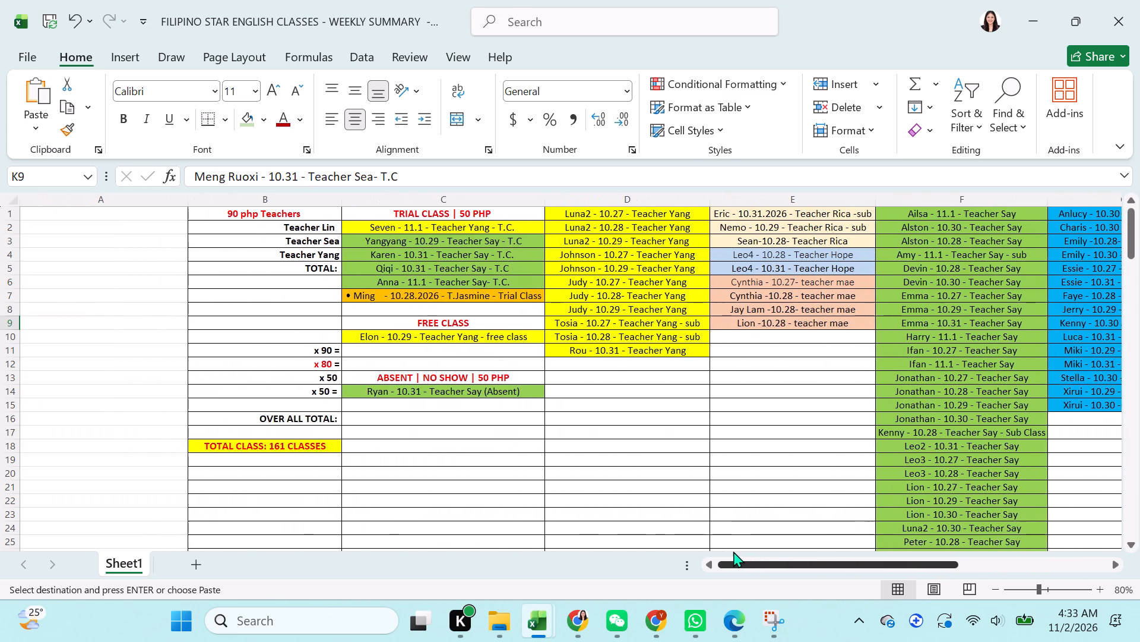
left_click_drag(733, 551, 729, 551)
left_click(419, 350)
left_click(419, 304)
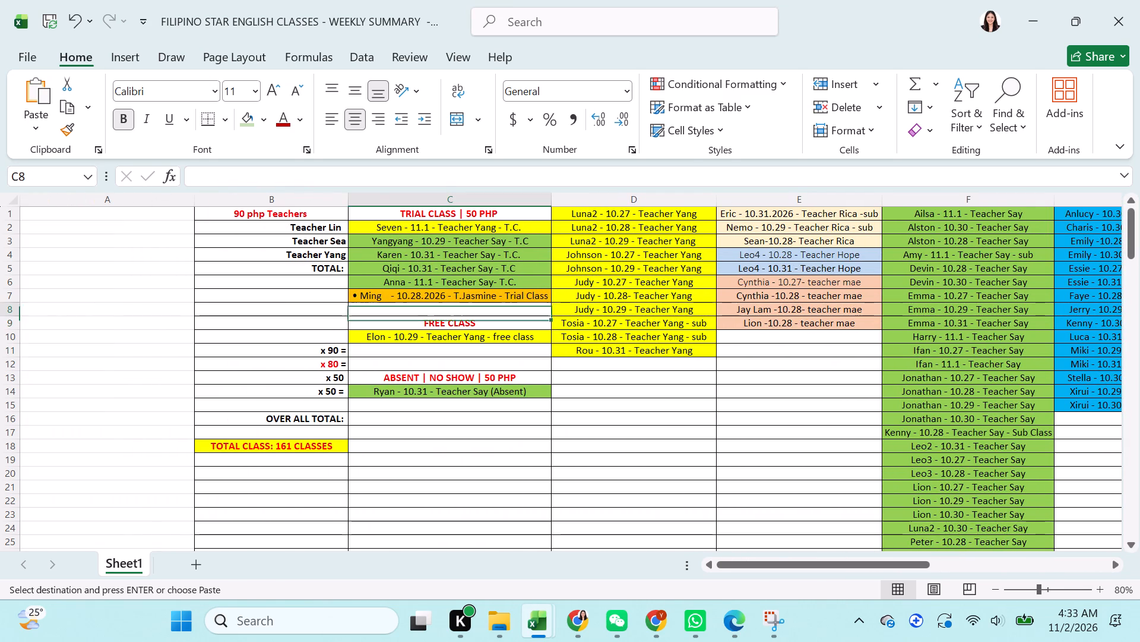
key("ctrl+v")
key("ctrl+s")
key("ctrl+s")
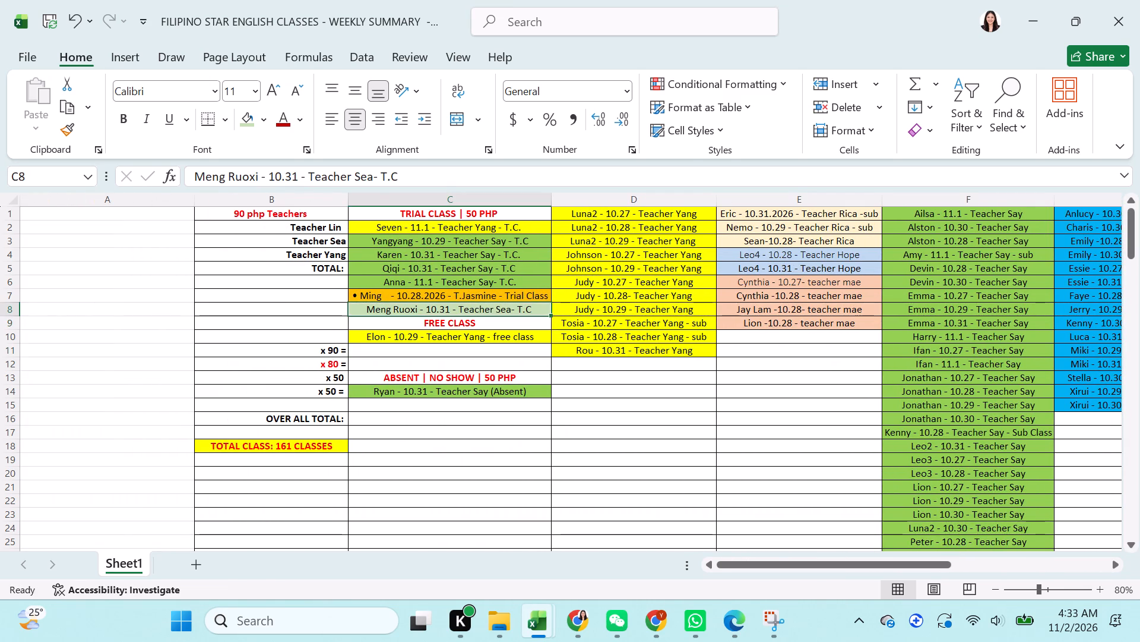
Move the sorted Teacher Sea classes from J15:J22 to the top of column K, starting at K1, and save.
left_click(625, 454)
left_click_drag(739, 561, 938, 554)
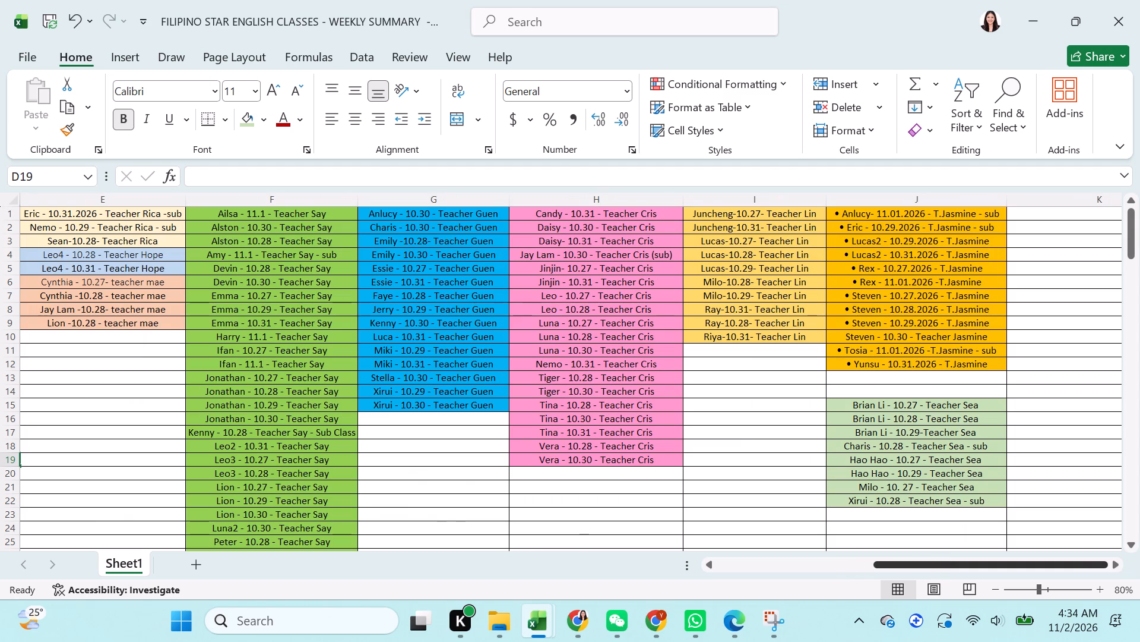
left_click(908, 398)
left_click(910, 420)
left_click_drag(909, 407, 909, 429)
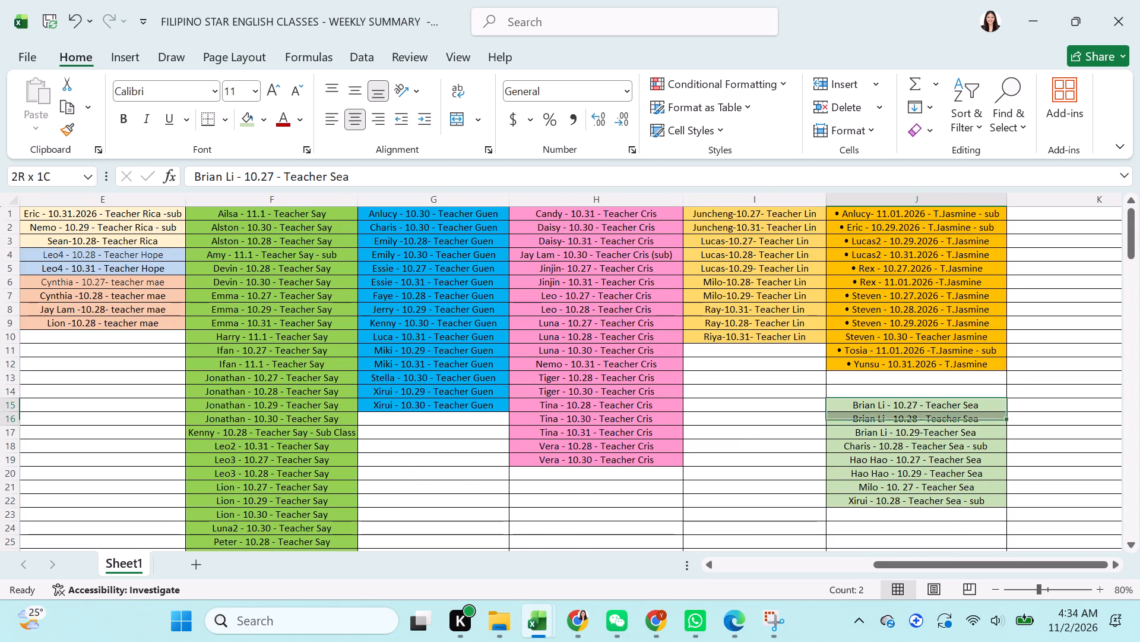
left_click_drag(909, 429, 909, 501)
key("ctrl+x")
left_click_drag(917, 565, 953, 564)
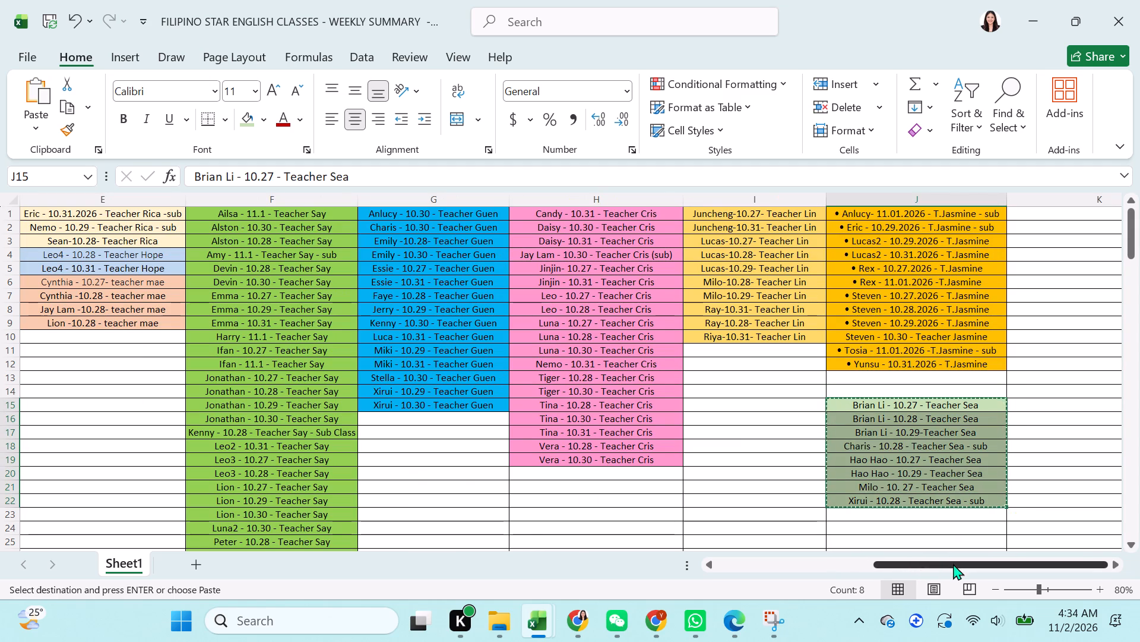
left_click_drag(953, 564, 954, 556)
left_click(1018, 218)
key("ctrl+v")
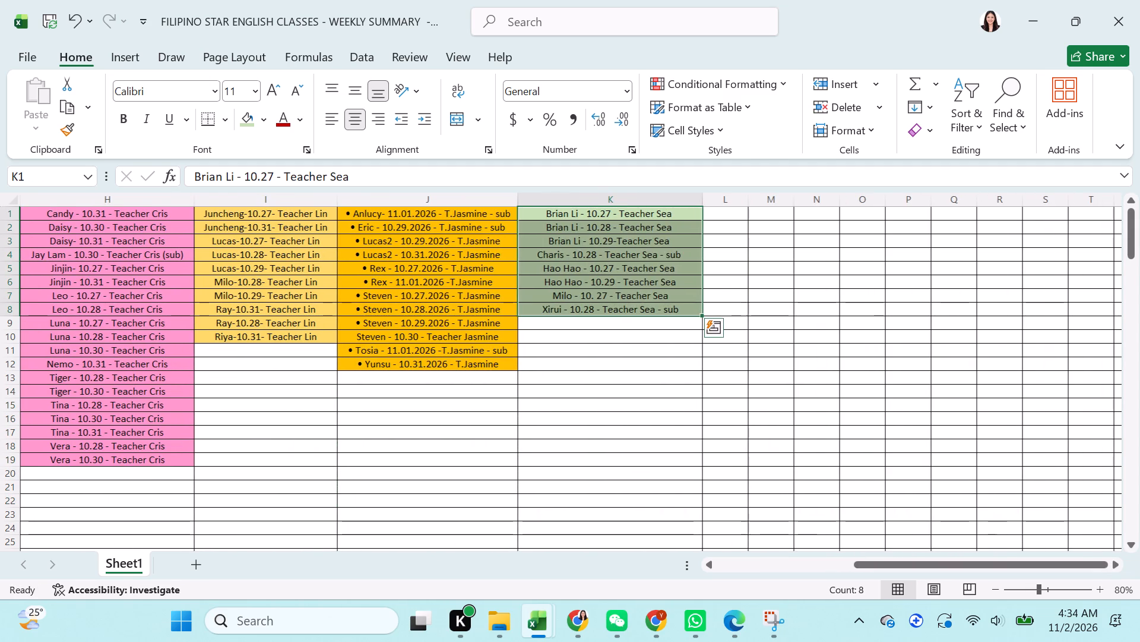
left_click(652, 345)
key("ctrl+s")
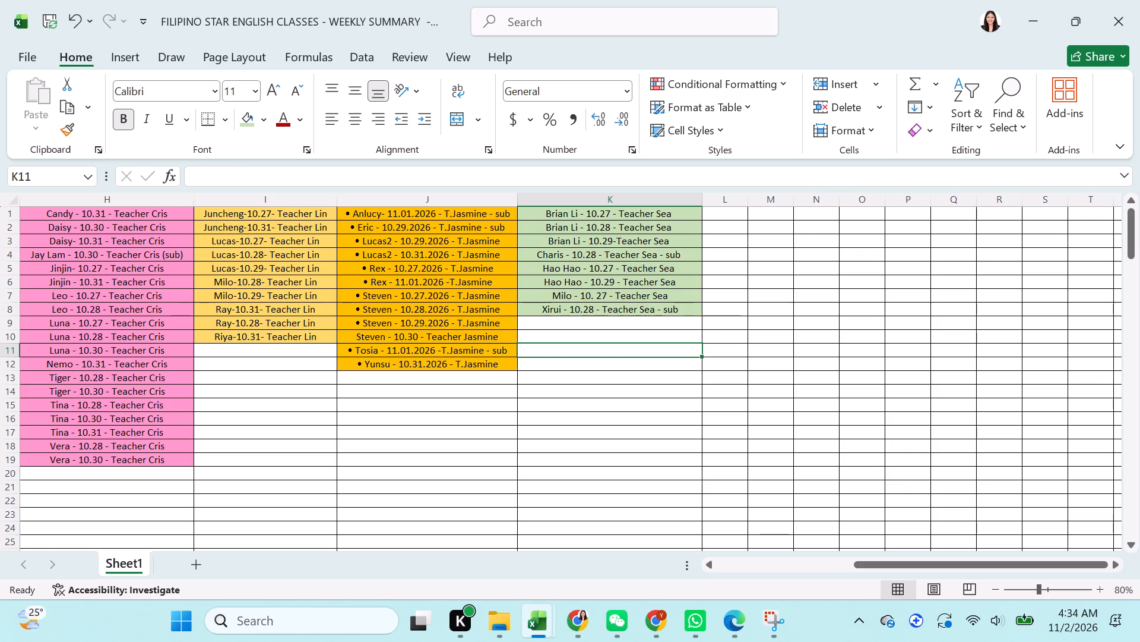
Review the weekly summary from the trial, free and absent class lists through to the Teacher Sea column, and save the workbook.
left_click_drag(881, 571, 880, 570)
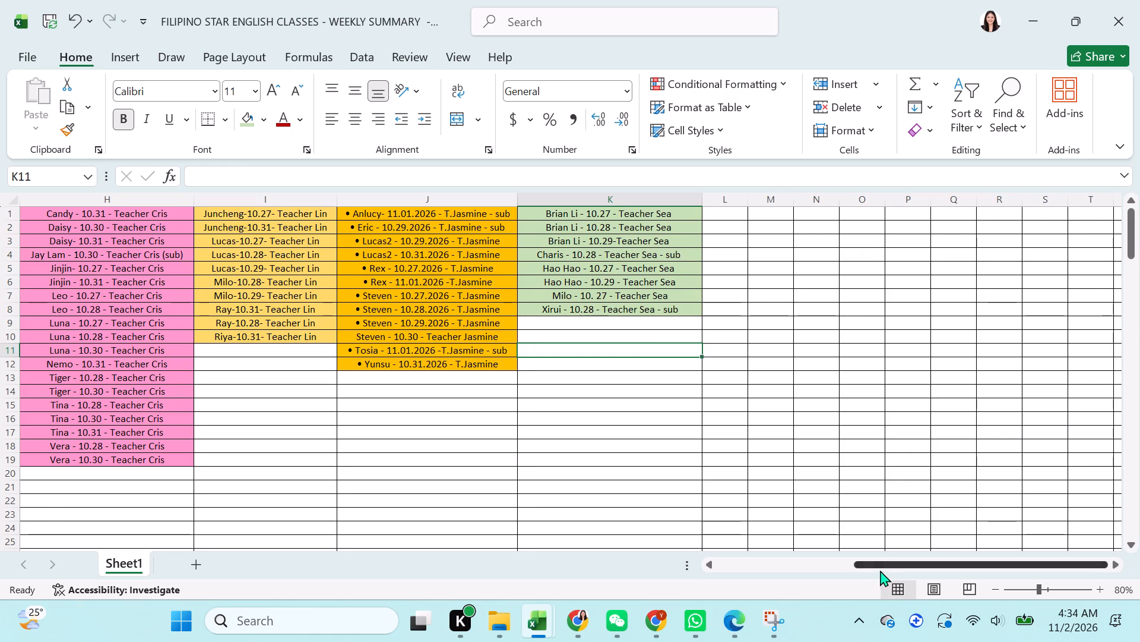
left_click_drag(880, 570, 876, 569)
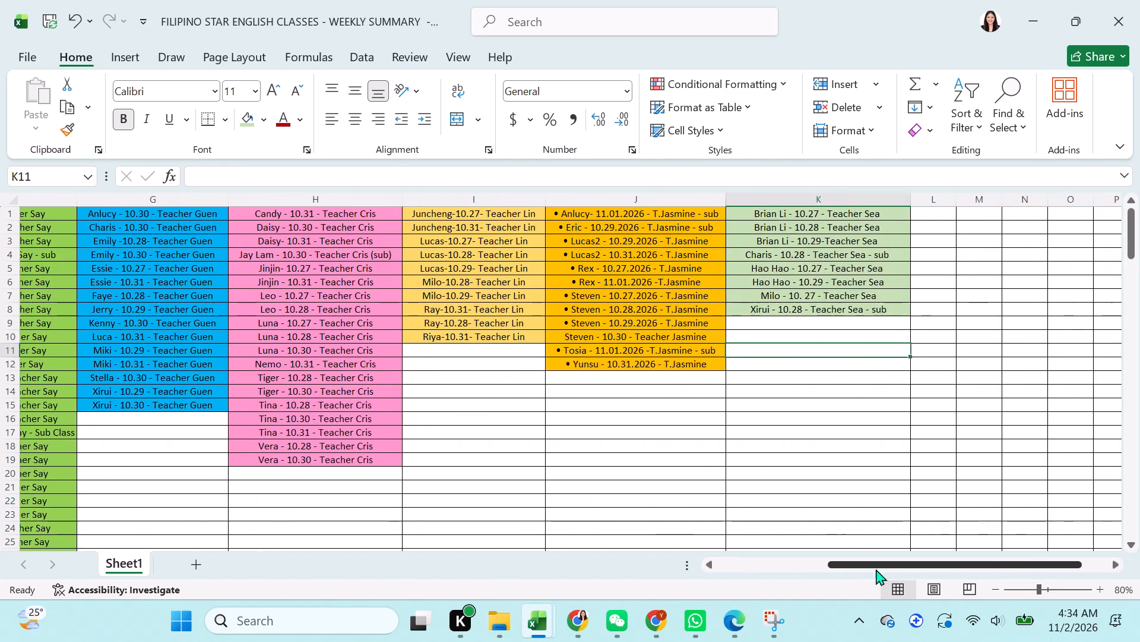
left_click_drag(876, 569, 760, 572)
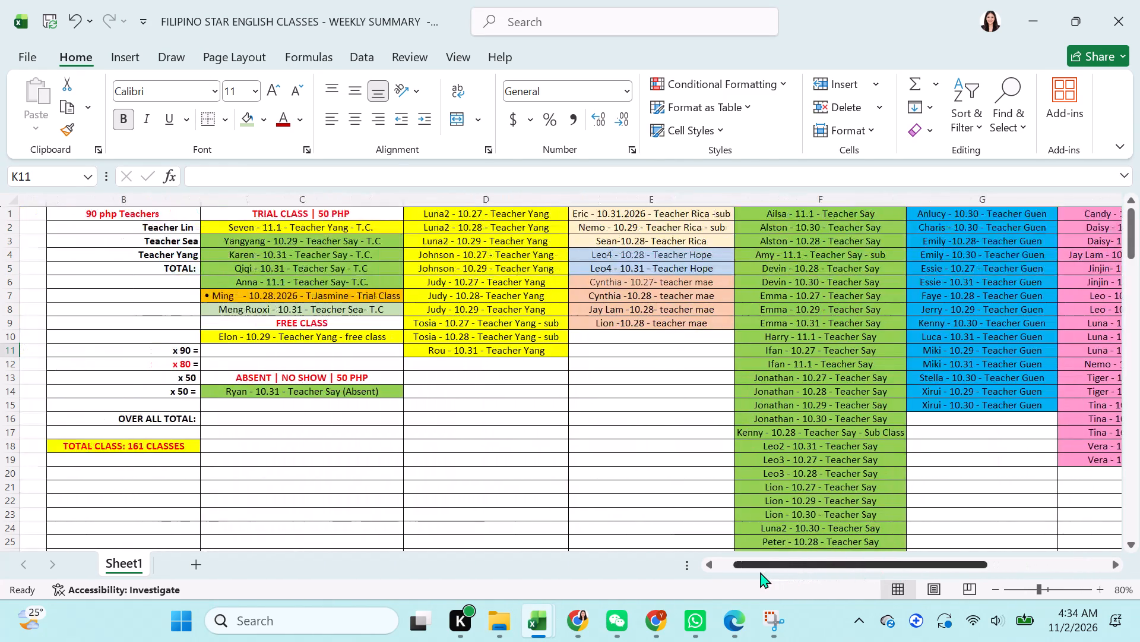
left_click_drag(760, 572, 707, 574)
left_click(502, 451)
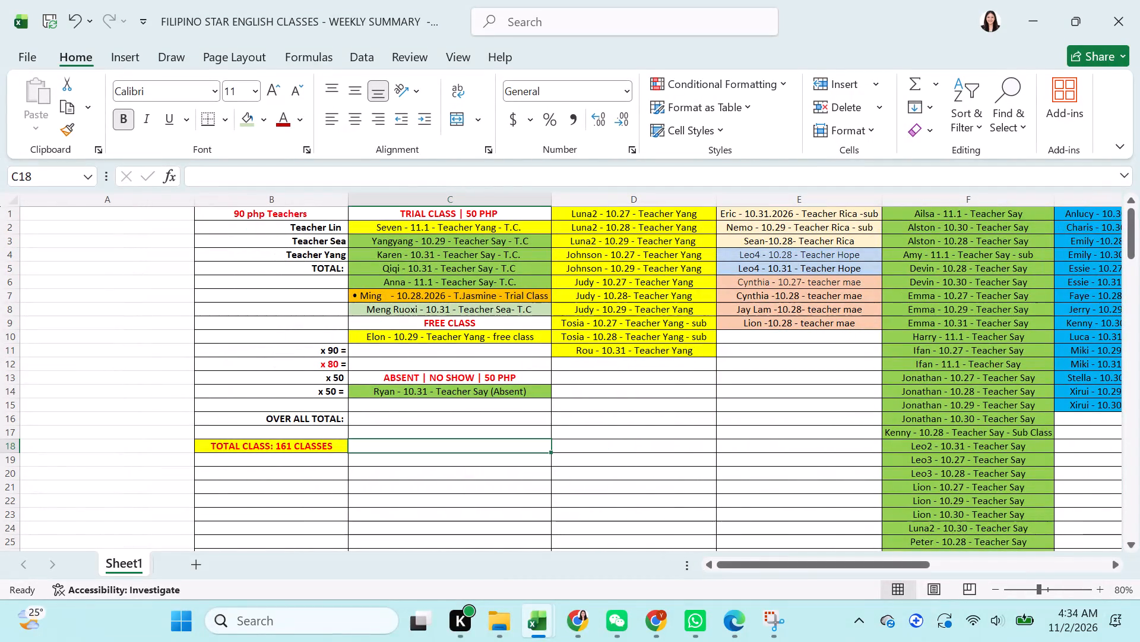
key("ctrl+s")
left_click_drag(770, 562, 825, 550)
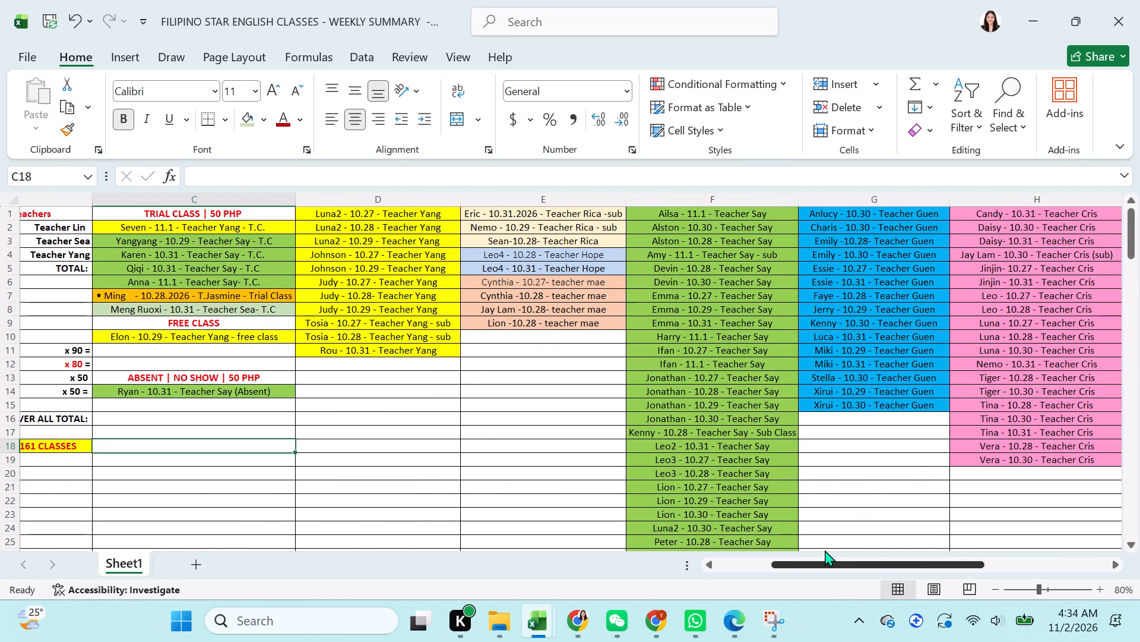
left_click_drag(825, 550, 920, 517)
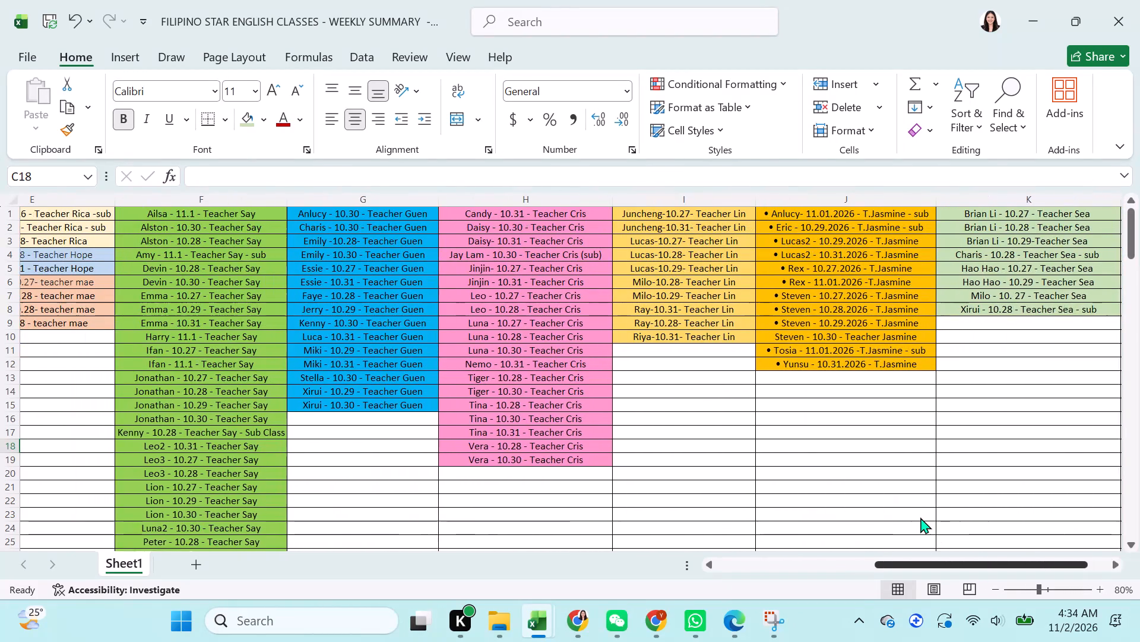
left_click_drag(920, 517, 854, 509)
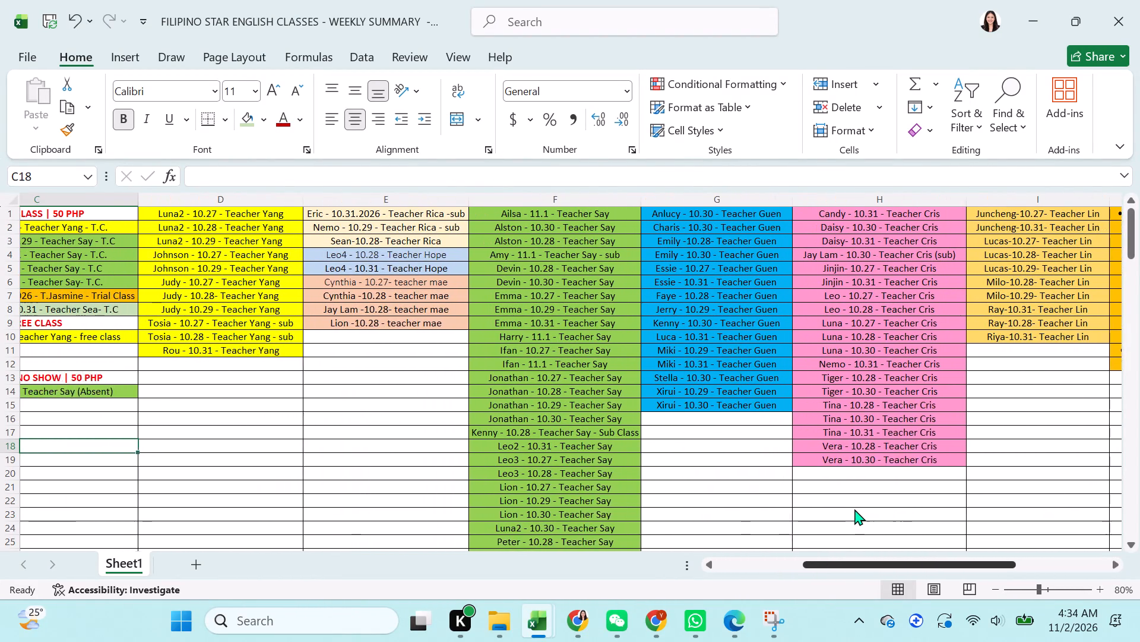
left_click_drag(854, 509, 853, 508)
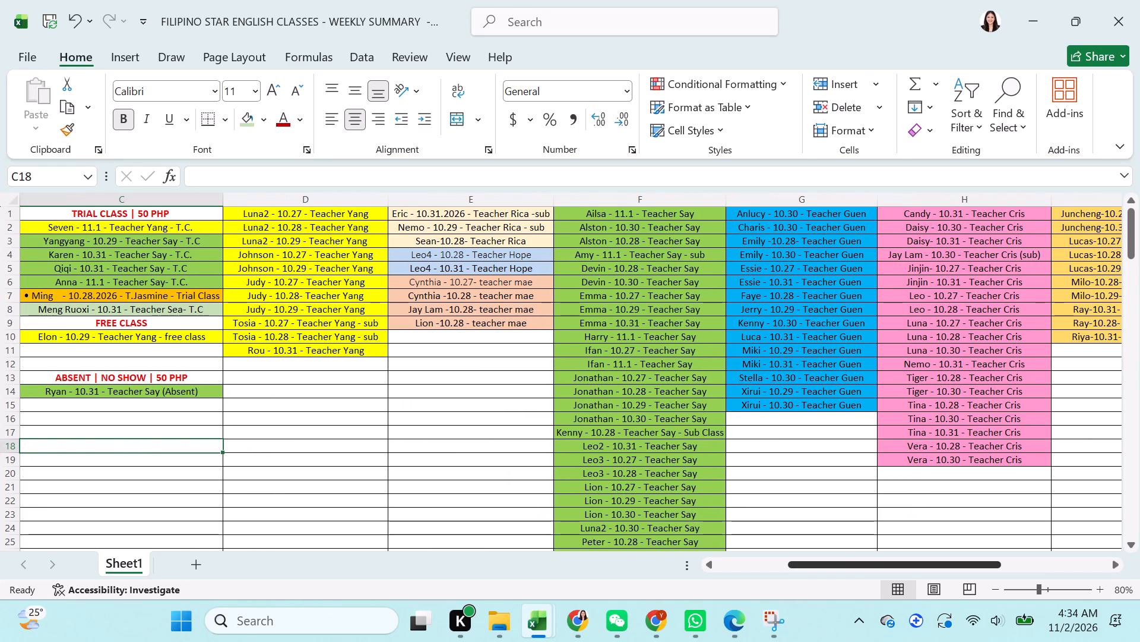
left_click_drag(824, 565, 864, 564)
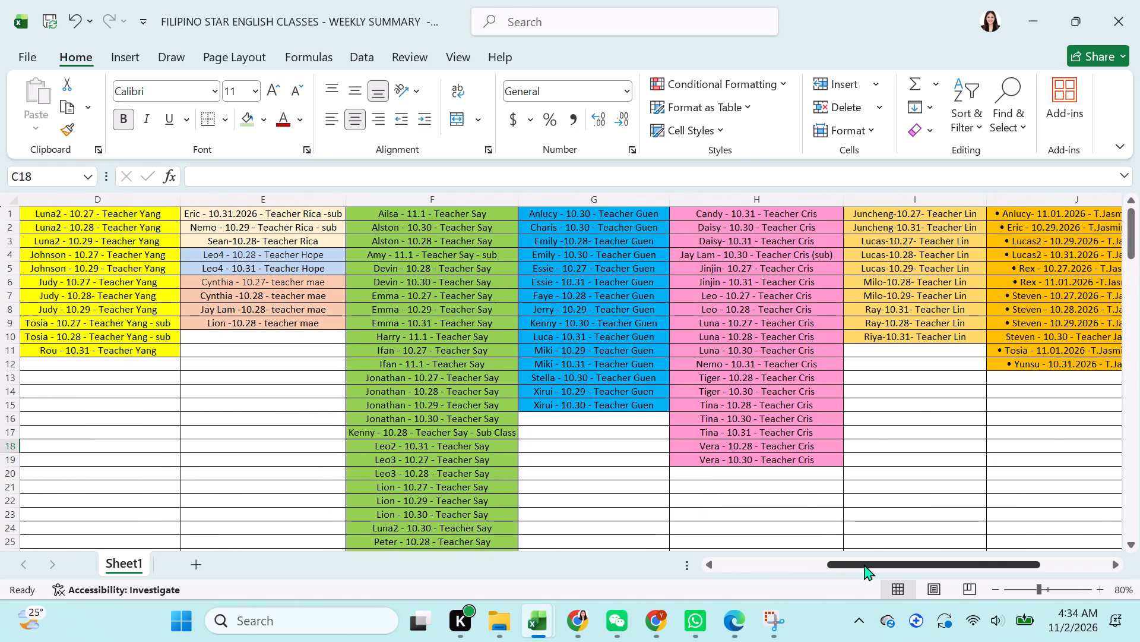
left_click_drag(864, 564, 945, 567)
left_click(610, 413)
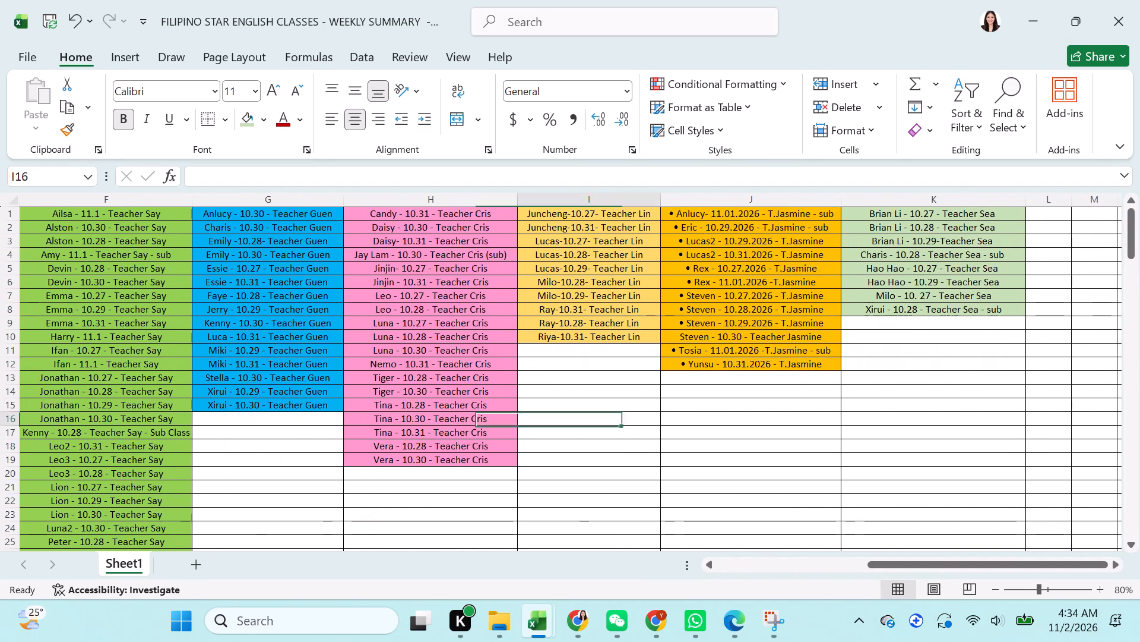
key("ctrl+s")
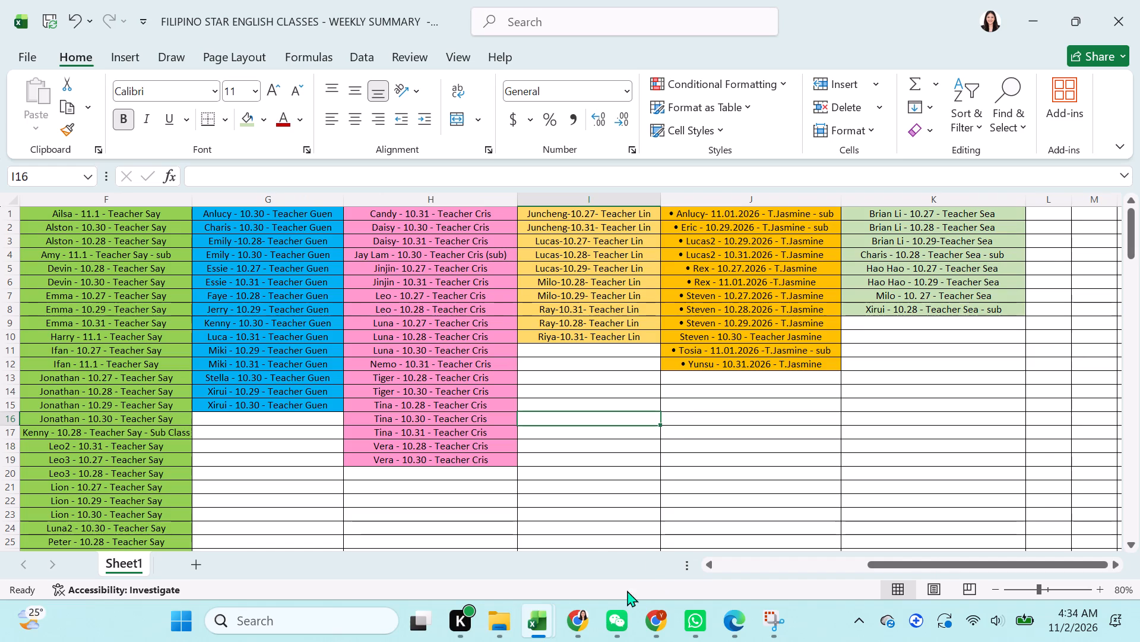